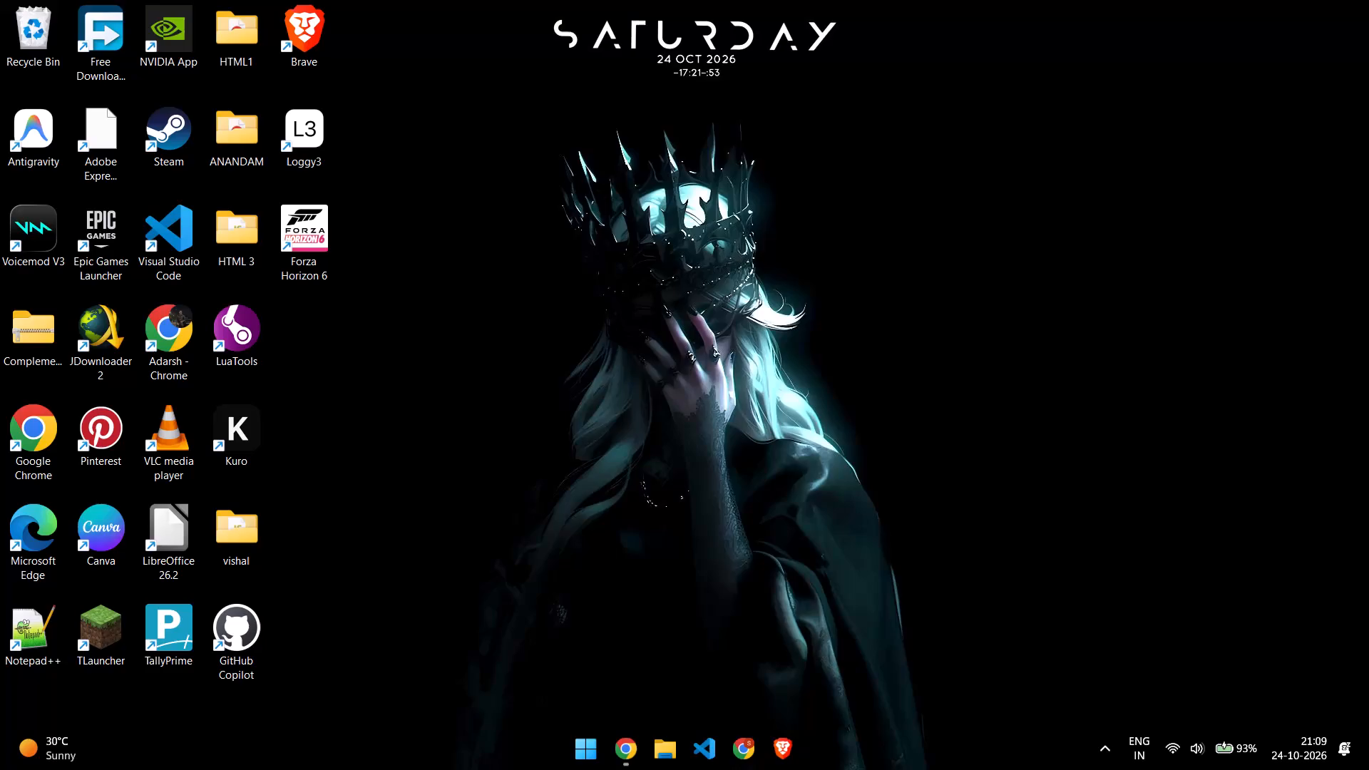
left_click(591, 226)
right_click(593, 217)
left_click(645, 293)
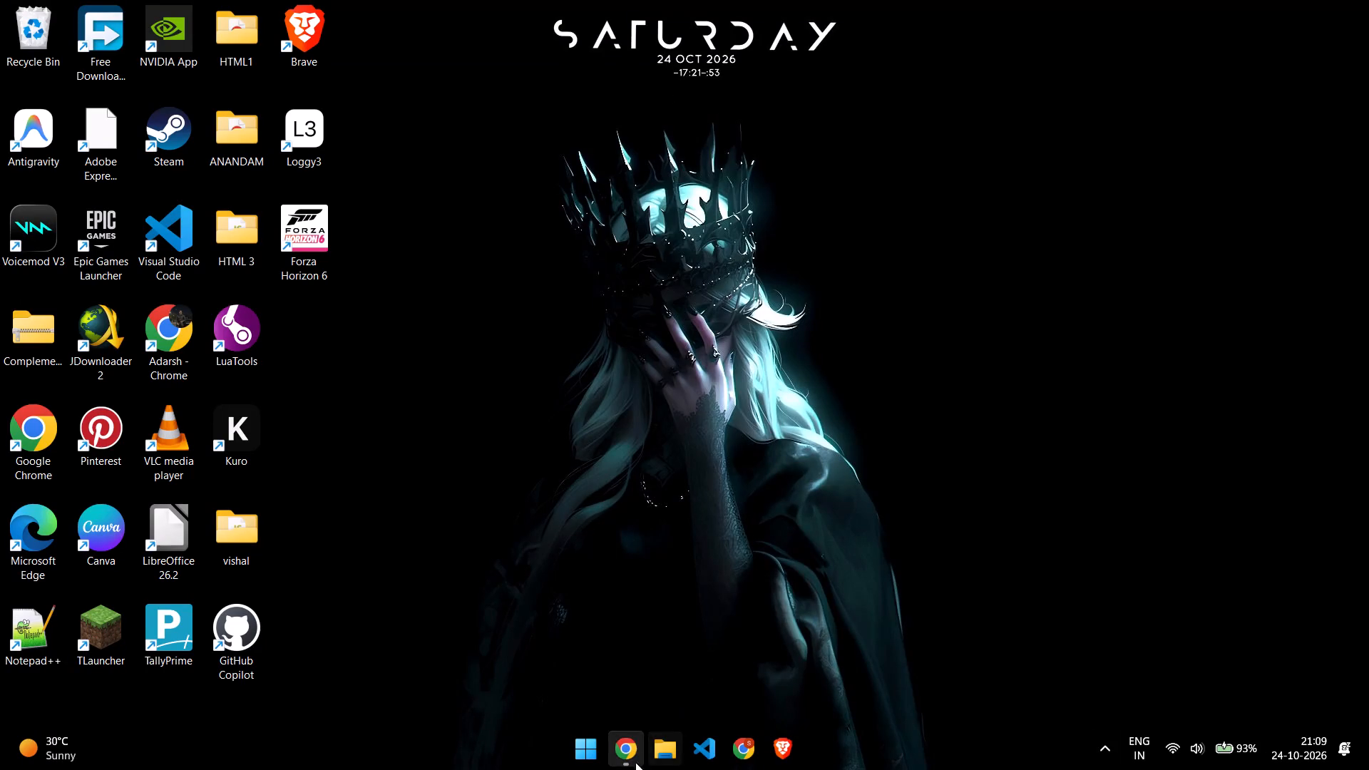
Switch to Chrome for the HMIS sign-in page and dismiss the two YouTube notifications covering it.
left_click(625, 759)
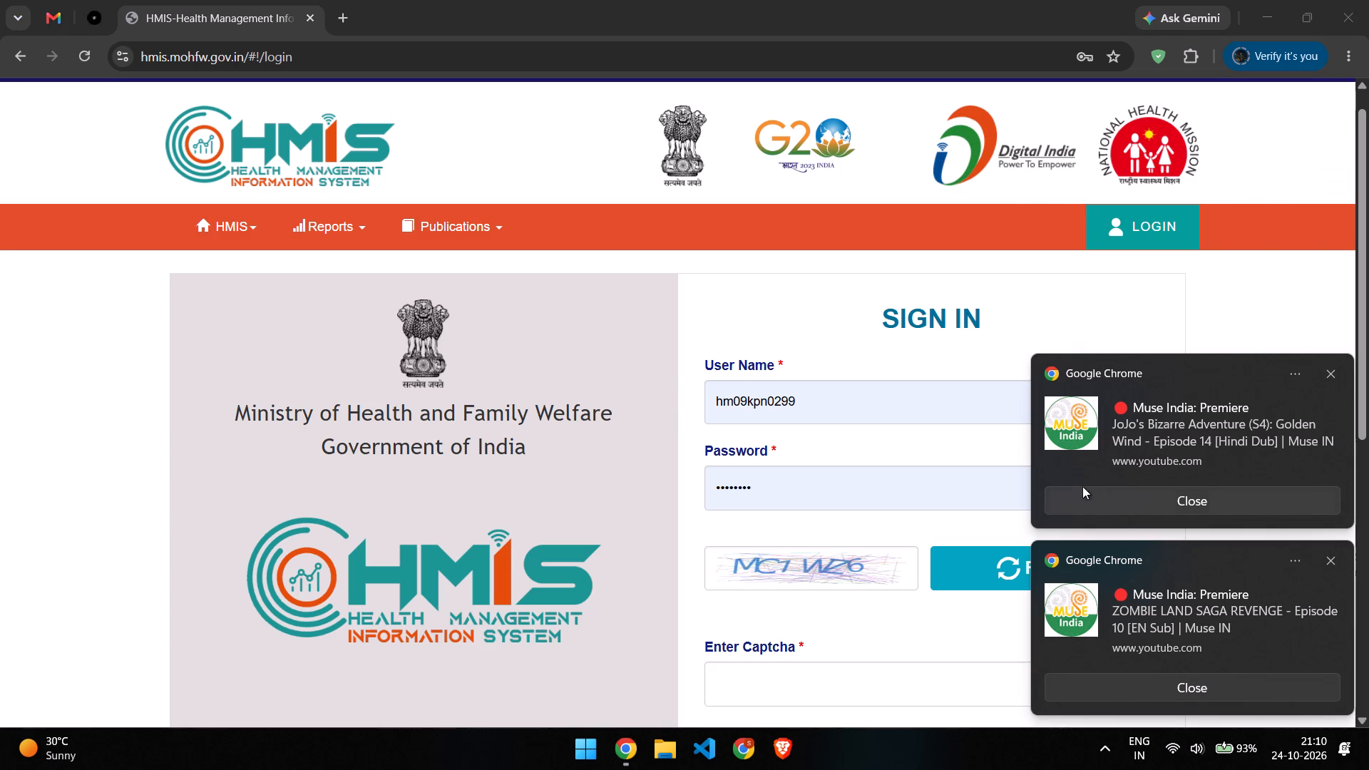
left_click_drag(1099, 459, 1368, 442)
left_click_drag(1182, 576, 1368, 579)
Refresh the captcha on the HMIS sign-in form.
left_click(1021, 571)
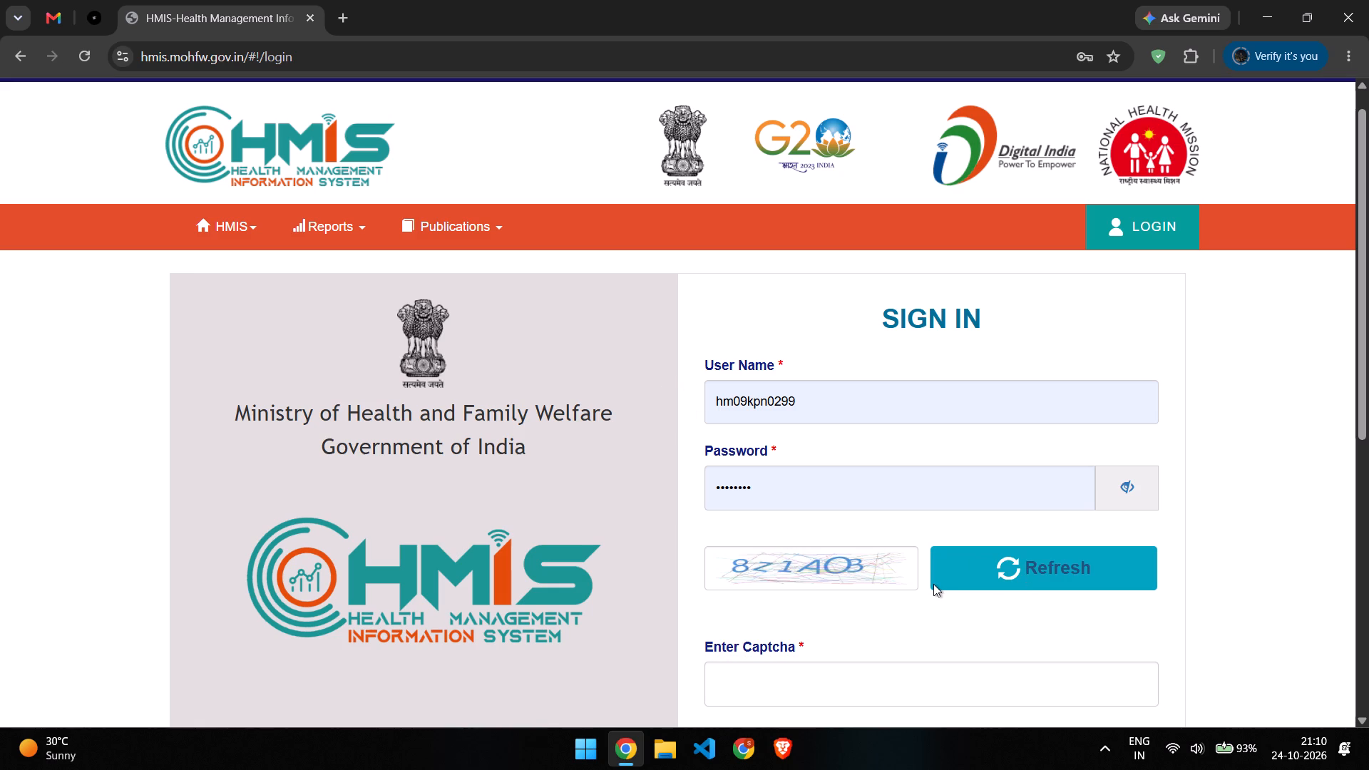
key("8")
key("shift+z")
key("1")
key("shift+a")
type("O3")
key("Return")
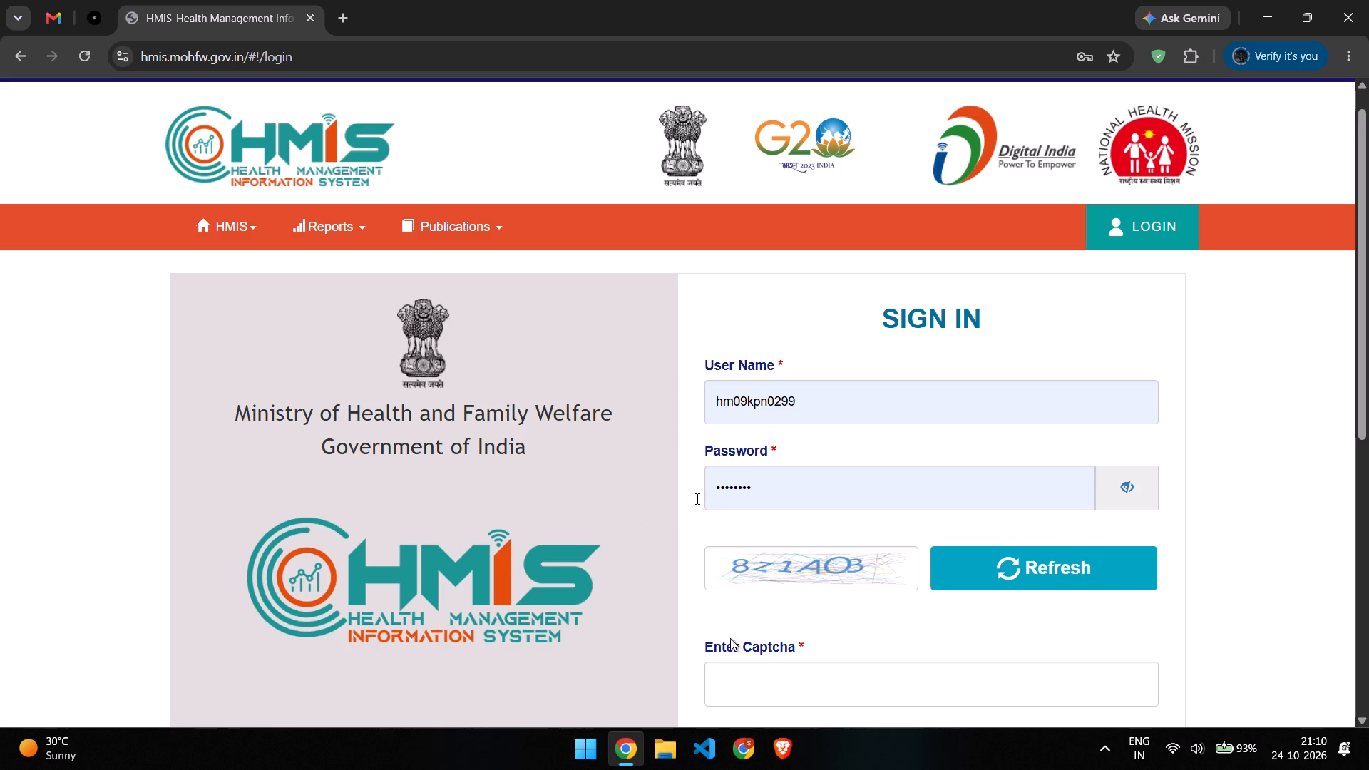
Enter the displayed captcha text and sign in to HMIS with the prefilled user name and password.
left_click(836, 693)
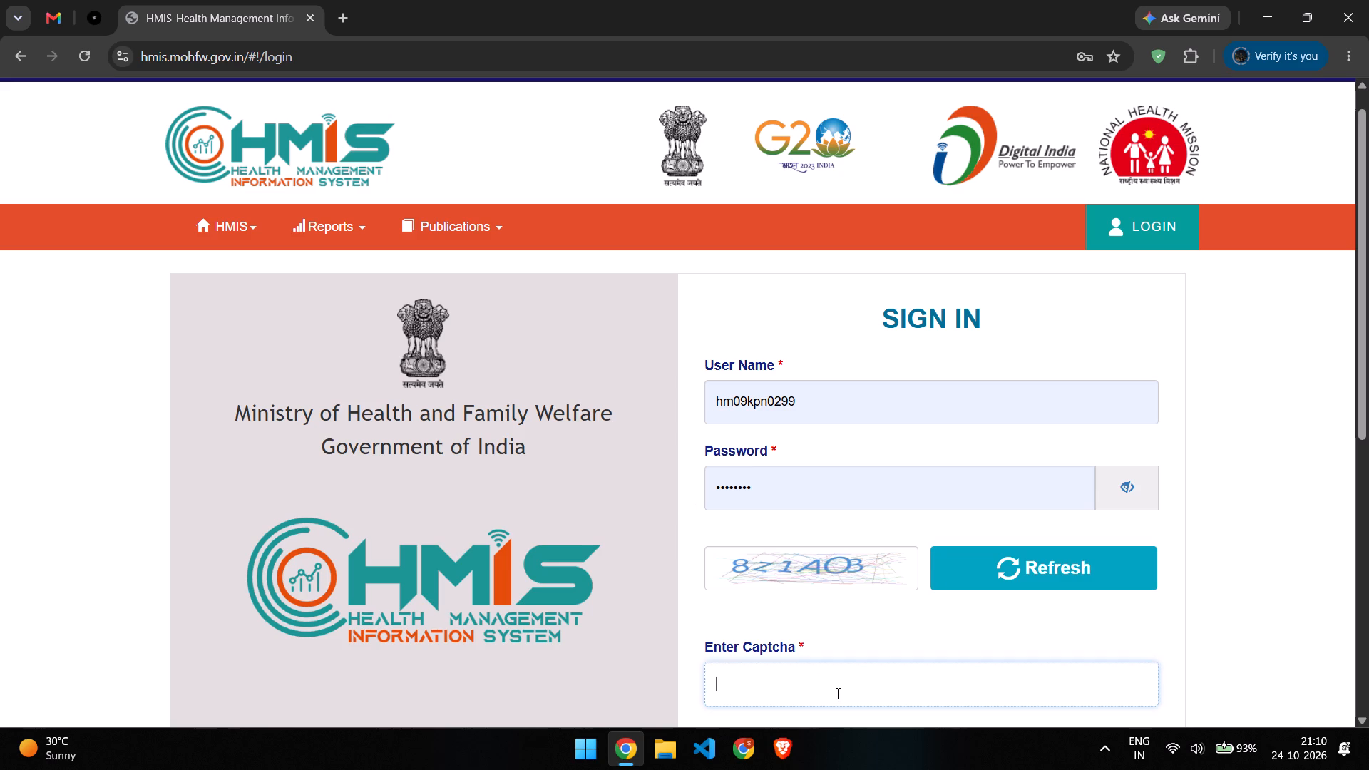
key("shift+asterisk")
key("BackSpace")
key("8")
key("shift+z")
key("1")
key("shift+a")
key("shift+o")
key("3")
key("Return")
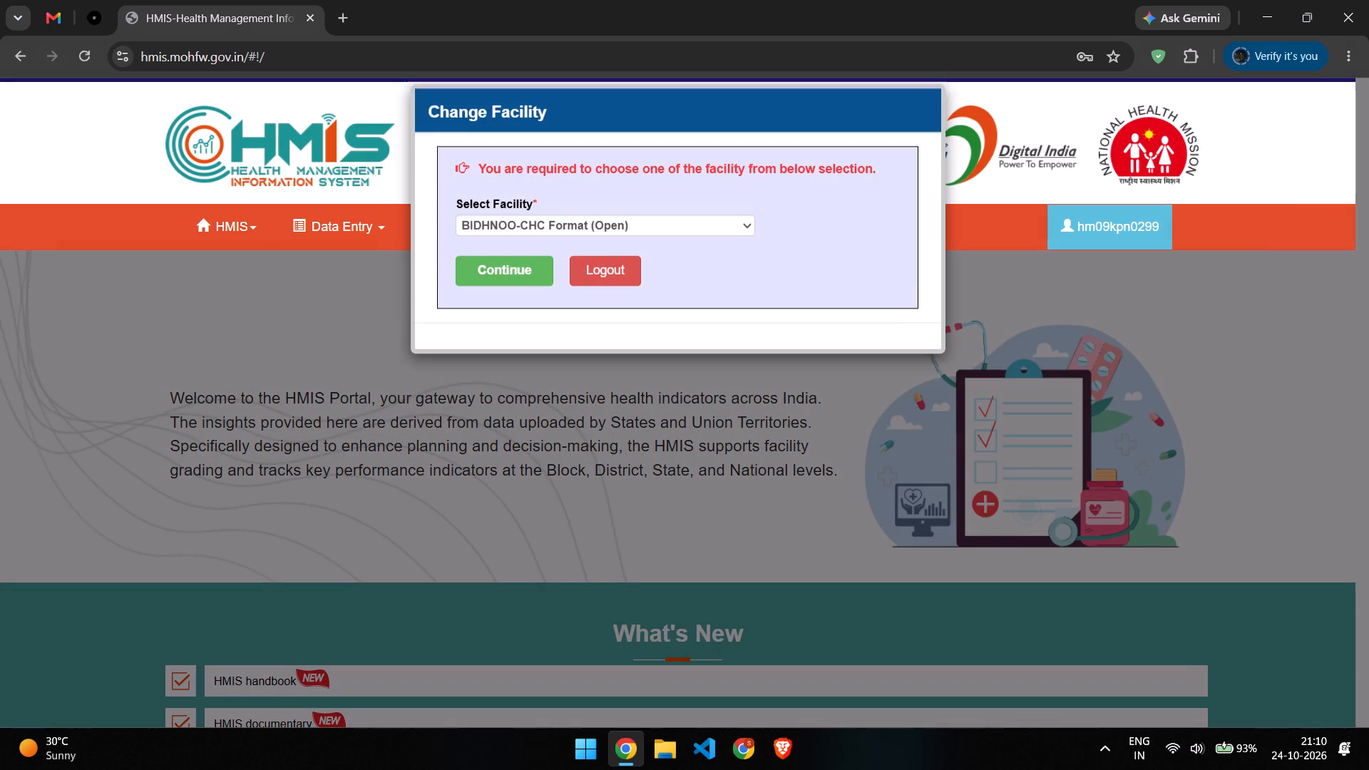
Choose SEN PES PARA-SC Format (Open) as the facility and continue into the portal.
left_click(704, 250)
scroll(555, 406, "up", 2)
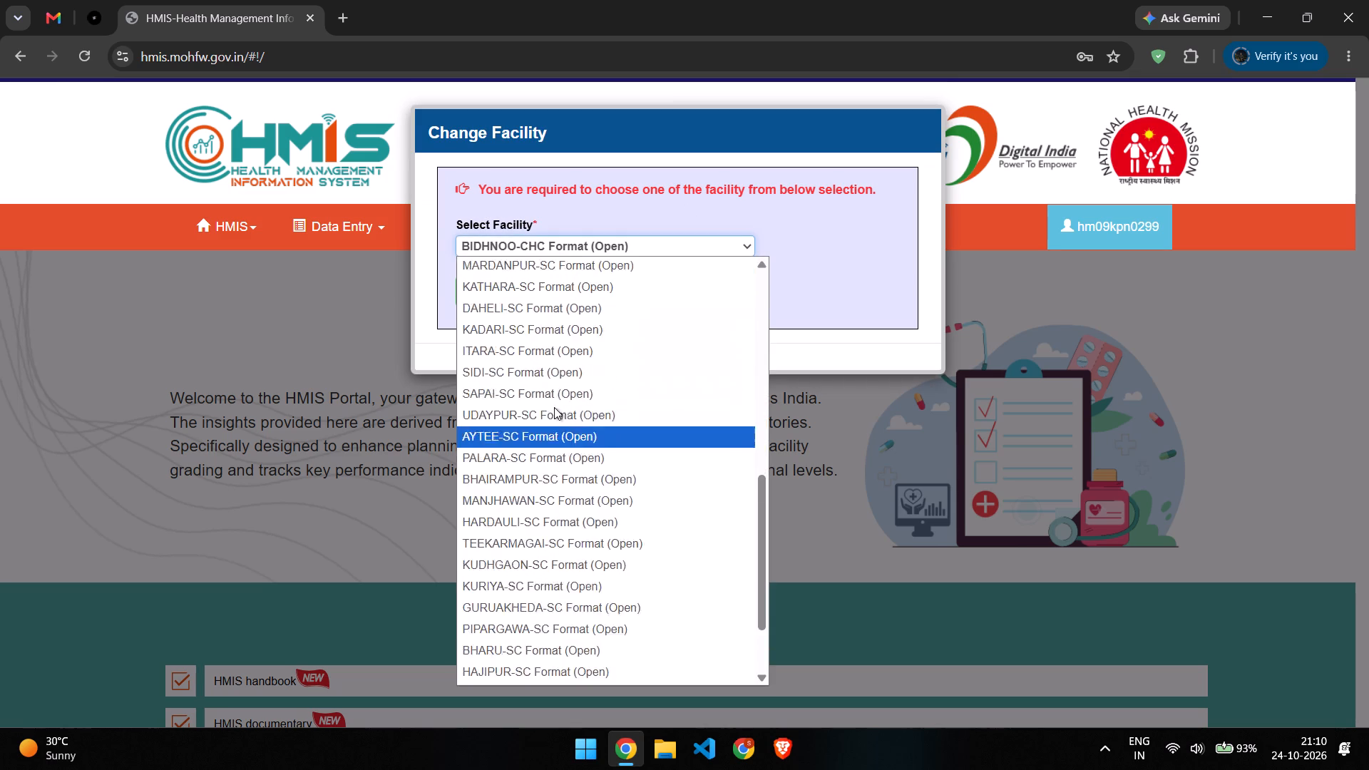
scroll(554, 407, "up", 1)
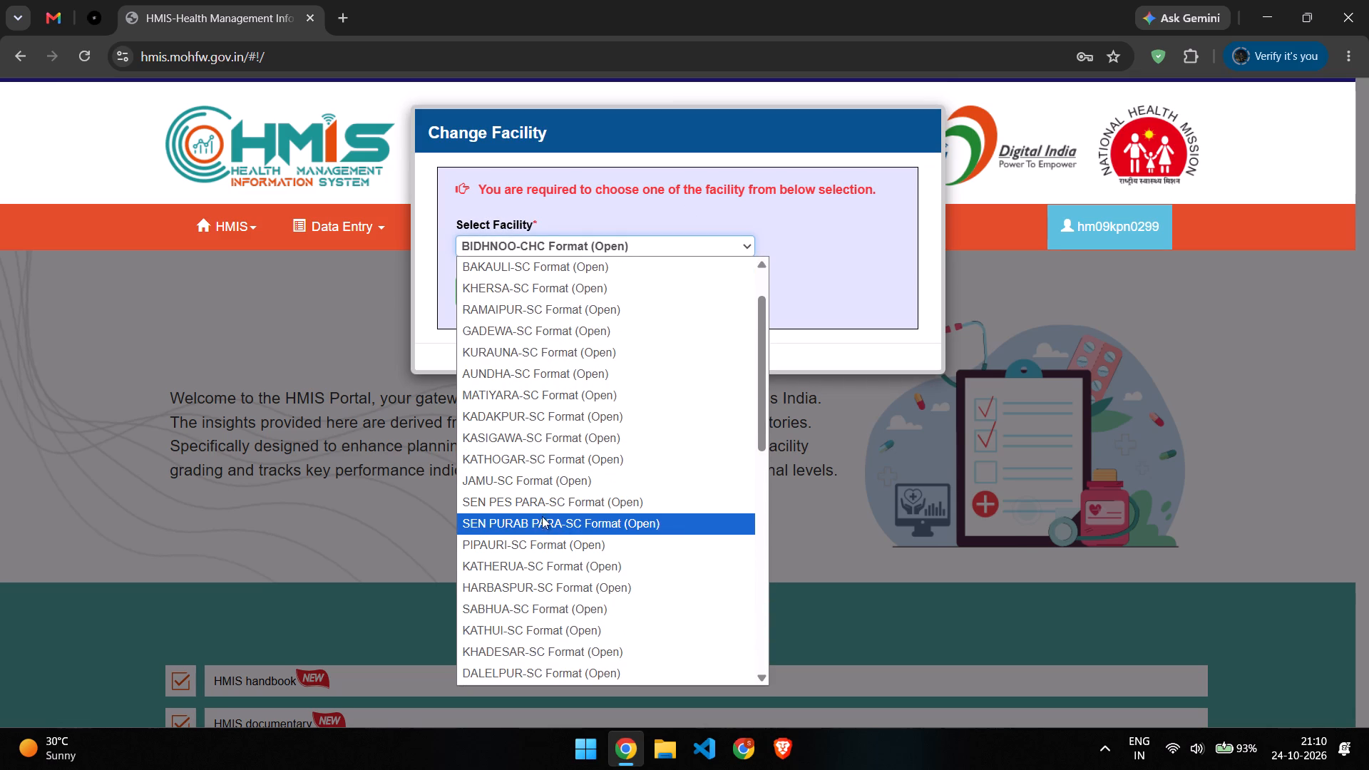
left_click(544, 511)
left_click(510, 292)
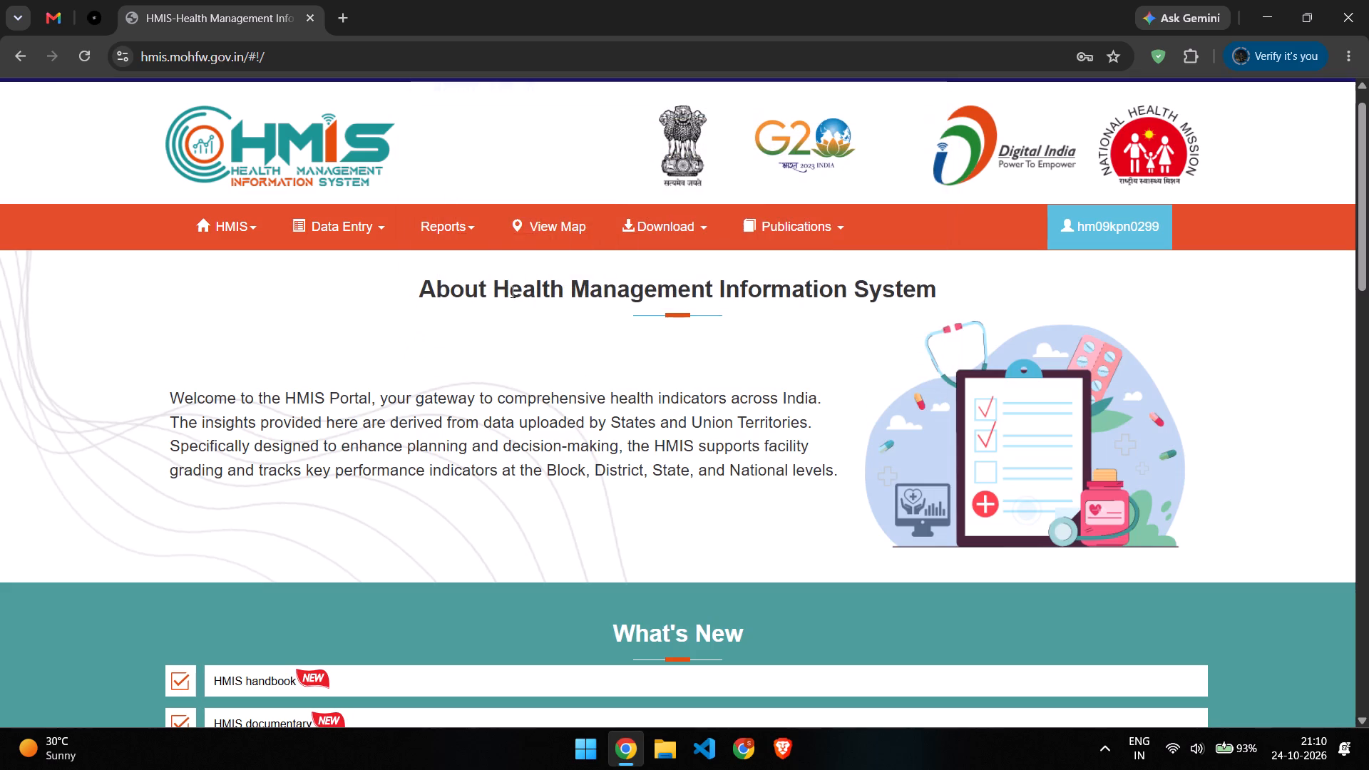
Open the Monthly Service Delivery data entry form and set the reporting month to Oct-2026.
left_click(348, 228)
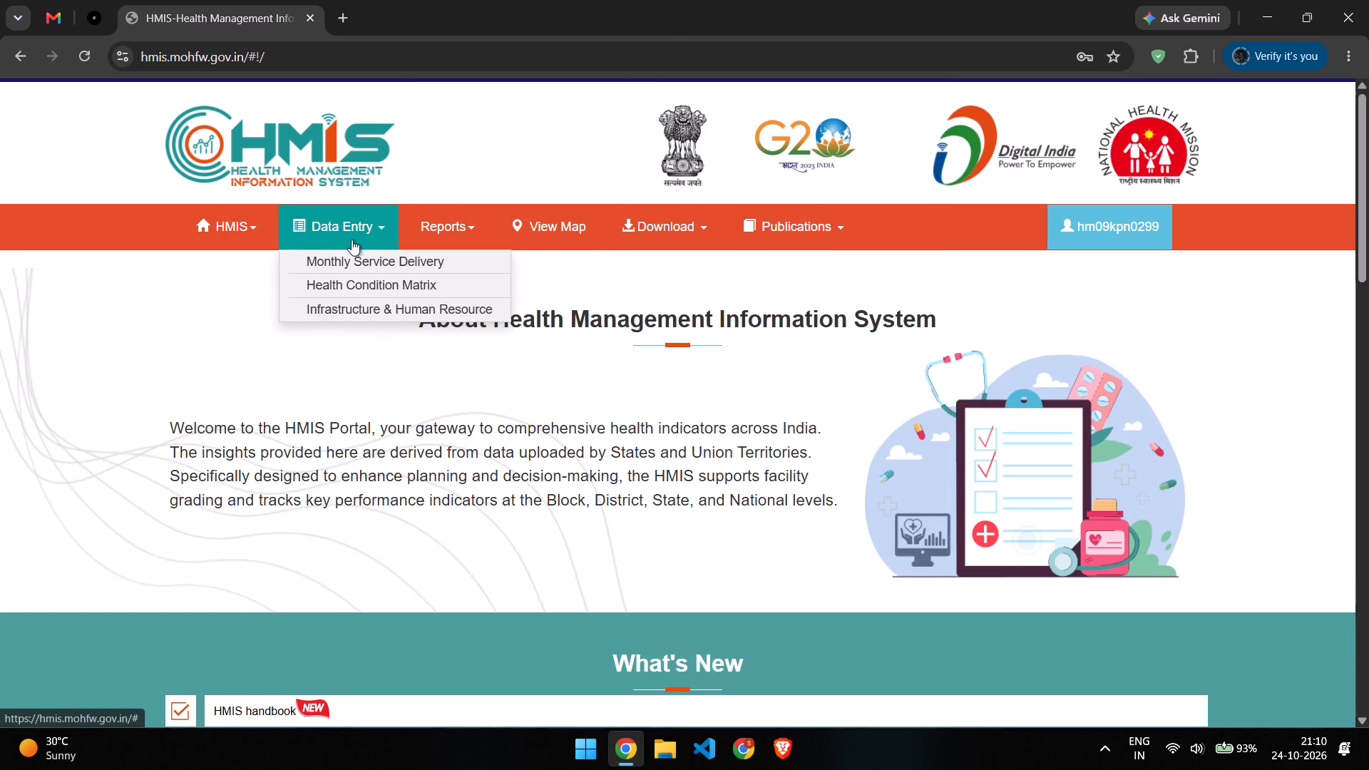
left_click(359, 264)
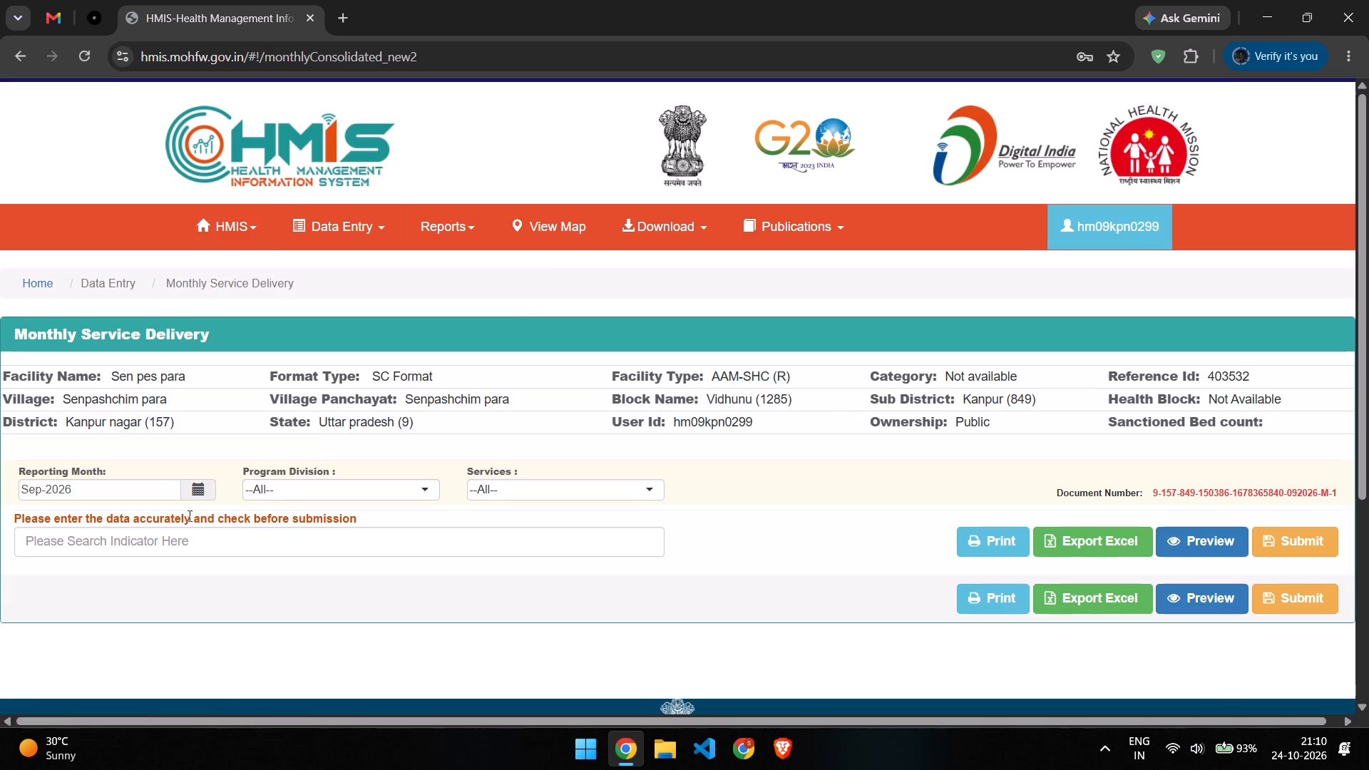
left_click(195, 490)
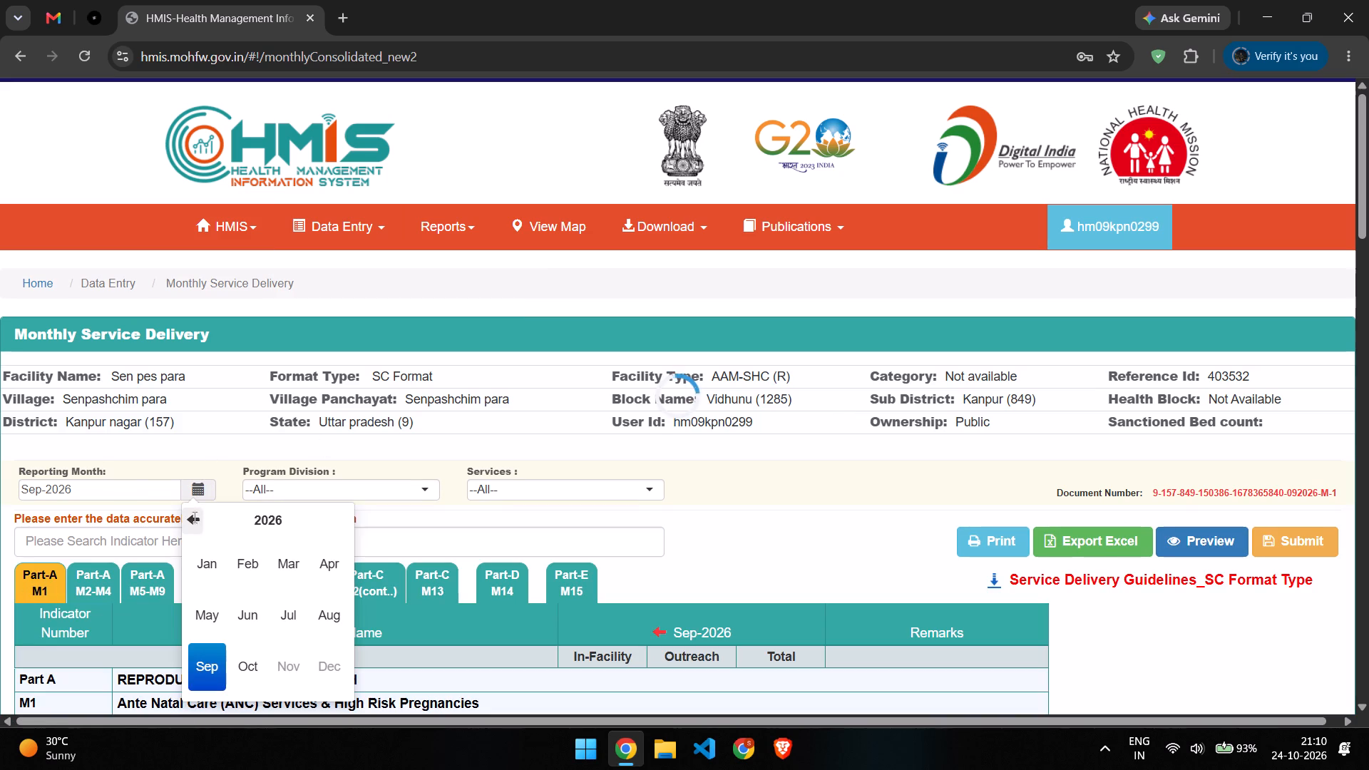
left_click(244, 659)
Enter 0 as the Outreach value for the new ANC registration and footfall indicators 1.1.a to 1.1.d, 1.1.1 and 1.1.2.
scroll(284, 602, "down", 3)
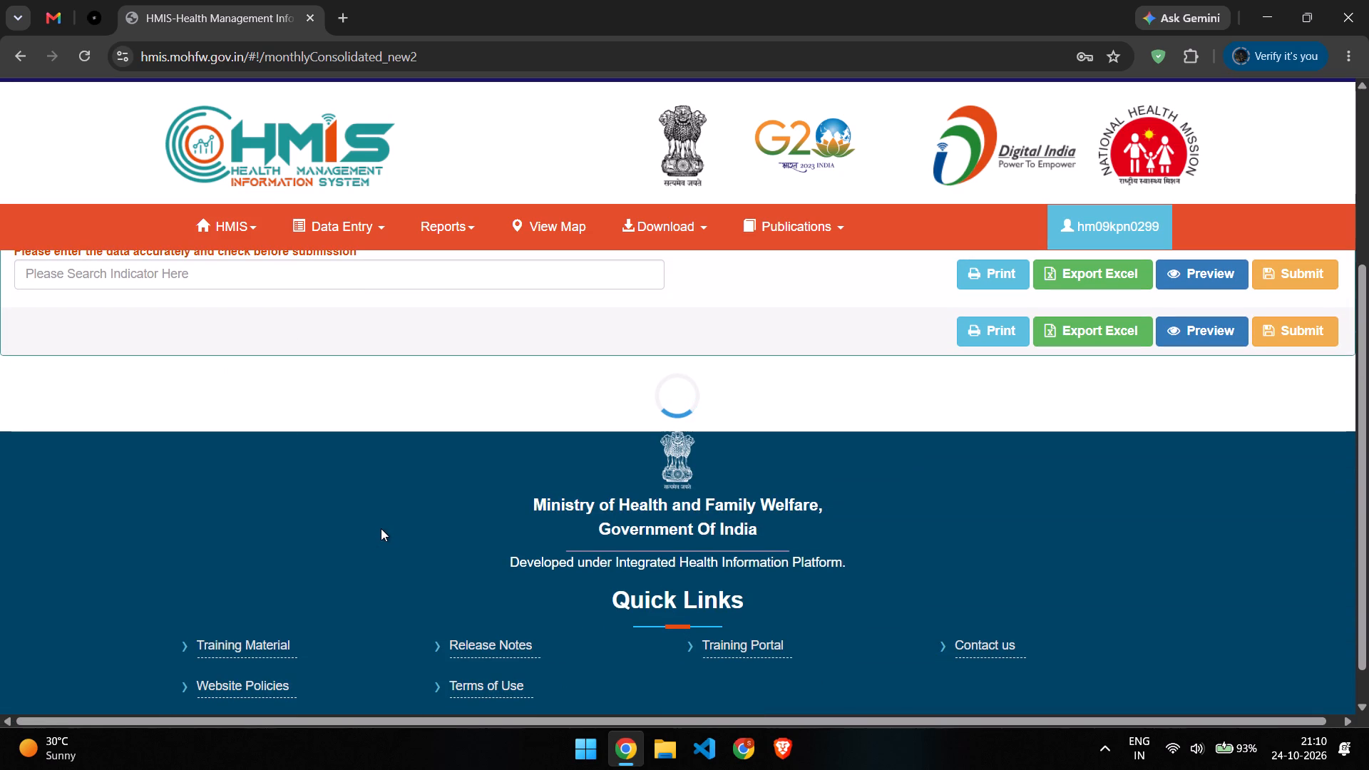
scroll(375, 535, "up", 1)
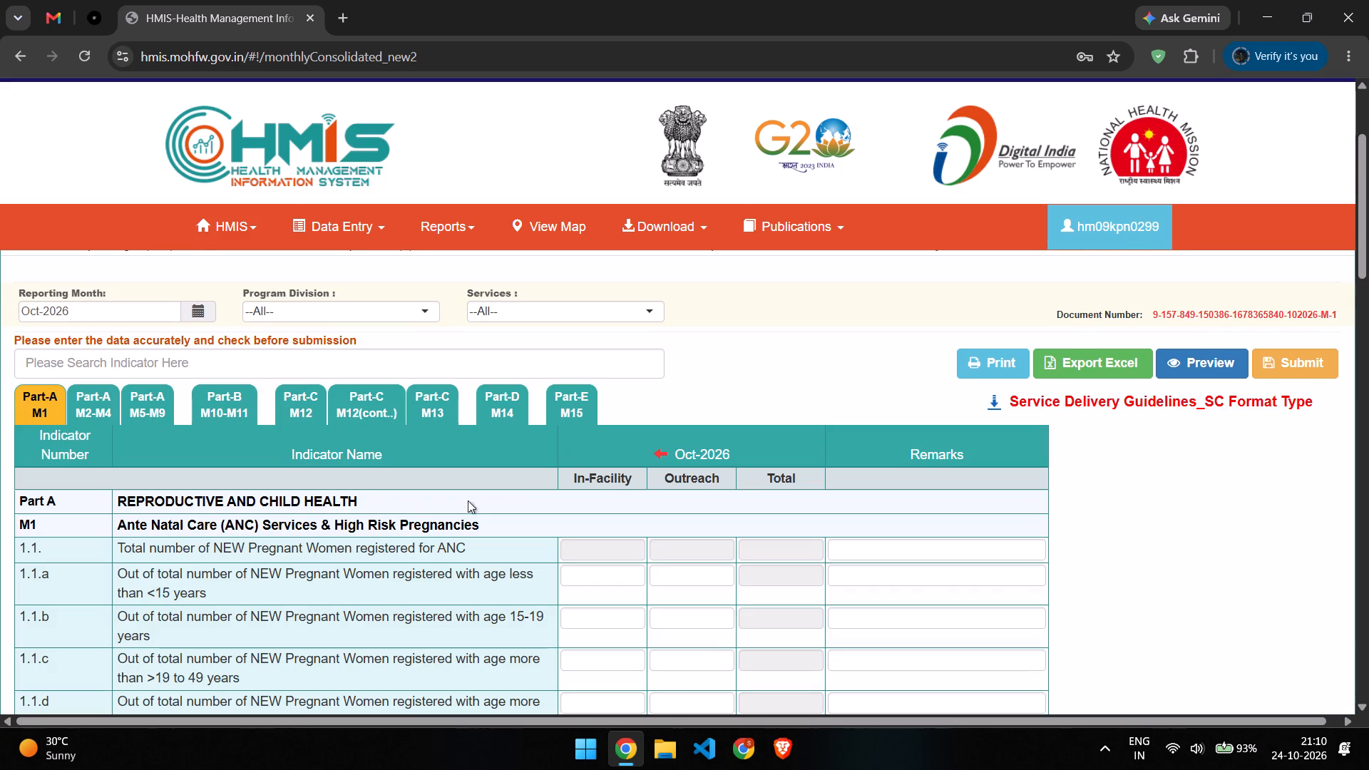
scroll(560, 475, "down", 4)
scroll(682, 460, "up", 5)
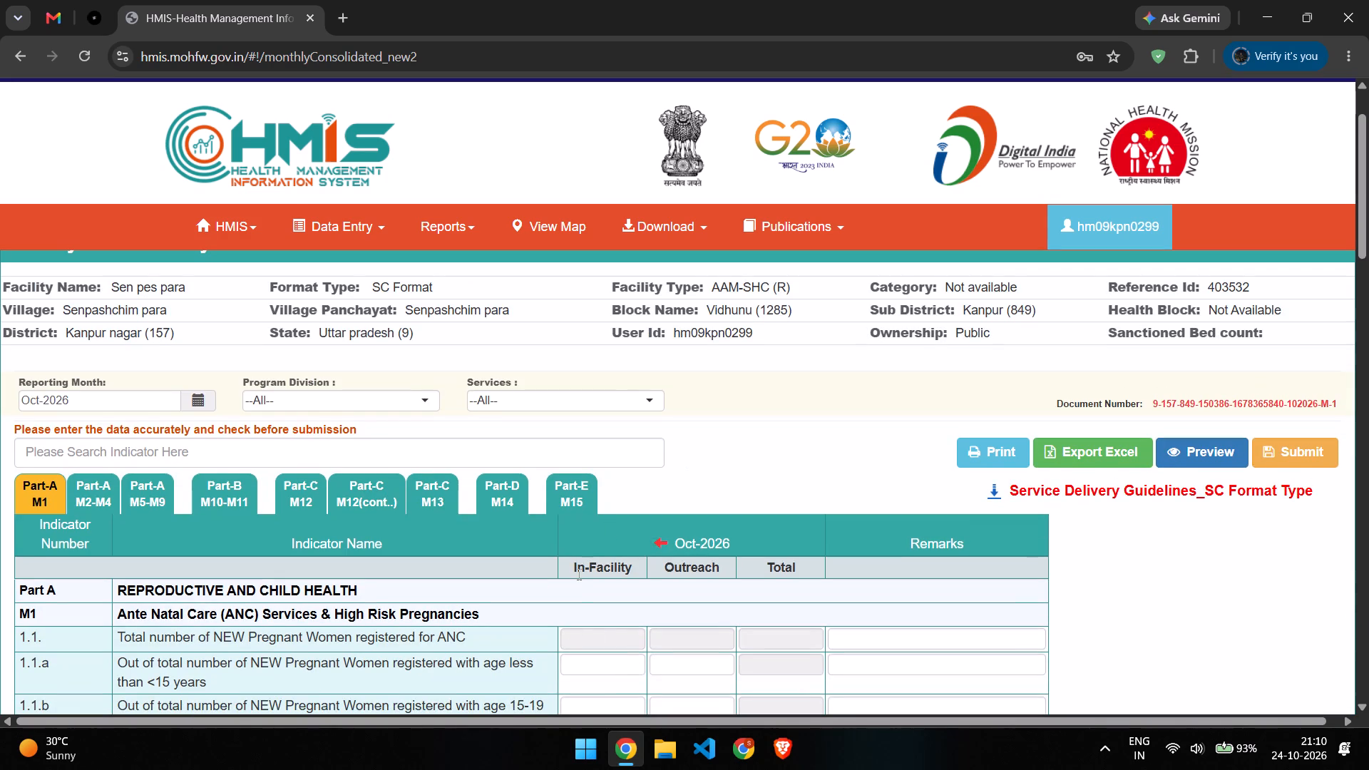
left_click(605, 666)
left_click(656, 662)
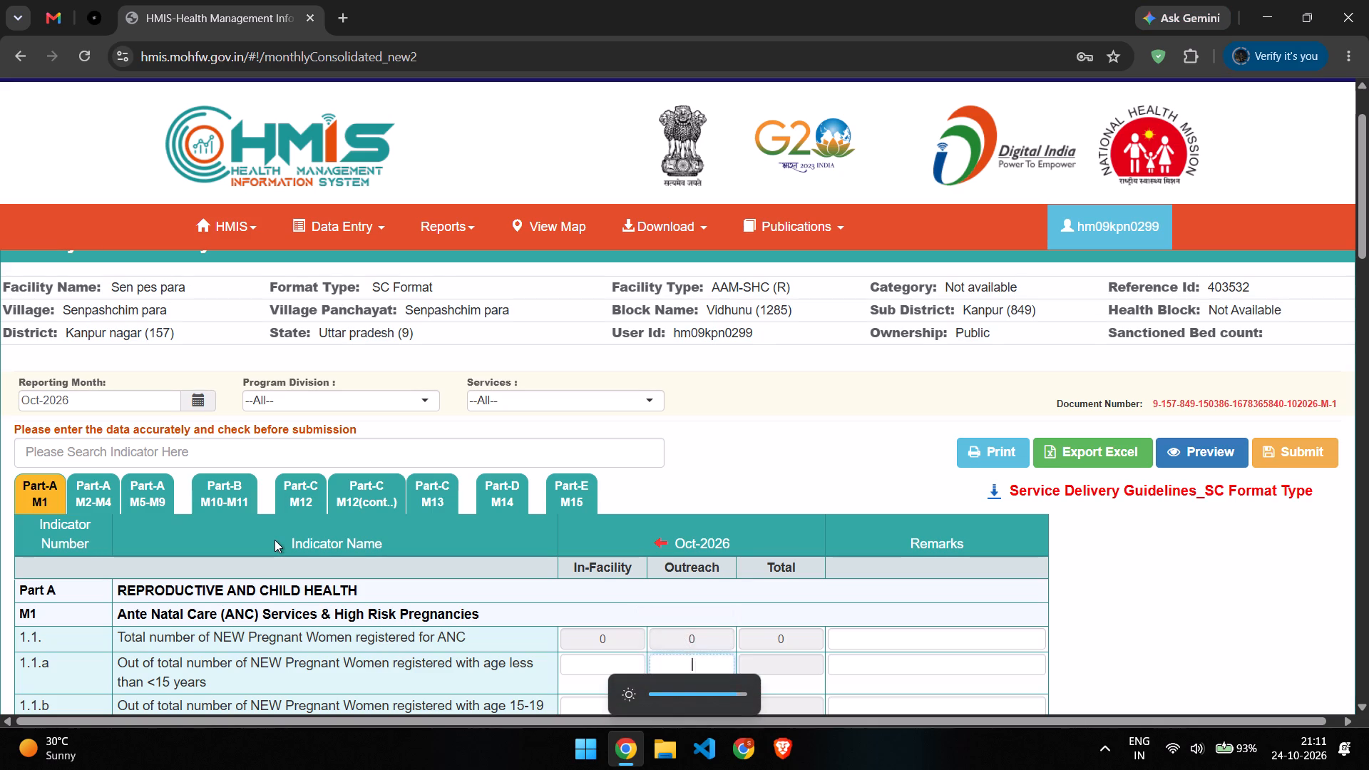
scroll(481, 550, "down", 2)
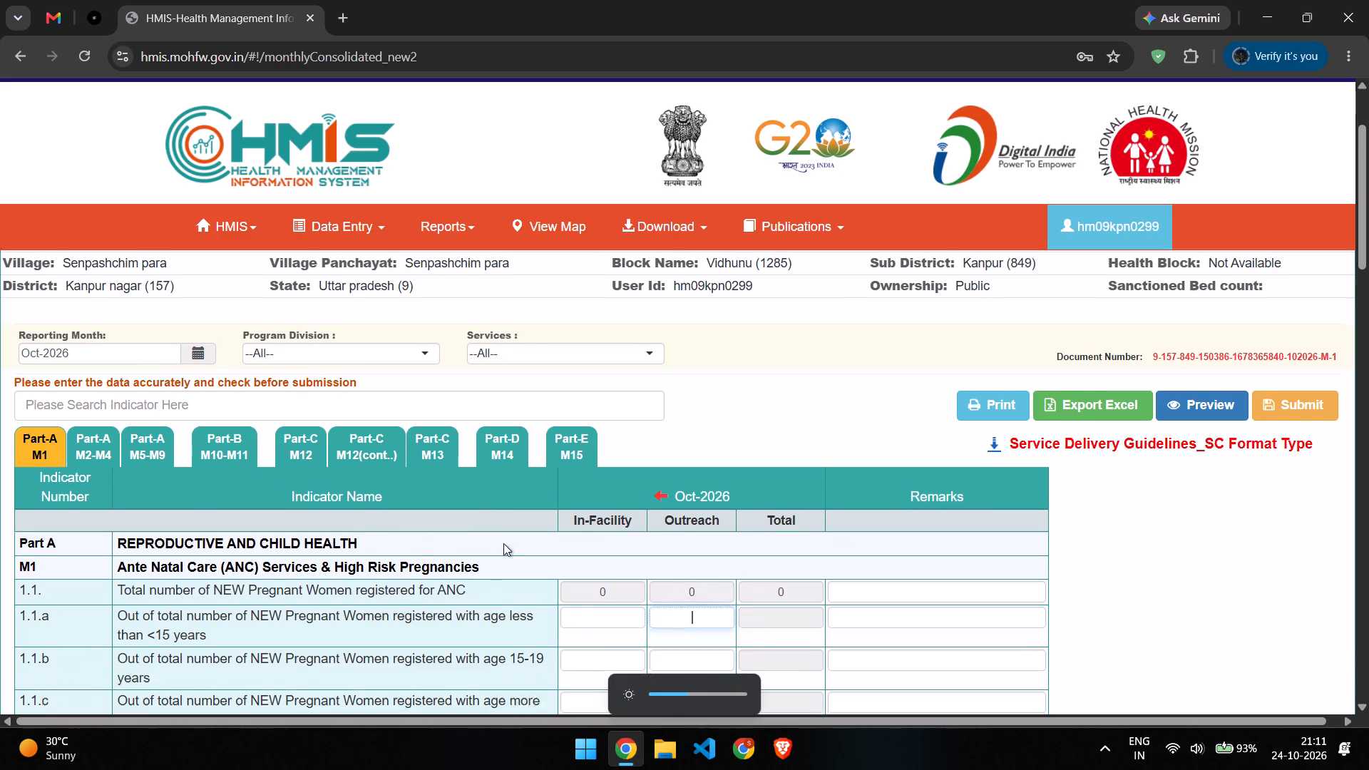
left_click(689, 485)
key("0")
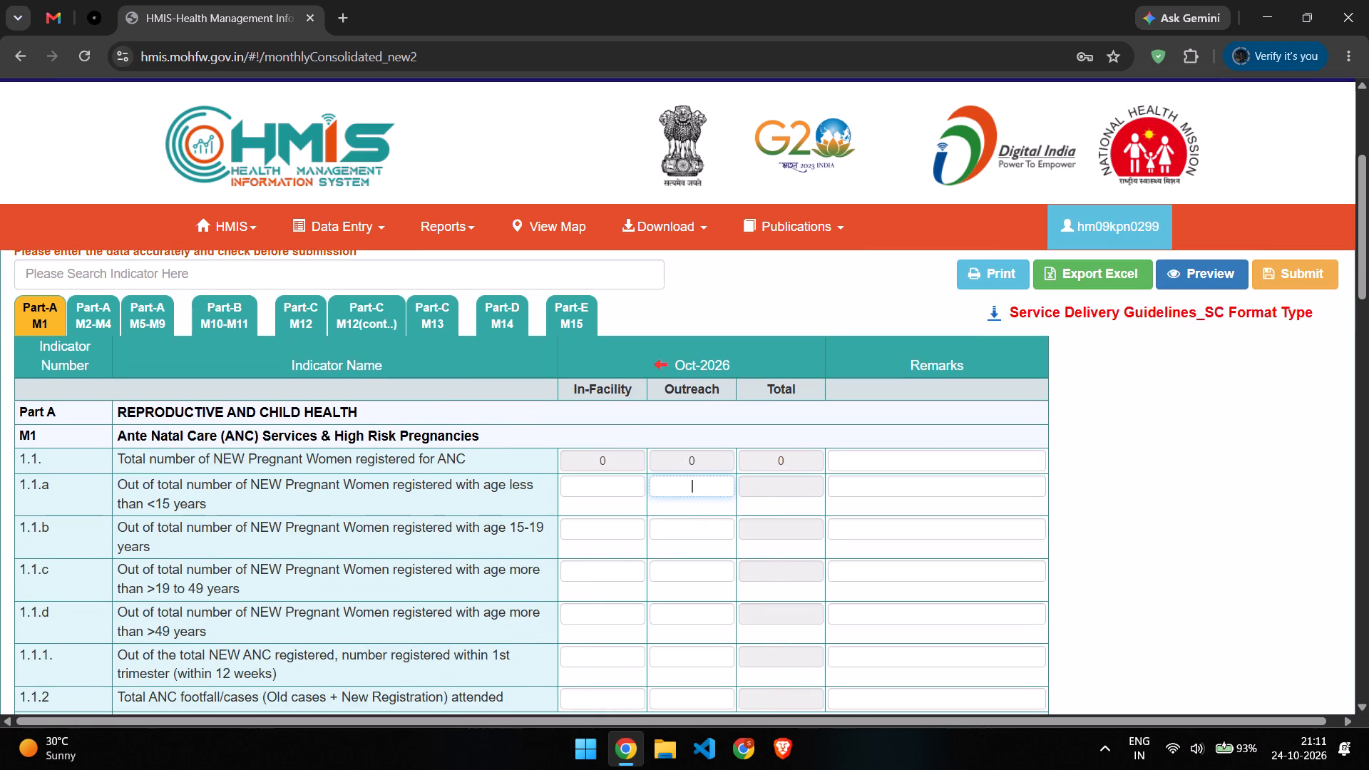
left_click(695, 525)
key("0")
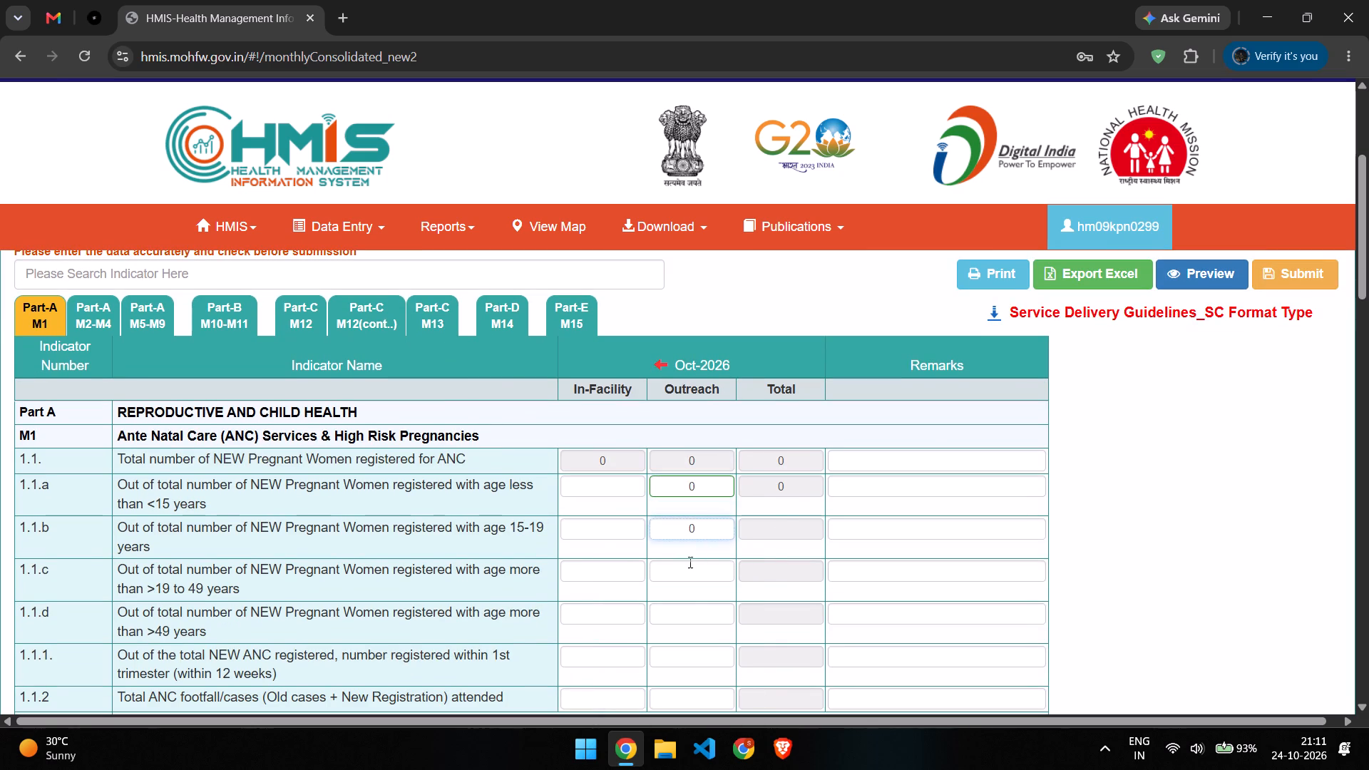
left_click(689, 562)
key("0")
left_click(680, 621)
key("0")
left_click(676, 650)
key("0")
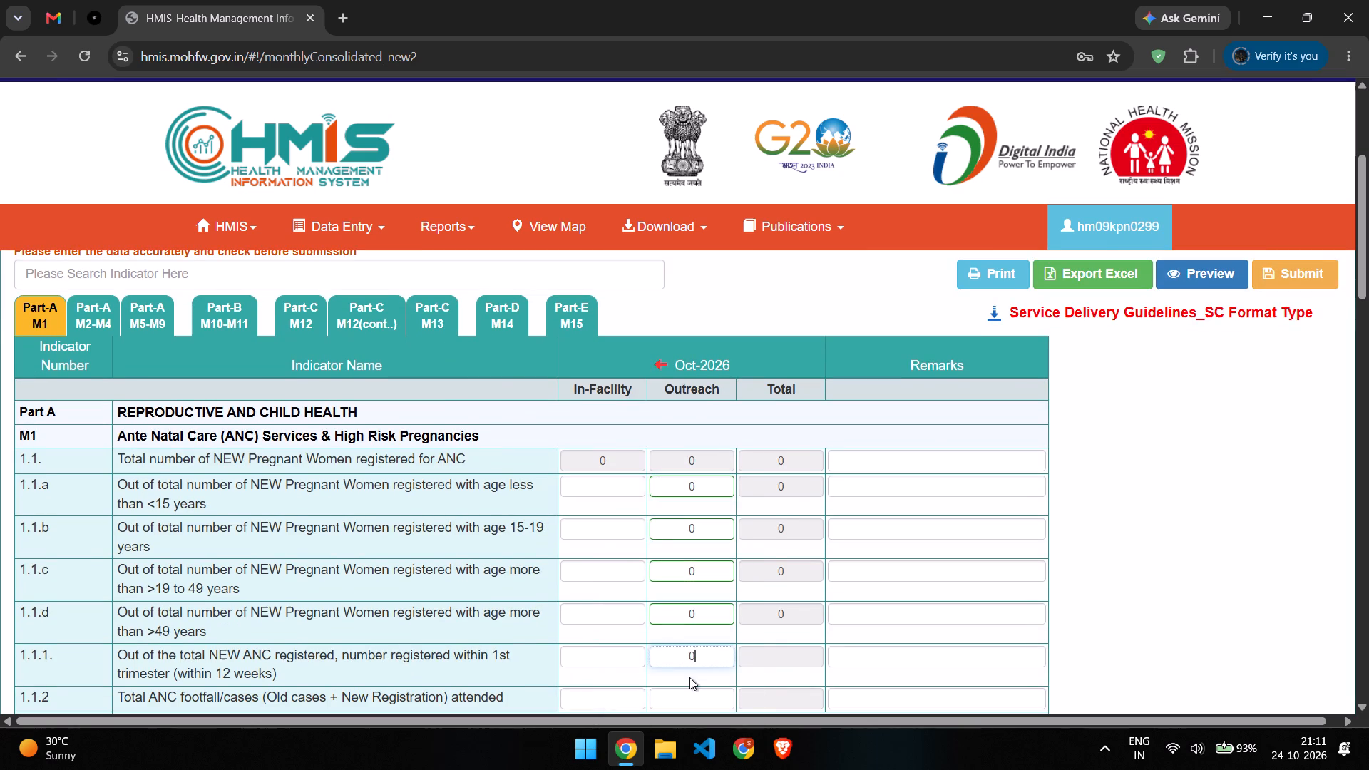
left_click(685, 697)
key("0")
Enter 0 as the Outreach value for all ANC services indicators, 1.2.1 to 1.2.8.
scroll(686, 691, "down", 4)
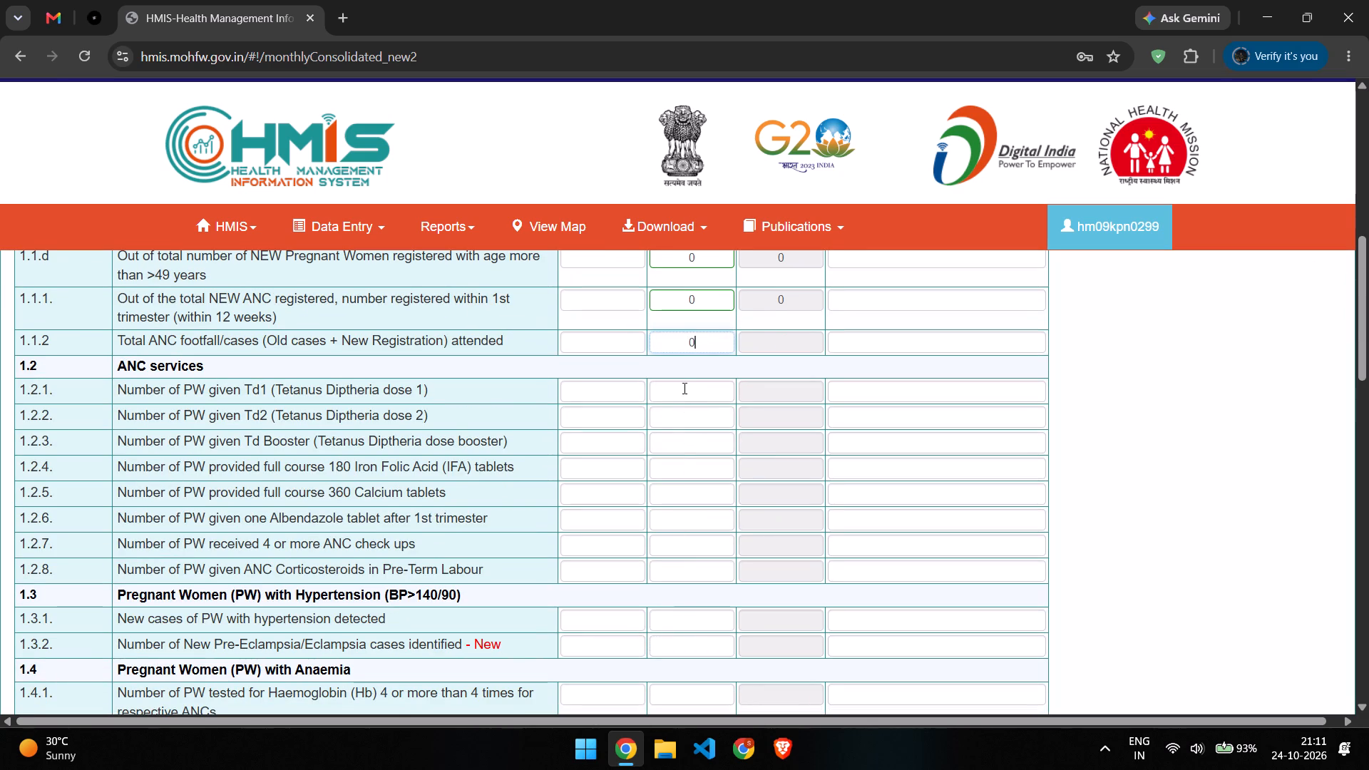
left_click(684, 385)
key("0")
left_click(684, 415)
key("0")
left_click(682, 444)
key("0")
left_click(684, 466)
key("0")
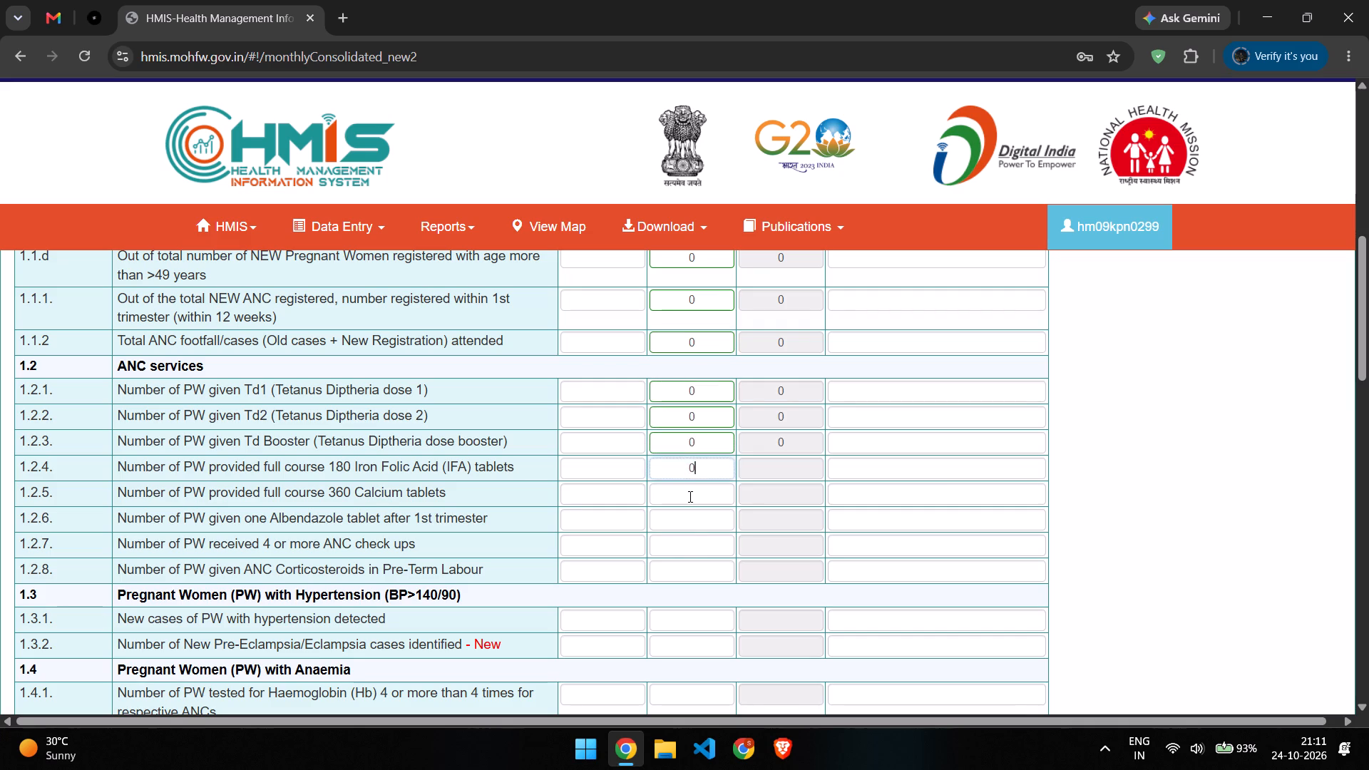
left_click(689, 497)
key("0")
key("0")
left_click(694, 525)
left_click(691, 545)
key("0")
left_click(687, 571)
key("0")
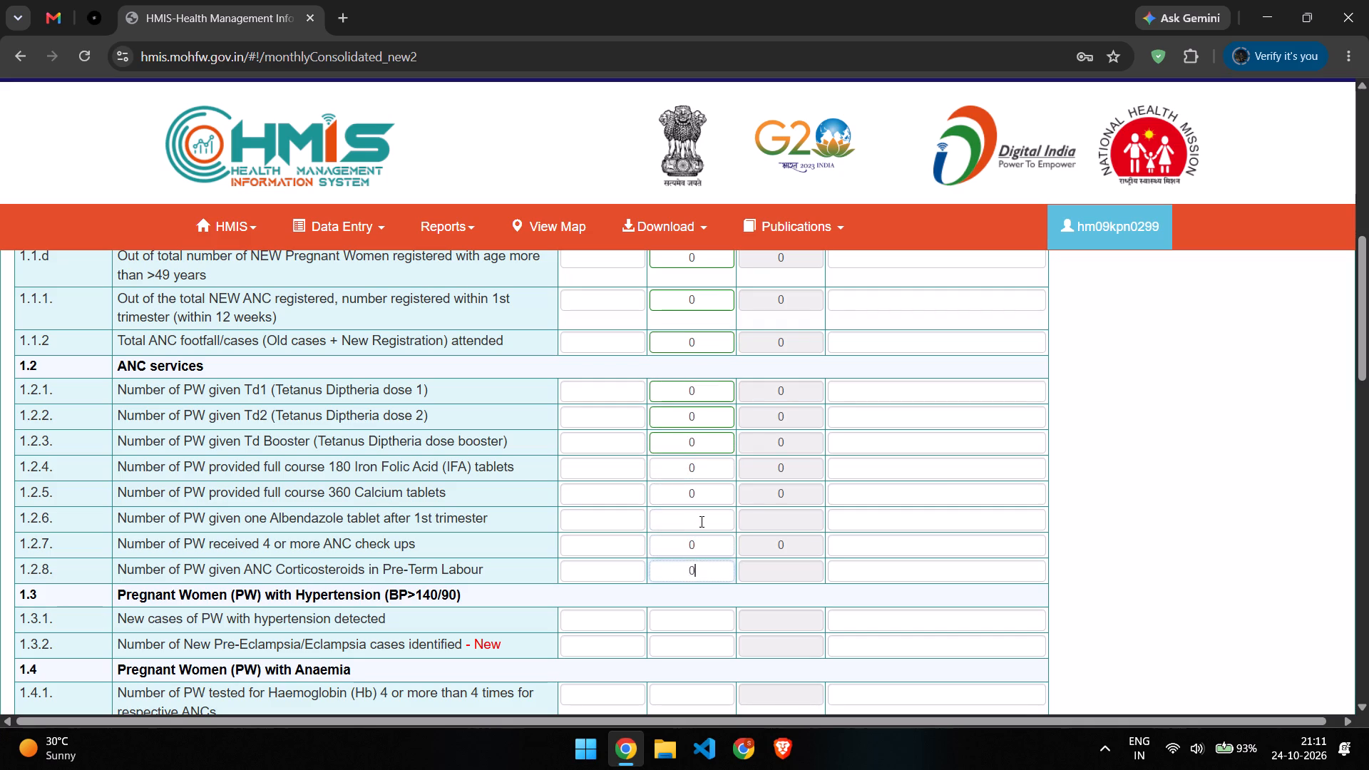
left_click(700, 521)
key("0")
Enter 0 as the Outreach value for the hypertension indicators 1.3.1 and 1.3.2.
left_click(697, 622)
key("0")
left_click(689, 645)
key("0")
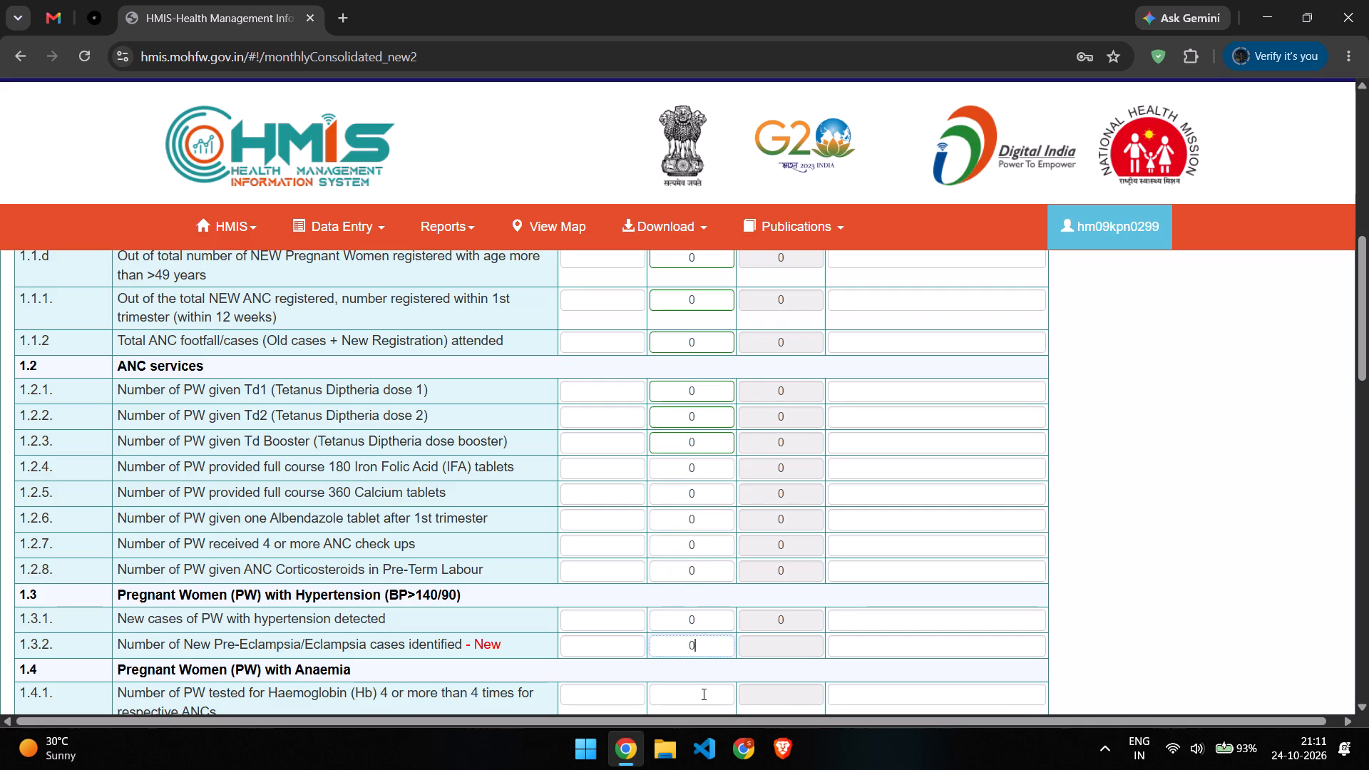
Enter 0 as the Outreach value for the anaemia indicators 1.4.1 to 1.4.4.
left_click(702, 694)
key("0")
scroll(693, 642, "down", 4)
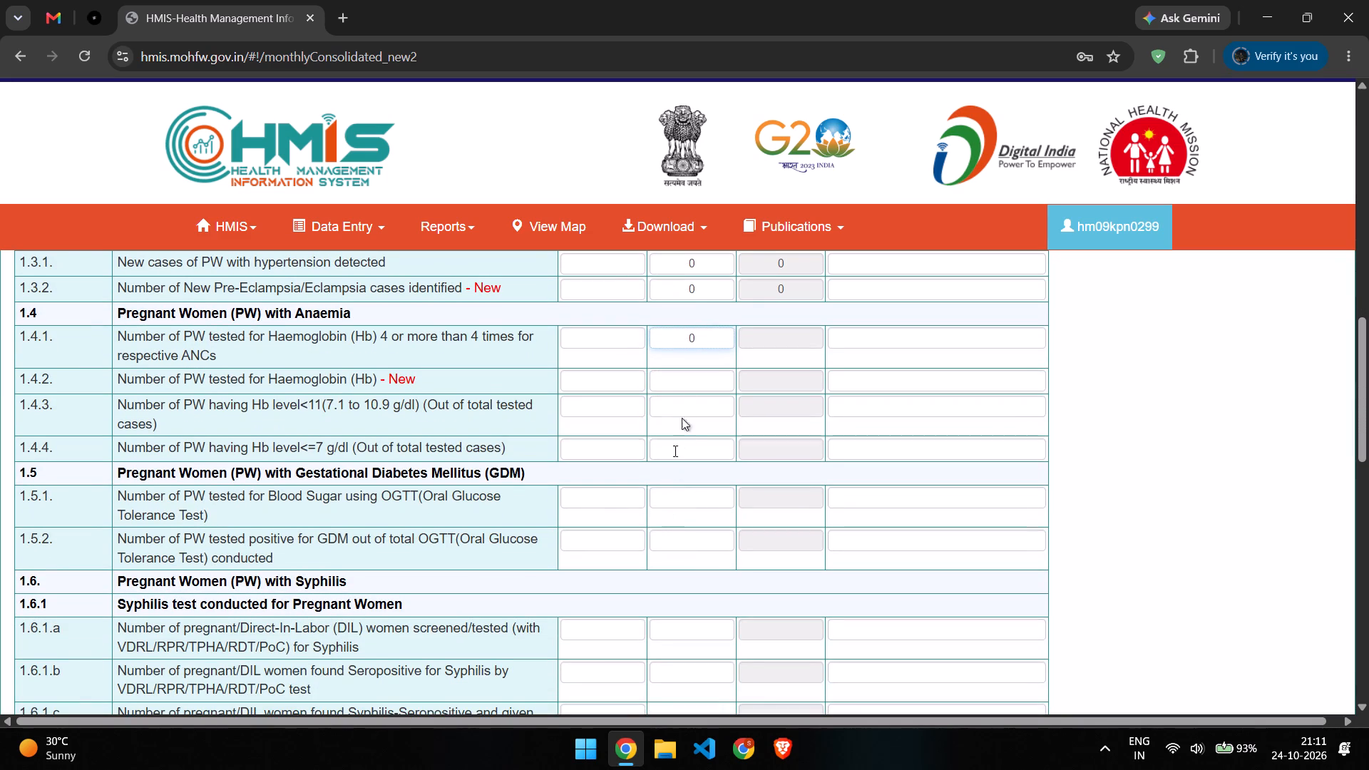
left_click(688, 388)
key("0")
left_click(683, 411)
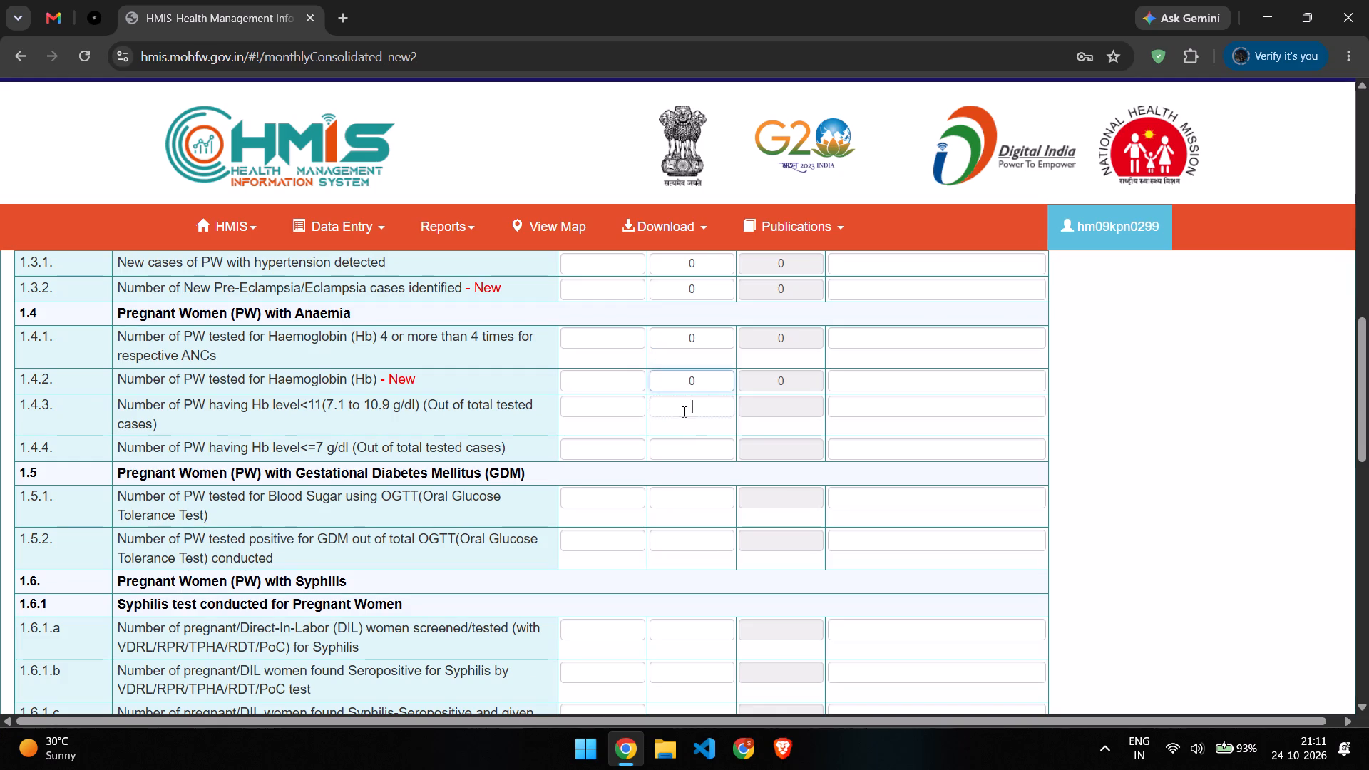
key("0")
left_click(677, 442)
key("0")
Enter 0 as the Outreach value for the gestational diabetes indicators 1.5.1 and 1.5.2.
left_click(689, 500)
key("0")
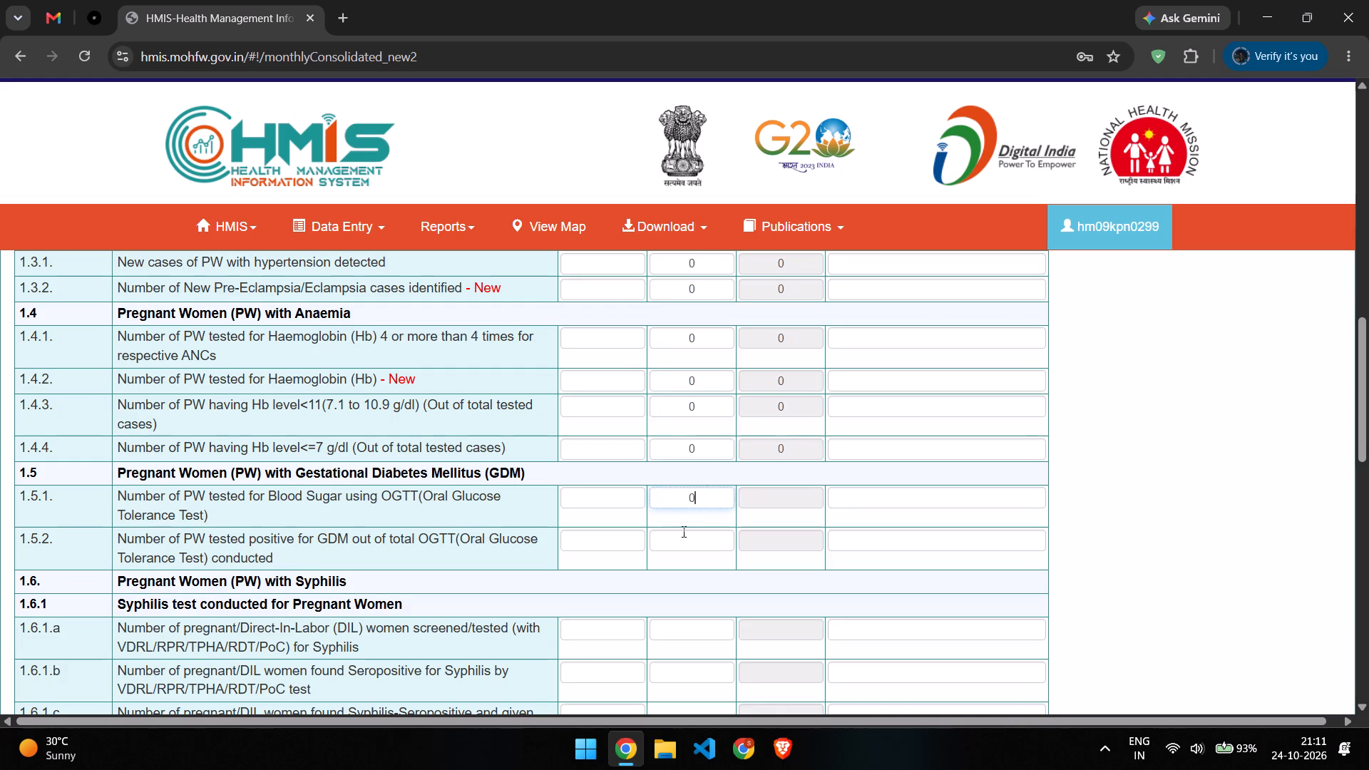
left_click(684, 538)
key("0")
Enter 0 as the Outreach value for the syphilis test indicators 1.6.1.a and 1.6.1.b.
left_click(676, 630)
key("0")
left_click(680, 659)
key("0")
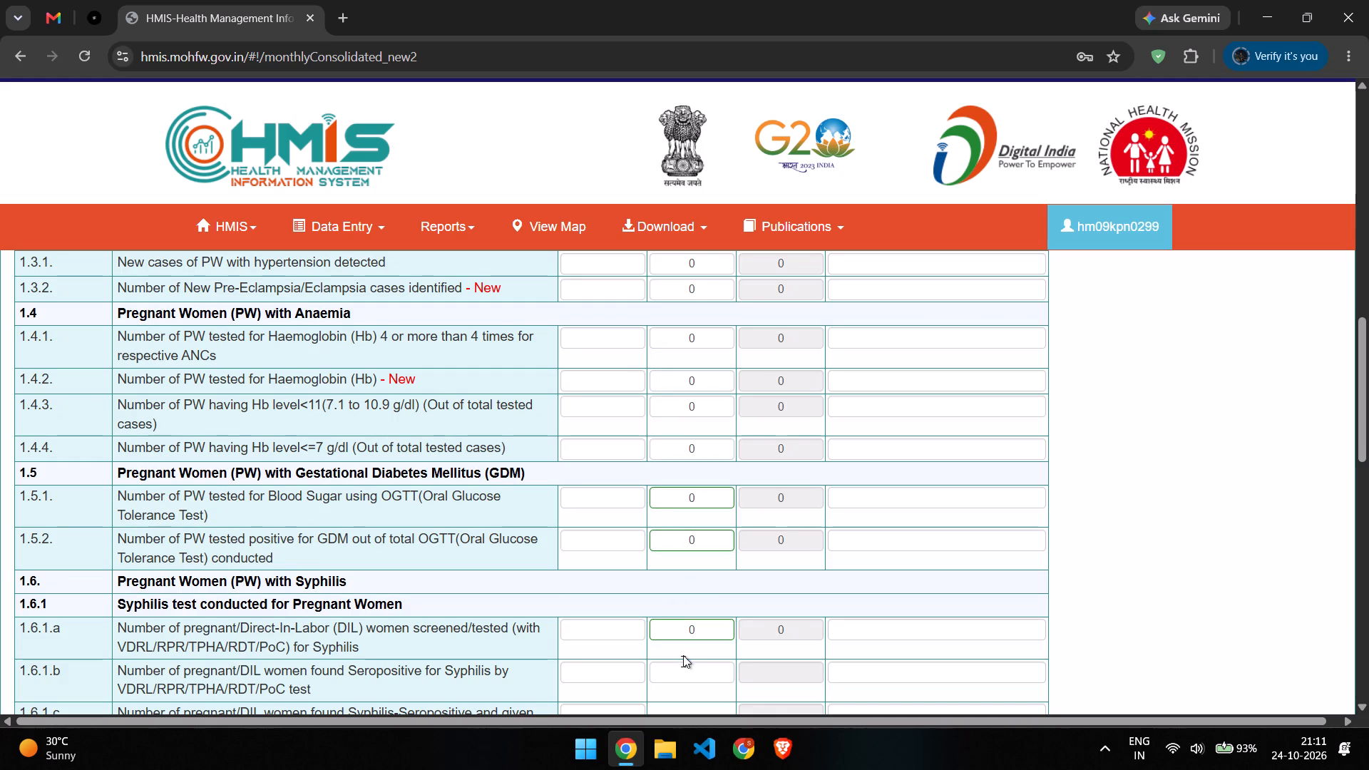
left_click(683, 669)
scroll(702, 574, "down", 4)
key("0")
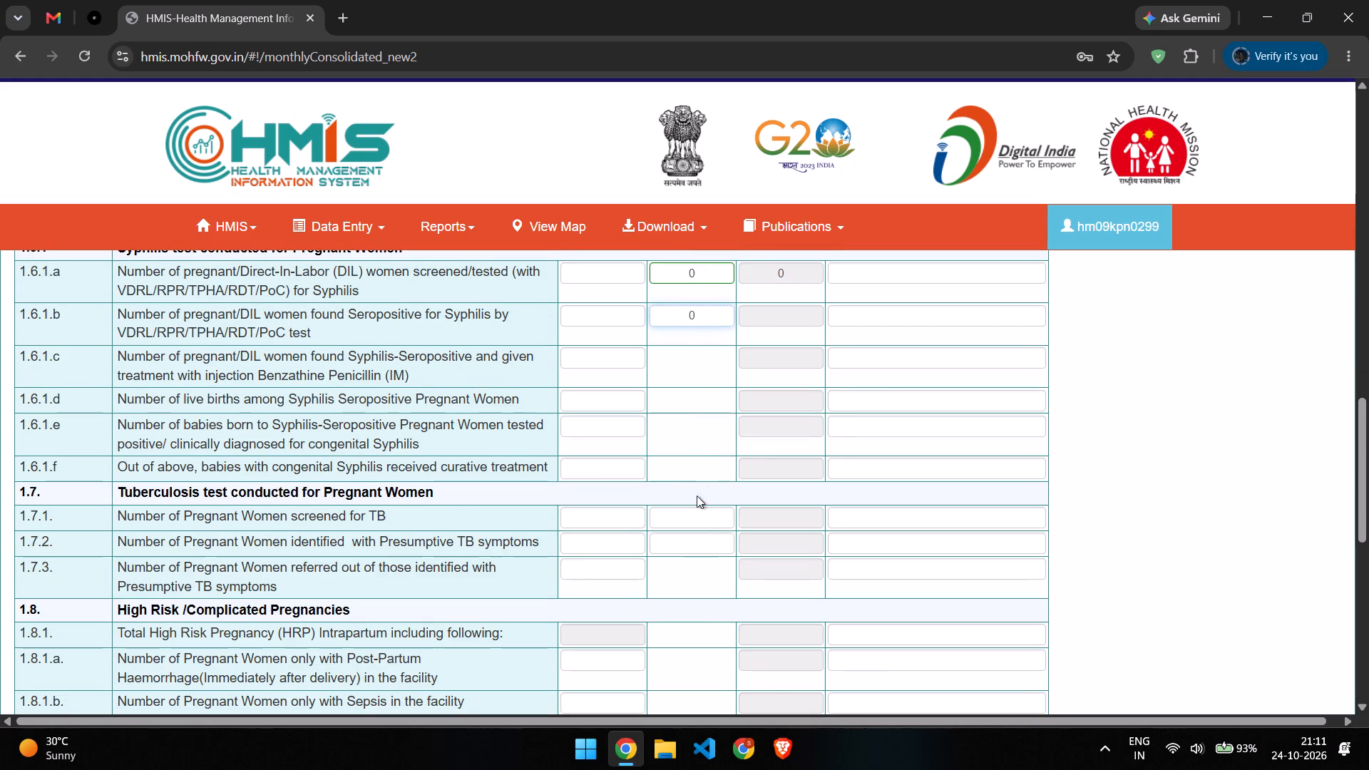
Enter 0 as the Outreach value for tuberculosis indicators 1.7.1 and 1.7.2 and antepartum high-risk pregnancy indicator 1.8.2.
left_click(695, 514)
key("0")
left_click(690, 541)
key("0")
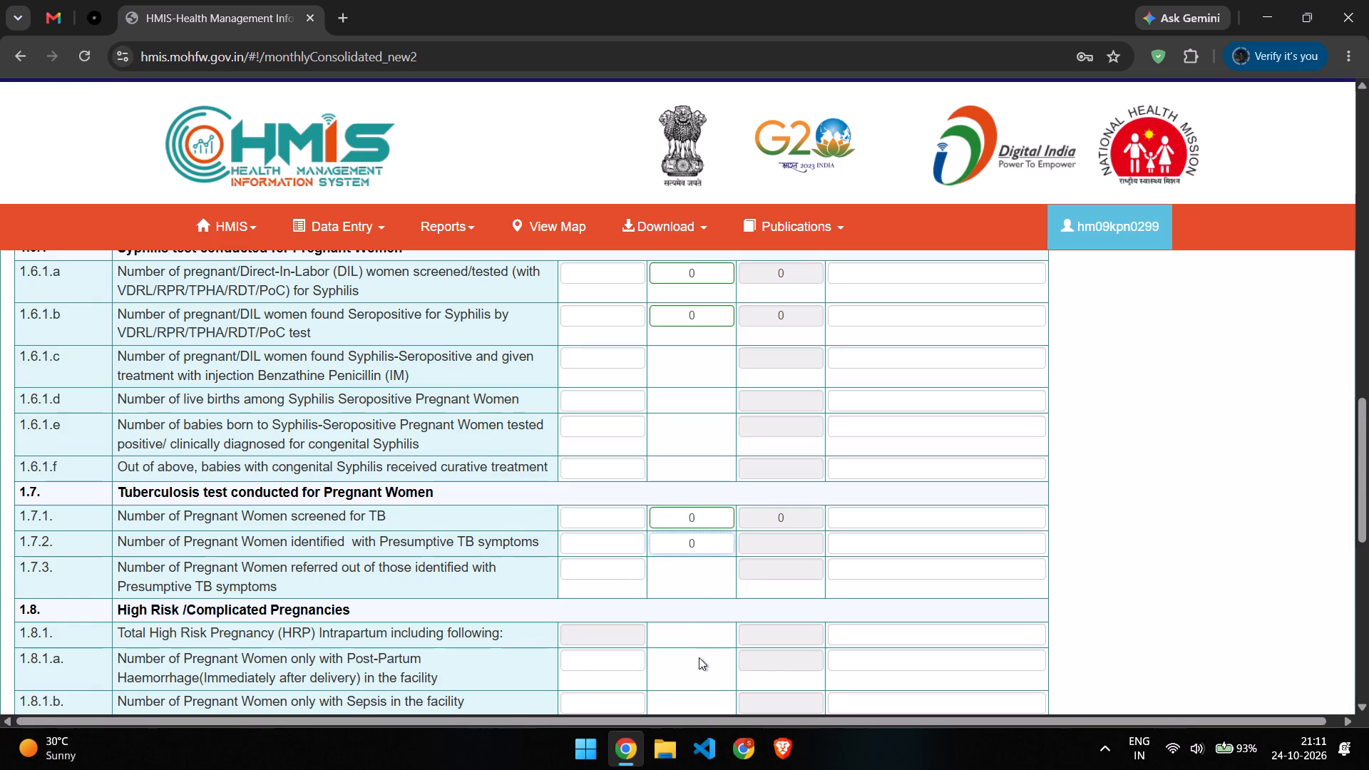
scroll(699, 657, "down", 4)
left_click(692, 484)
key("0")
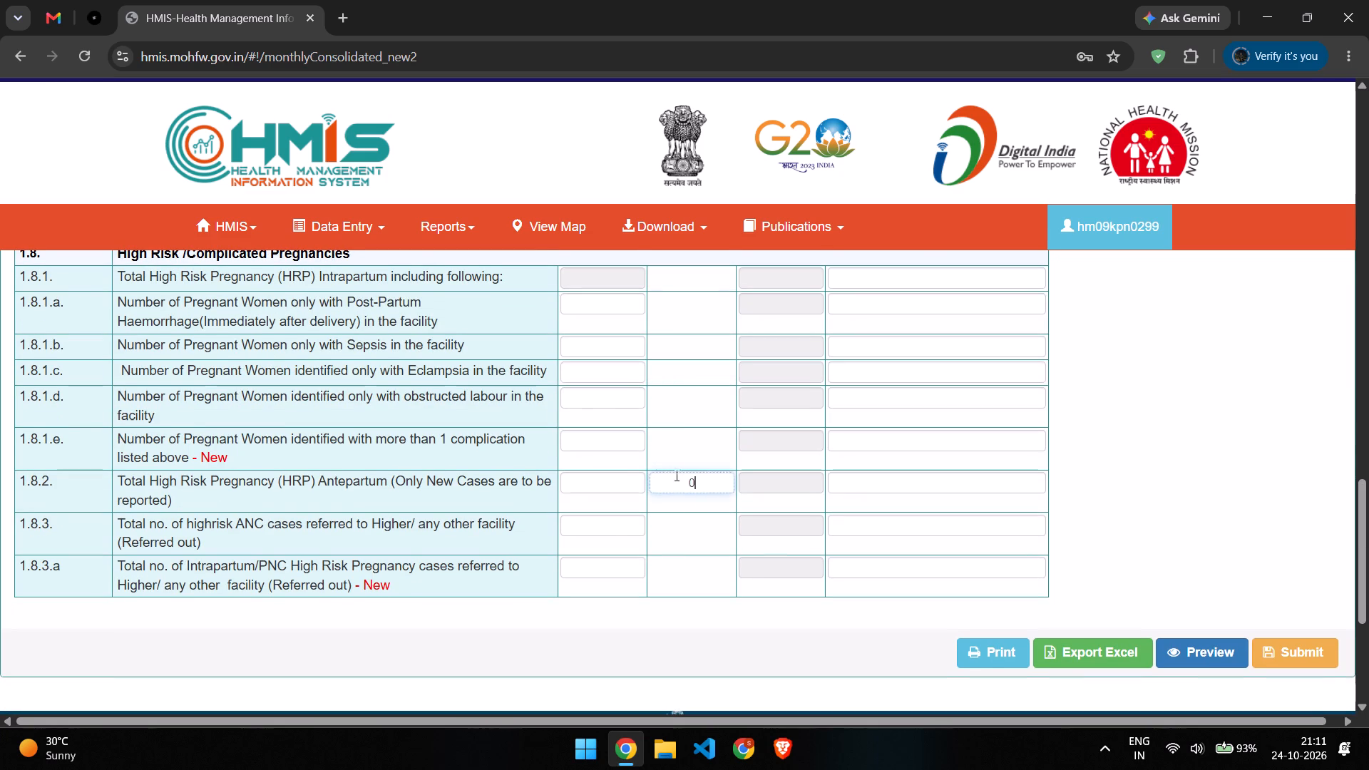
Enter the In-Facility new ANC registrations by age: 0 for 1.1.a, 0 for 1.1.b, 6 for 1.1.c and 0 for 1.1.d.
scroll(675, 469, "up", 19)
scroll(625, 564, "down", 2)
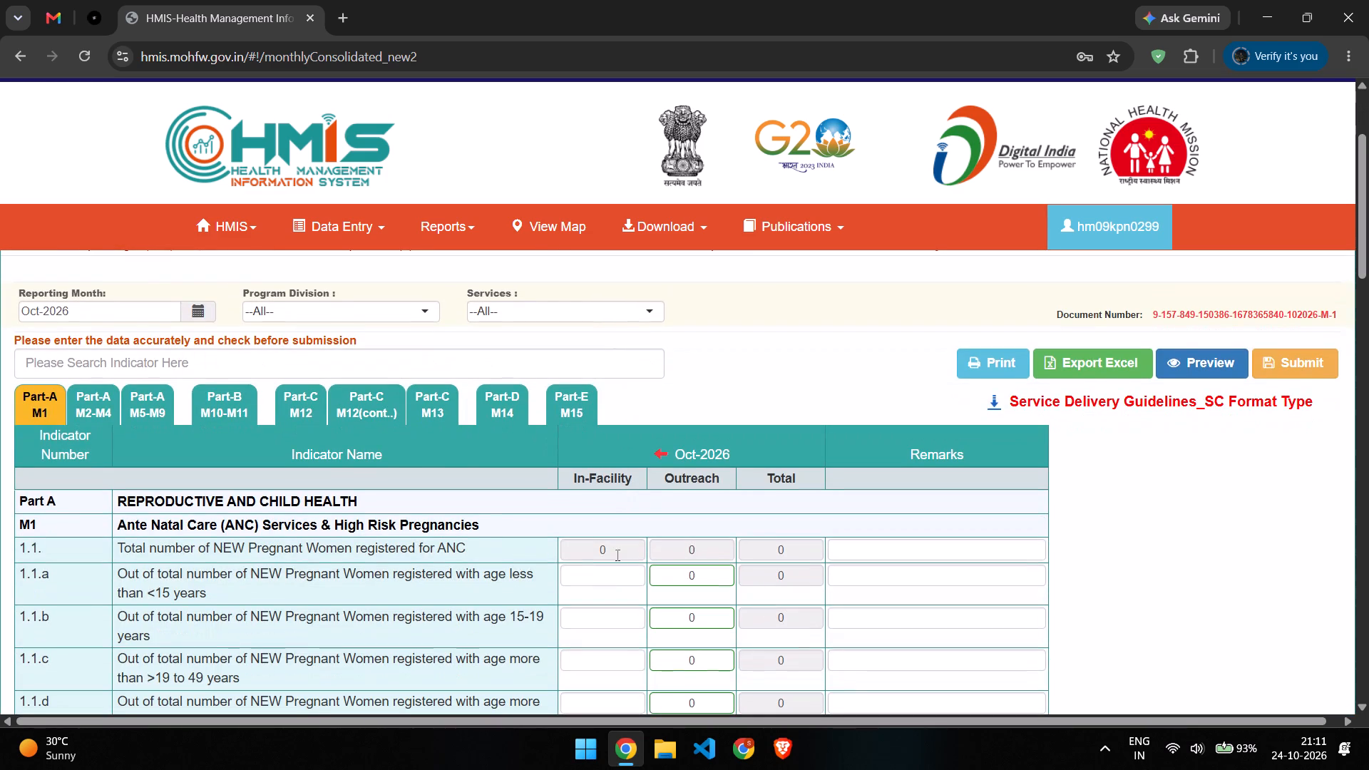
left_click(603, 579)
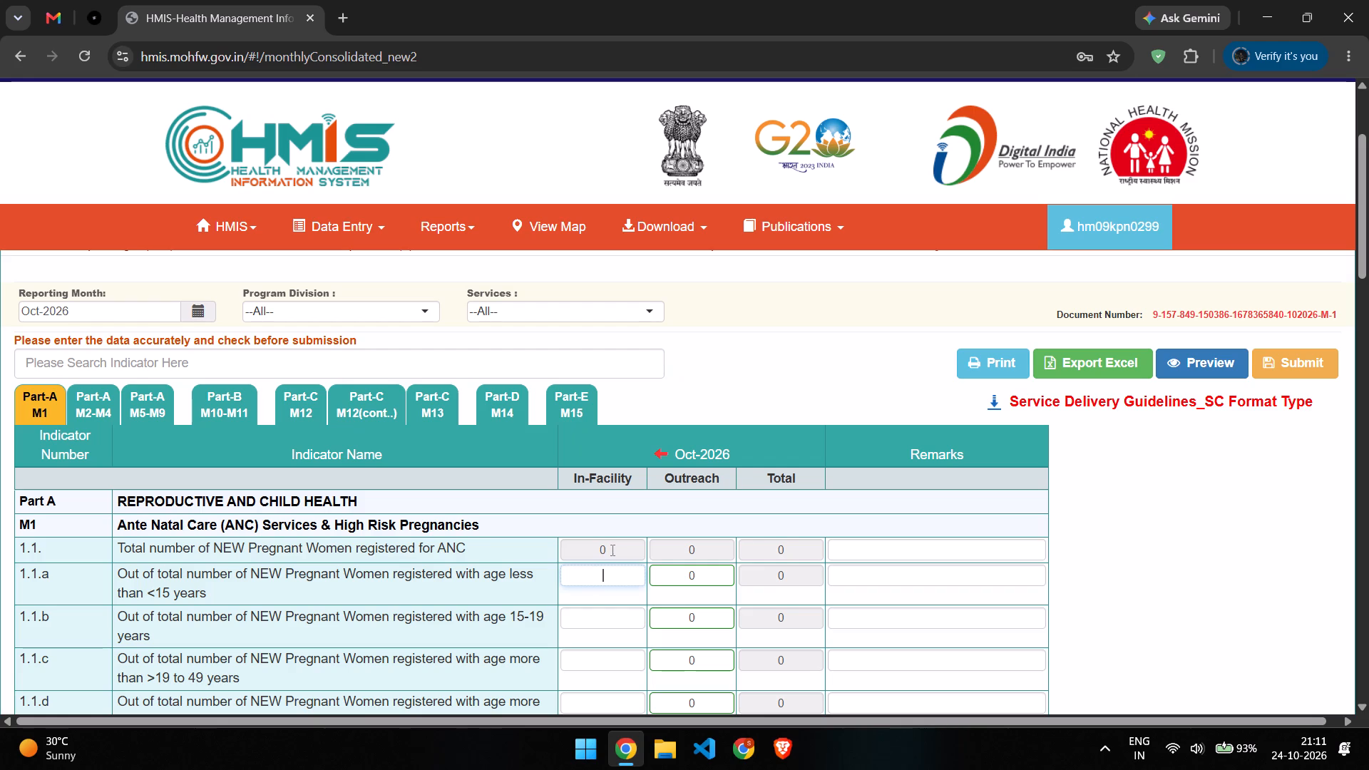
key("0")
left_click(618, 608)
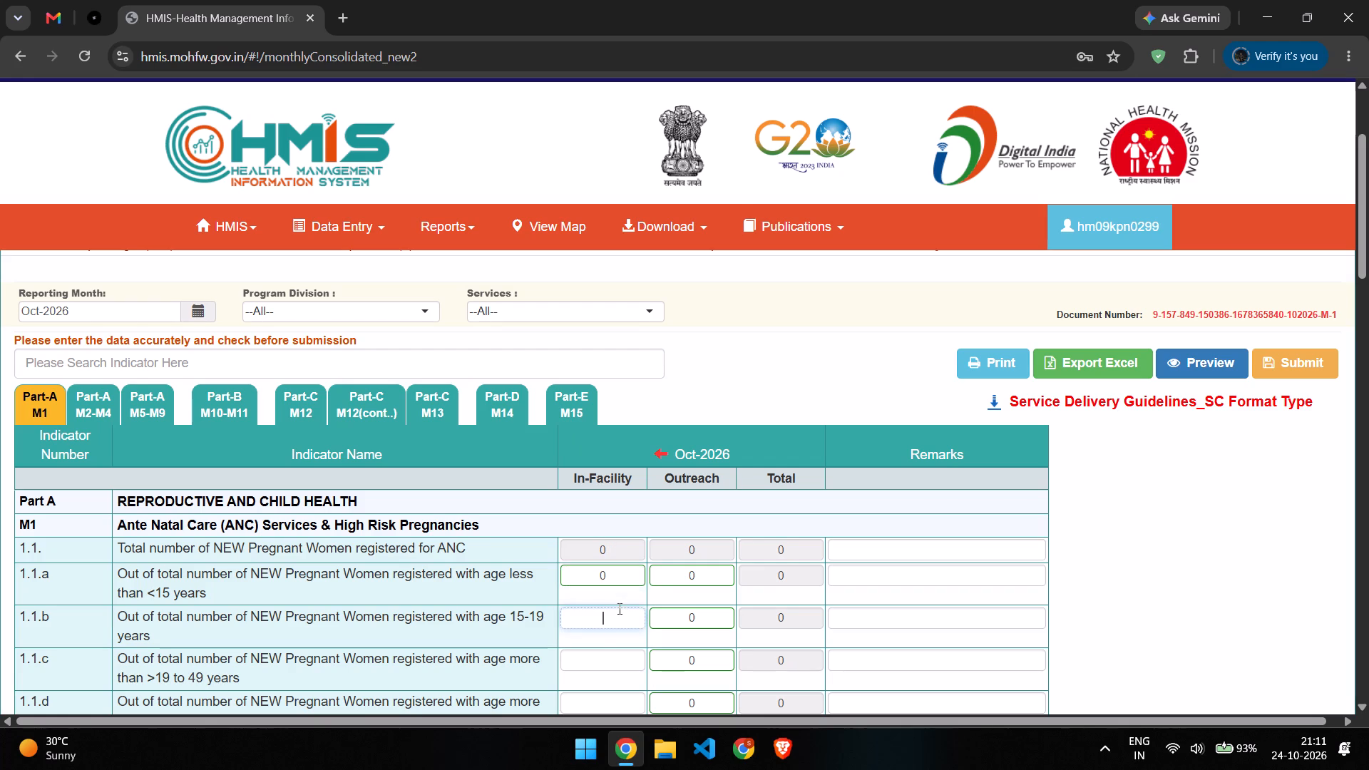
key("0")
left_click(596, 659)
scroll(595, 653, "down", 2)
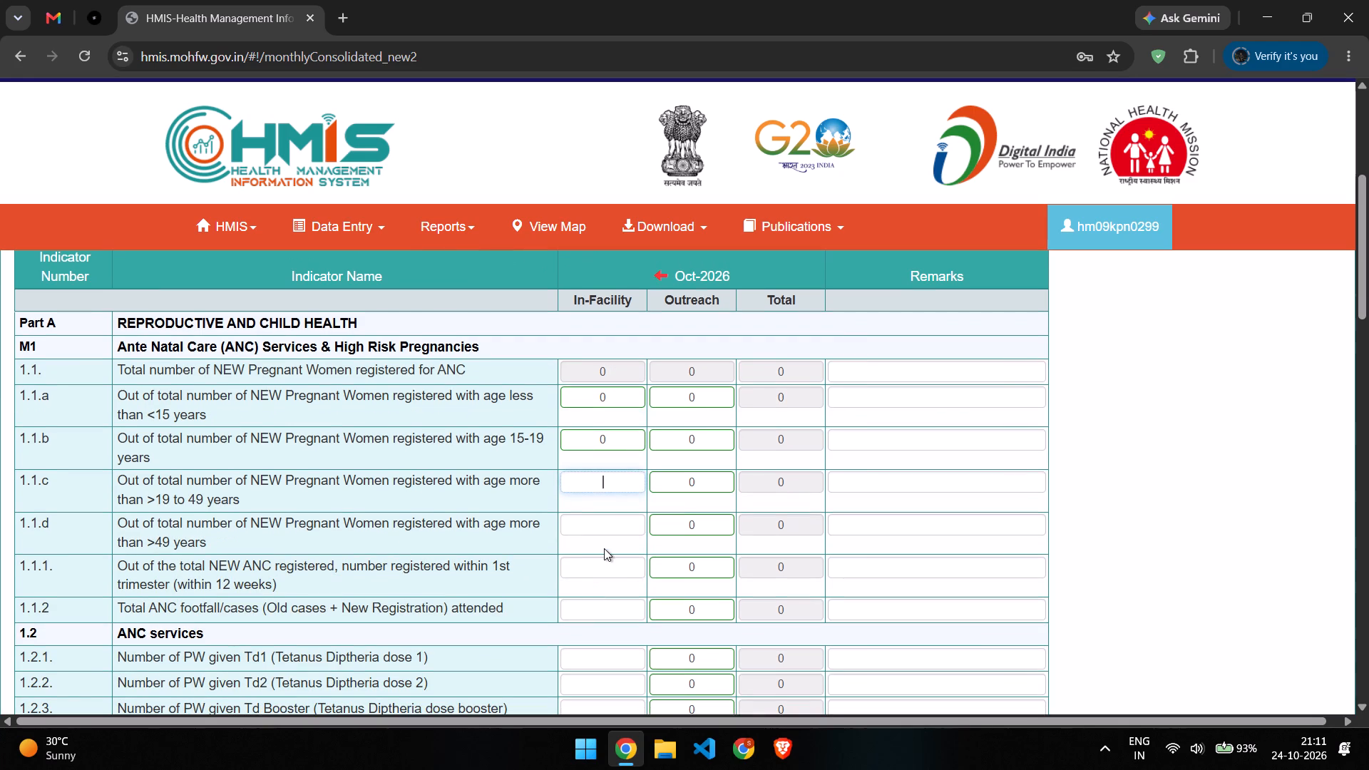
key("6")
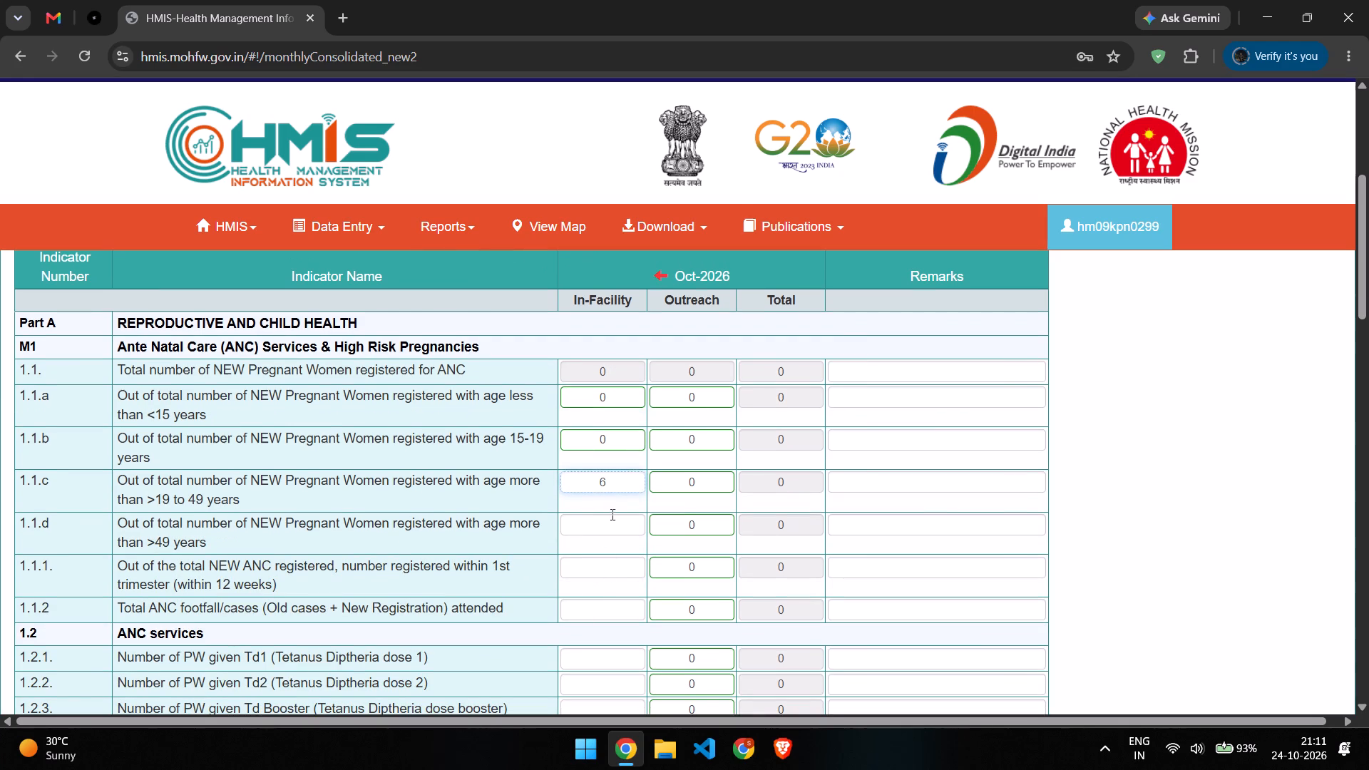
left_click(614, 525)
key("0")
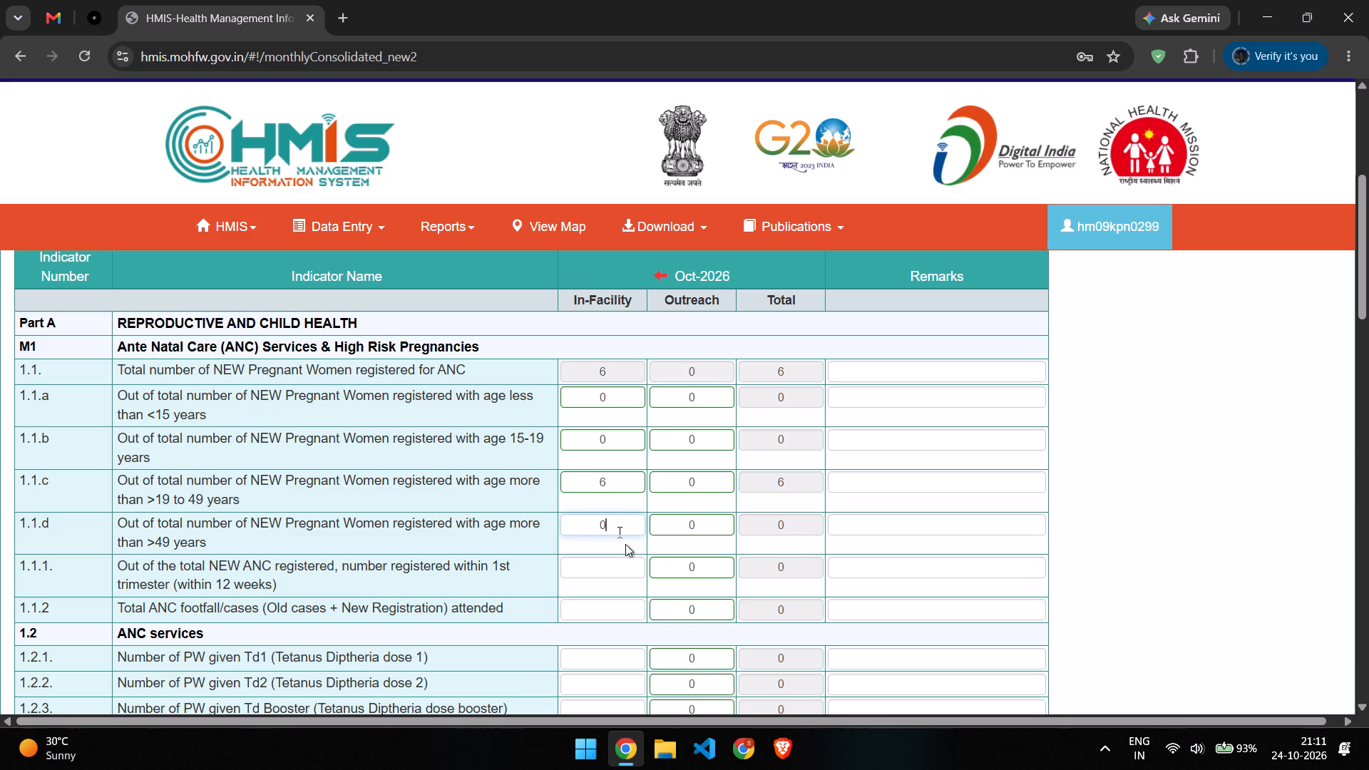
Enter In-Facility values of 1 for first-trimester registrations (1.1.1) and 11 for total ANC footfall (1.1.2).
left_click(620, 572)
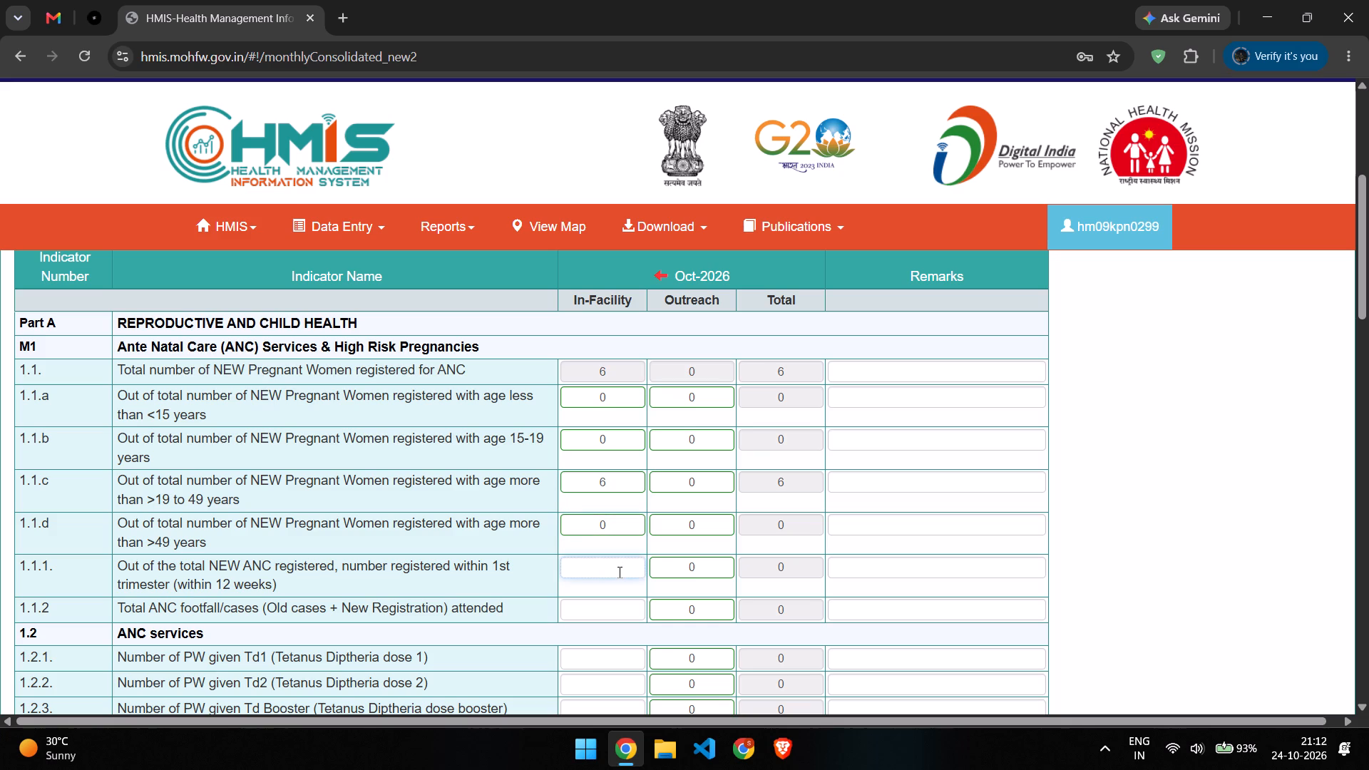
key("1")
left_click(599, 603)
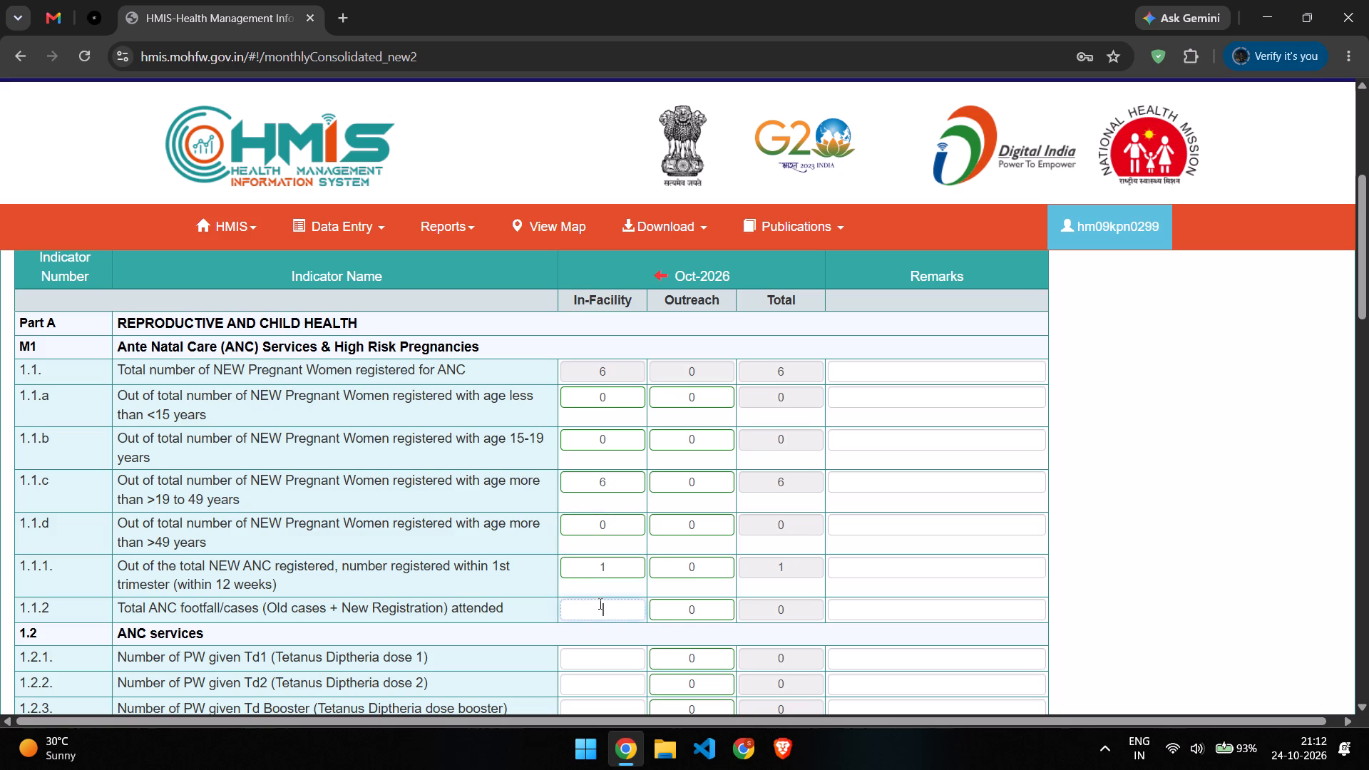
type("11")
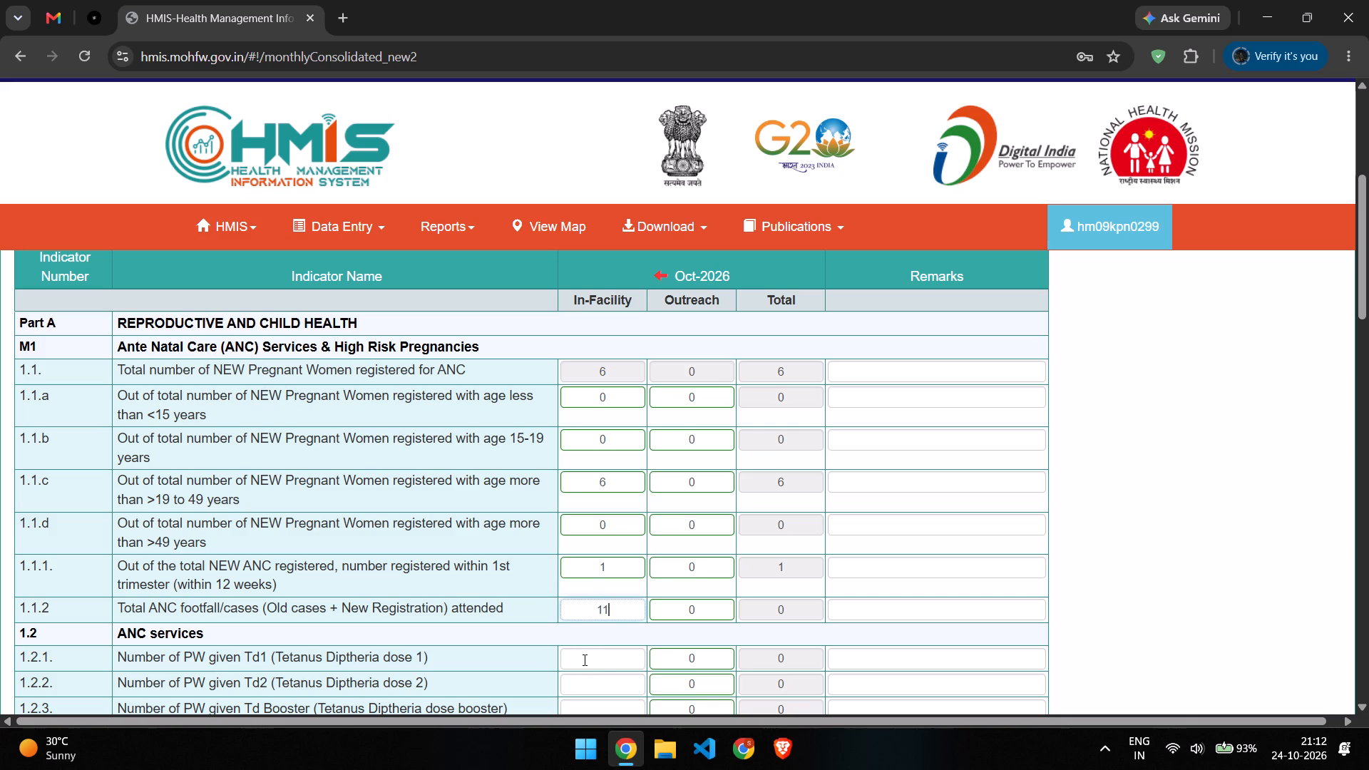
Enter the In-Facility Tetanus Diphtheria values: 6 for Td1 (1.2.1), 3 for Td2 (1.2.2) and 0 for Td Booster (1.2.3).
left_click(583, 659)
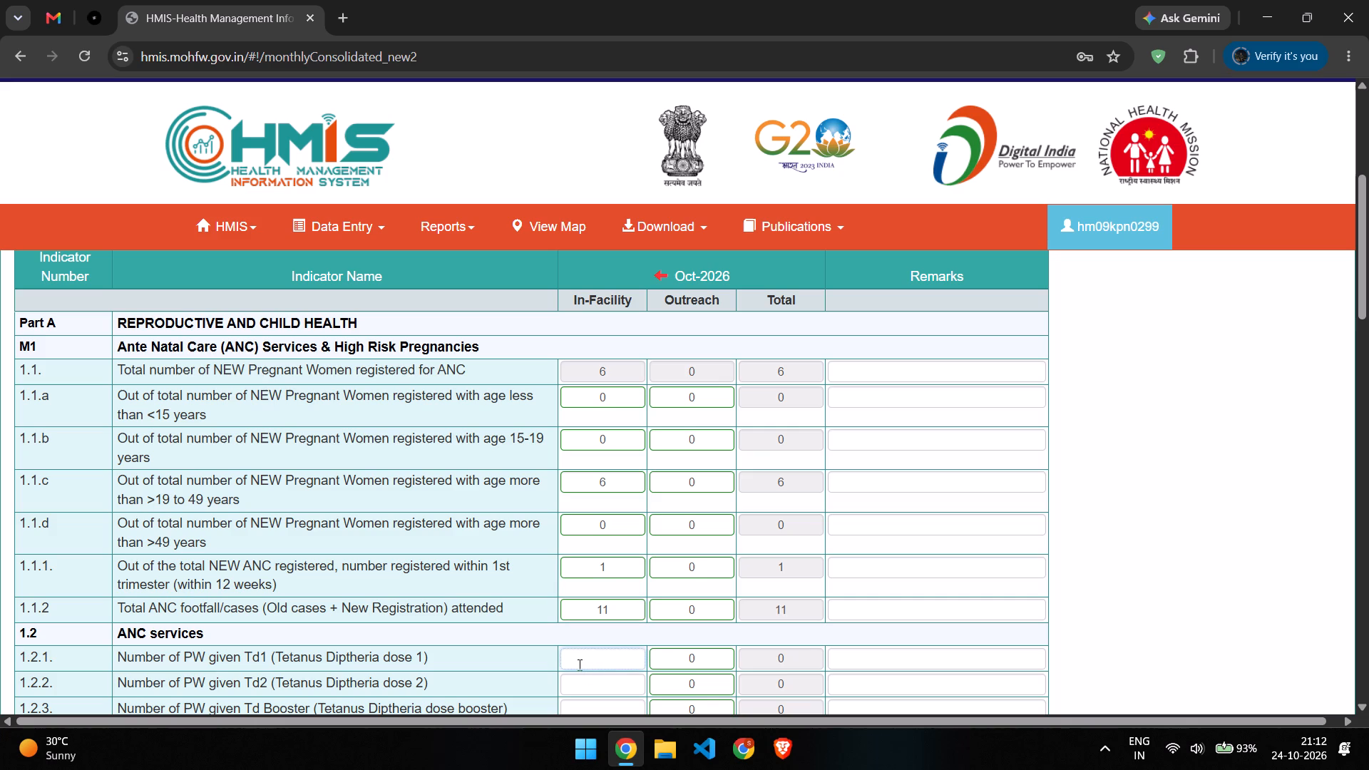
key("6")
left_click(593, 691)
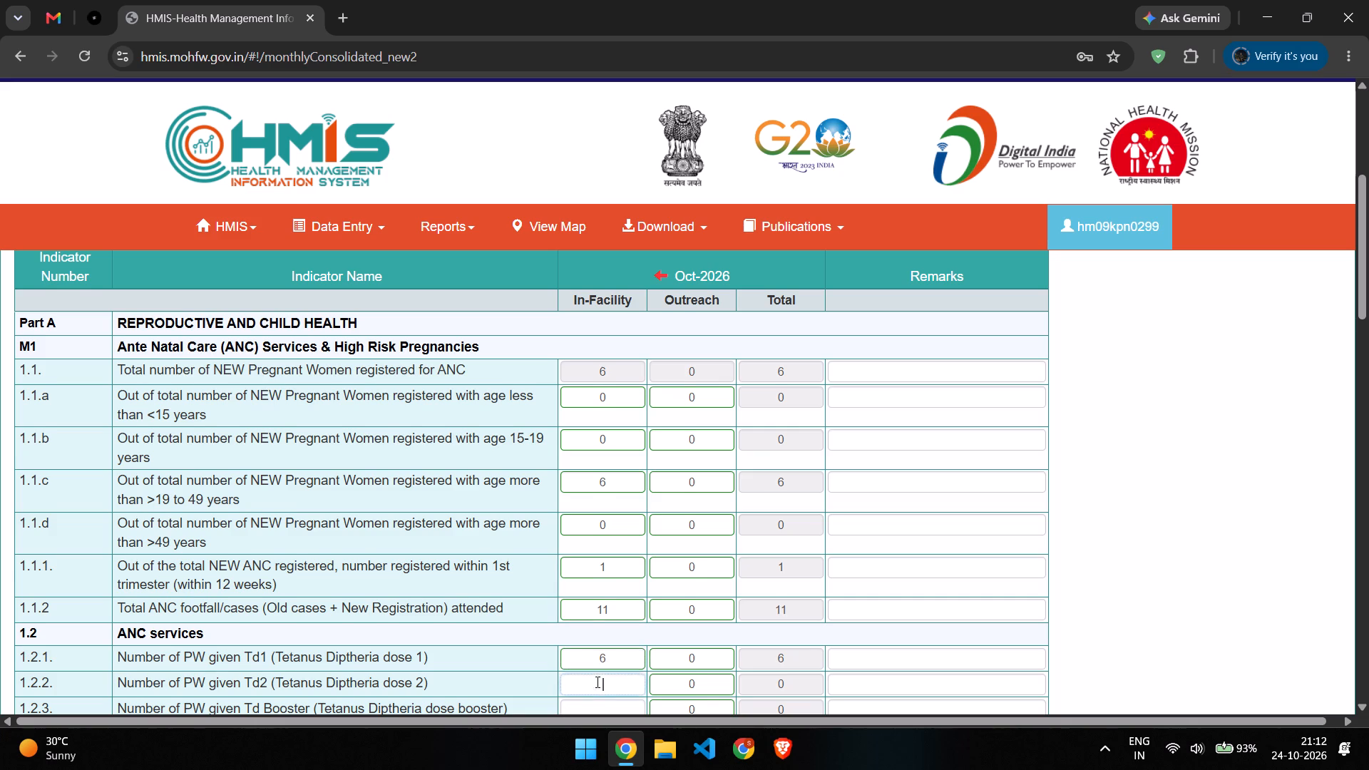
scroll(598, 678, "down", 2)
key("3")
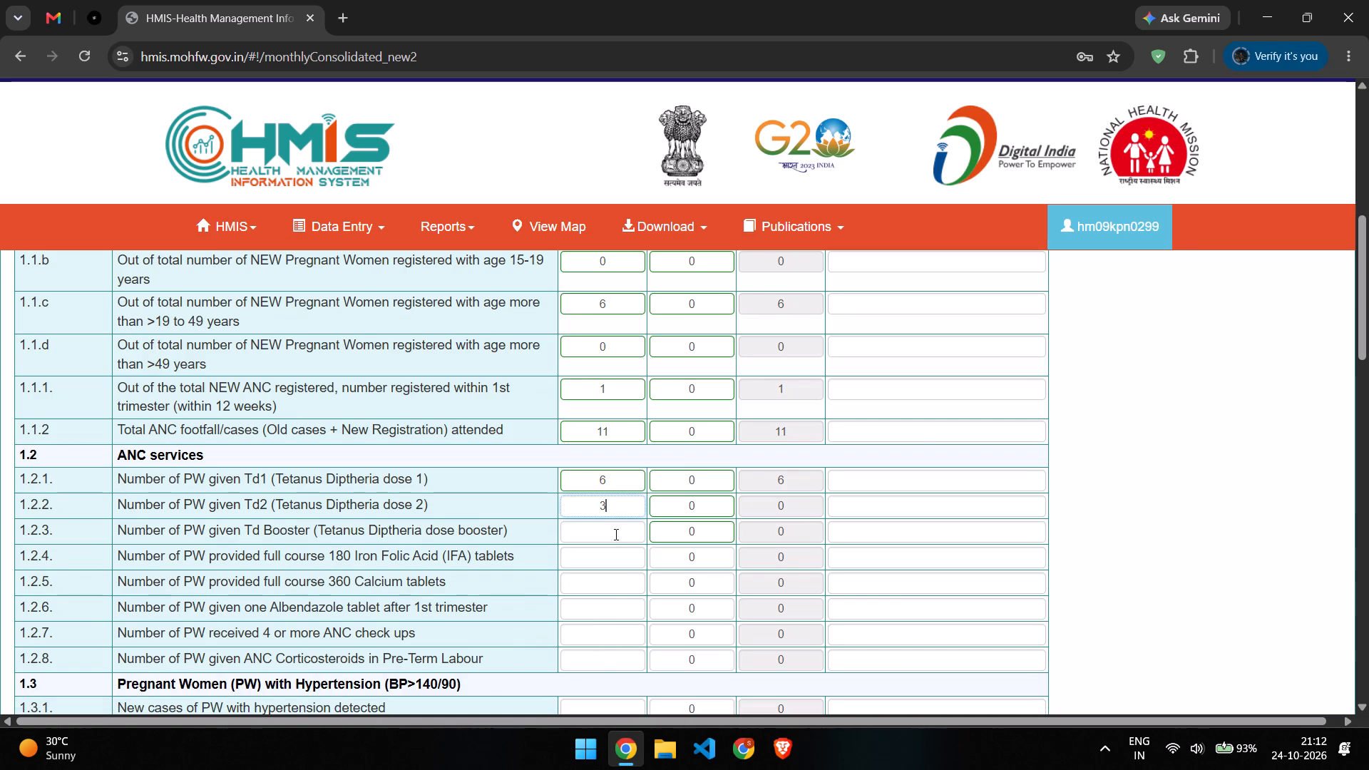
left_click(614, 533)
key("0")
Enter the remaining In-Facility ANC services values: 7 for each of 1.2.4, 1.2.5 and 1.2.6, 10 for 1.2.7 and 0 for 1.2.8.
left_click(606, 555)
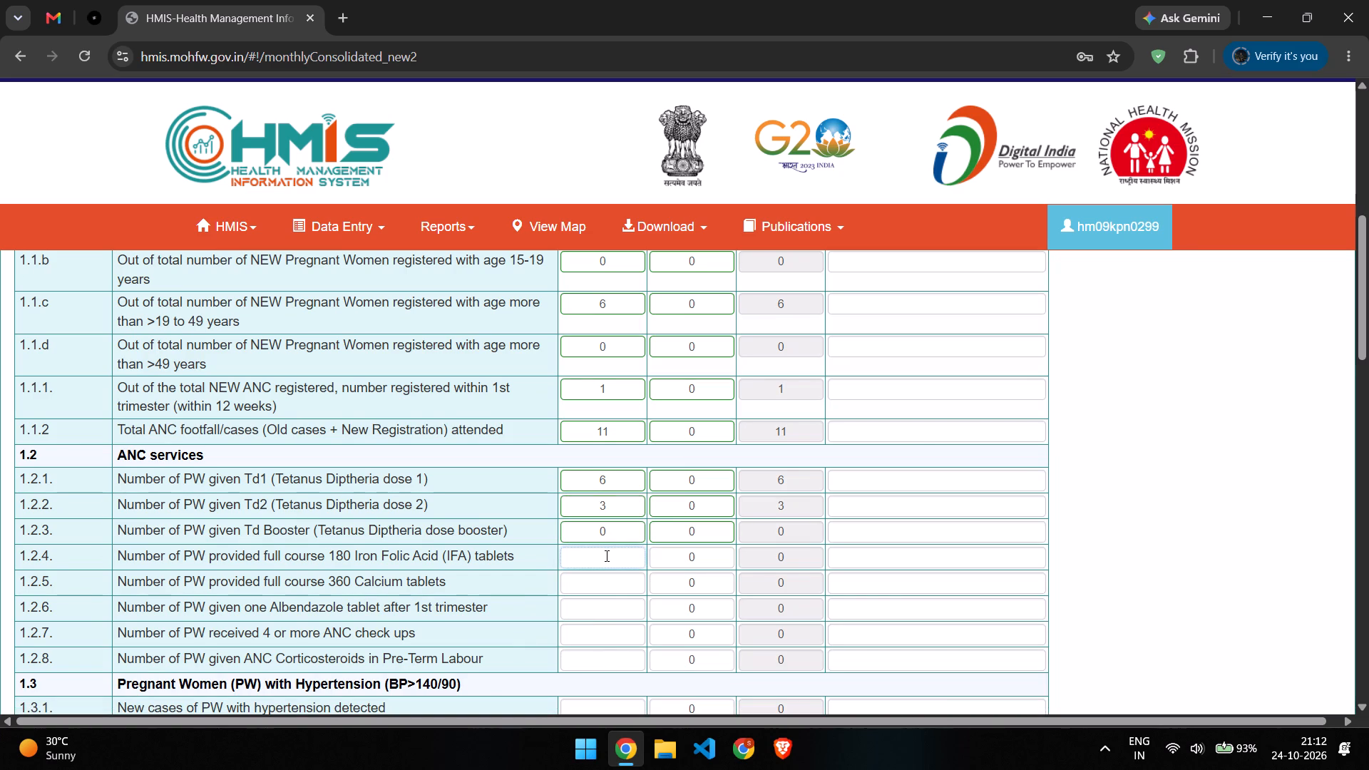
key("7")
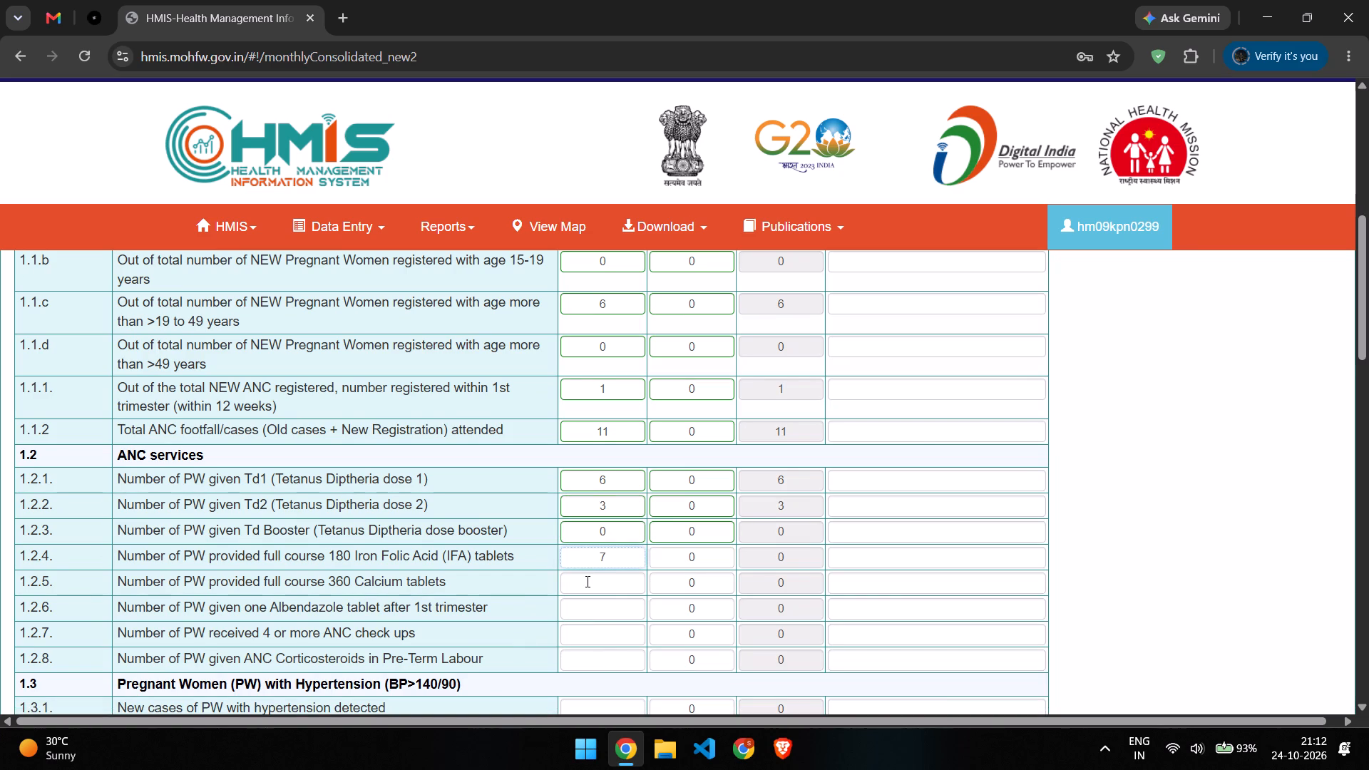
left_click(586, 582)
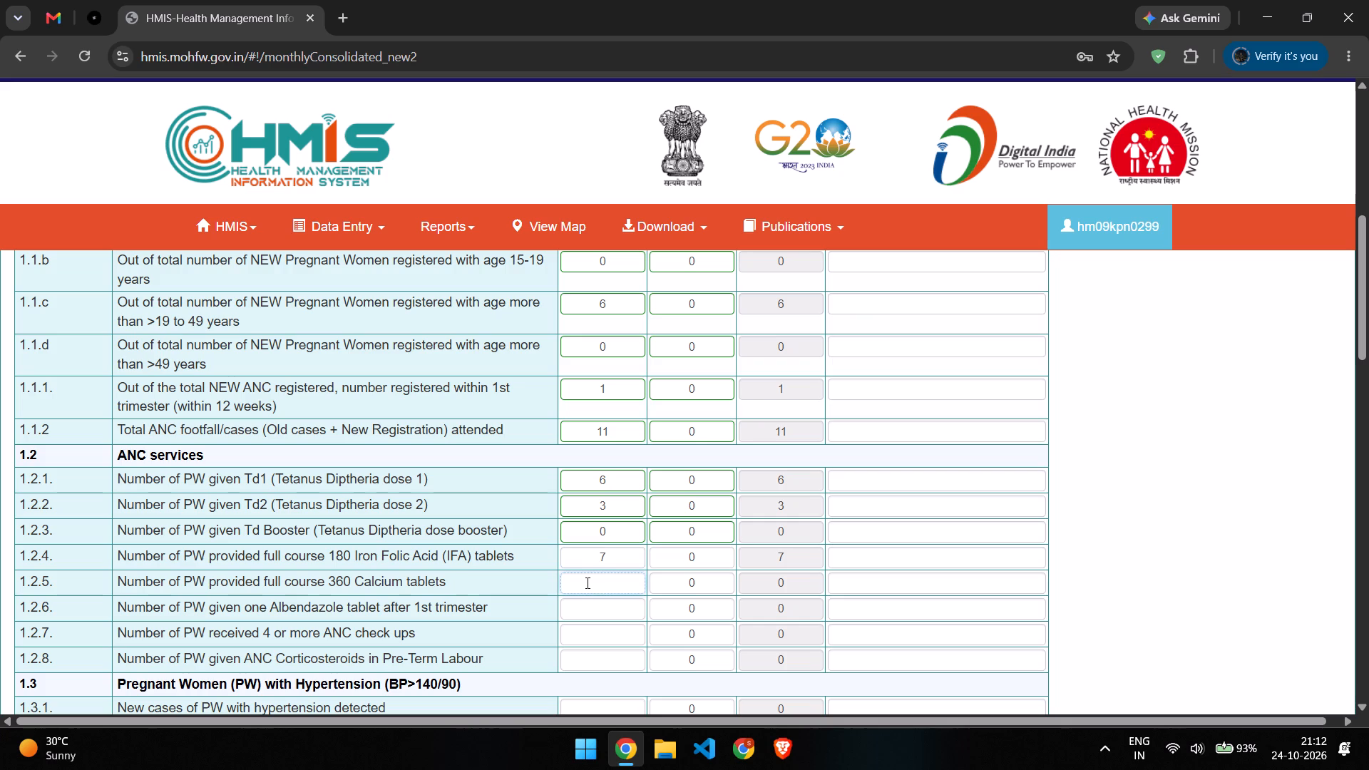
key("7")
left_click(561, 603)
key("7")
left_click(595, 632)
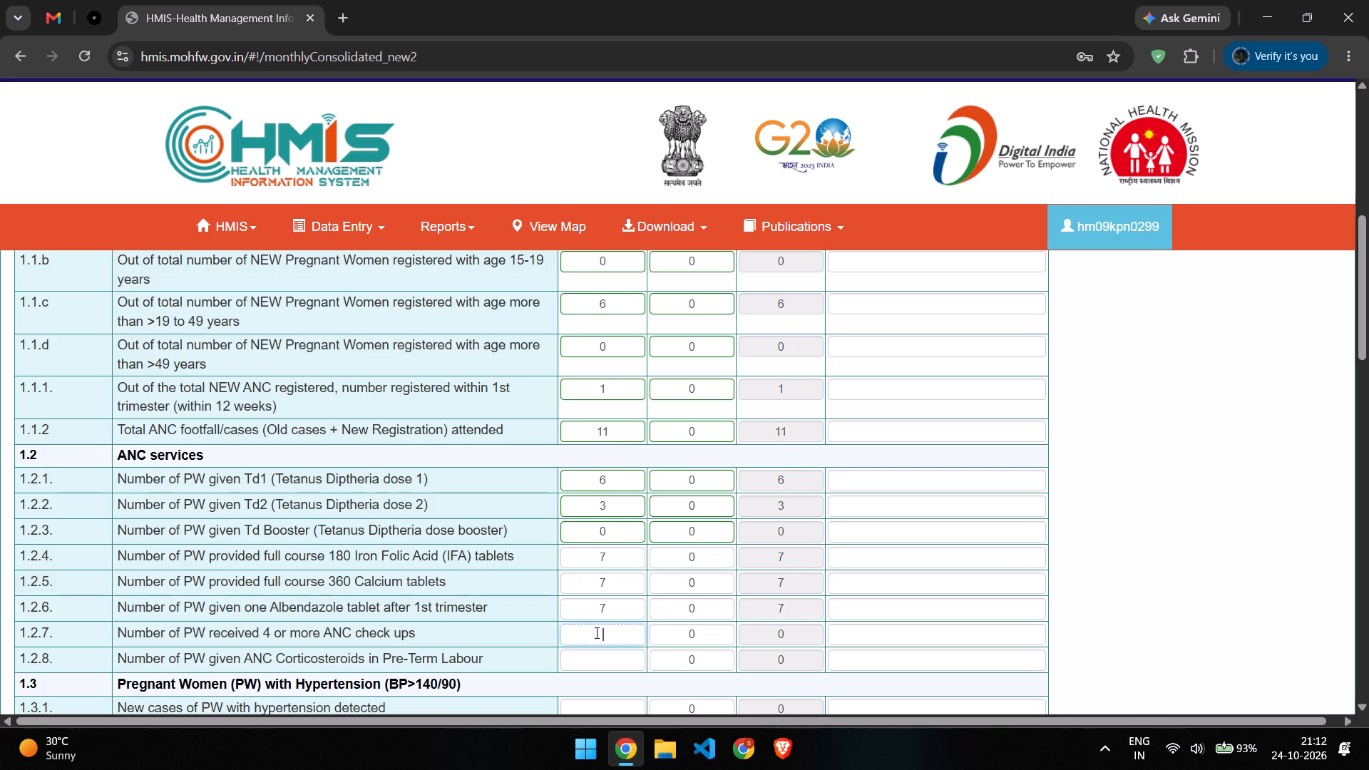
key("1")
key("0")
left_click(607, 652)
key("0")
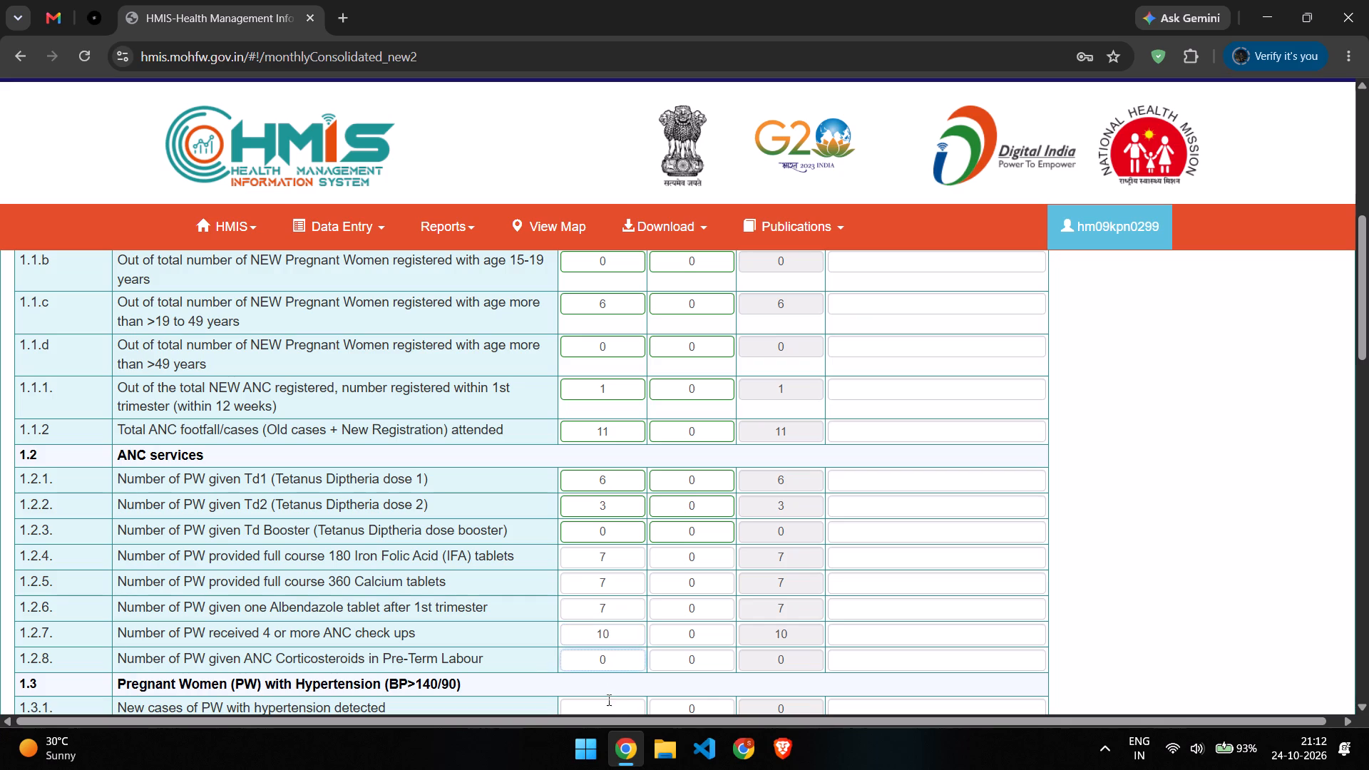
Enter 0 as the In-Facility value for the hypertension indicators 1.3.1 and 1.3.2.
left_click(607, 703)
scroll(597, 616, "down", 3)
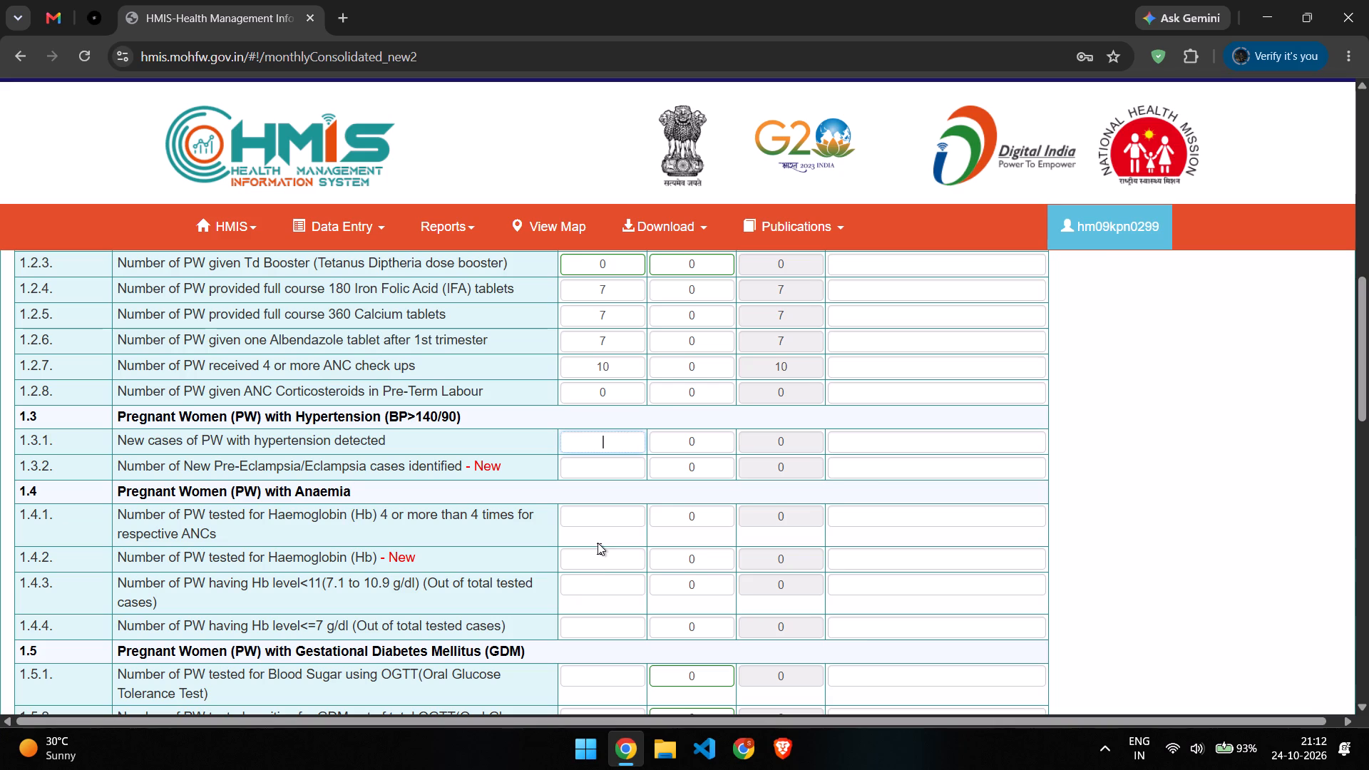
key("0")
left_click(606, 466)
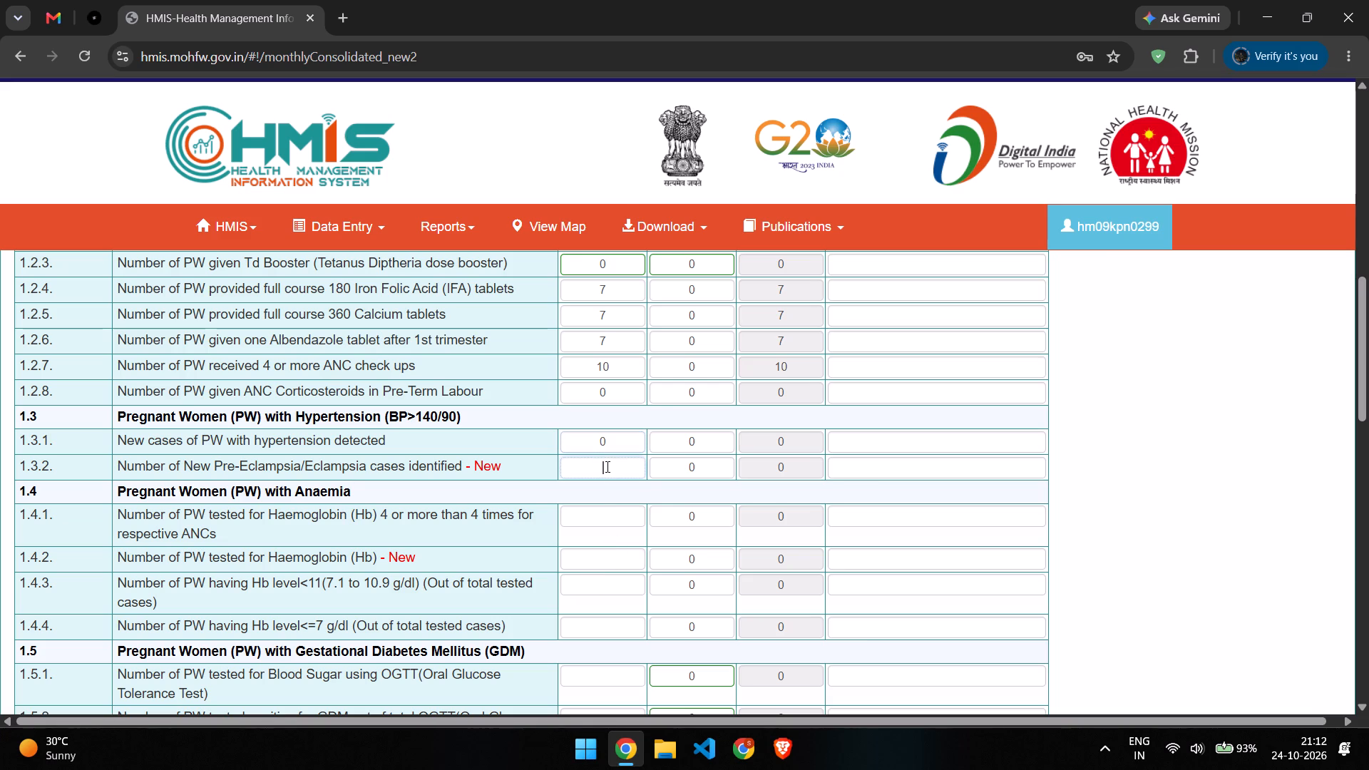
key("0")
Enter the In-Facility anaemia values: 10 for 1.4.1, 9 for 1.4.2, 0 for 1.4.3 and 0 for 1.4.4.
left_click(599, 515)
key("1")
key("0")
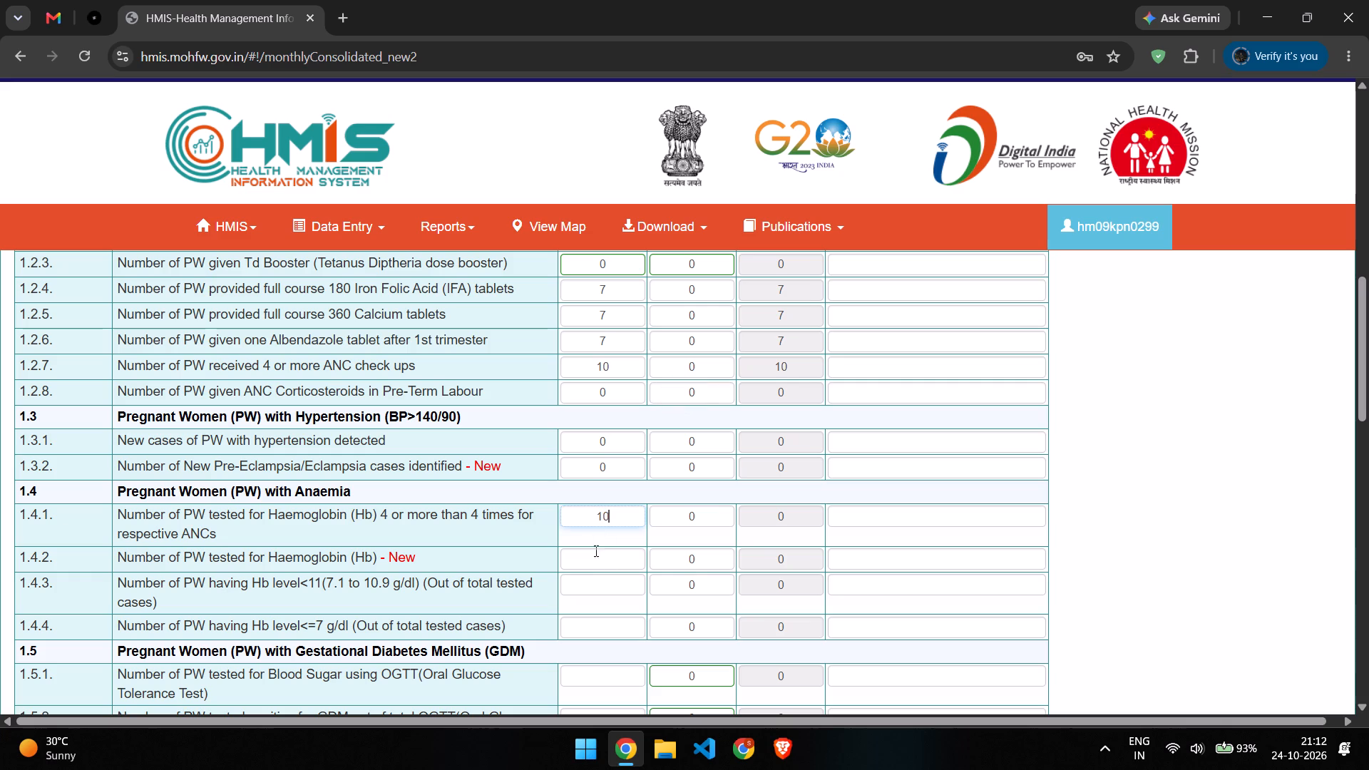
left_click(609, 553)
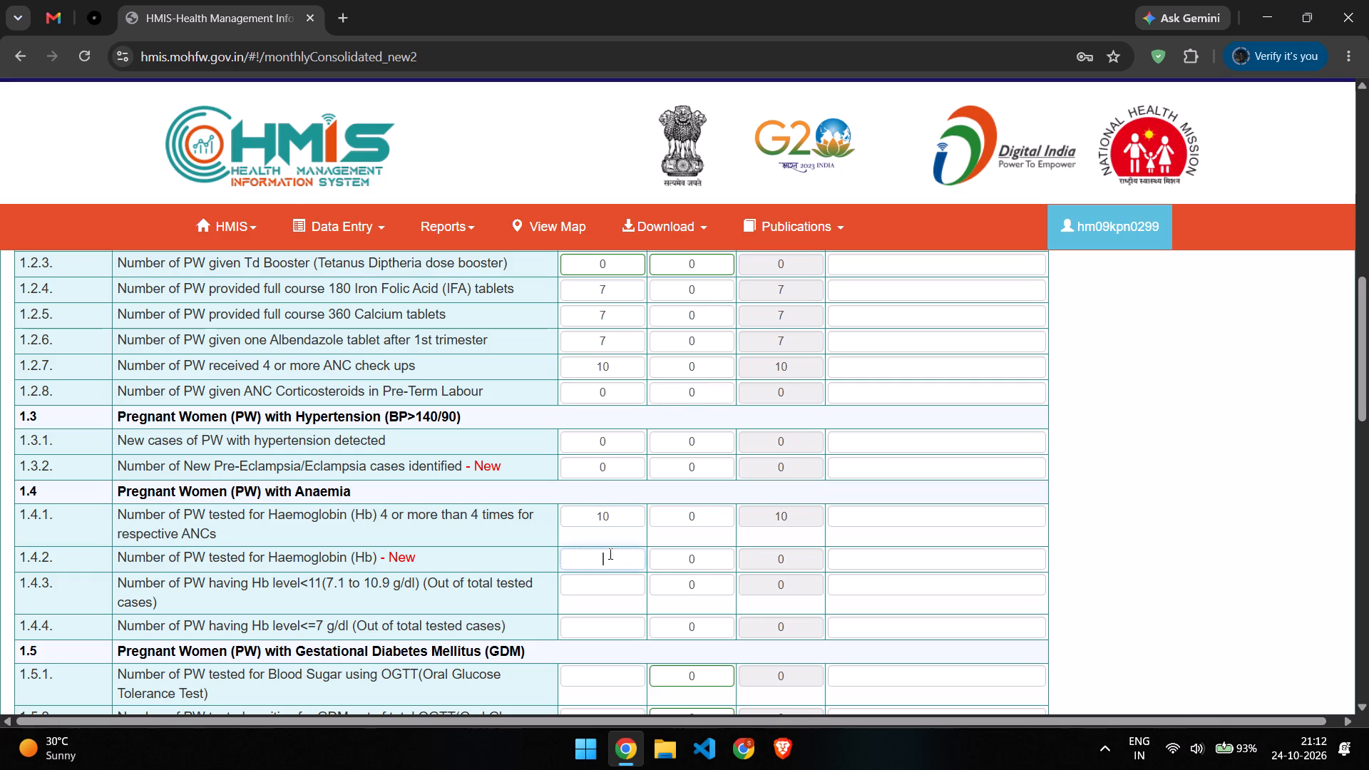
key("9")
left_click(606, 580)
key("0")
left_click(590, 618)
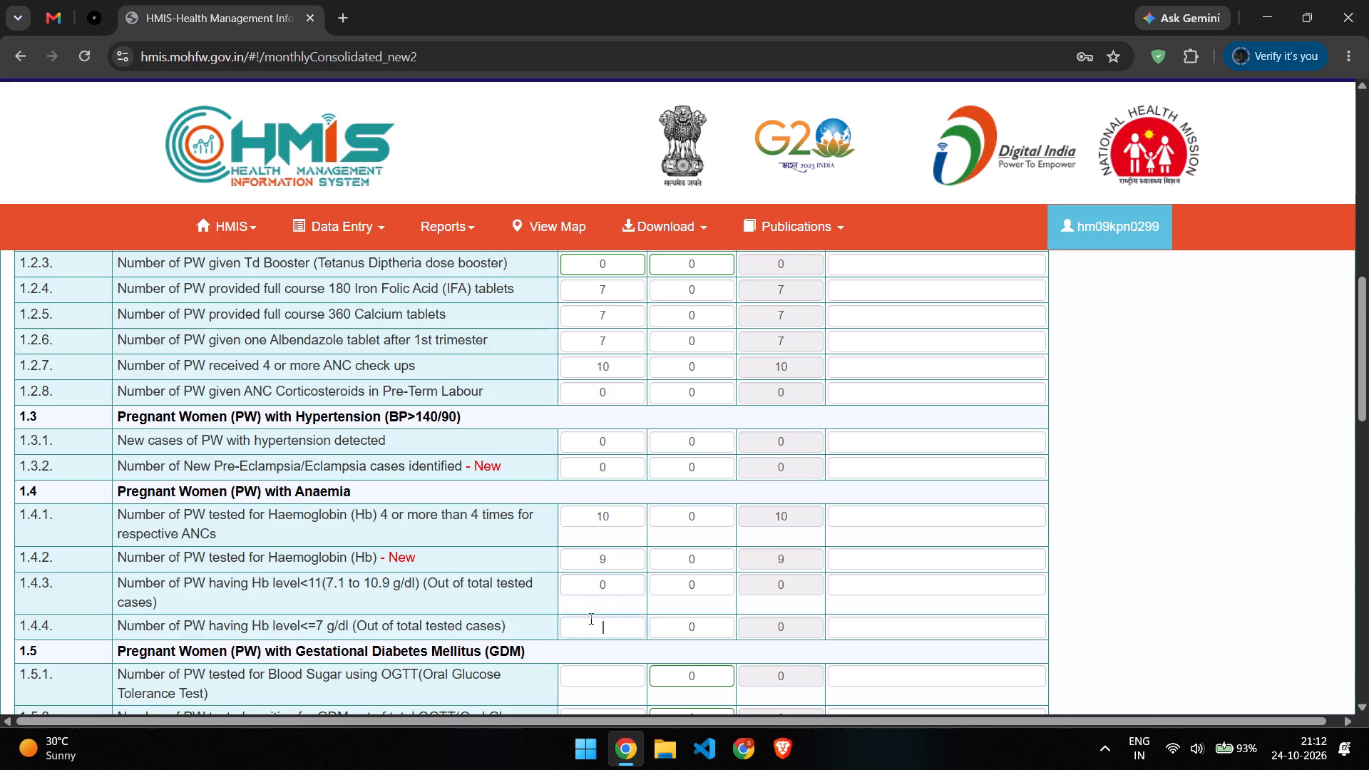
scroll(586, 582, "down", 2)
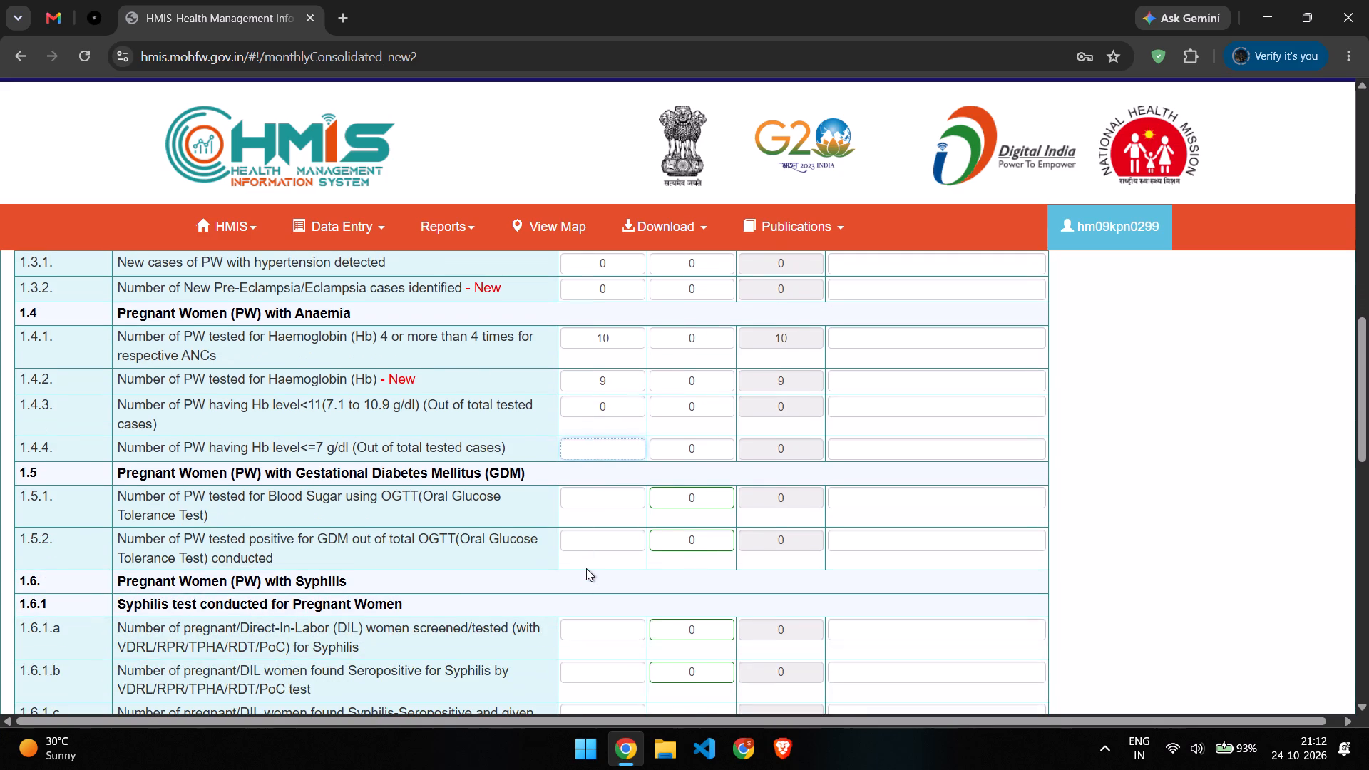
key("0")
Enter In-Facility gestational diabetes values of 6 for OGTT blood sugar tests (1.5.1) and 0 for positive cases (1.5.2).
left_click(607, 497)
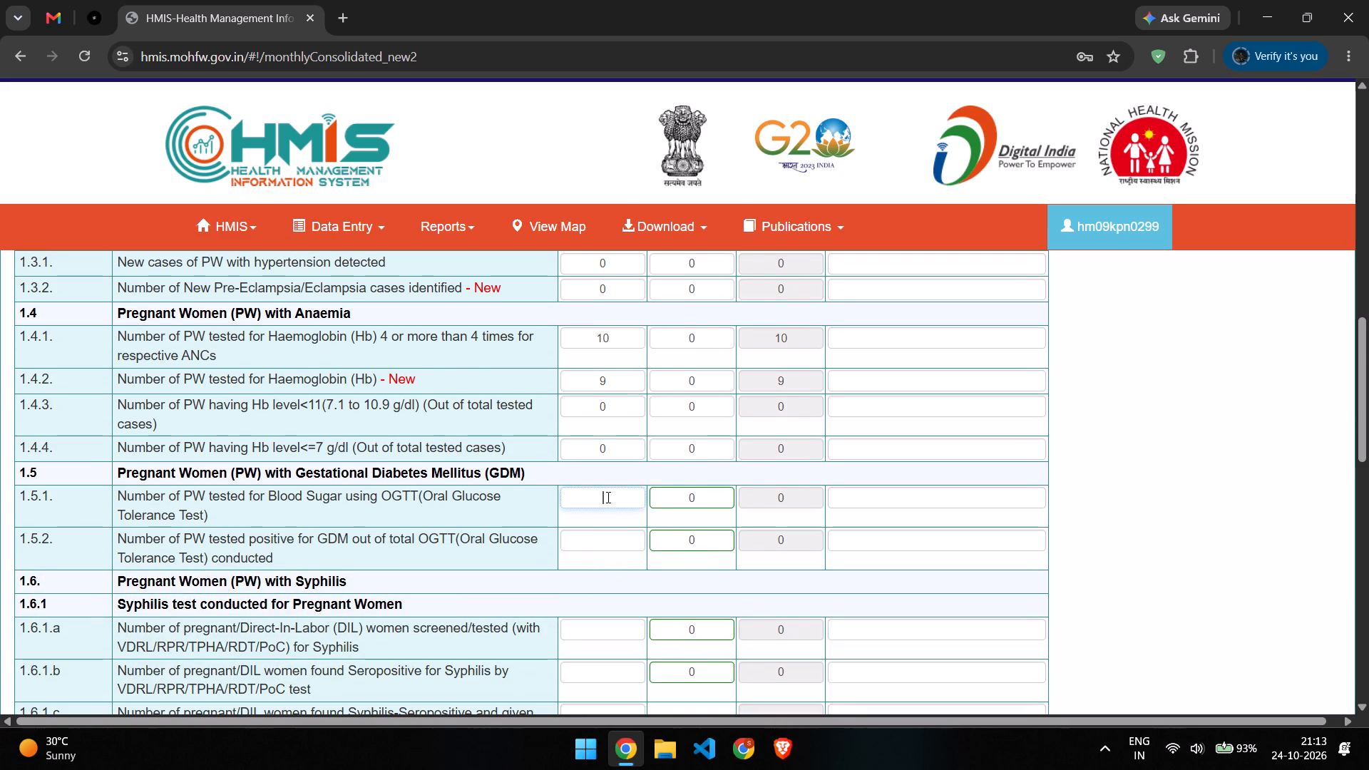
key("6")
left_click(605, 543)
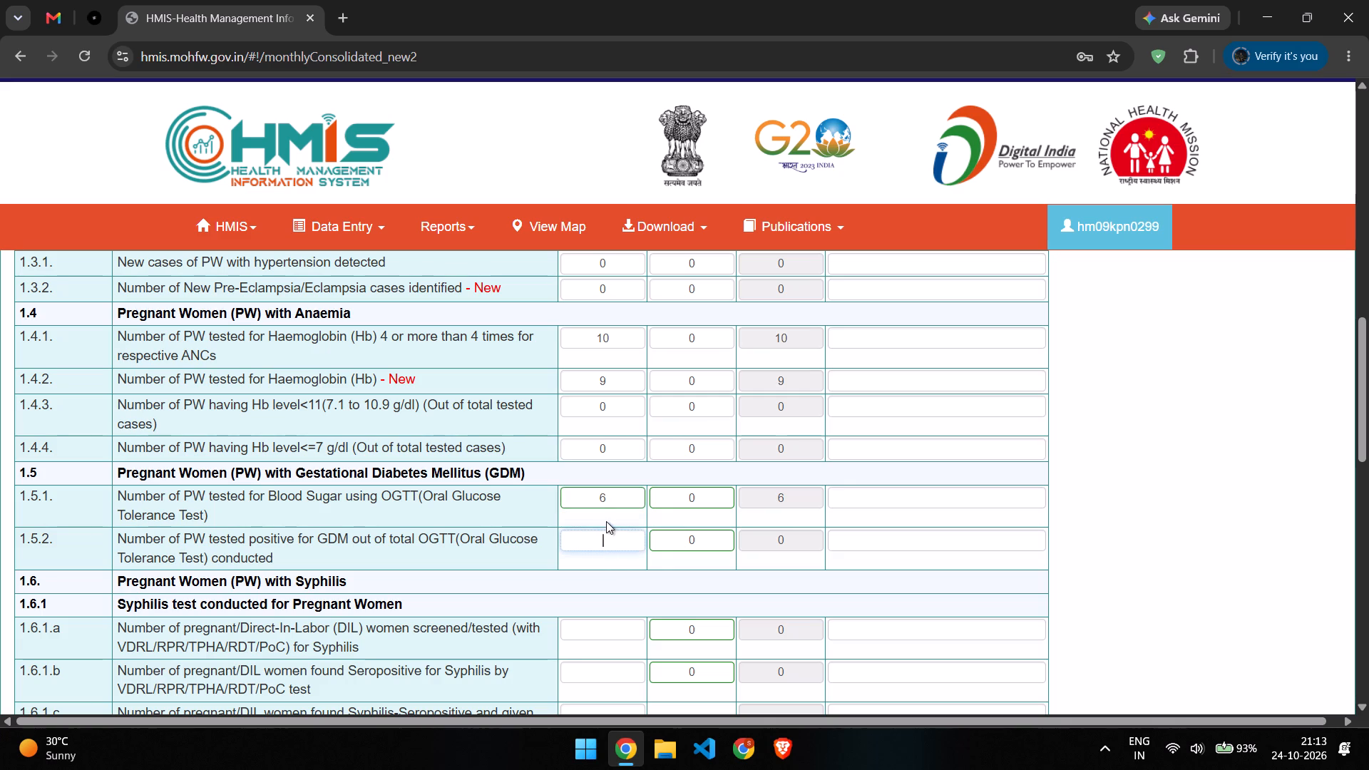
key("0")
Enter the In-Facility syphilis values: 6 for women screened (1.6.1.a) and 0 for each of 1.6.1.b through 1.6.1.f.
left_click(604, 625)
scroll(607, 597, "down", 3)
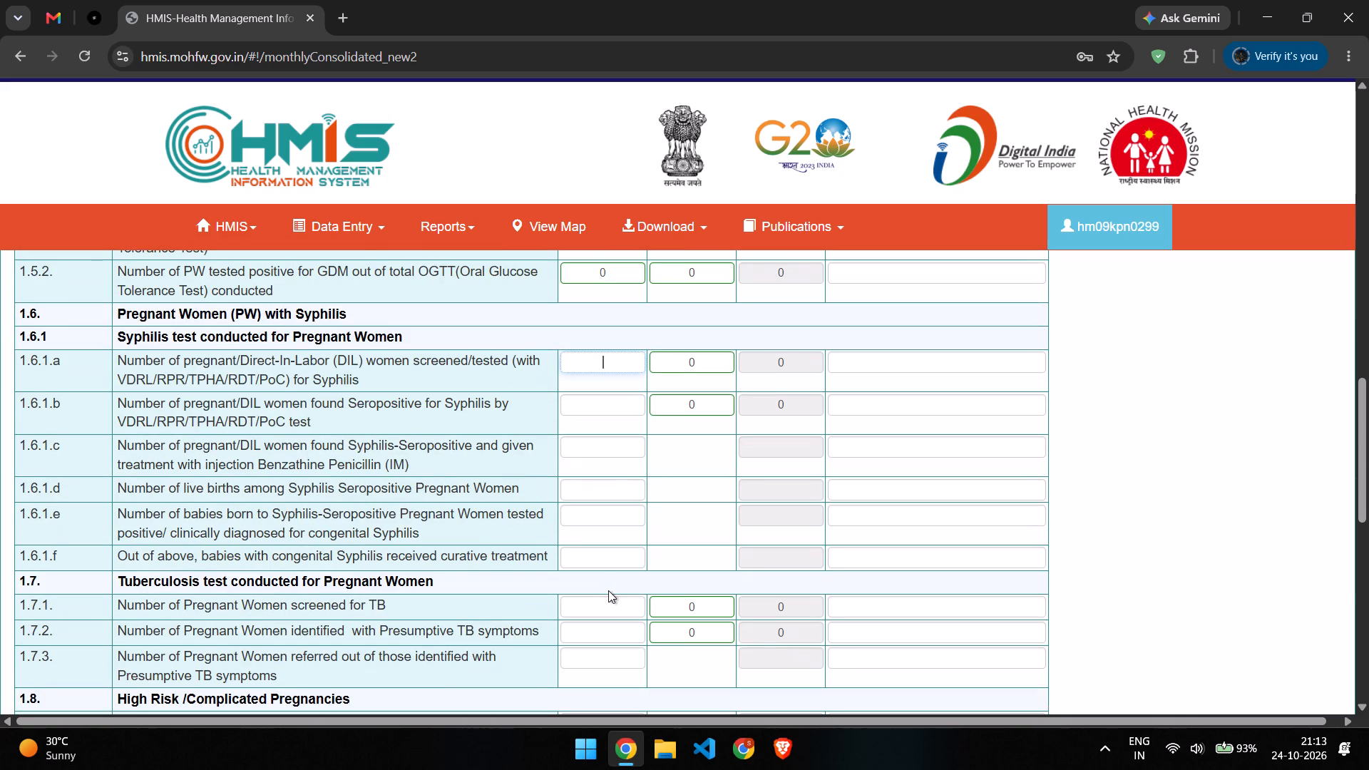
key("6")
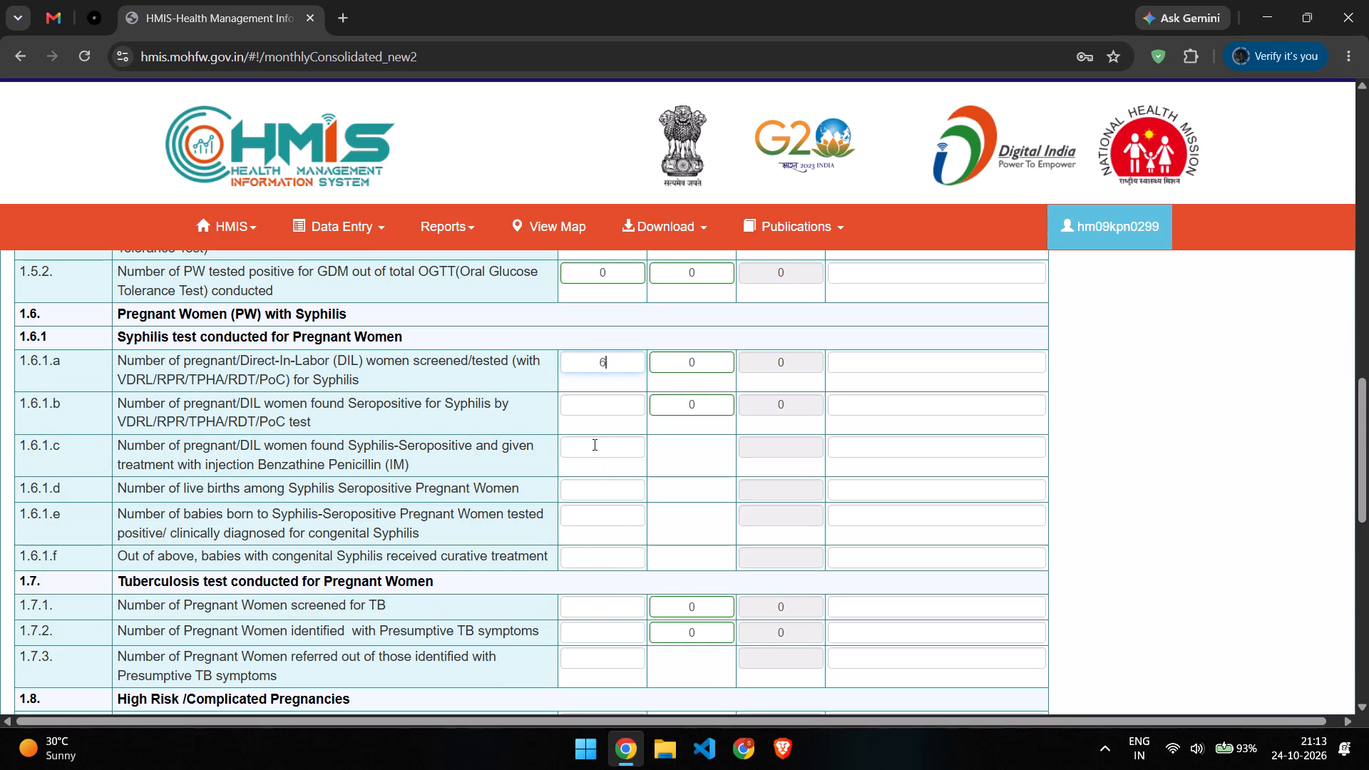
left_click(603, 409)
key("0")
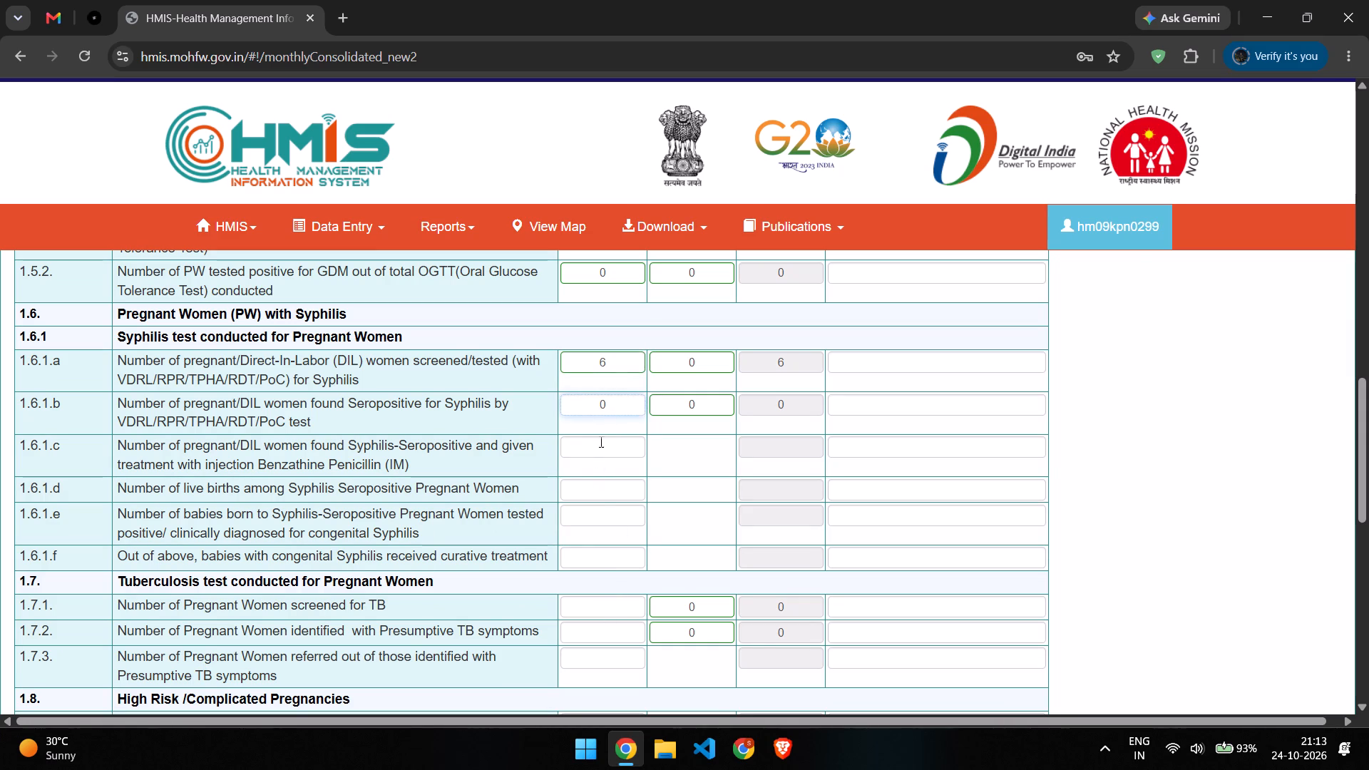
left_click(599, 443)
key("0")
left_click(609, 497)
key("0")
left_click(600, 518)
key("0")
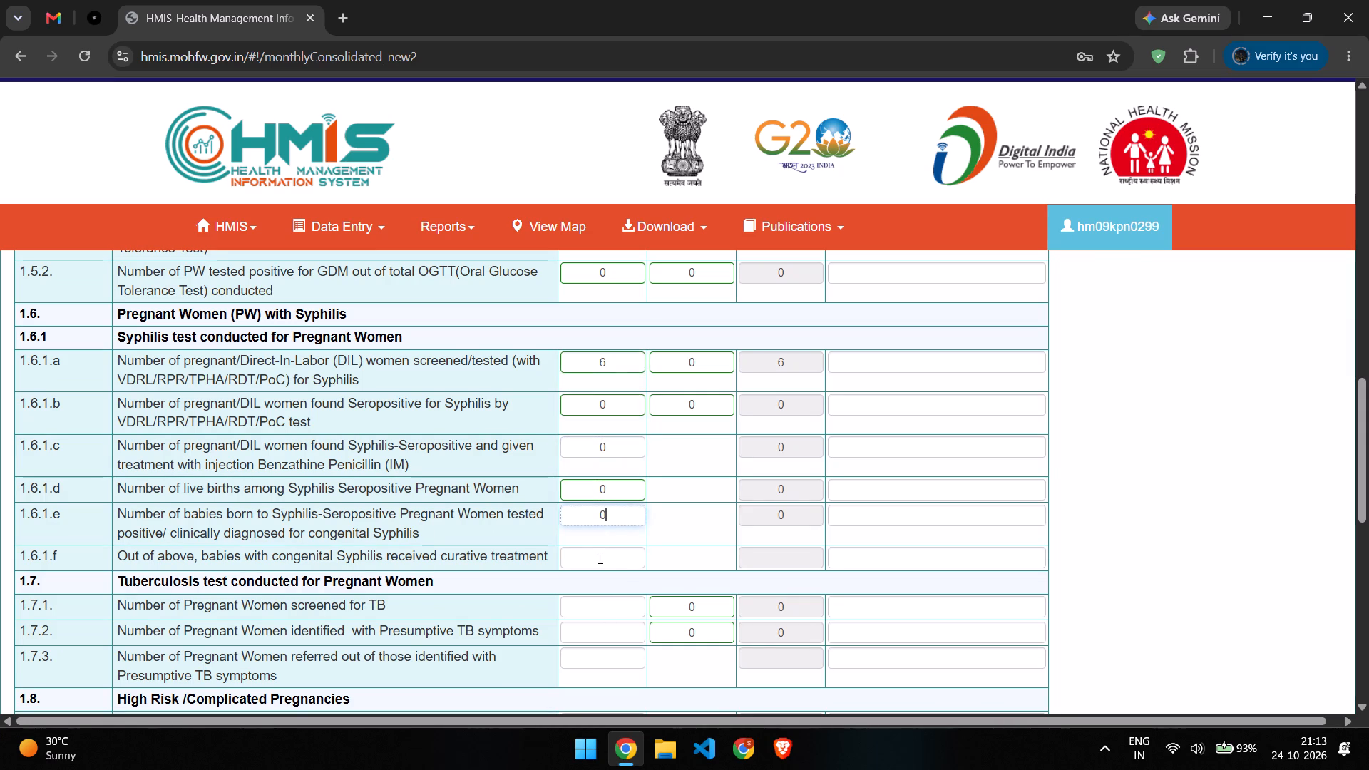
left_click(598, 555)
key("0")
Enter the In-Facility tuberculosis values: 6 for women screened (1.7.1) and 0 for both 1.7.2 and 1.7.3.
left_click(598, 606)
key("0")
left_click(594, 629)
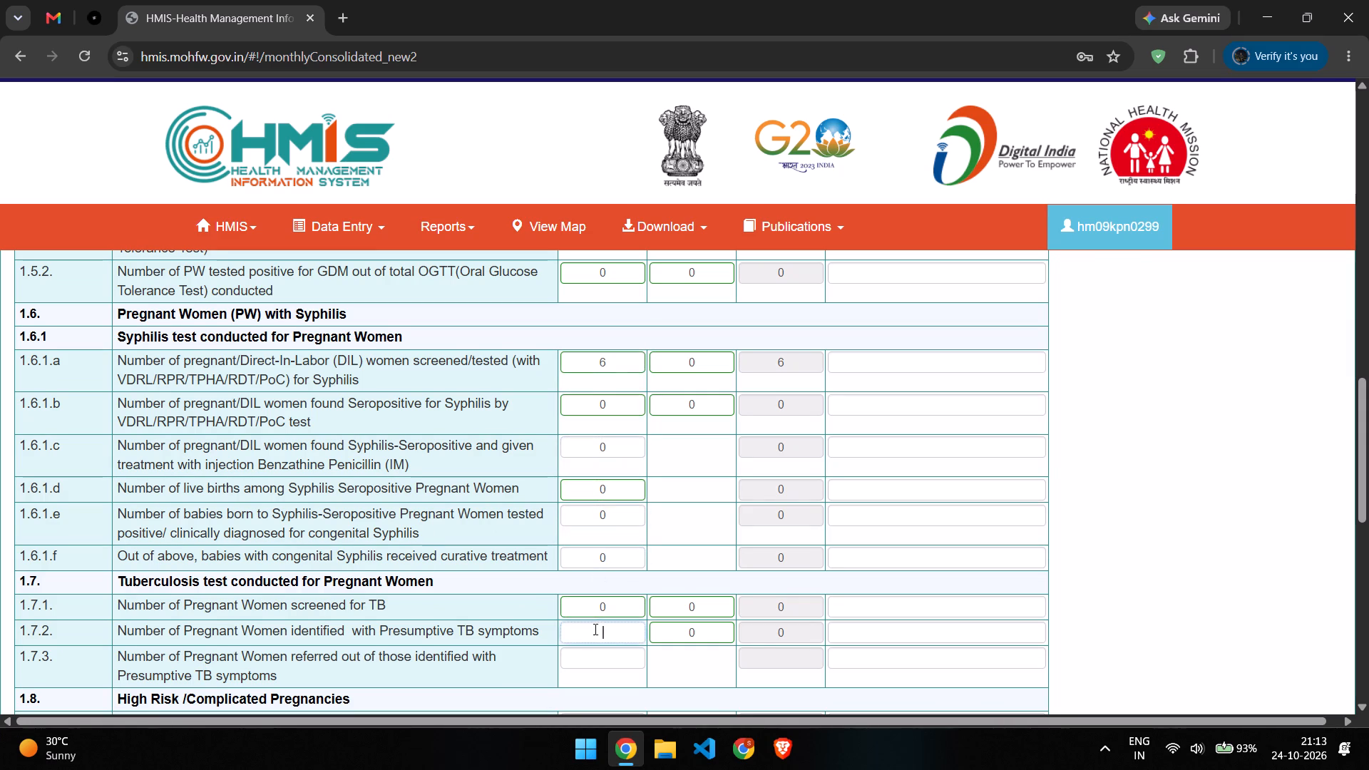
key("0")
scroll(619, 635, "down", 1)
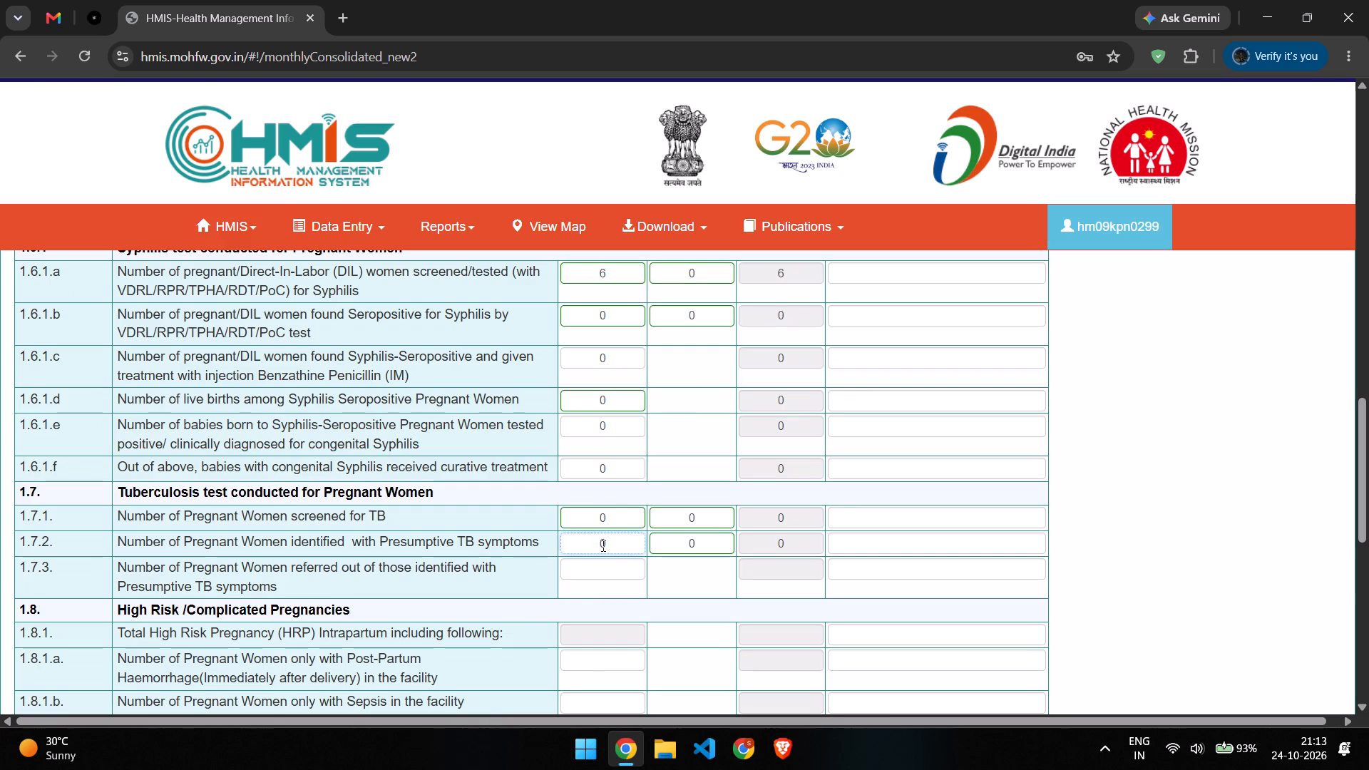
left_click_drag(617, 522, 582, 518)
key("6")
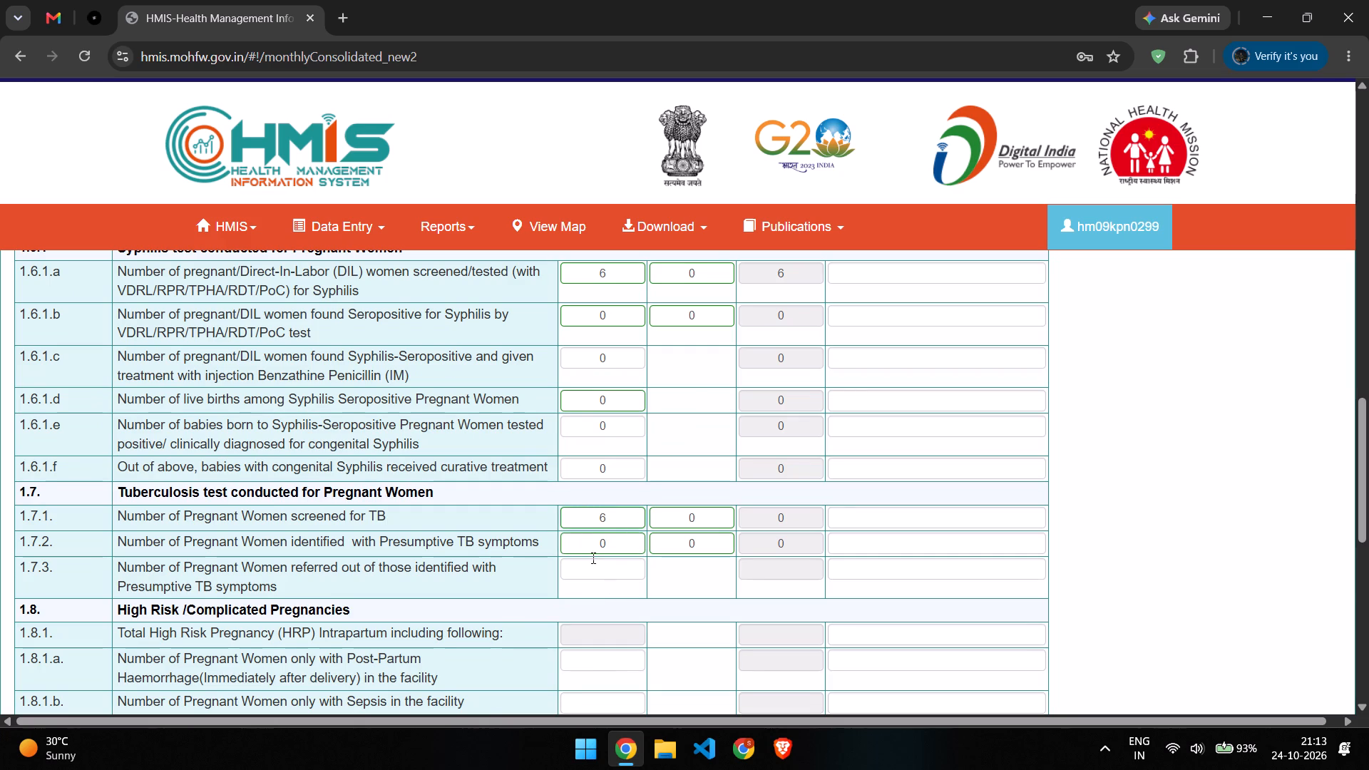
left_click(598, 568)
key("0")
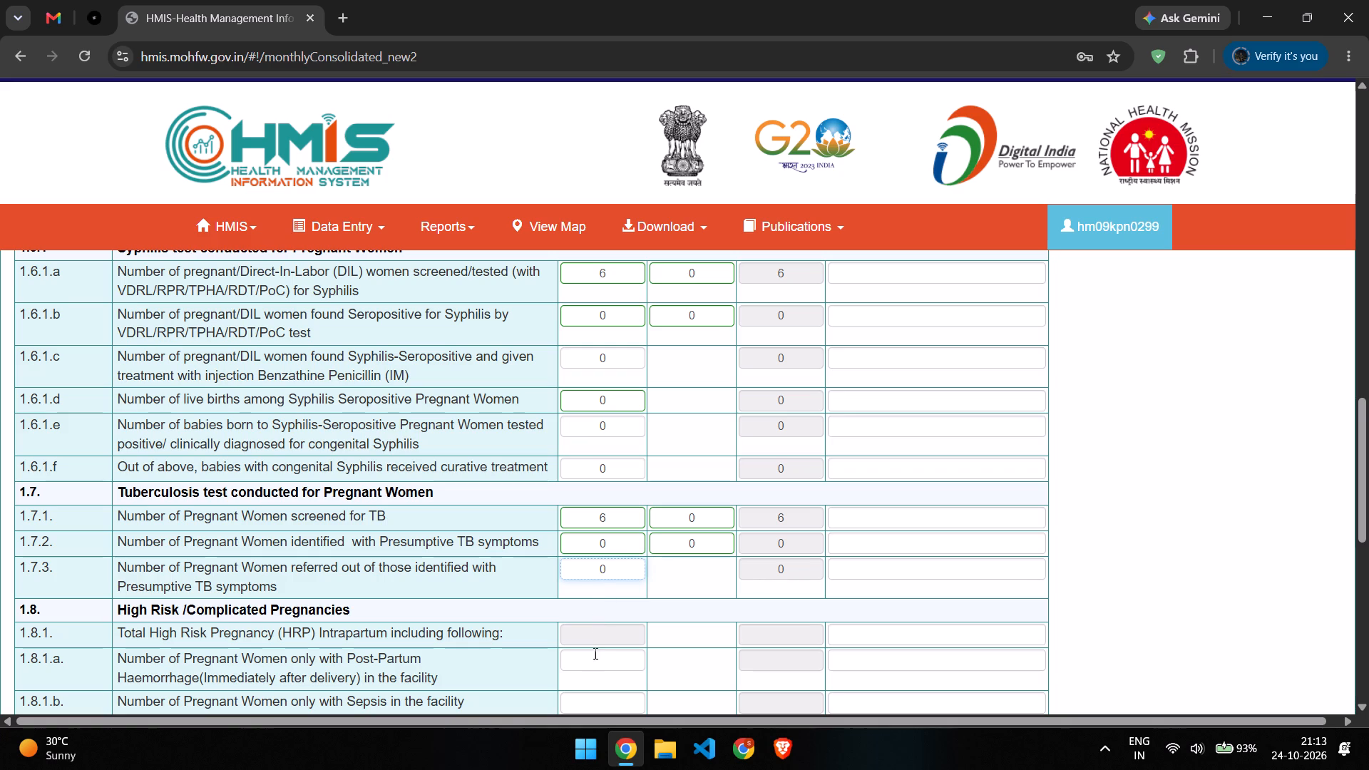
Enter 0 as the In-Facility value for each intrapartum high-risk pregnancy indicator from 1.8.1.a through 1.8.1.e.
left_click(593, 653)
scroll(599, 612, "down", 3)
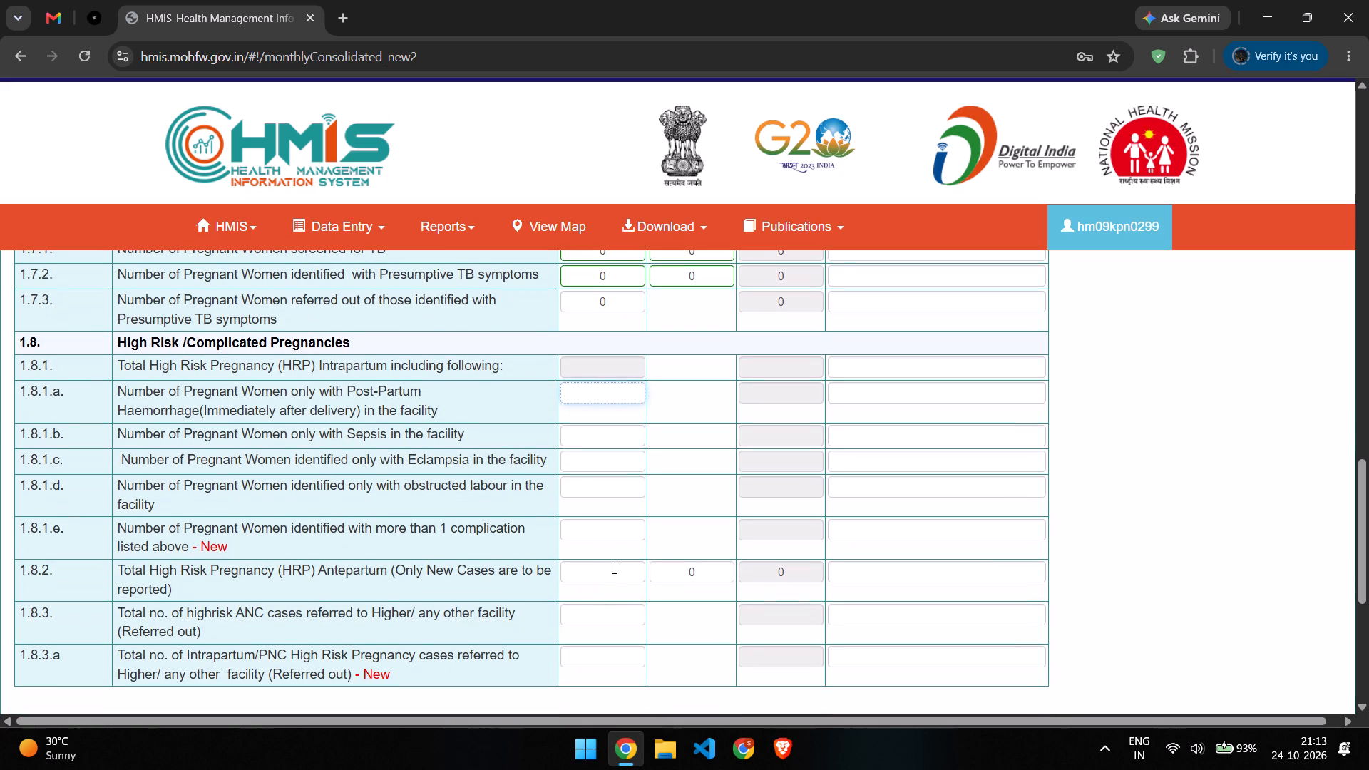
key("0")
left_click(622, 431)
key("0")
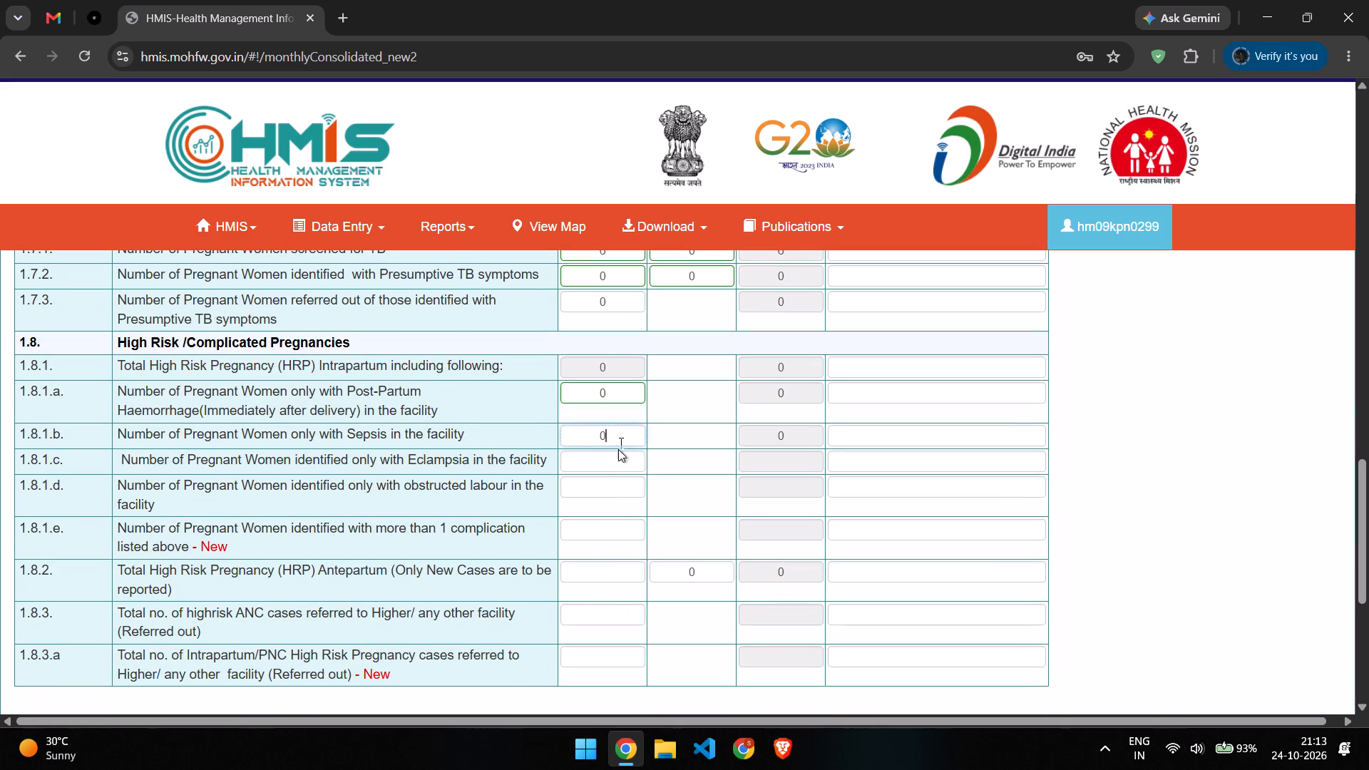
left_click(616, 462)
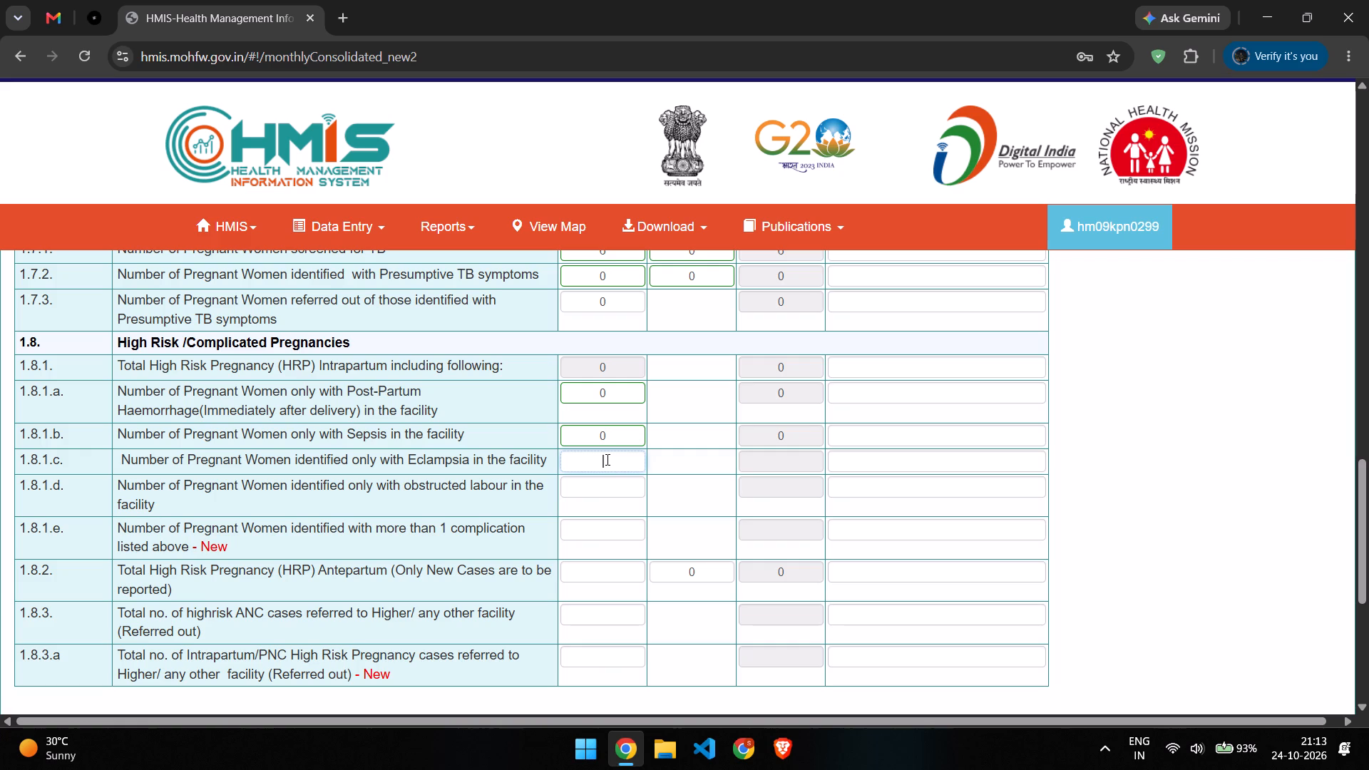
key("0")
left_click(594, 485)
key("0")
left_click(602, 533)
key("0")
Enter 0 as the In-Facility value for antepartum high-risk pregnancies (1.8.2) and the referred-out cases 1.8.3 and 1.8.3.a.
left_click(606, 570)
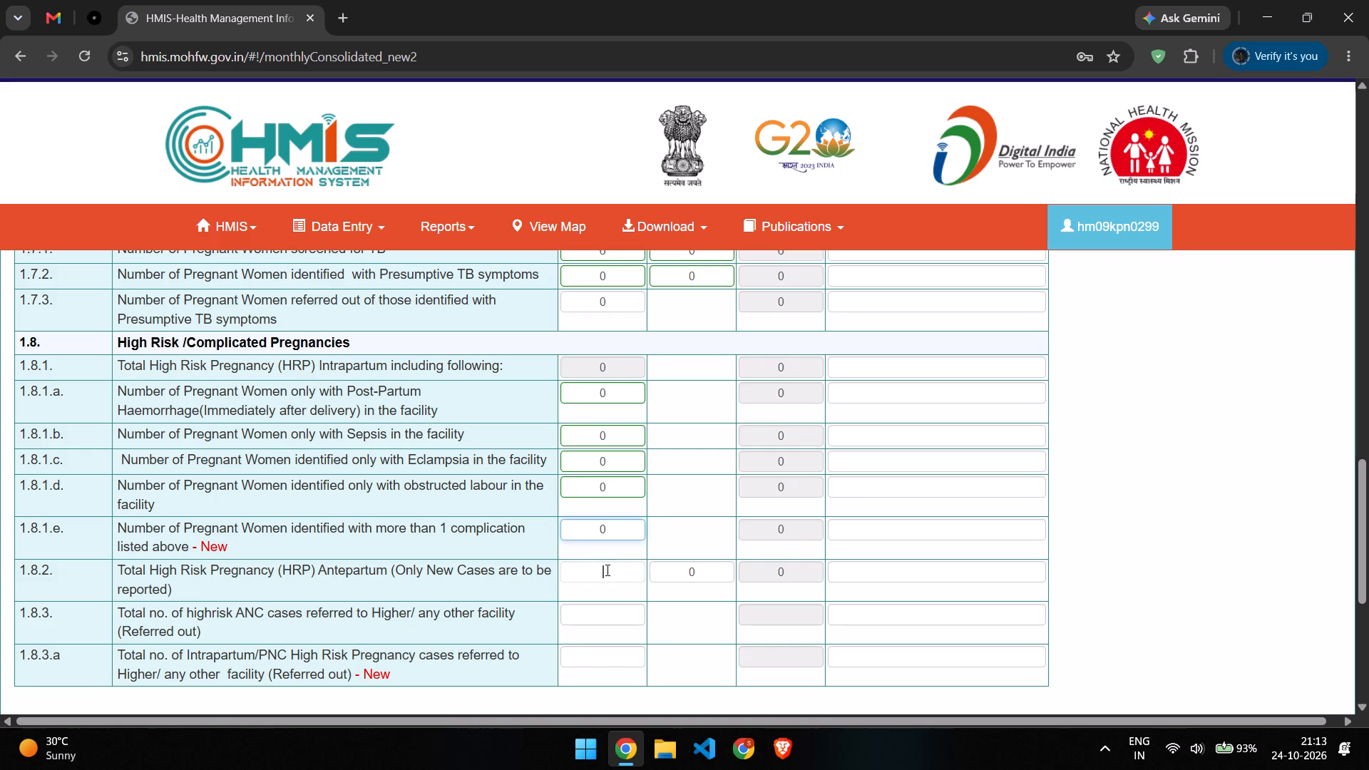
key("0")
left_click(599, 614)
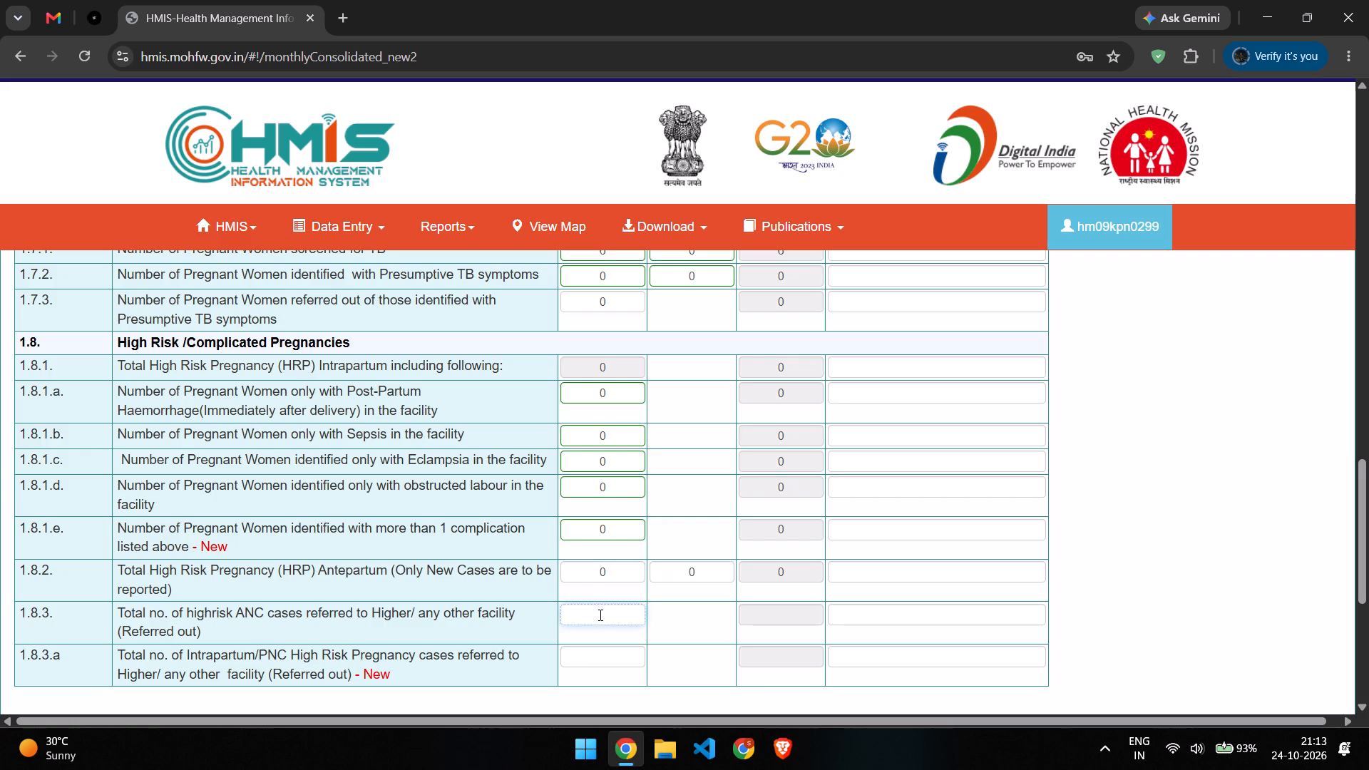
key("0")
left_click(603, 653)
key("0")
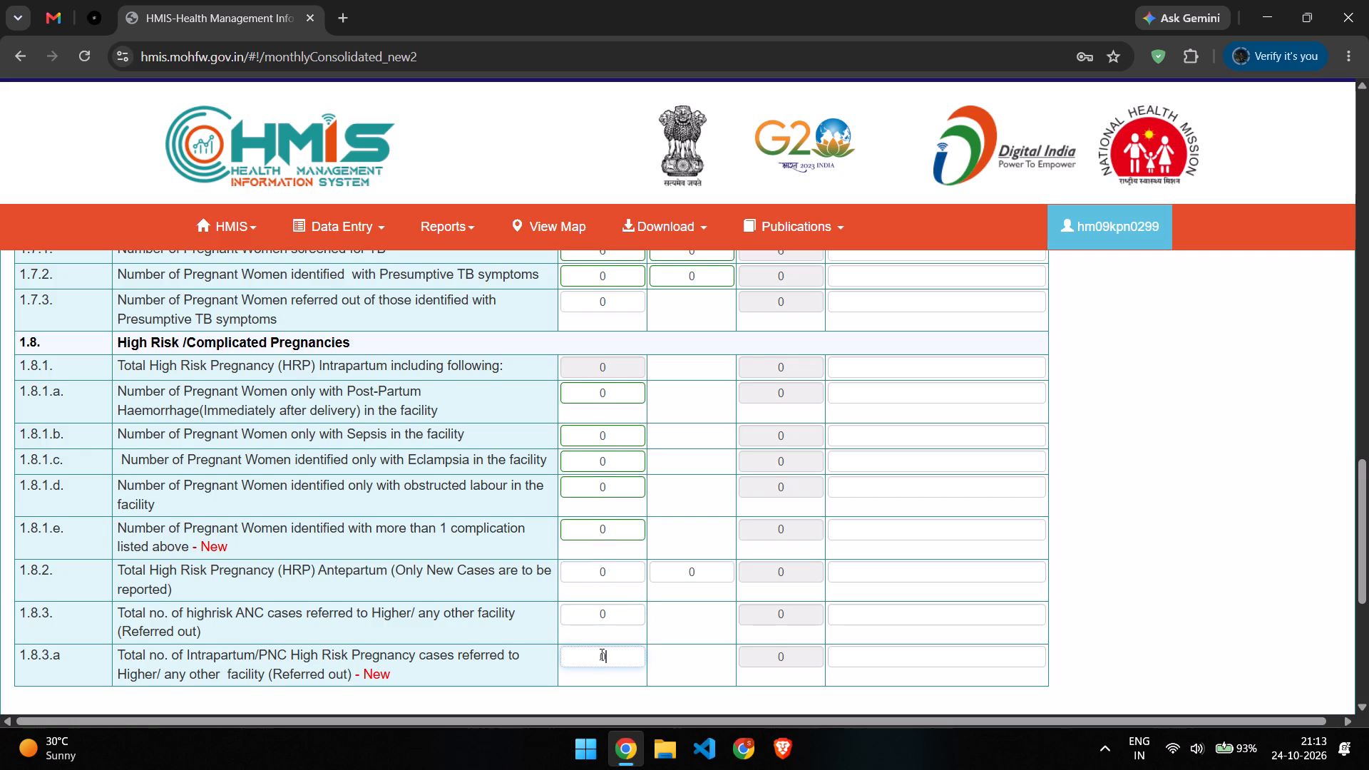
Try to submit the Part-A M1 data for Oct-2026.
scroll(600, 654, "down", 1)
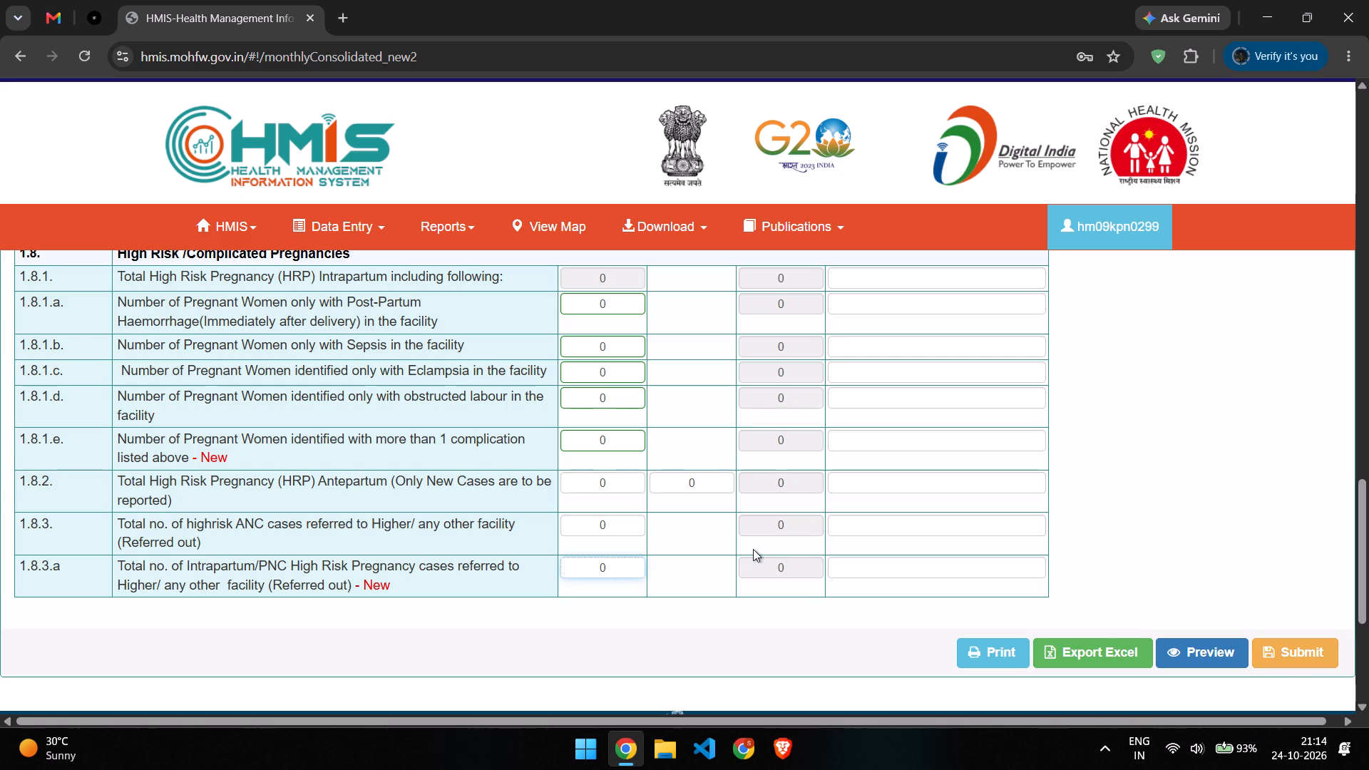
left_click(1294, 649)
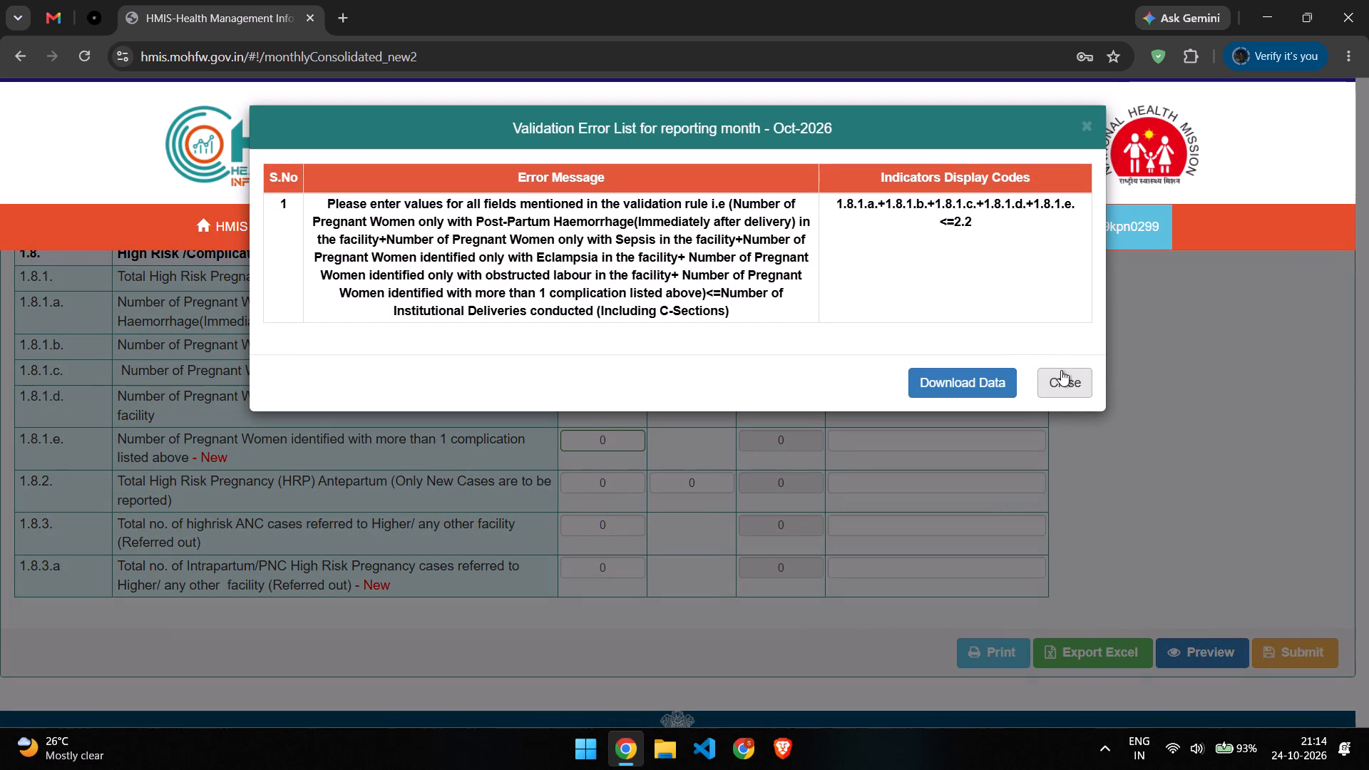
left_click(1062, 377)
In Part-A M2-M4, enter the Outreach home delivery values: 0 for 2.1.1.a, 9 for 2.1.1.b and 0 for 2.1.2.
scroll(379, 368, "up", 13)
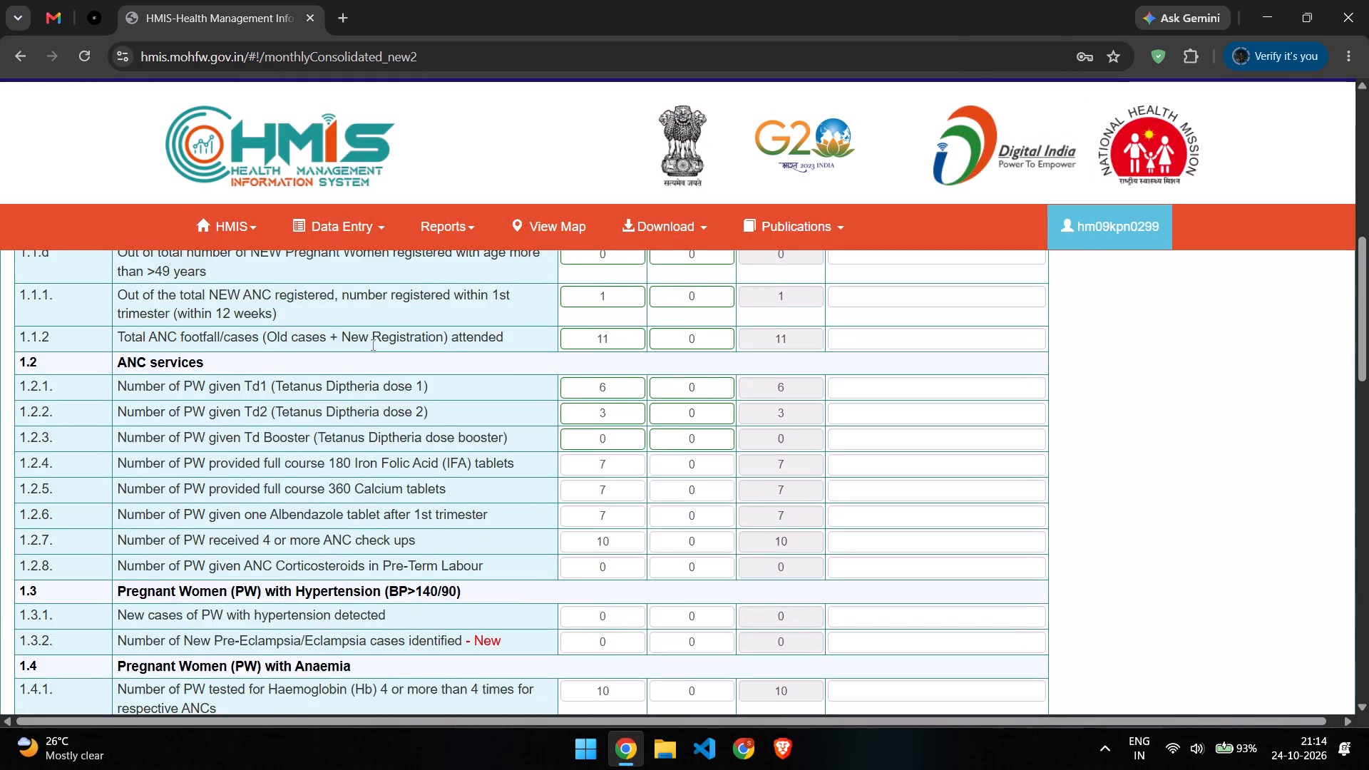
scroll(371, 344, "up", 4)
left_click(88, 409)
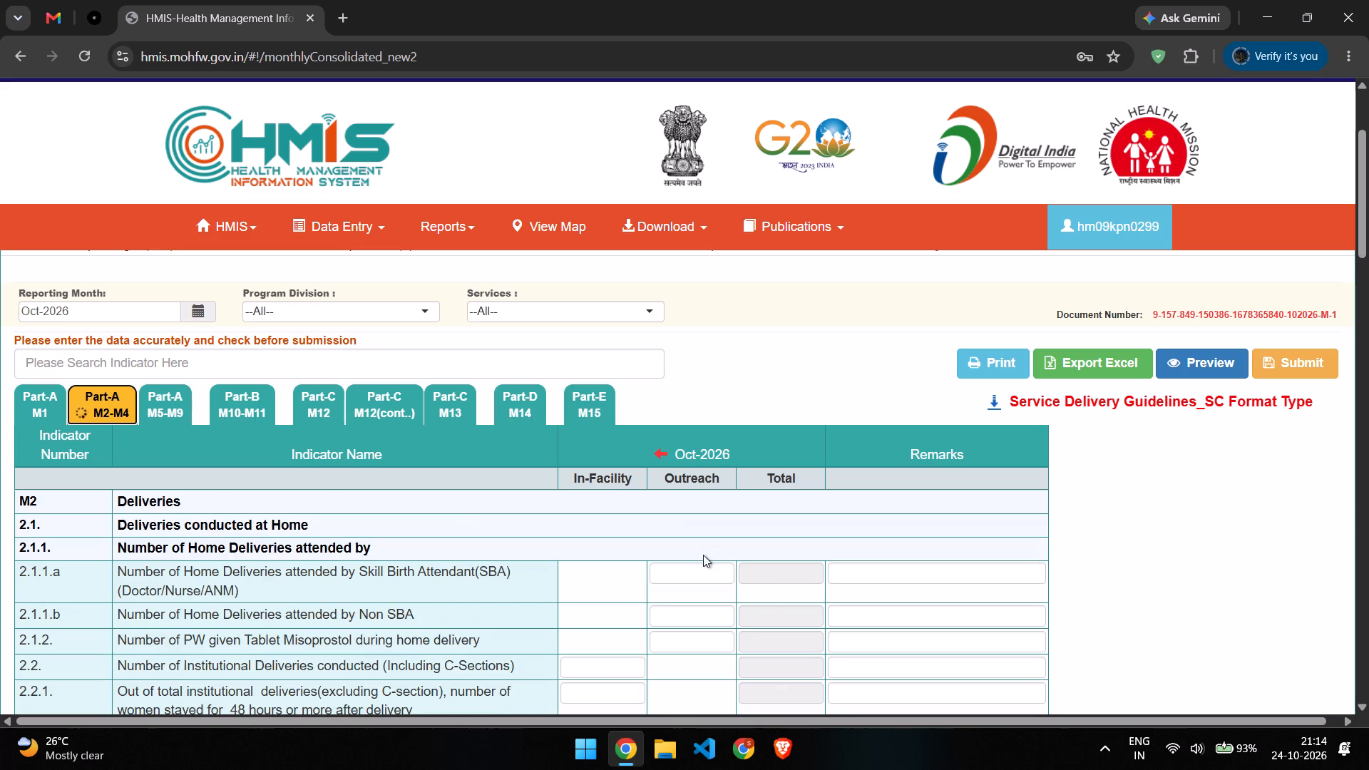
left_click(695, 566)
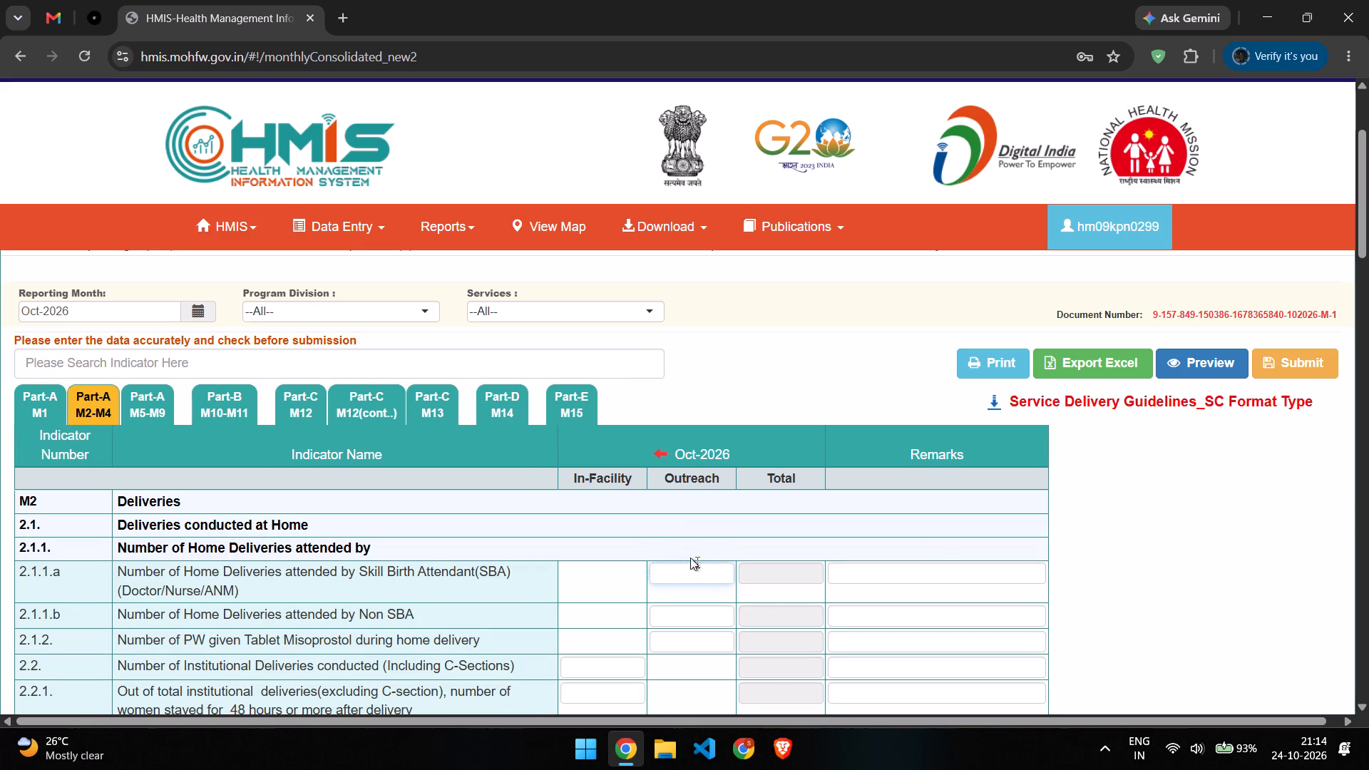
scroll(632, 528, "down", 2)
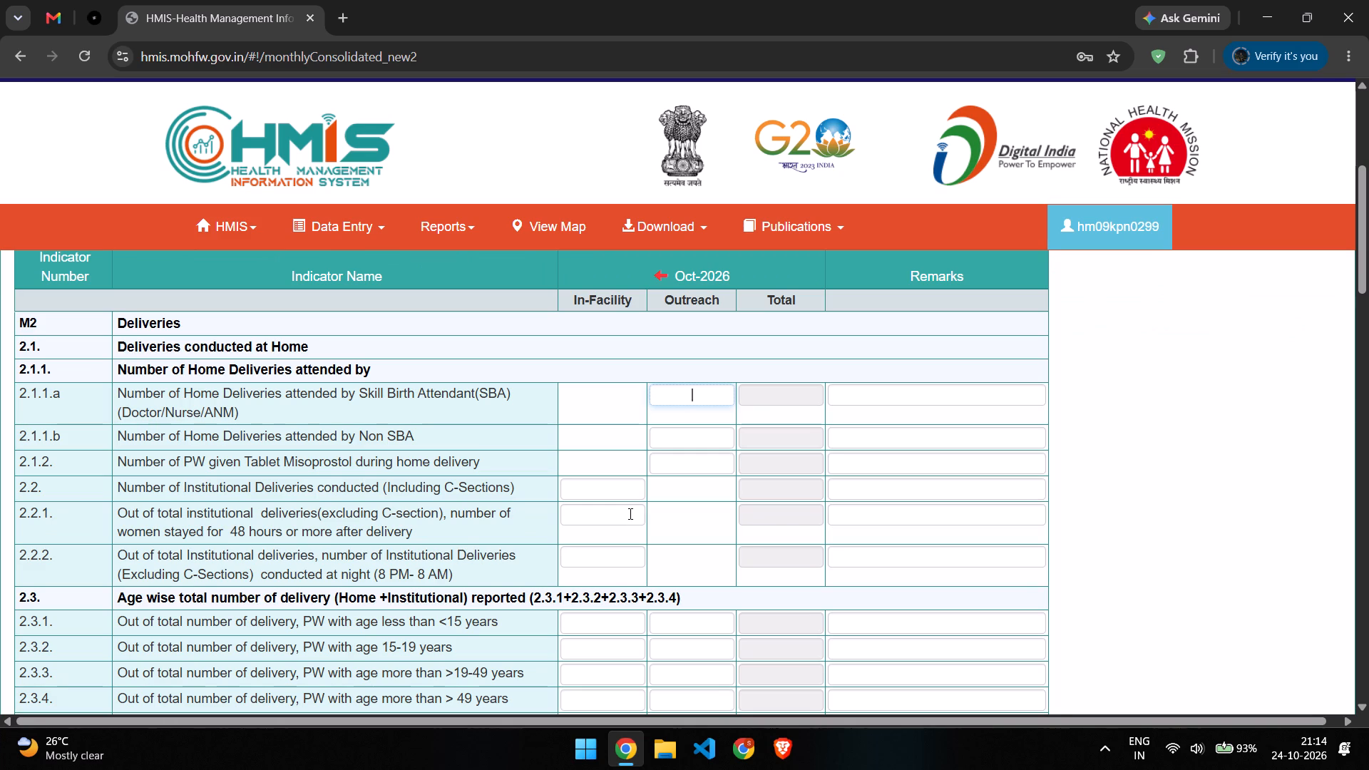
key("0")
left_click(706, 436)
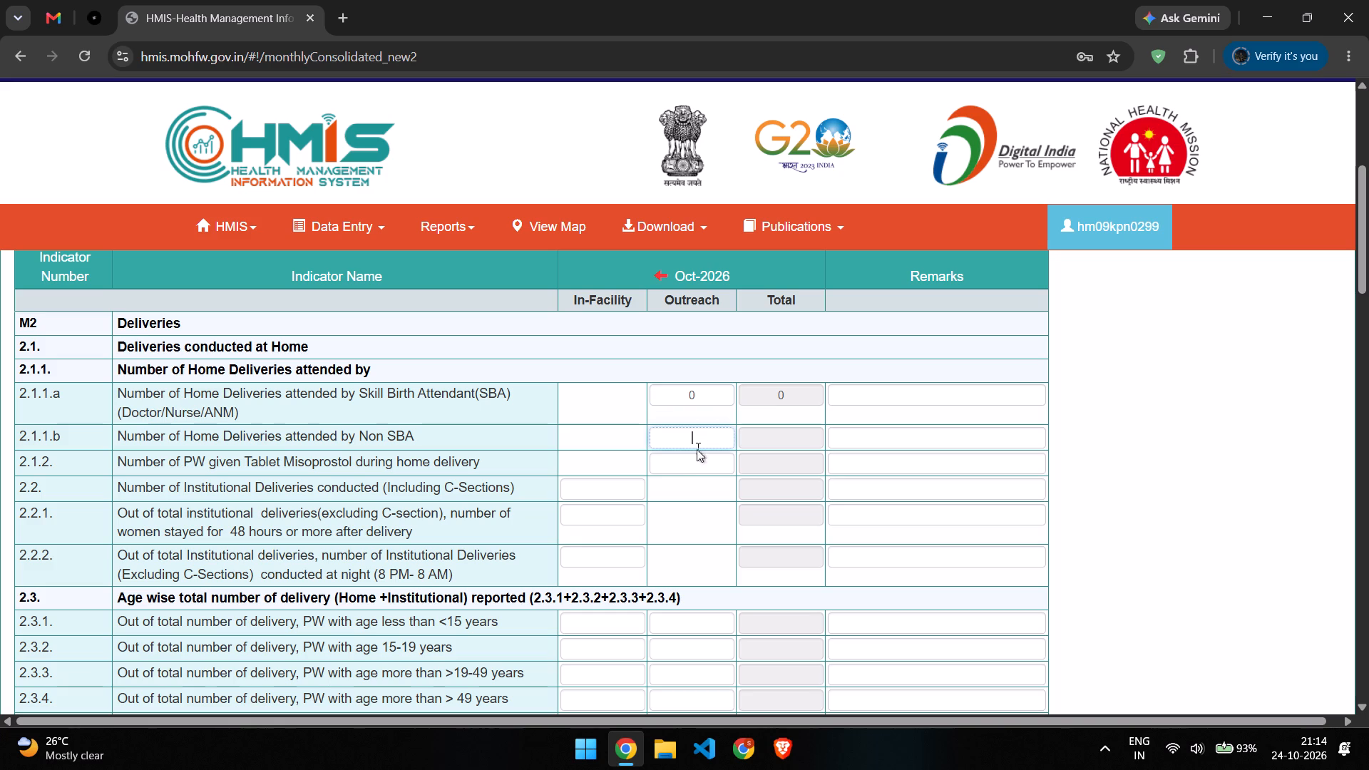
key("9")
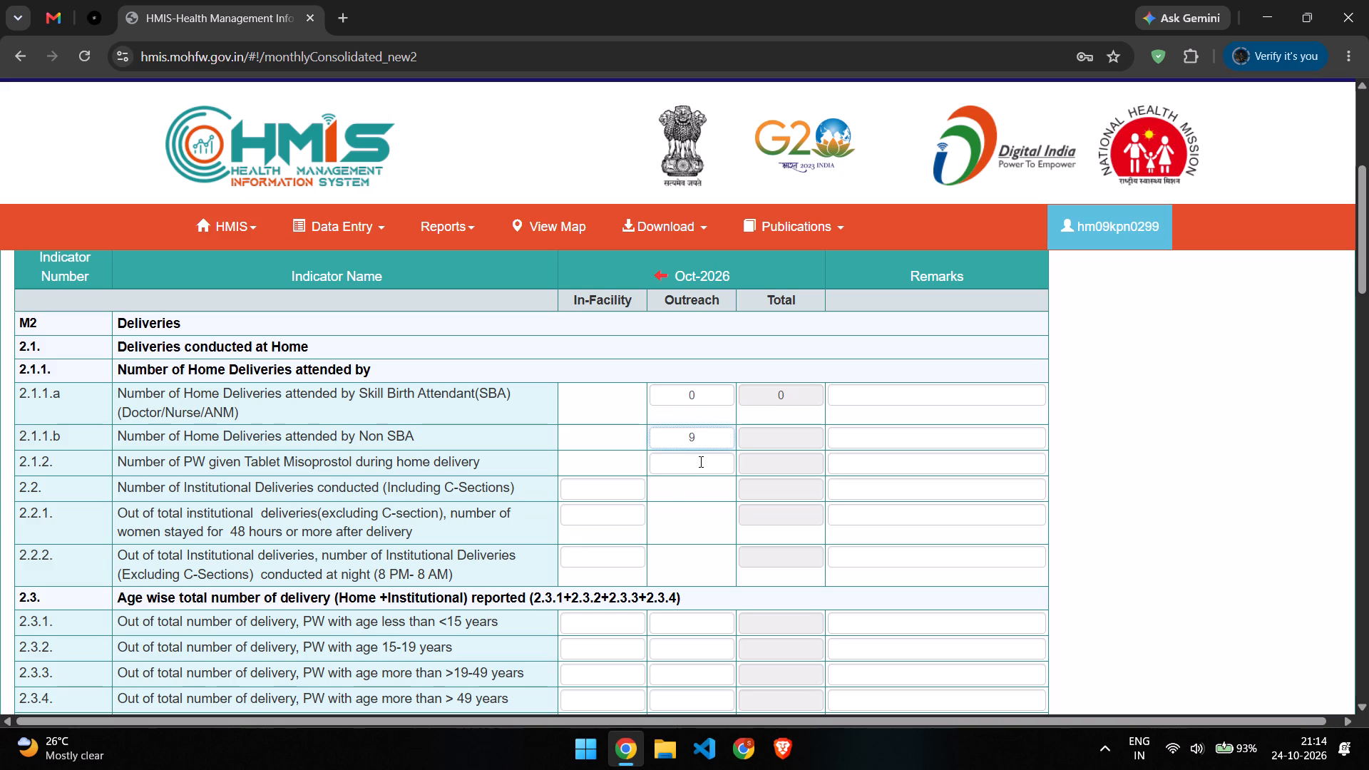
left_click(700, 460)
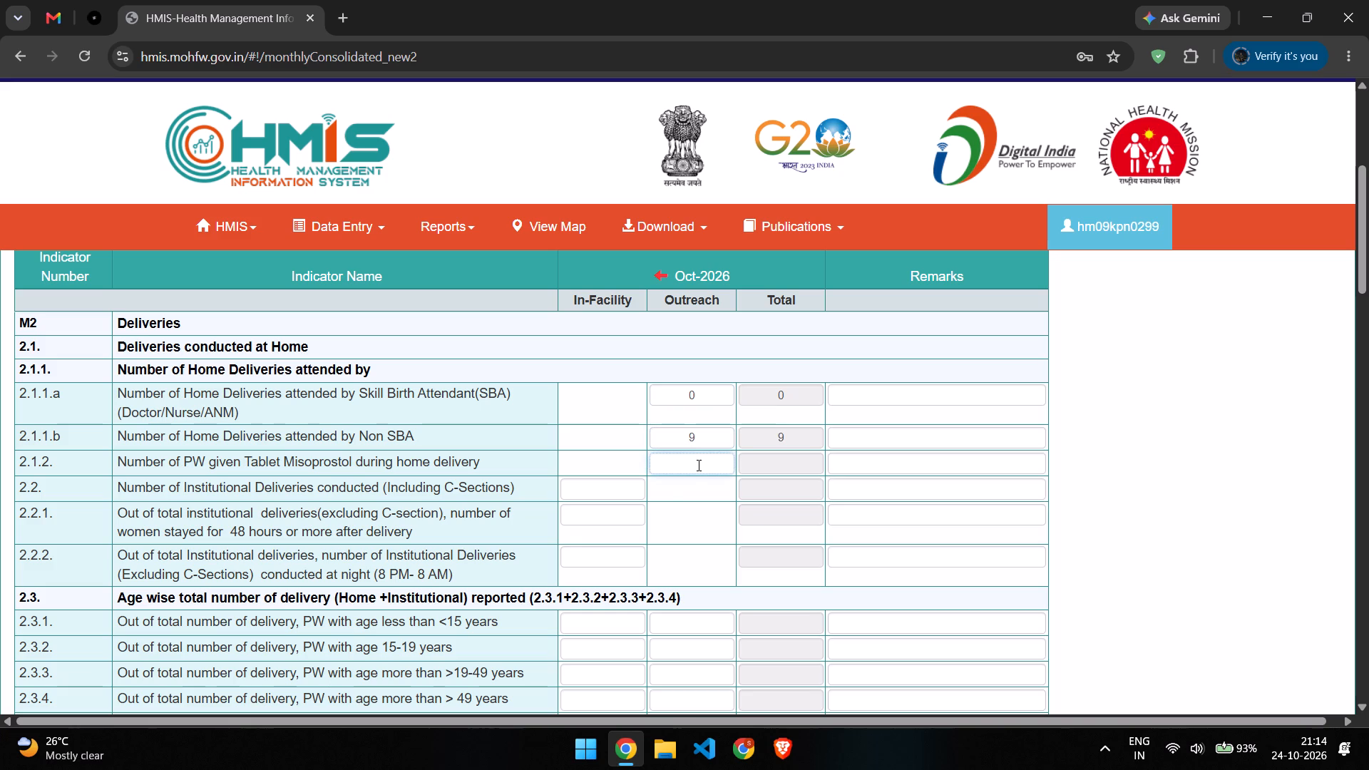
key("9")
scroll(726, 525, "down", 2)
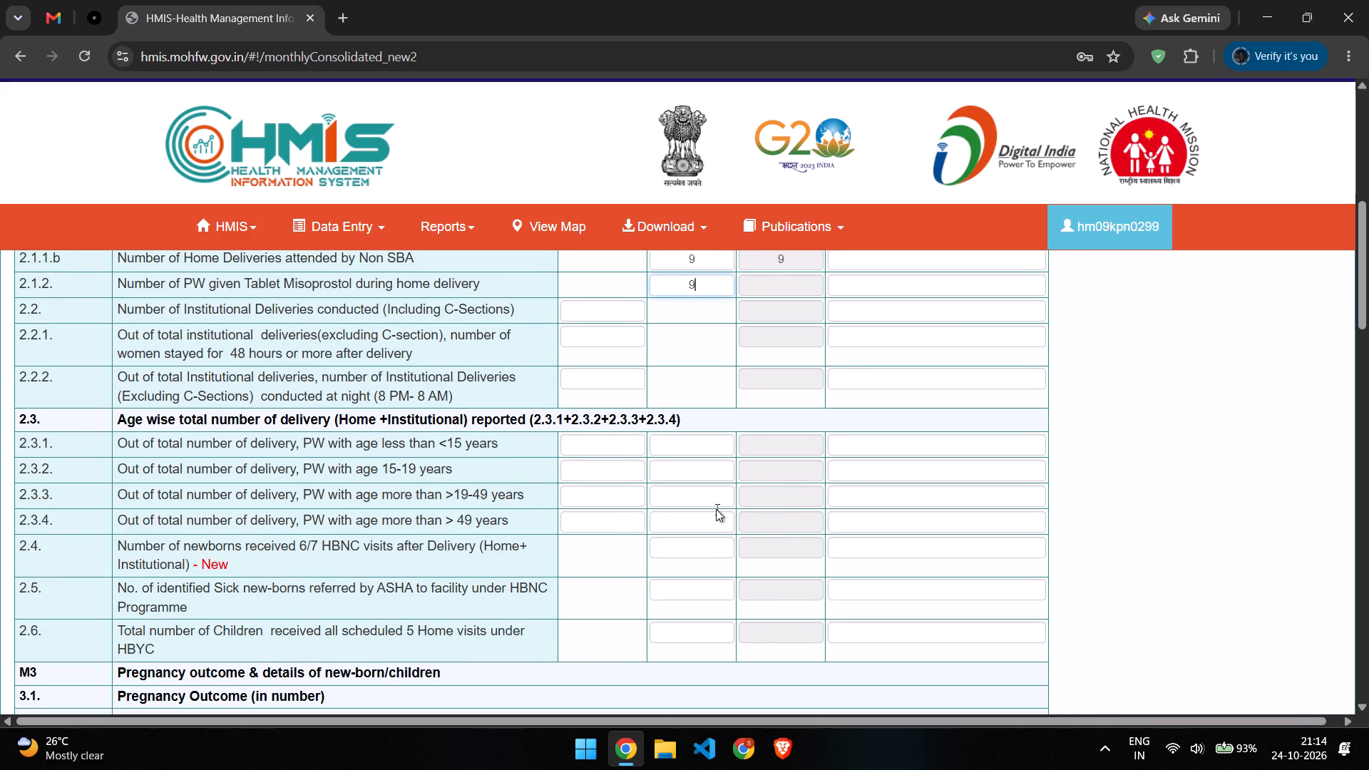
key("BackSpace")
key("0")
Try to enter 0 as the Outreach value for age-wise deliveries under 15 years (2.3.1) and 15-19 years (2.3.2).
left_click(699, 441)
key("0")
left_click(688, 475)
key("0")
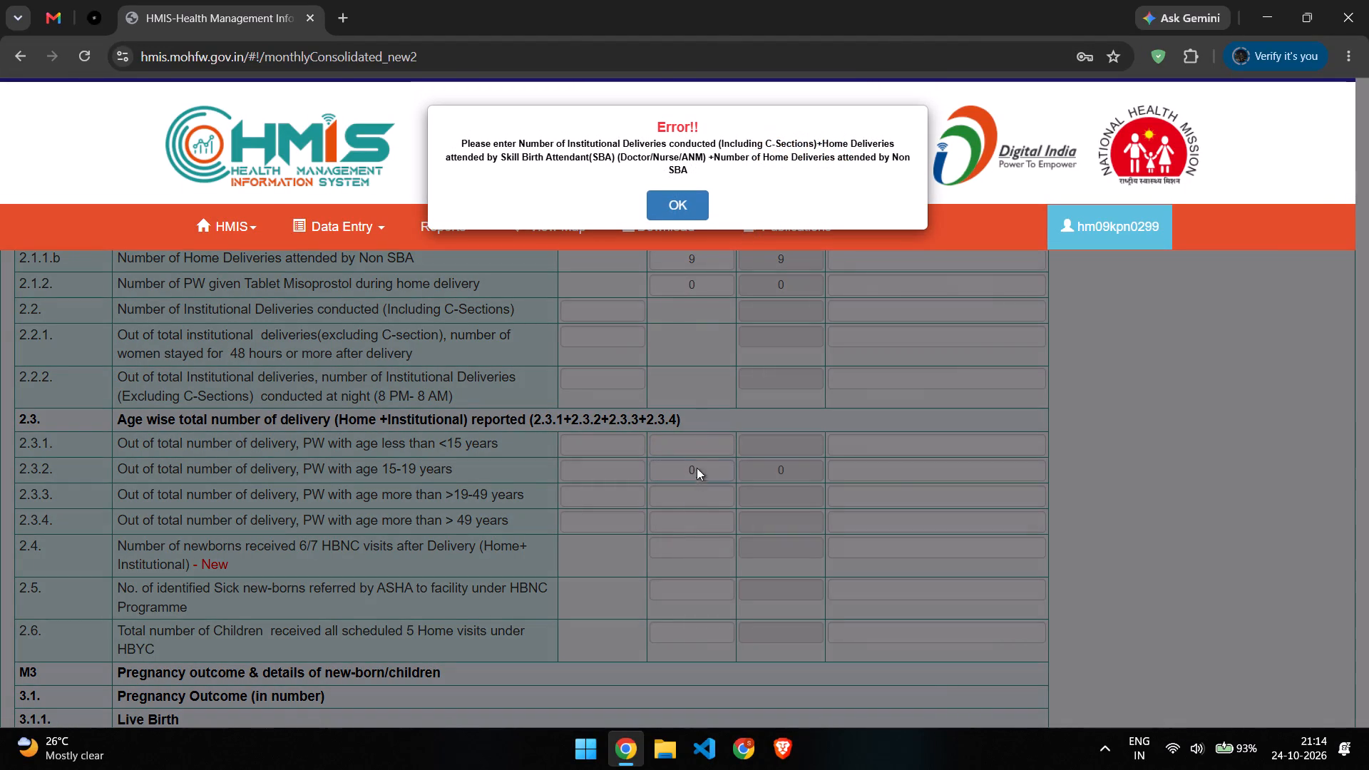
left_click(662, 198)
left_click(605, 444)
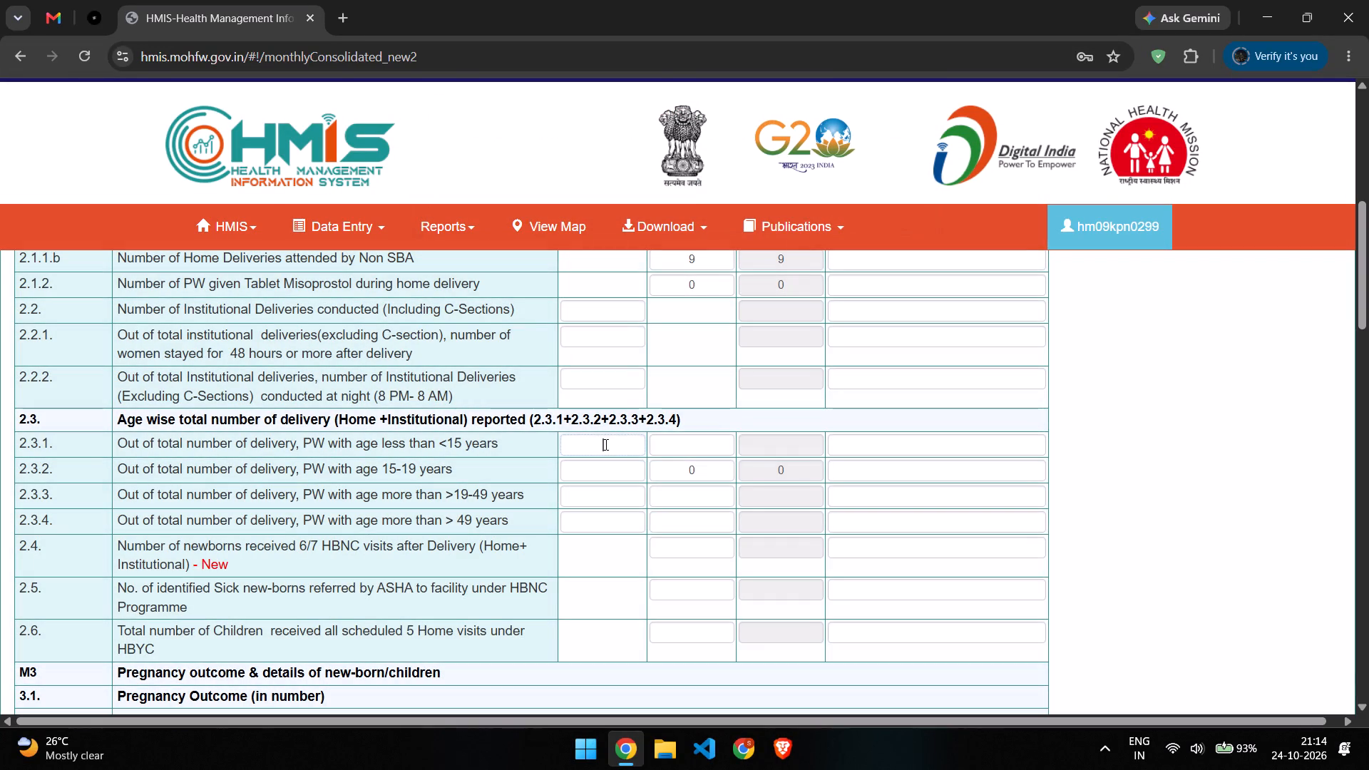
Enter 0 as the In-Facility number of institutional deliveries conducted (2.2).
left_click(620, 305)
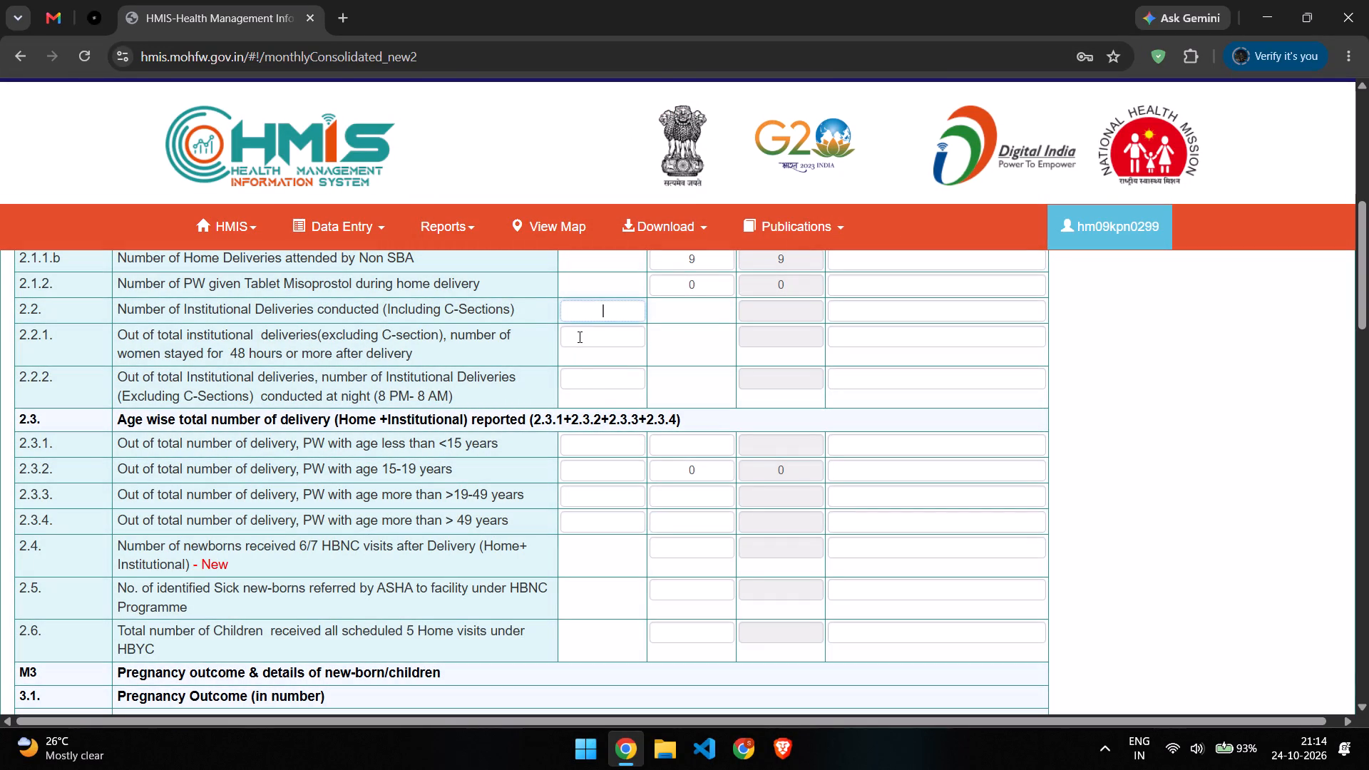
scroll(597, 394, "up", 1)
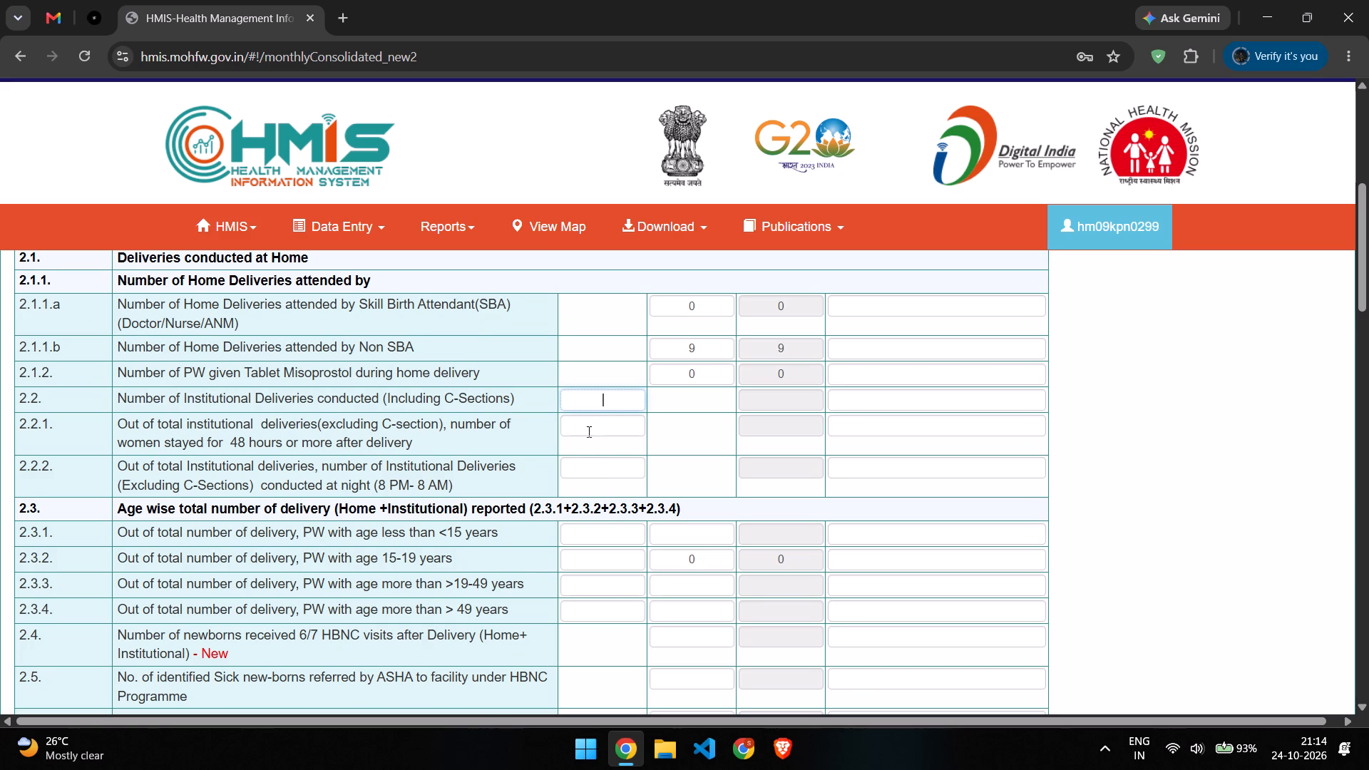
key("0")
Enter 0 as the In-Facility value for women staying 48 hours or more (2.2.1) and night-time institutional deliveries (2.2.2).
left_click(606, 419)
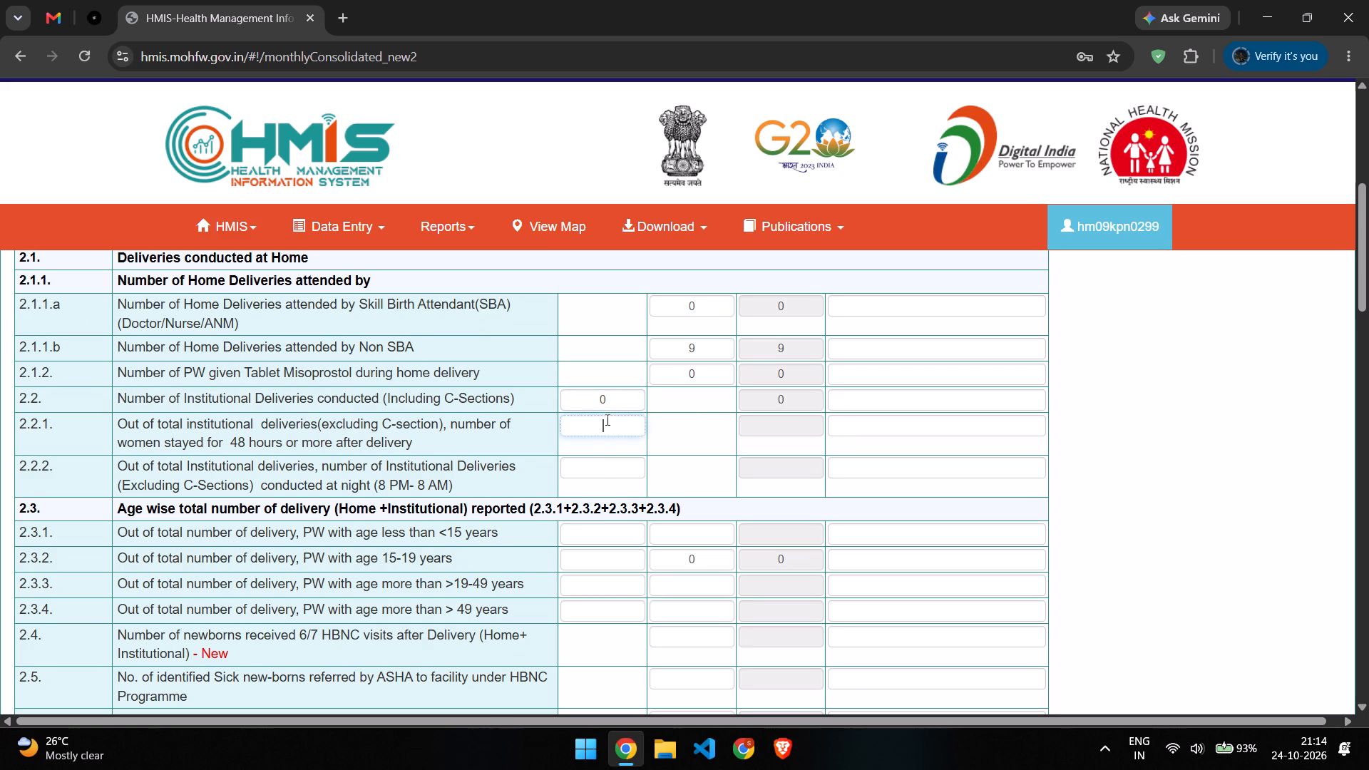
key("0")
left_click(609, 467)
key("0")
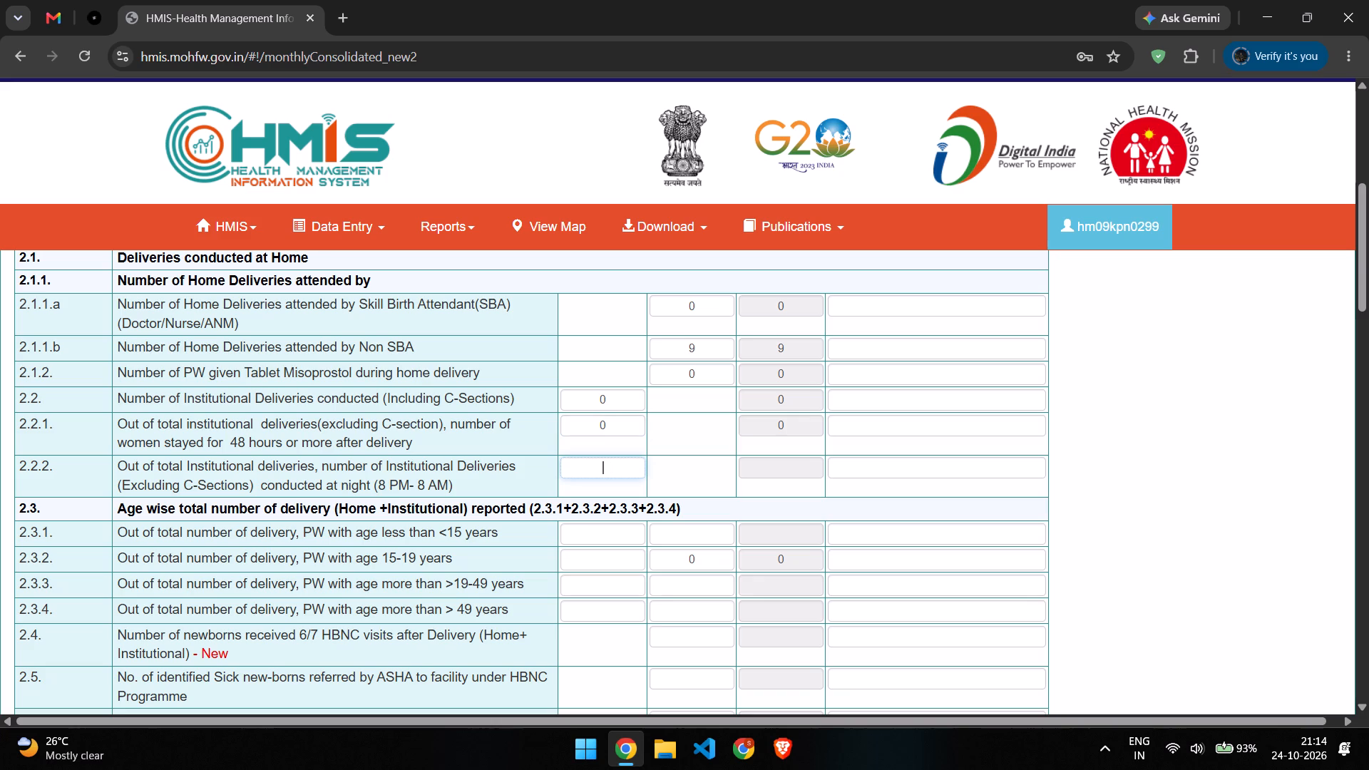
Enter 0 for age-wise deliveries: In-Facility and Outreach for 2.3.1 and 2.3.3, and In-Facility only for 2.3.2.
left_click(588, 538)
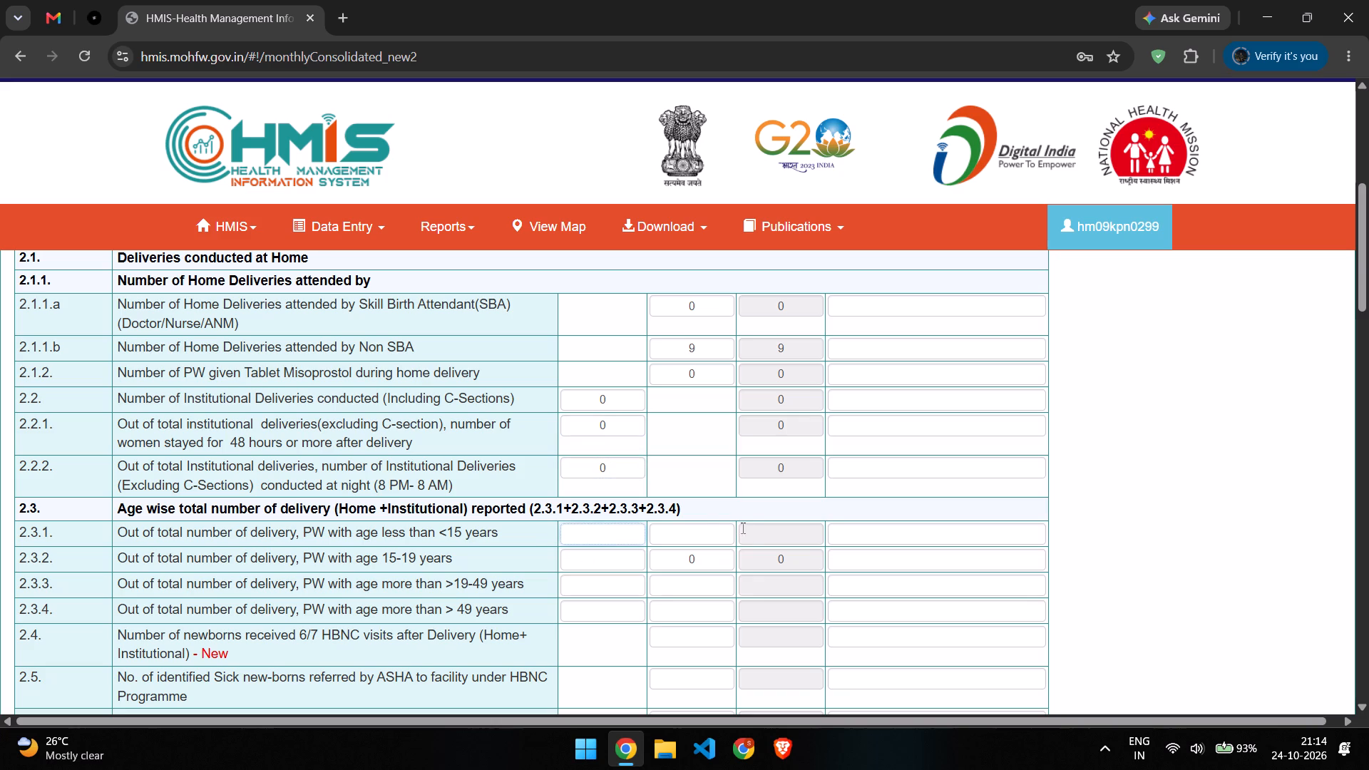
left_click(702, 527)
key("0")
left_click(630, 528)
key("0")
left_click(622, 565)
key("0")
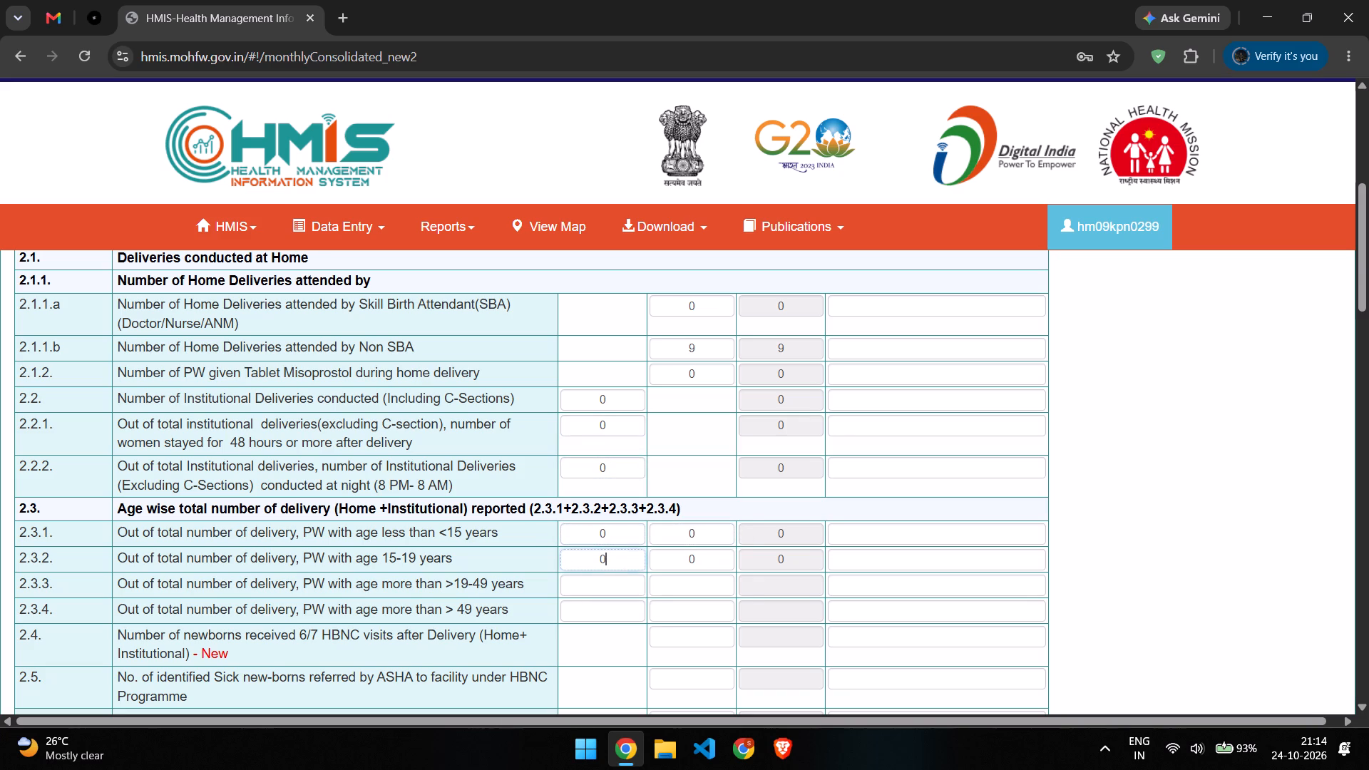
left_click(614, 587)
key("0")
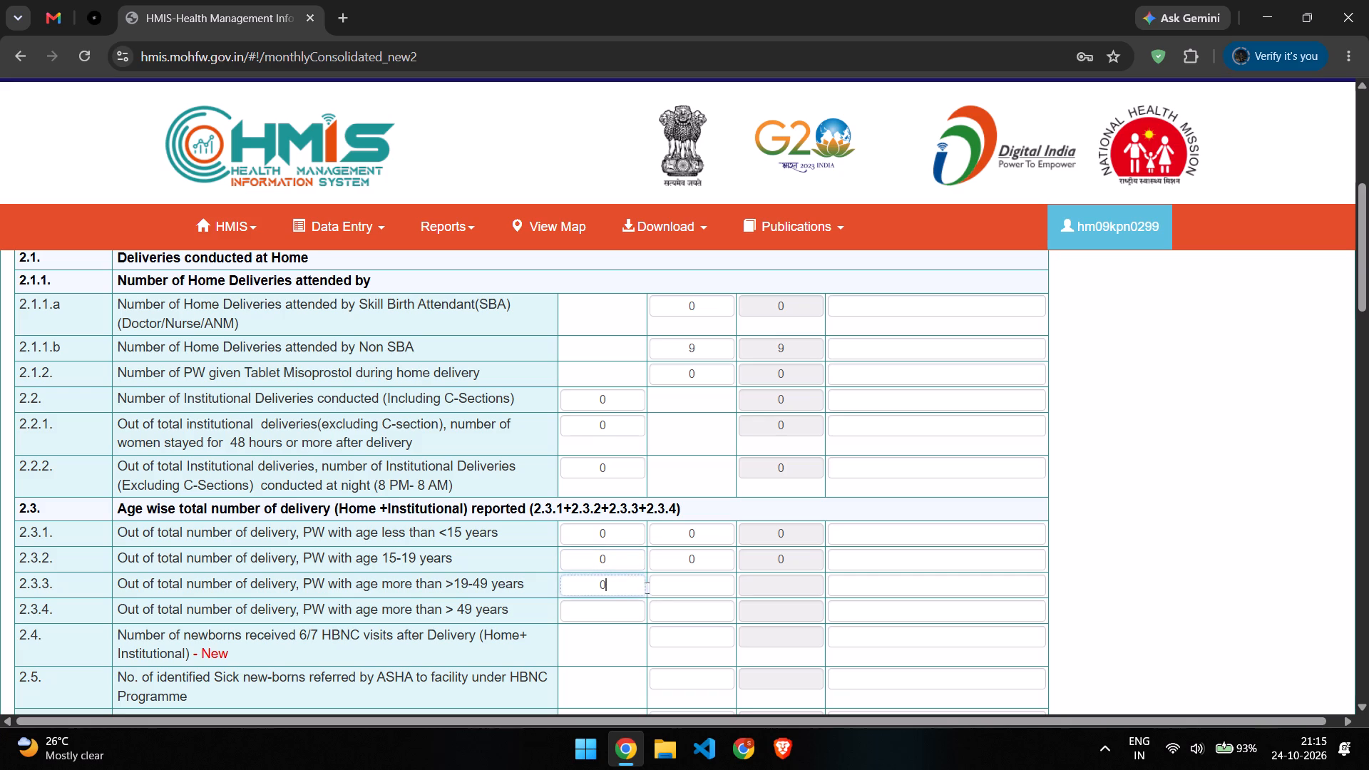
left_click(665, 587)
key("0")
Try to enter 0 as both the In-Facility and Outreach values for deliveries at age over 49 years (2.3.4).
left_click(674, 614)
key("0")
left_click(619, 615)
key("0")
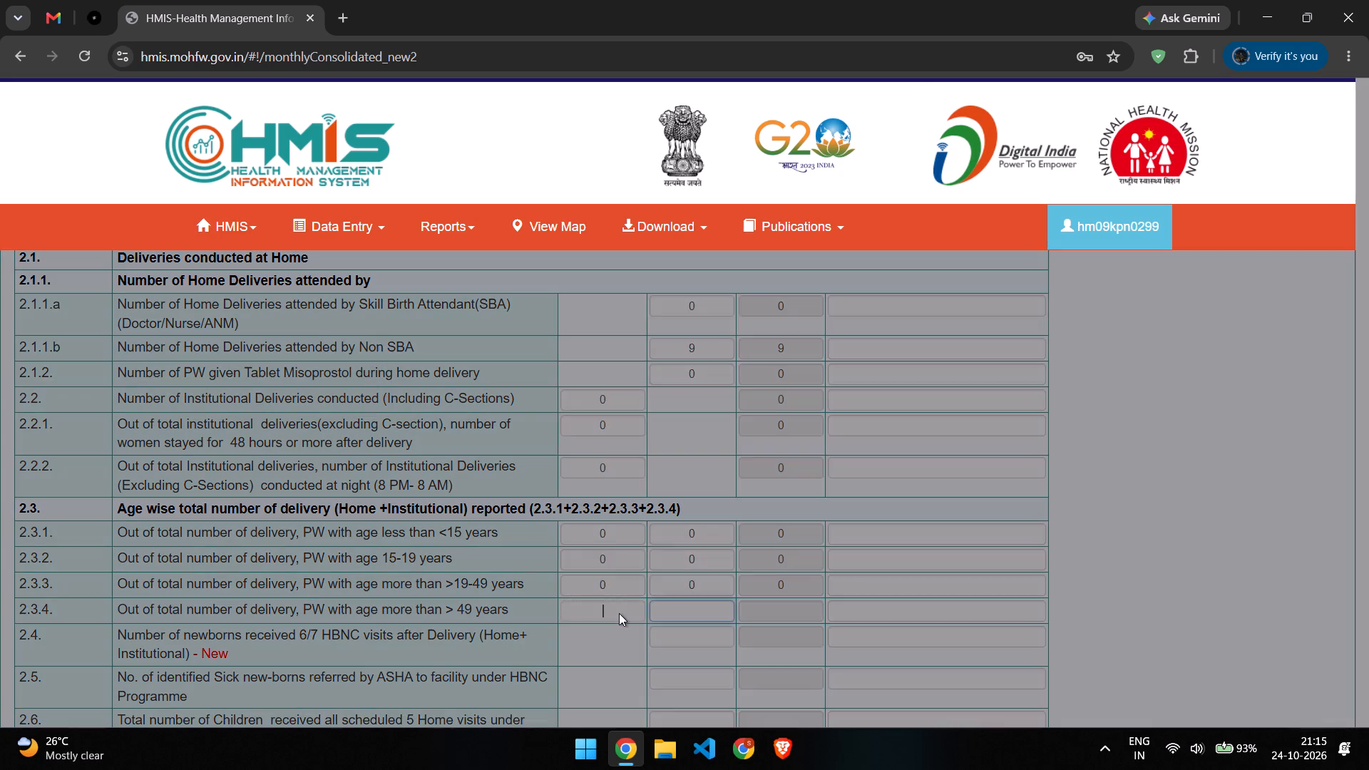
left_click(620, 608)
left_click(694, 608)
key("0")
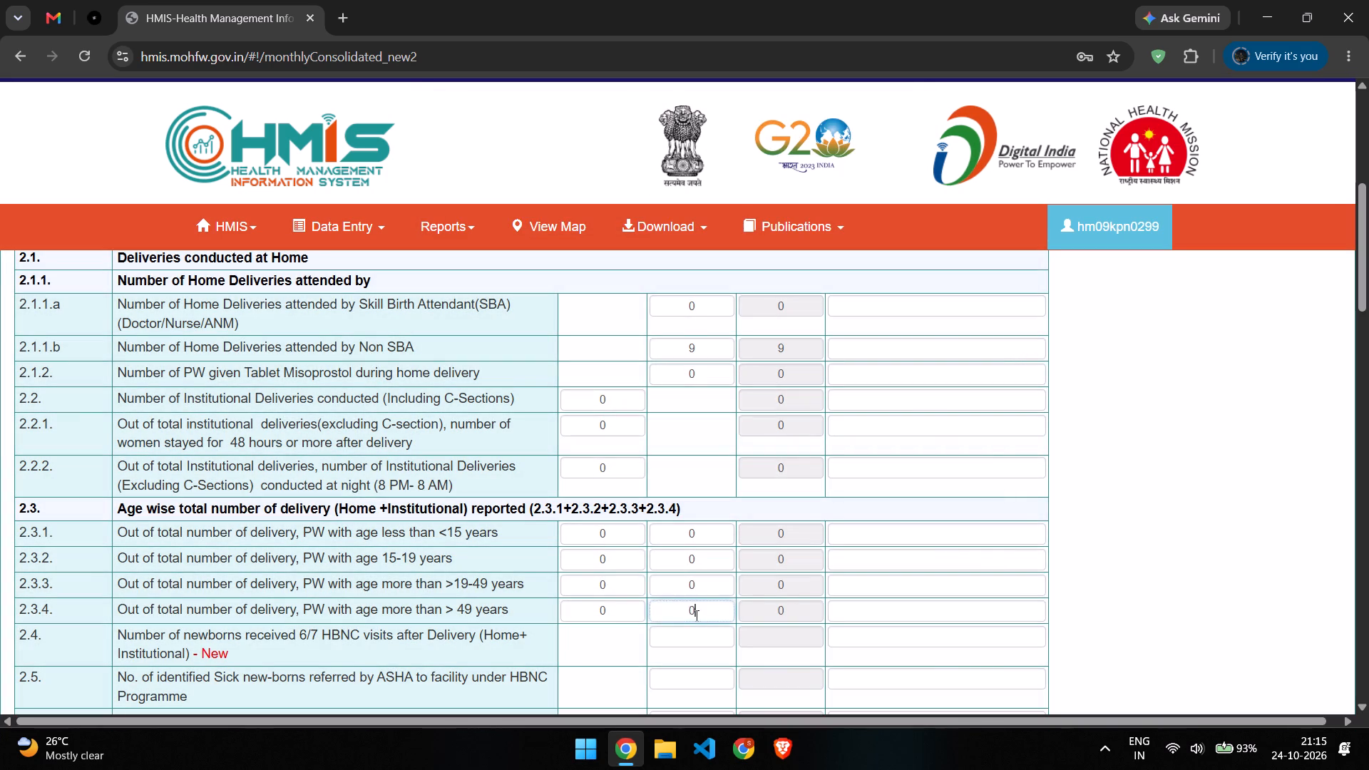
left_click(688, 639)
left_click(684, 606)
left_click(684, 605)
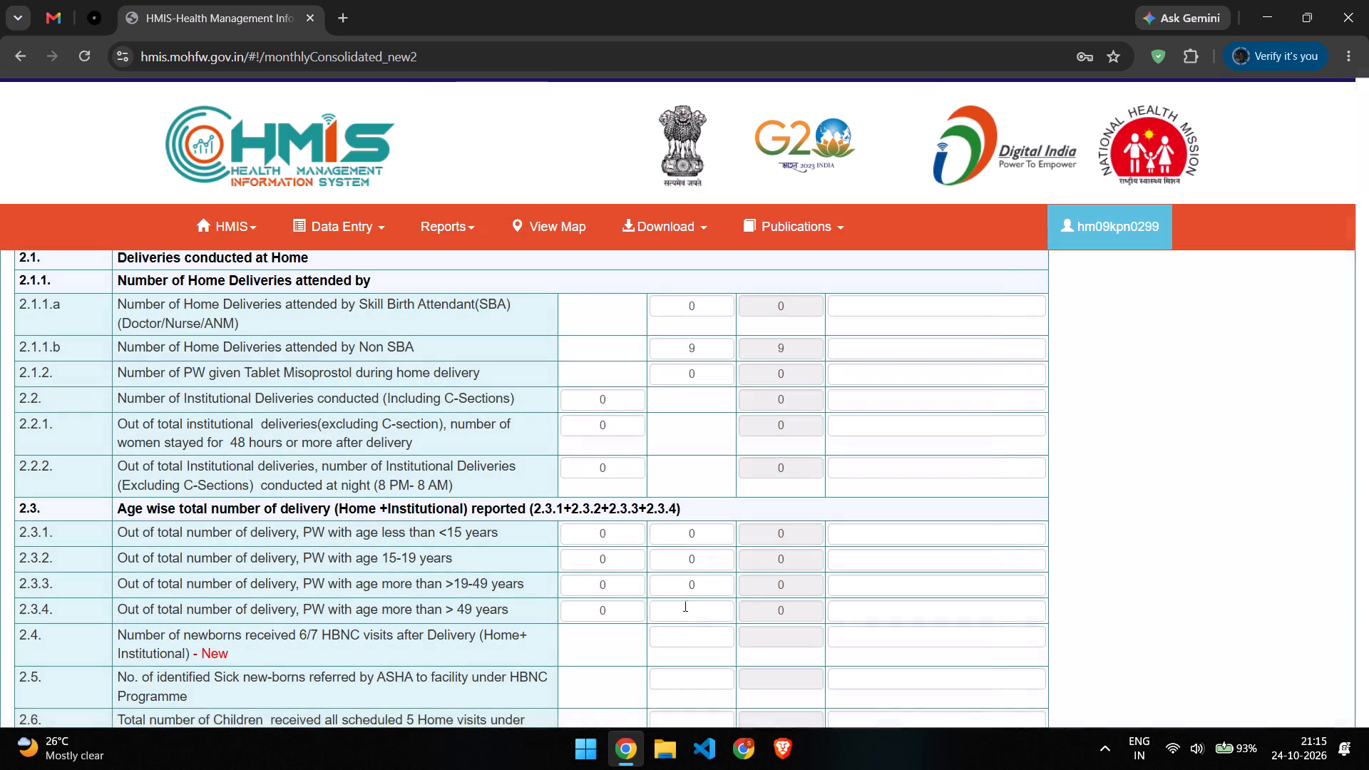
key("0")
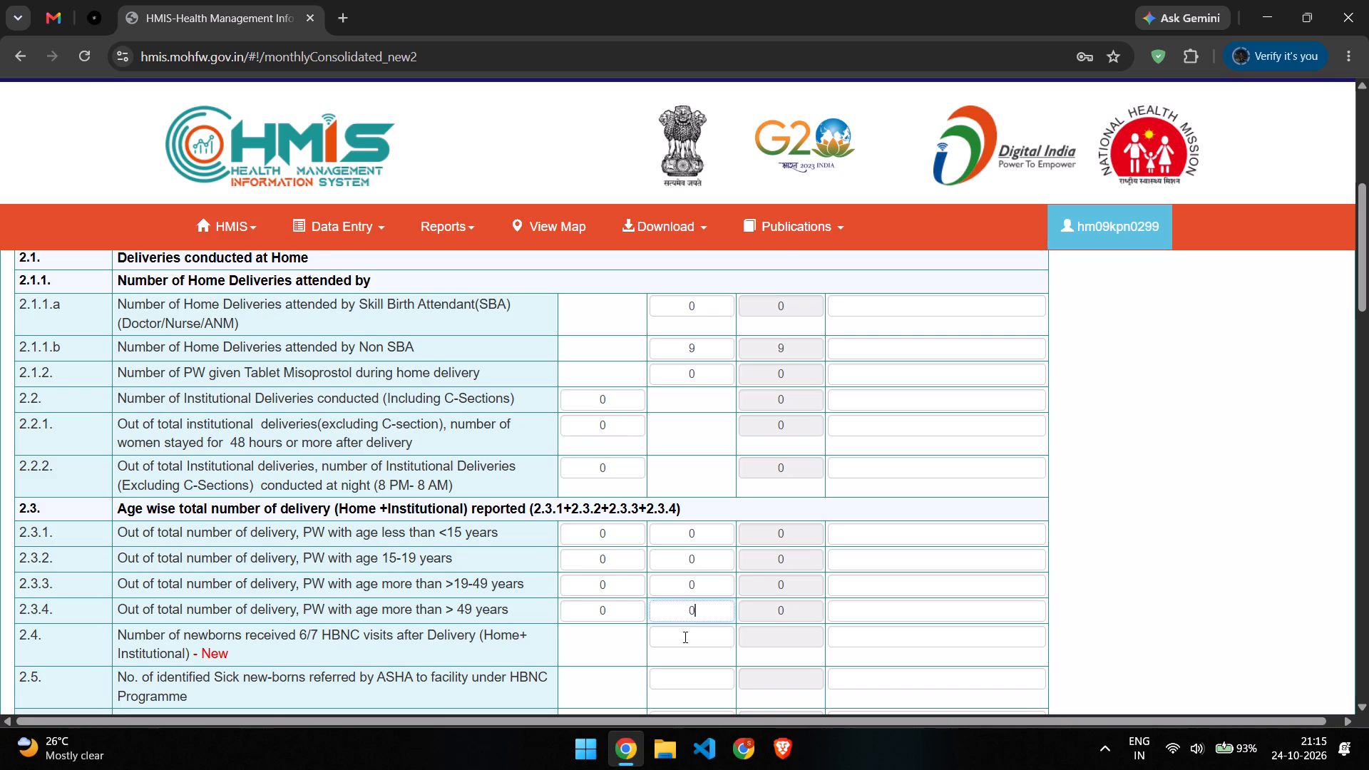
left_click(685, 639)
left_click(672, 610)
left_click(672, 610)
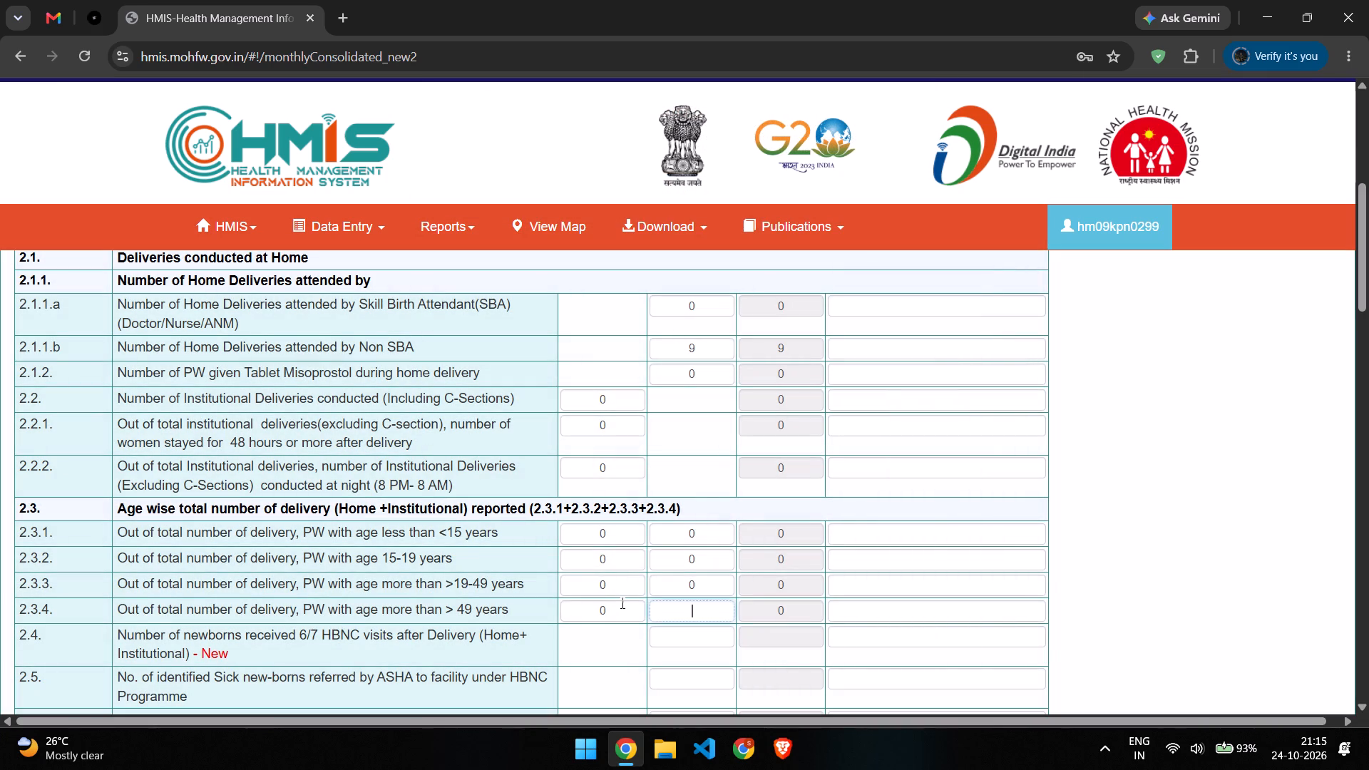
Clear the In-Facility value for 2.3.4, try 0 as its Outreach value, and re-enter 0 as the In-Facility value.
left_click(618, 608)
left_click_drag(618, 609, 610, 610)
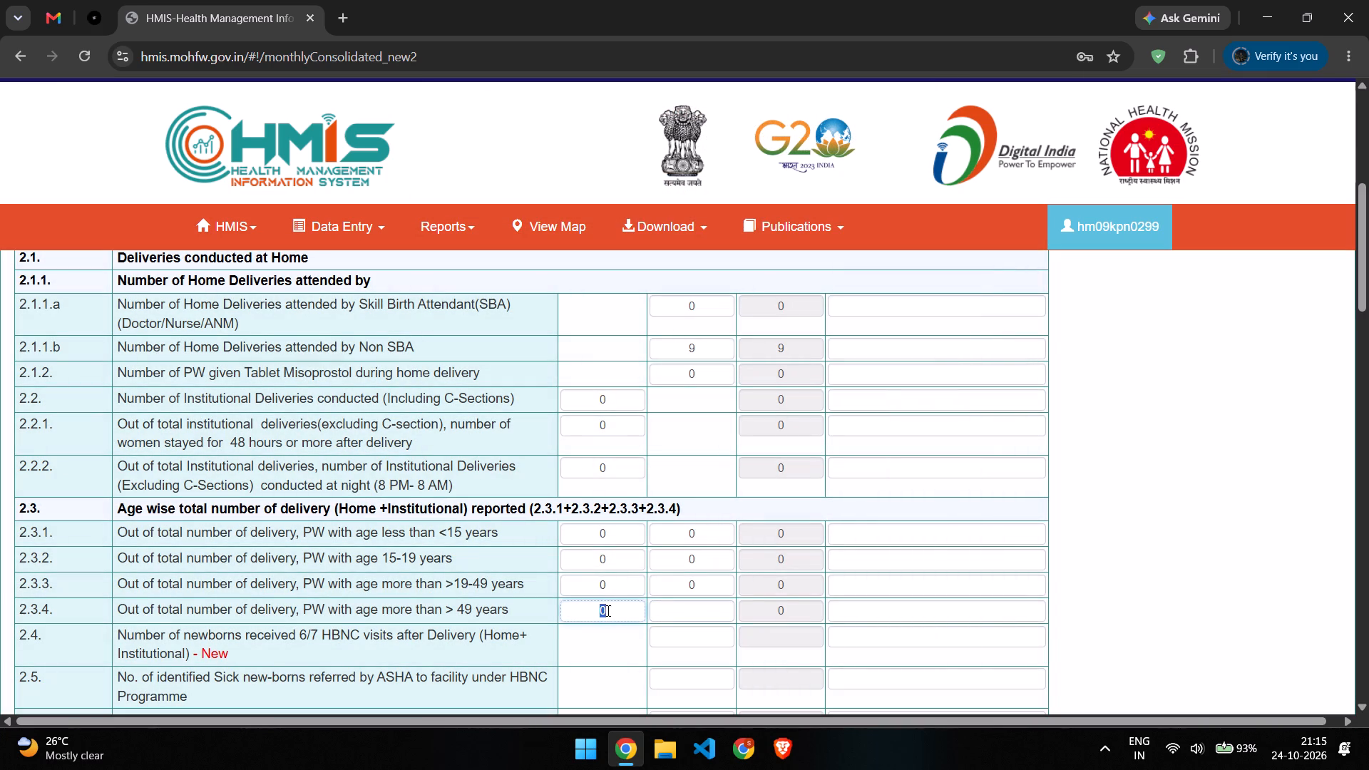
key("BackSpace")
left_click(699, 612)
key("0")
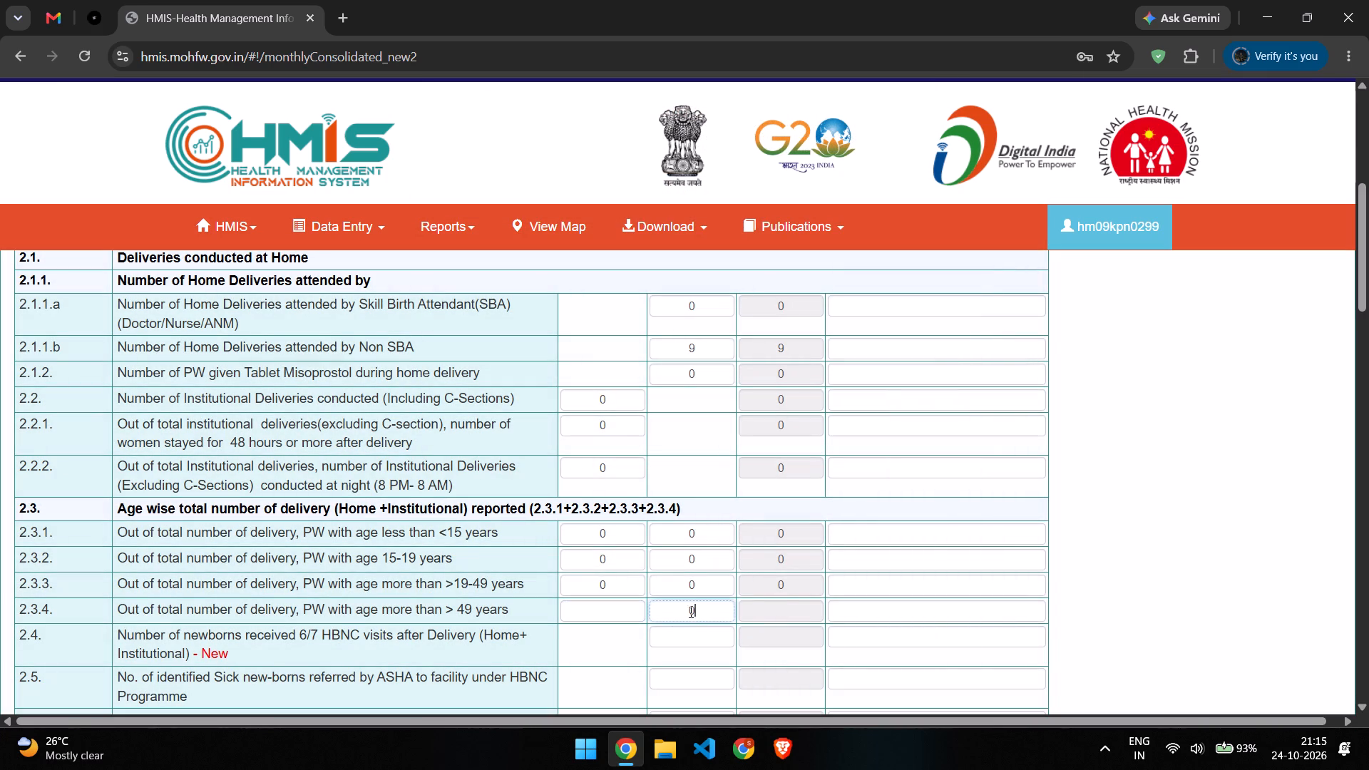
left_click(642, 612)
left_click(613, 605)
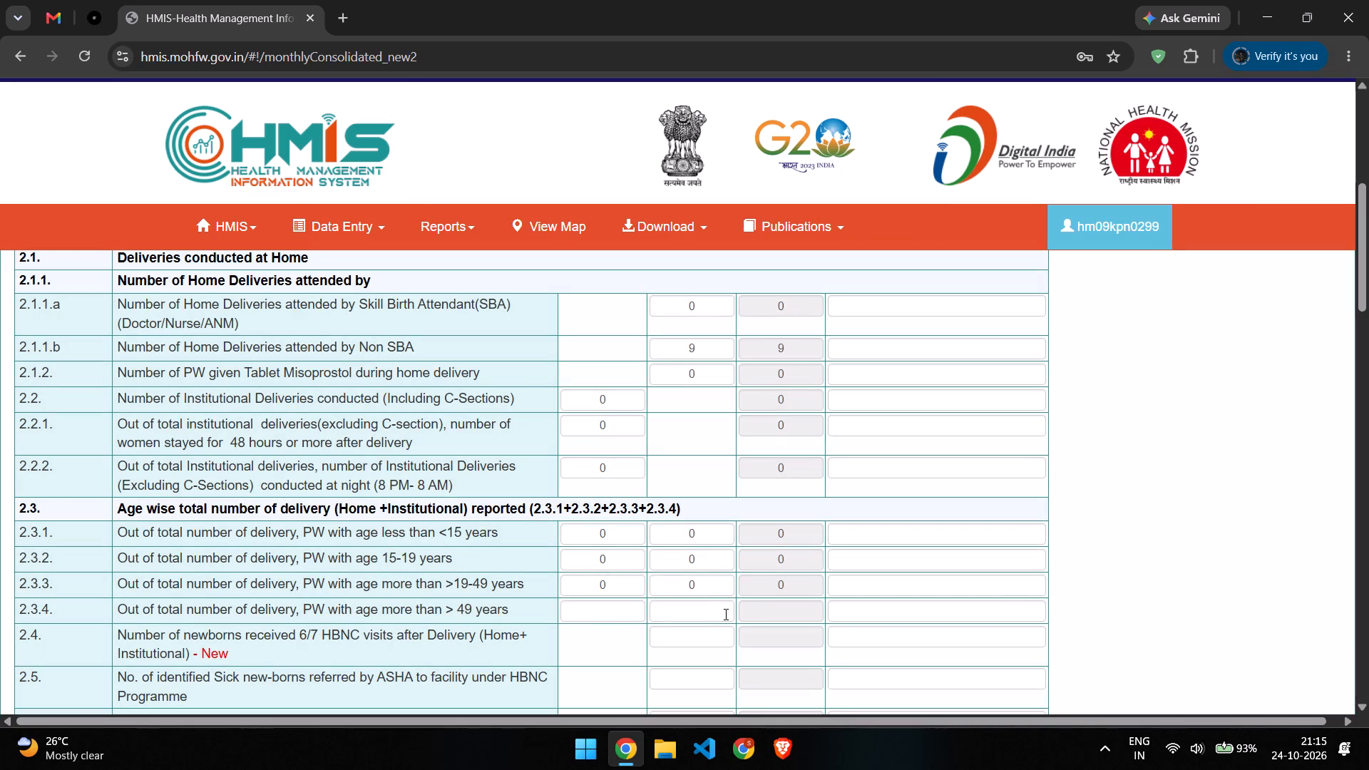
left_click(689, 608)
key("0")
left_click(609, 610)
key("0")
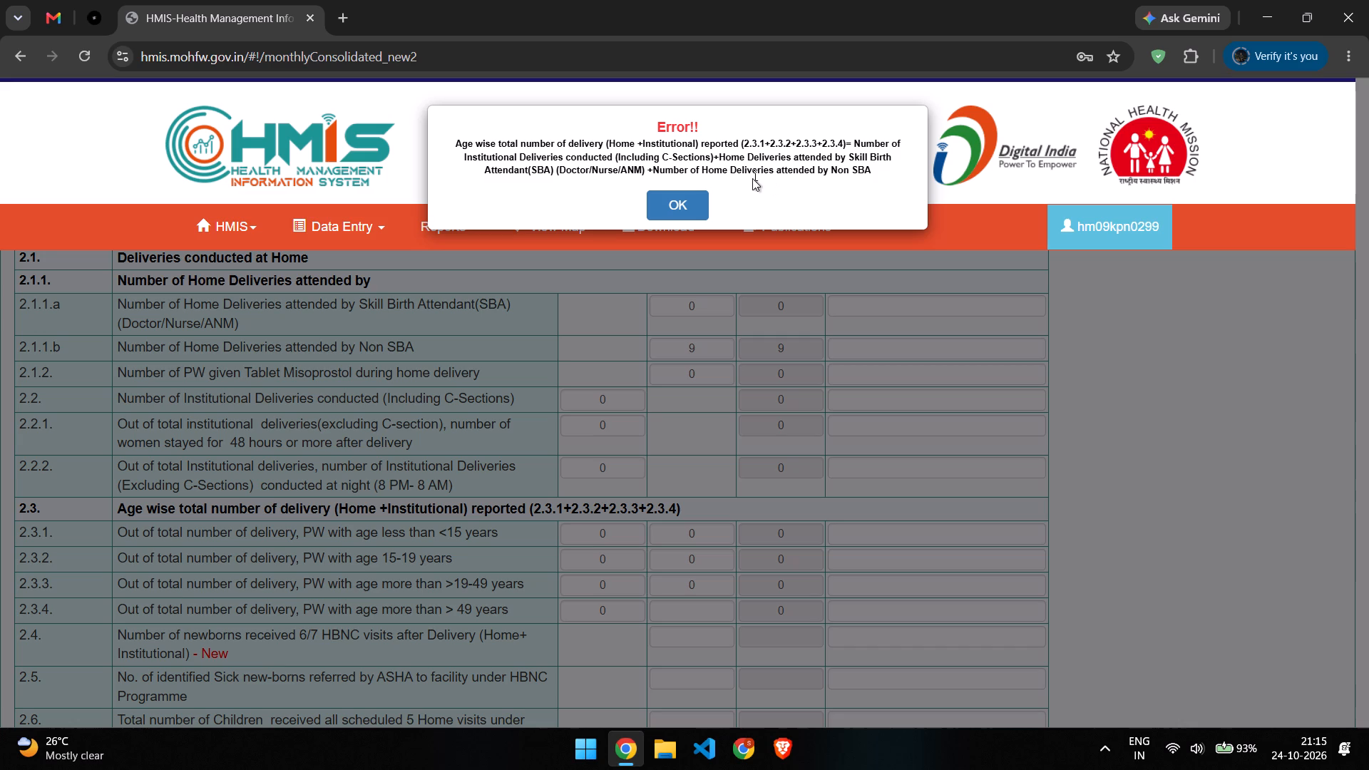
left_click(683, 207)
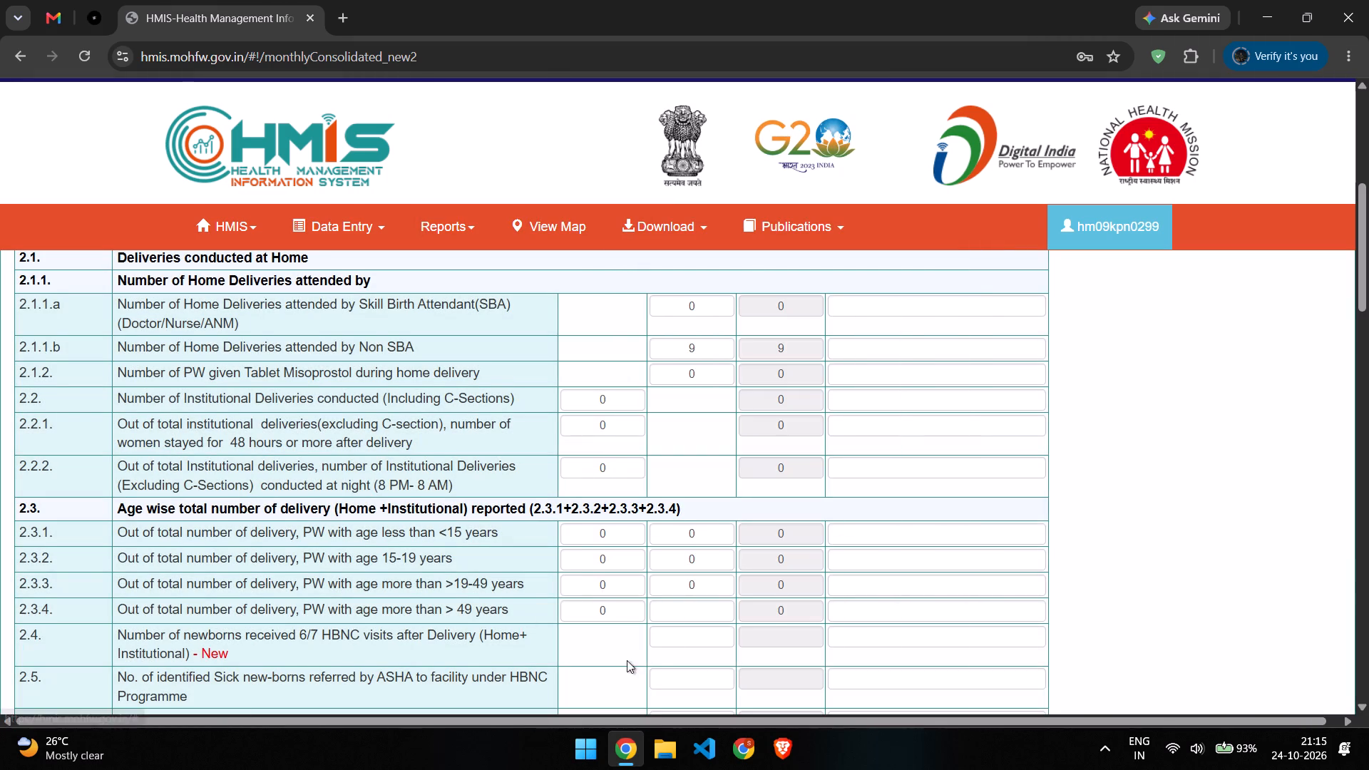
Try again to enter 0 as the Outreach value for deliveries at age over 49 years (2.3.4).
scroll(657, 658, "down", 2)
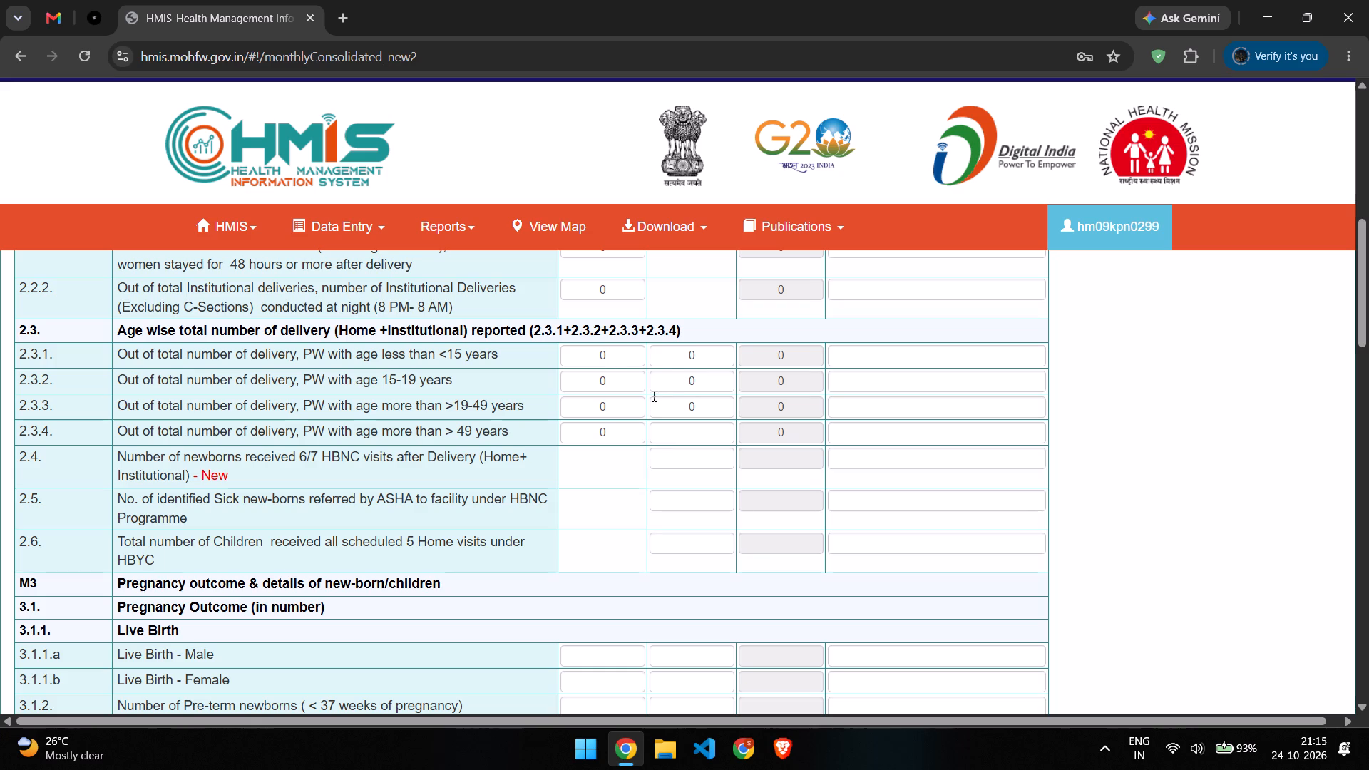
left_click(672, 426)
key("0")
Enter 0 as the Outreach value for HBNC visits (2.4), sick newborns referred by ASHA (2.5) and HBYC home visits (2.6).
left_click(678, 498)
key("0")
key("0")
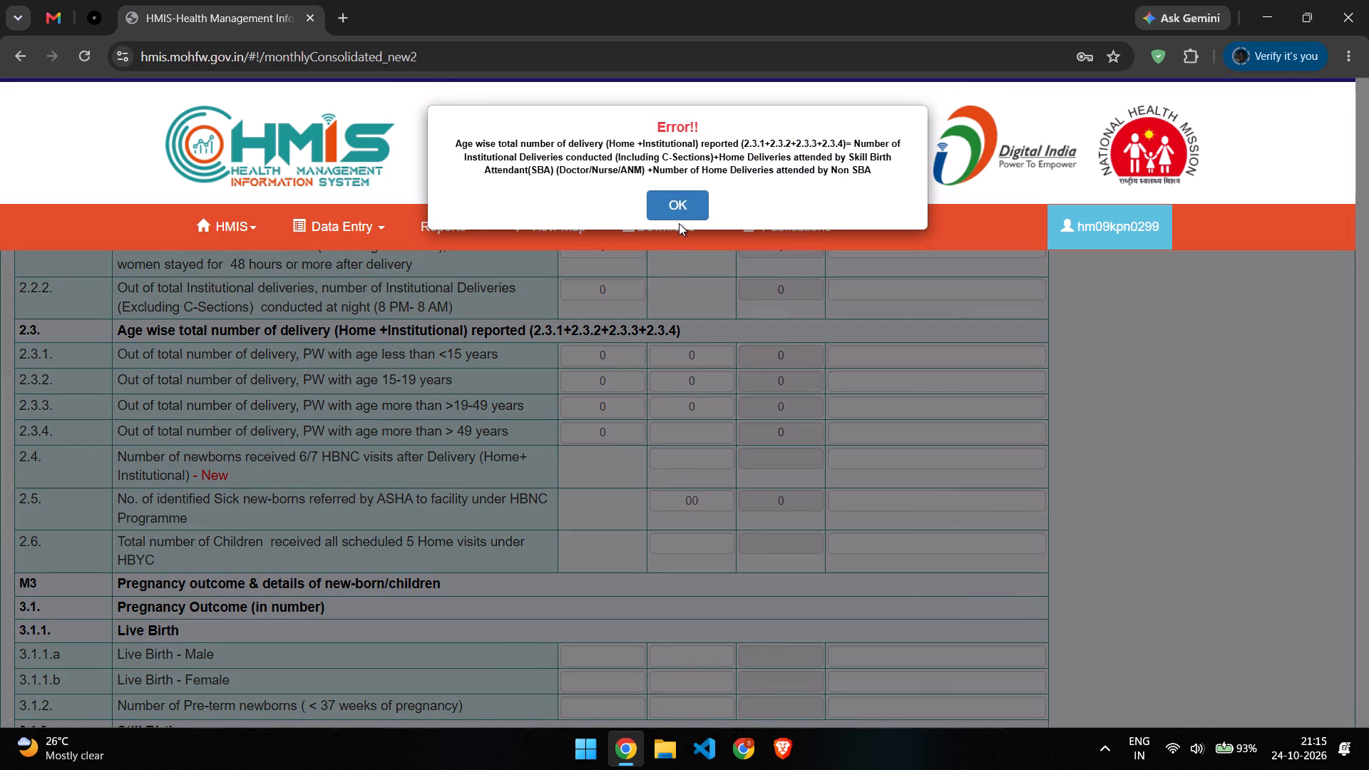
left_click(680, 222)
left_click(682, 210)
left_click(684, 460)
key("0")
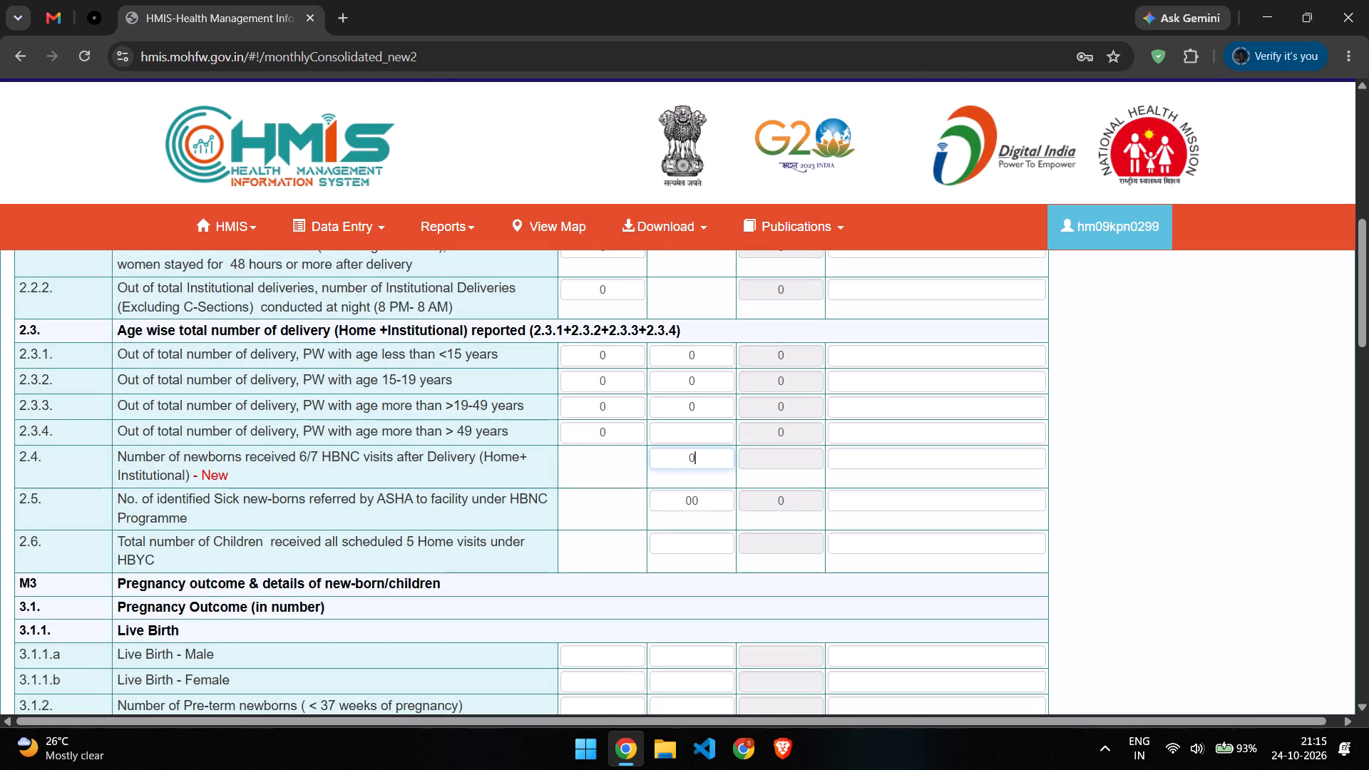
left_click(670, 543)
key("0")
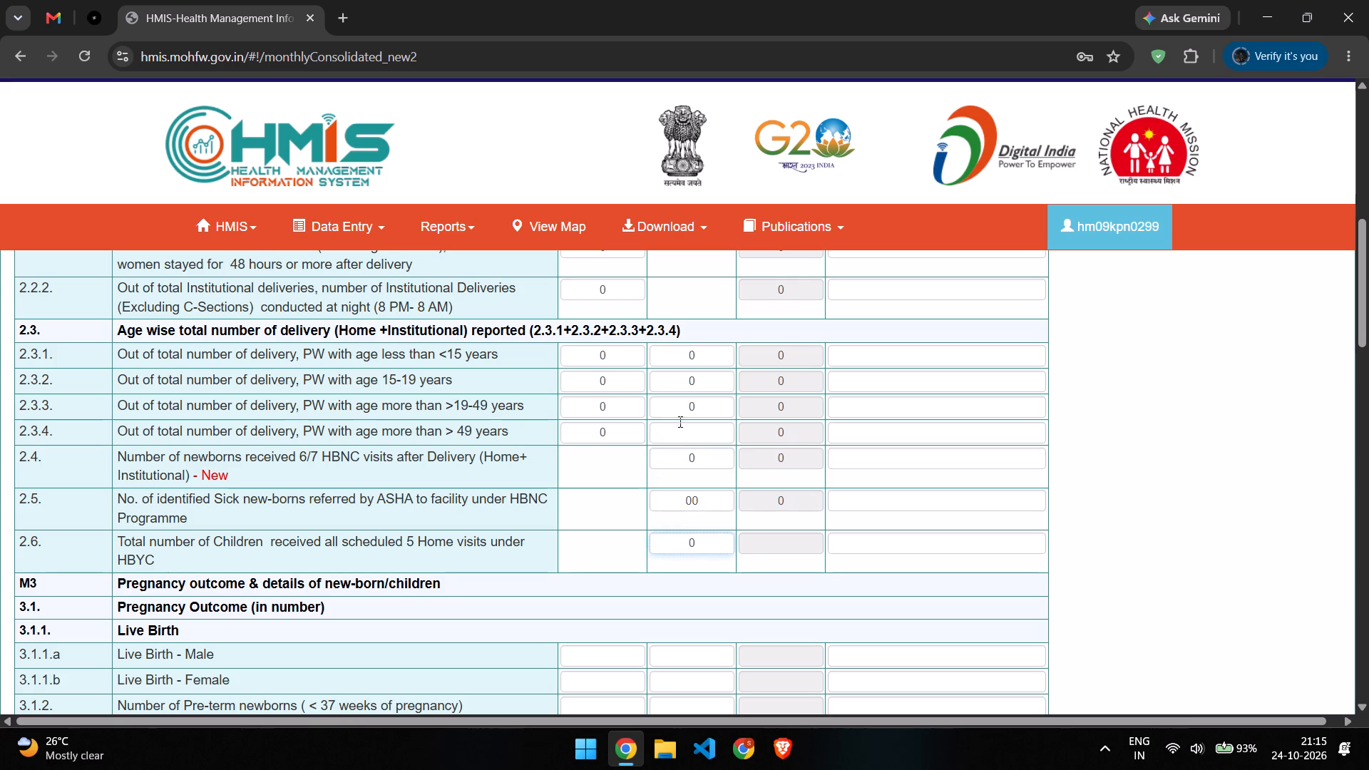
left_click(683, 414)
left_click(679, 435)
left_click(702, 499)
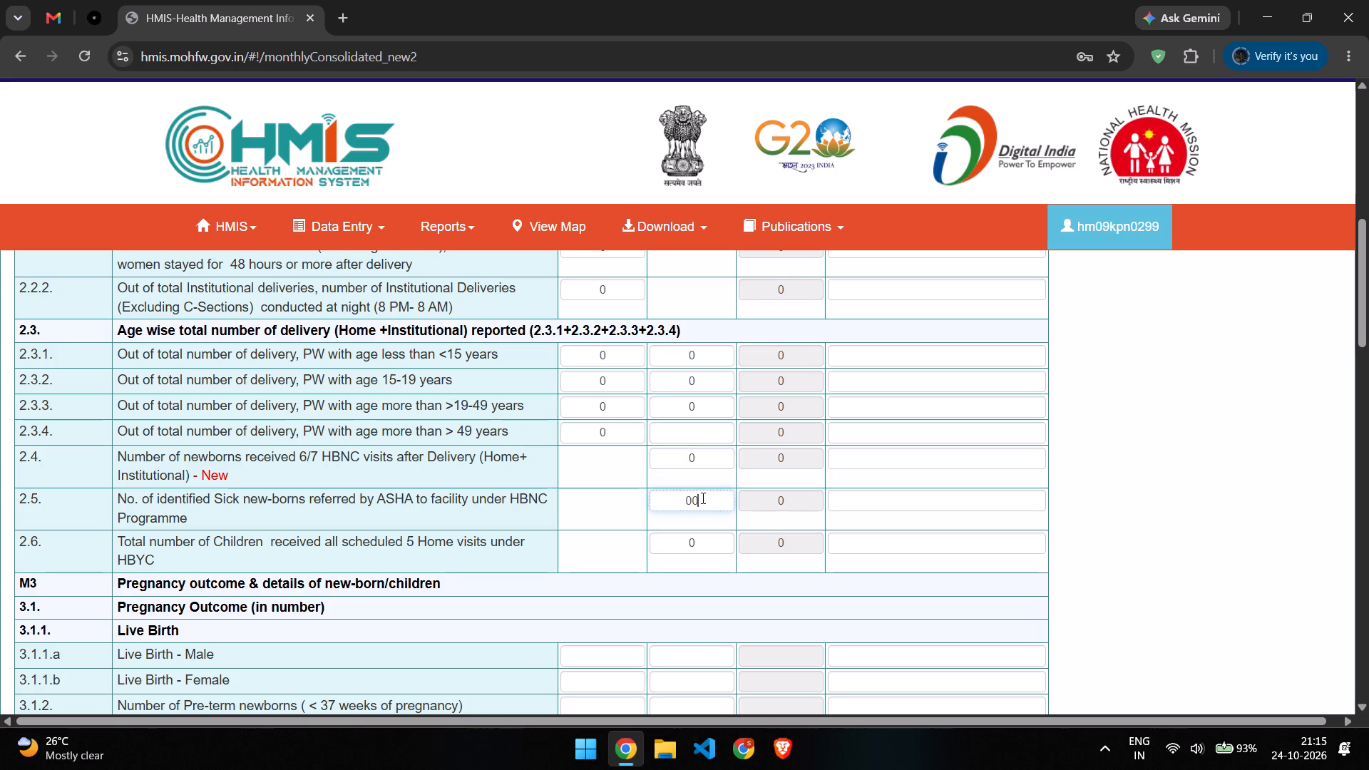
key("BackSpace")
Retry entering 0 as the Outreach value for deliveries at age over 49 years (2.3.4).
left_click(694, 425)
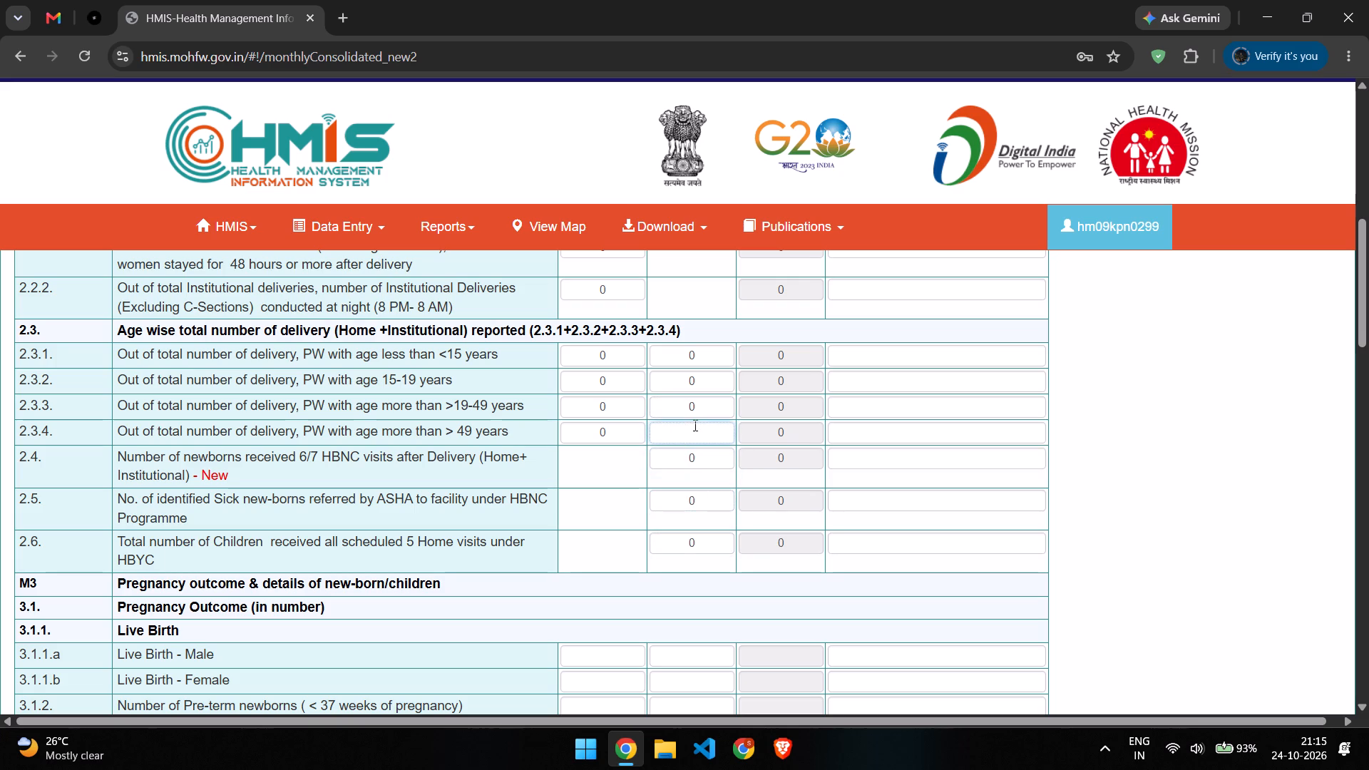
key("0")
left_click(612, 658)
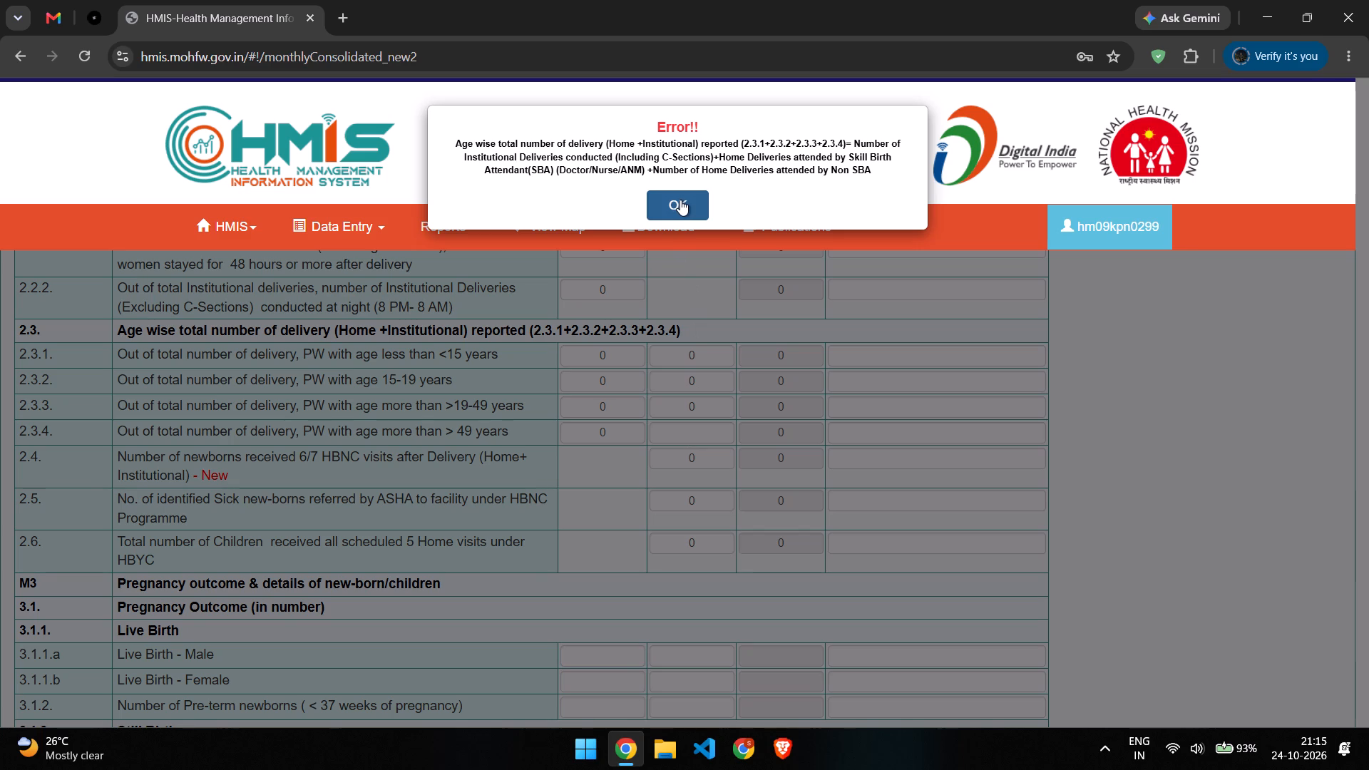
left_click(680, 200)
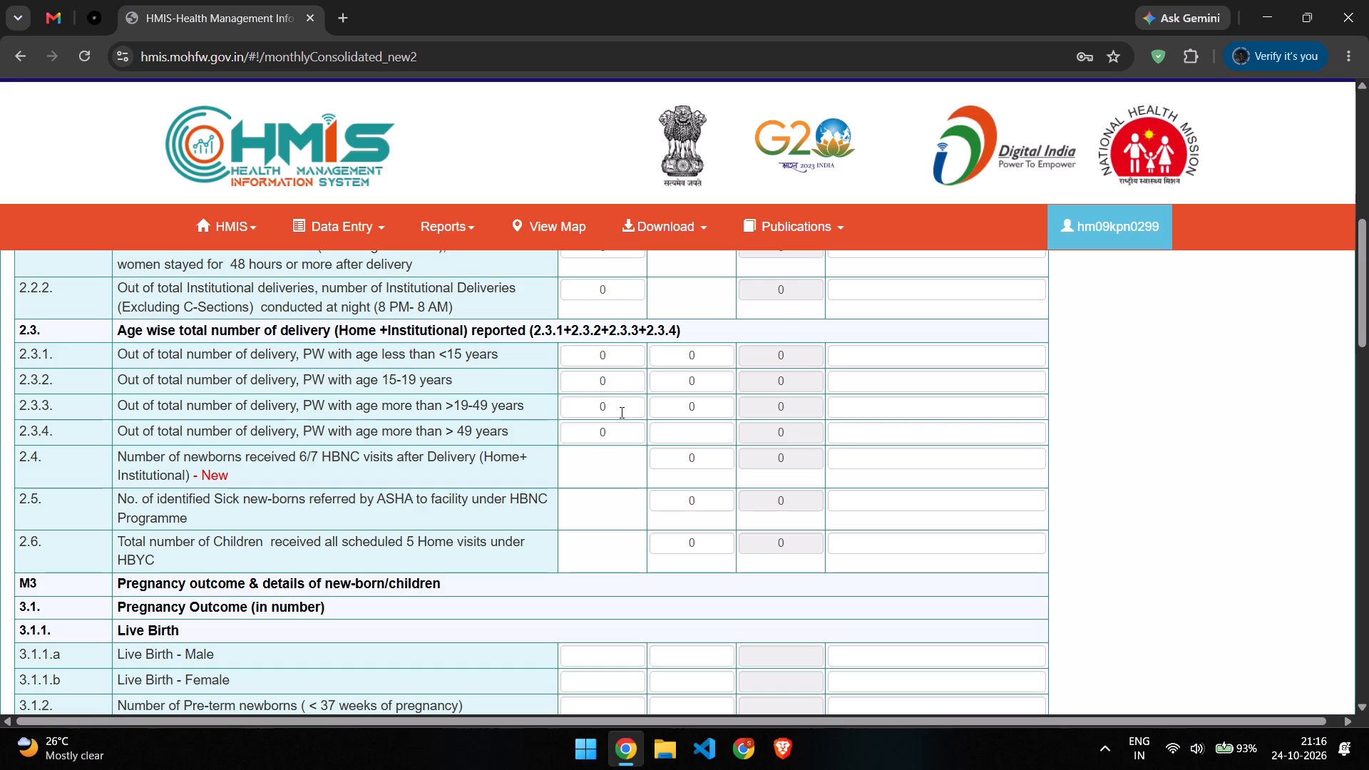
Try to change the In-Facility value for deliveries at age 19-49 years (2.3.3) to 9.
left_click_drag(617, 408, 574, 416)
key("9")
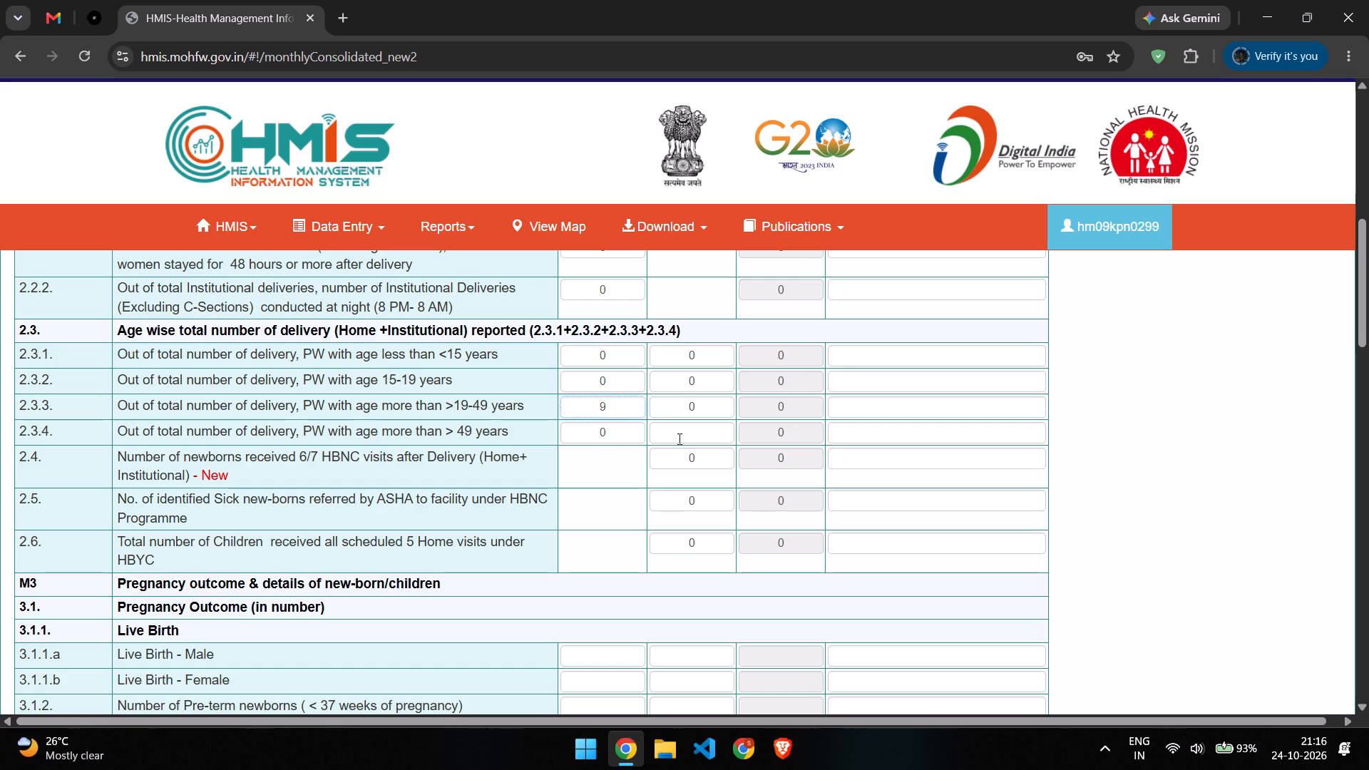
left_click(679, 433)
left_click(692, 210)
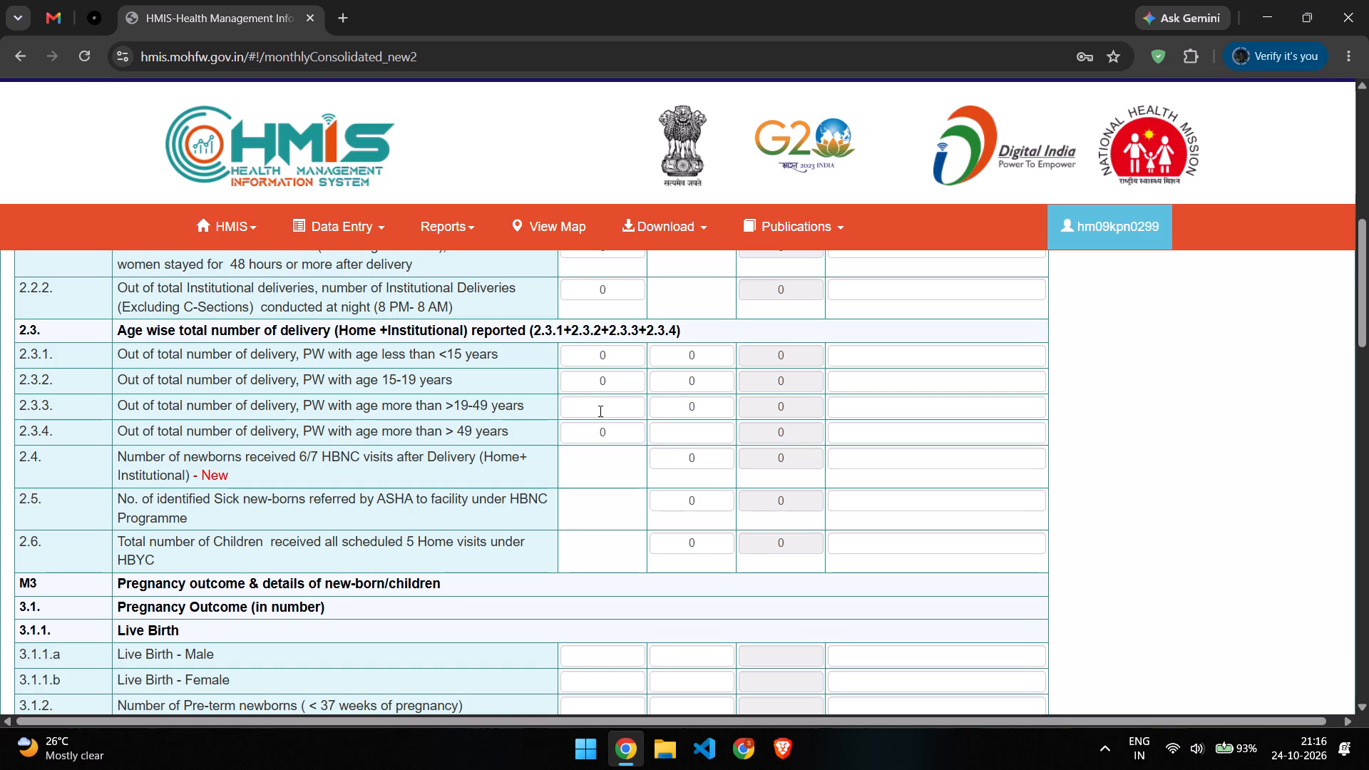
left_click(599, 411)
Change the Outreach number of home deliveries attended by Non SBA (2.1.1.b) to 0.
scroll(703, 411, "up", 2)
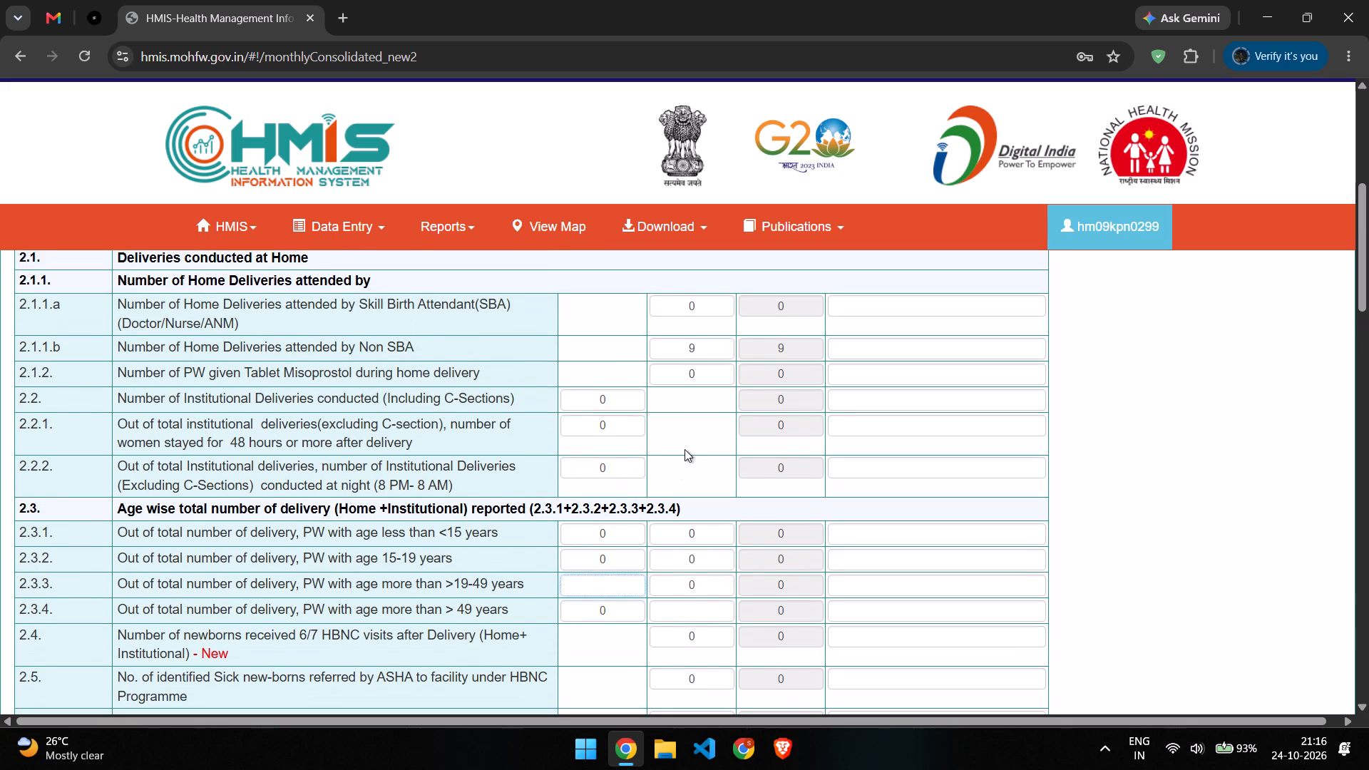
scroll(684, 449, "up", 2)
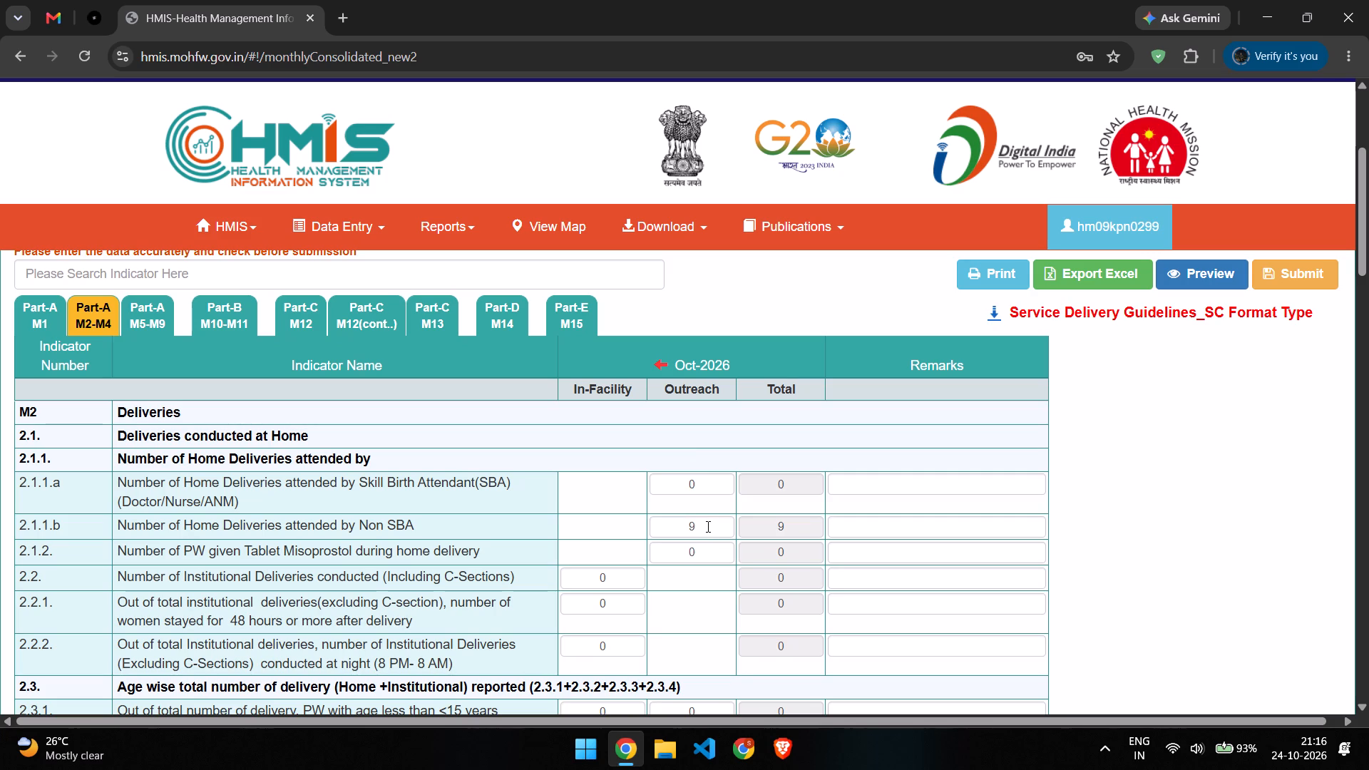
left_click_drag(707, 526, 679, 525)
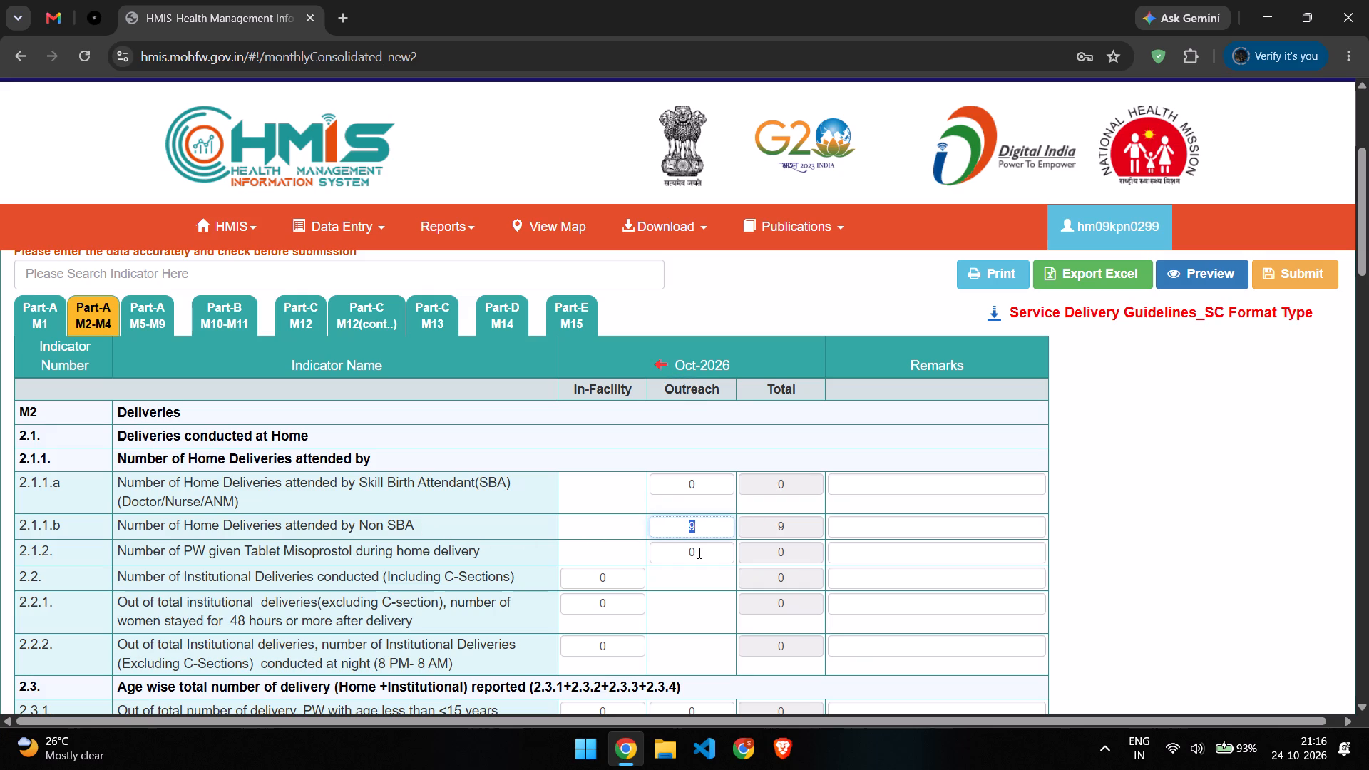
key("0")
scroll(699, 548, "down", 4)
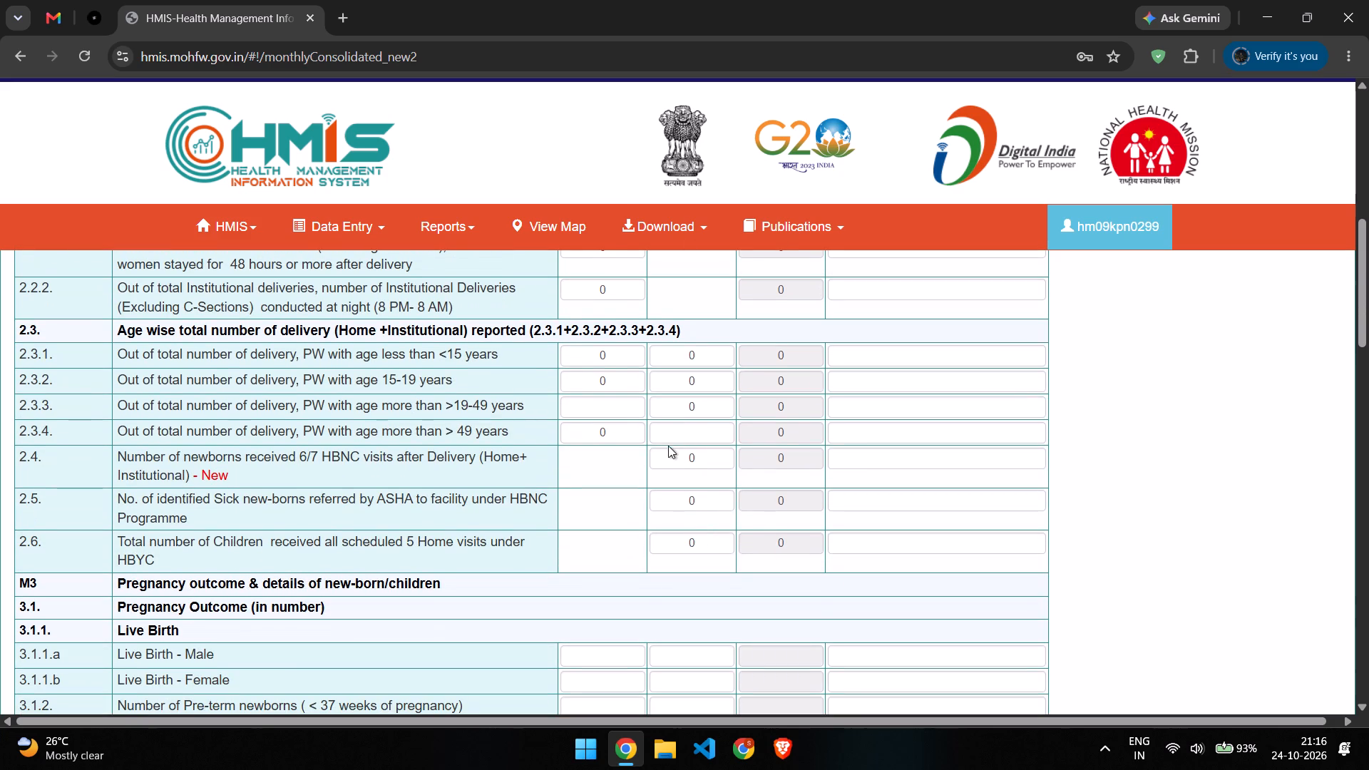
Enter 0 as the Outreach value for deliveries over 49 years (2.3.4) and the In-Facility value for deliveries at 19-49 years (2.3.3).
left_click(675, 433)
key("0")
left_click(627, 405)
key("0")
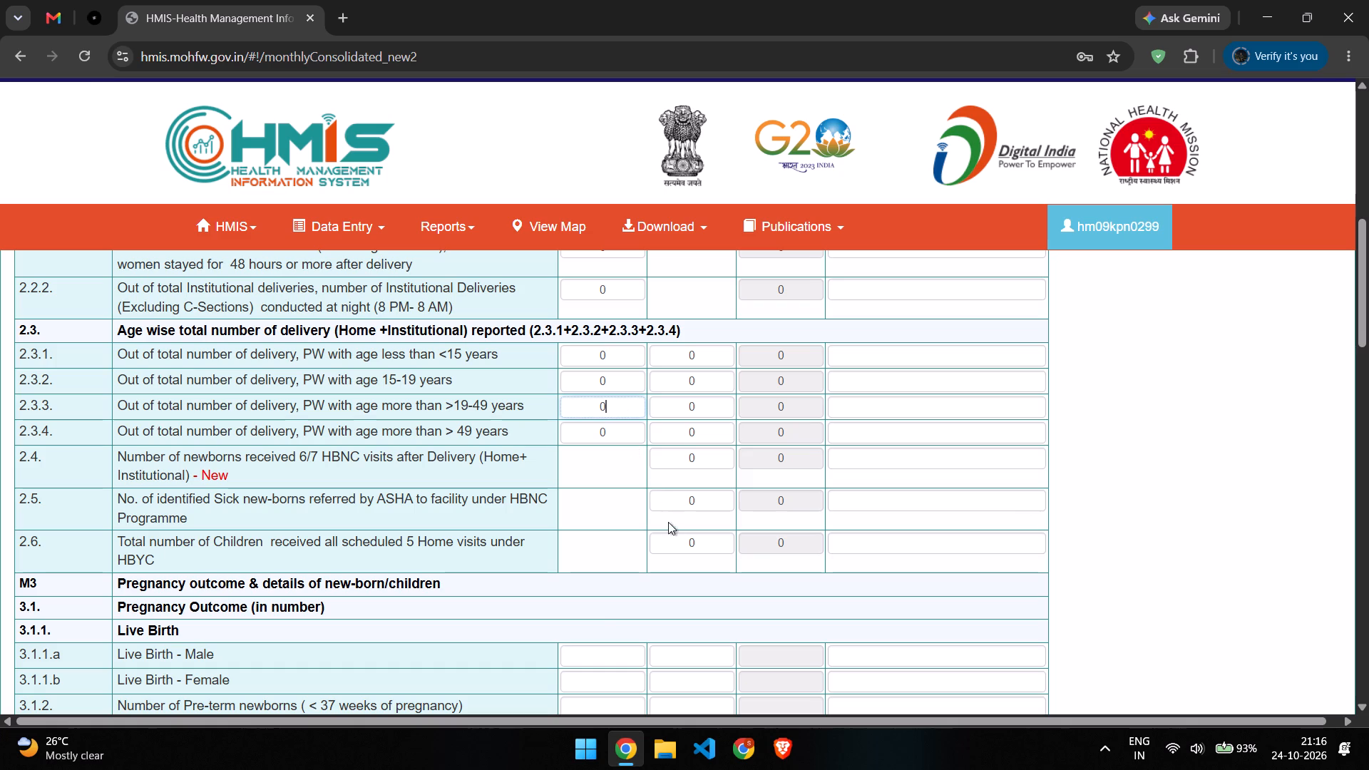
Enter 0 as the In-Facility and Outreach values for Live Birth - Male (3.1.1.a).
left_click(611, 652)
key("0")
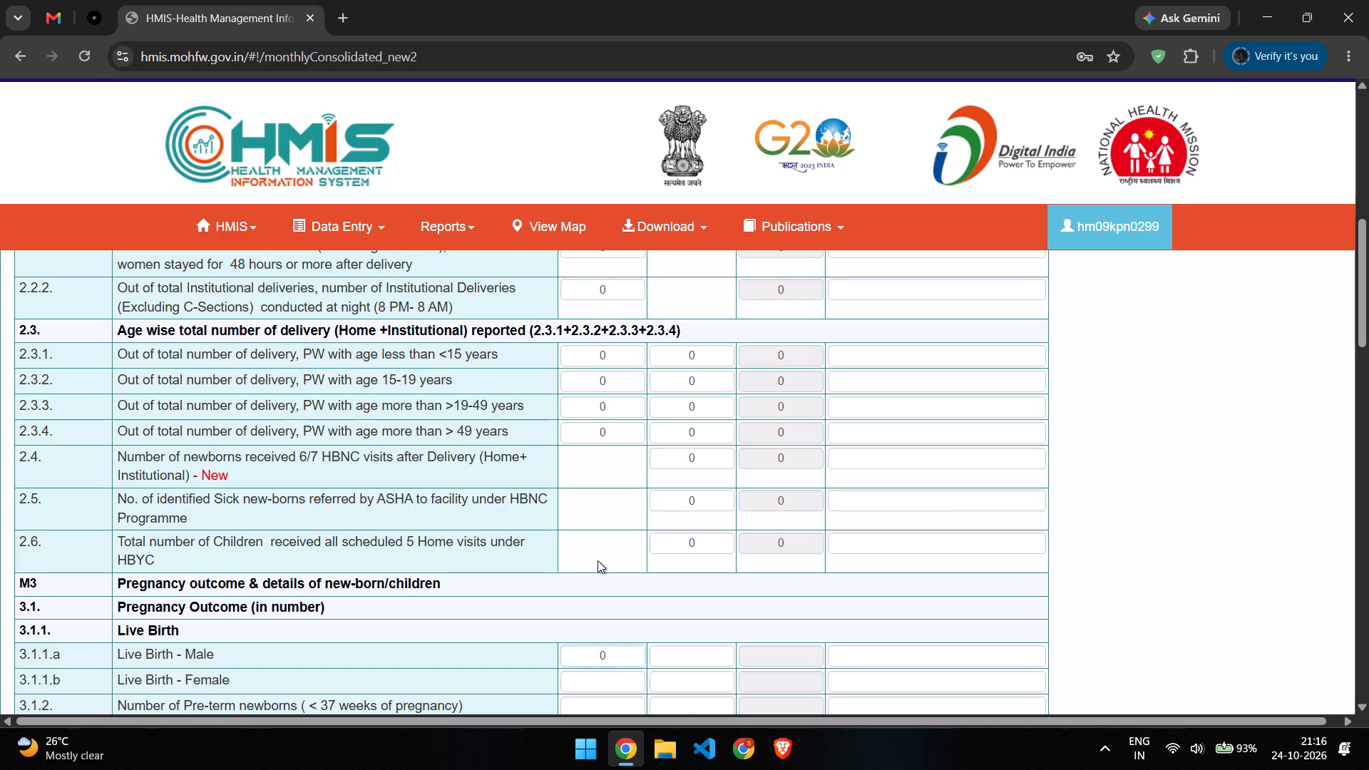
scroll(598, 560, "up", 4)
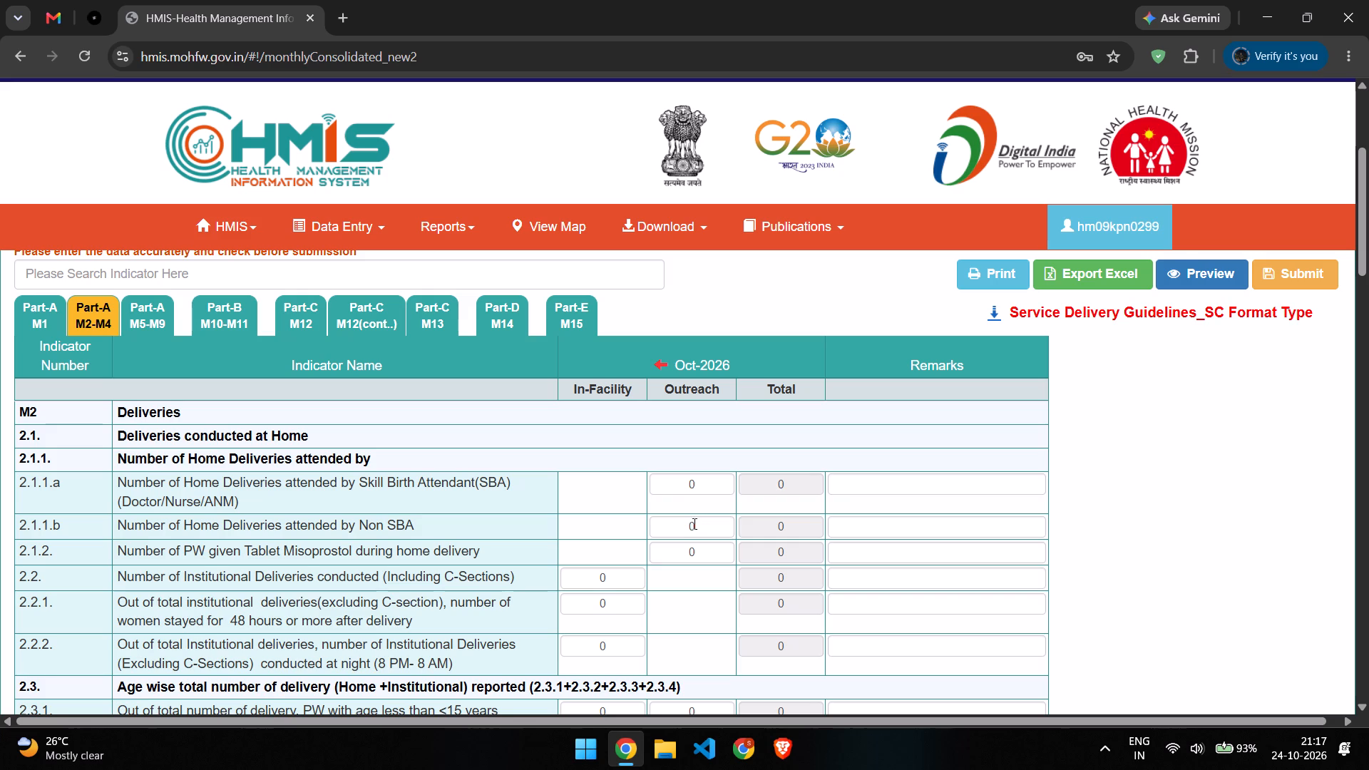
scroll(693, 523, "down", 3)
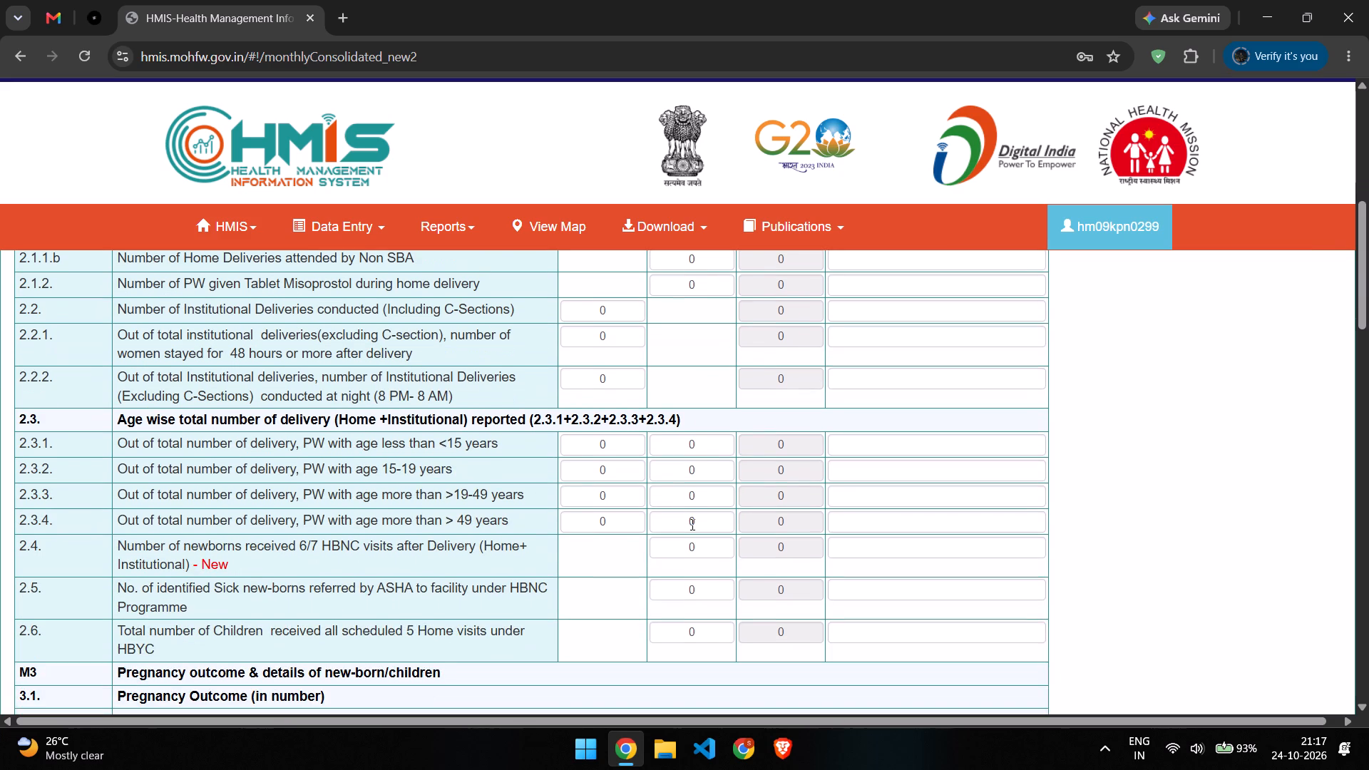
scroll(573, 536, "up", 2)
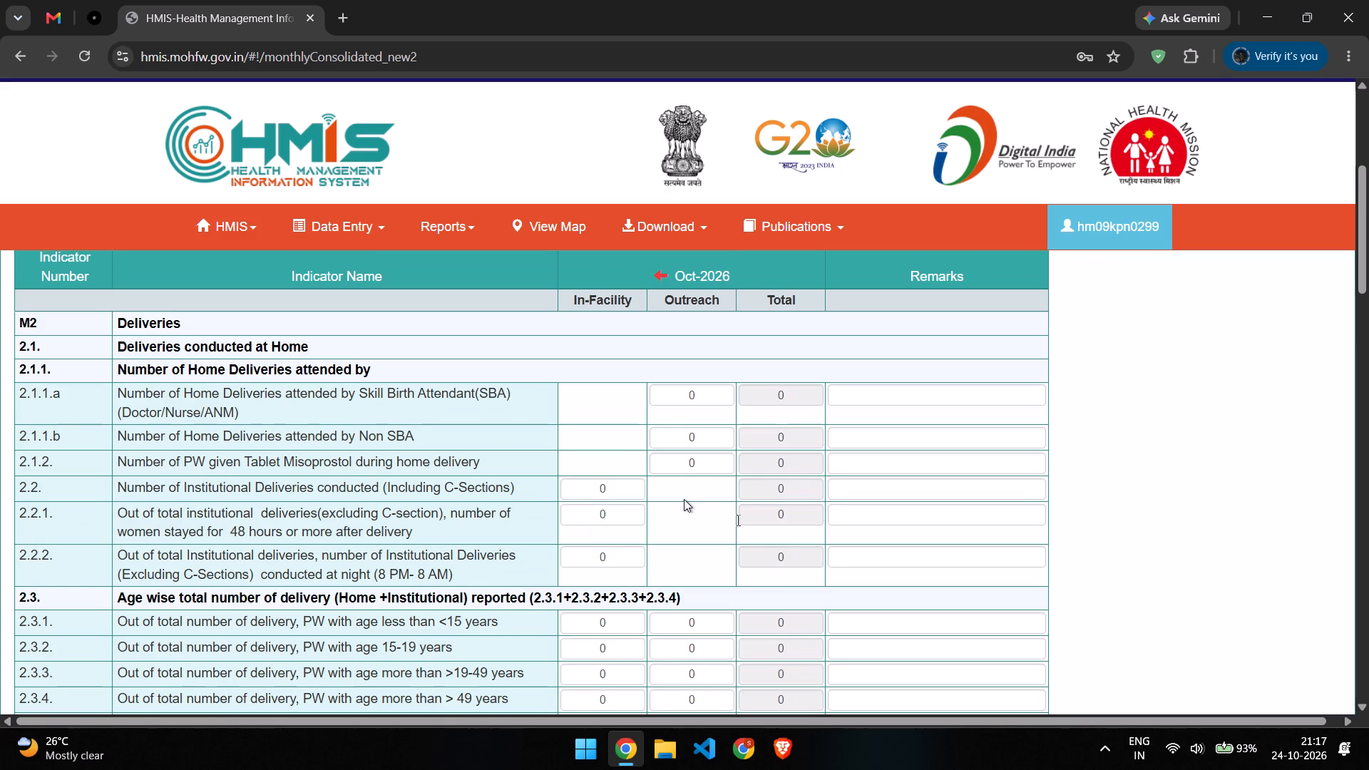
scroll(682, 496, "down", 4)
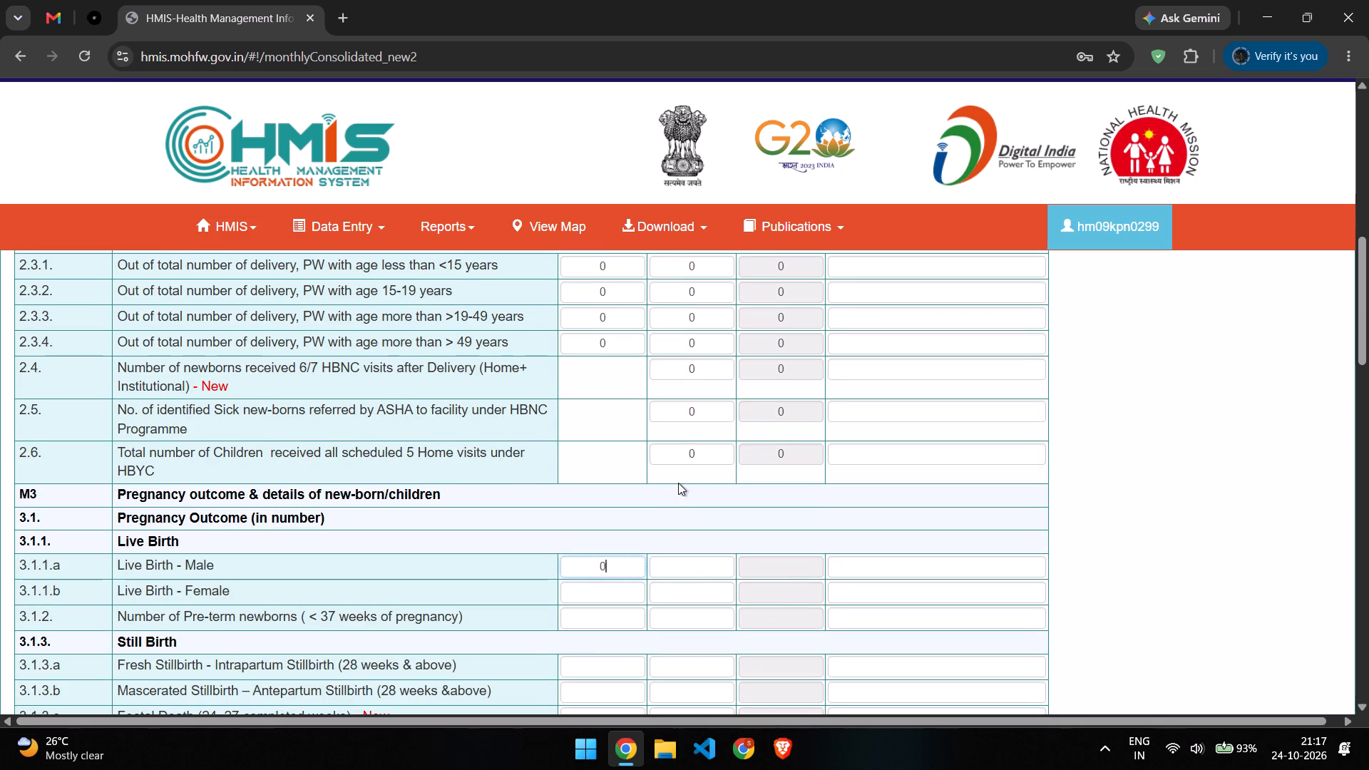
left_click(694, 566)
key("0")
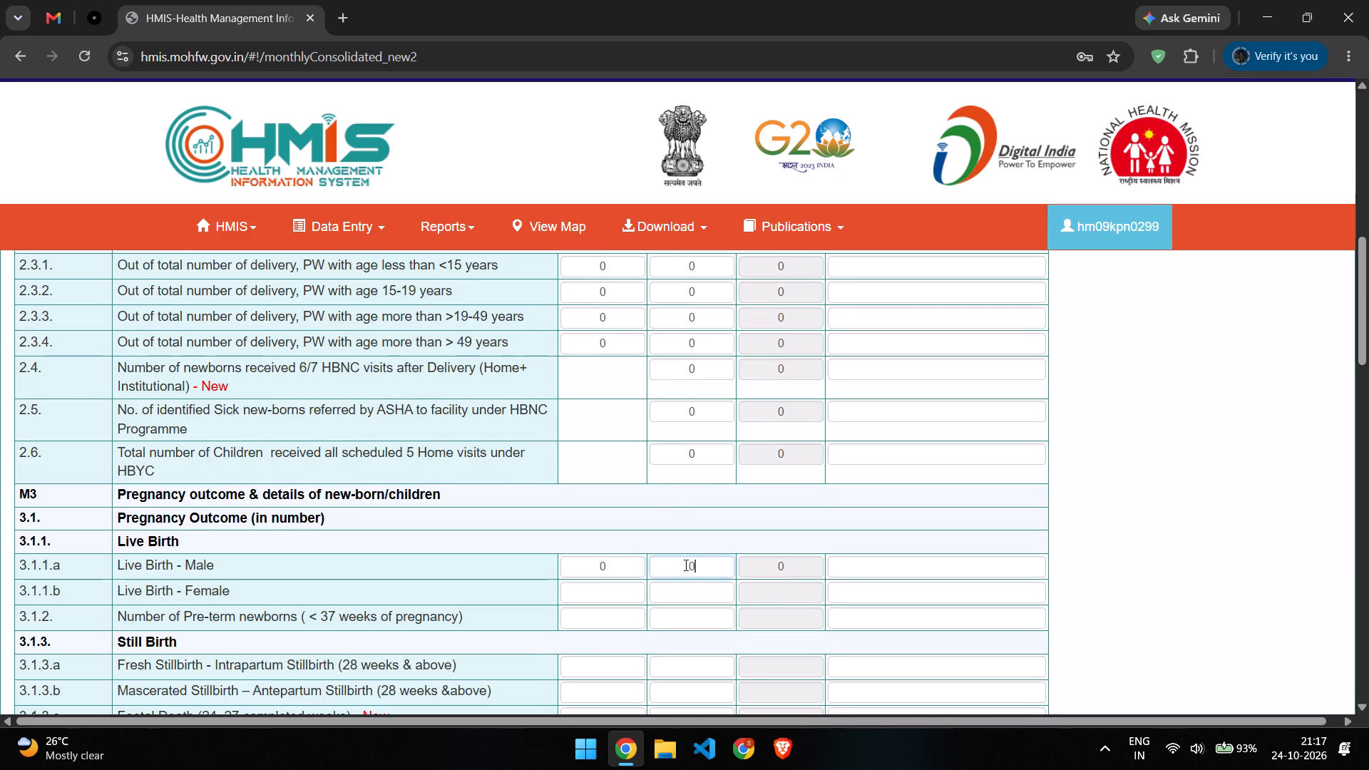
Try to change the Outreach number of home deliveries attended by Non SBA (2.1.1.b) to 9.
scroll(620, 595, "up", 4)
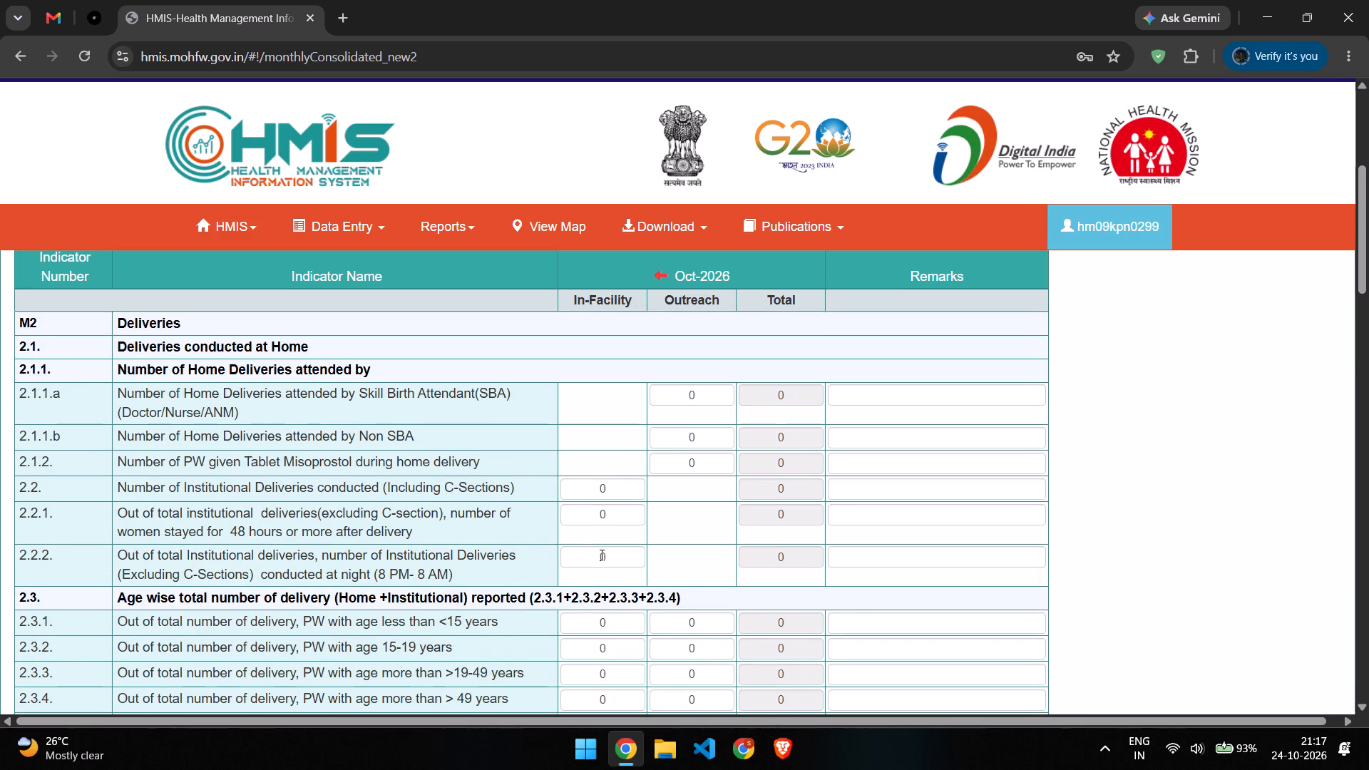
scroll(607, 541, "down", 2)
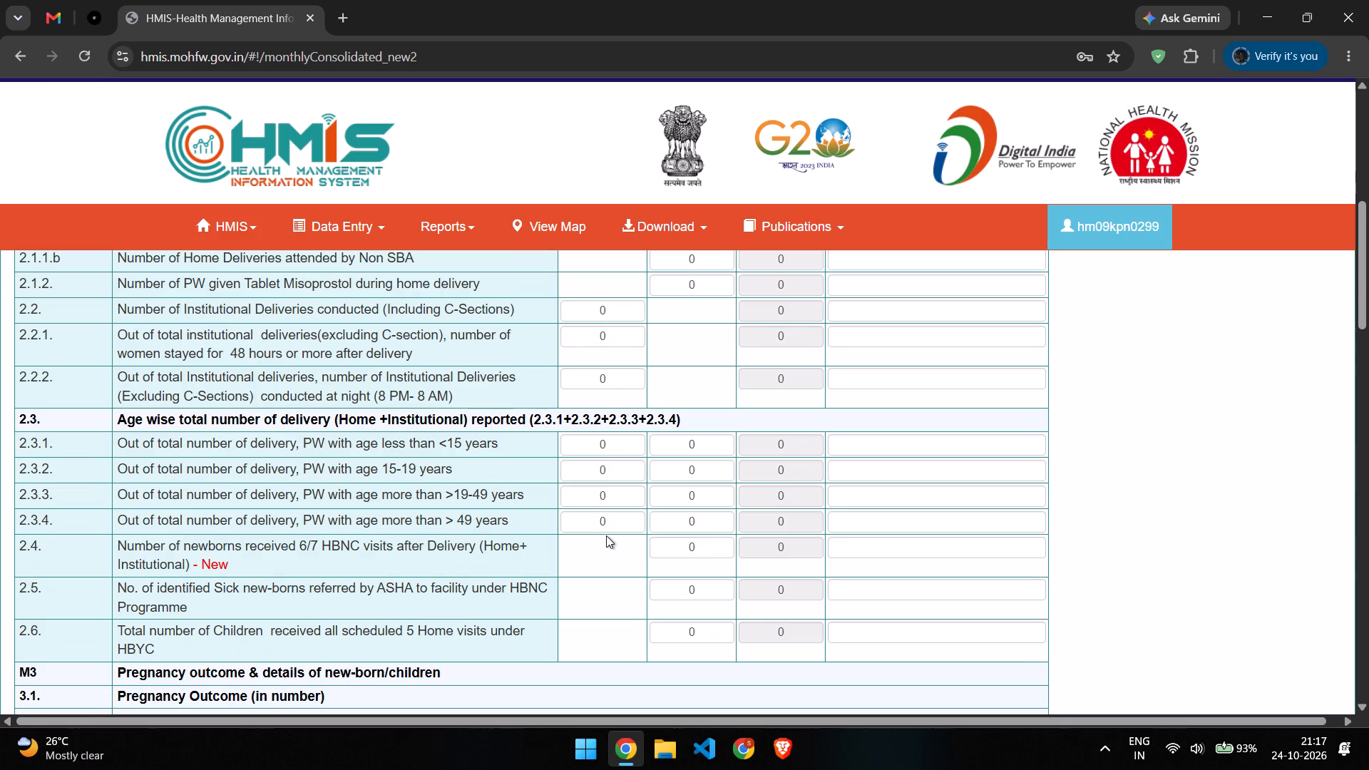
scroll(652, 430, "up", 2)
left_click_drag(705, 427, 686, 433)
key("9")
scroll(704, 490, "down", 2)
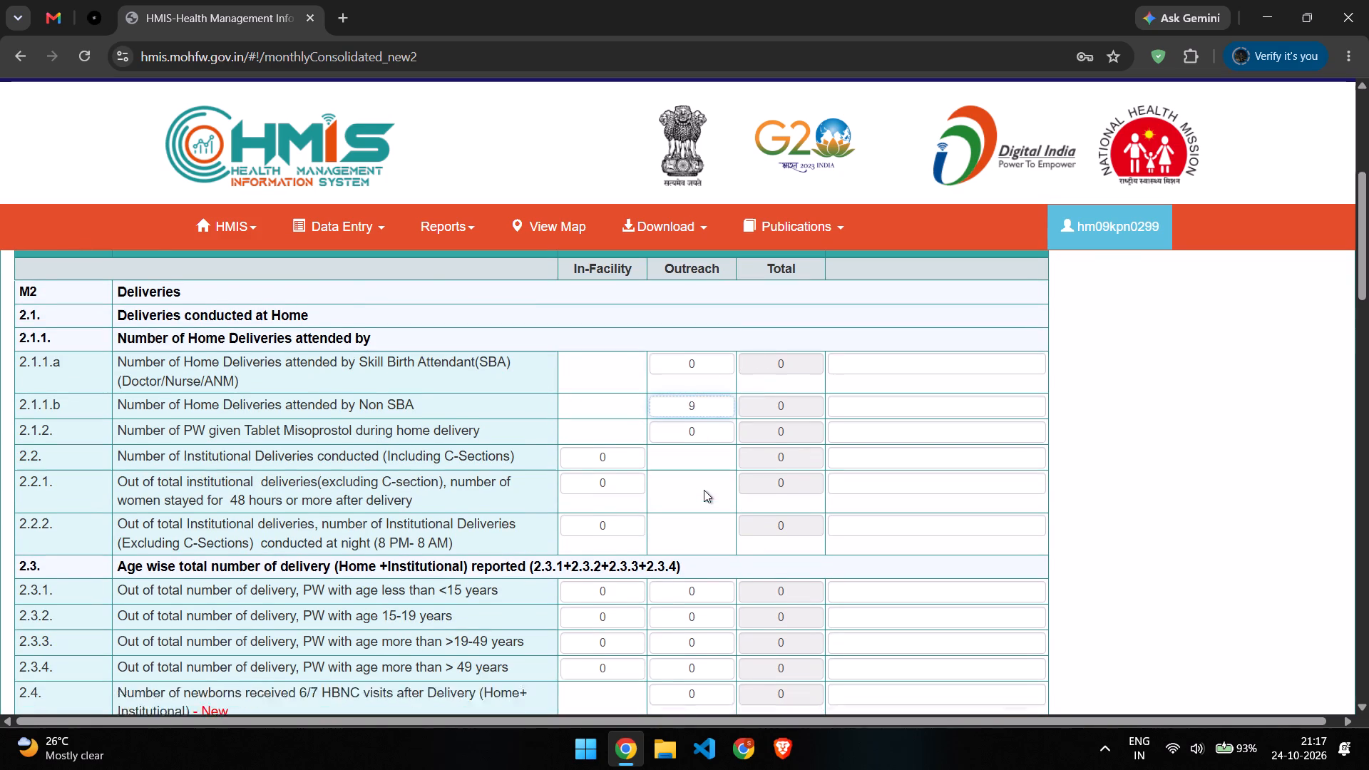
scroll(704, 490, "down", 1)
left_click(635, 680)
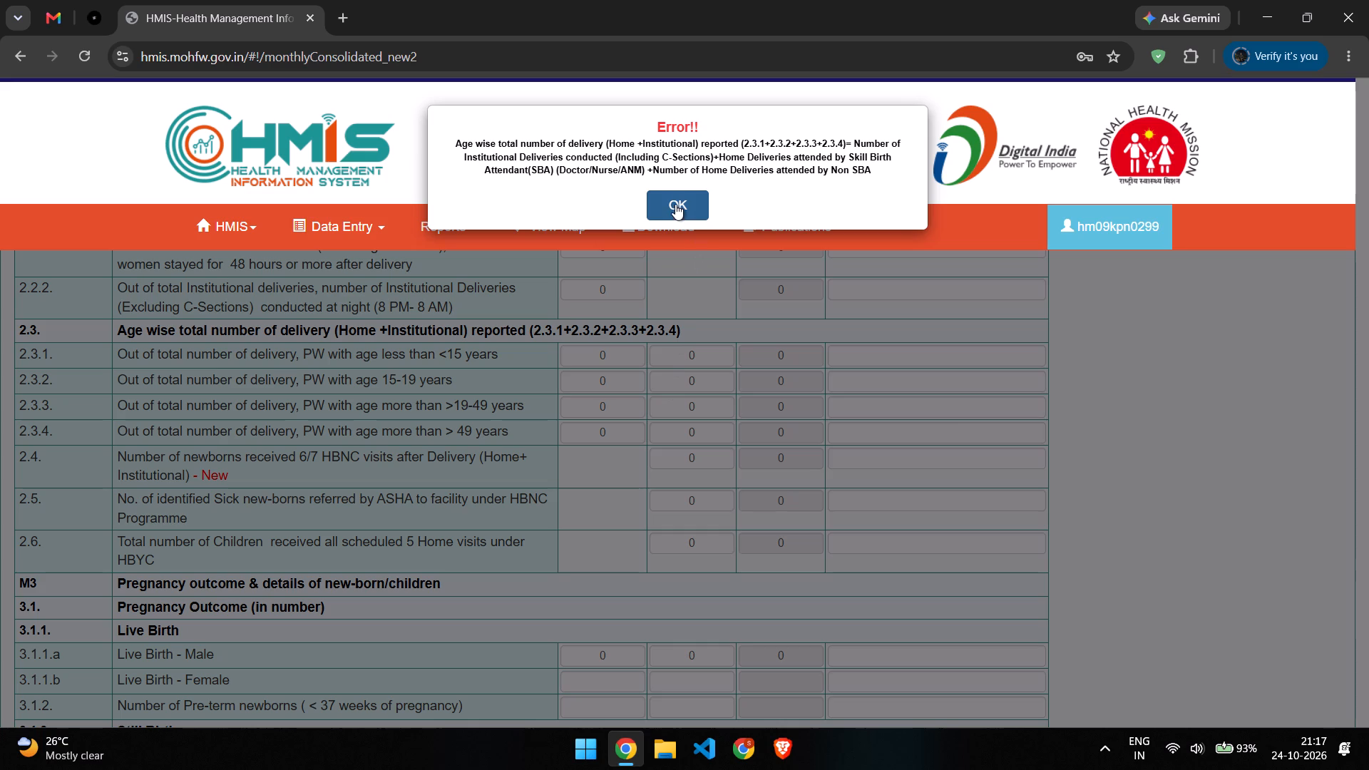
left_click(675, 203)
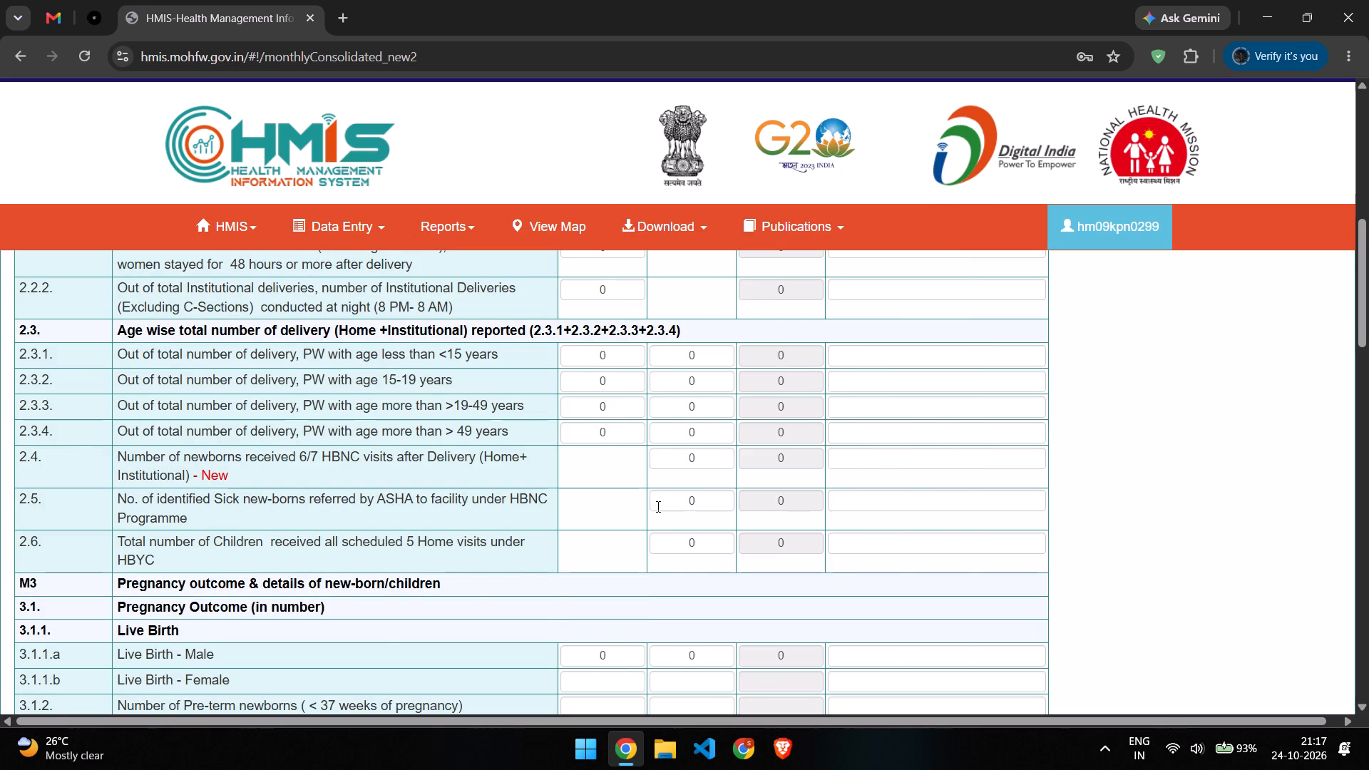
Set the Outreach number of home deliveries attended by Non SBA (2.1.1.b) to 0.
scroll(657, 506, "up", 3)
left_click(682, 436)
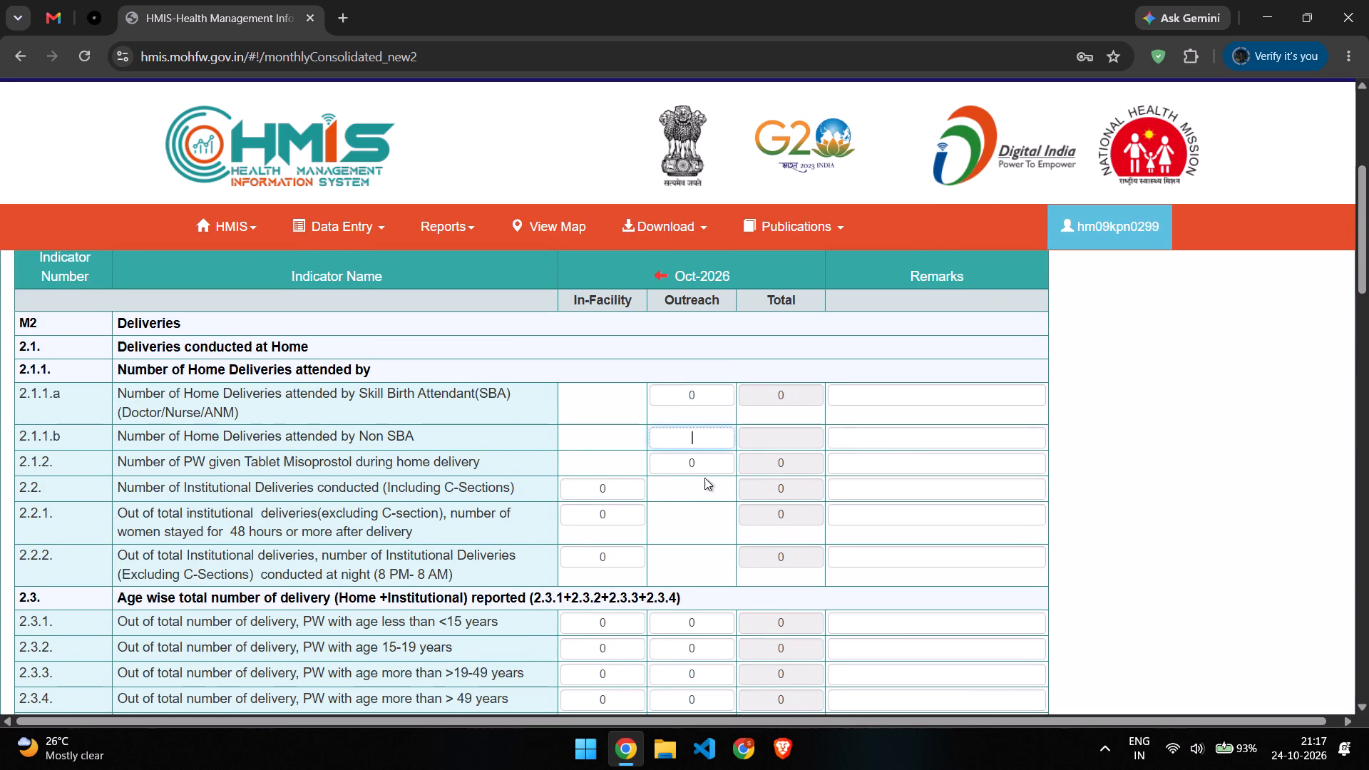
scroll(704, 478, "down", 2)
left_click(684, 529)
scroll(684, 523, "up", 1)
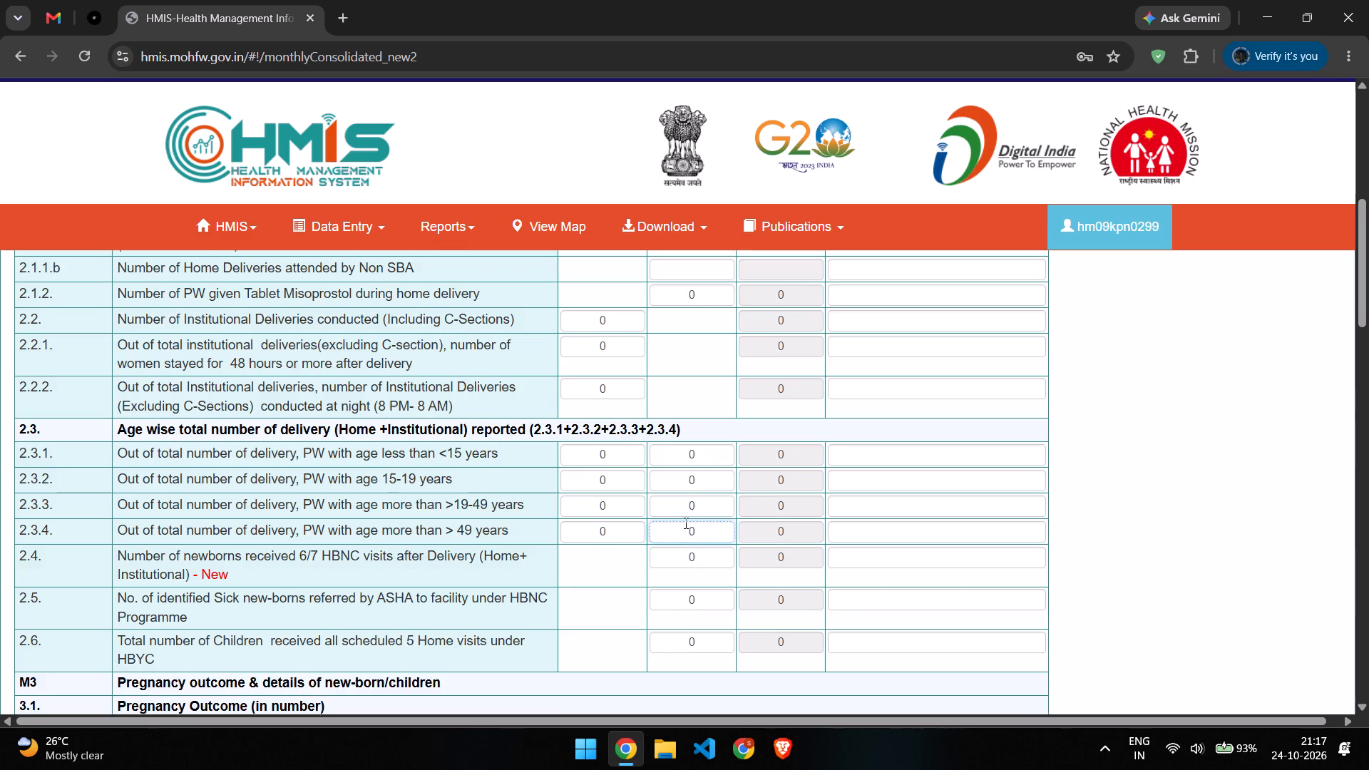
left_click(684, 351)
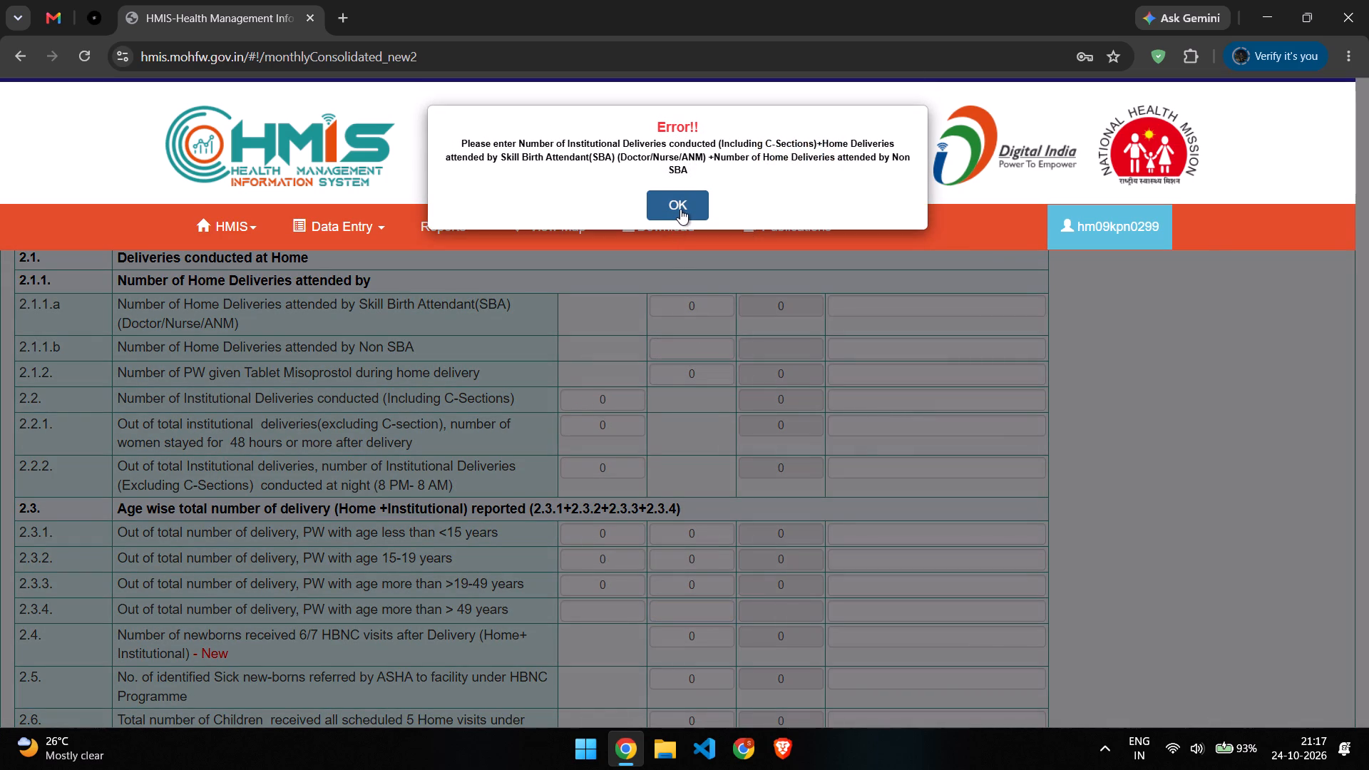
left_click(680, 209)
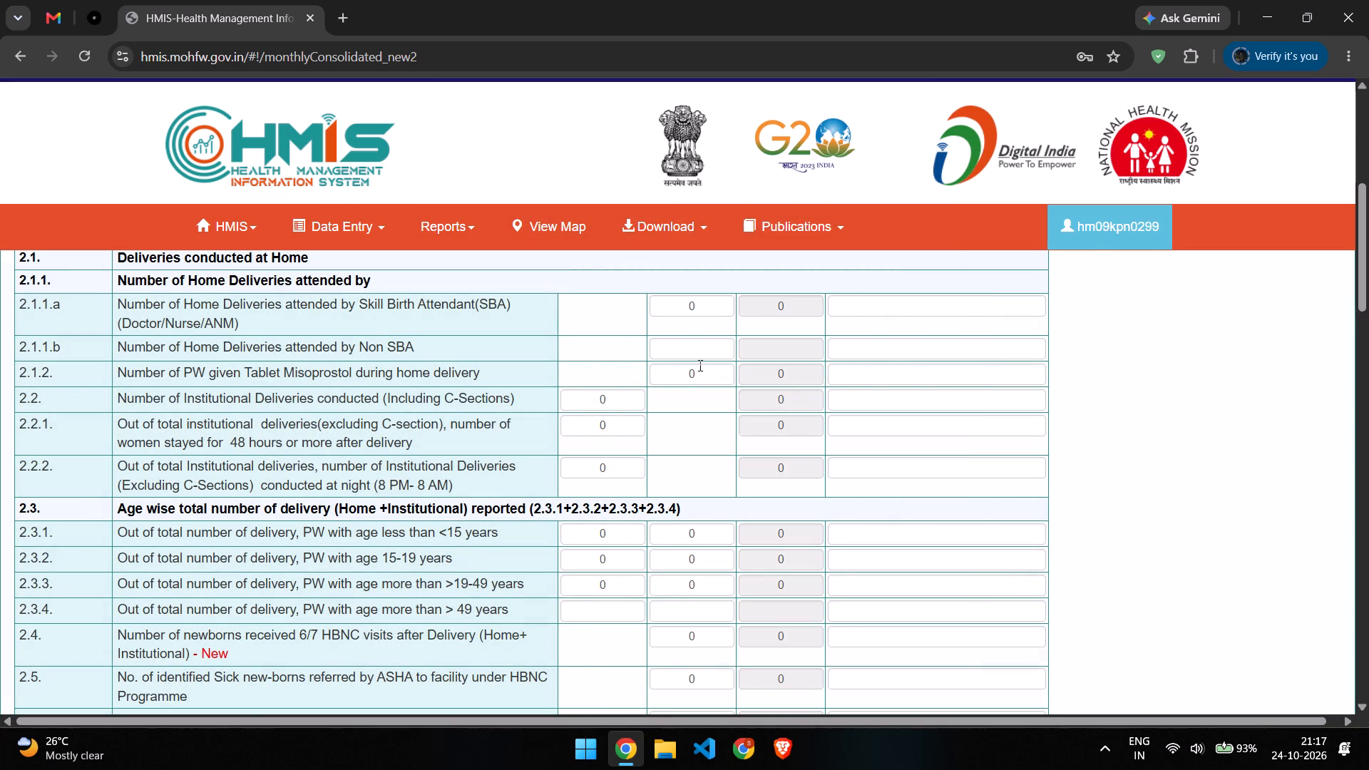
left_click(699, 348)
key("0")
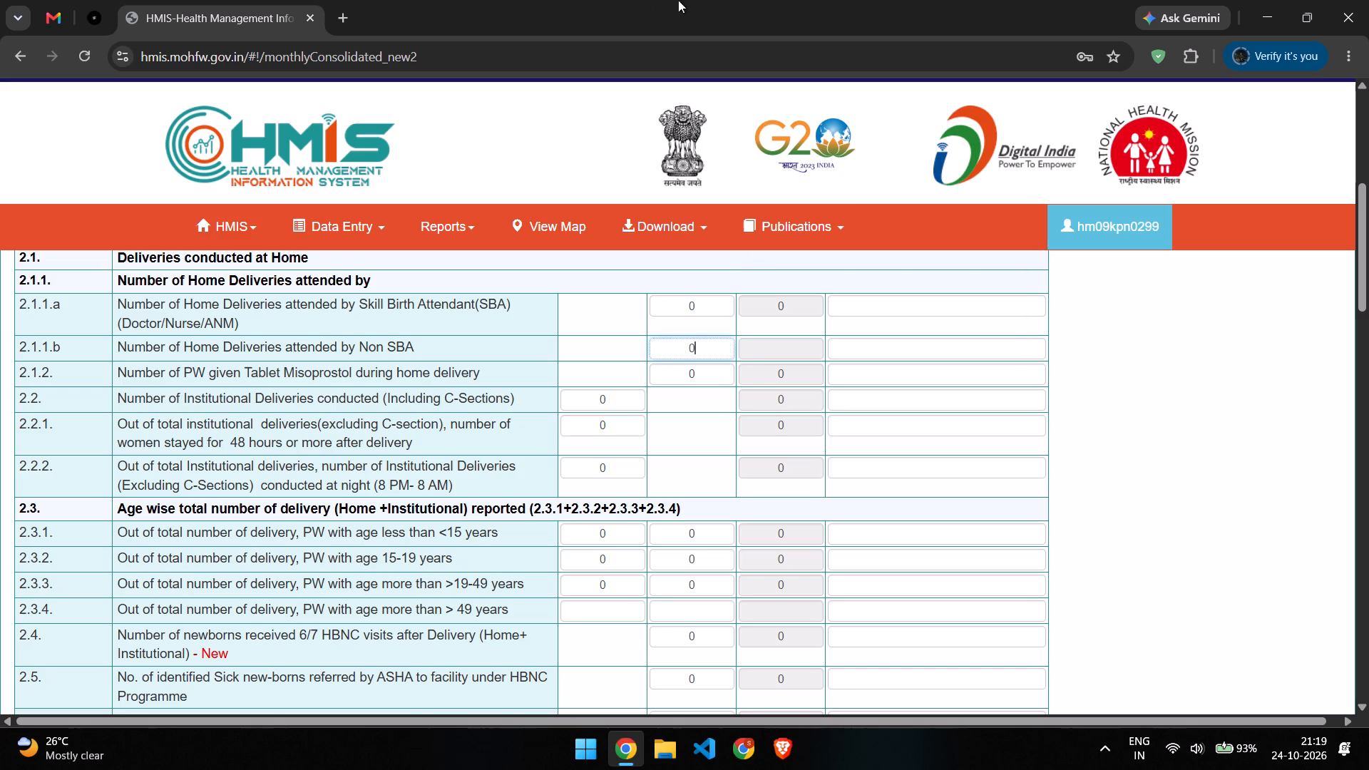
Set In-Facility live births to 5 for Male (3.1.1.a) and 4 for Female (3.1.1.b), with 0 as the Female Outreach value.
scroll(345, 676, "down", 2)
scroll(681, 597, "down", 2)
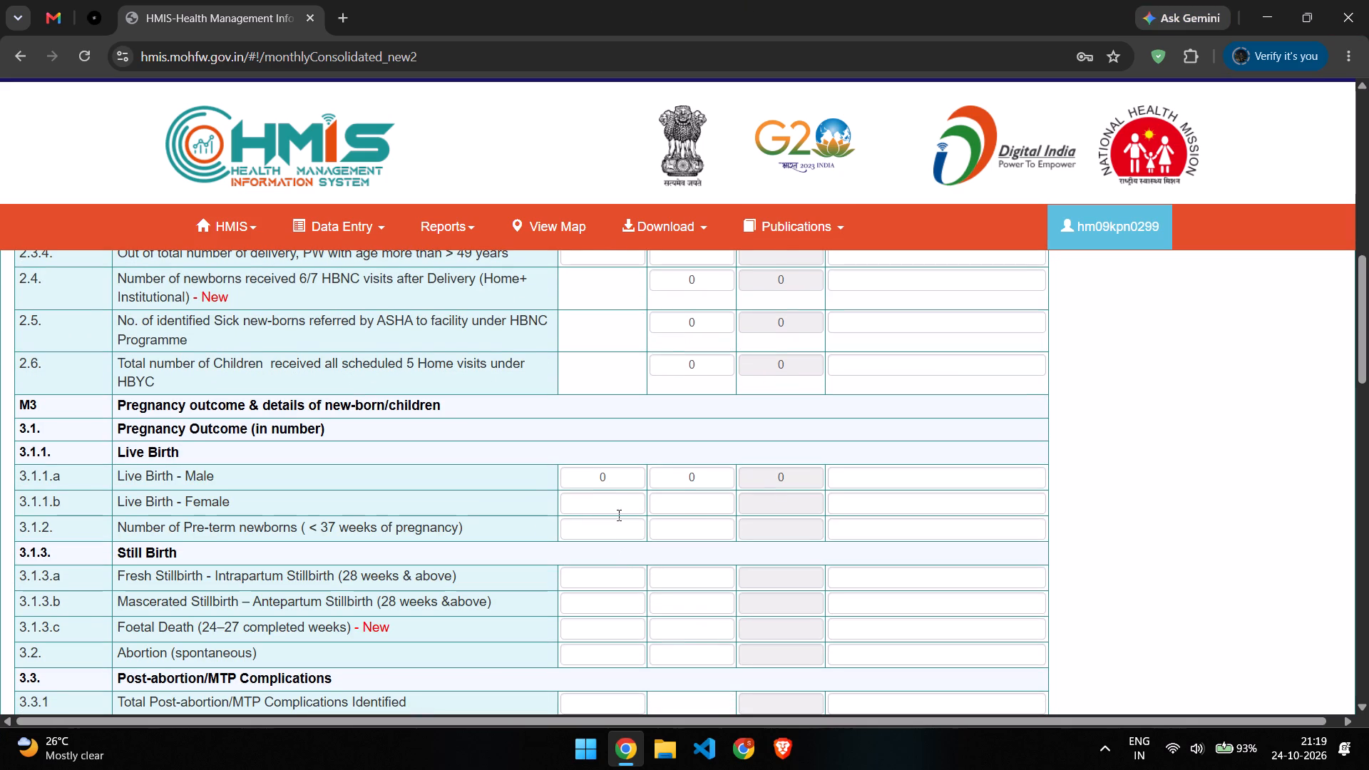
left_click(614, 475)
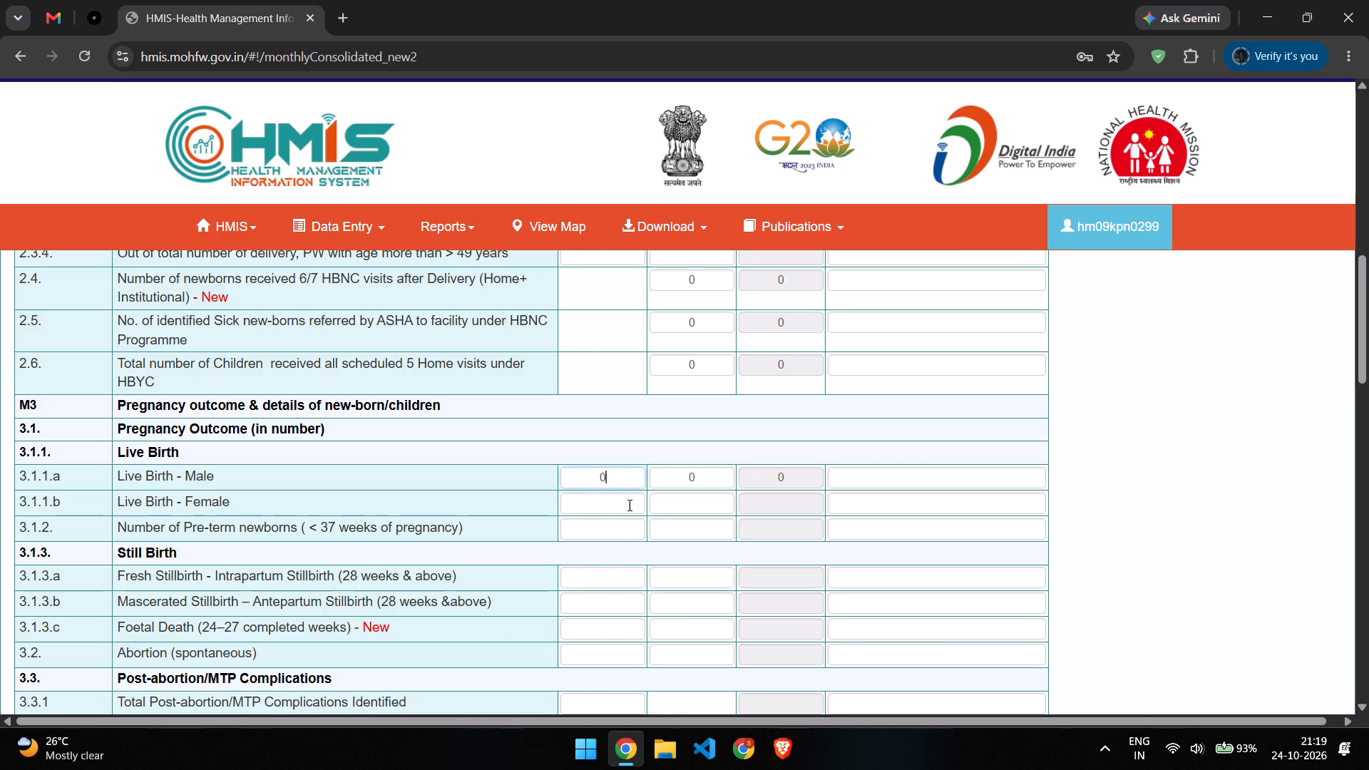
left_click(623, 485)
left_click_drag(622, 484, 588, 476)
left_click_drag(588, 476, 582, 476)
key("5")
left_click(622, 506)
key("4")
left_click(701, 505)
key("0")
Enter 0 as the In-Facility and Outreach number of pre-term newborns (3.1.2).
left_click(627, 533)
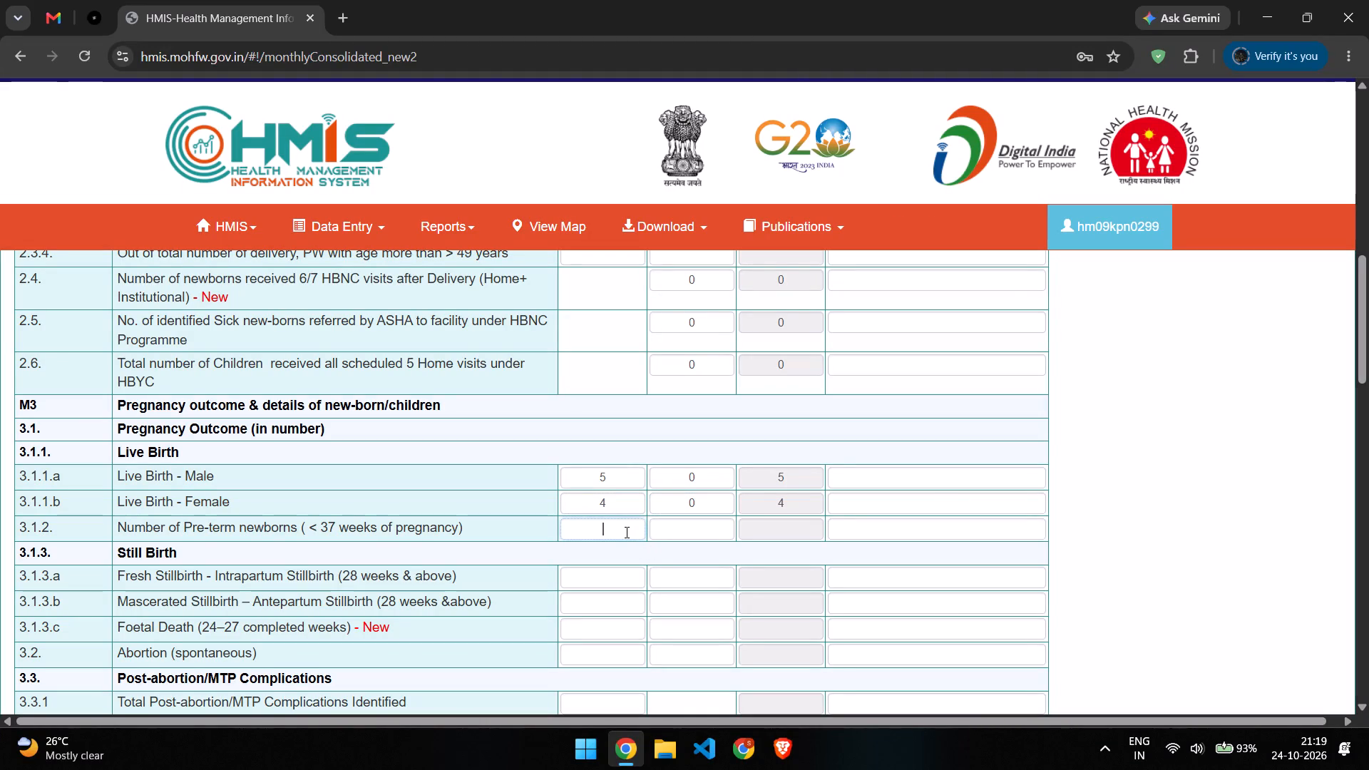
key("0")
left_click(693, 532)
key("0")
Enter 0 as the In-Facility value for the Still Birth rows (3.1.3.a to 3.1.3.c) and spontaneous abortion (3.2).
left_click(615, 582)
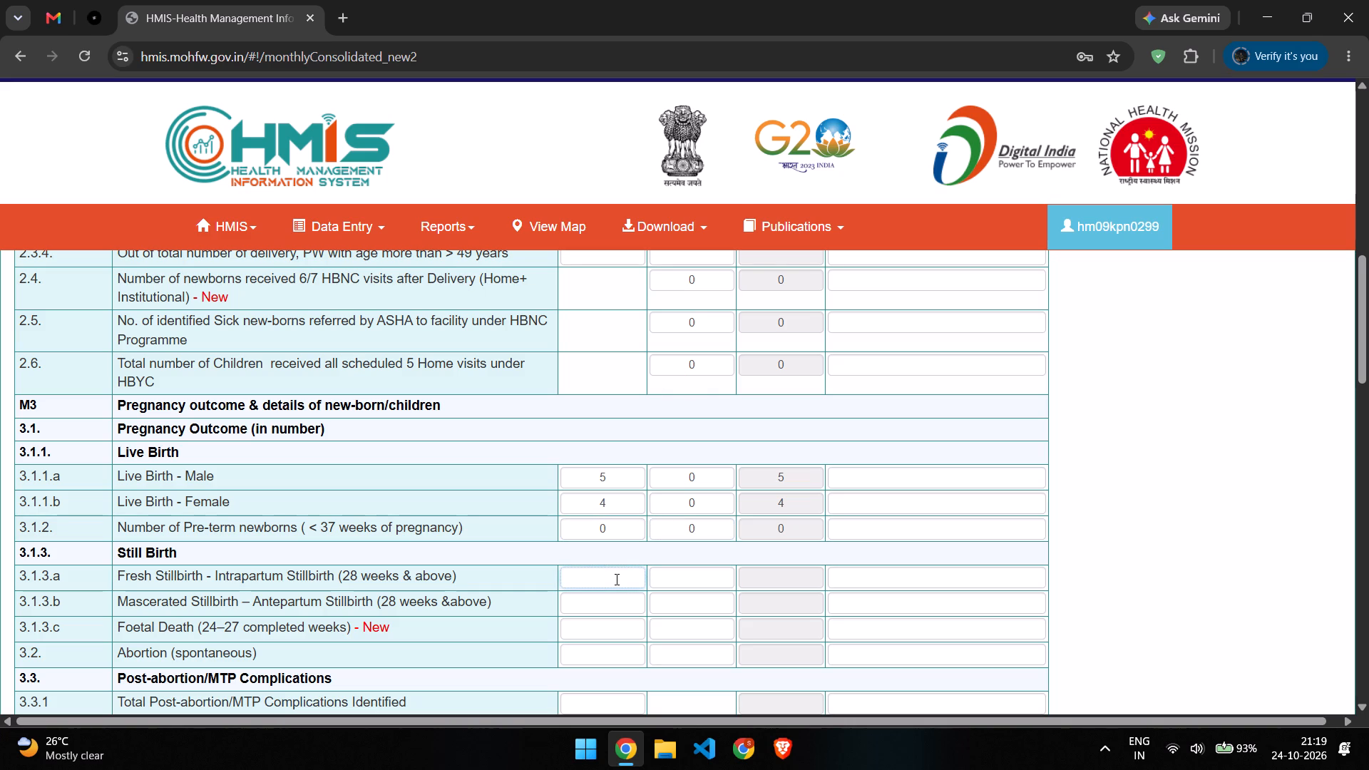
key("0")
left_click(619, 608)
key("0")
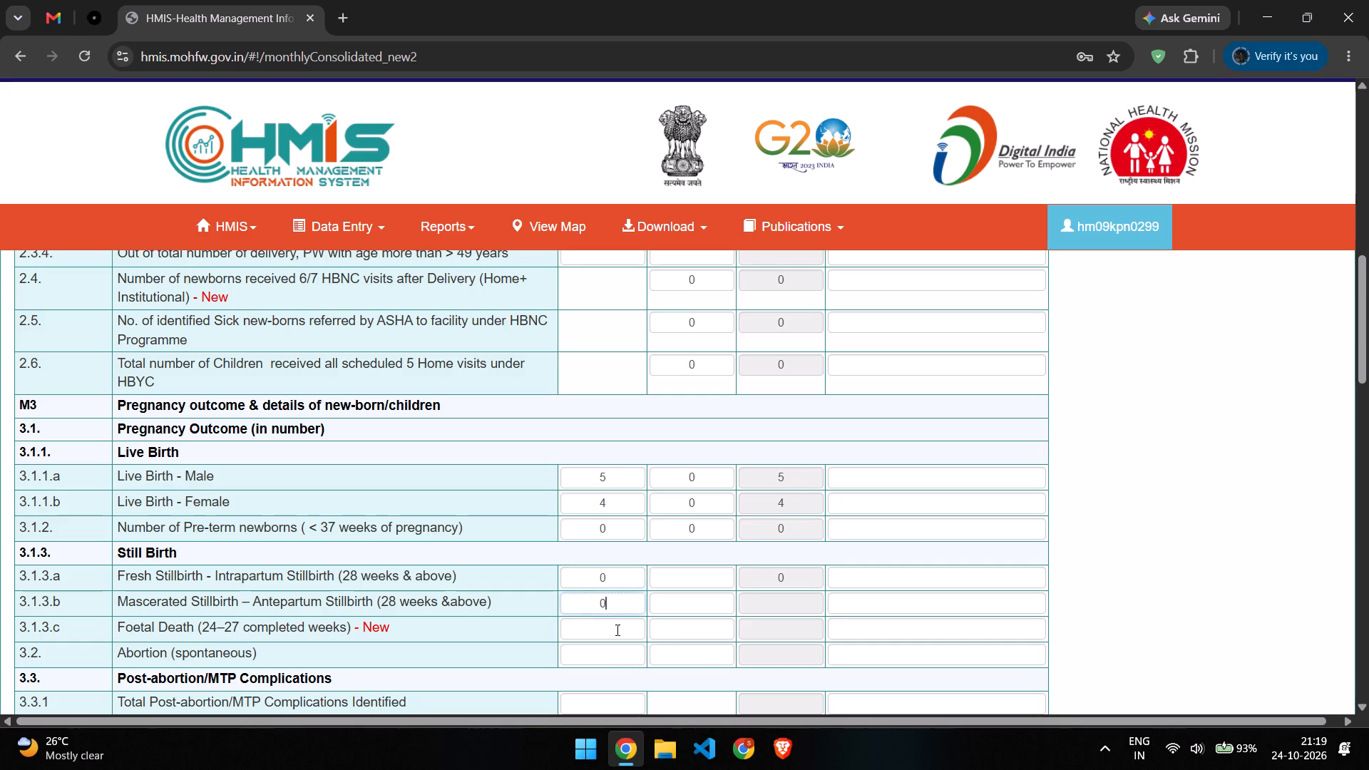
left_click(616, 632)
key("0")
left_click(613, 665)
key("0")
Enter 0 as the Outreach value for spontaneous abortion (3.2) and the Still Birth rows (3.1.3.c up to 3.1.3.a).
left_click(670, 659)
key("0")
left_click(689, 629)
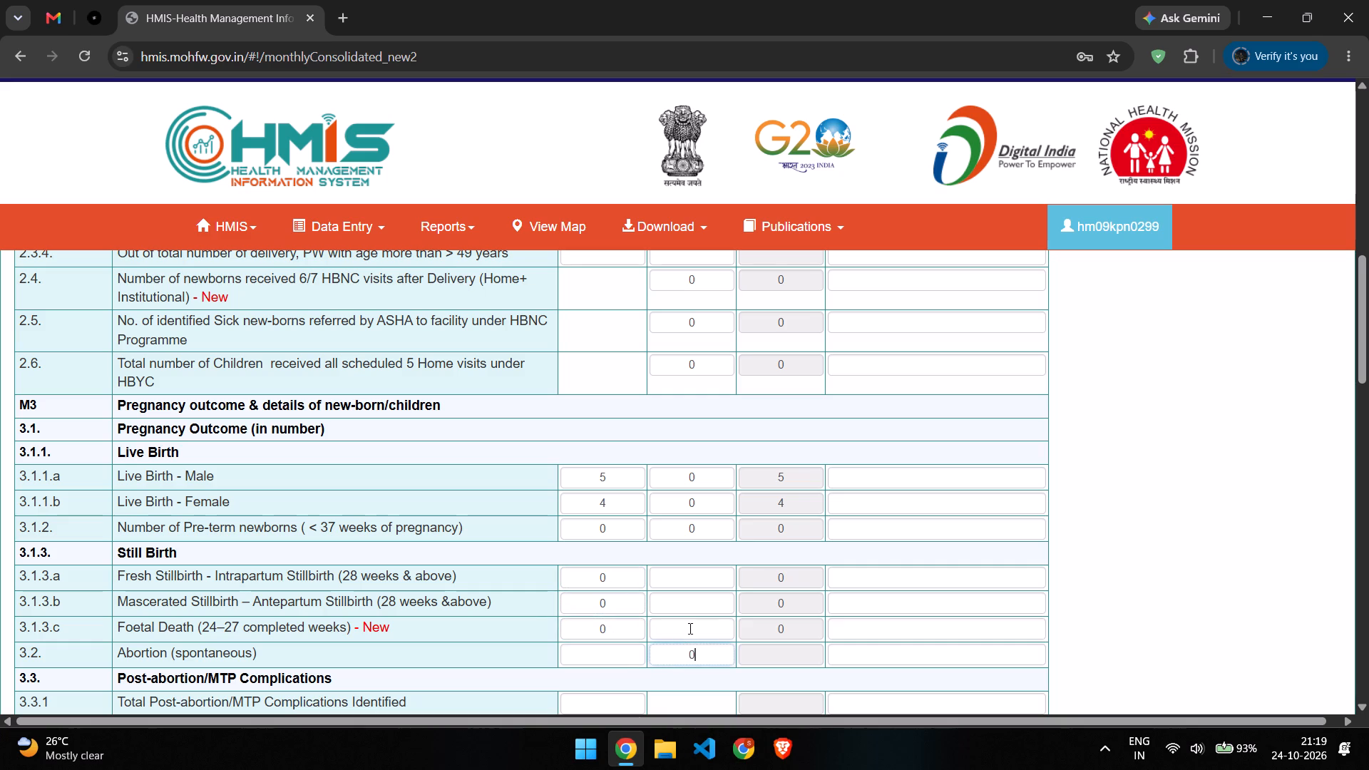
key("0")
left_click(694, 608)
key("0")
double_click(697, 574)
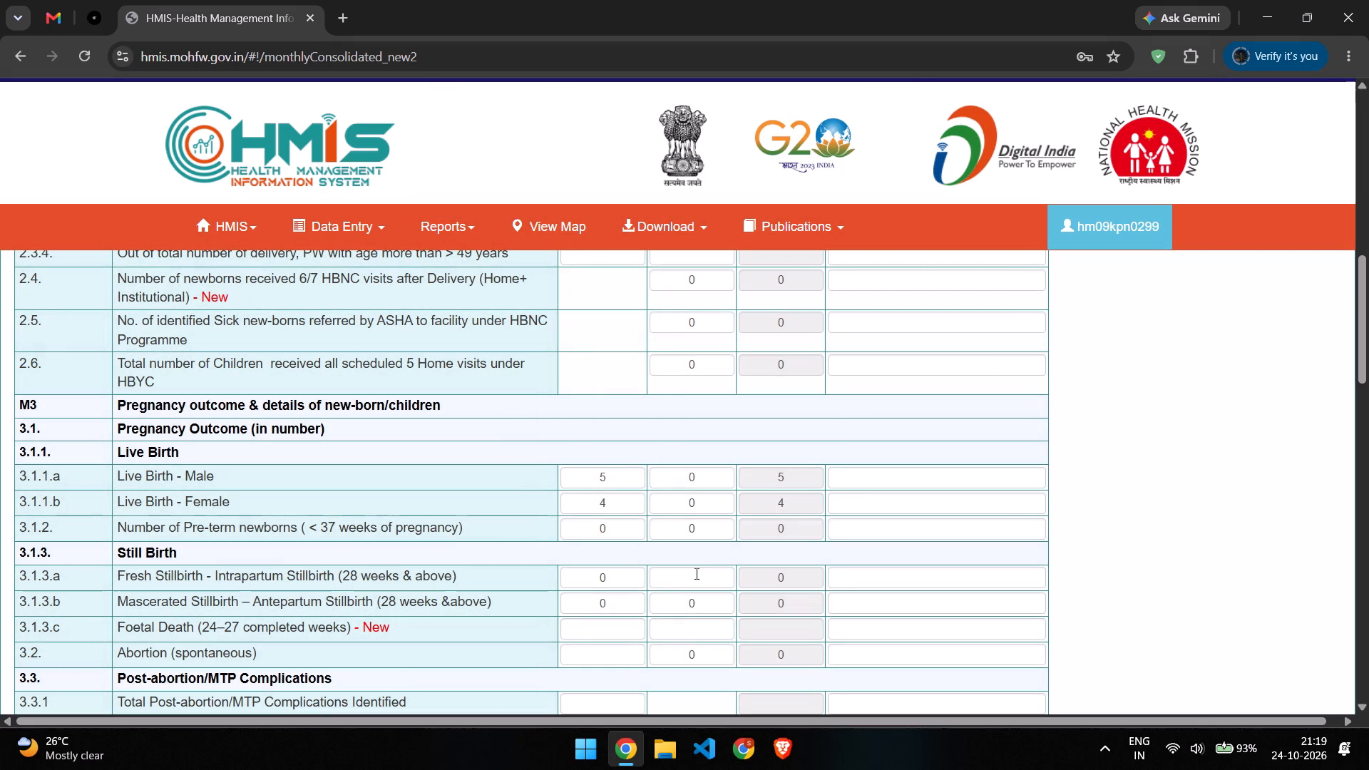
key("0")
left_click(693, 578)
key("0")
Re-enter 0 for foetal death (3.1.3.c) in both In-Facility and Outreach, and for In-Facility spontaneous abortion (3.2).
left_click(624, 625)
key("0")
left_click(650, 634)
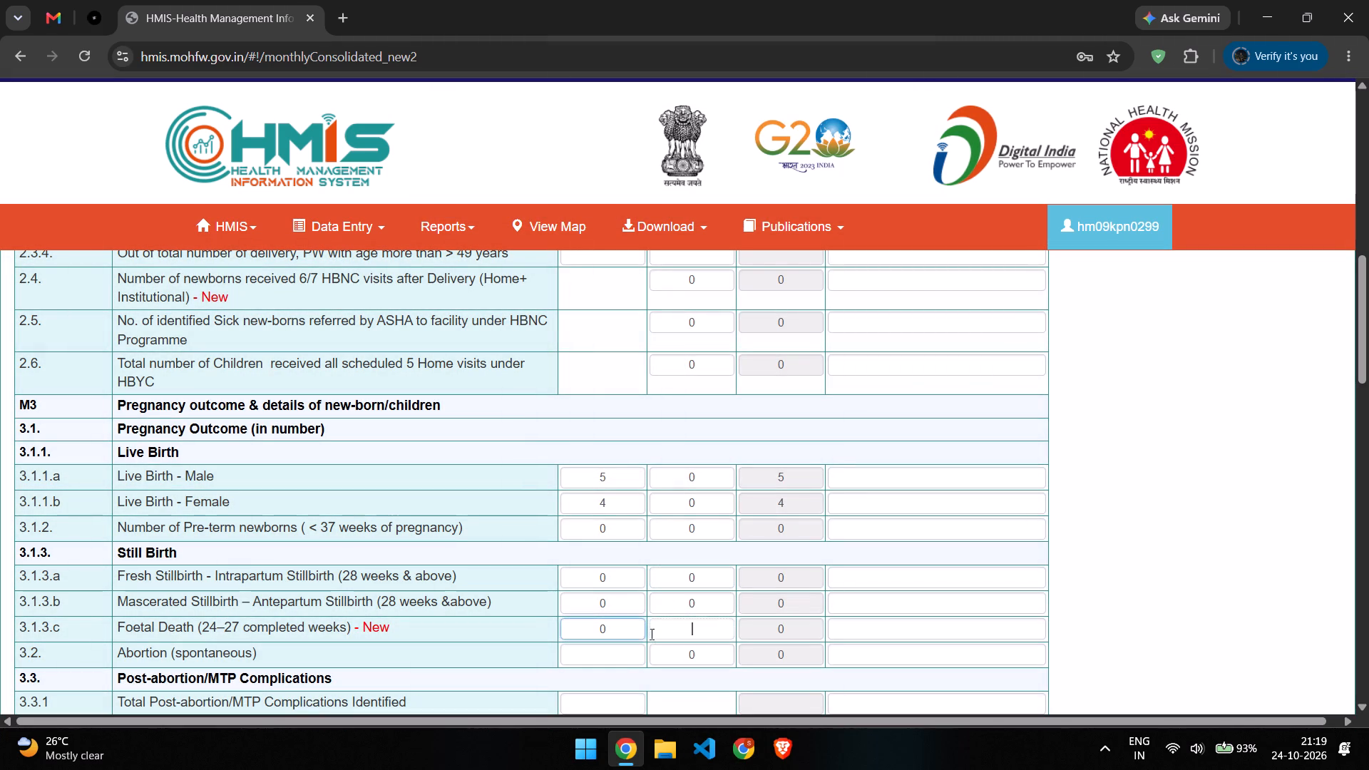
key("0")
left_click(627, 653)
key("0")
Enter 0 as the In-Facility value for both Post-abortion/MTP Complications rows (3.3.1 and 3.3.2).
scroll(677, 654, "down", 3)
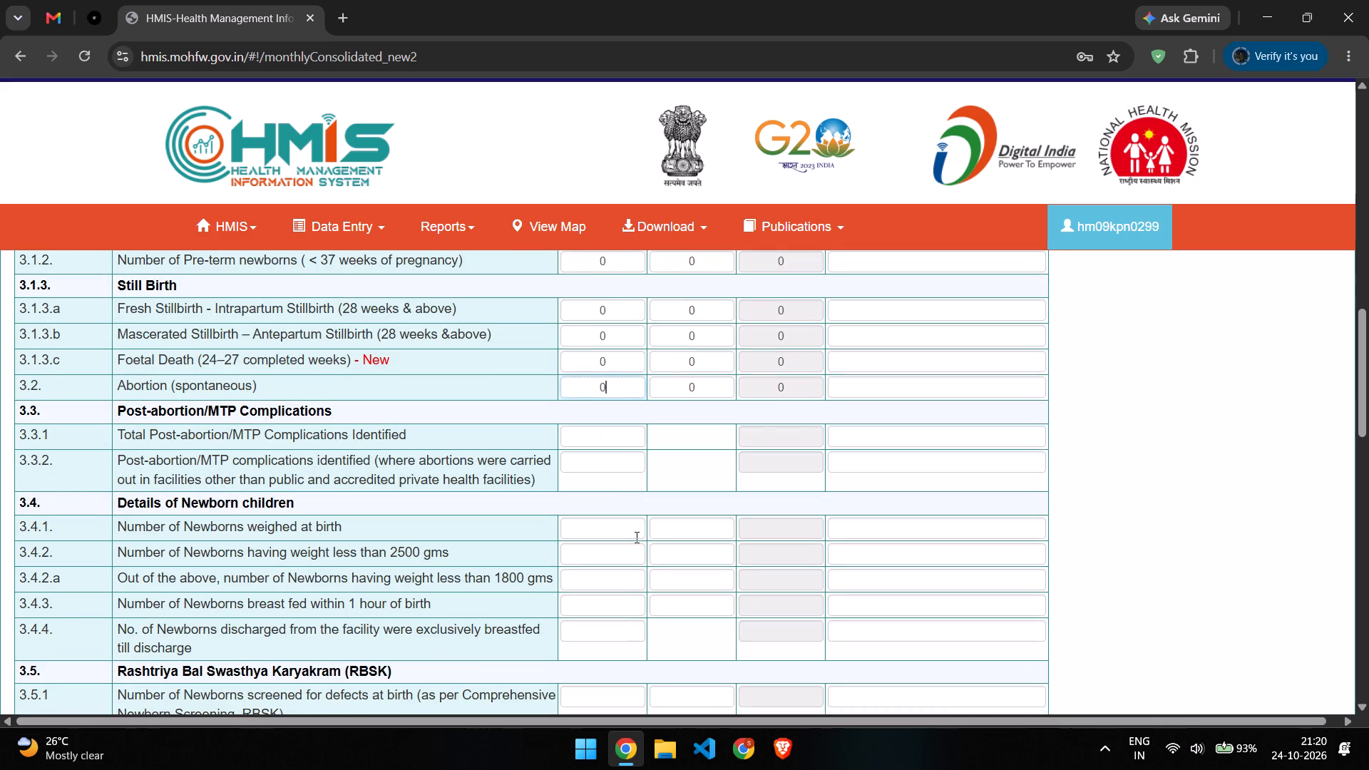
left_click(602, 435)
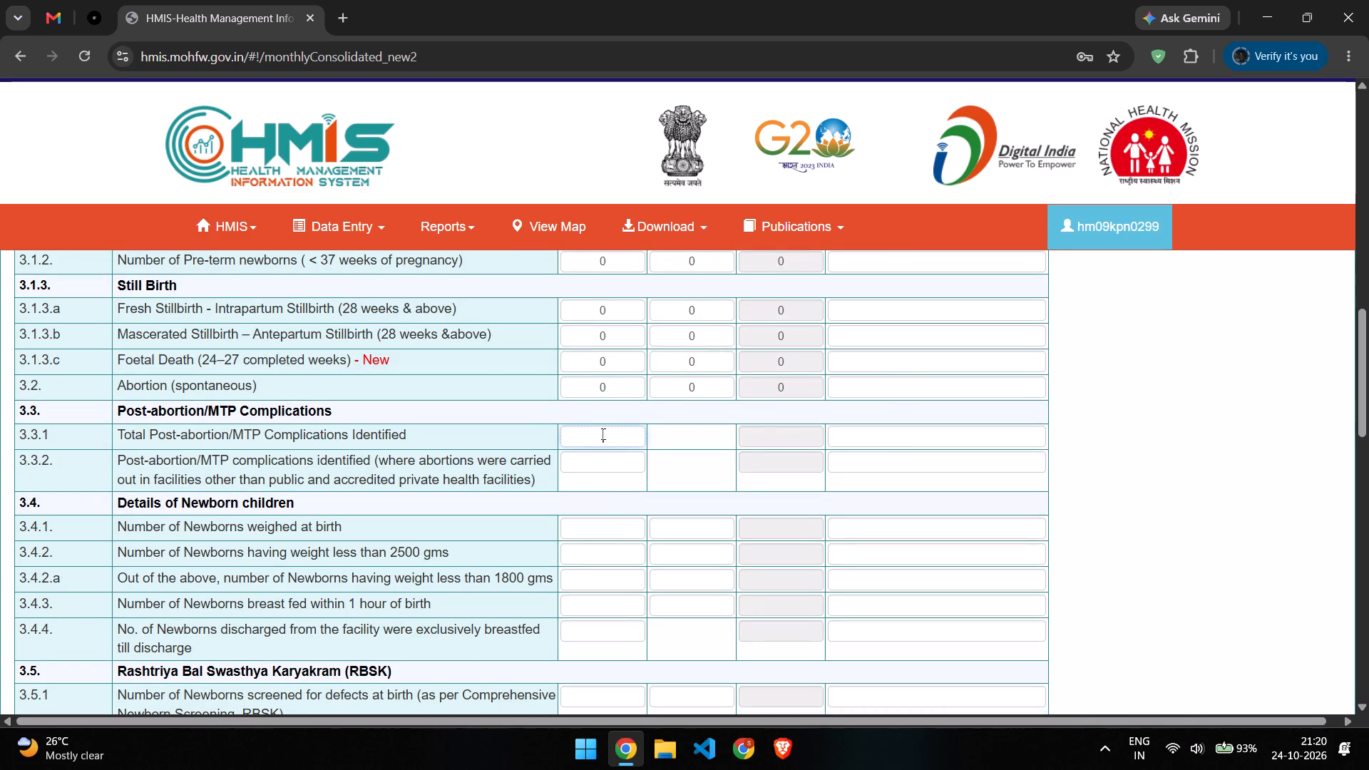
key("0")
left_click(610, 471)
key("0")
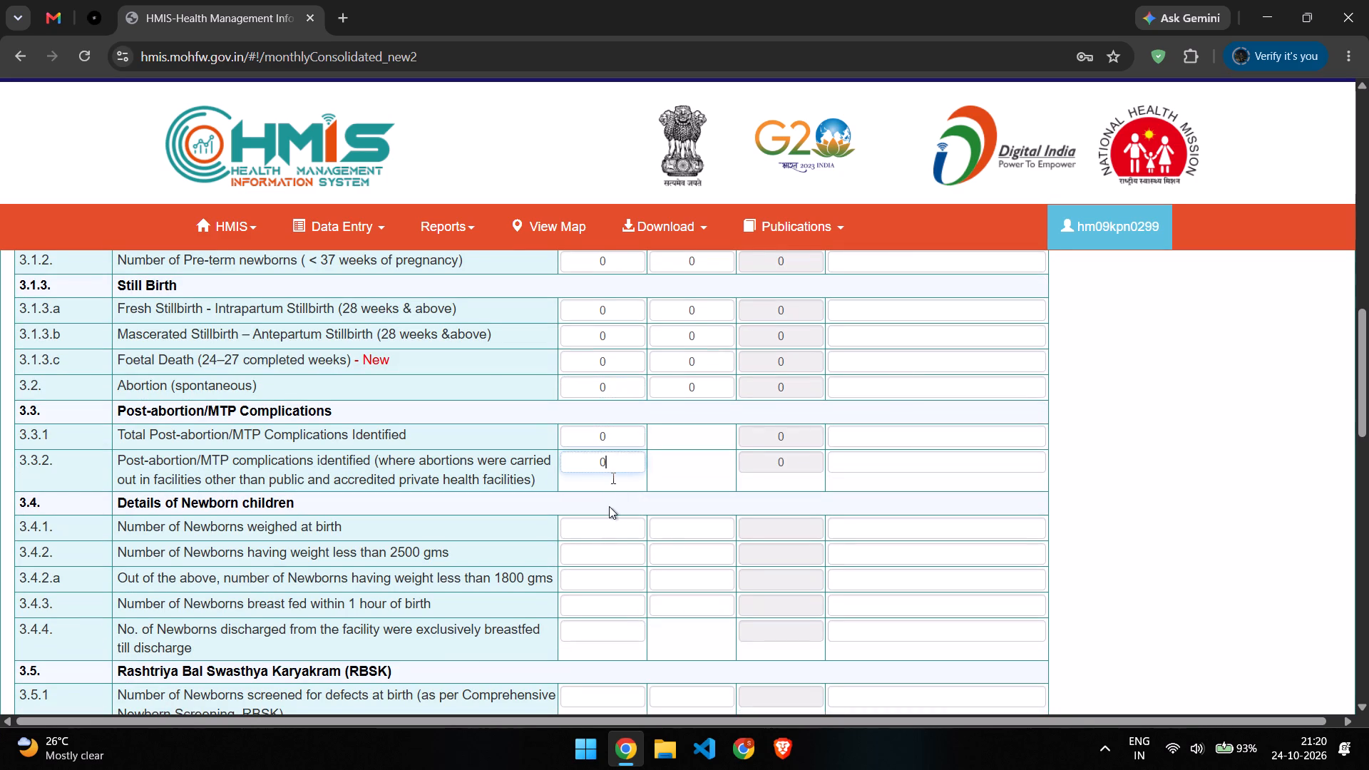
Enter 0 as the Outreach value for newborns weighed, under 2500 gms, under 1800 gms and breastfed within 1 hour (3.4.1 to 3.4.3).
left_click(604, 523)
left_click(675, 542)
key("0")
left_click(680, 537)
key("0")
left_click(680, 558)
key("0")
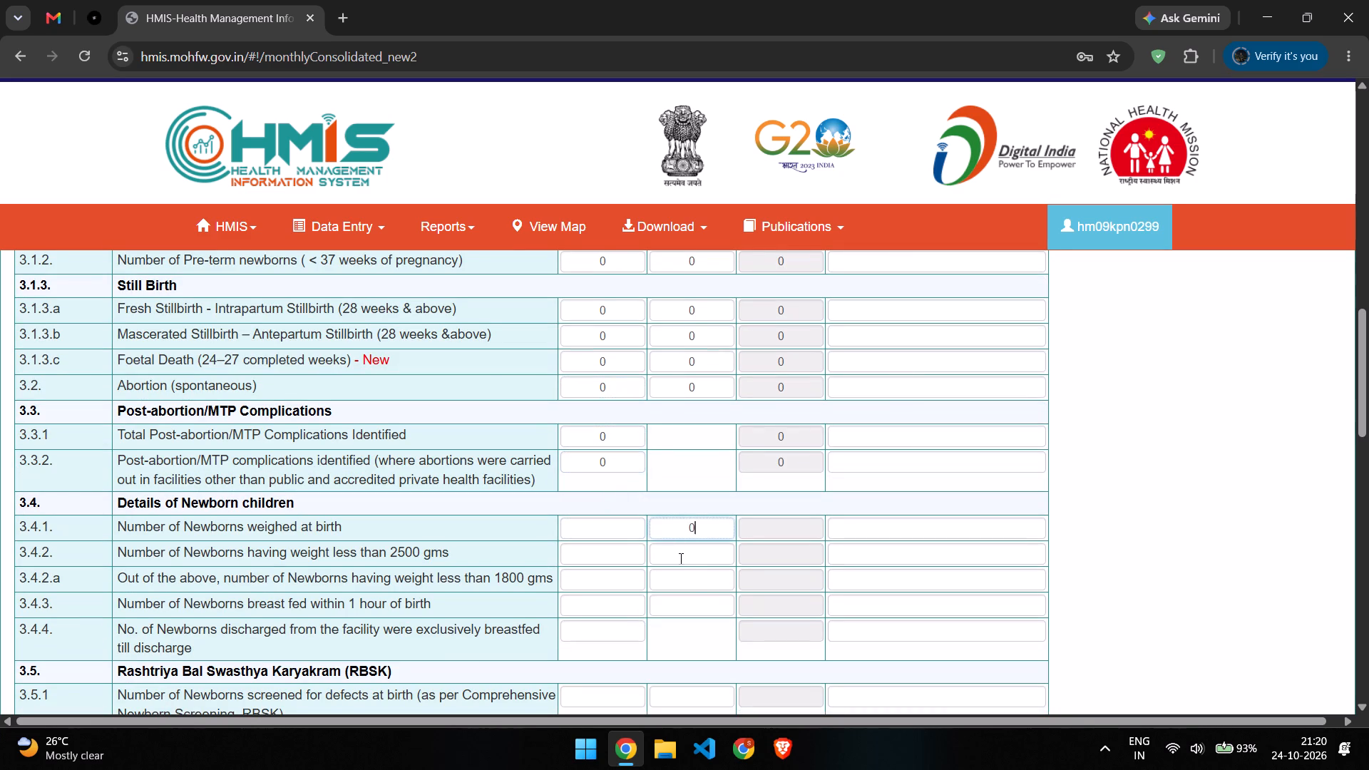
left_click(679, 575)
key("0")
key("0")
left_click(679, 603)
key("0")
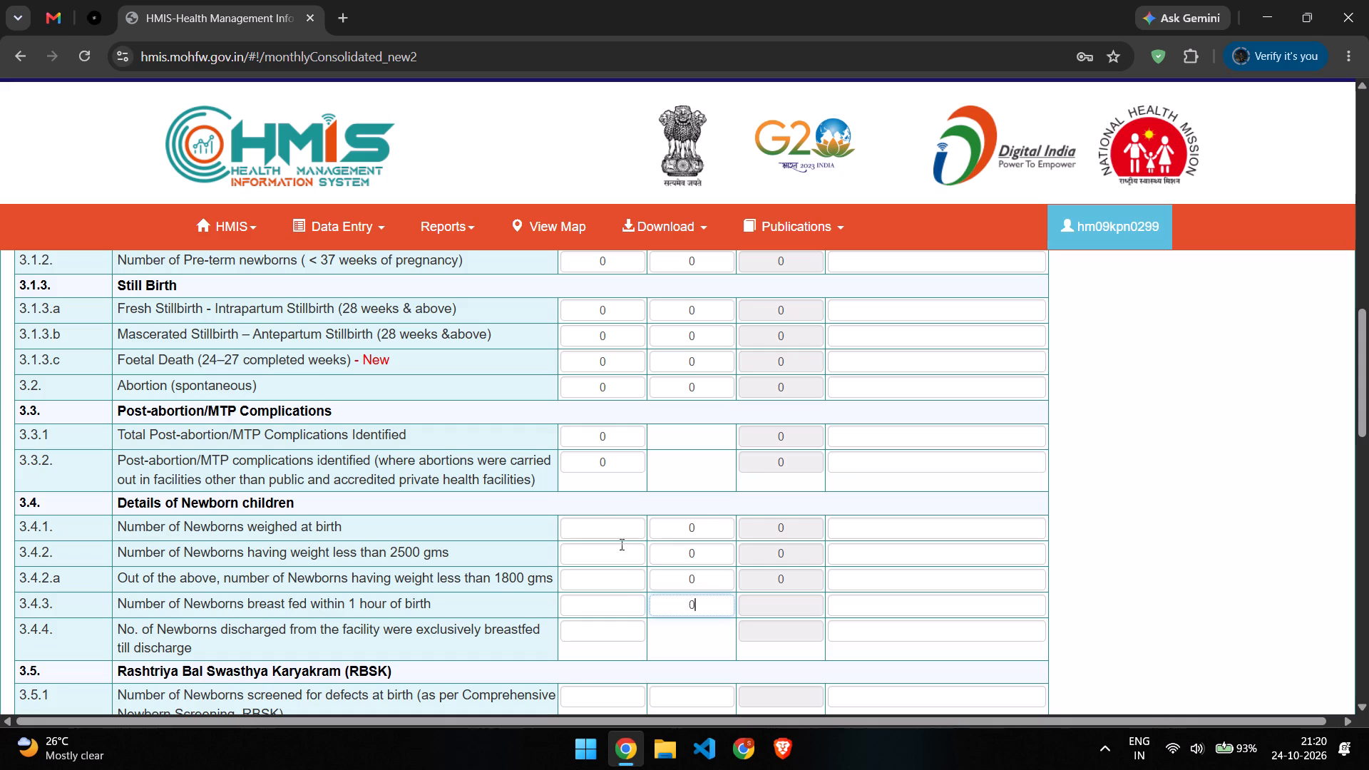
Enter 0 as the In-Facility value for all Details of Newborn children rows (3.4.1 to 3.4.4).
left_click(618, 535)
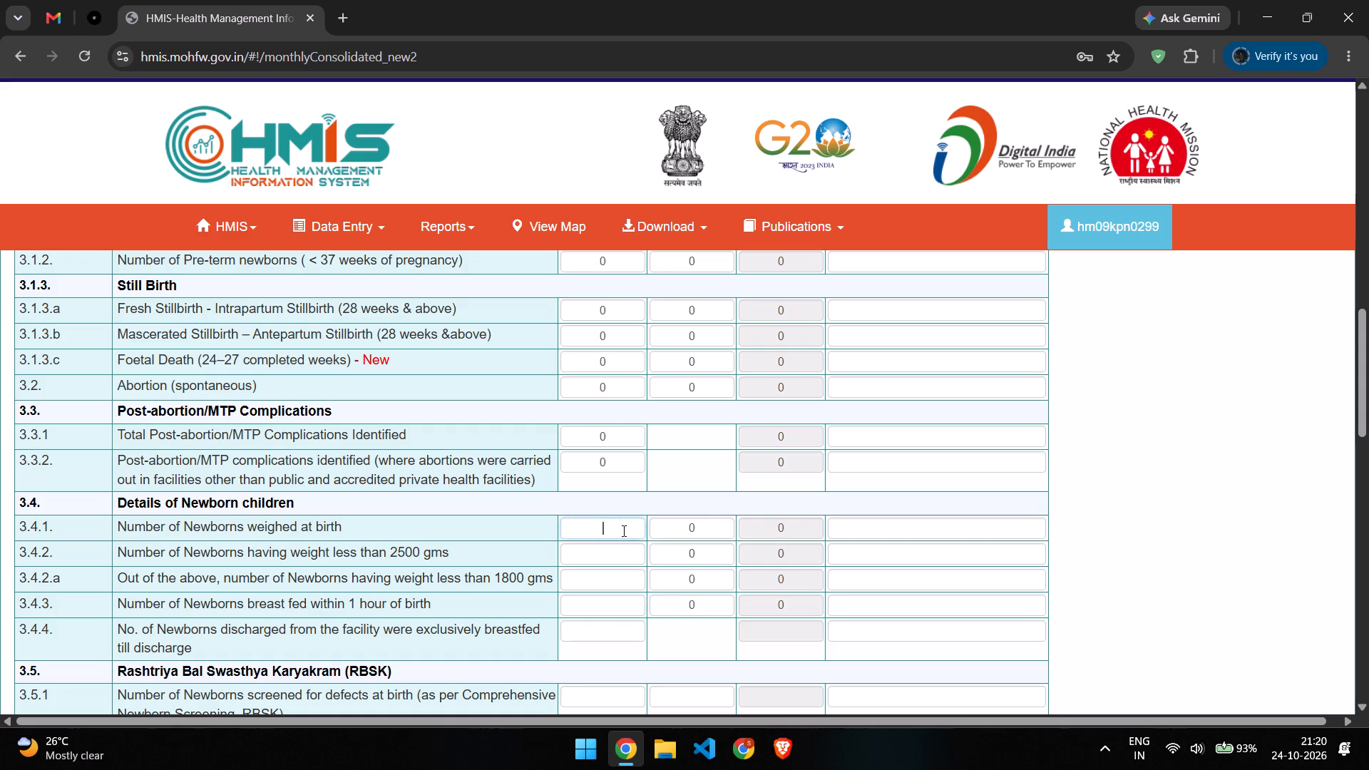
key("0")
left_click(621, 555)
key("0")
left_click(610, 572)
key("0")
left_click(615, 606)
key("0")
left_click(610, 631)
key("0")
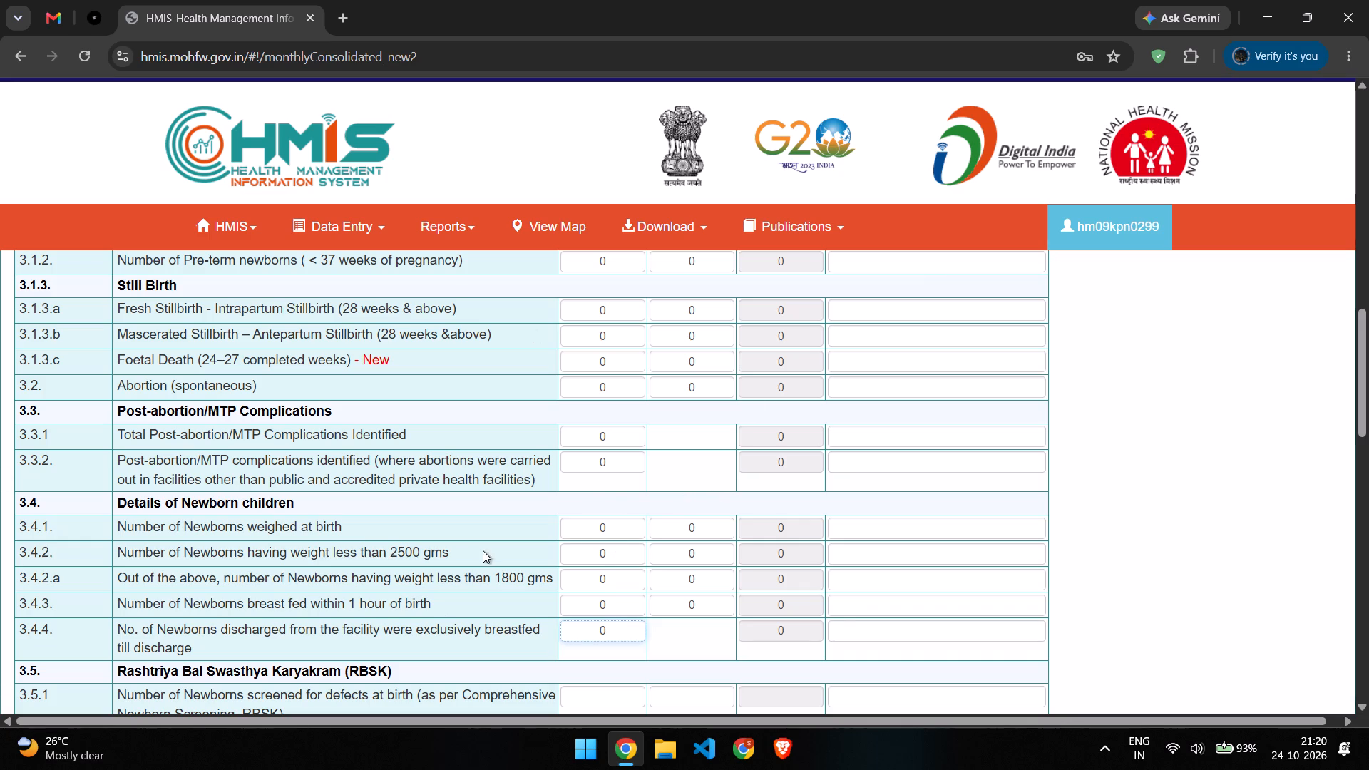
Set the In-Facility values for newborns weighed at birth (3.4.1) and breastfed within 1 hour (3.4.3) to 9.
left_click_drag(617, 525, 585, 531)
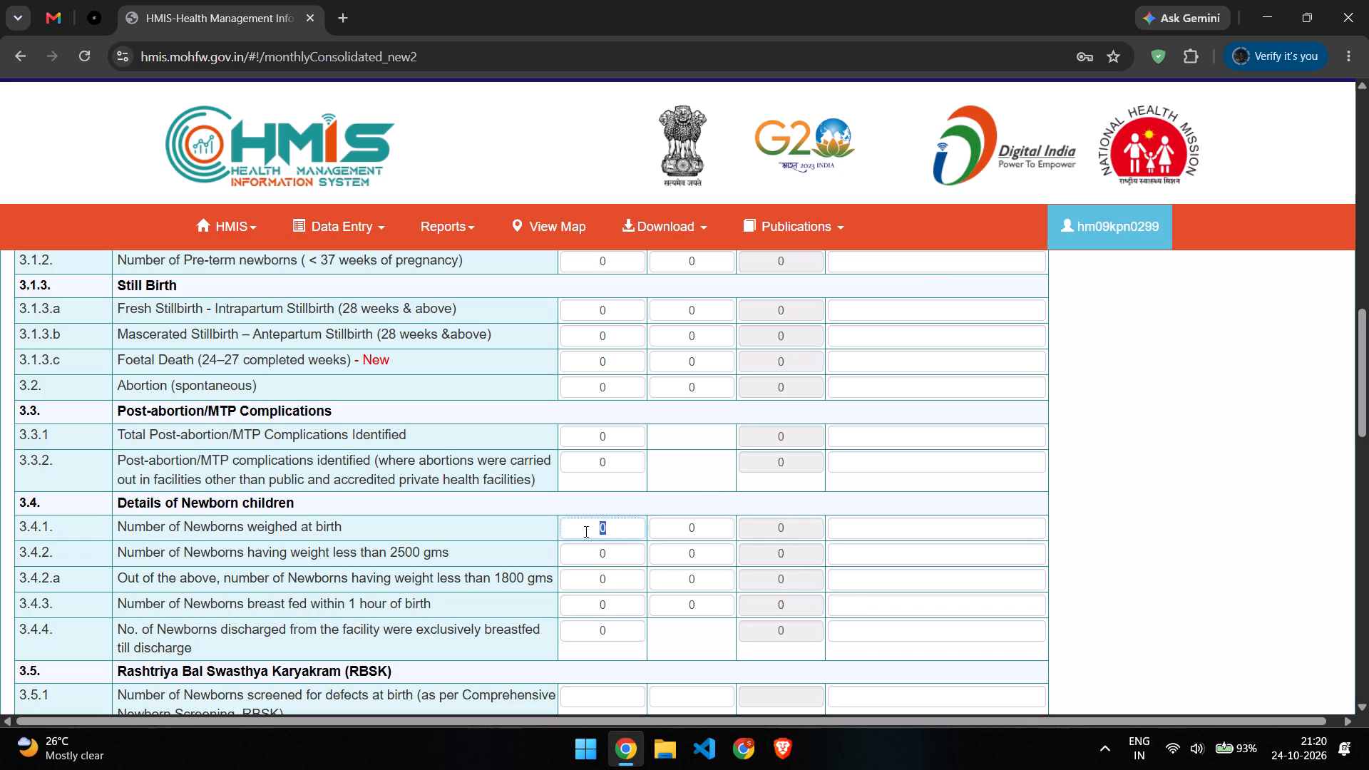
left_click_drag(585, 531, 582, 533)
key("9")
left_click(612, 553)
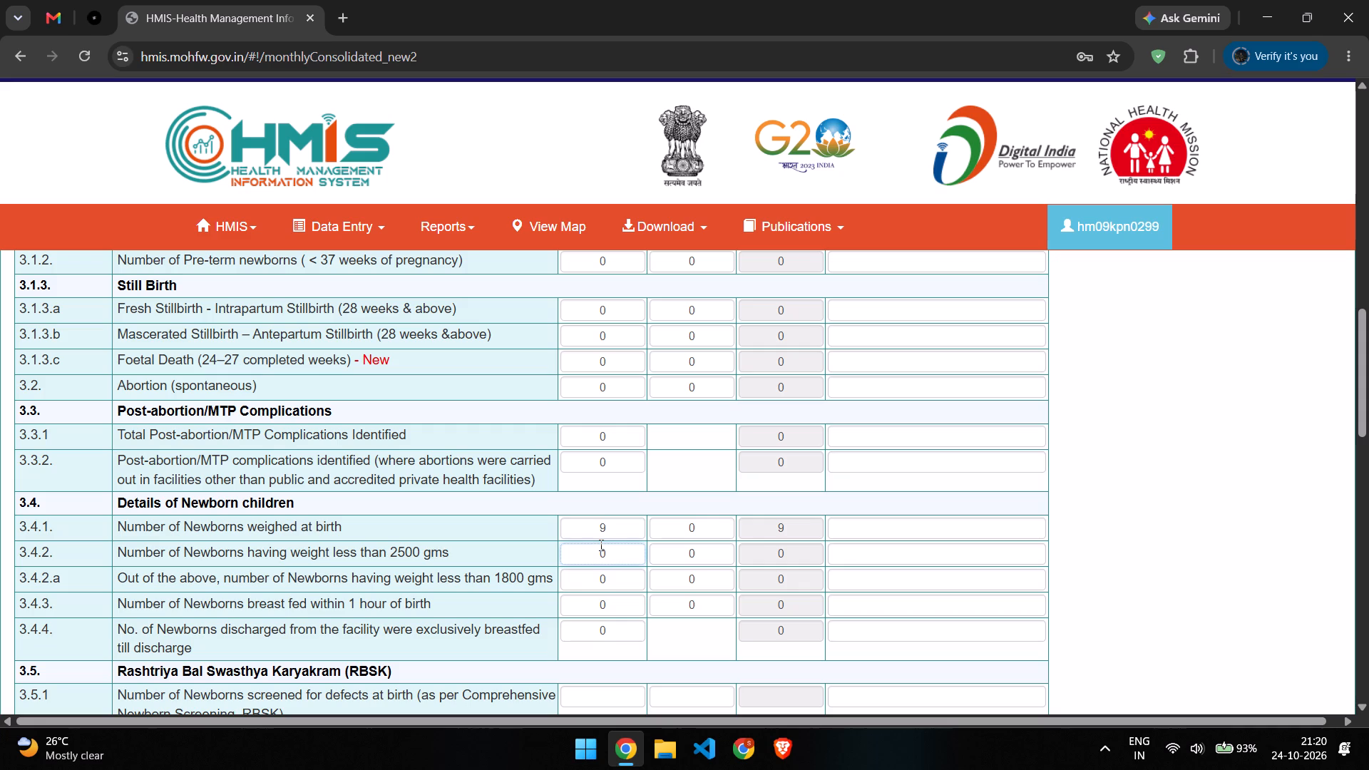
left_click_drag(620, 608, 578, 606)
key("9")
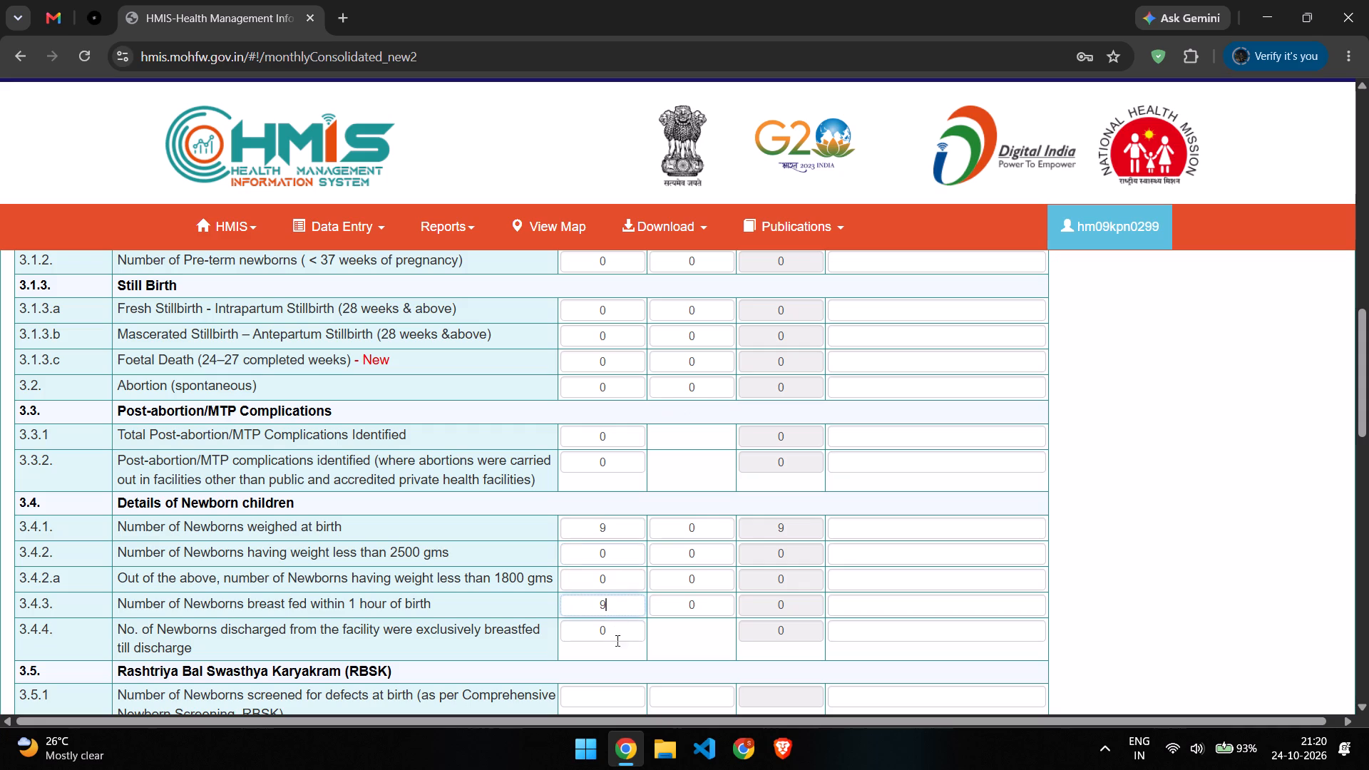
Enter 0 in both In-Facility and Outreach for the RBSK newborn screening and visible birth defects rows (3.5.1 and 3.5.1.a).
scroll(615, 599, "down", 3)
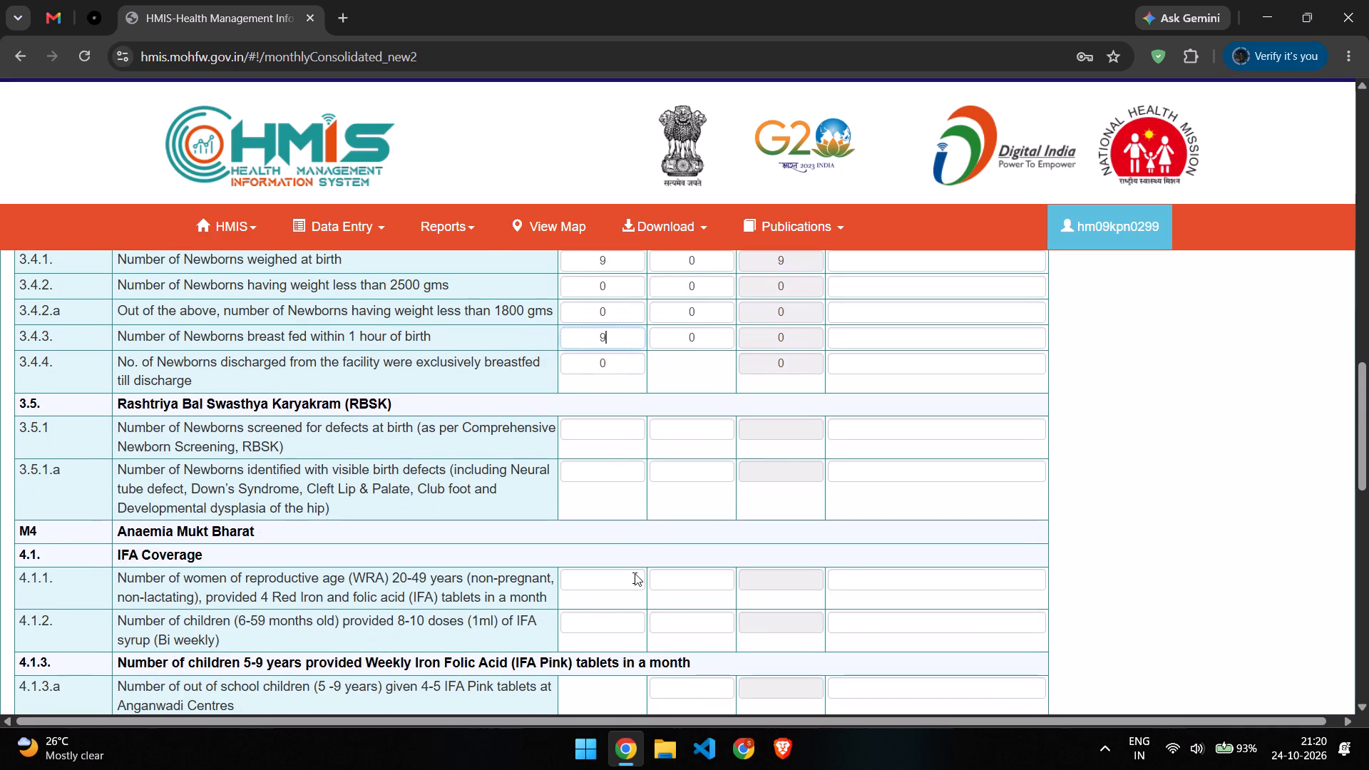
left_click(612, 430)
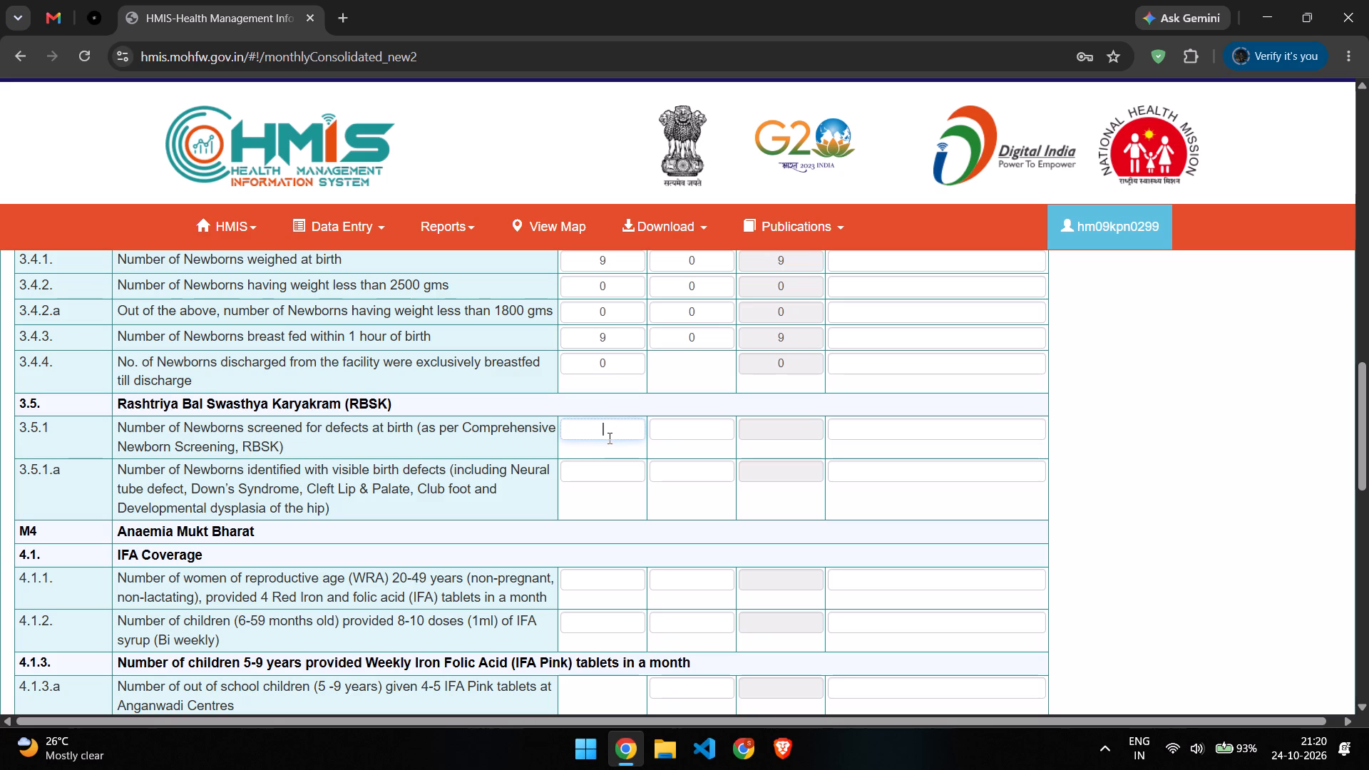
left_click(671, 435)
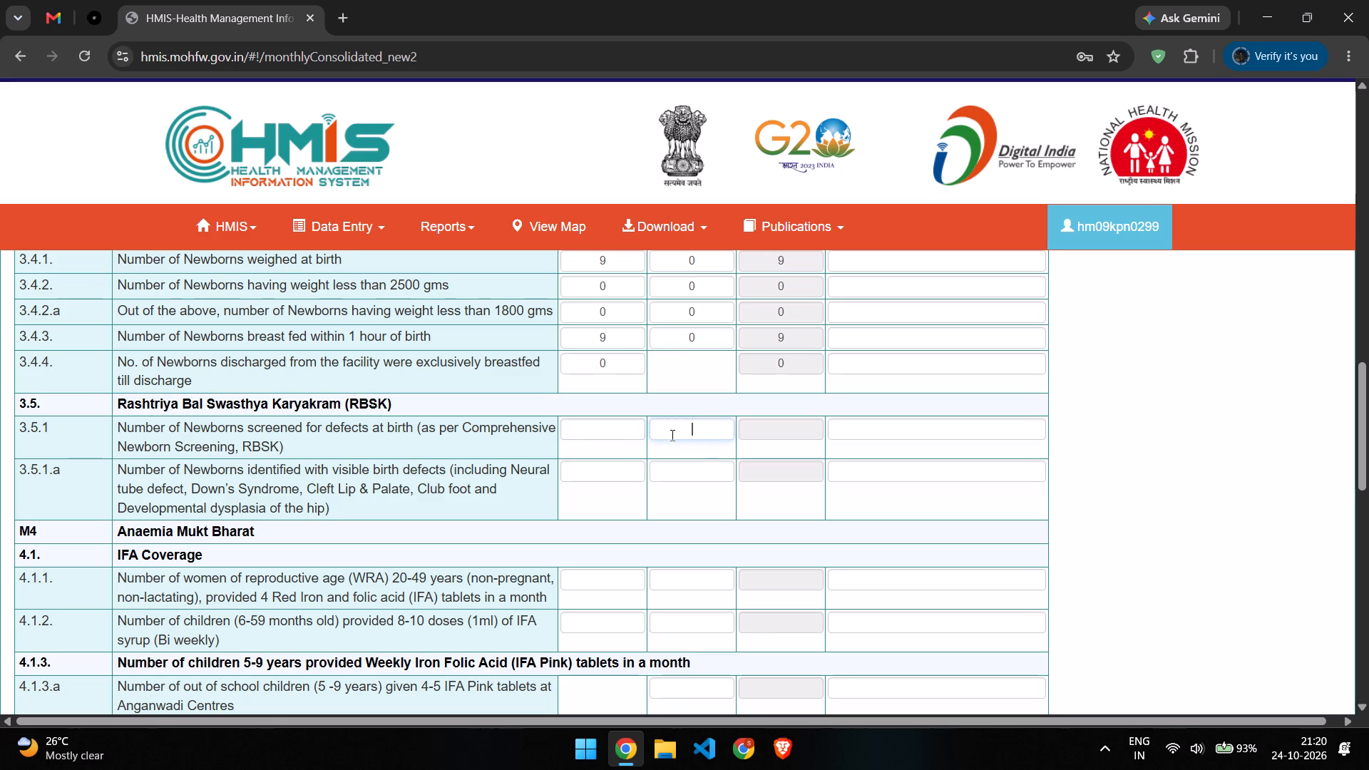
key("0")
left_click(596, 424)
key("0")
left_click(616, 480)
key("0")
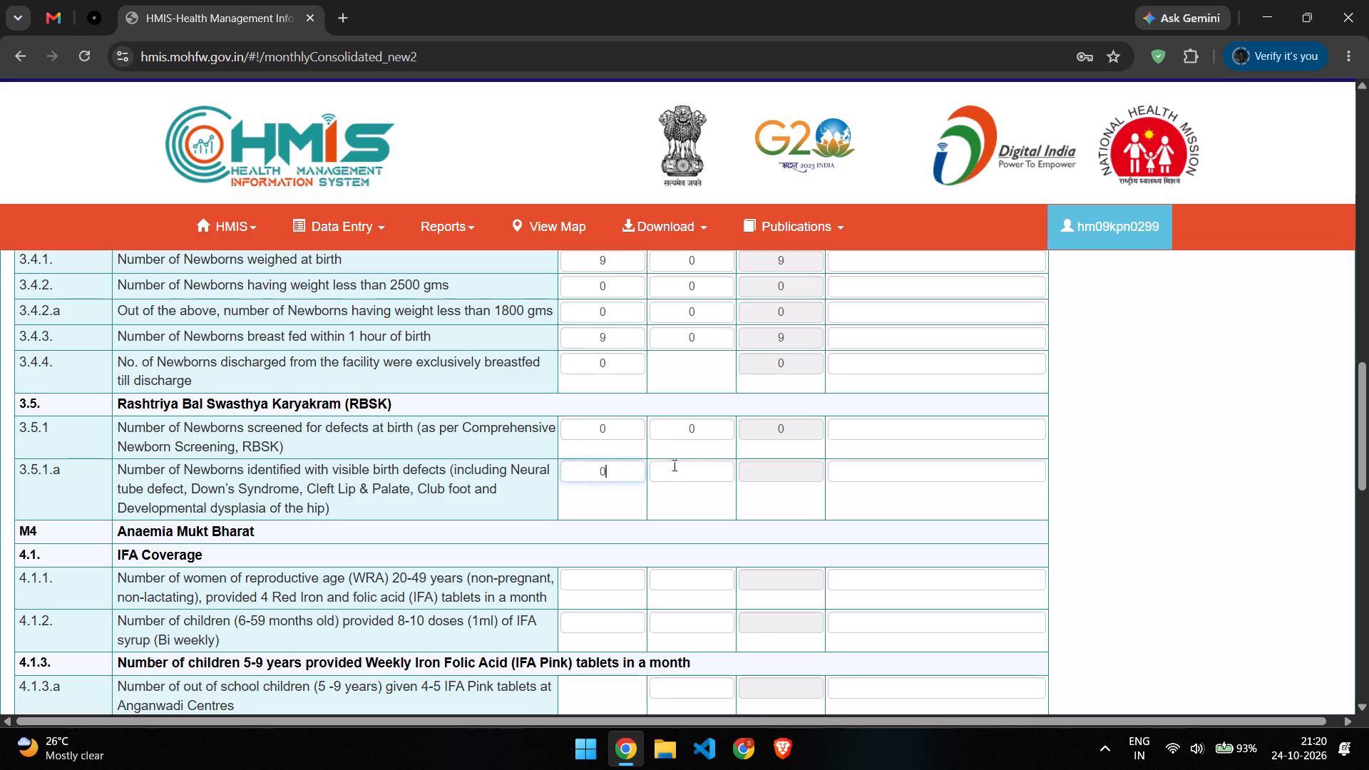
left_click(675, 464)
key("0")
Enter 0 in both In-Facility and Outreach for the IFA Coverage rows on women and children (4.1.1 and 4.1.2).
left_click(607, 573)
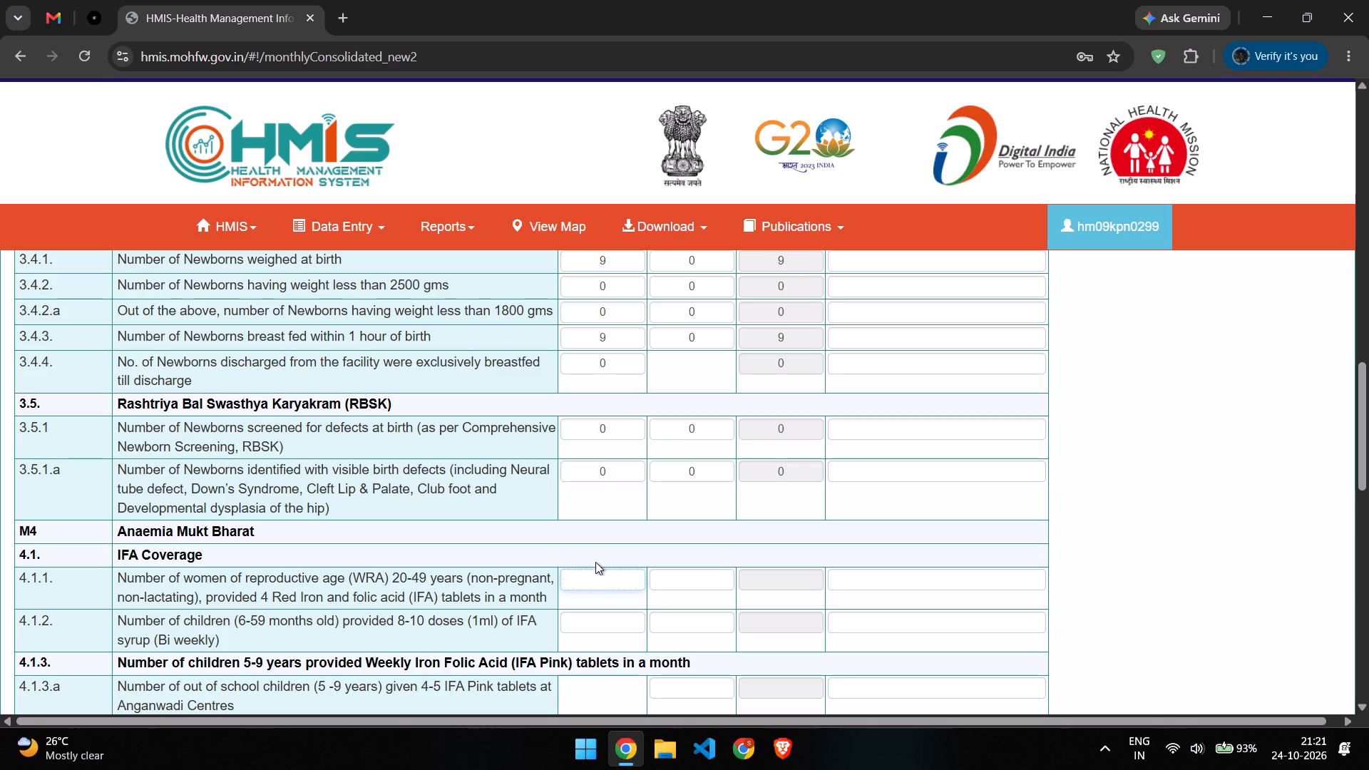
left_click(699, 578)
key("0")
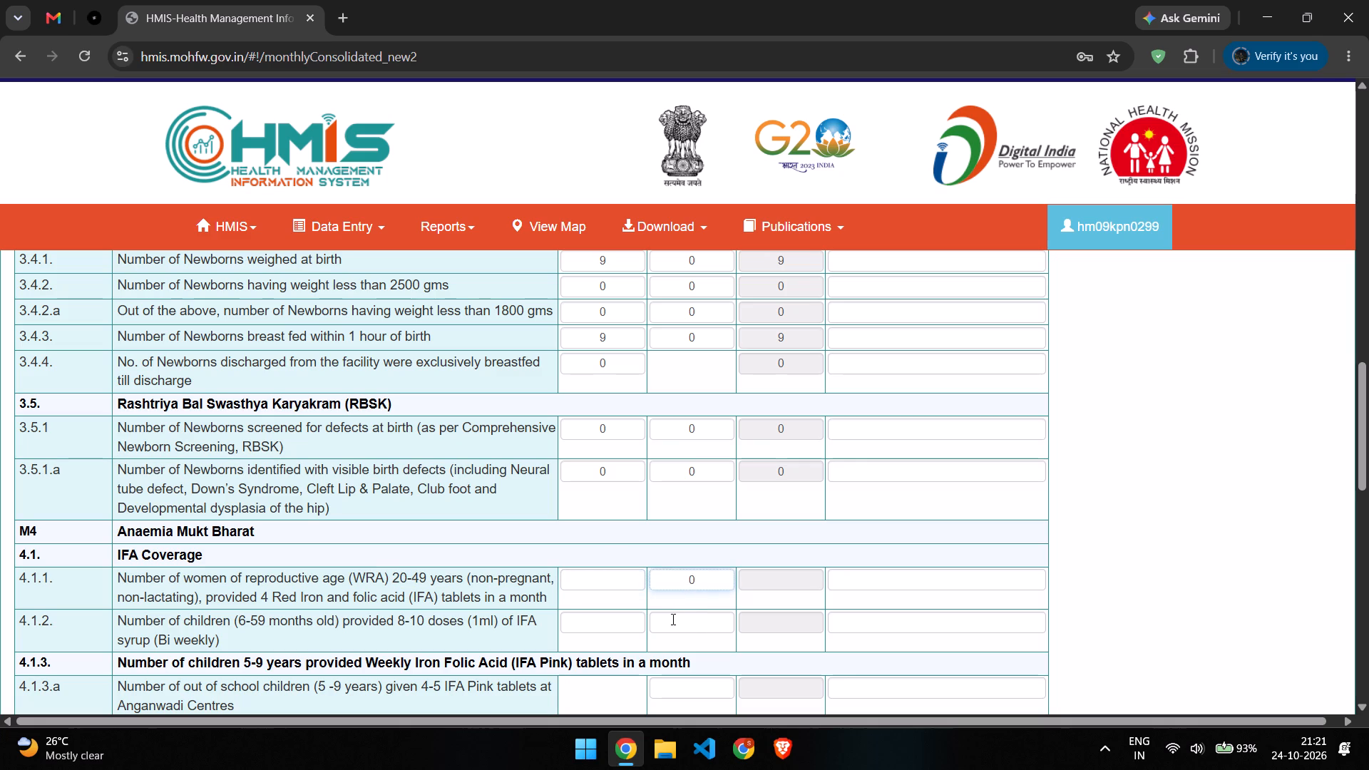
left_click(672, 619)
key("0")
key("0")
left_click(598, 620)
key("0")
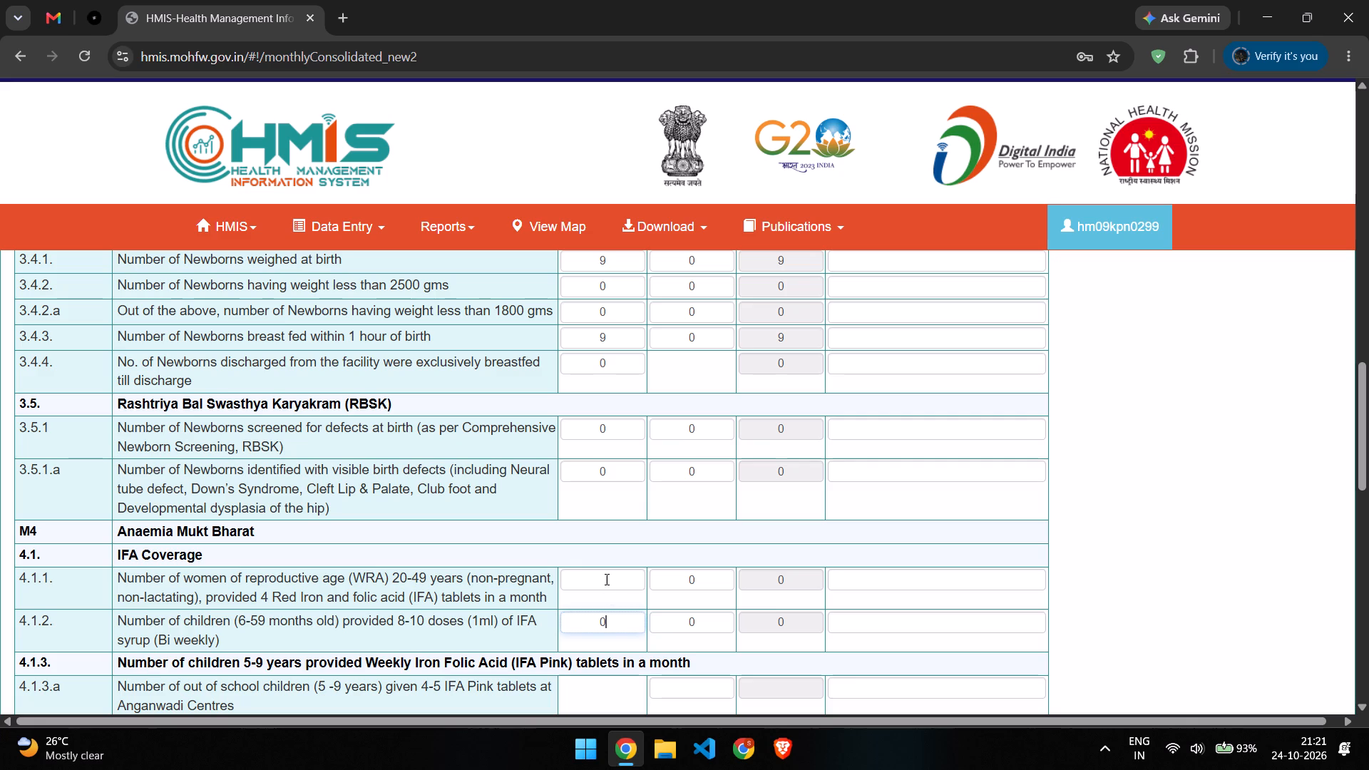
left_click(605, 577)
key("0")
Set the In-Facility value for IFA syrup children (4.1.2) to 11 and the Outreach value for IFA Pink tablets (4.1.3.a) to 4.
scroll(630, 592, "down", 3)
left_click(670, 414)
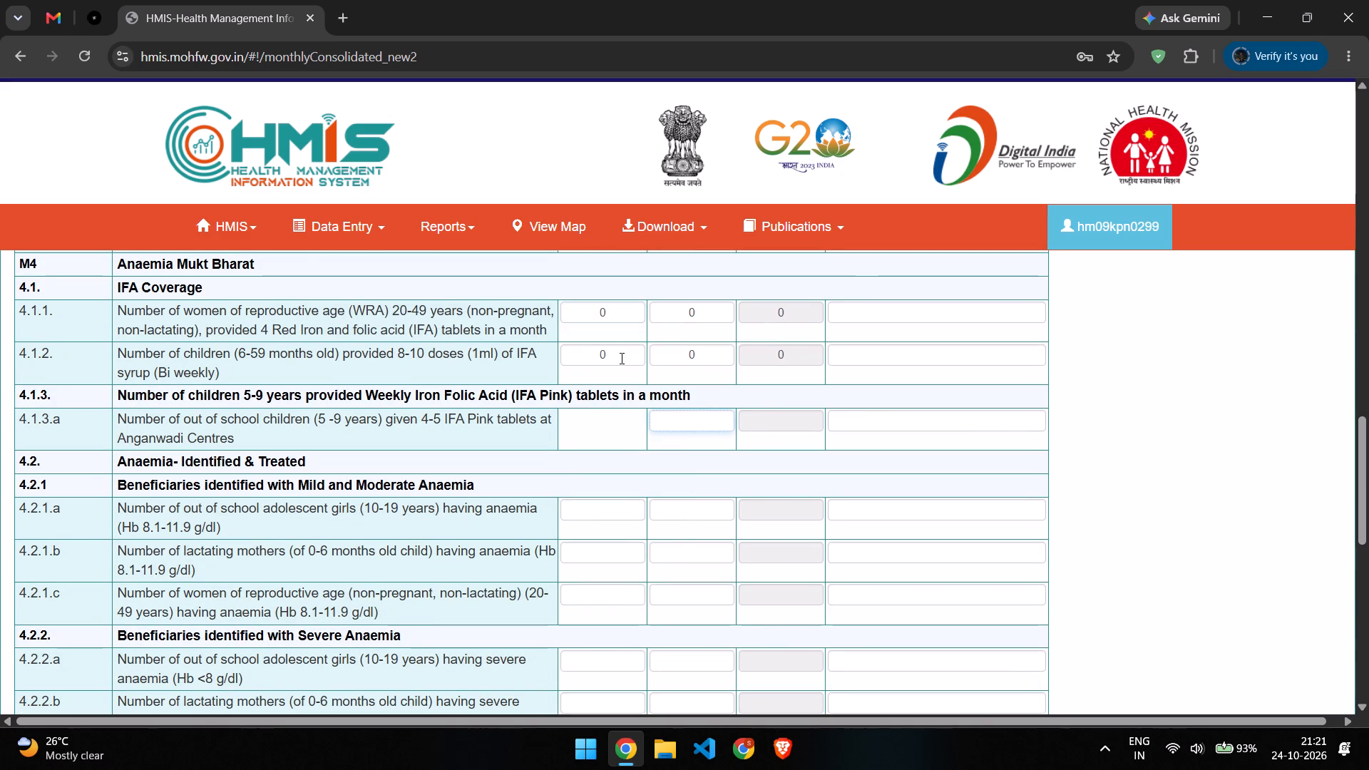
left_click_drag(620, 358, 579, 359)
key("1")
key("1")
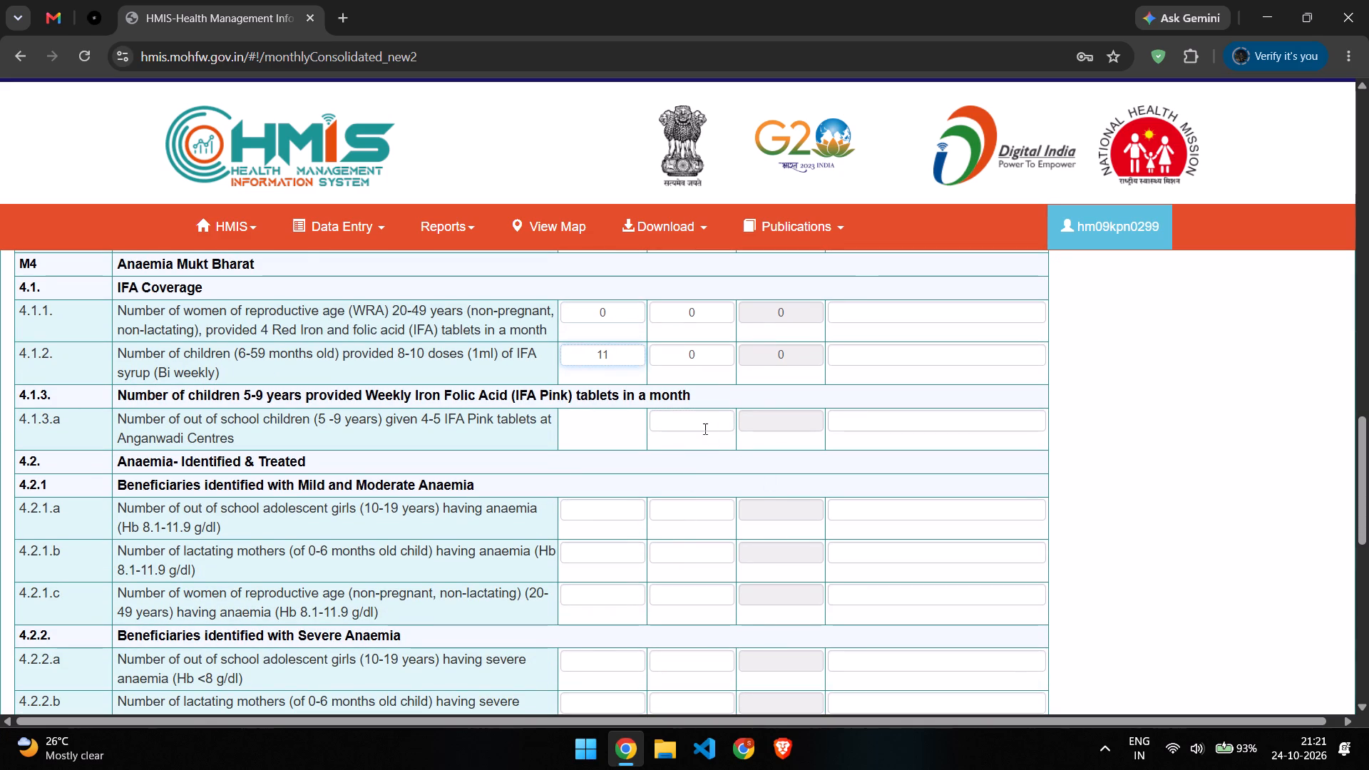
left_click(703, 425)
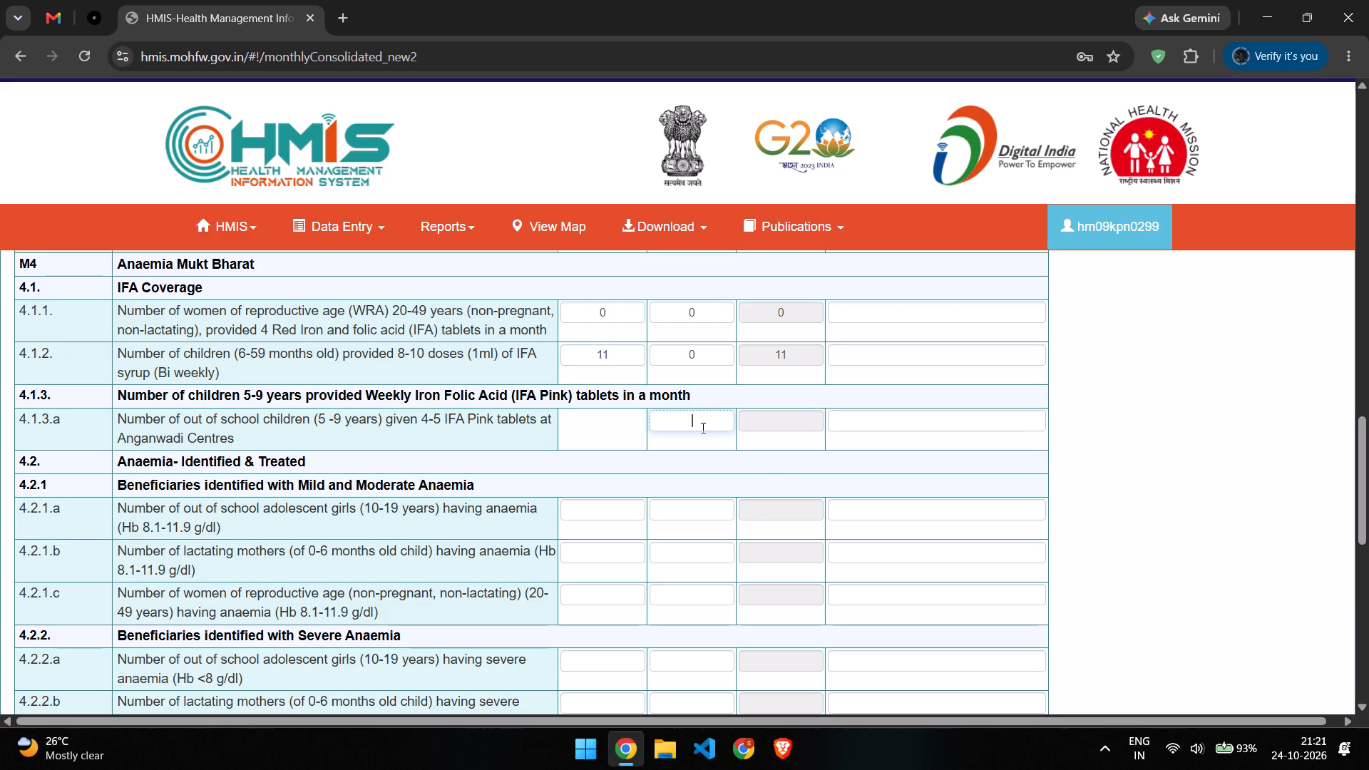
key("4")
Enter 0 as the Outreach value for mild/moderate anaemia rows 4.2.1.a to 4.2.1.c and severe anaemia rows 4.2.2.a and 4.2.2.b.
left_click(617, 515)
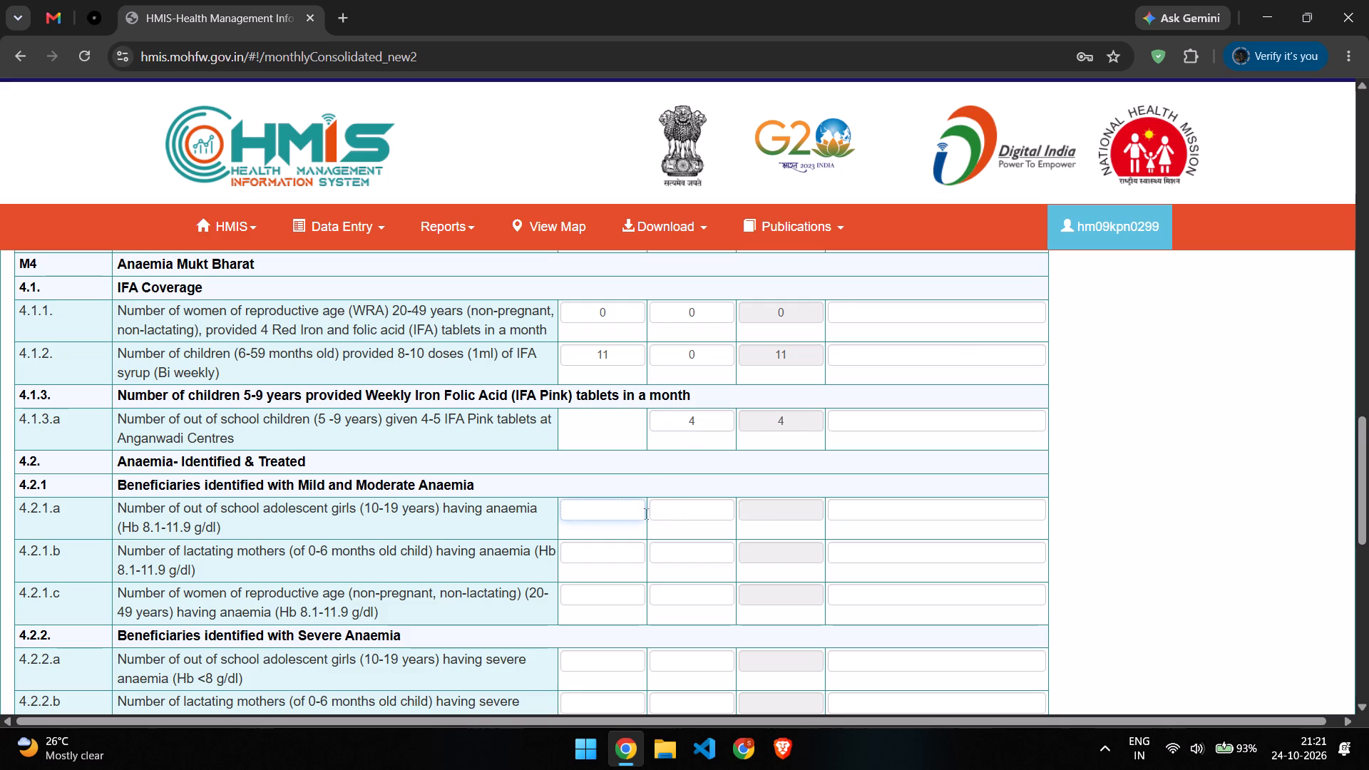
left_click(670, 506)
key("0")
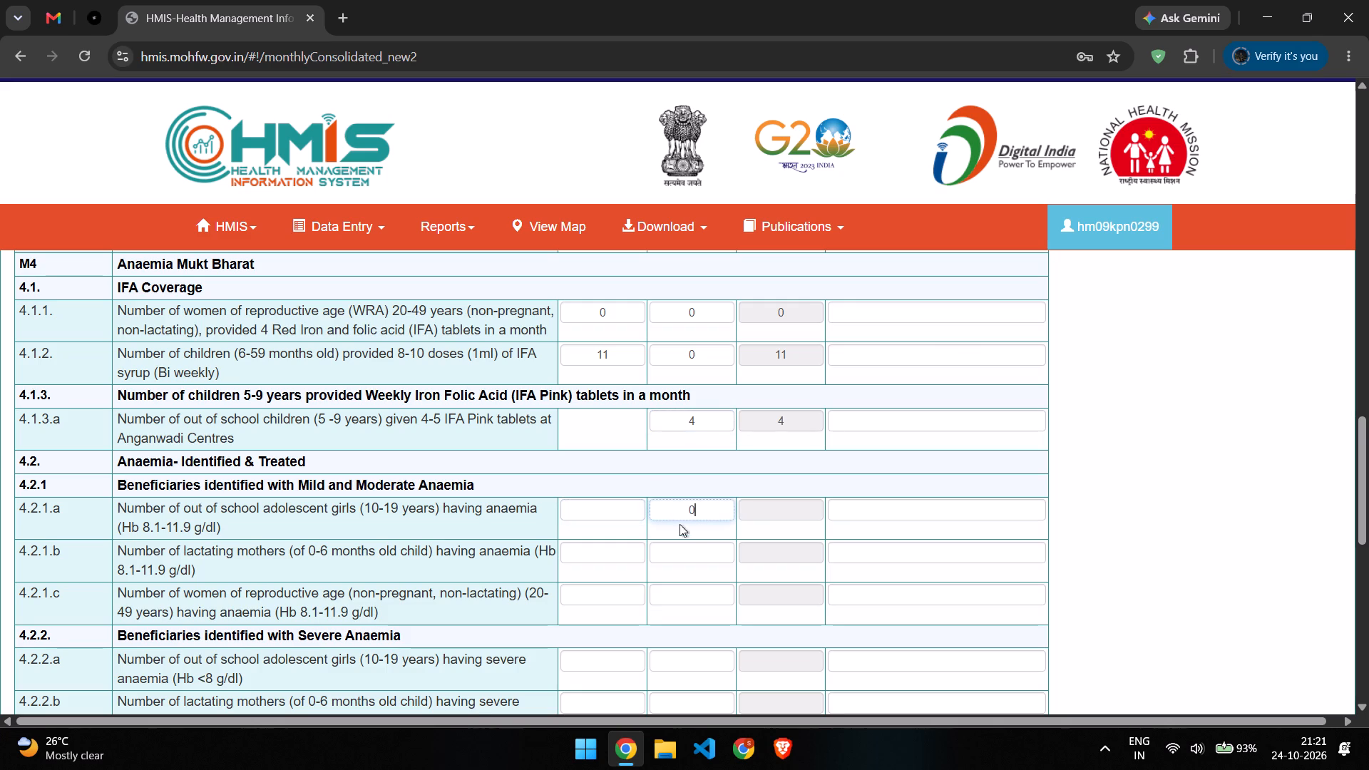
left_click(687, 550)
key("0")
left_click(707, 600)
key("0")
left_click(699, 657)
key("0")
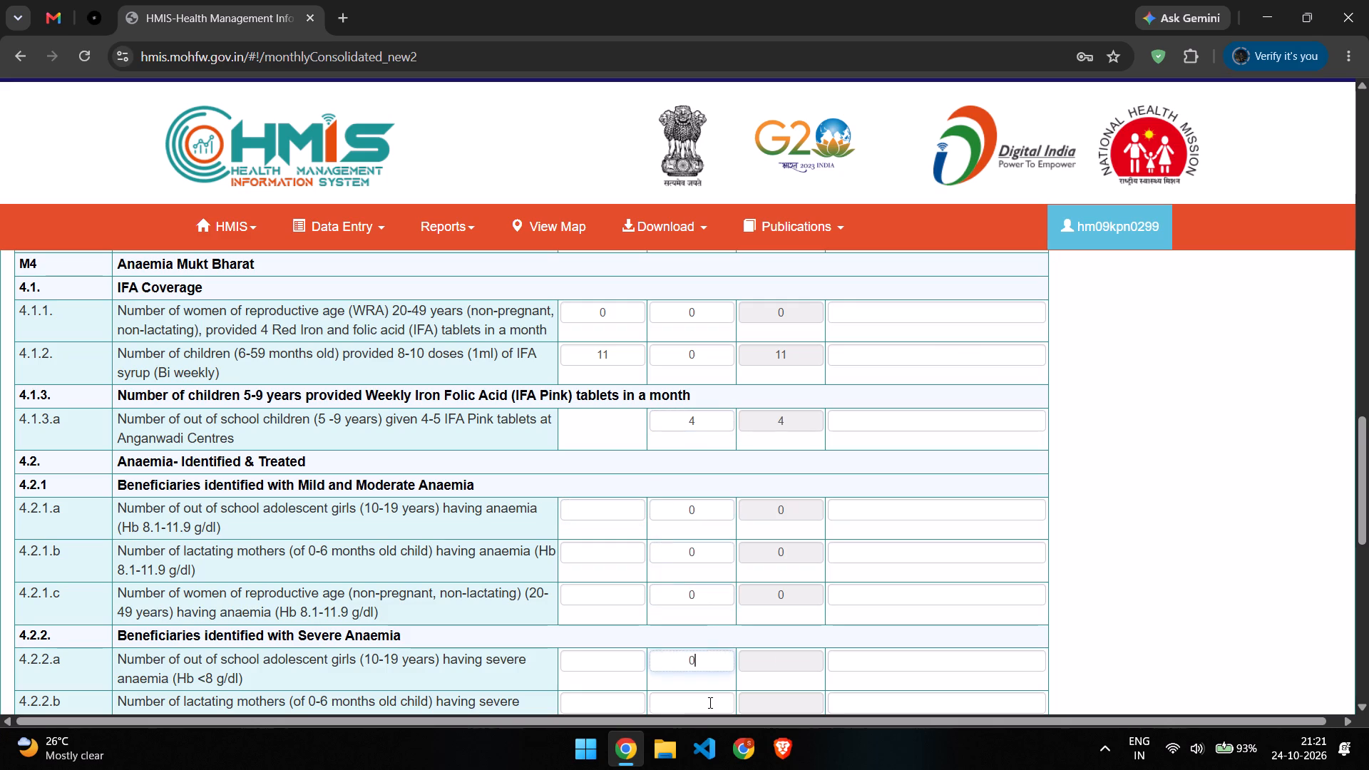
left_click(709, 704)
key("0")
Enter 0 as the In-Facility value for mild/moderate anaemia rows 4.2.1.a to 4.2.1.c and severe anaemia row 4.2.2.a.
left_click(625, 515)
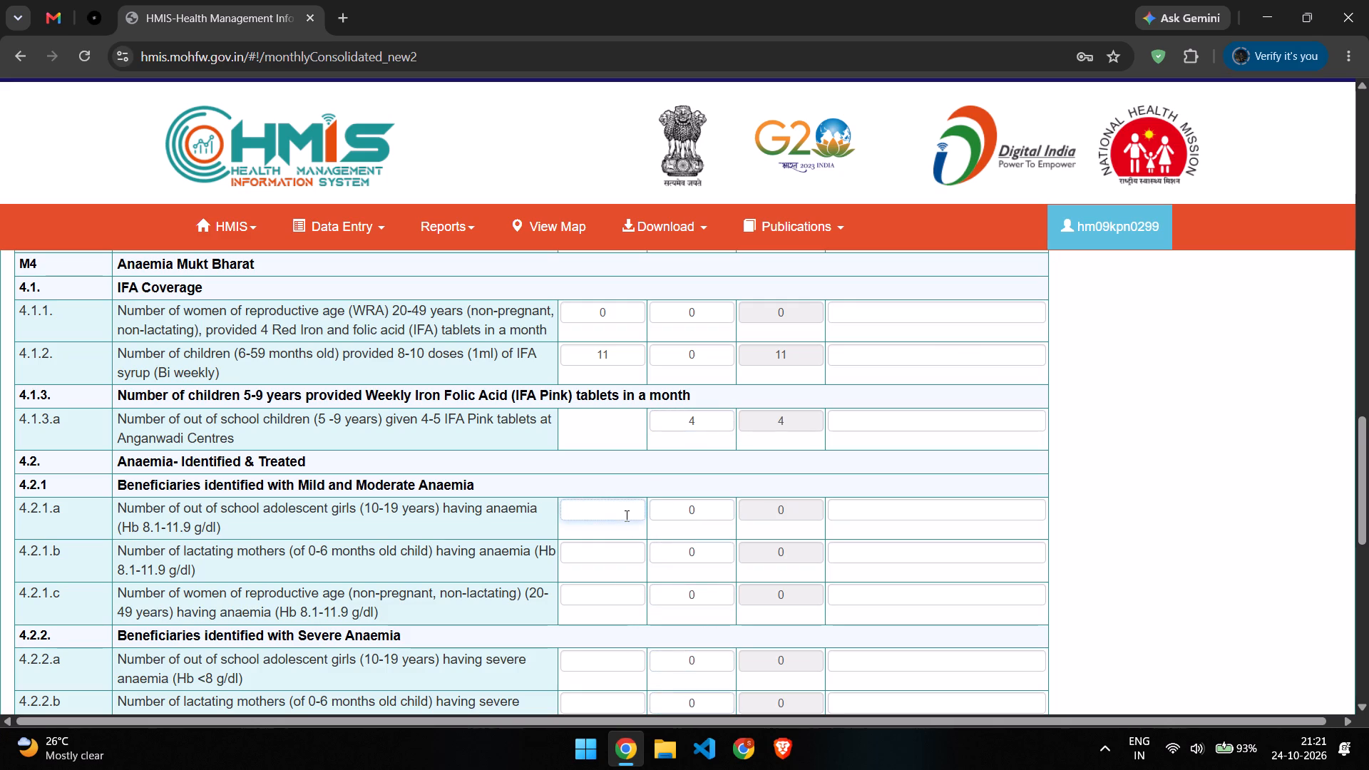
key("0")
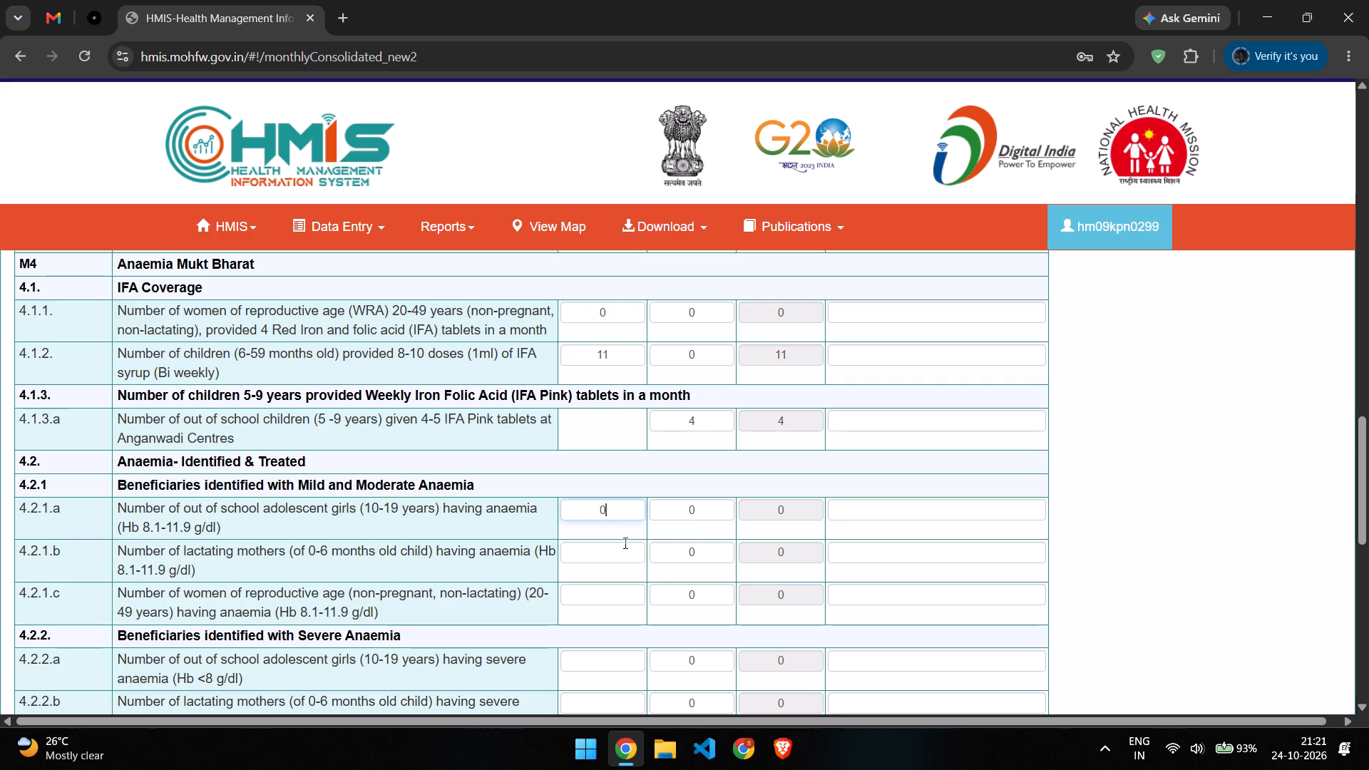
left_click(624, 549)
key("0")
left_click(622, 604)
key("0")
scroll(632, 591, "down", 3)
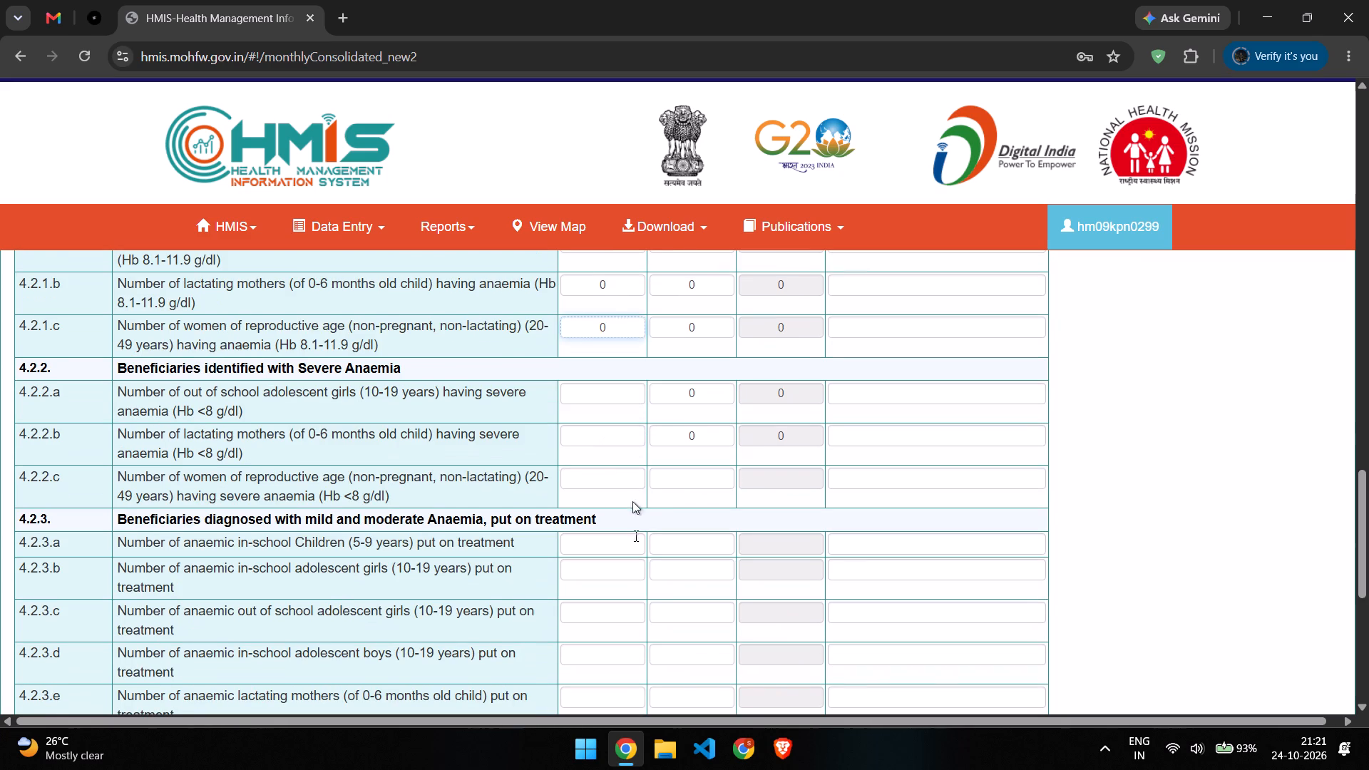
left_click(631, 394)
key("0")
Enter 0 as the Outreach value for severe anaemia row 4.2.2.c and anaemia treatment rows 4.2.3.a to 4.2.3.e.
left_click(694, 482)
key("0")
left_click(674, 544)
key("0")
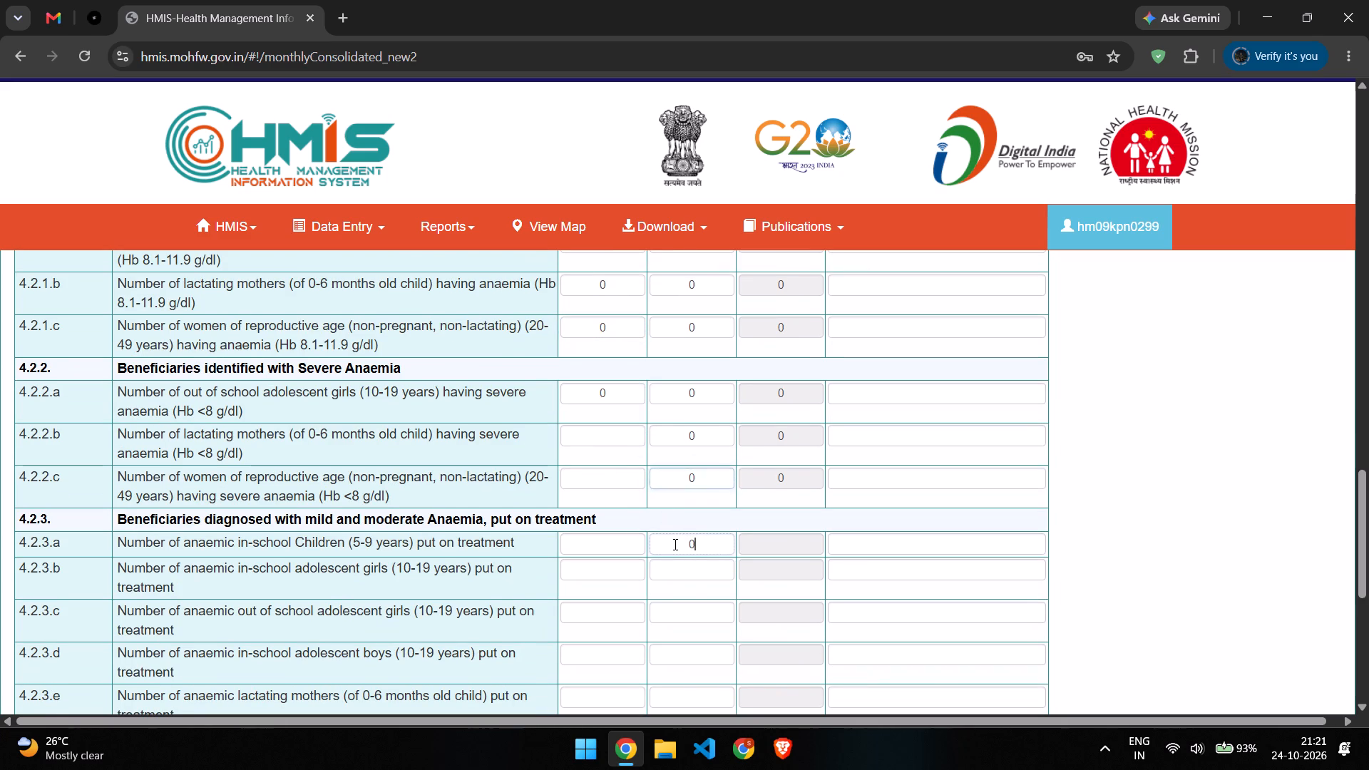
left_click(688, 569)
key("0")
left_click(692, 621)
key("0")
left_click(691, 657)
key("0")
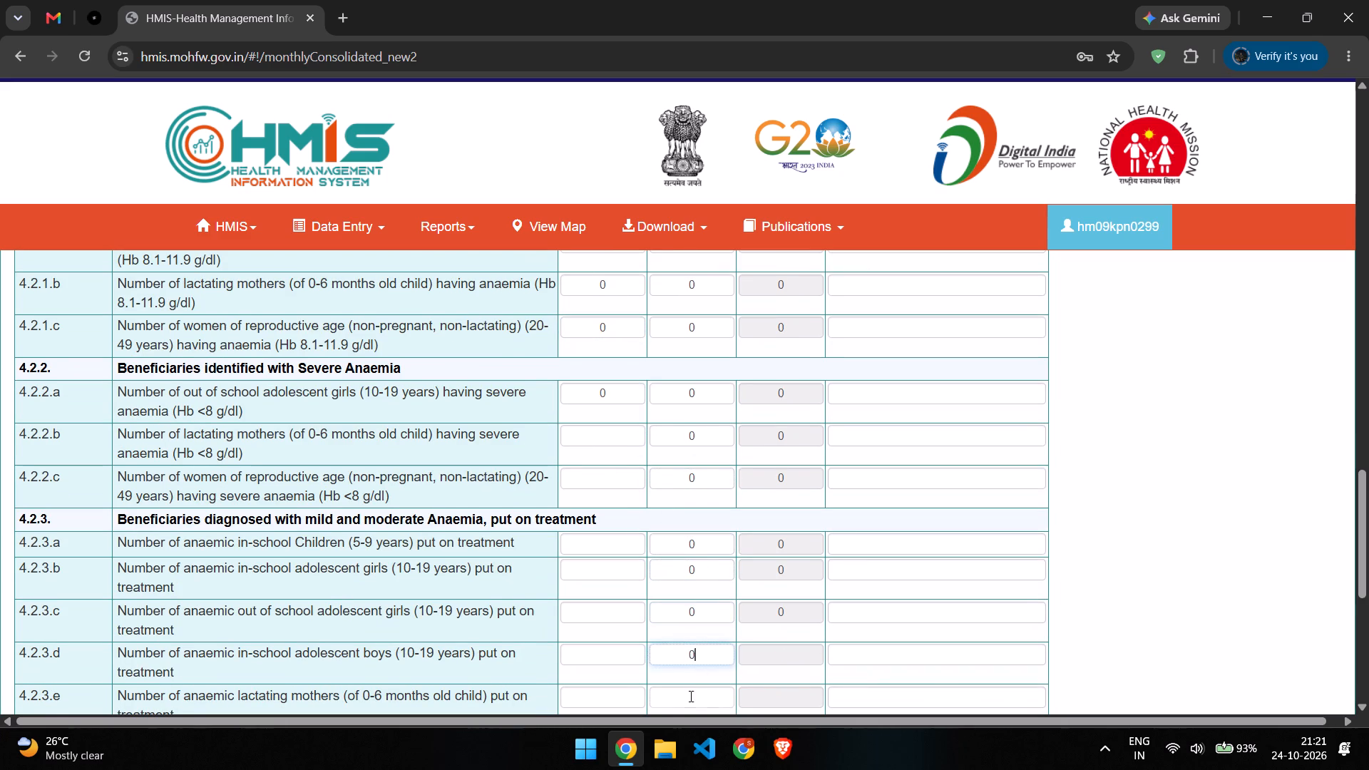
left_click(689, 696)
key("0")
Enter 0 as the In-Facility value for severely anaemic lactating mothers (4.2.2.b) and women of reproductive age (4.2.2.c).
left_click_drag(617, 392, 571, 392)
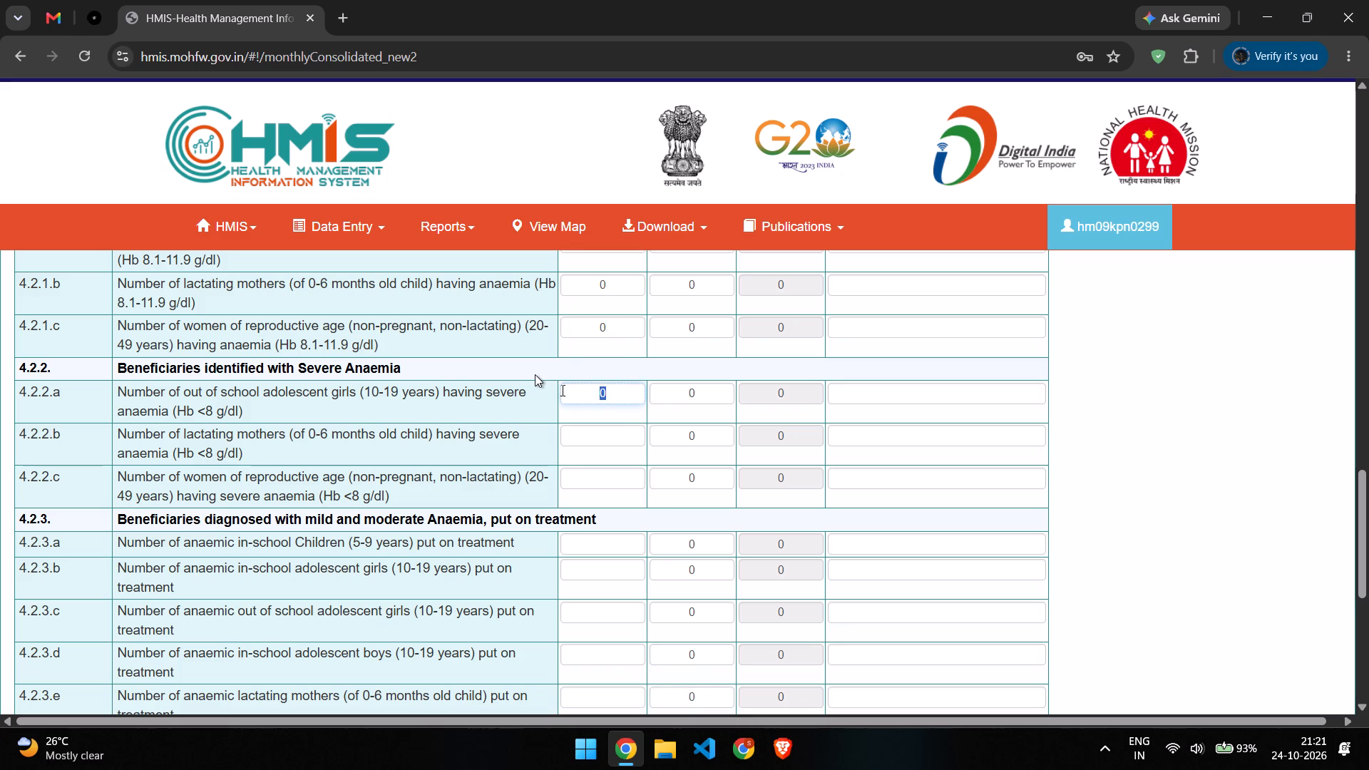
left_click(591, 426)
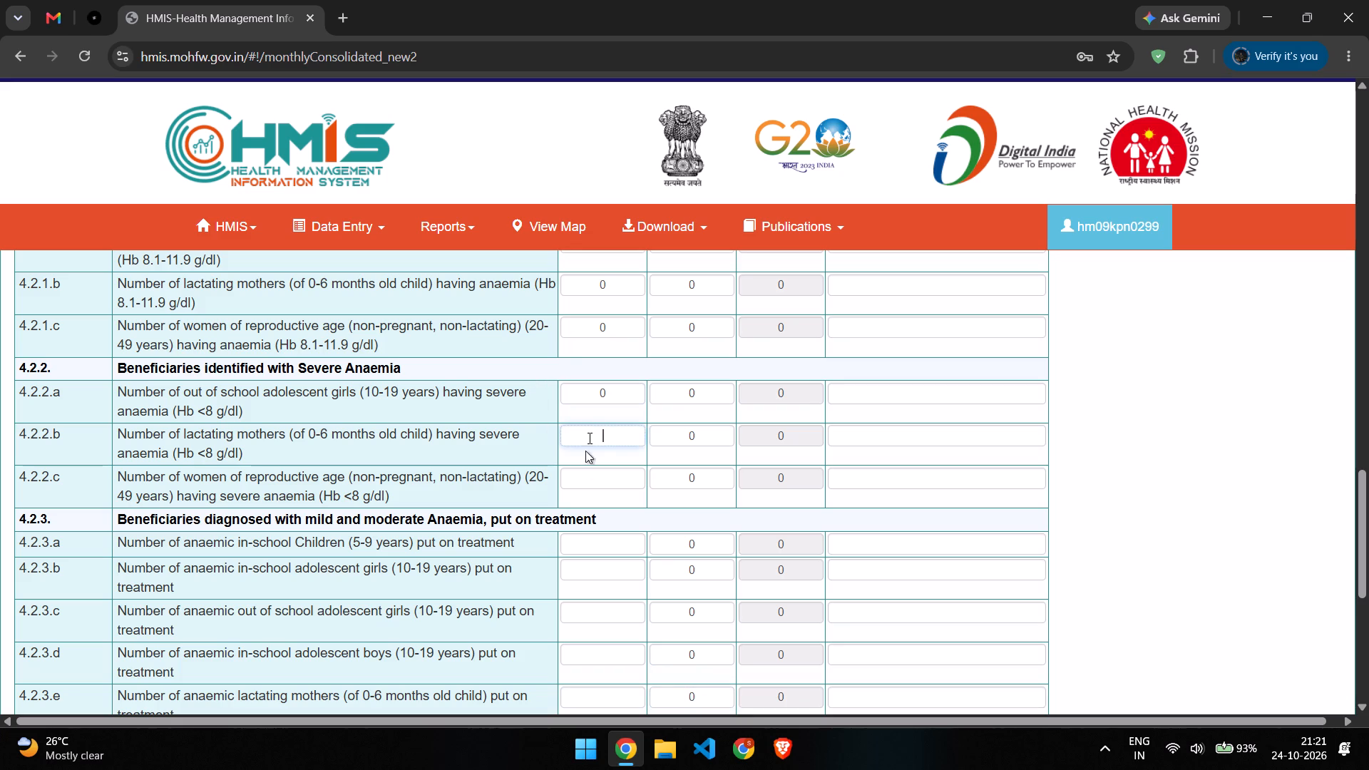
type("60")
left_click(598, 486)
key("0")
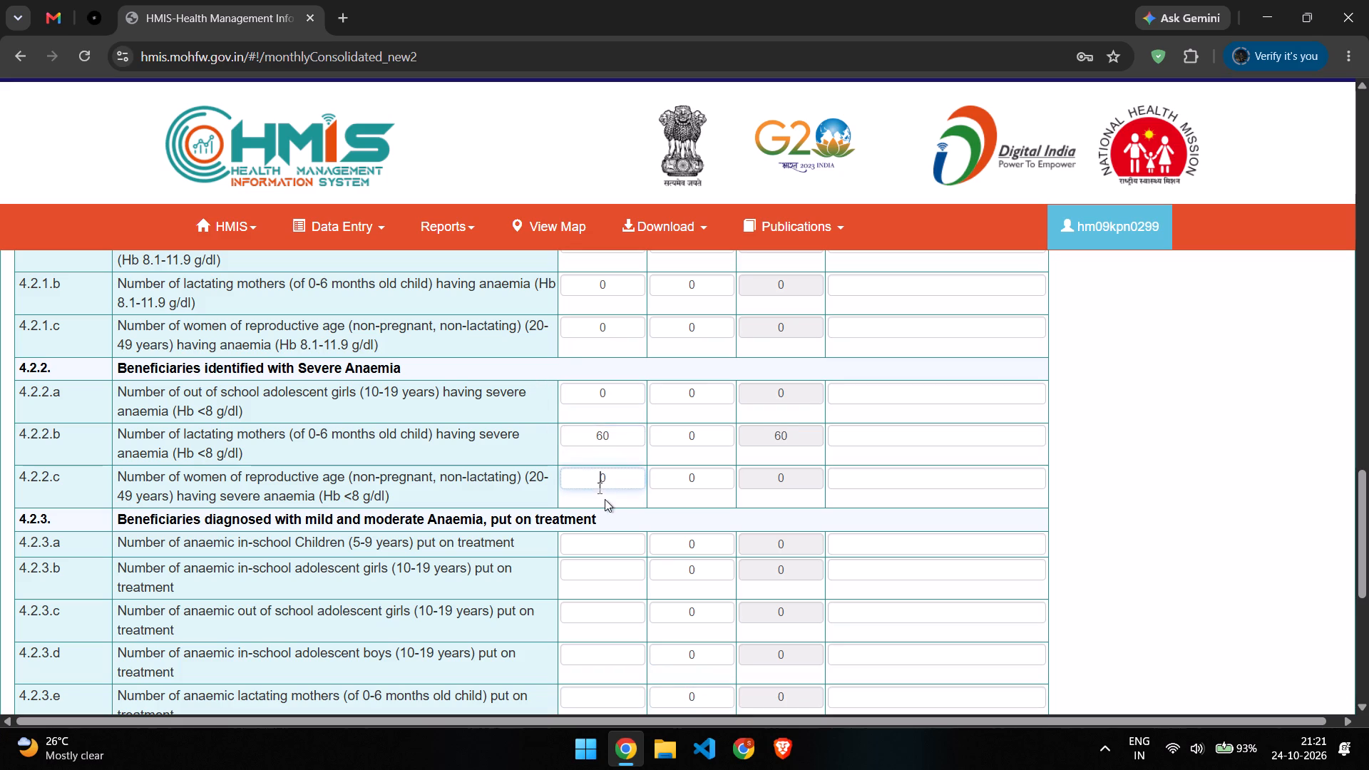
left_click_drag(612, 436, 583, 436)
key("0")
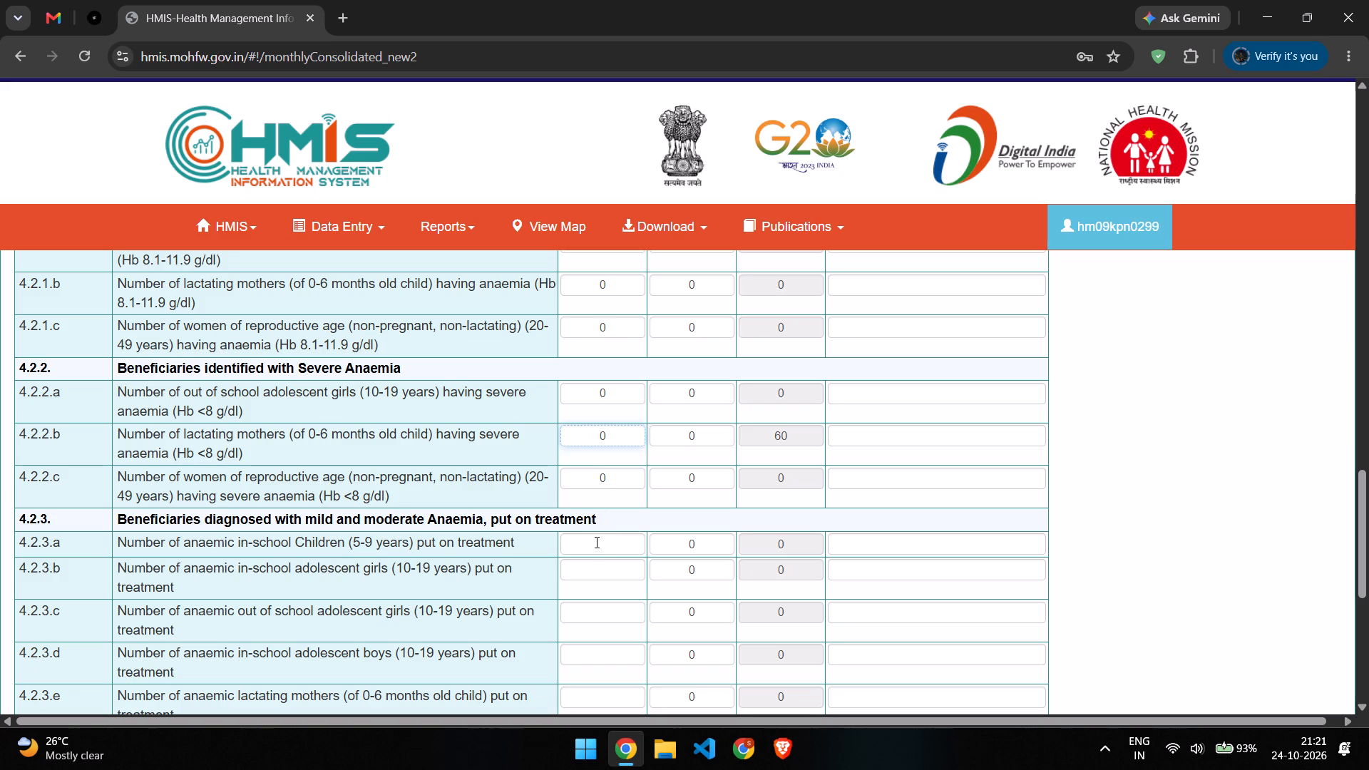
Enter 0 as the Outreach value for anaemic women of reproductive age put on treatment (4.2.3.f).
left_click(593, 548)
scroll(601, 498, "down", 1)
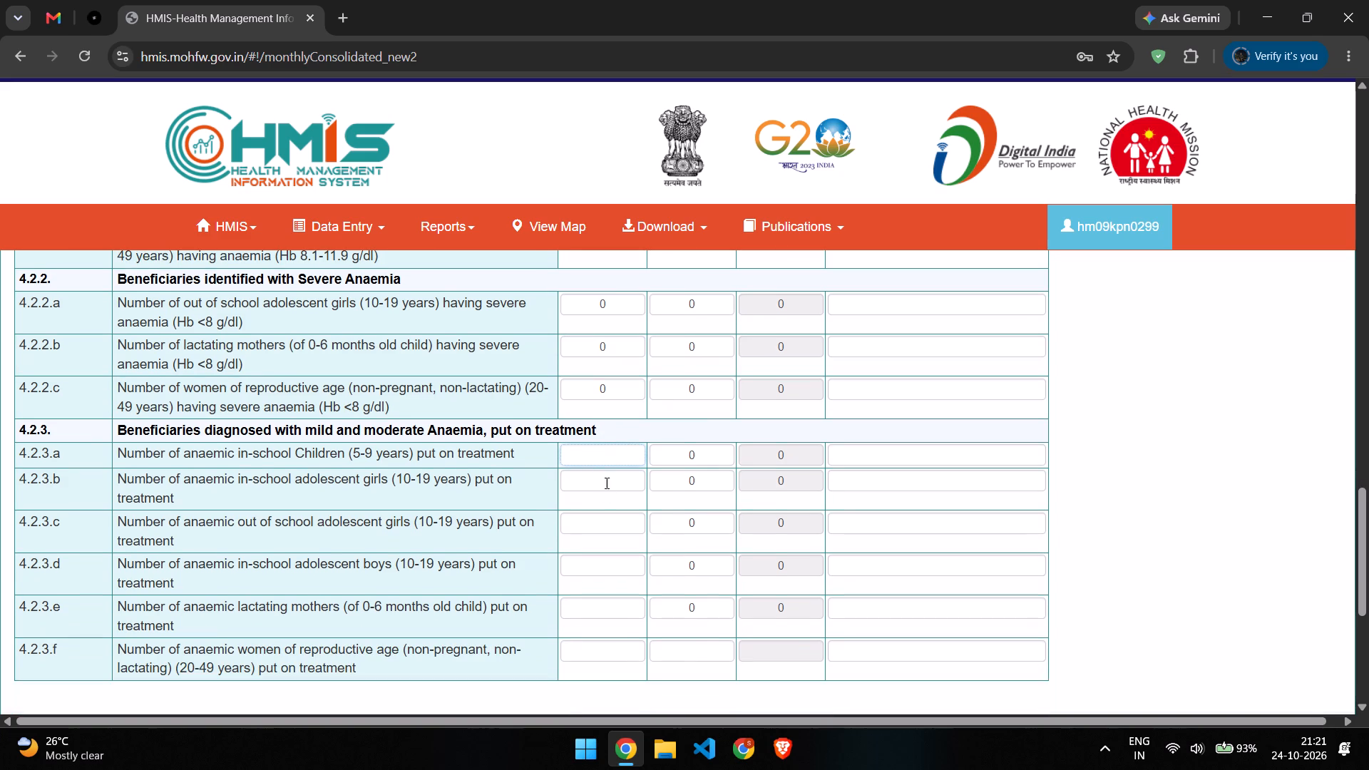
left_click(665, 640)
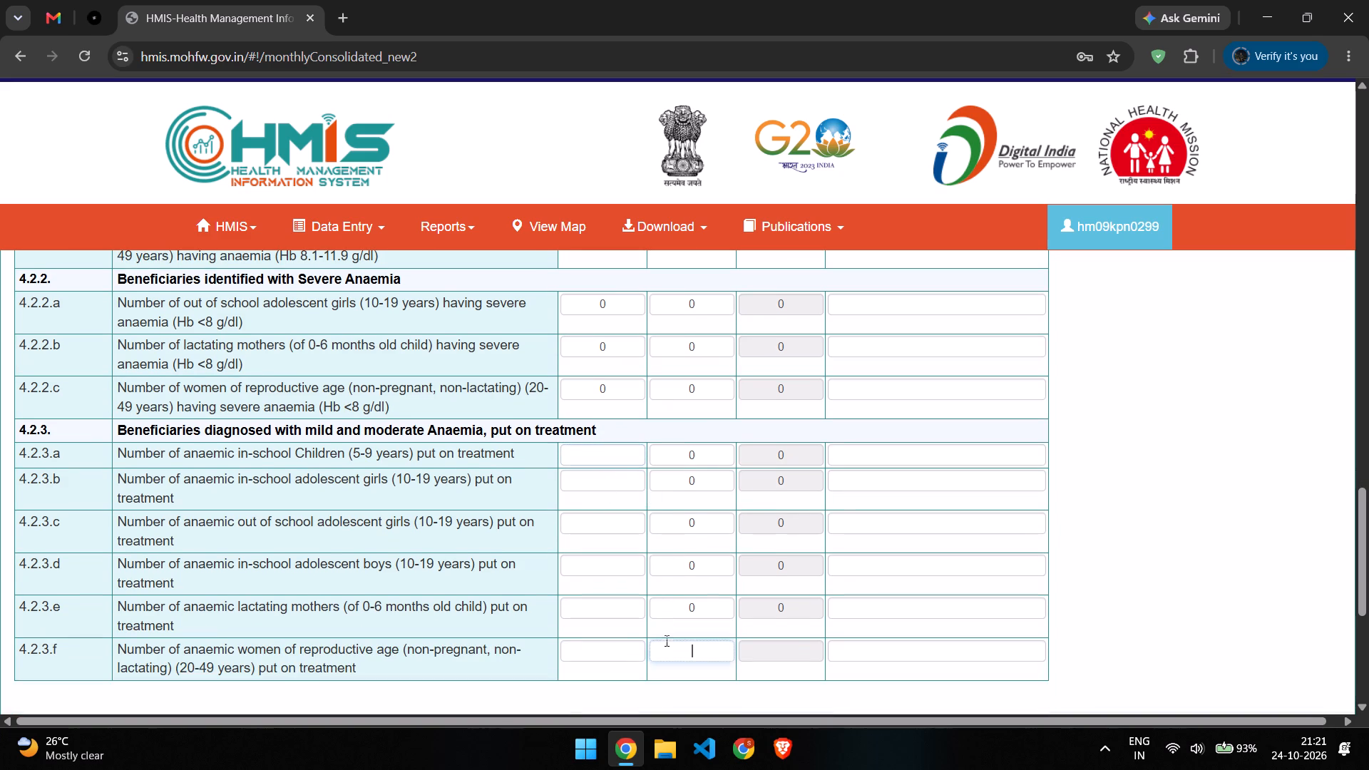
key("0")
Enter 0 as the In-Facility value for all anaemia treatment rows 4.2.3.a to 4.2.3.f.
left_click(613, 454)
key("0")
left_click(610, 488)
key("0")
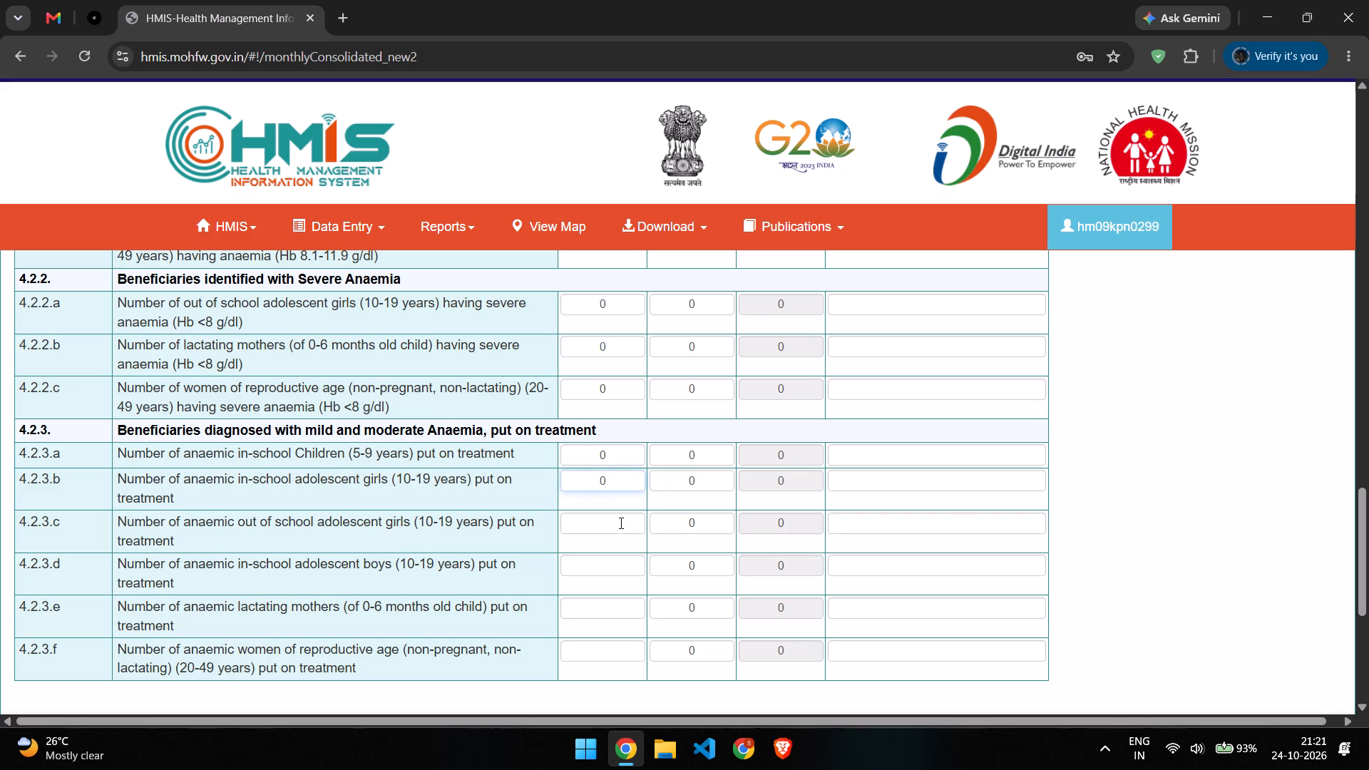
left_click(620, 523)
key("0")
left_click(619, 561)
key("0")
left_click(629, 602)
key("0")
left_click(615, 667)
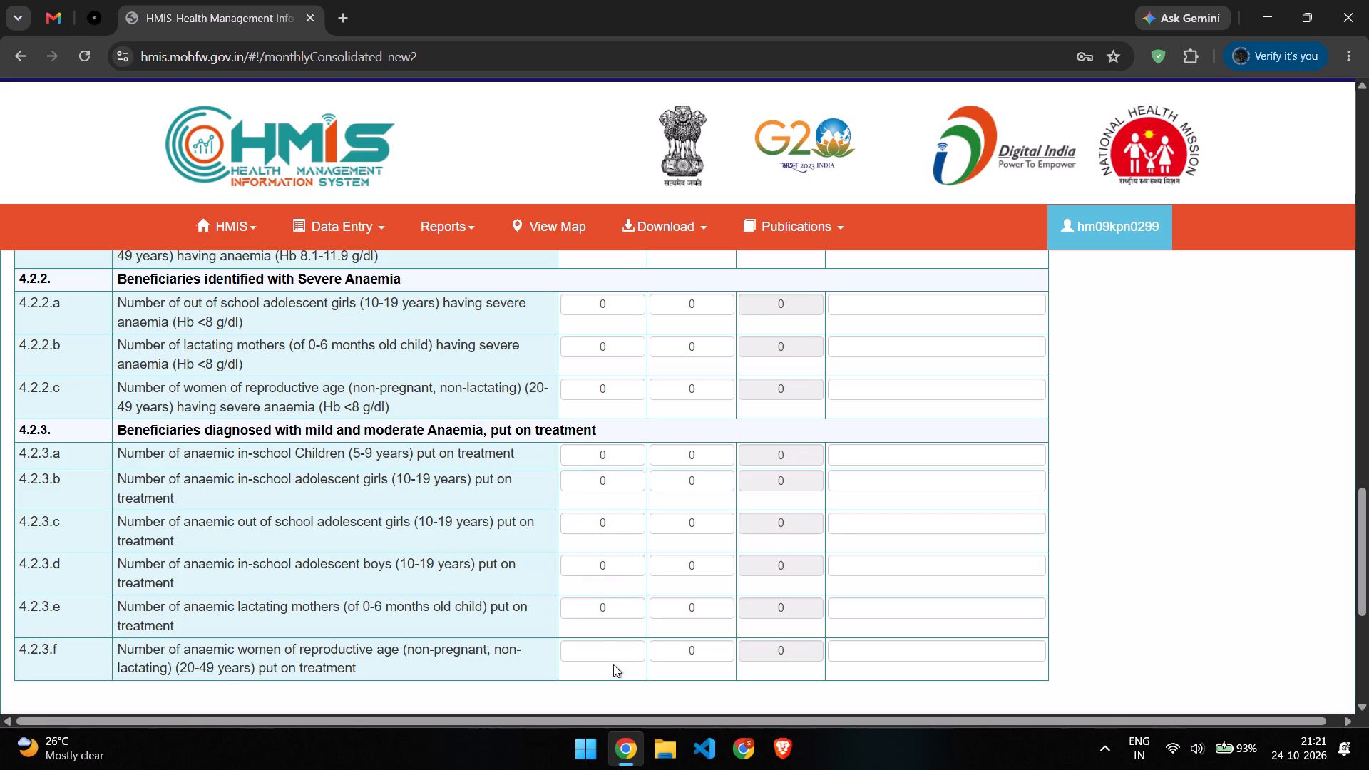
left_click(615, 657)
key("0")
Submit the Part-A M2-M4 data for Oct-2026 and dismiss the dialog that follows.
scroll(821, 558, "down", 2)
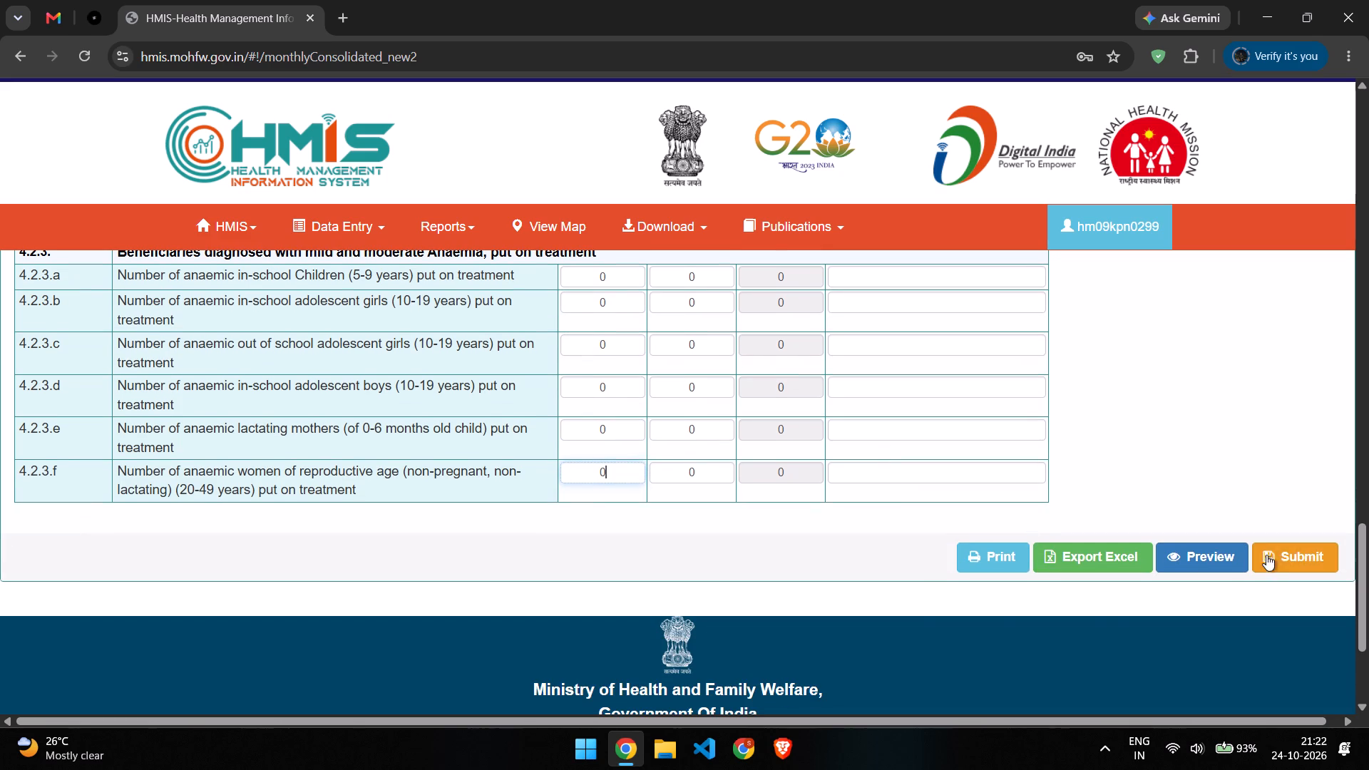
left_click(1283, 556)
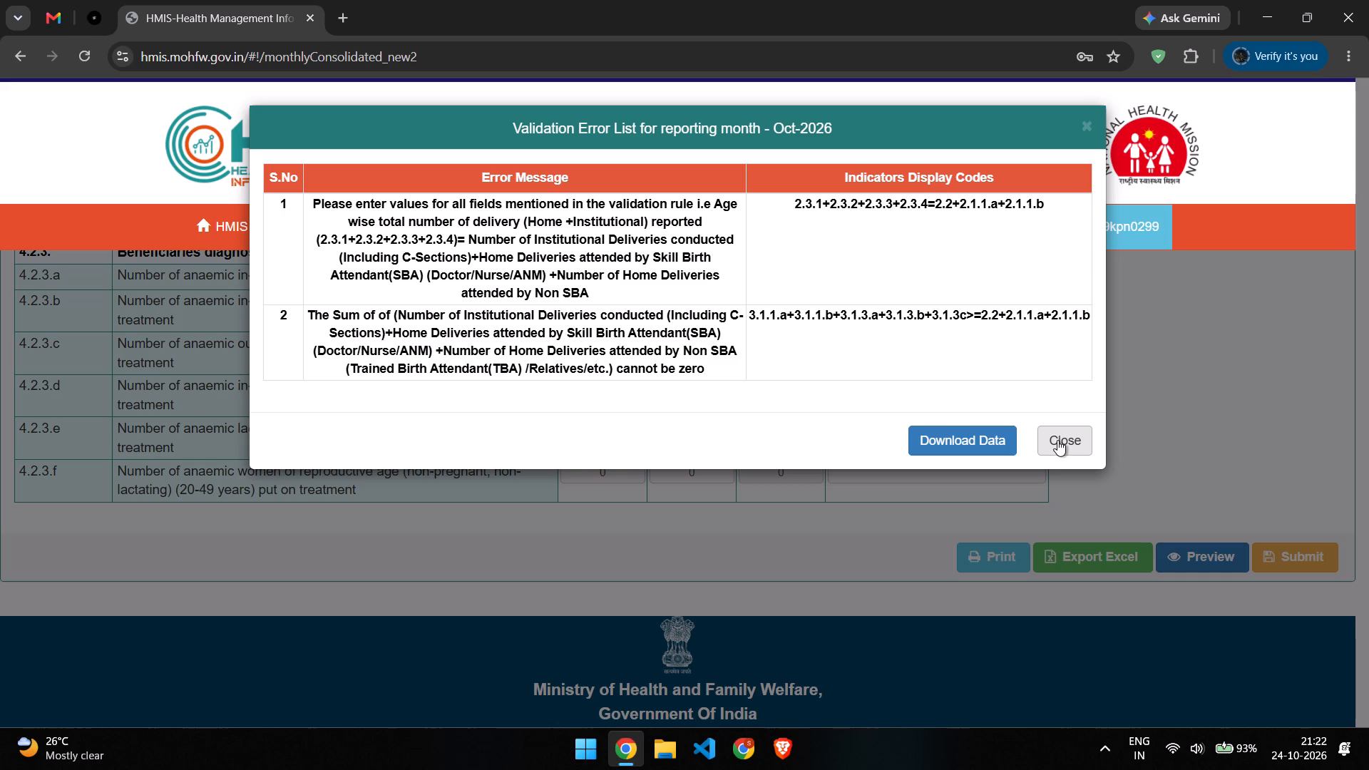
left_click(1057, 440)
Switch to the Part-A M5-M9 section of the form, waiting for the page to respond.
scroll(847, 439, "up", 14)
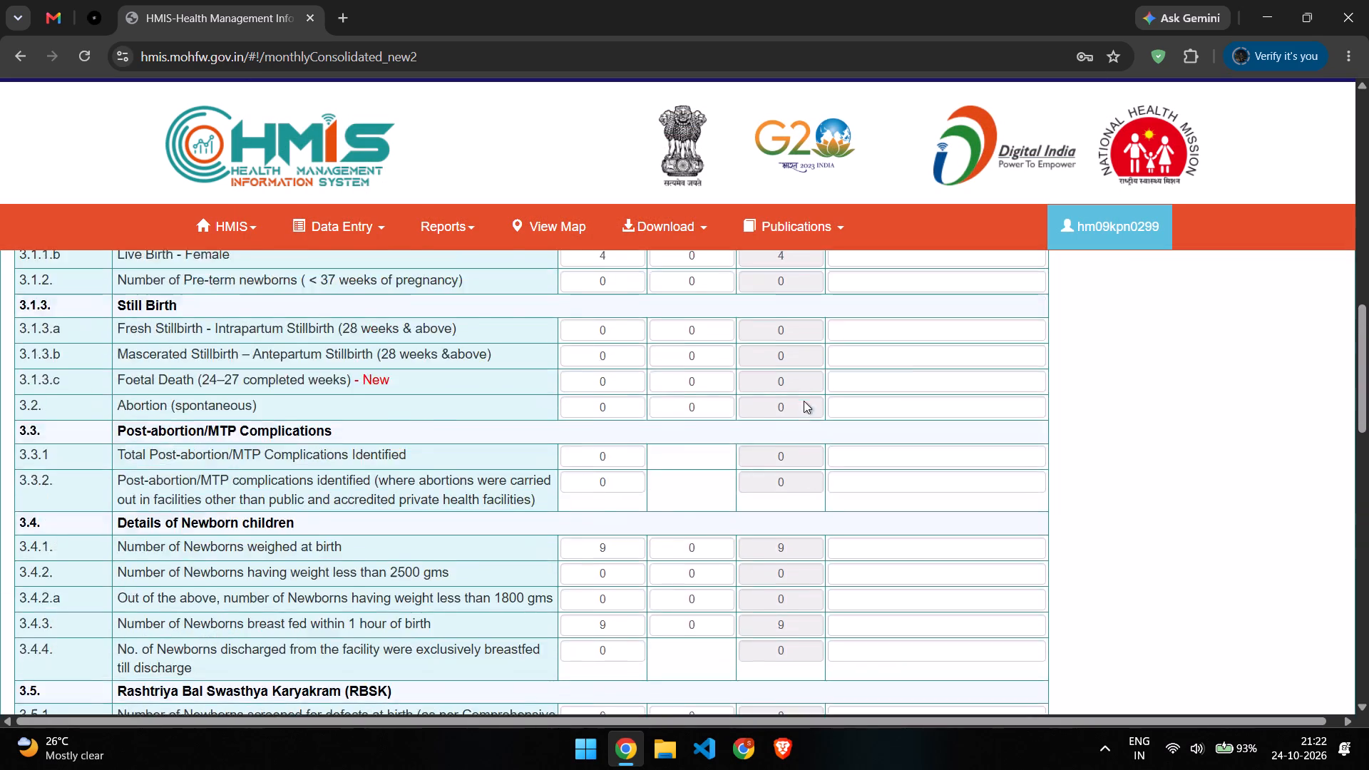
scroll(804, 401, "up", 13)
left_click(152, 590)
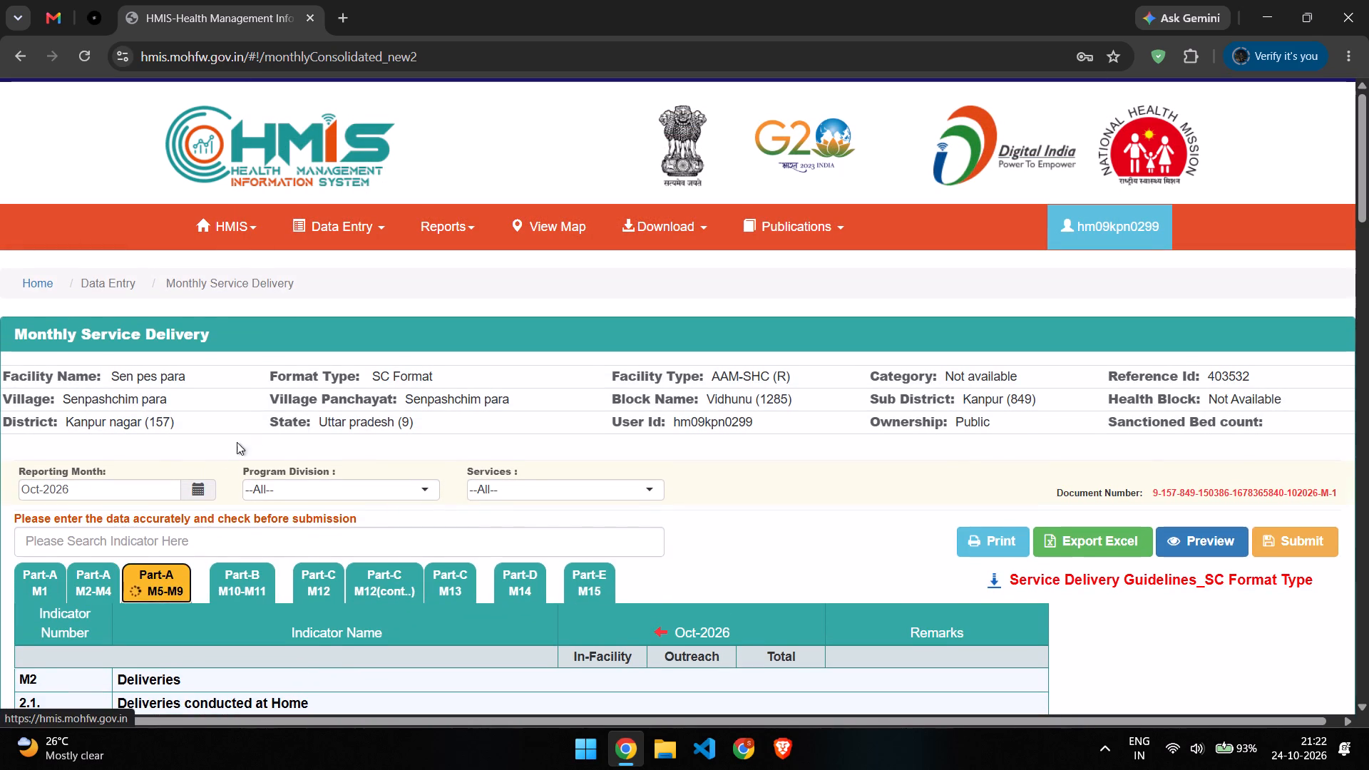
scroll(304, 416, "down", 3)
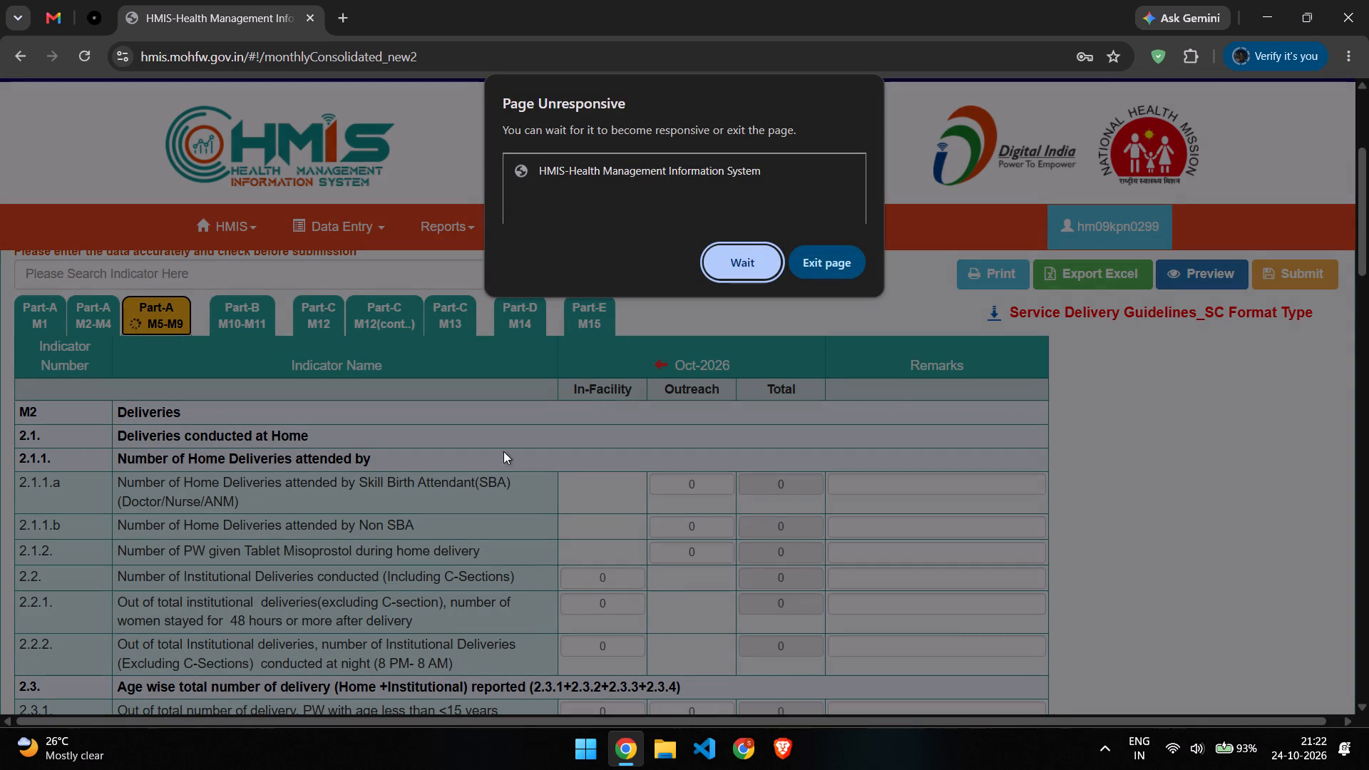
left_click(736, 260)
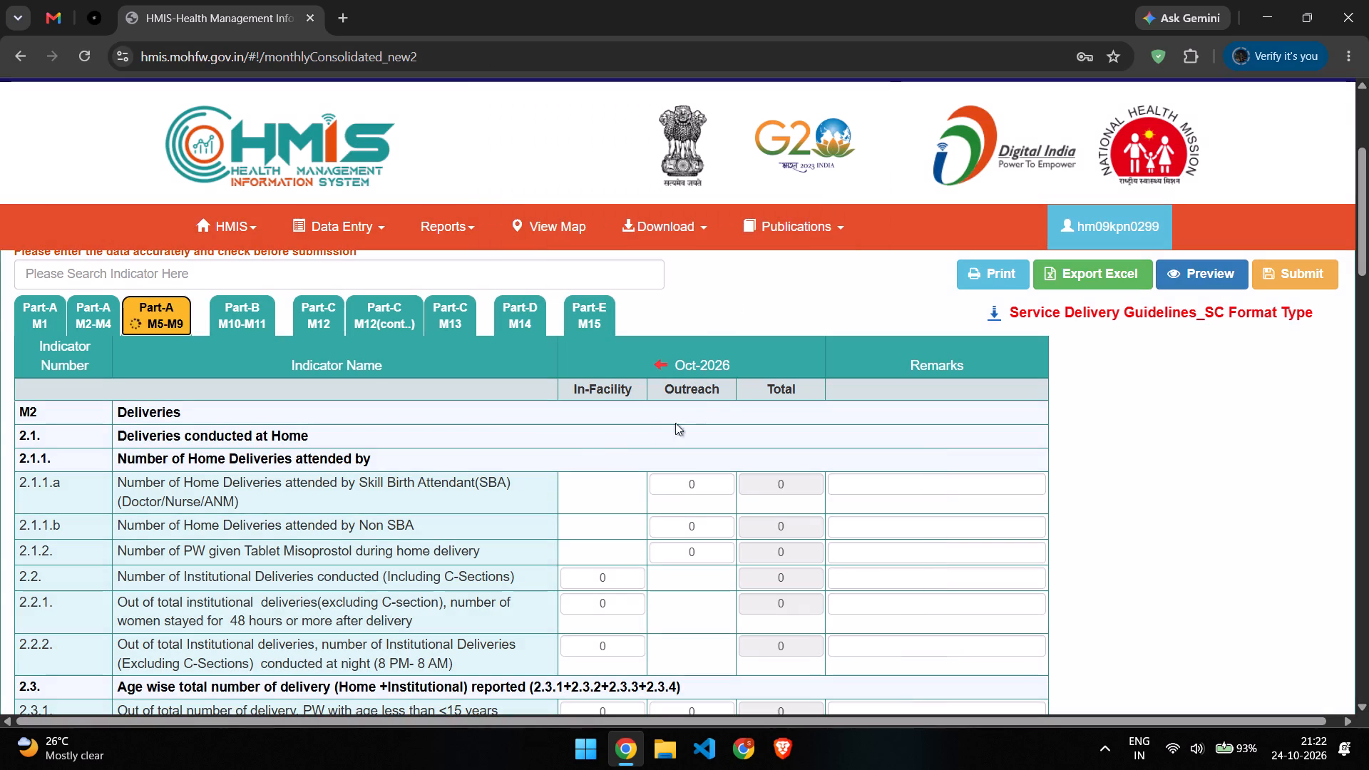
left_click(151, 318)
left_click(216, 322)
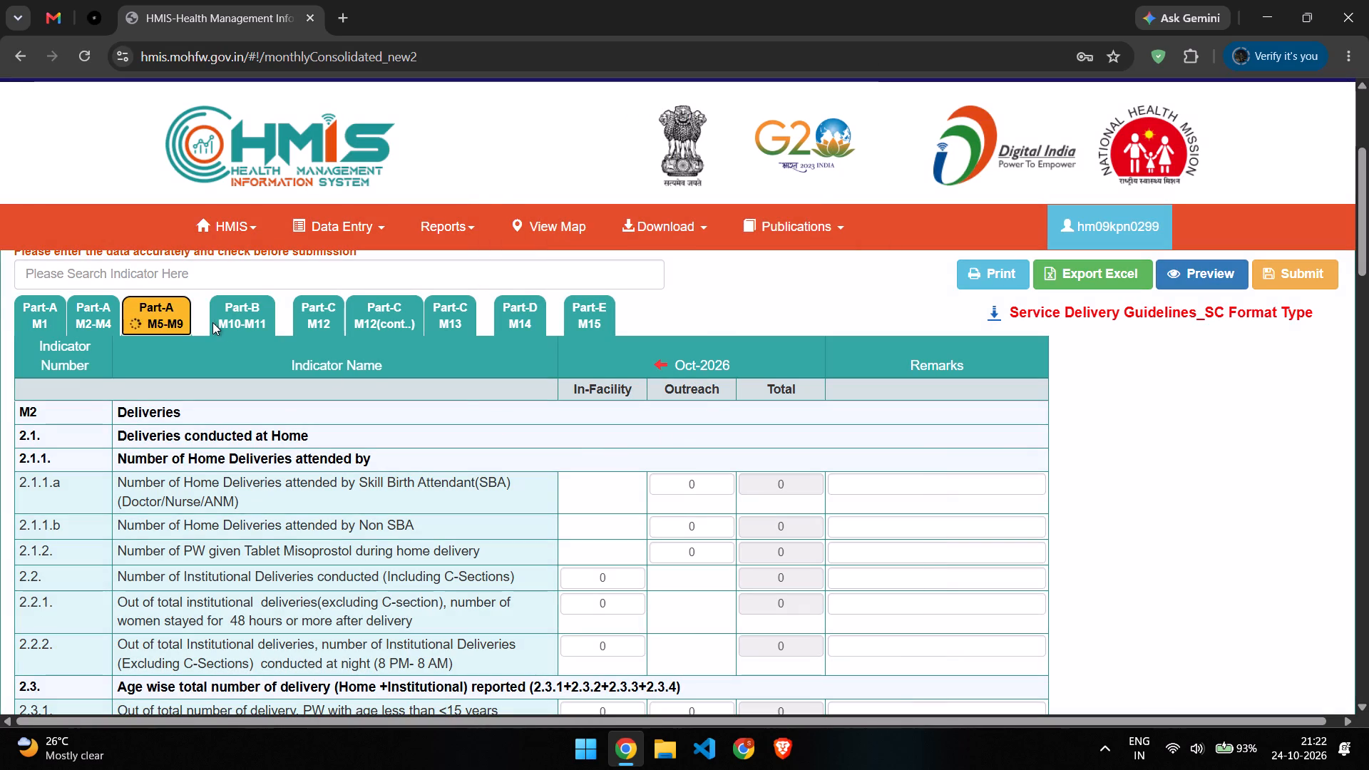
left_click(141, 311)
Enter 0 as the Outreach value for Post Natal Care rows 5.1 and 5.3 to 5.6.
left_click(677, 442)
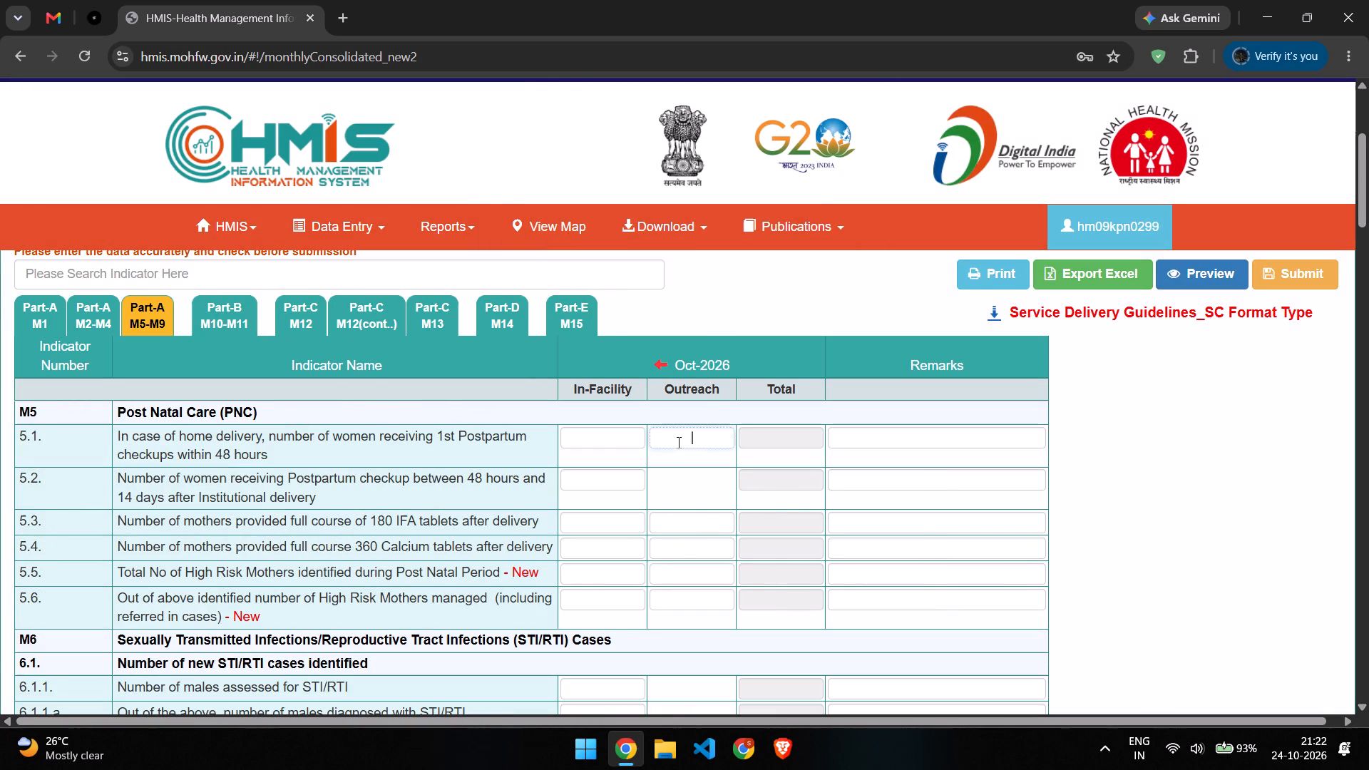
key("0")
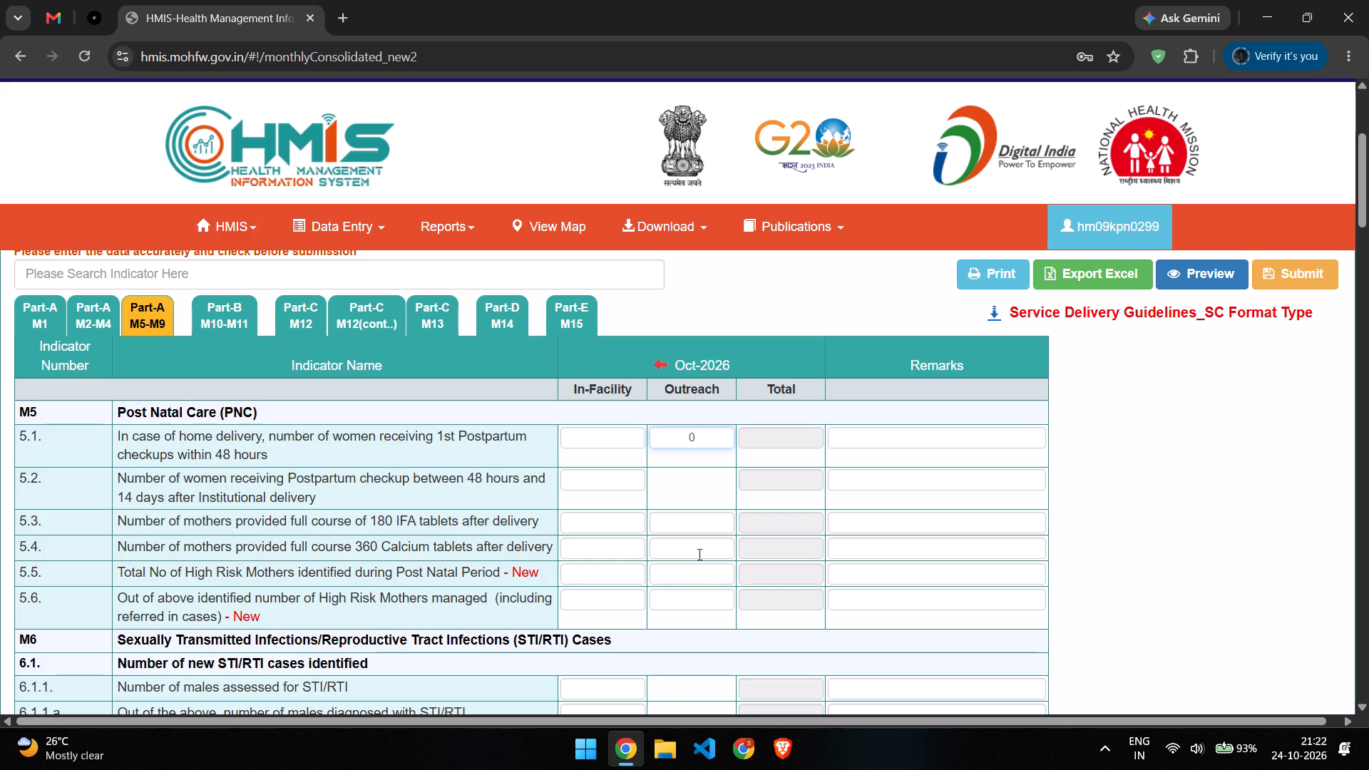
left_click(698, 532)
key("0")
left_click(700, 552)
key("0")
left_click(705, 573)
key("0")
left_click(699, 607)
key("0")
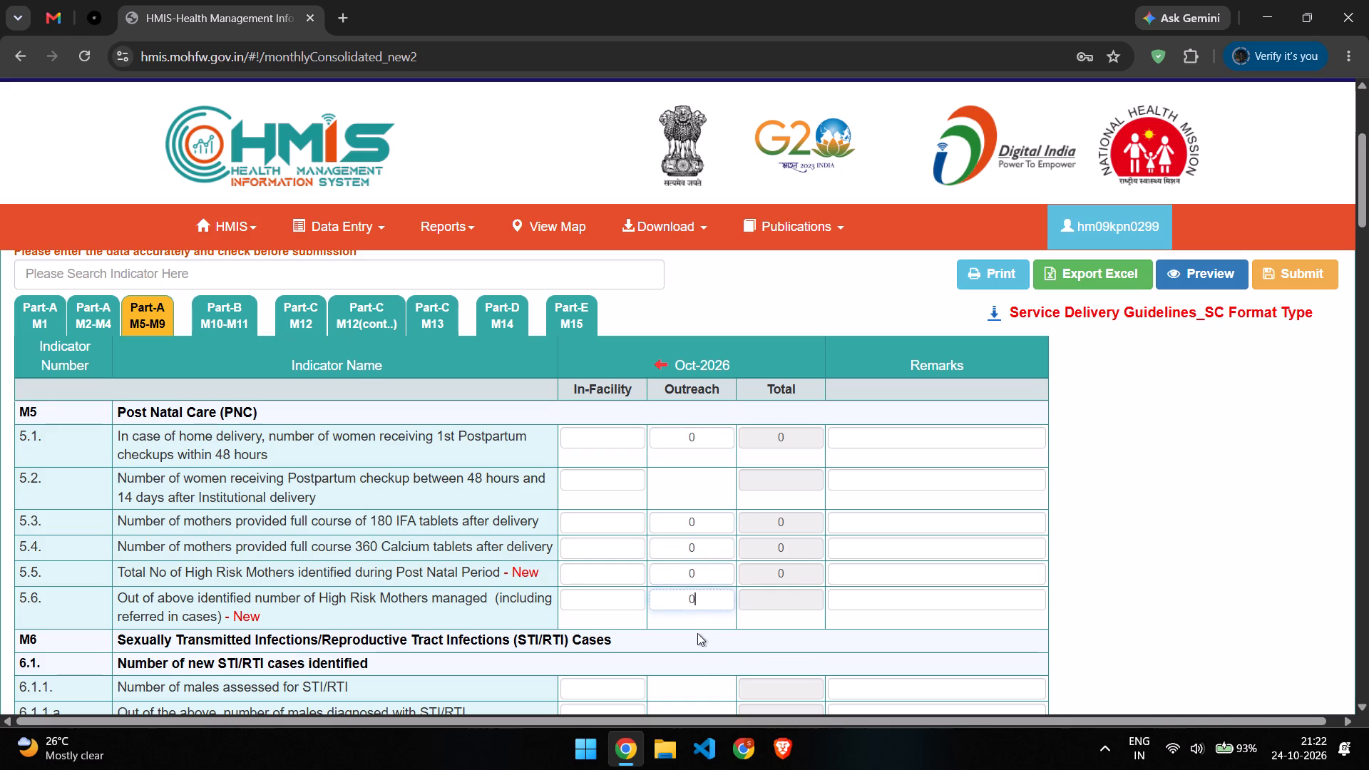
key("0")
left_click(702, 689)
Enter 0 as the In-Facility value for all Post Natal Care rows 5.1 to 5.6.
left_click(608, 440)
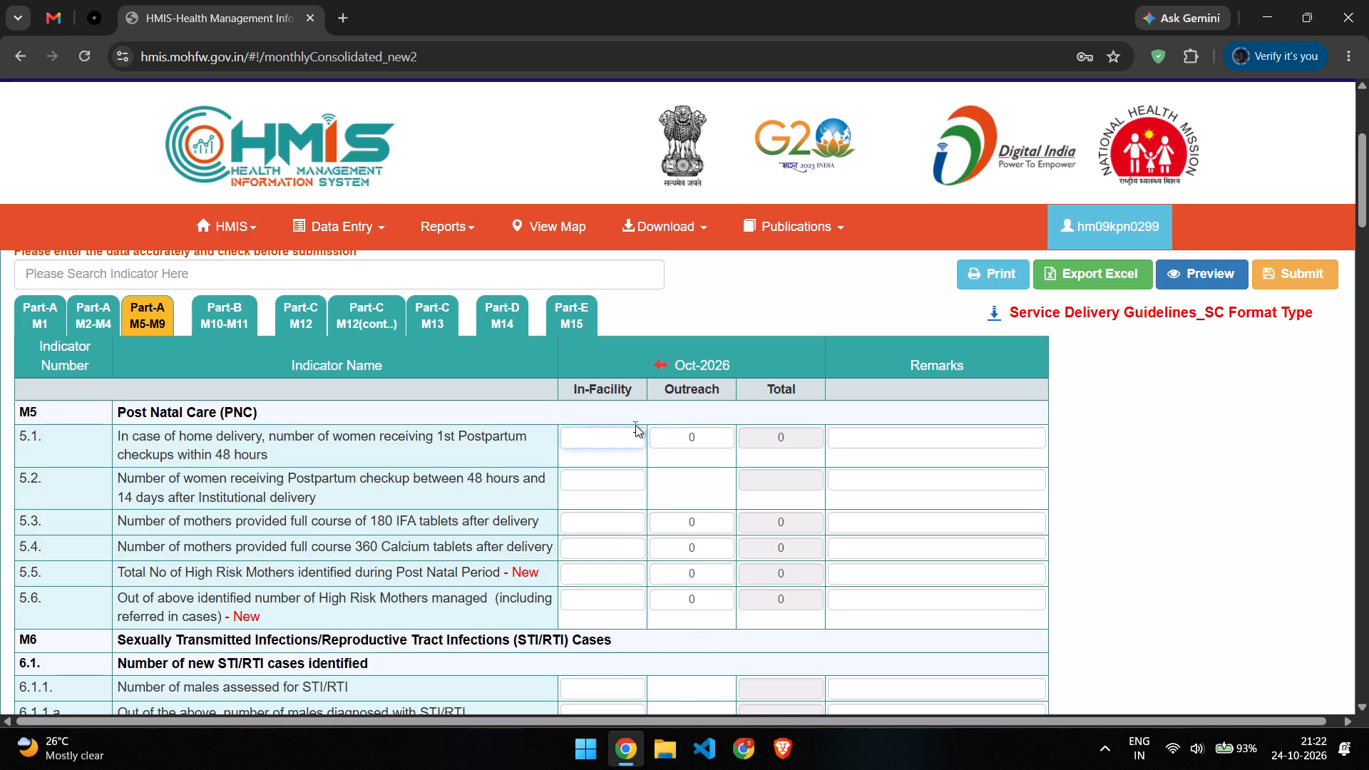
key("0")
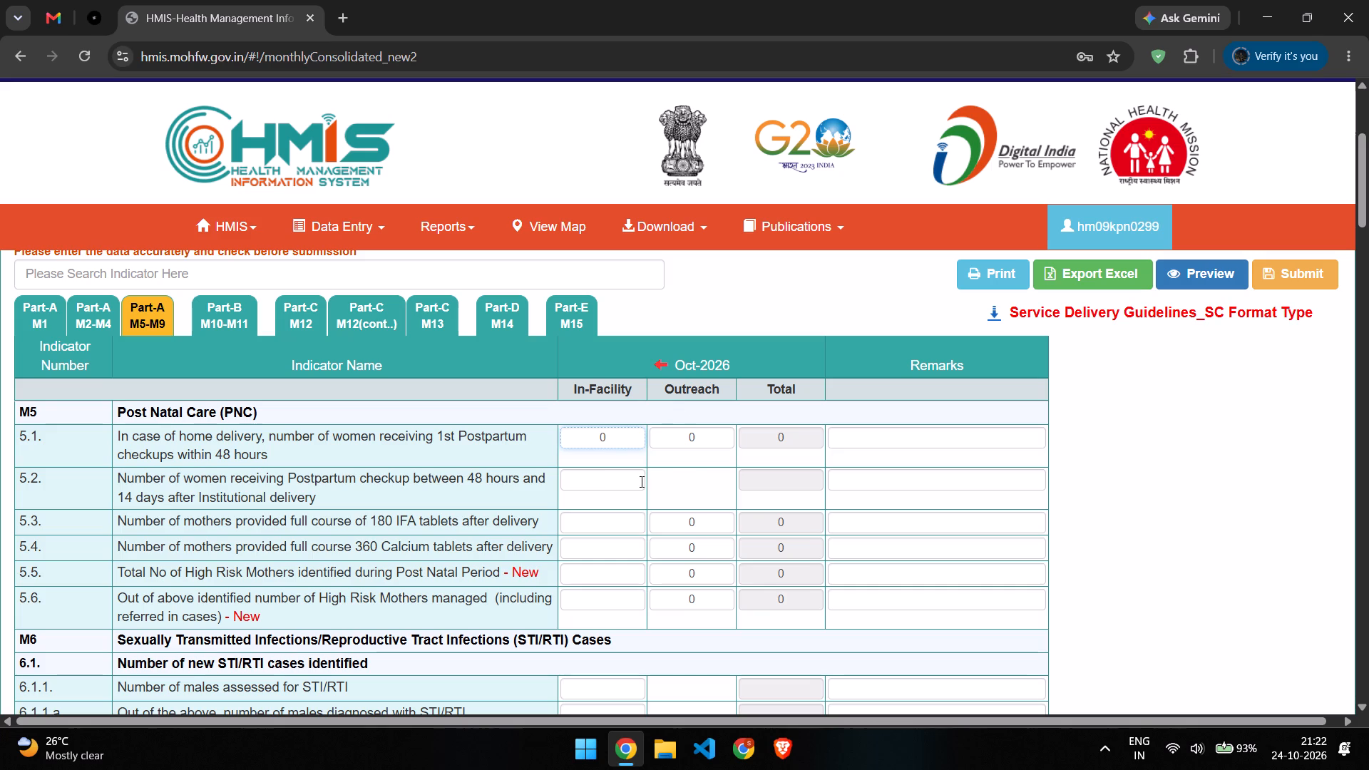
left_click(640, 481)
key("0")
left_click(615, 515)
key("0")
key("0")
double_click(621, 552)
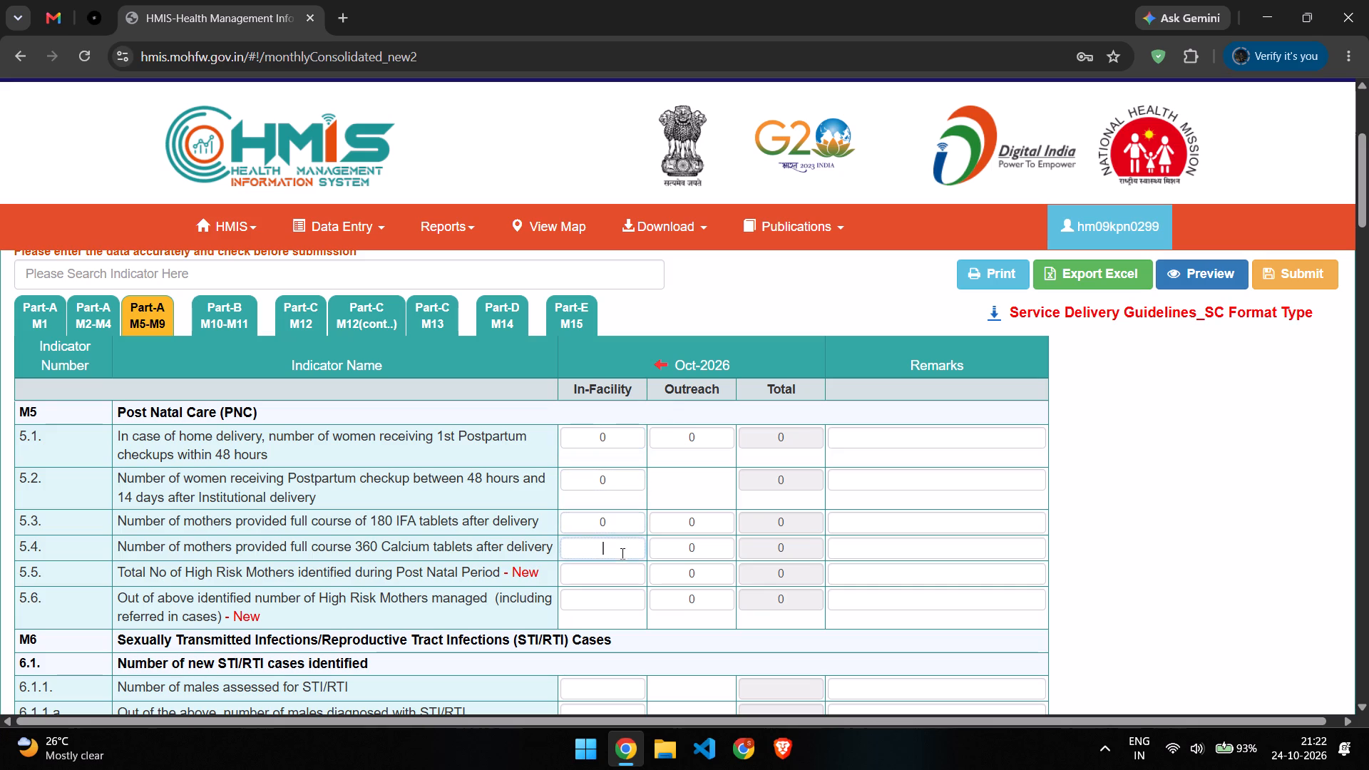
key("0")
left_click(622, 575)
key("0")
left_click(622, 597)
key("0")
Enter 0 as the Outreach value for injectable contraceptive MPA first-dose rows 7.5.1 and 7.5.2.
scroll(648, 560, "down", 3)
scroll(684, 632, "down", 3)
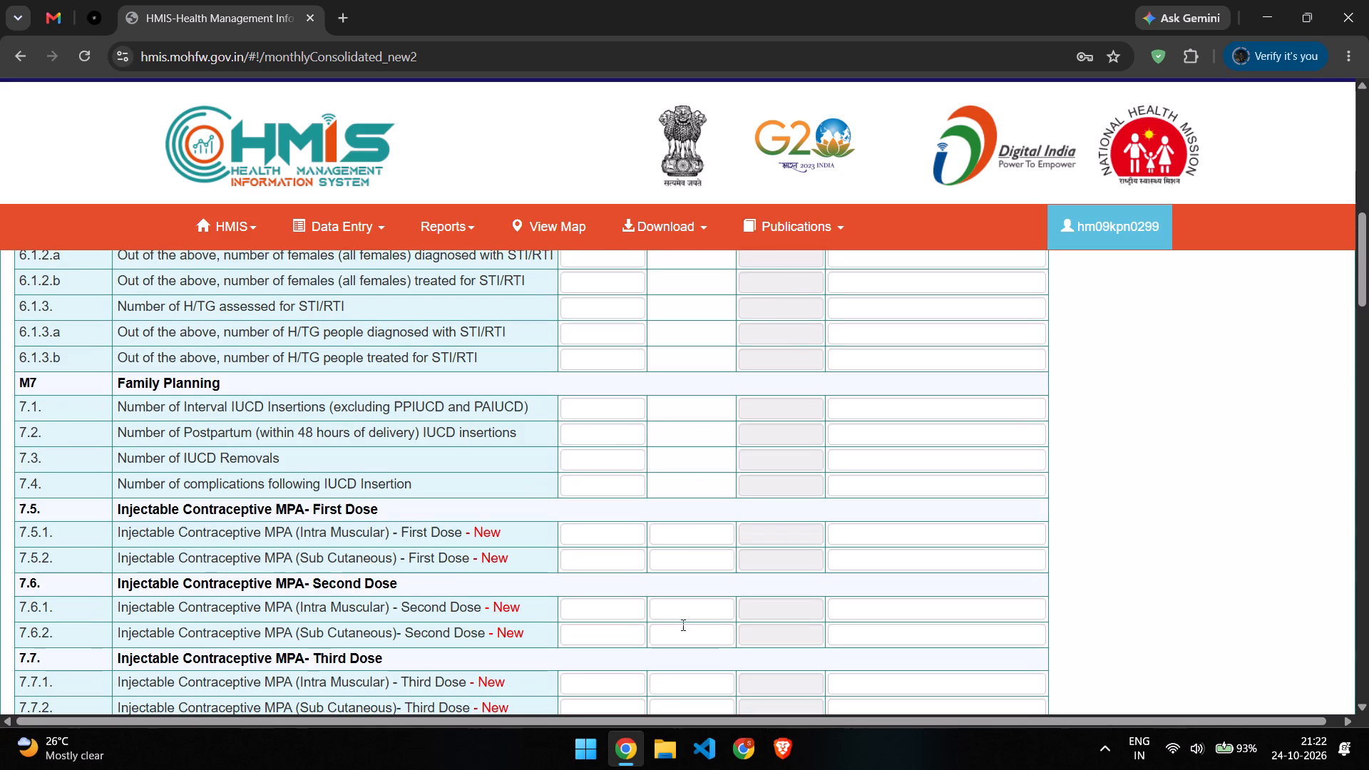
left_click(685, 528)
key("0")
left_click(697, 575)
key("0")
left_click(697, 557)
key("0")
Enter 0 as the Outreach value for injectable MPA second-dose rows 7.6.1 and 7.6.2 and third-dose rows 7.7.1 and 7.7.2.
left_click(708, 616)
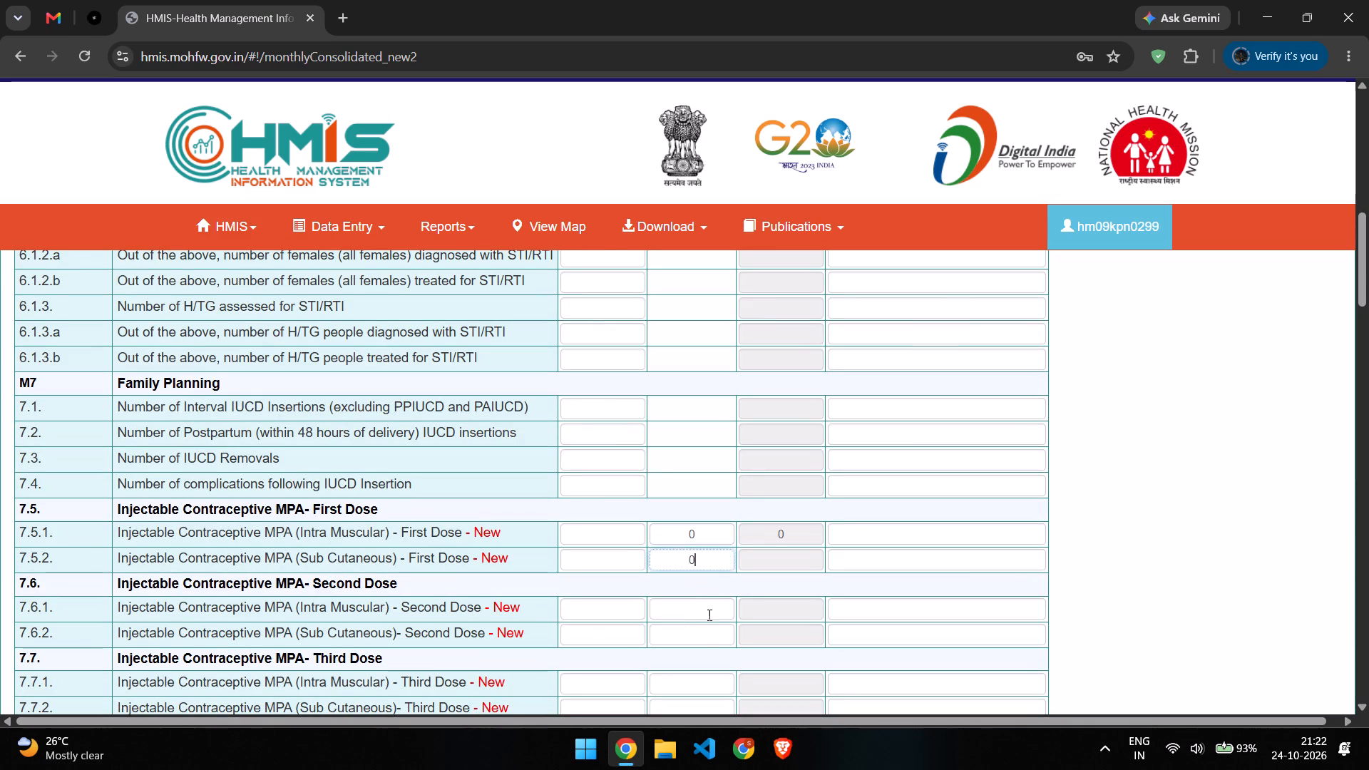
key("0")
left_click(699, 645)
key("0")
left_click(699, 626)
key("0")
left_click(699, 674)
key("0")
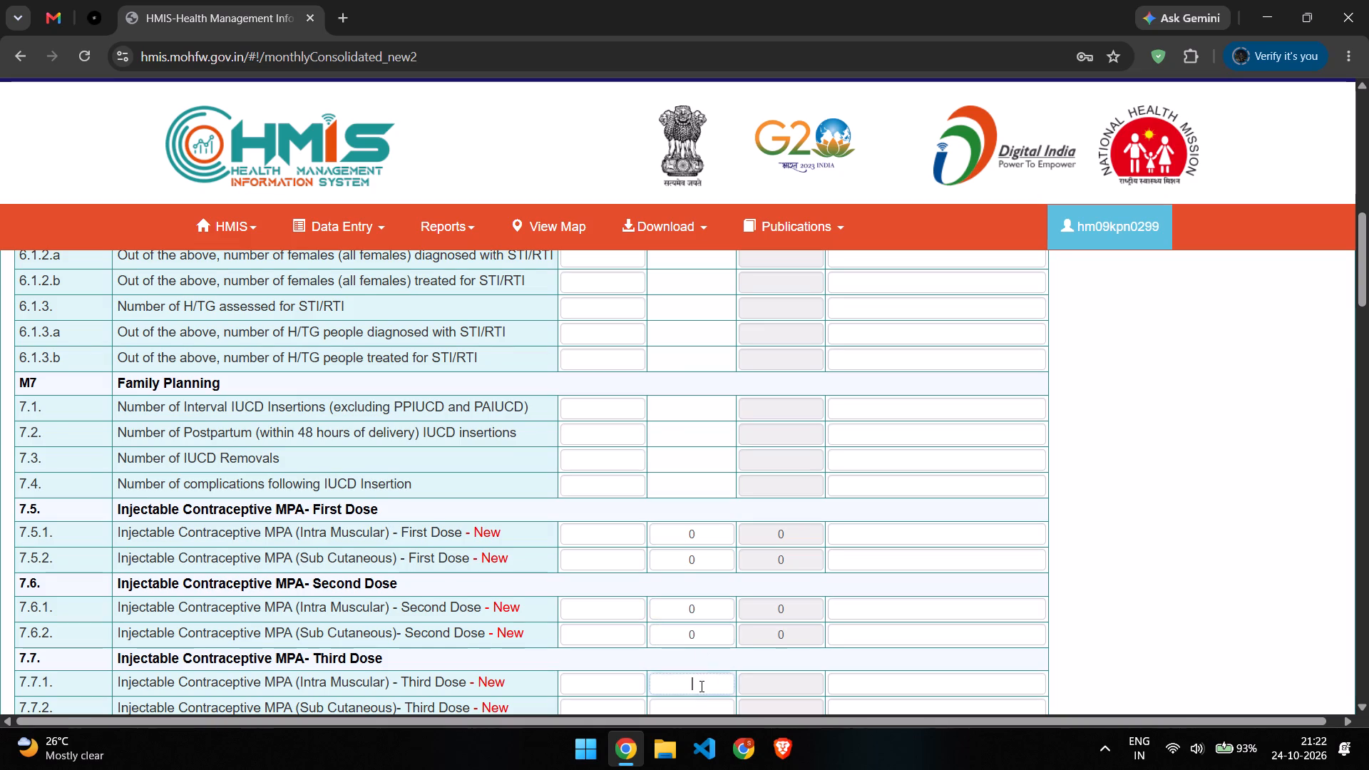
left_click(695, 705)
key("0")
Enter 0 as the In-Facility value for the male and female STI/RTI rows 6.1.1 to 6.1.2.b.
scroll(670, 588, "up", 4)
left_click(595, 508)
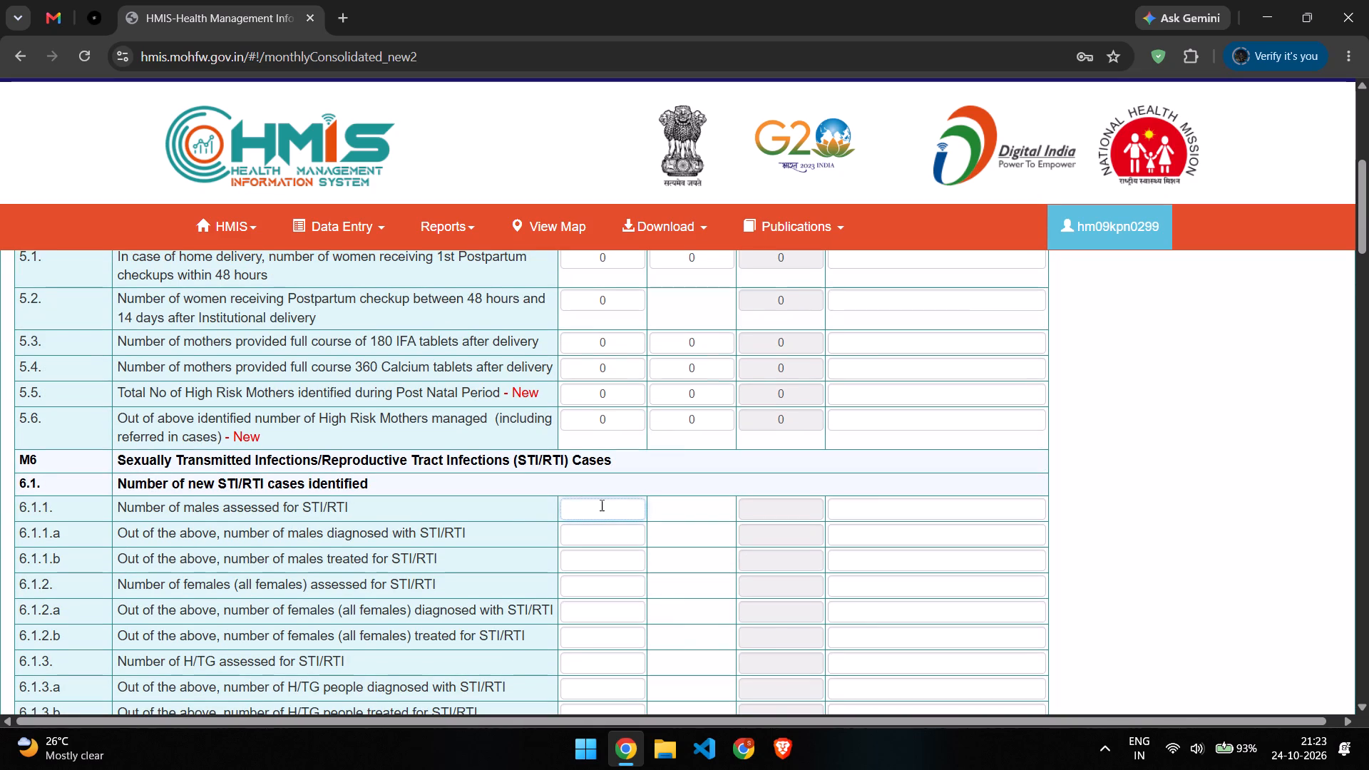
key("0")
left_click(602, 527)
key("0")
key("0")
left_click(605, 564)
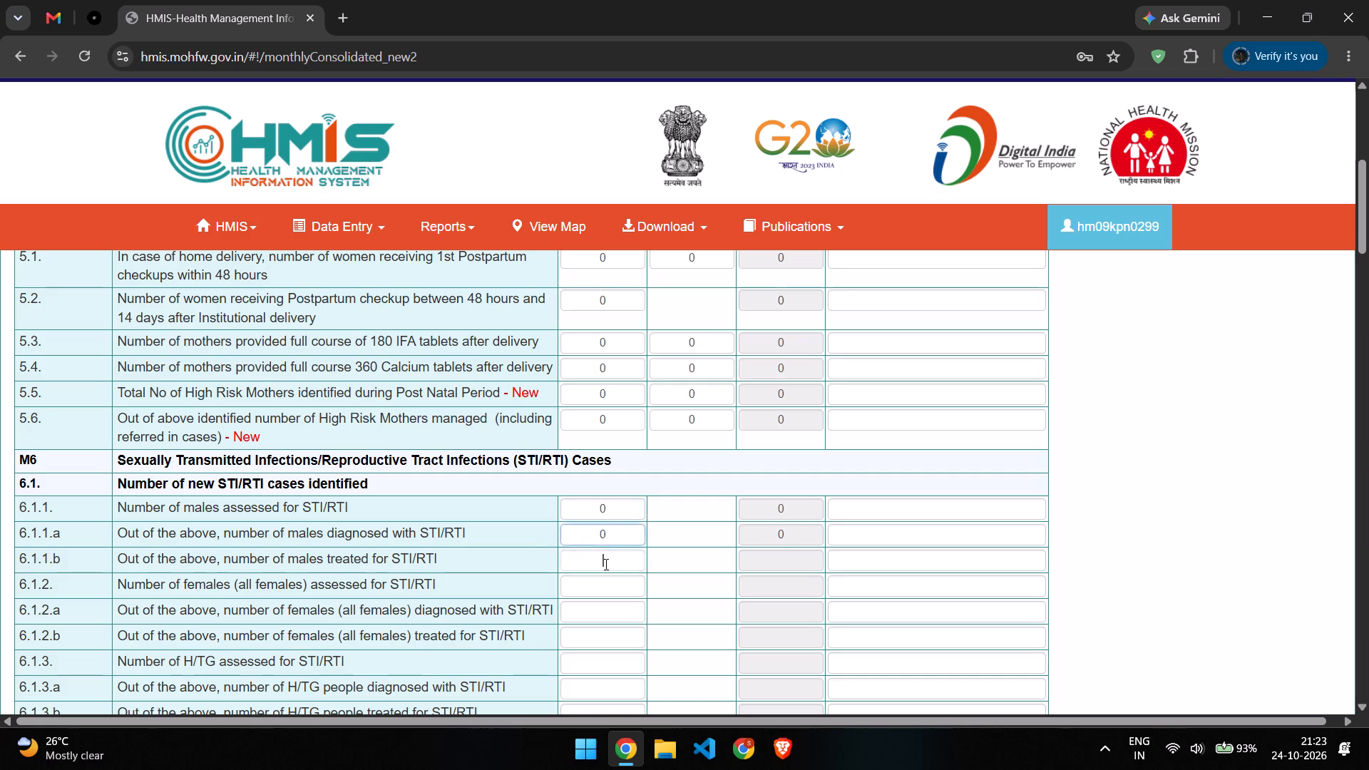
key("0")
left_click(607, 584)
key("0")
left_click(610, 606)
key("0")
left_click(612, 637)
key("0")
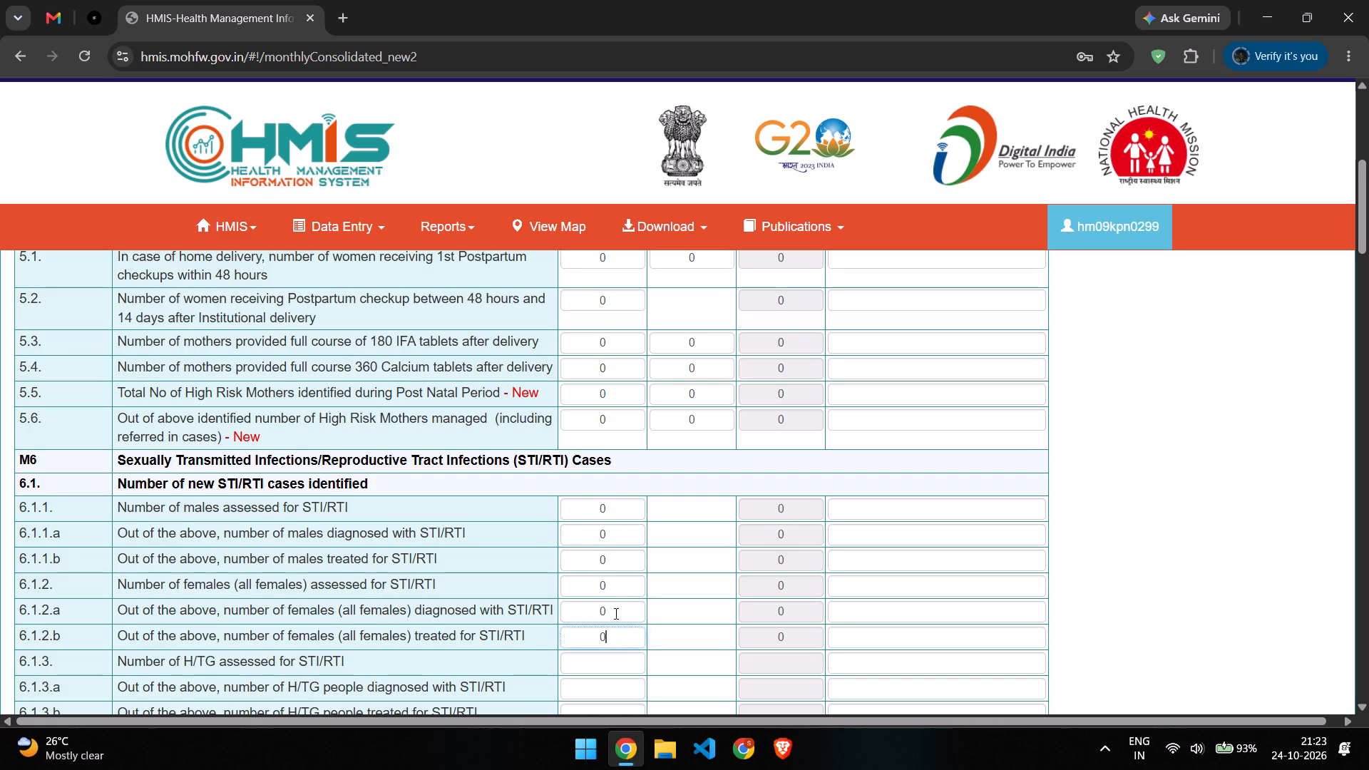
Enter 0 as the In-Facility value for the H/TG STI/RTI rows 6.1.3, 6.1.3.a and 6.1.3.b.
scroll(615, 607, "down", 1)
left_click(616, 583)
key("0")
left_click(613, 603)
key("0")
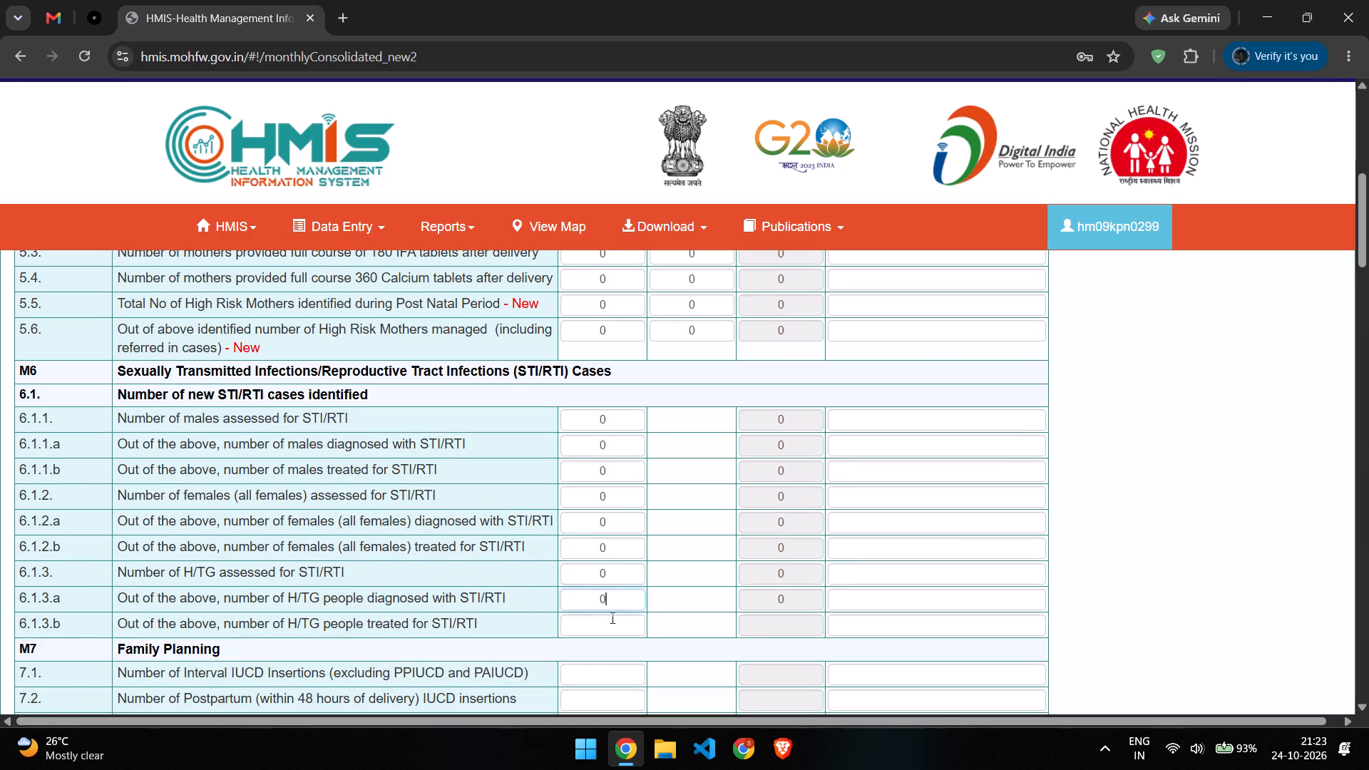
left_click(611, 619)
key("0")
Enter 0 as the In-Facility value for the IUCD rows 7.1 to 7.4 under Family Planning.
left_click(603, 659)
key("0")
left_click(603, 673)
key("0")
left_click(600, 695)
key("0")
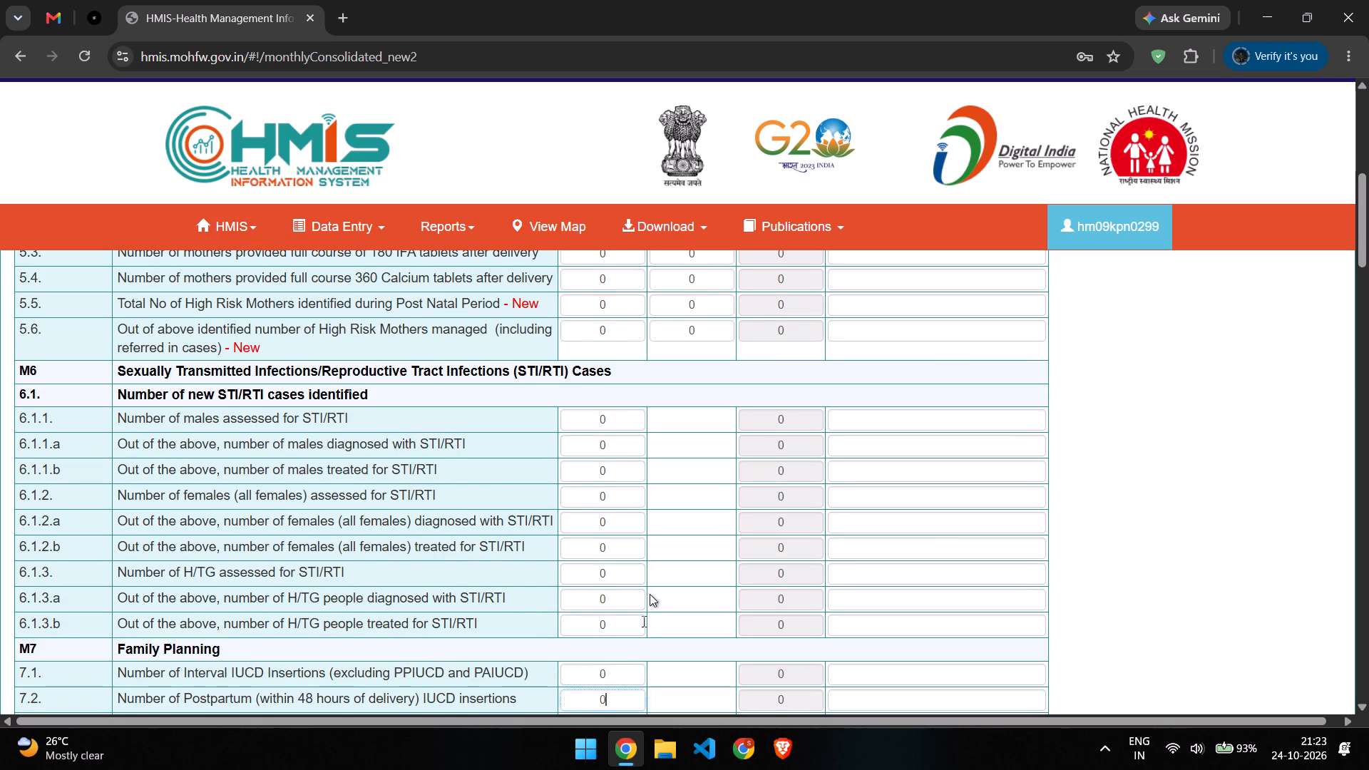
scroll(648, 593, "down", 3)
left_click(617, 456)
key("0")
left_click(610, 481)
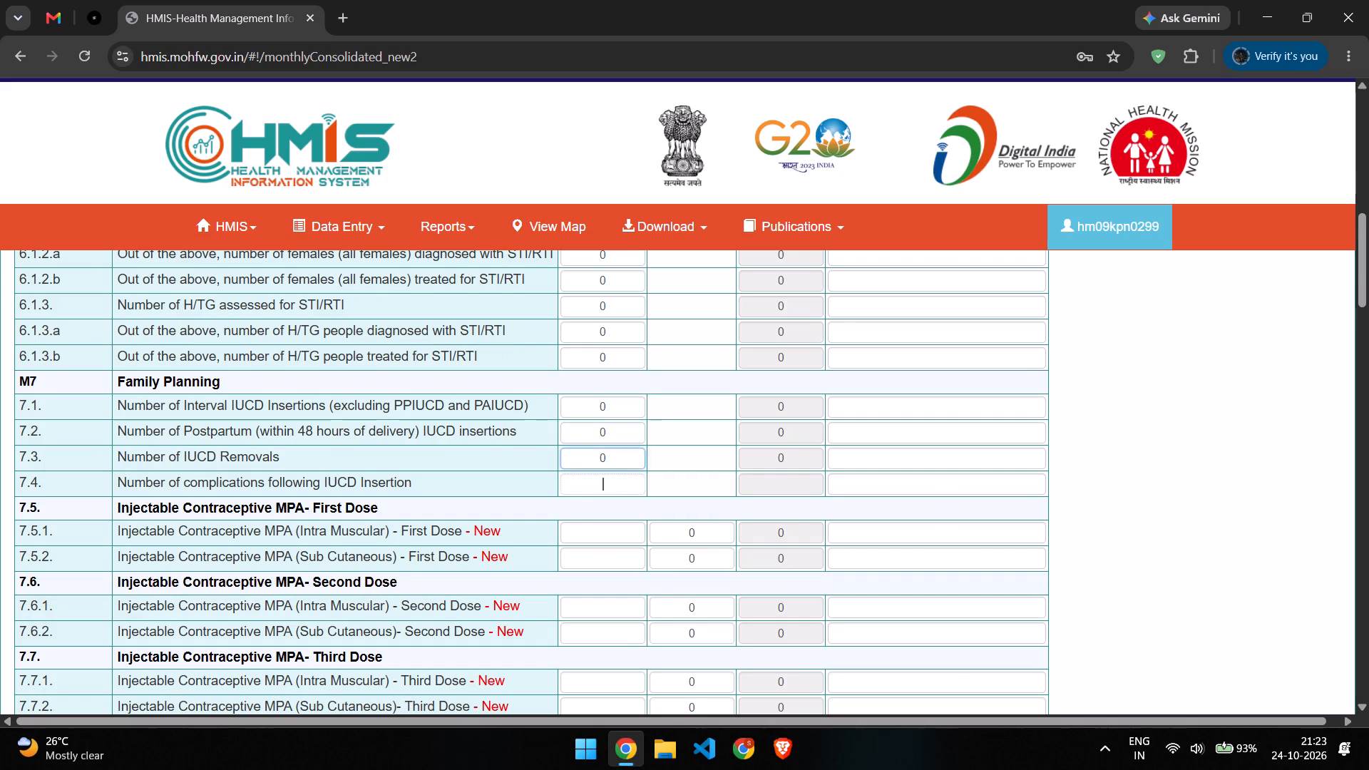
key("0")
Enter 0 as the In-Facility value for injectable MPA first-, second- and third-dose rows 7.5.1 to 7.7.2.
left_click(619, 538)
key("0")
left_click(616, 559)
key("0")
left_click(598, 613)
key("0")
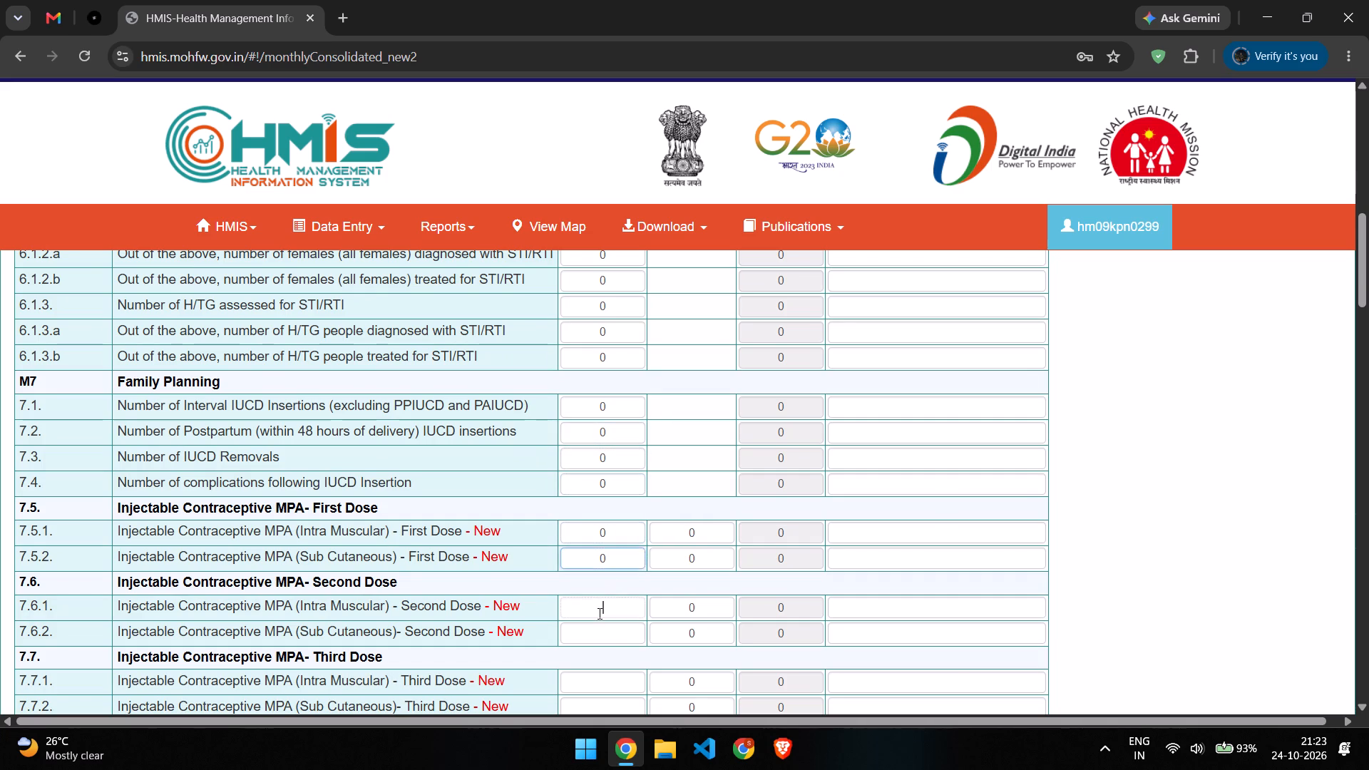
left_click(598, 631)
key("0")
left_click(592, 682)
key("0")
left_click(590, 704)
key("0")
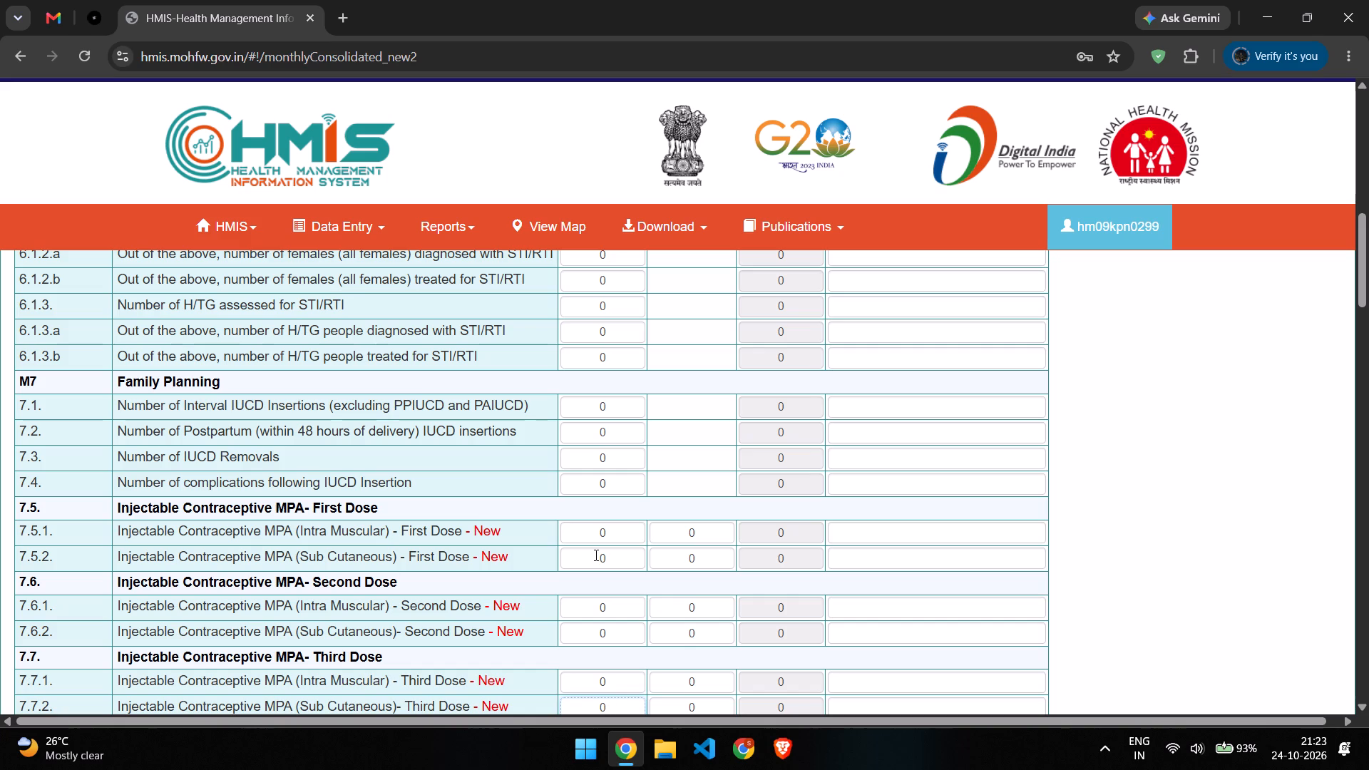
Set the In-Facility number of Interval IUCD Insertions (7.1) to 4.
scroll(652, 487, "up", 2)
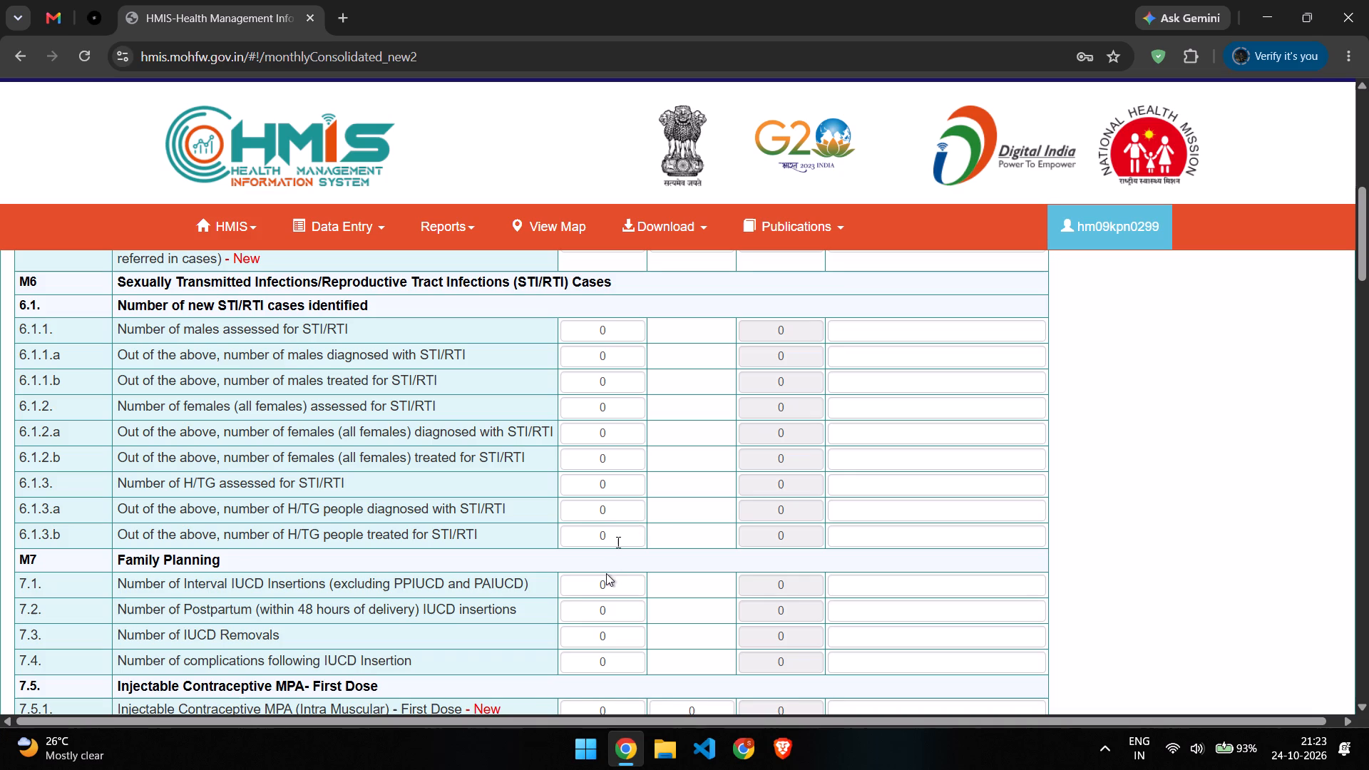
left_click_drag(613, 579, 591, 586)
key("4")
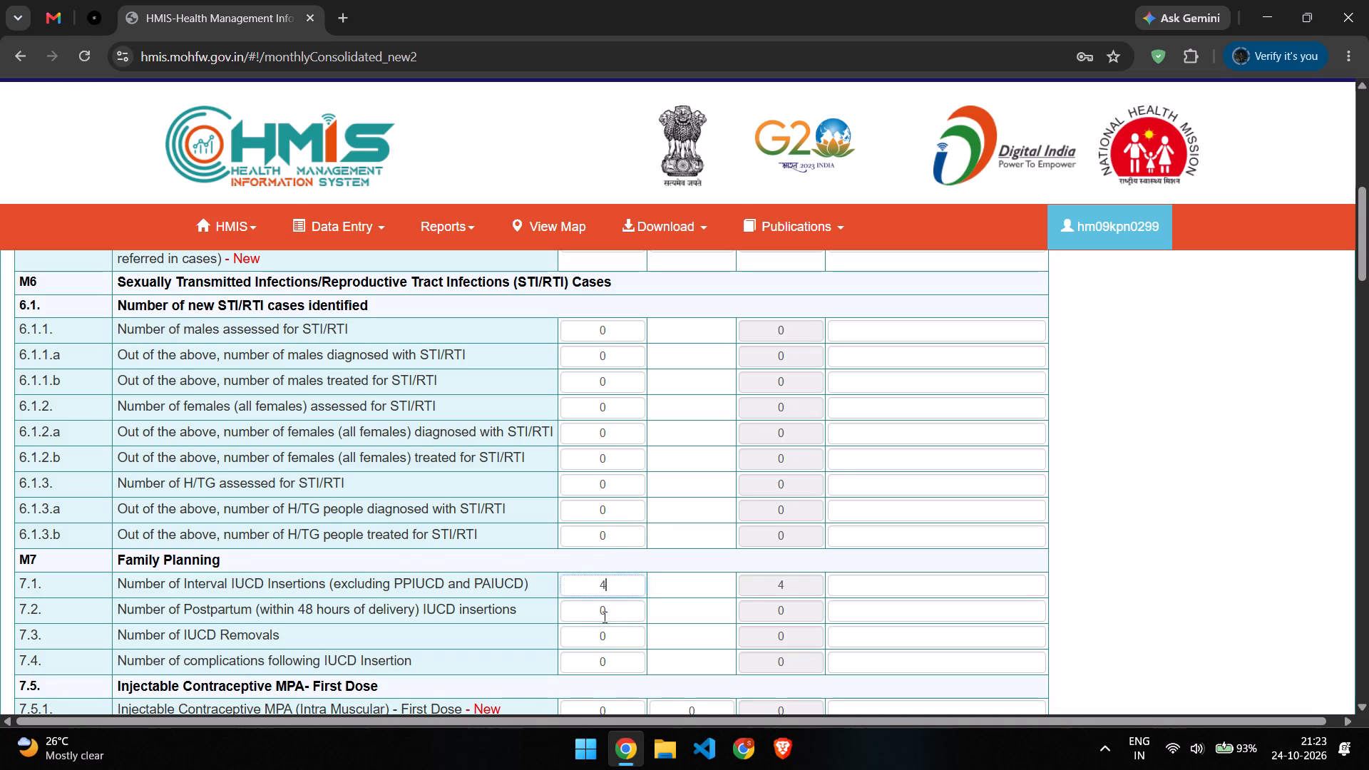
left_click(615, 620)
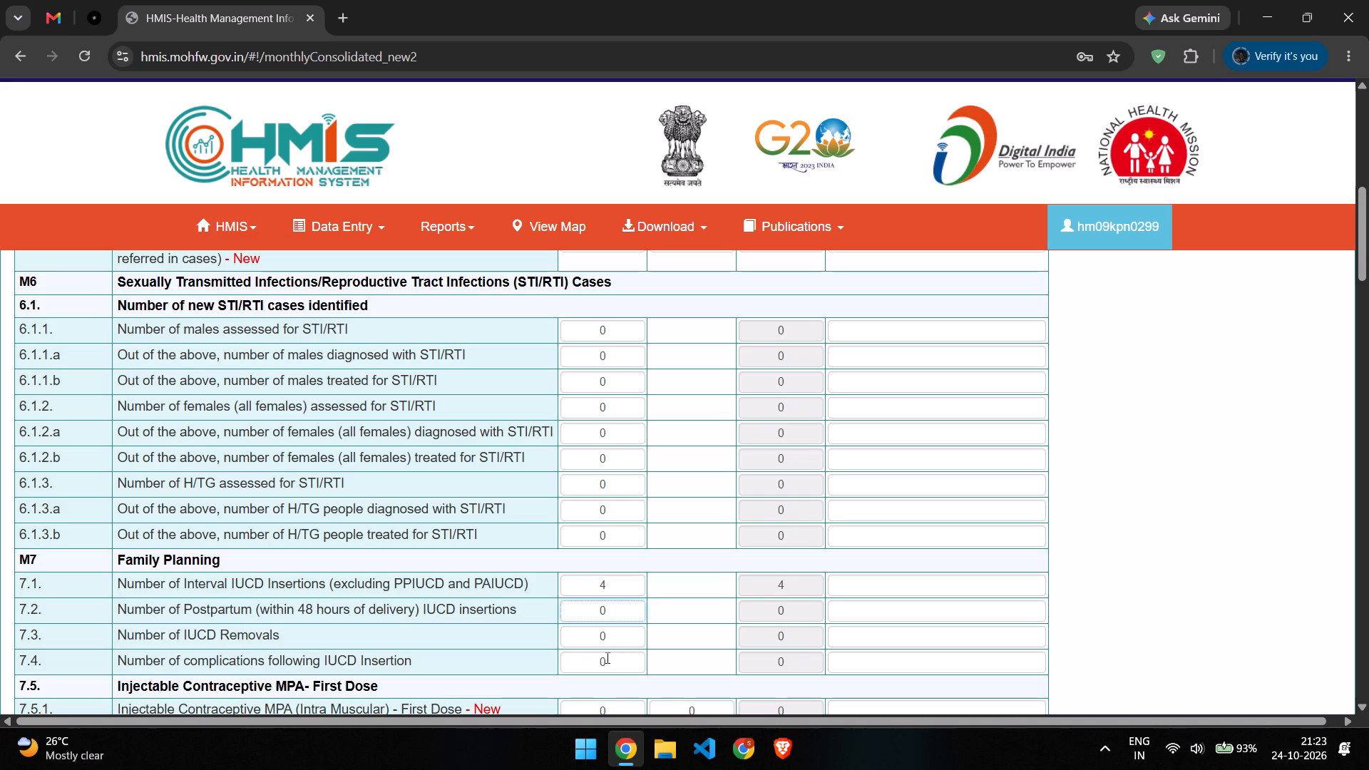
Enter 0 as the In-Facility and Outreach values for intramuscular MPA fourth and above dose (7.8.1).
scroll(612, 633, "down", 3)
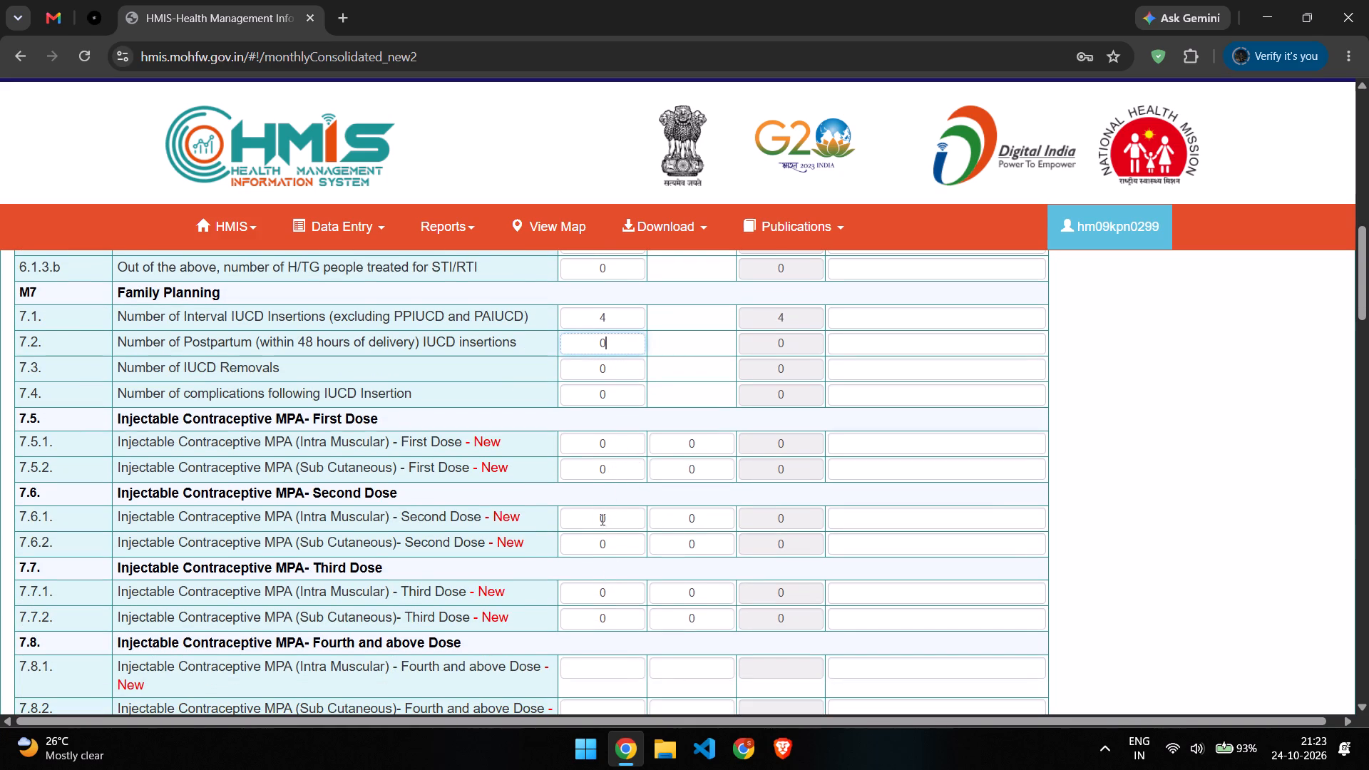
left_click(604, 659)
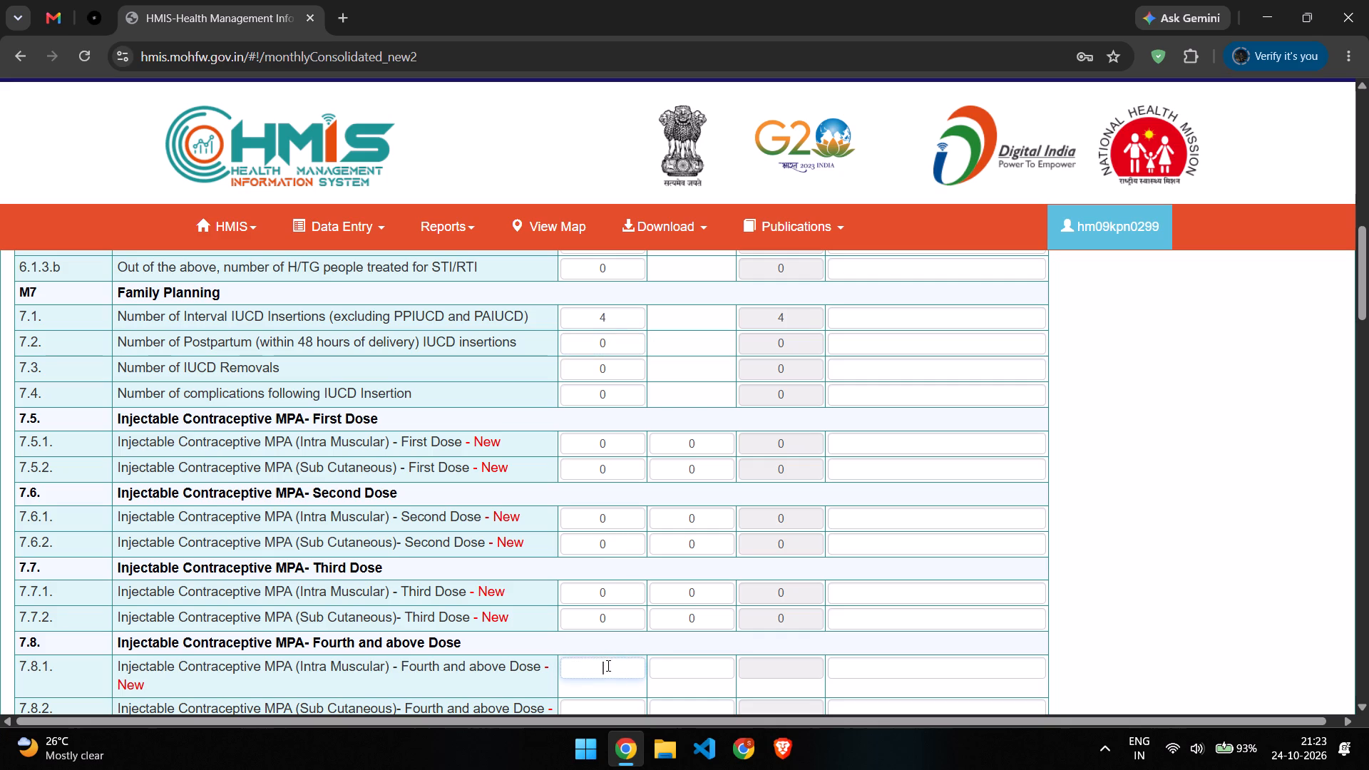
key("0")
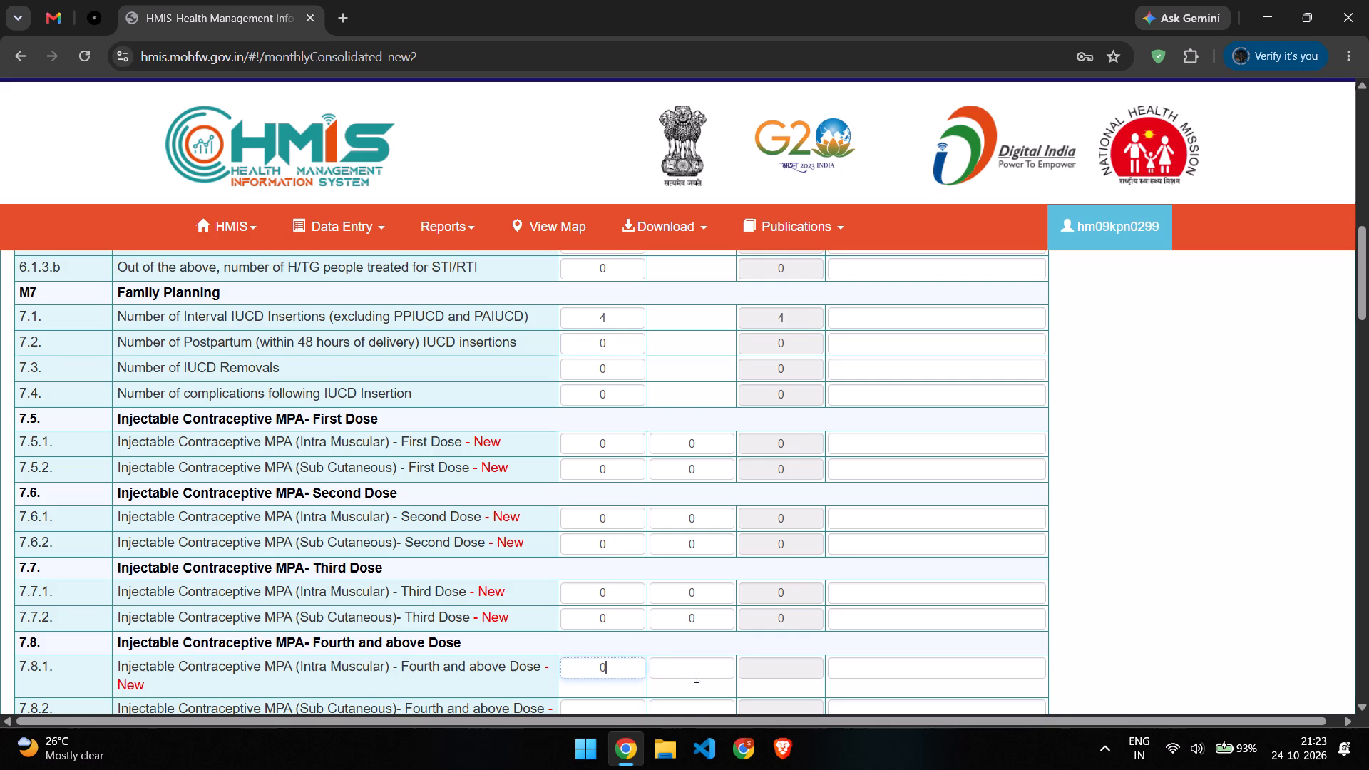
left_click(692, 674)
key("0")
scroll(667, 644, "down", 3)
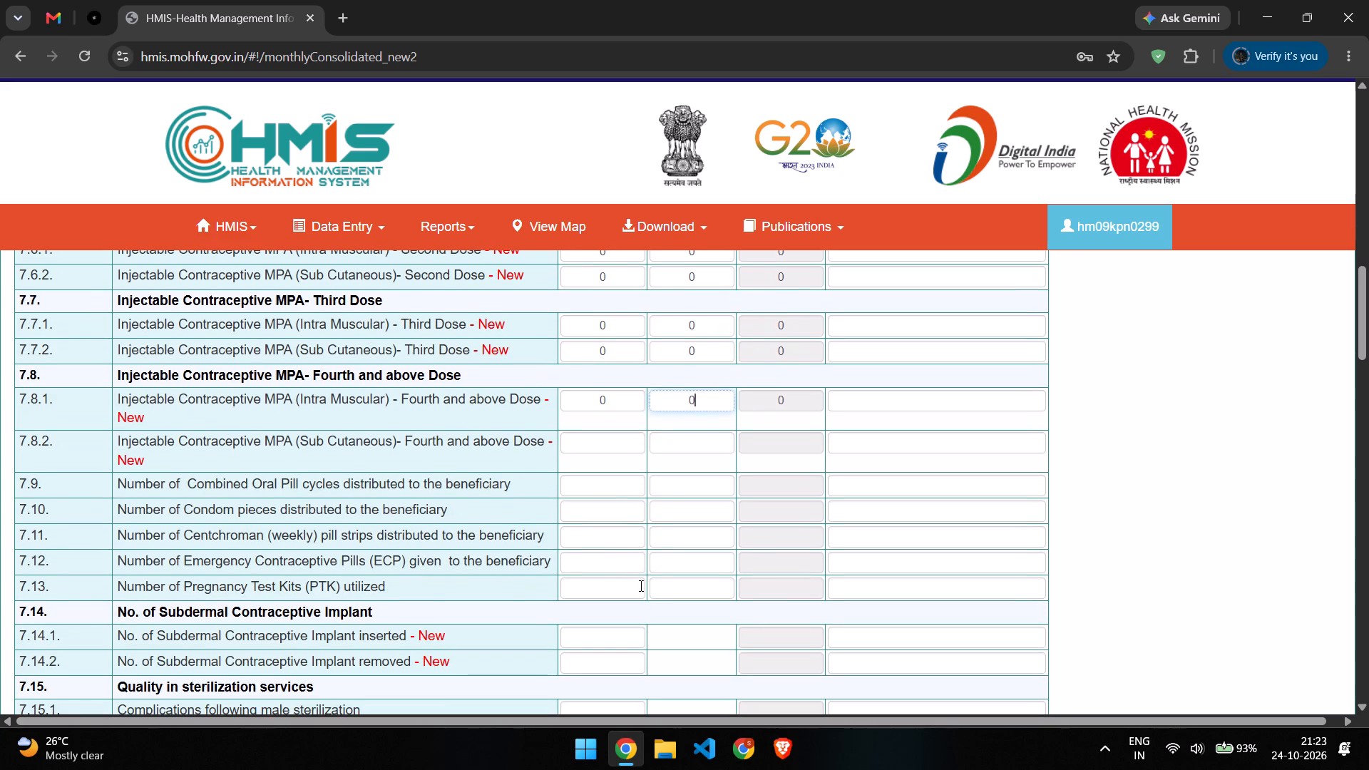
Enter 0 as the In-Facility and Outreach values for subcutaneous MPA fourth and above dose (7.8.2), Combined Oral Pill cycles (7.9) and Condom pieces (7.10).
left_click(616, 438)
key("0")
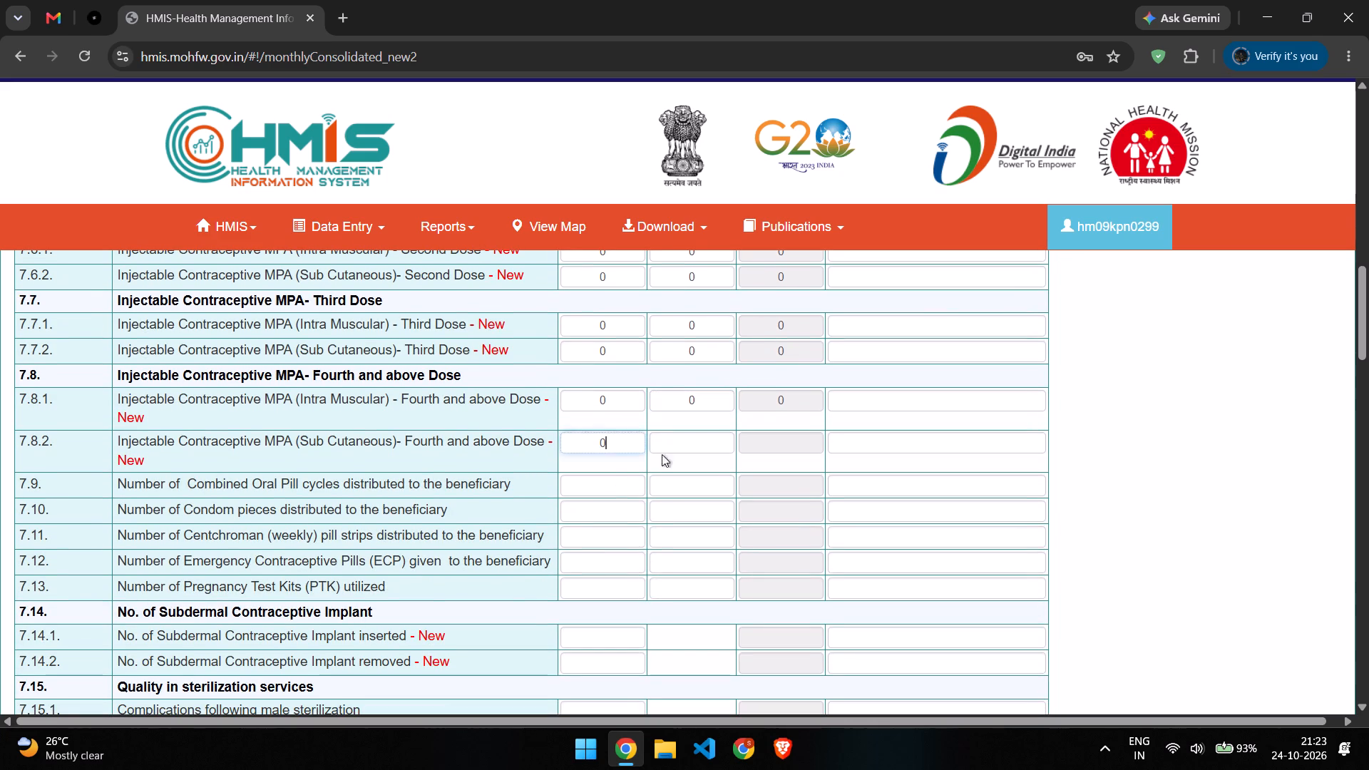
left_click(675, 443)
key("0")
left_click(613, 481)
key("0")
left_click(687, 482)
key("0")
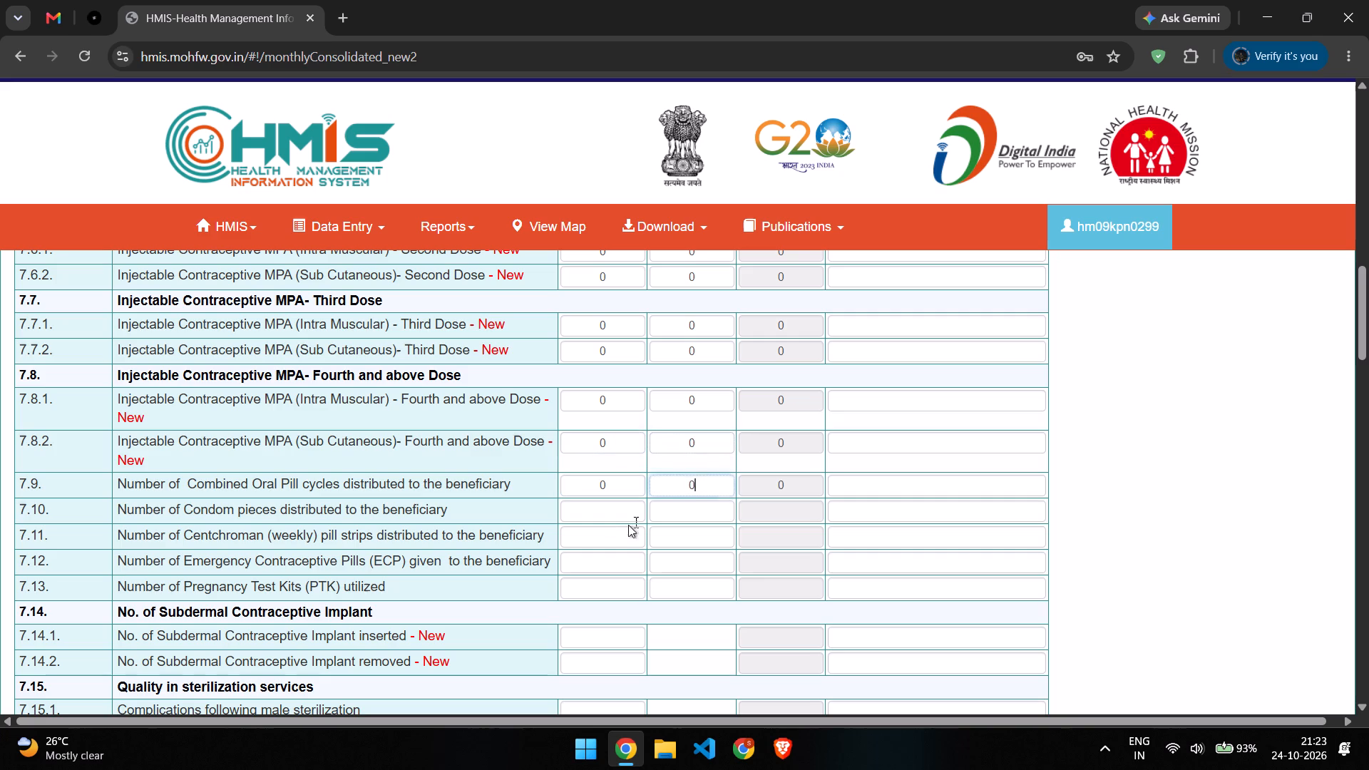
left_click(609, 517)
key("0")
left_click(682, 518)
key("0")
Enter 0 as the In-Facility and Outreach values for Centchroman strips (7.11), Emergency Contraceptive Pills (7.12) and Pregnancy Test Kits (7.13).
left_click(612, 550)
key("0")
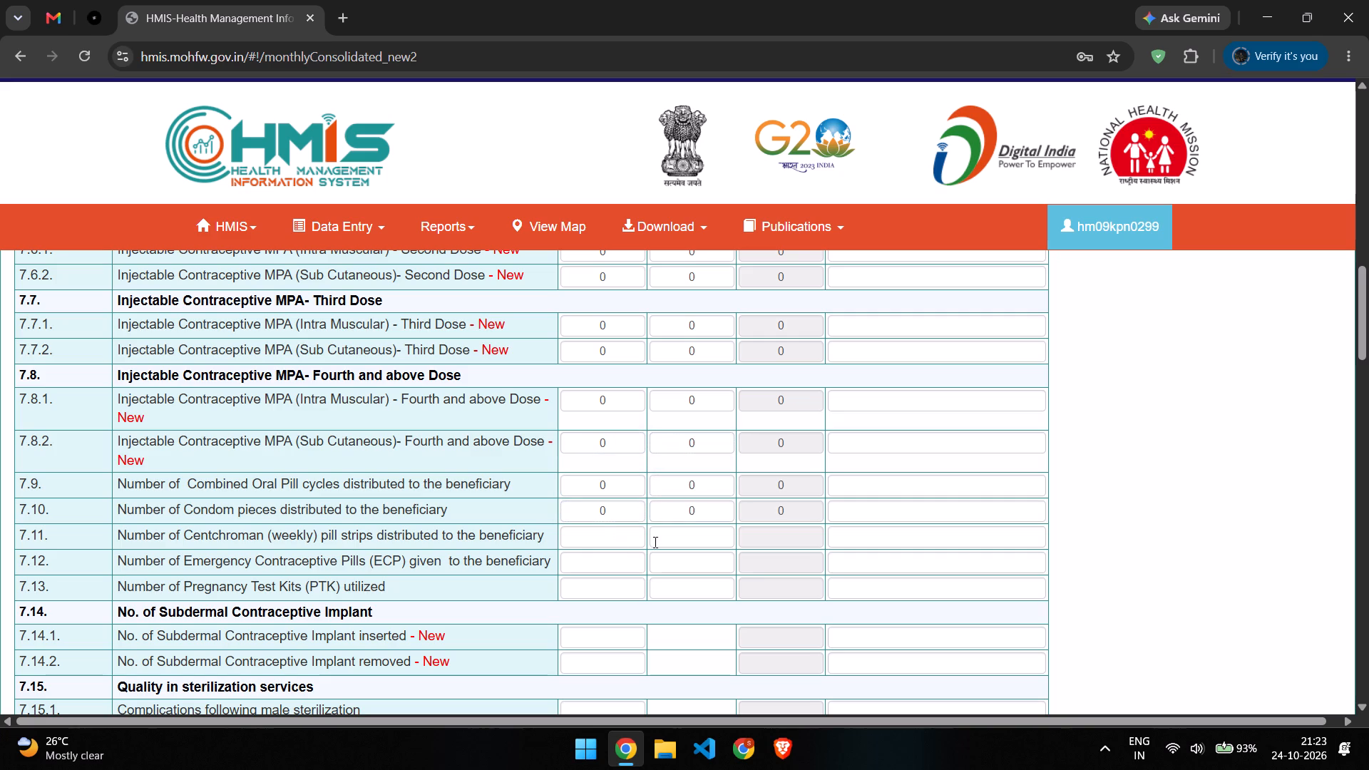
left_click(655, 541)
left_click(634, 534)
key("0")
left_click(684, 525)
key("0")
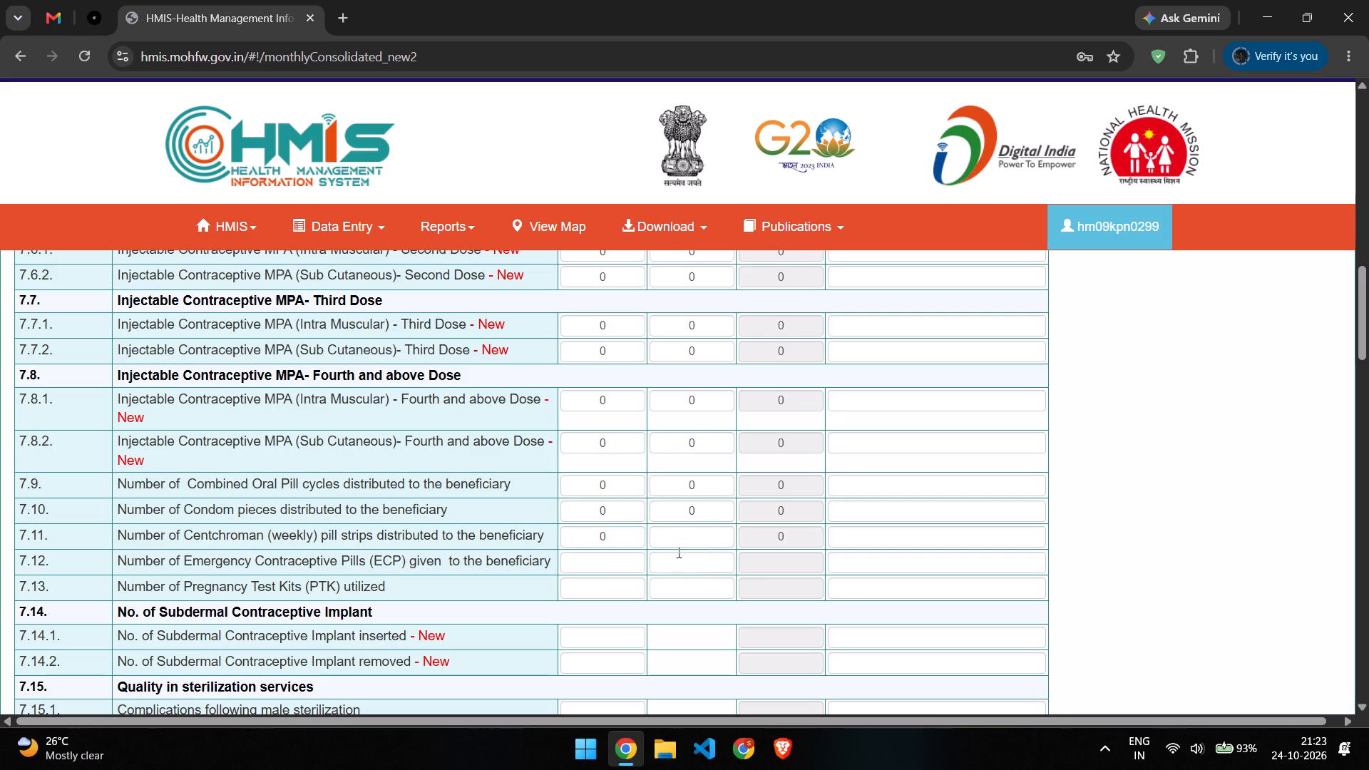
left_click(678, 543)
key("0")
left_click(679, 555)
key("0")
left_click(631, 560)
key("0")
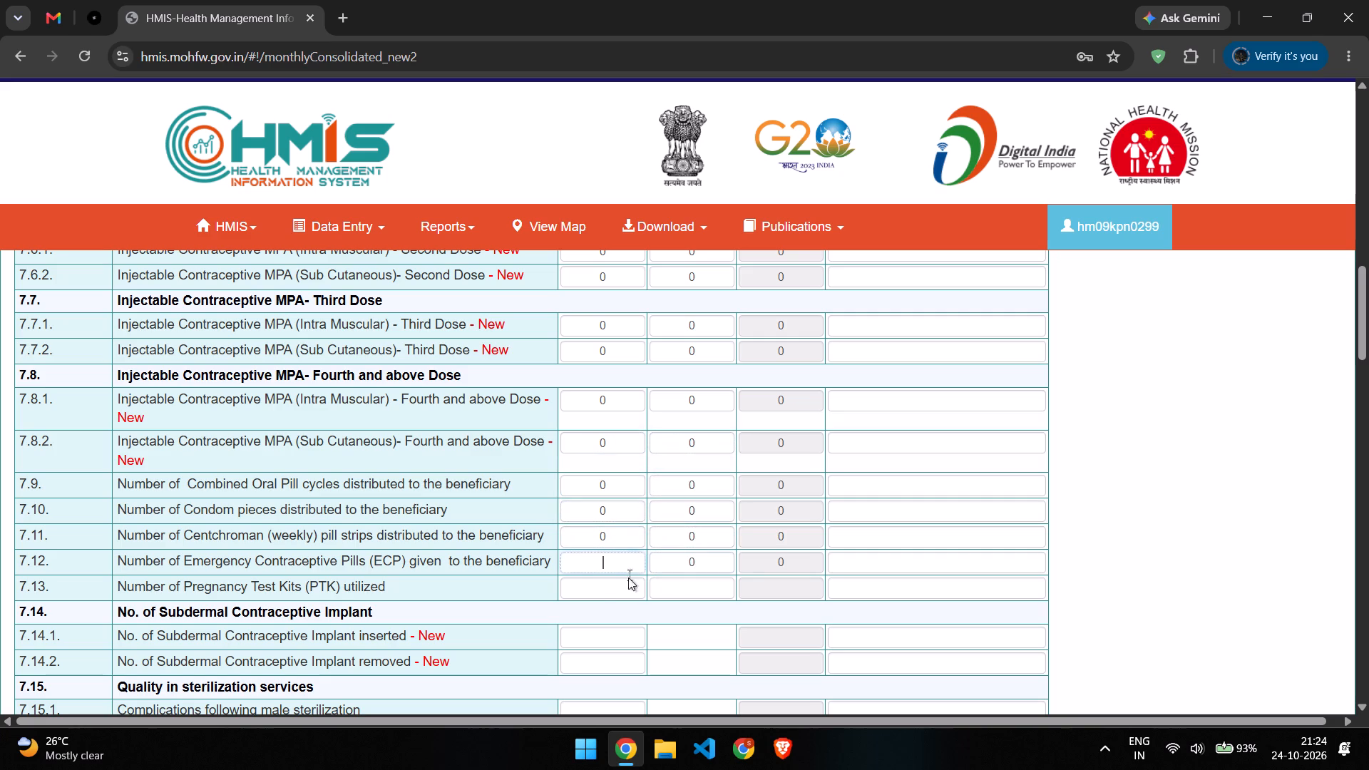
left_click(627, 587)
key("0")
left_click(680, 577)
key("0")
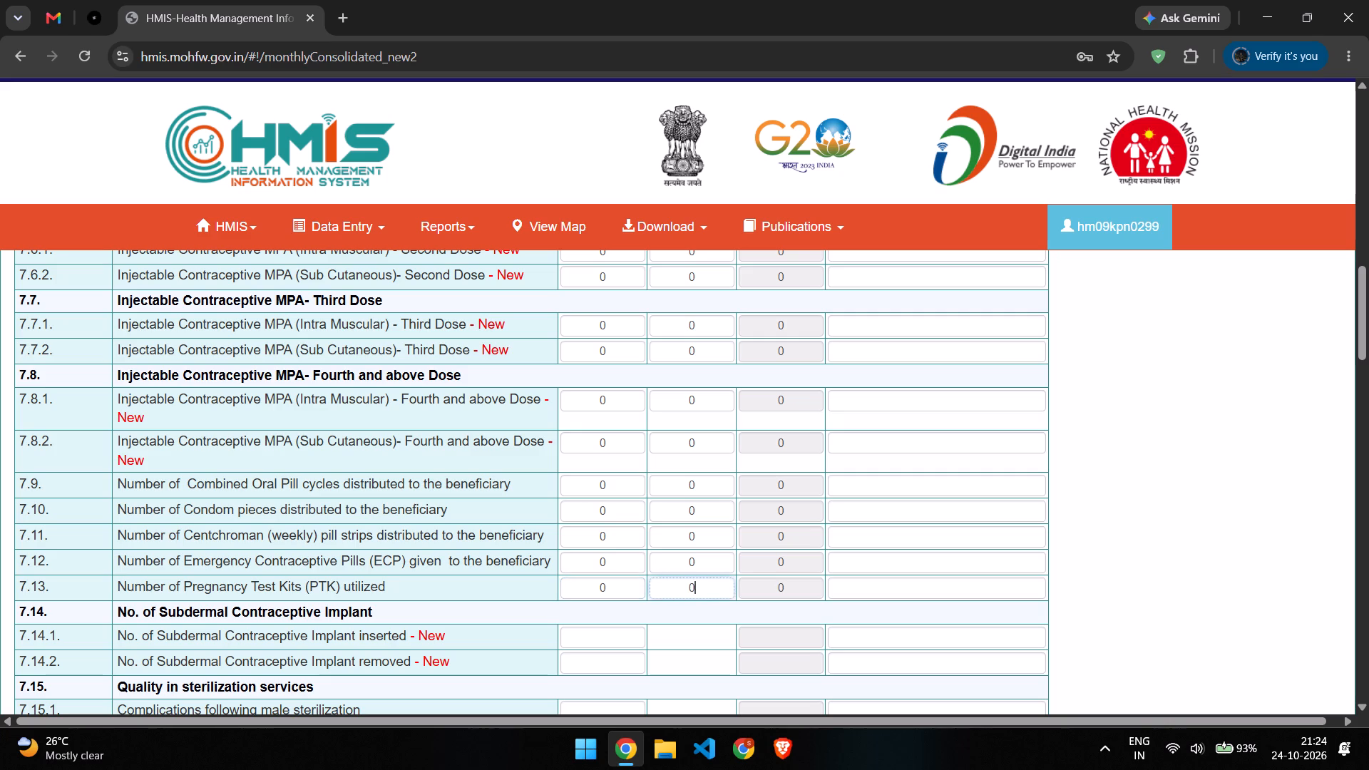
Open the In-Facility value of Combined Oral Pill cycles distributed (7.9) for editing.
scroll(637, 535, "up", 1)
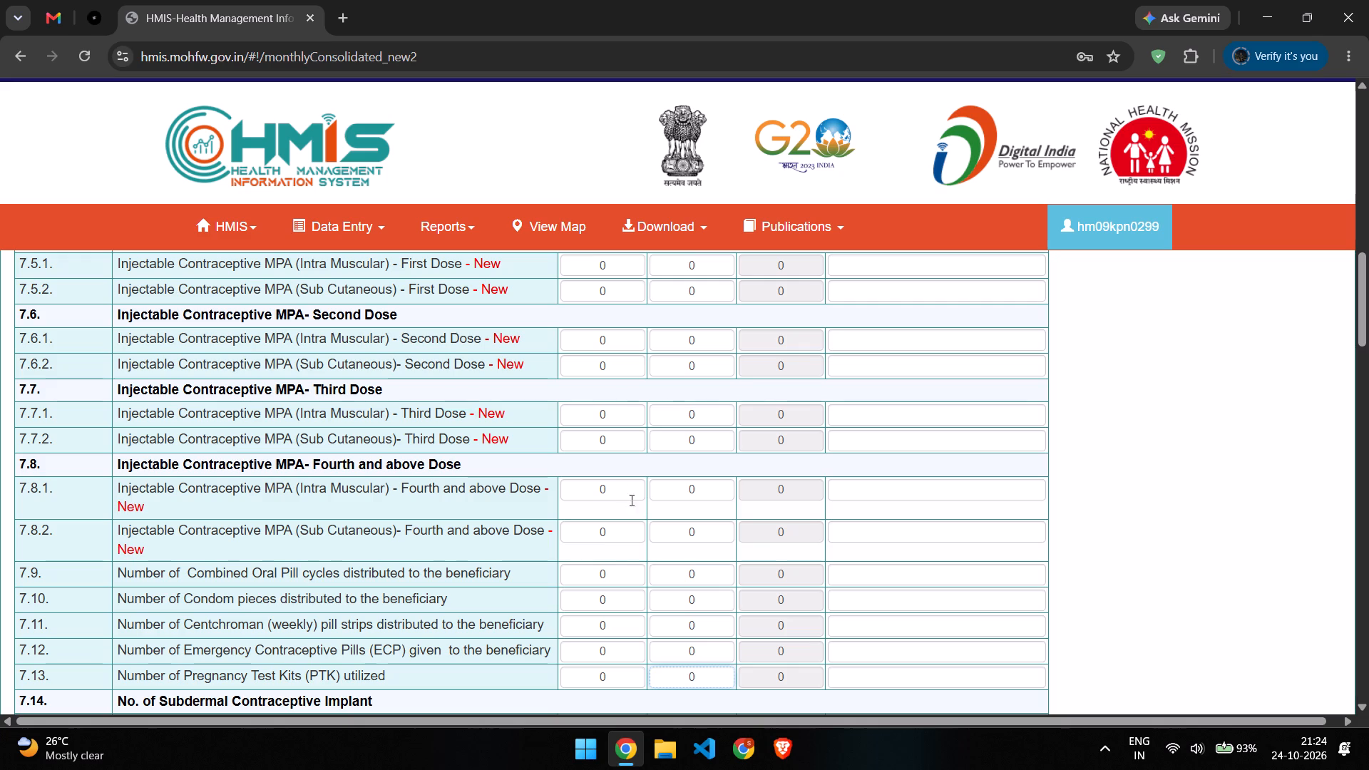
left_click_drag(618, 571, 598, 573)
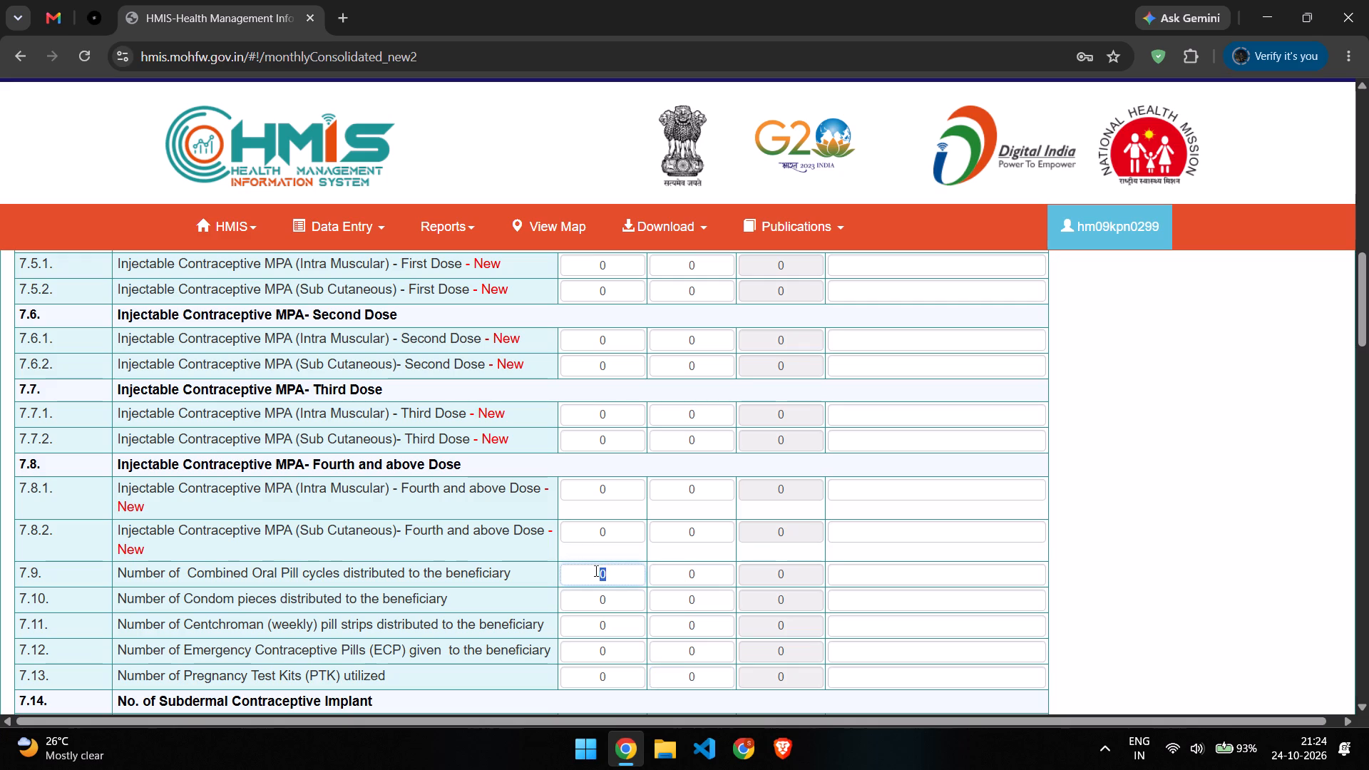
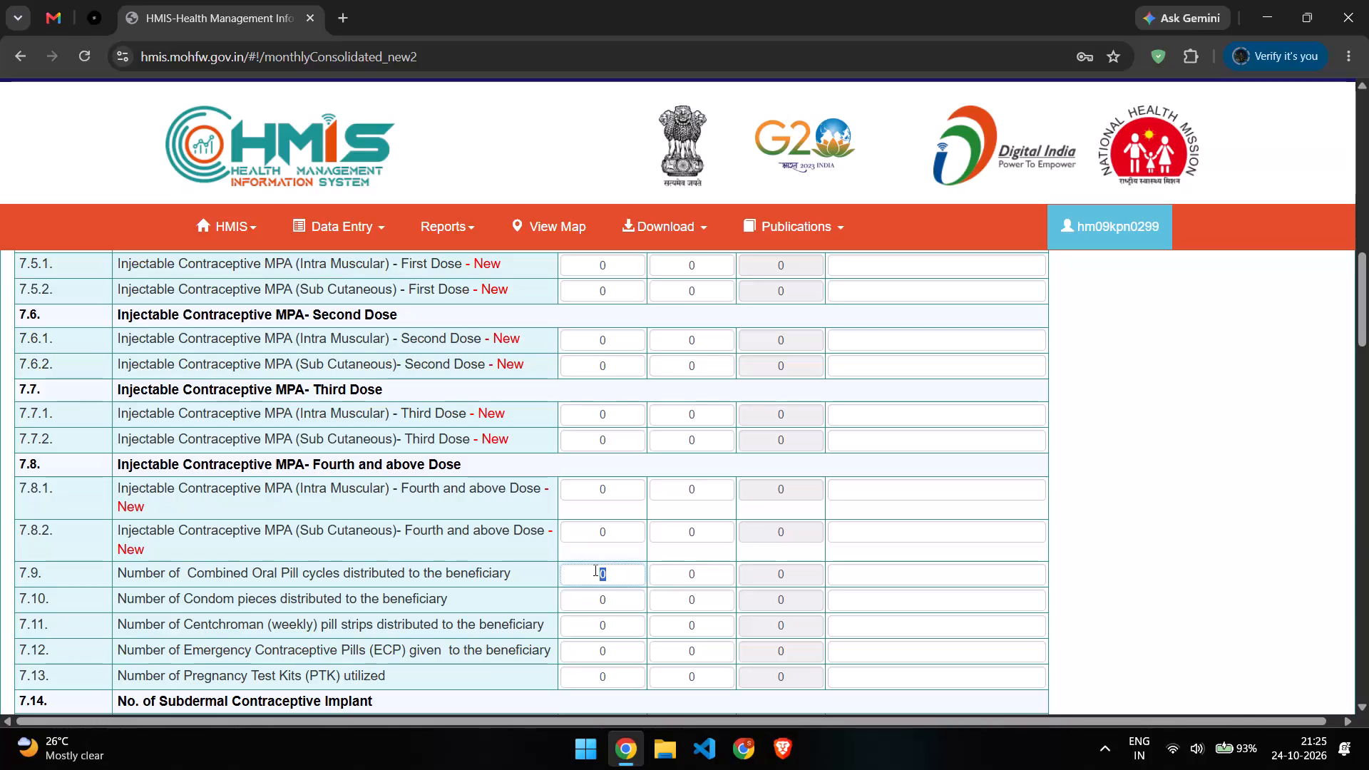
Set the In-Facility values to 7 for Combined Oral Pill cycles (7.9) and 80 for Condom pieces (7.10).
key("7")
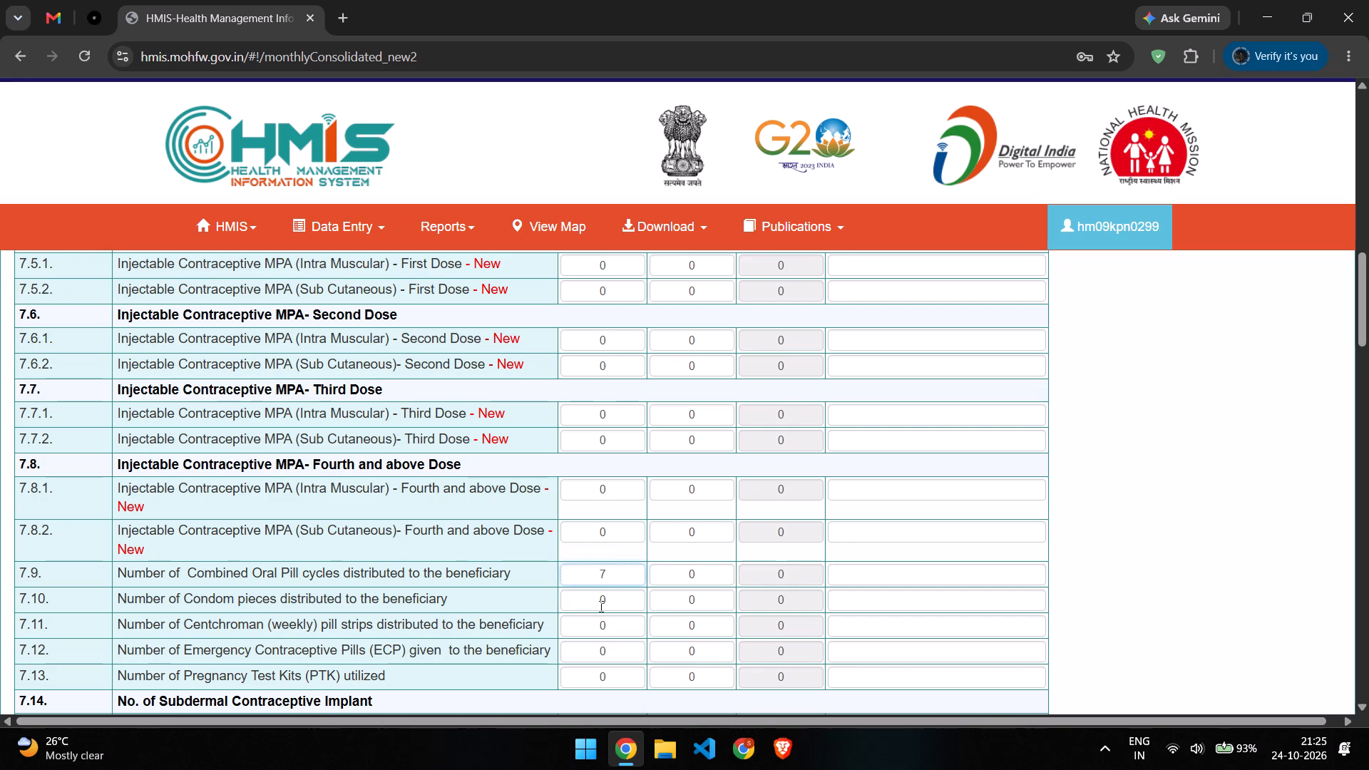
left_click(619, 600)
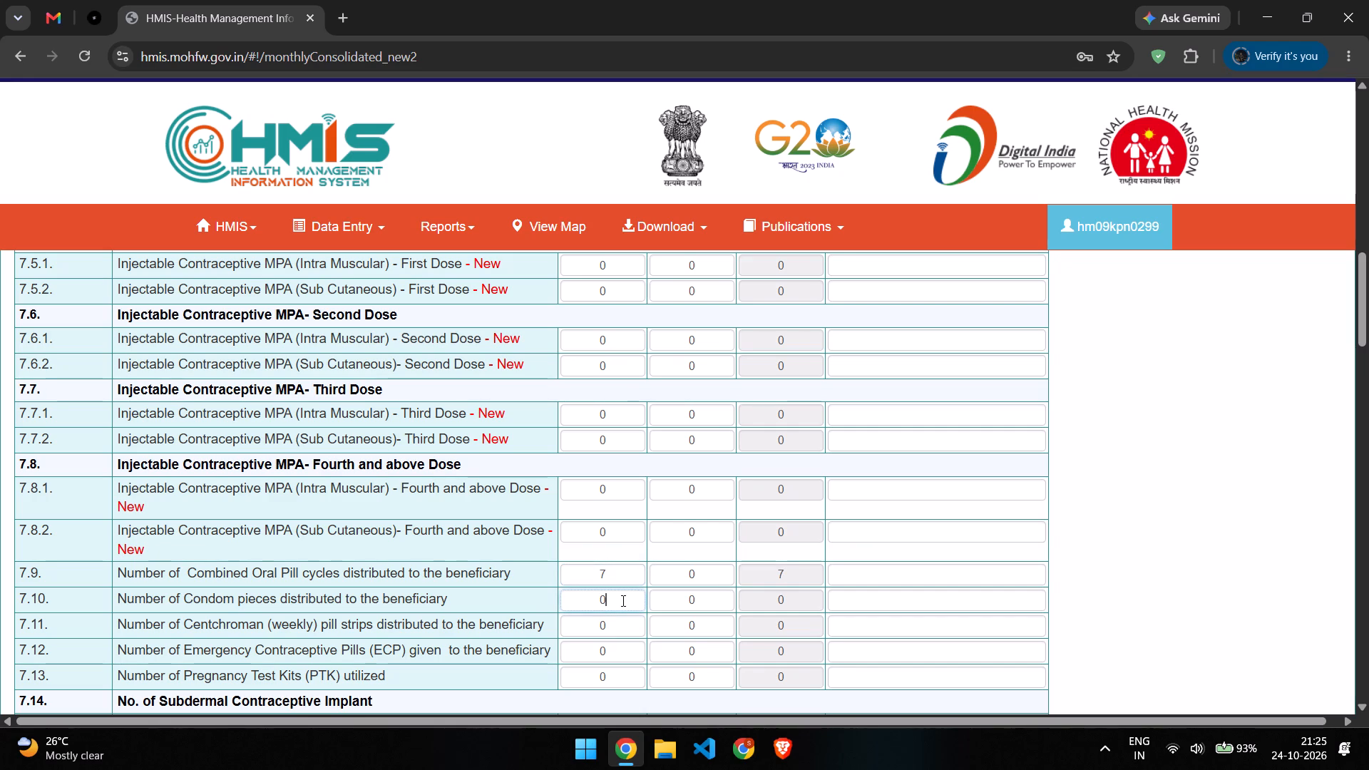
left_click_drag(622, 600, 585, 606)
key("8")
key("0")
Set the In-Facility values to 6 for Centchroman pill strips (7.11) and 8 for Emergency Contraceptive Pills (7.12).
left_click(623, 629)
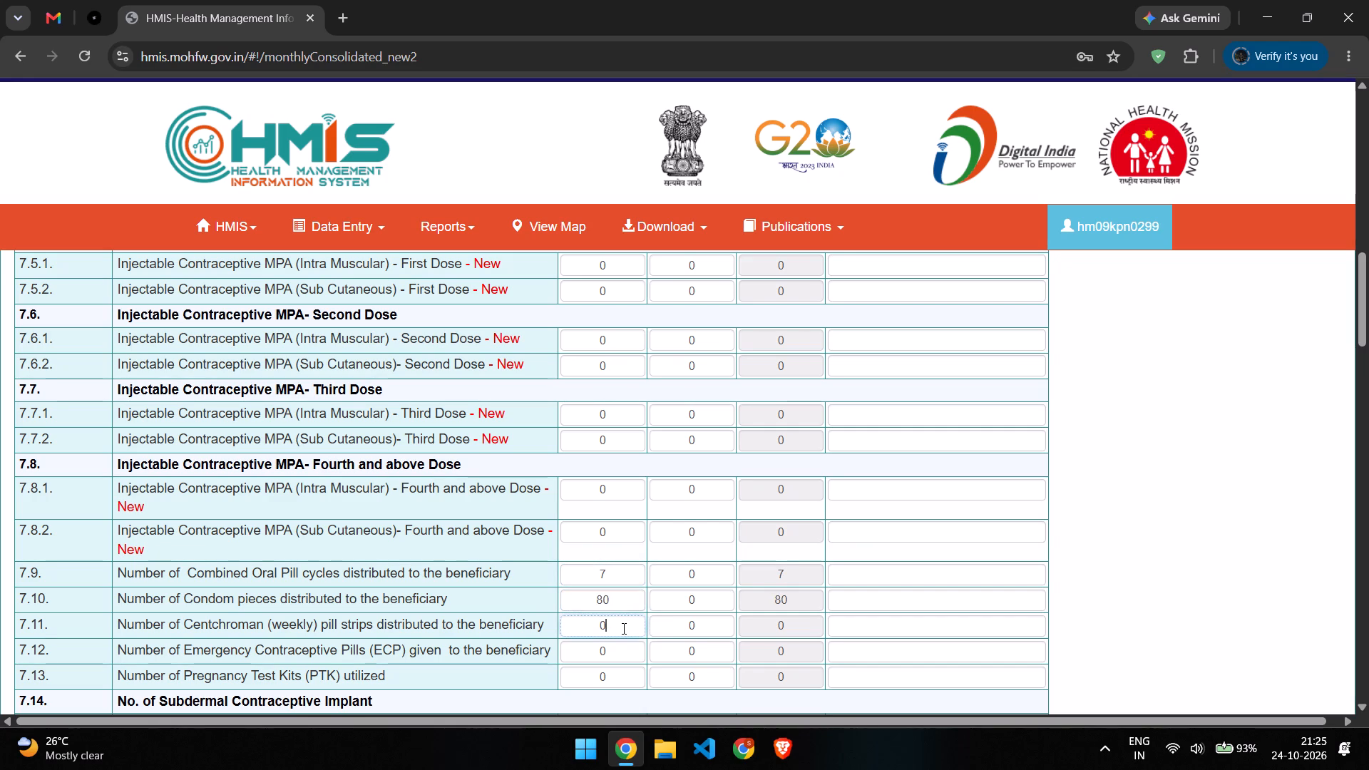
left_click_drag(625, 624, 587, 622)
key("6")
left_click_drag(612, 652, 607, 651)
left_click_drag(607, 651, 566, 658)
key("8")
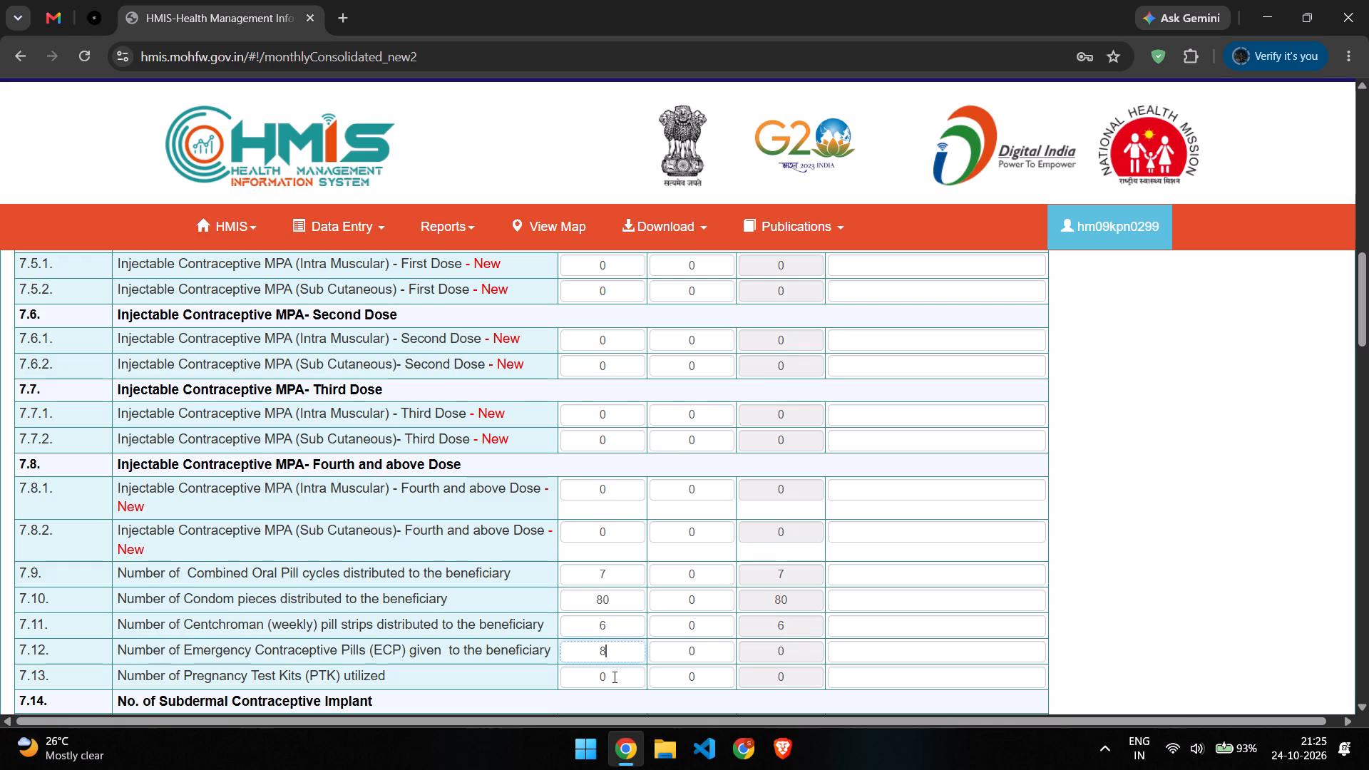
Enter 0 as the In-Facility values for Subdermal Contraceptive Implants inserted (7.14.1) and removed (7.14.2).
scroll(621, 665, "down", 1)
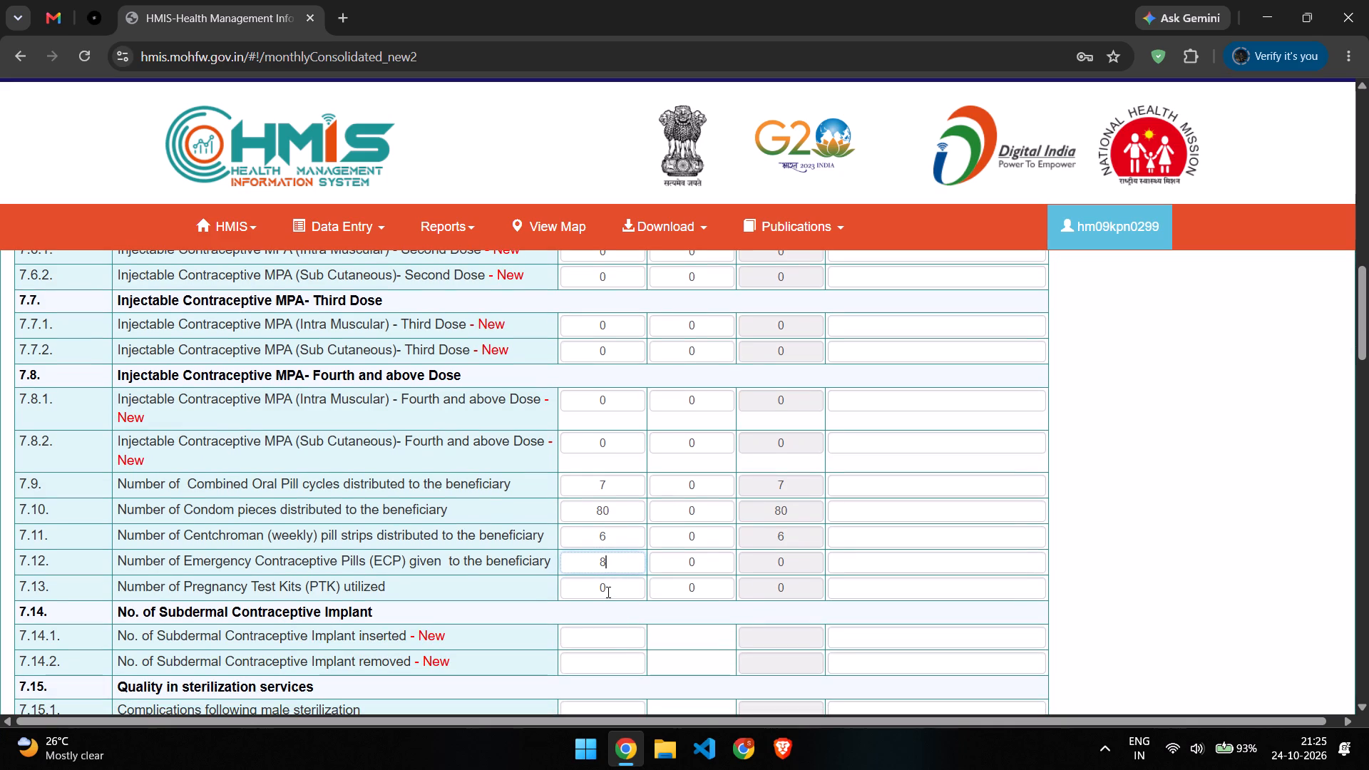
left_click_drag(611, 585, 565, 584)
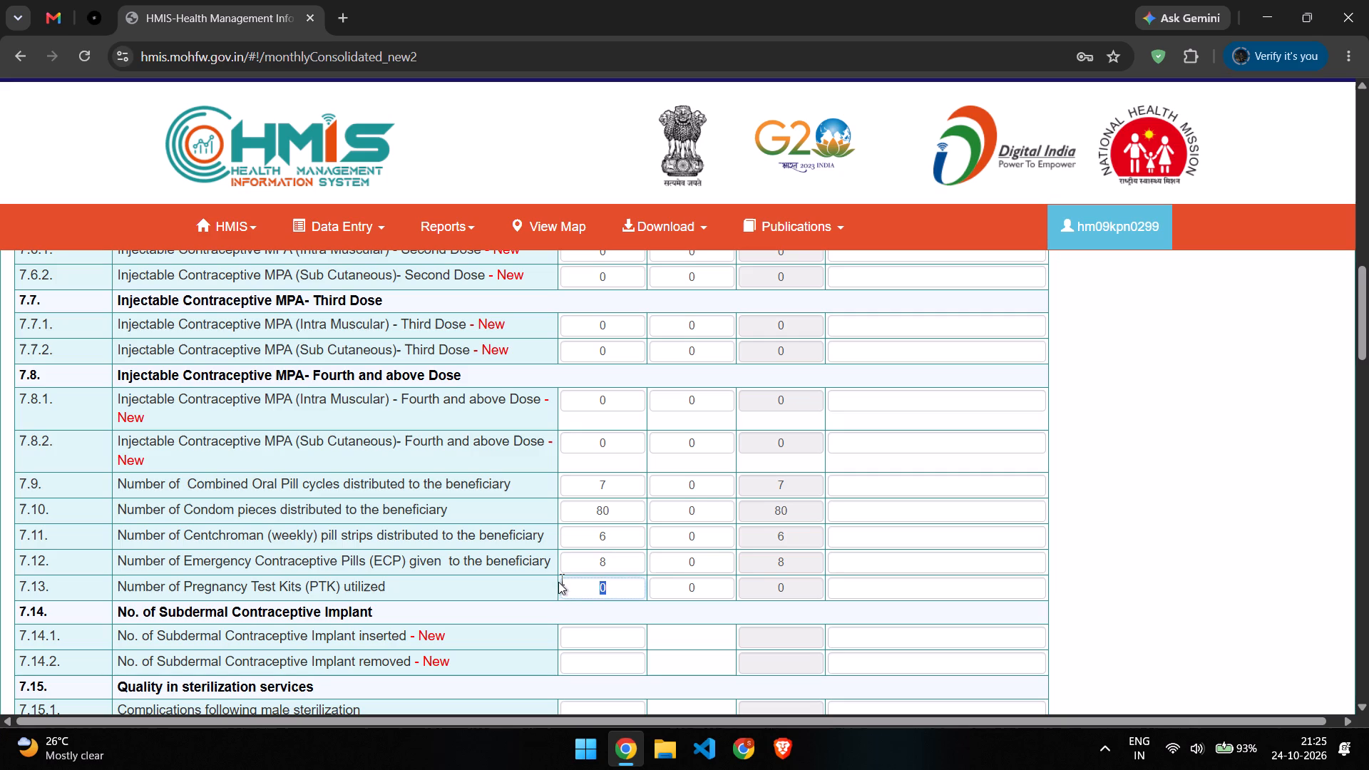
left_click(603, 637)
key("0")
left_click(592, 658)
key("0")
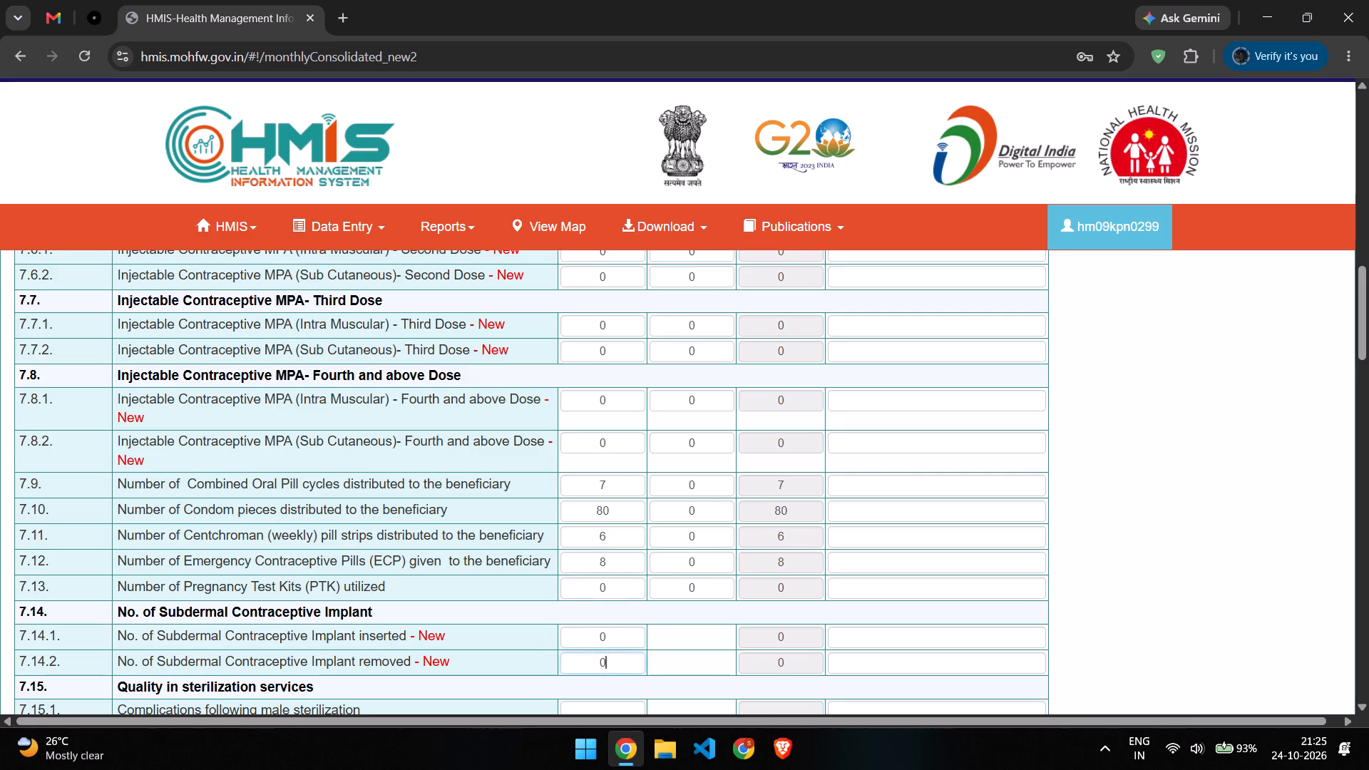
Set the In-Facility value of Pregnancy Test Kits utilized (7.13) to 6.
left_click_drag(620, 592, 588, 592)
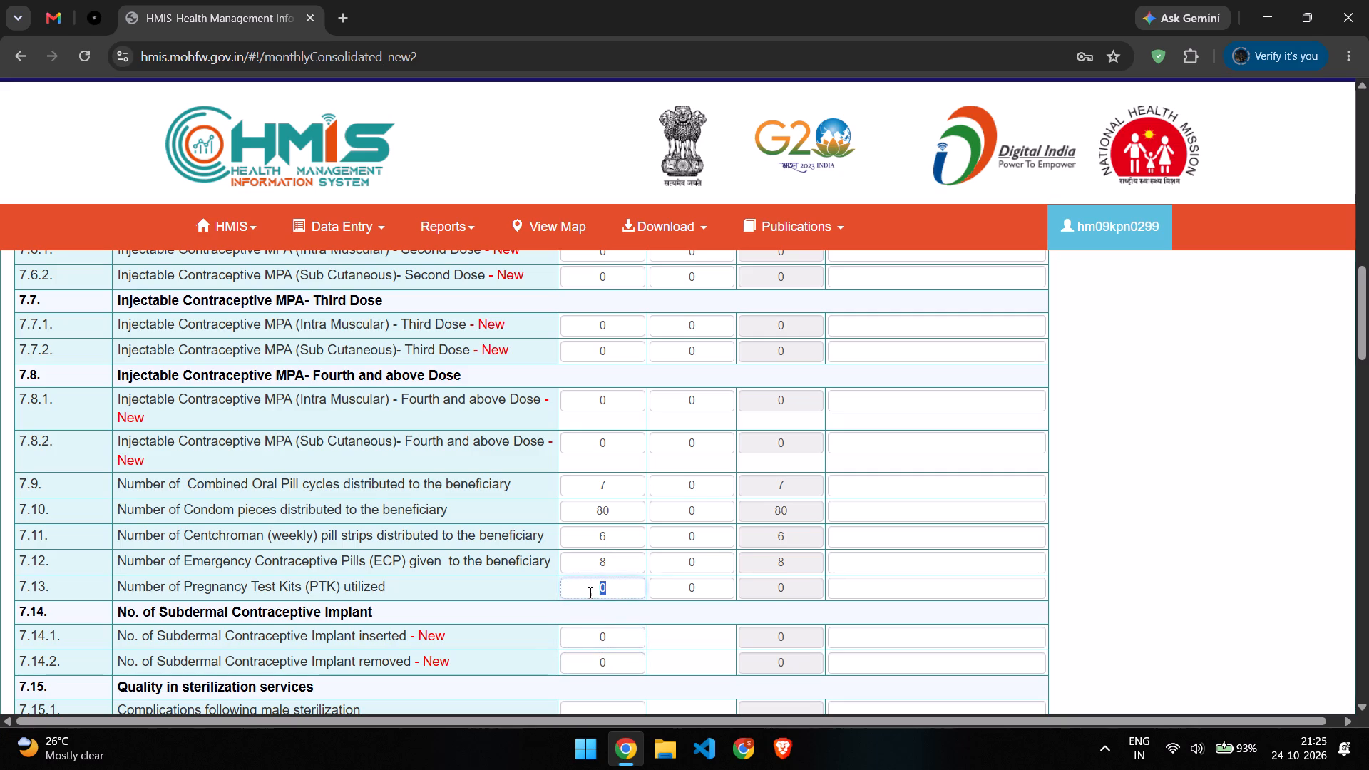
key("6")
Enter 0 as the In-Facility values for complications following male (7.15.1) and female (7.15.2) sterilization.
scroll(635, 610, "down", 2)
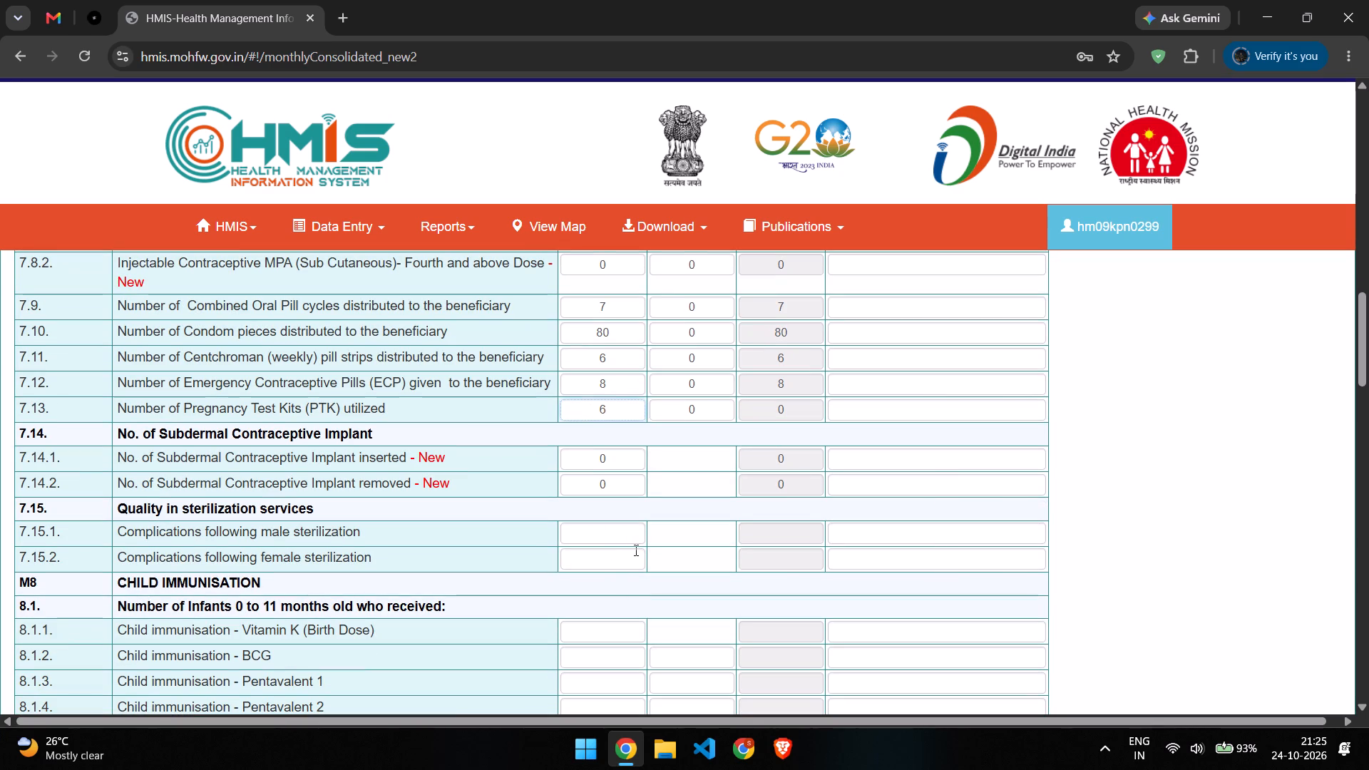
left_click(622, 531)
key("0")
left_click(620, 556)
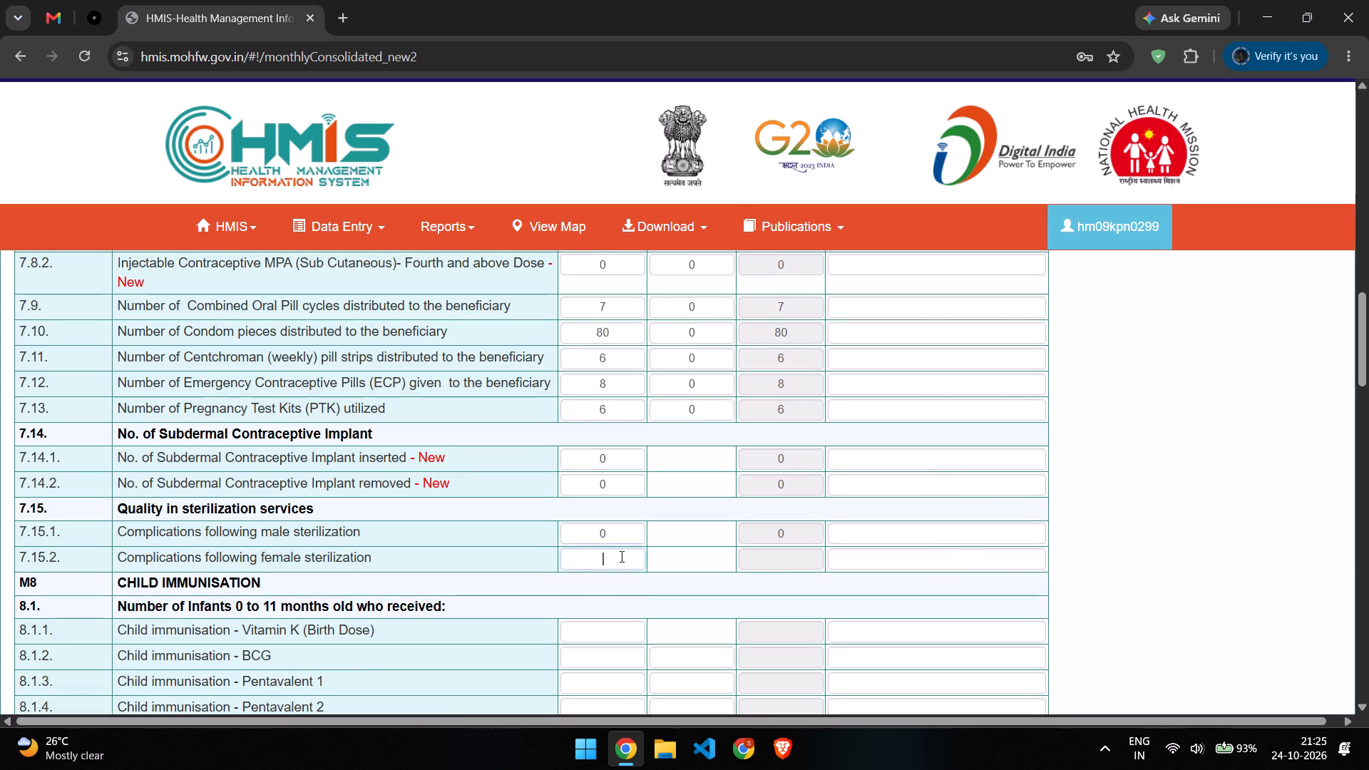
key("0")
key("0")
Enter 0 as the In-Facility value for Vitamin K birth dose (8.1.1) and as both In-Facility and Outreach values for BCG (8.1.2).
left_click(606, 618)
left_click(606, 627)
key("0")
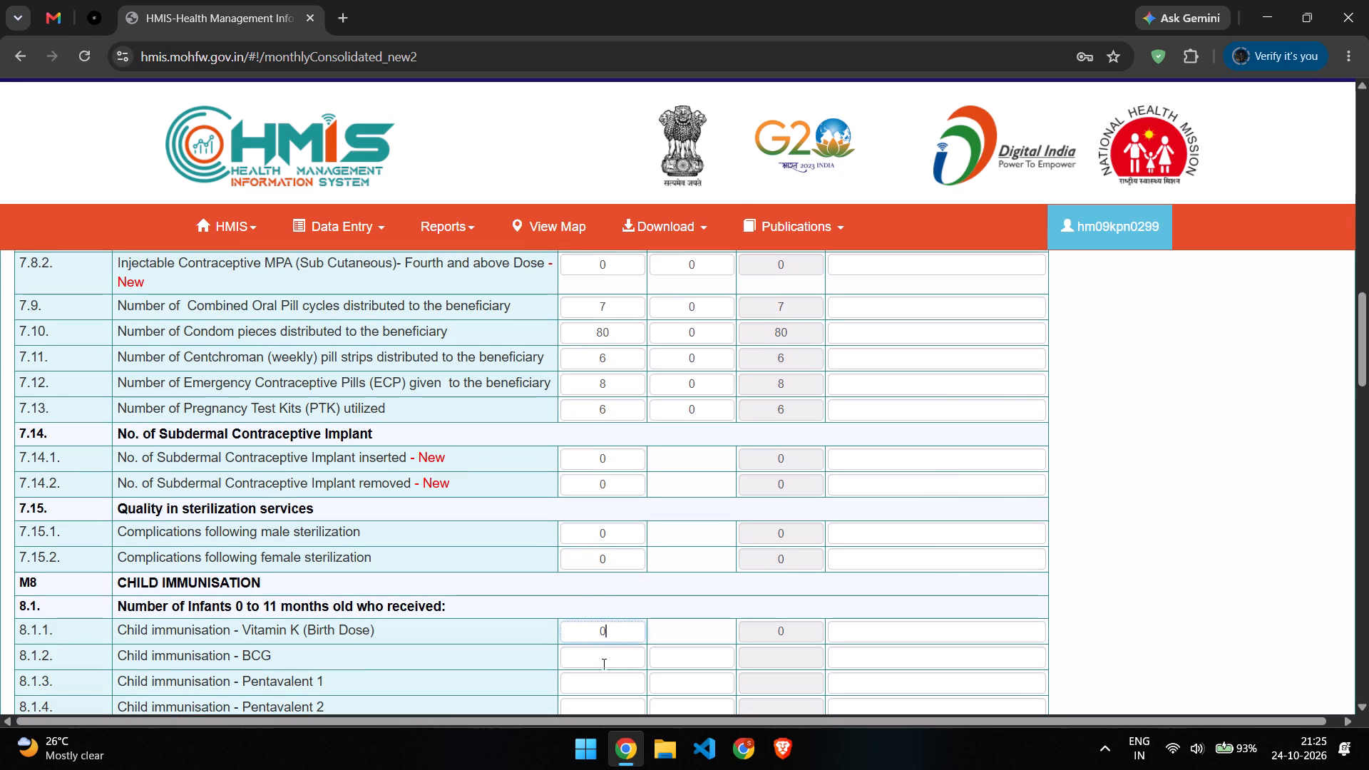
left_click(603, 664)
key("0")
left_click(670, 666)
key("0")
Enter 0 as the In-Facility and Outreach values for Pentavalent 1 (8.1.3) and Pentavalent 2 (8.1.4).
left_click(667, 679)
key("0")
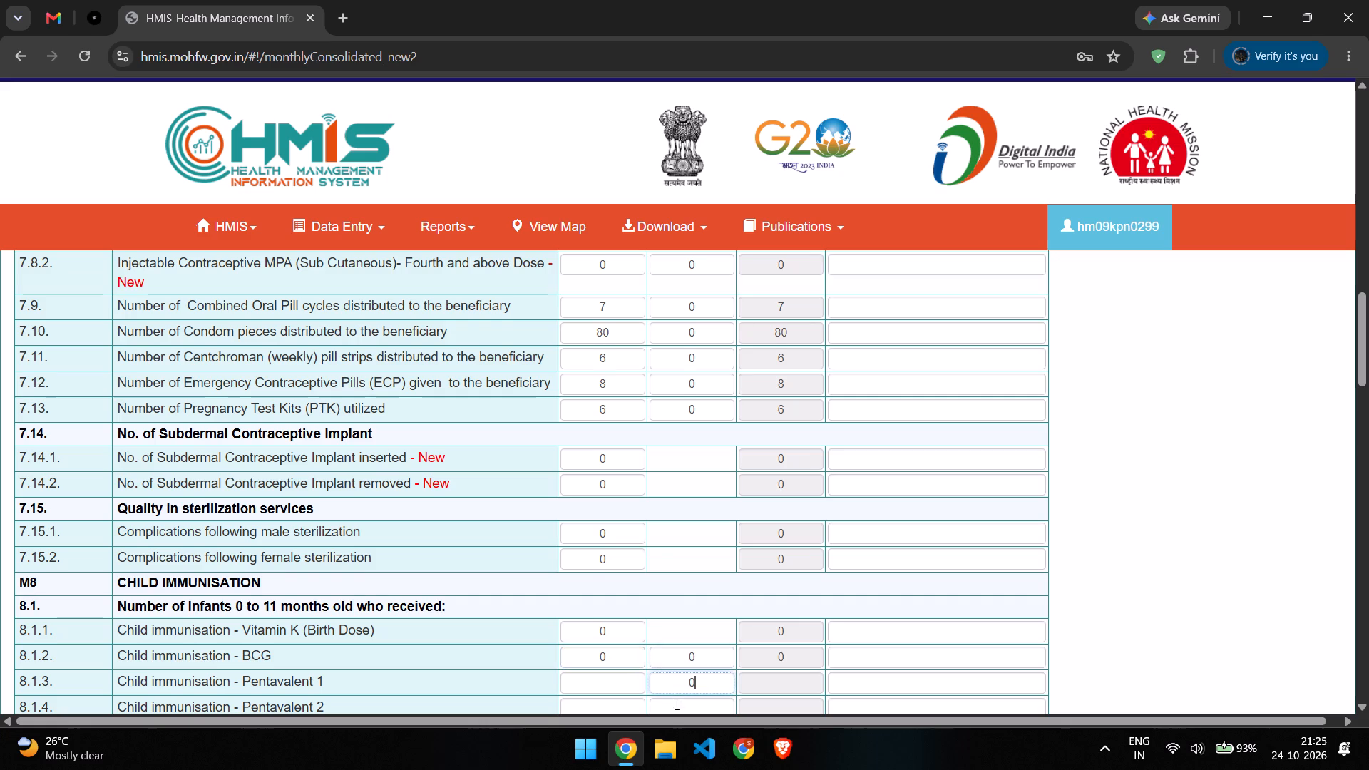
left_click(675, 704)
key("0")
left_click(611, 677)
key("0")
key("0")
left_click(614, 700)
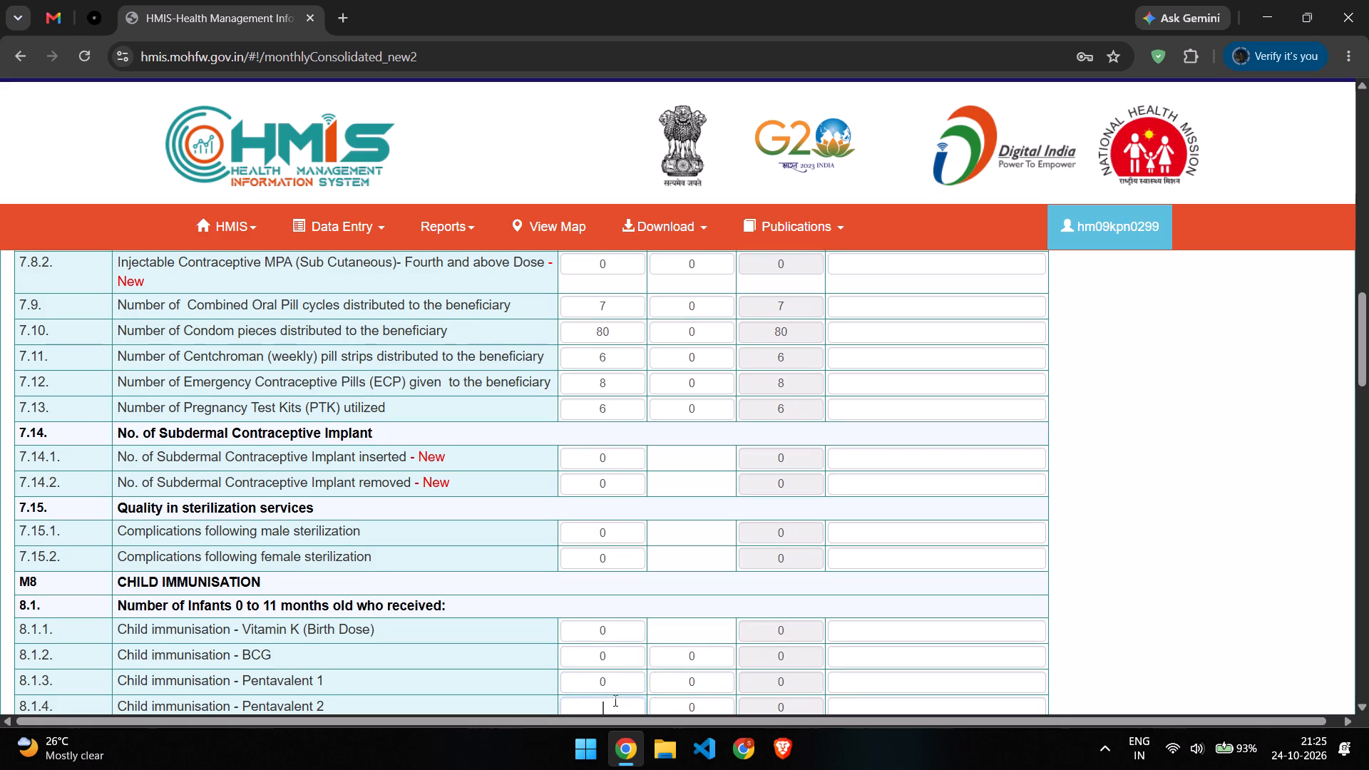
key("0")
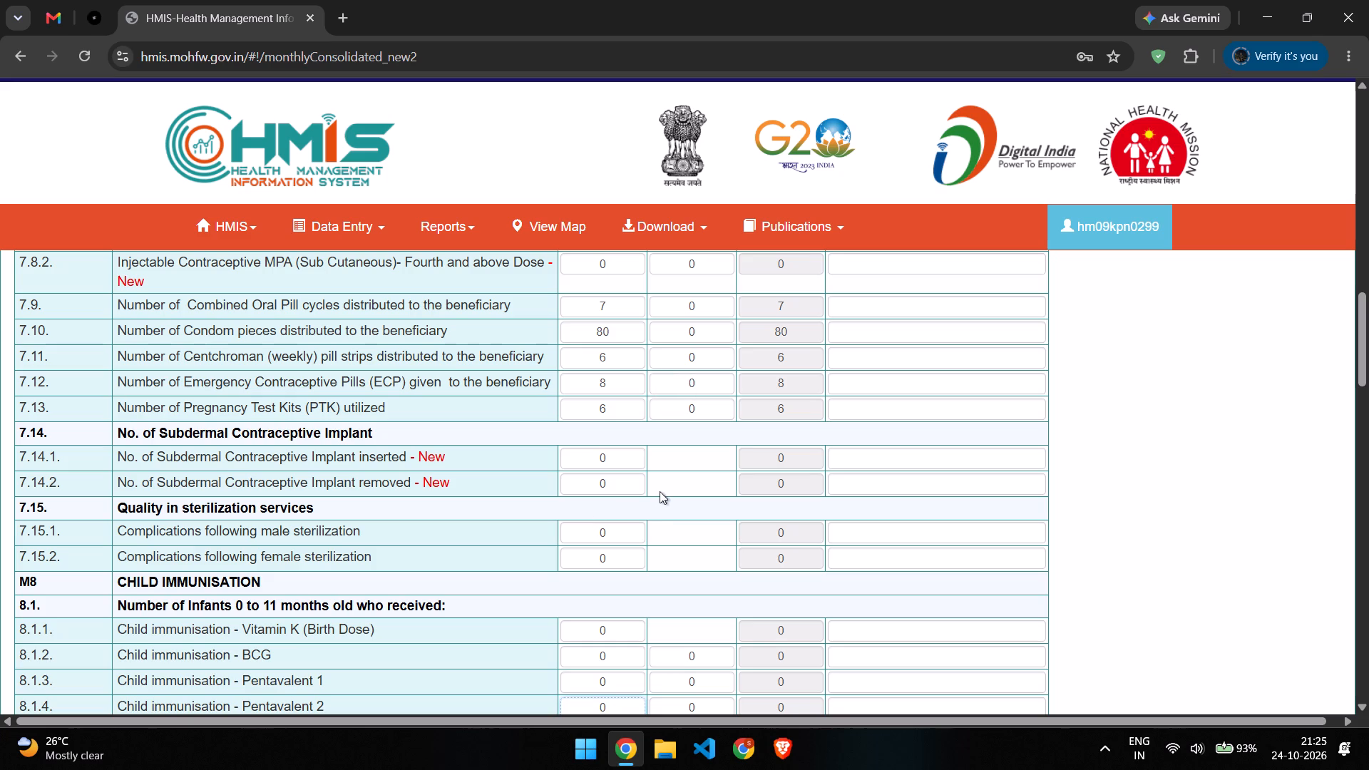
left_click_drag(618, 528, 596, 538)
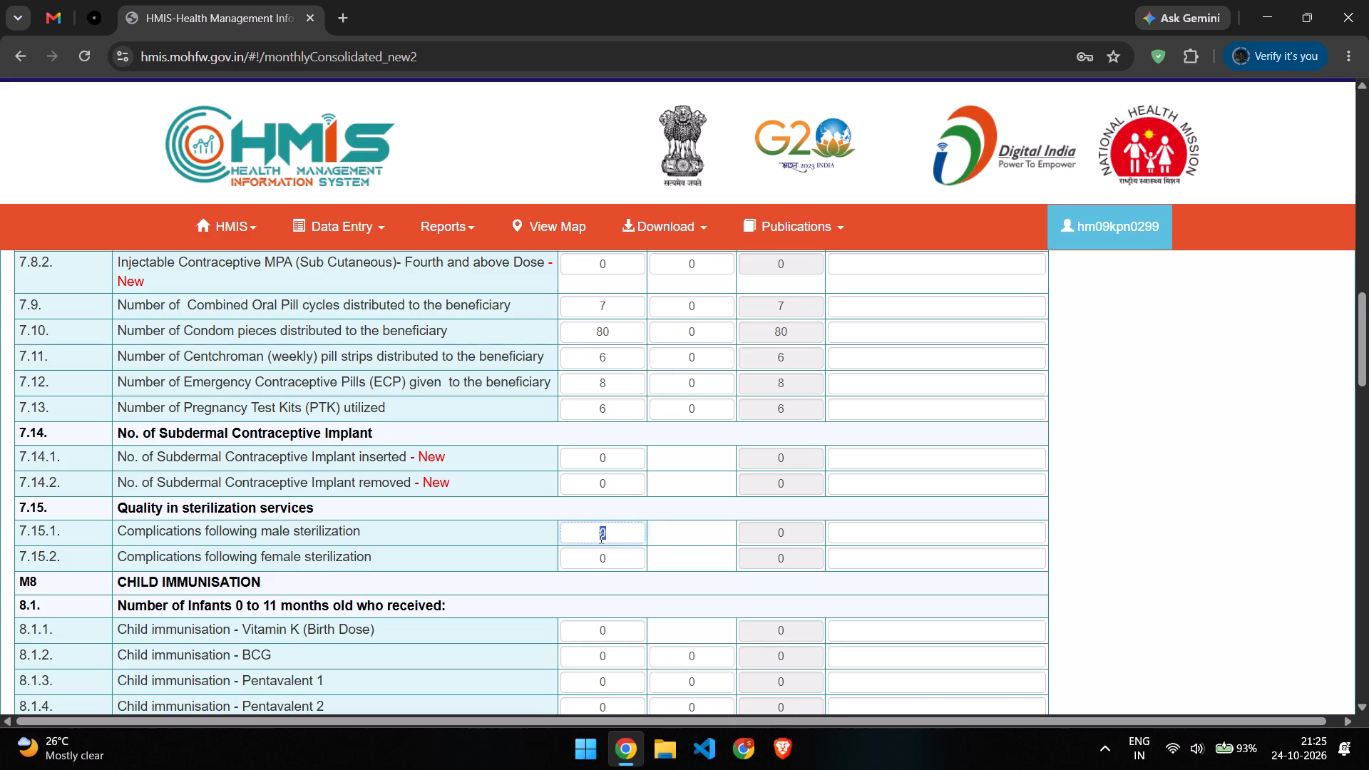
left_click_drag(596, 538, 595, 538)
Enter 0 as the In-Facility and Outreach values for Pentavalent 3 (8.1.5), OPV 0 birth dose (8.1.6) and OPV1 (8.1.7).
scroll(653, 519, "down", 1)
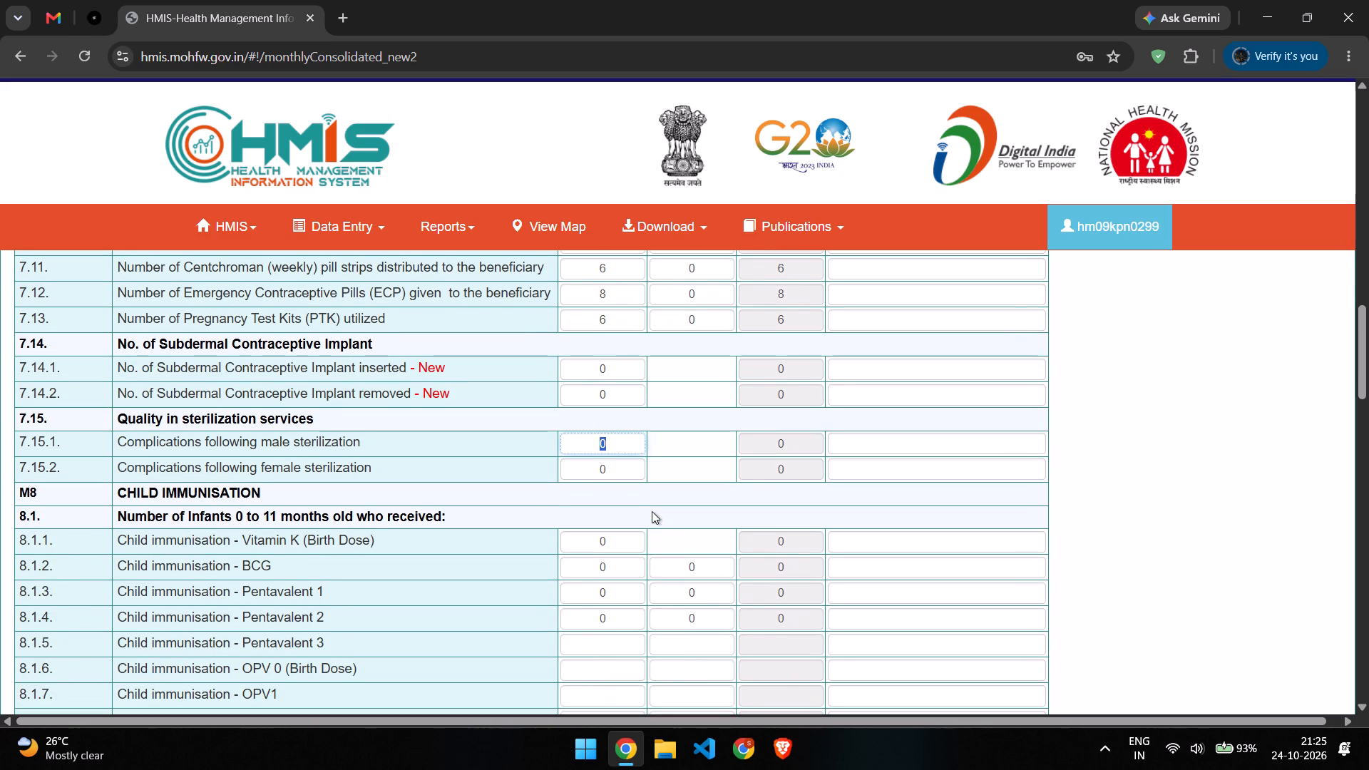
left_click(636, 637)
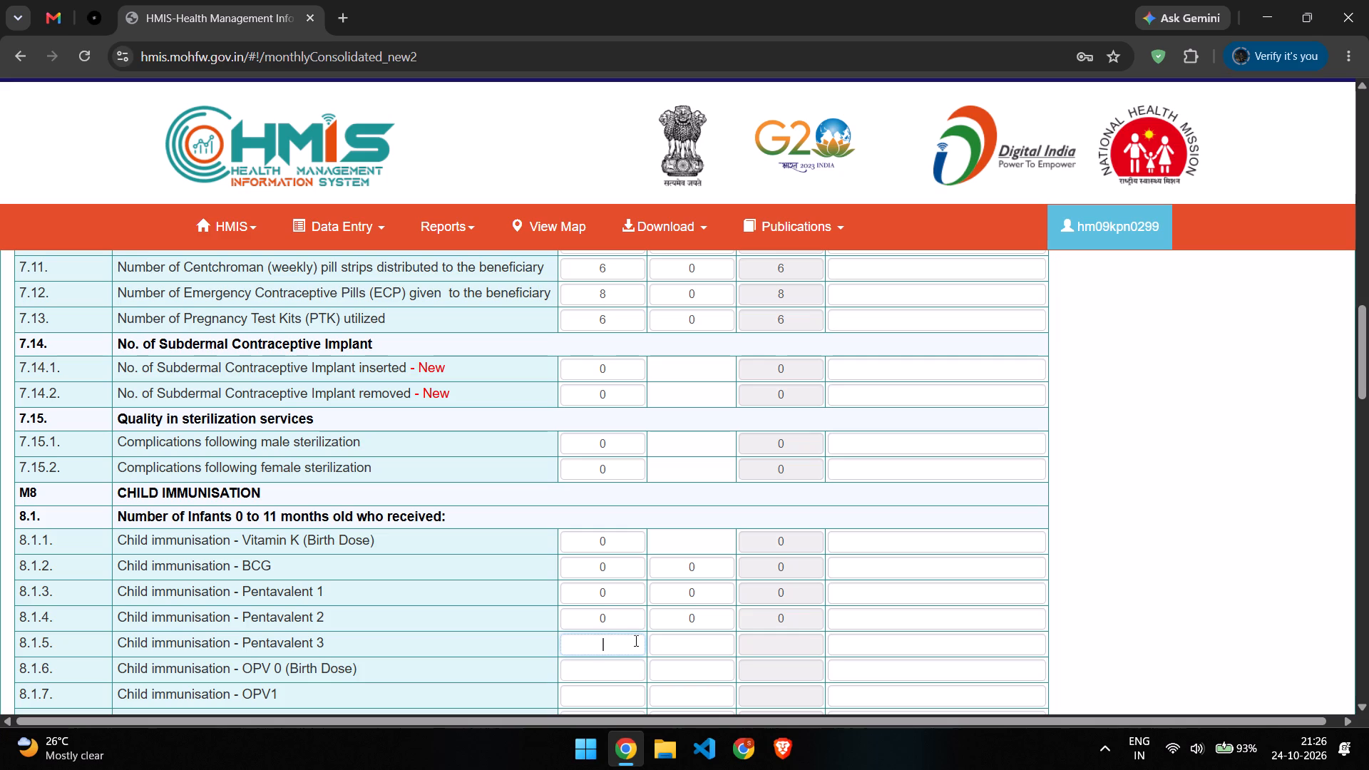
key("0")
left_click(689, 652)
key("0")
left_click(619, 676)
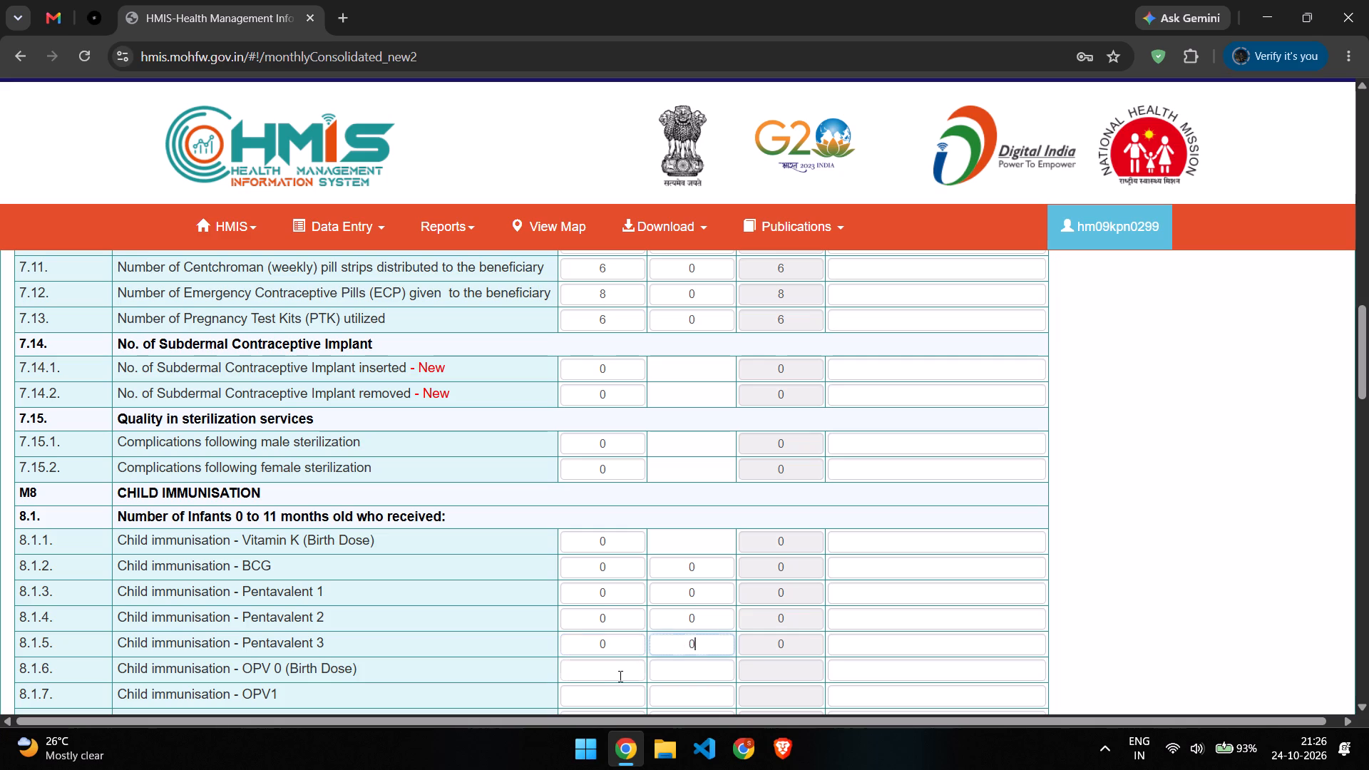
key("0")
left_click(694, 667)
key("0")
left_click(632, 699)
key("0")
left_click(658, 699)
key("0")
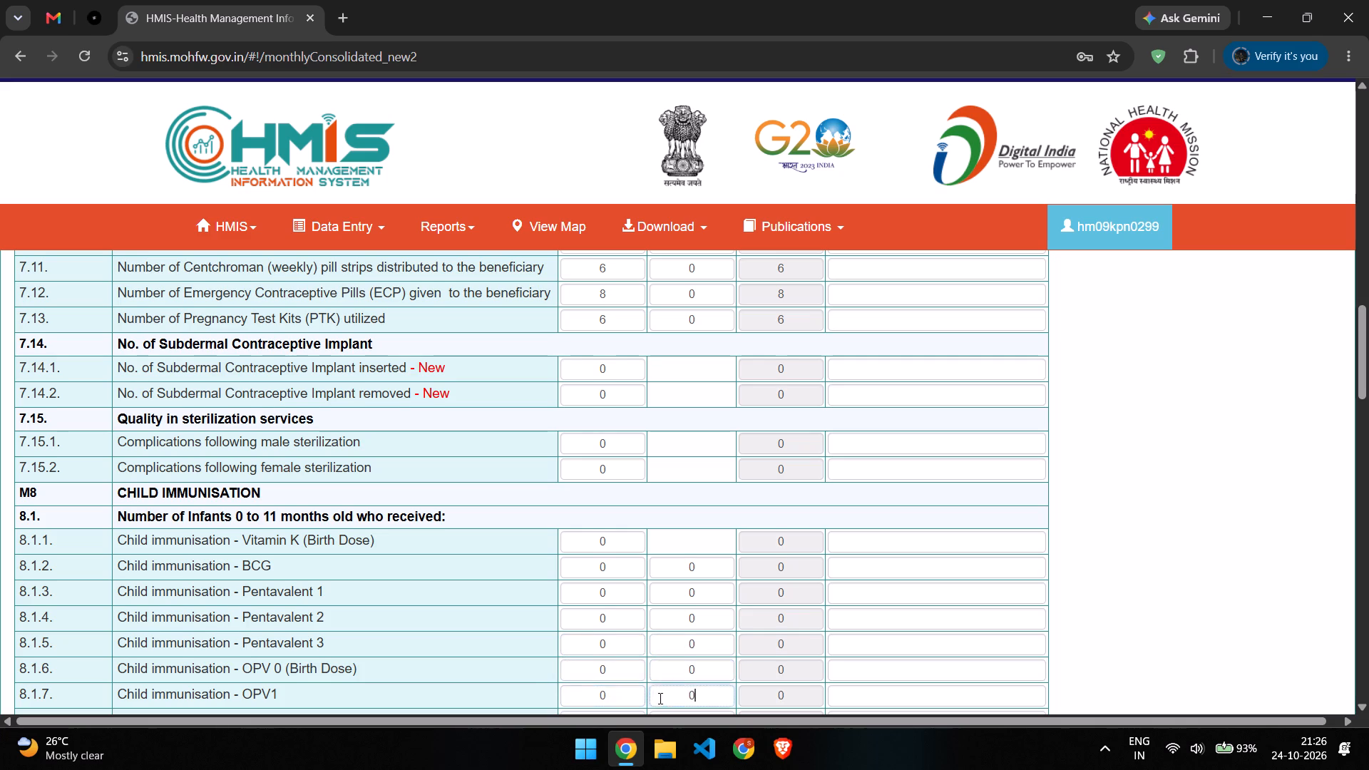
Enter 0 as the In-Facility and Outreach values for OPV2 (8.1.8) and OPV3 (8.1.9).
scroll(661, 692, "down", 2)
left_click(619, 552)
key("0")
left_click(662, 552)
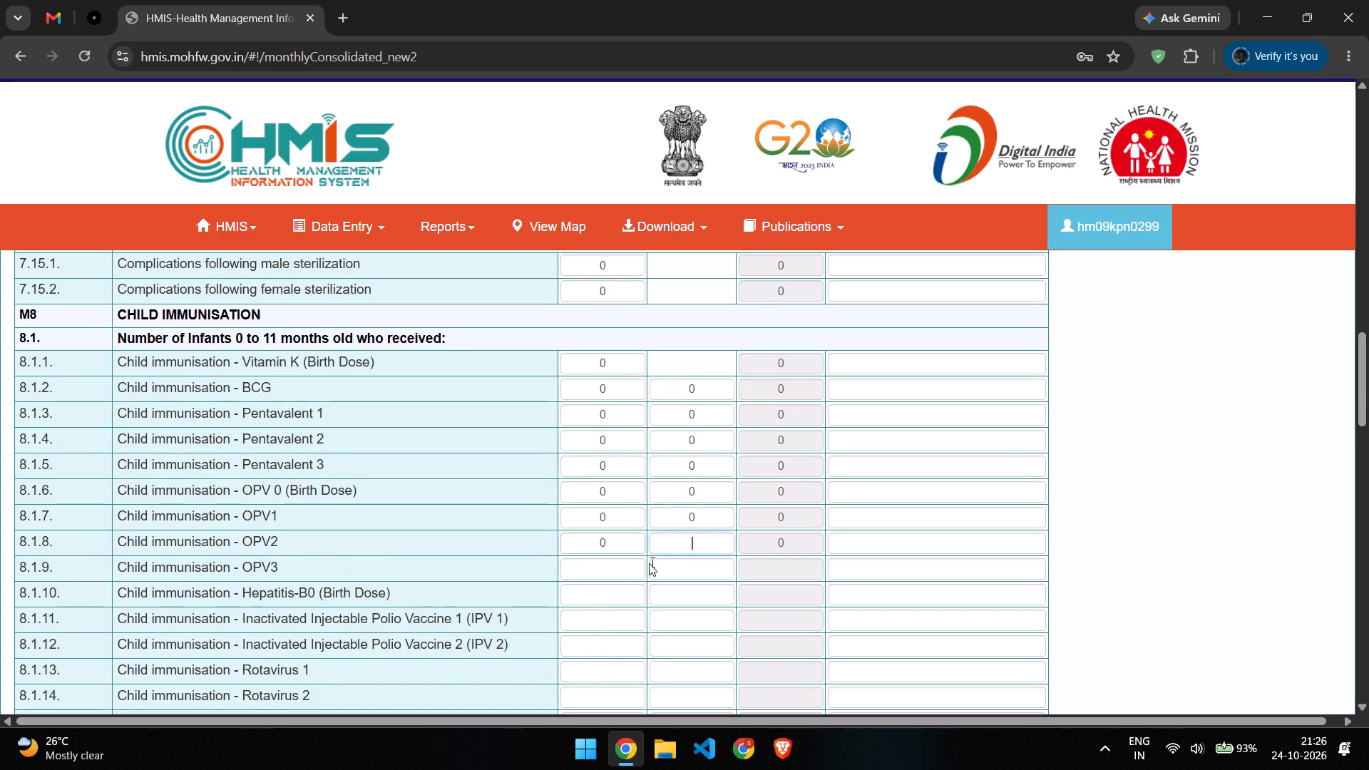
key("0")
left_click(637, 572)
key("0")
left_click(659, 573)
key("0")
Enter 0 as the In-Facility and Outreach values for Hepatitis-B0 (8.1.10), IPV 1 (8.1.11) and IPV 2 (8.1.12).
left_click(627, 594)
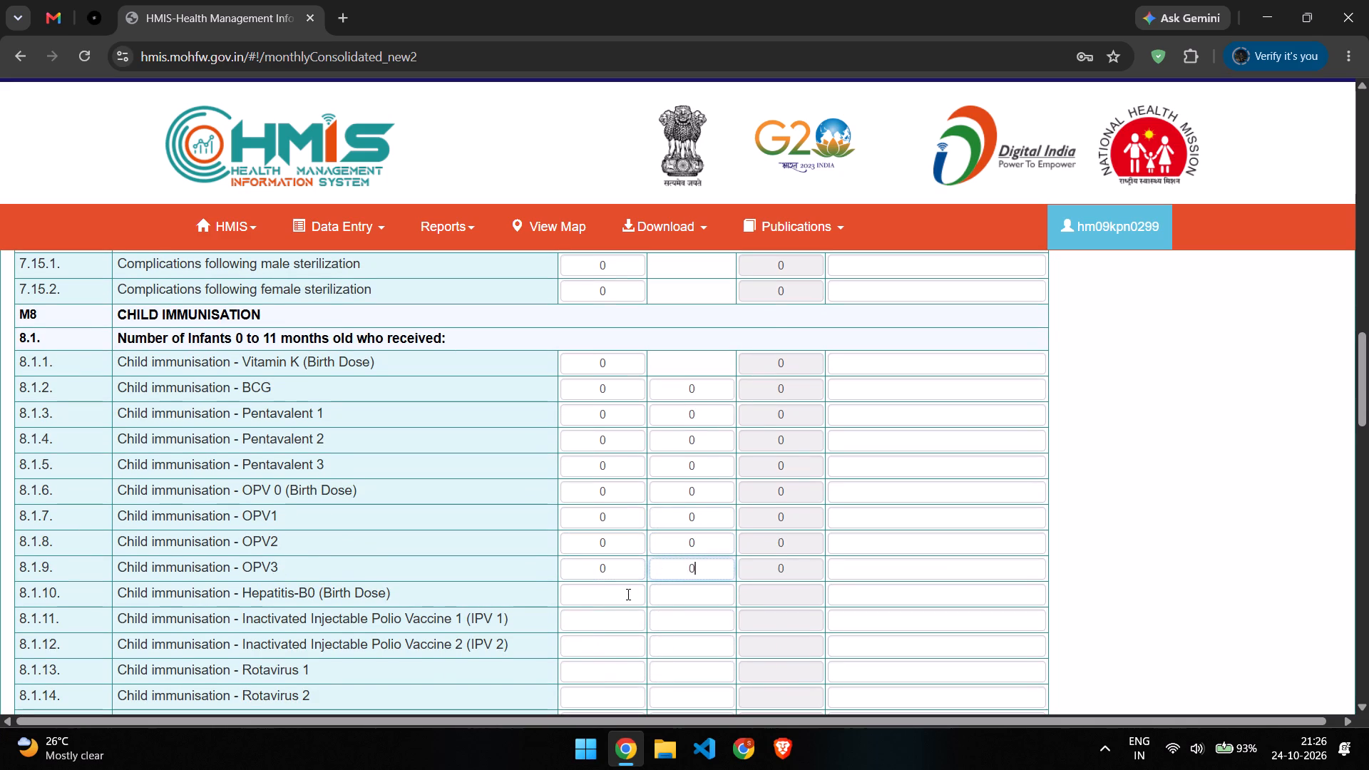
key("0")
left_click(674, 602)
key("0")
left_click(622, 615)
key("0")
left_click(686, 619)
key("0")
left_click_drag(601, 650, 617, 651)
key("0")
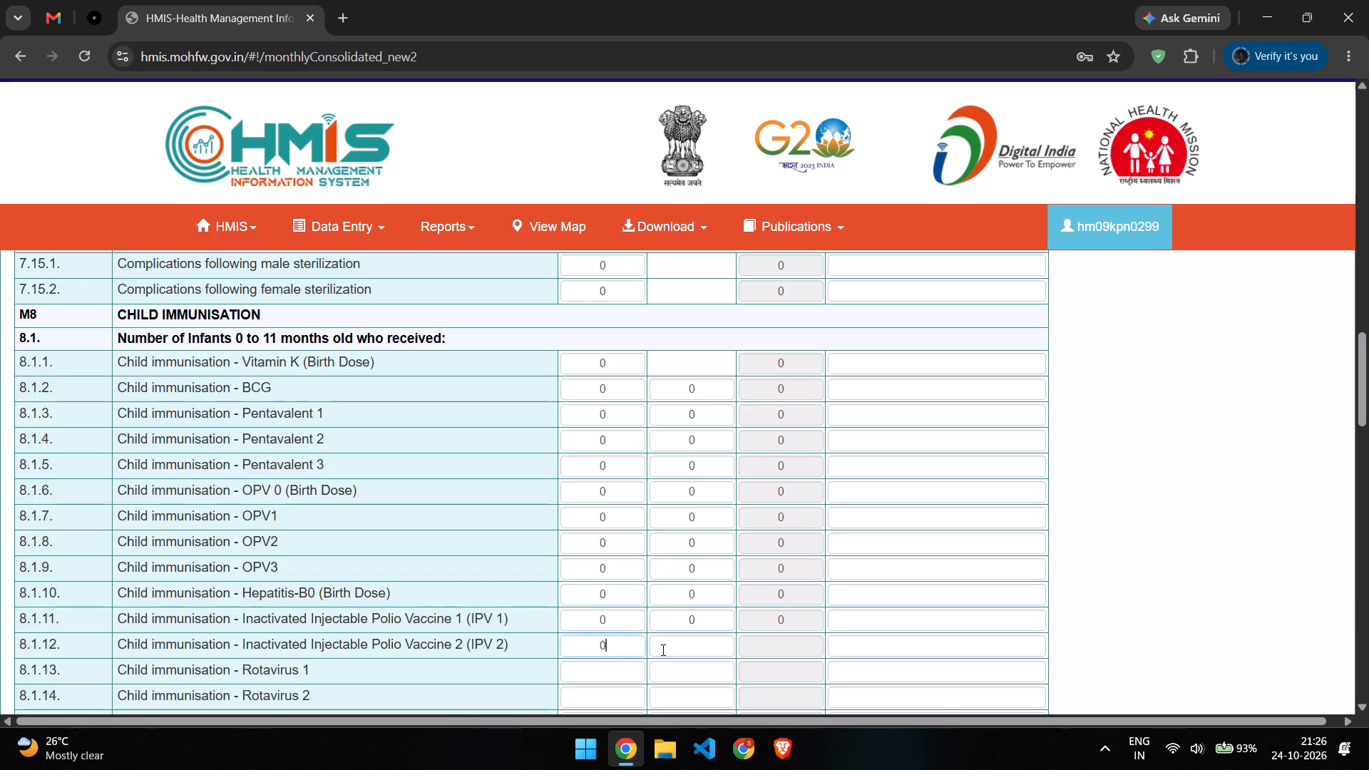
left_click(686, 650)
key("0")
Enter 0 as the In-Facility and Outreach values for Rotavirus 1 (8.1.13) and Rotavirus 2 (8.1.14).
left_click(622, 672)
key("0")
left_click(692, 671)
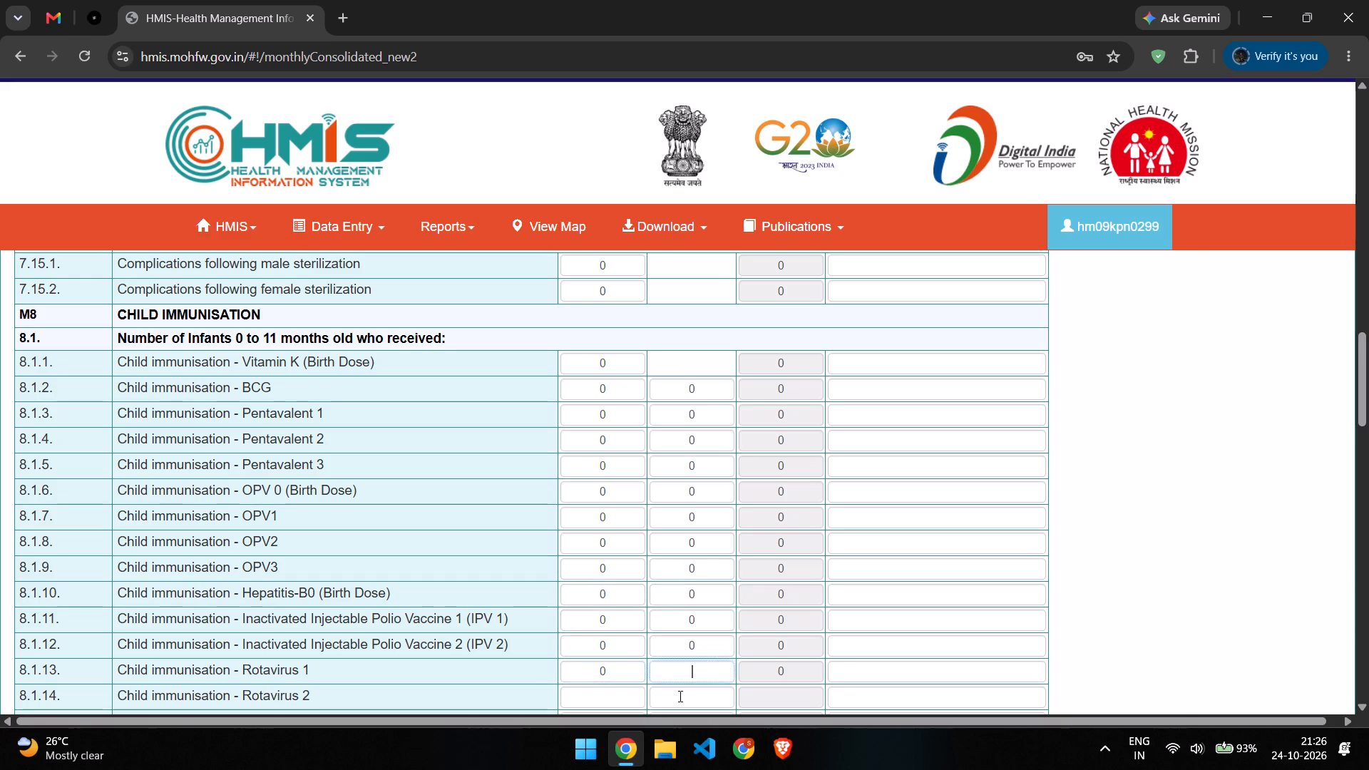
left_click(677, 697)
left_click(674, 670)
key("0")
left_click(671, 691)
key("0")
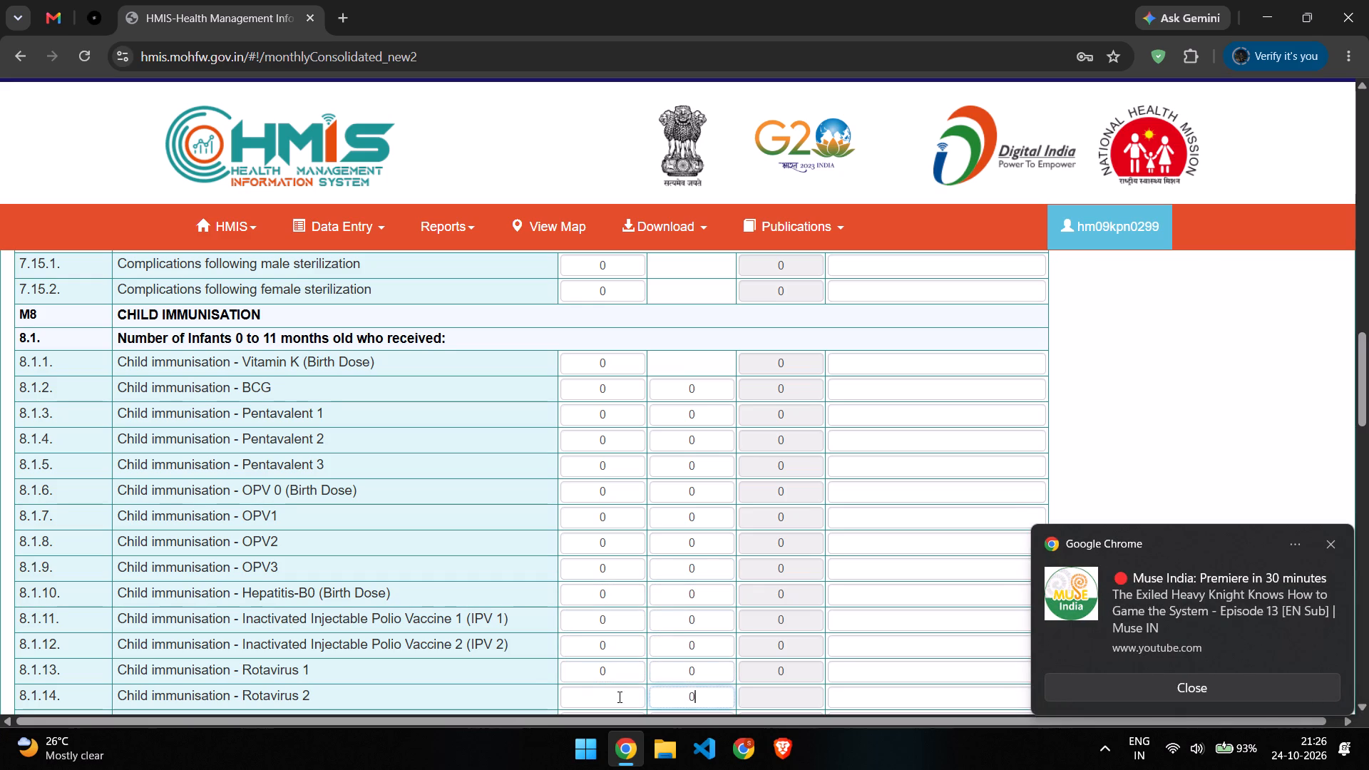
left_click(611, 698)
key("0")
Enter 0 as the In-Facility and Outreach values for Rotavirus 3 (8.1.15).
scroll(651, 661, "down", 3)
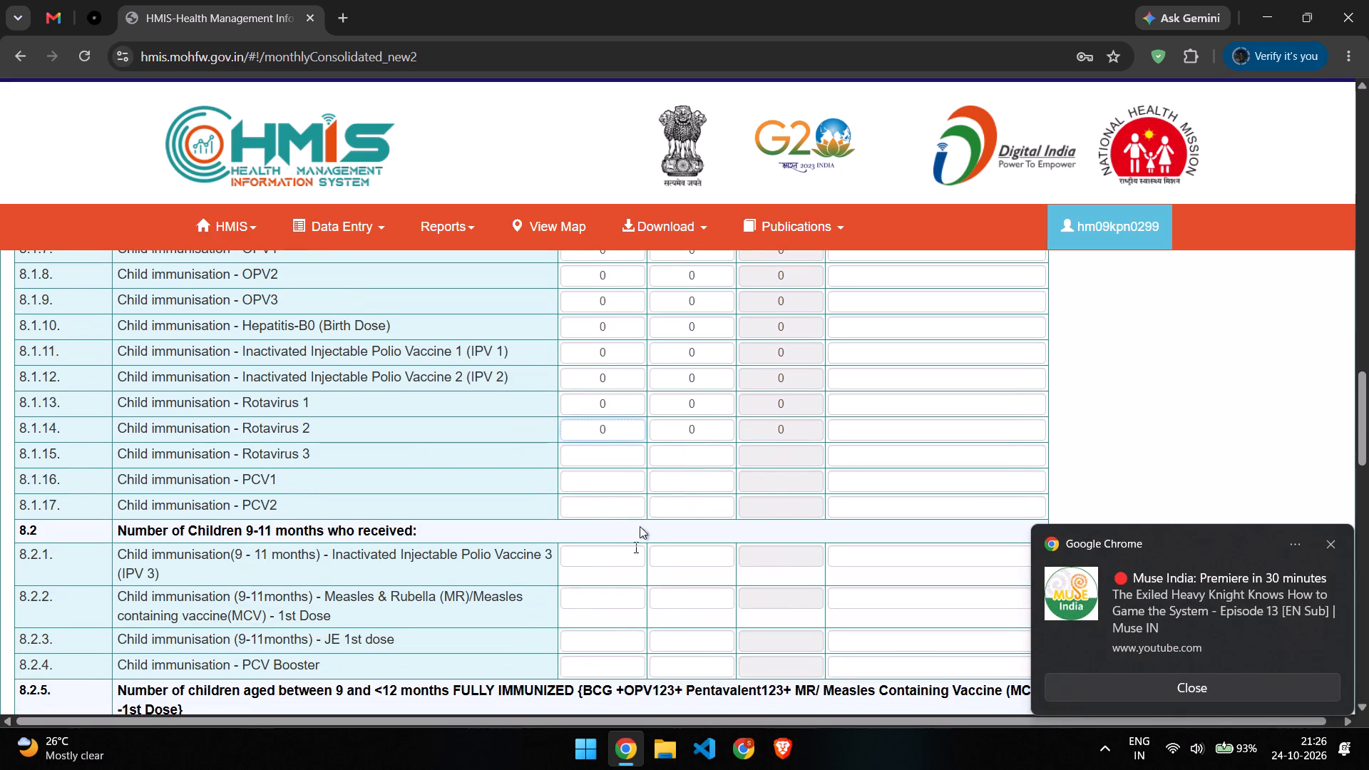
left_click(626, 466)
key("0")
left_click(656, 455)
key("0")
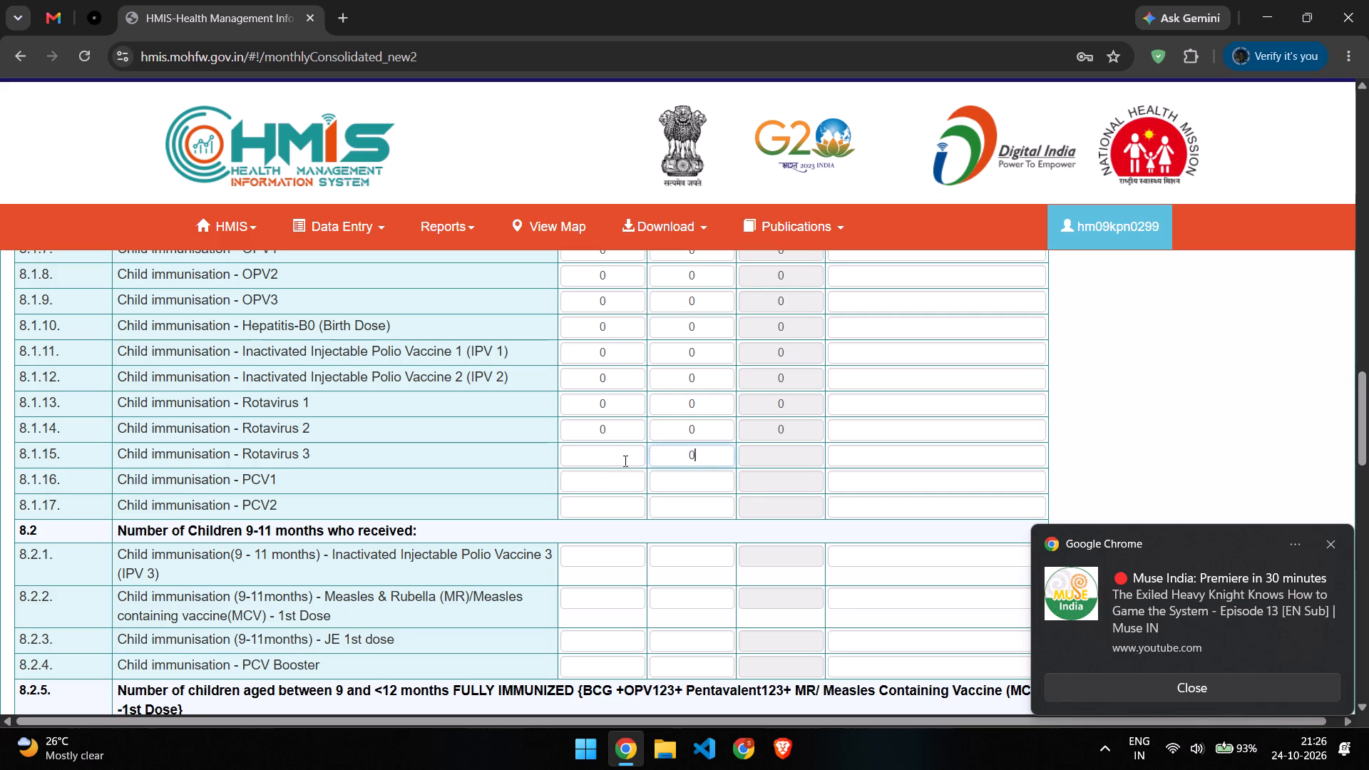
left_click(624, 461)
key("0")
Enter 0 as the In-Facility value for PCV1 (8.1.16) and as both In-Facility and Outreach values for PCV2 (8.1.17).
left_click(613, 487)
key("0")
key("0")
left_click(656, 481)
left_click(660, 505)
key("0")
left_click(637, 509)
key("0")
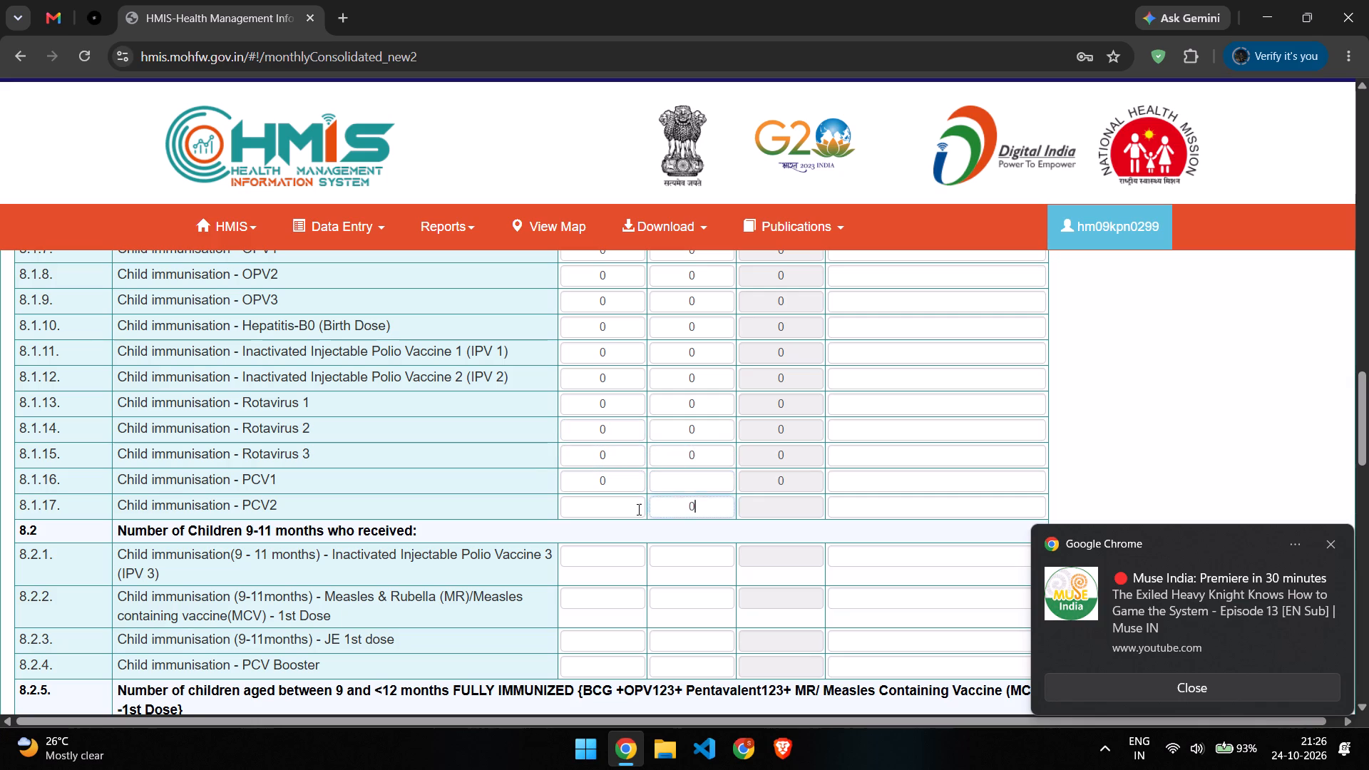
Enter 0 as the In-Facility and Outreach values for IPV 3 (8.2.1) and Measles & Rubella first dose (8.2.2) at 9-11 months.
left_click(634, 553)
key("0")
left_click(681, 552)
key("0")
key("0")
left_click(672, 600)
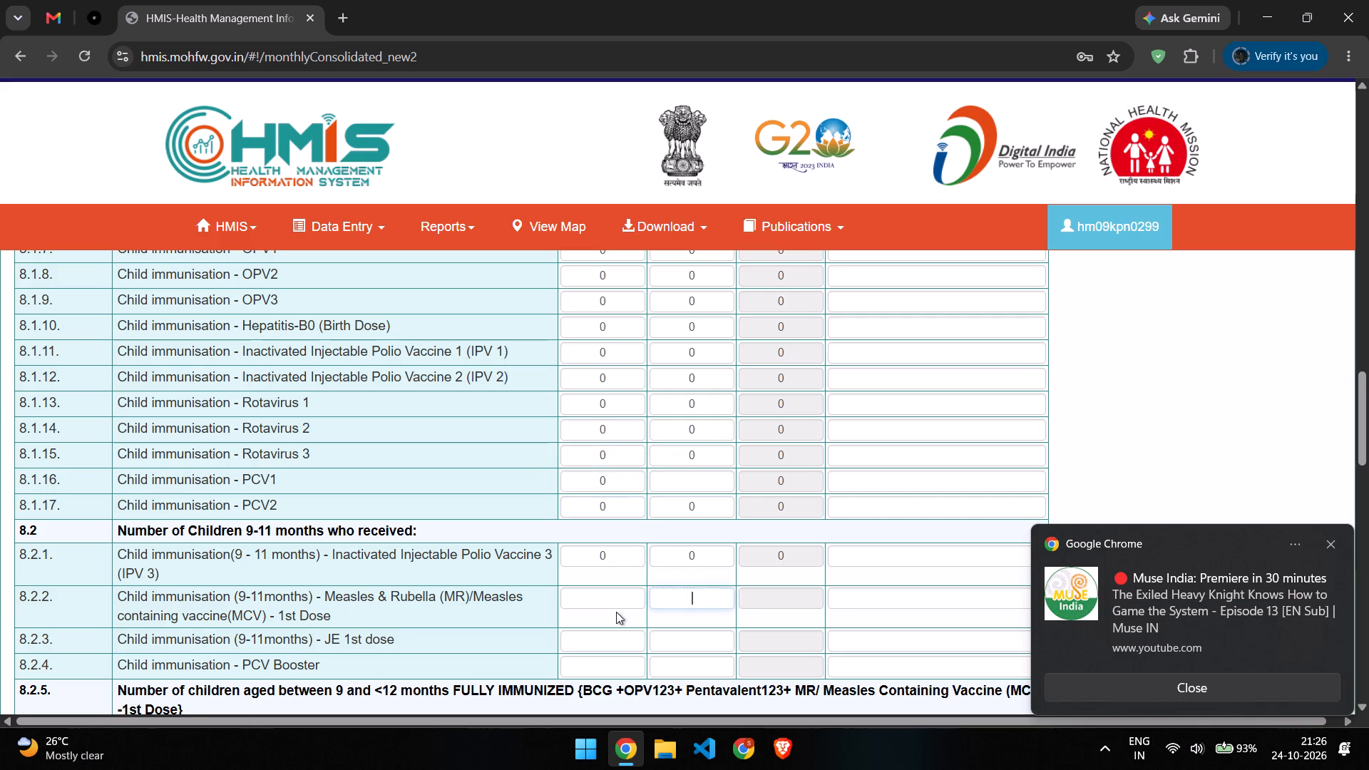
left_click(610, 595)
key("0")
key("0")
left_click(657, 593)
key("0")
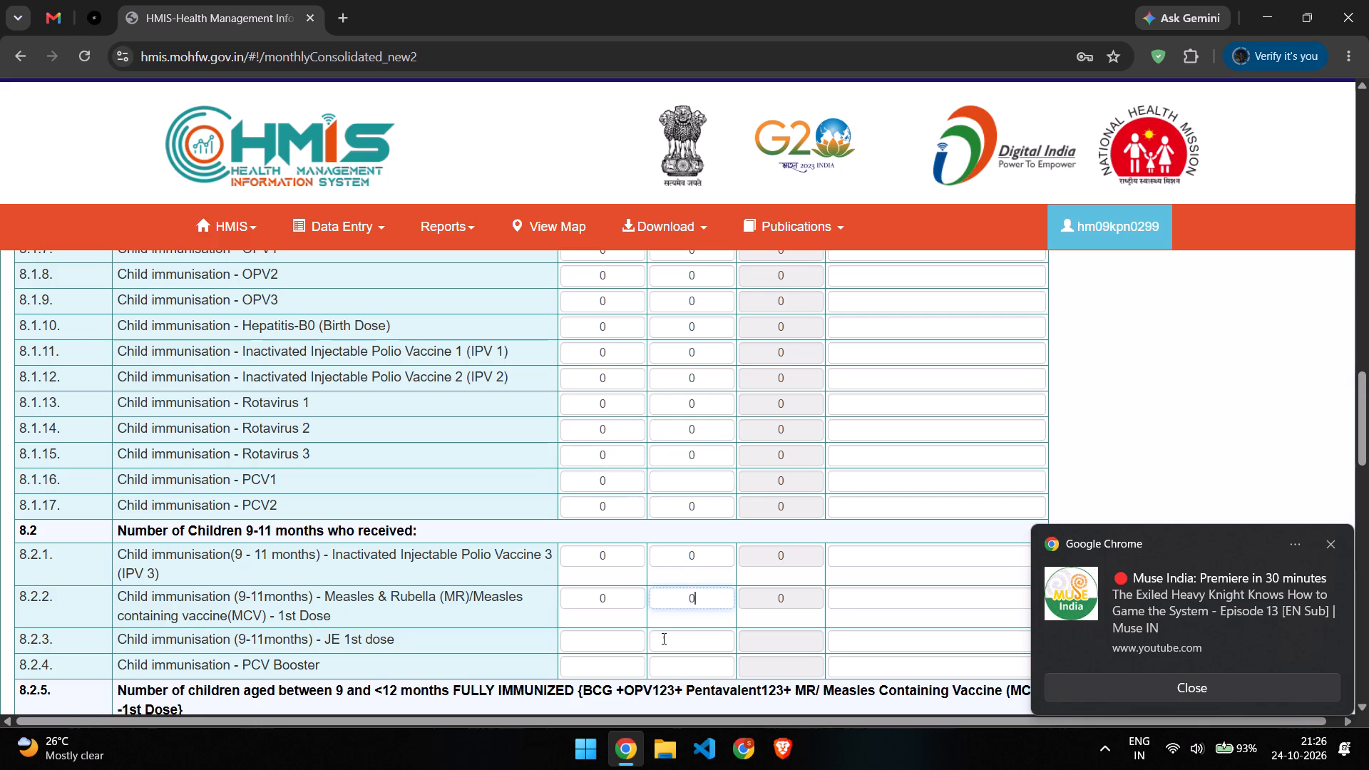
Enter 0 as the In-Facility and Outreach values for JE 1st dose (8.2.3) and PCV Booster (8.2.4) at 9-11 months.
left_click(662, 638)
key("0")
left_click(609, 646)
key("0")
left_click(612, 669)
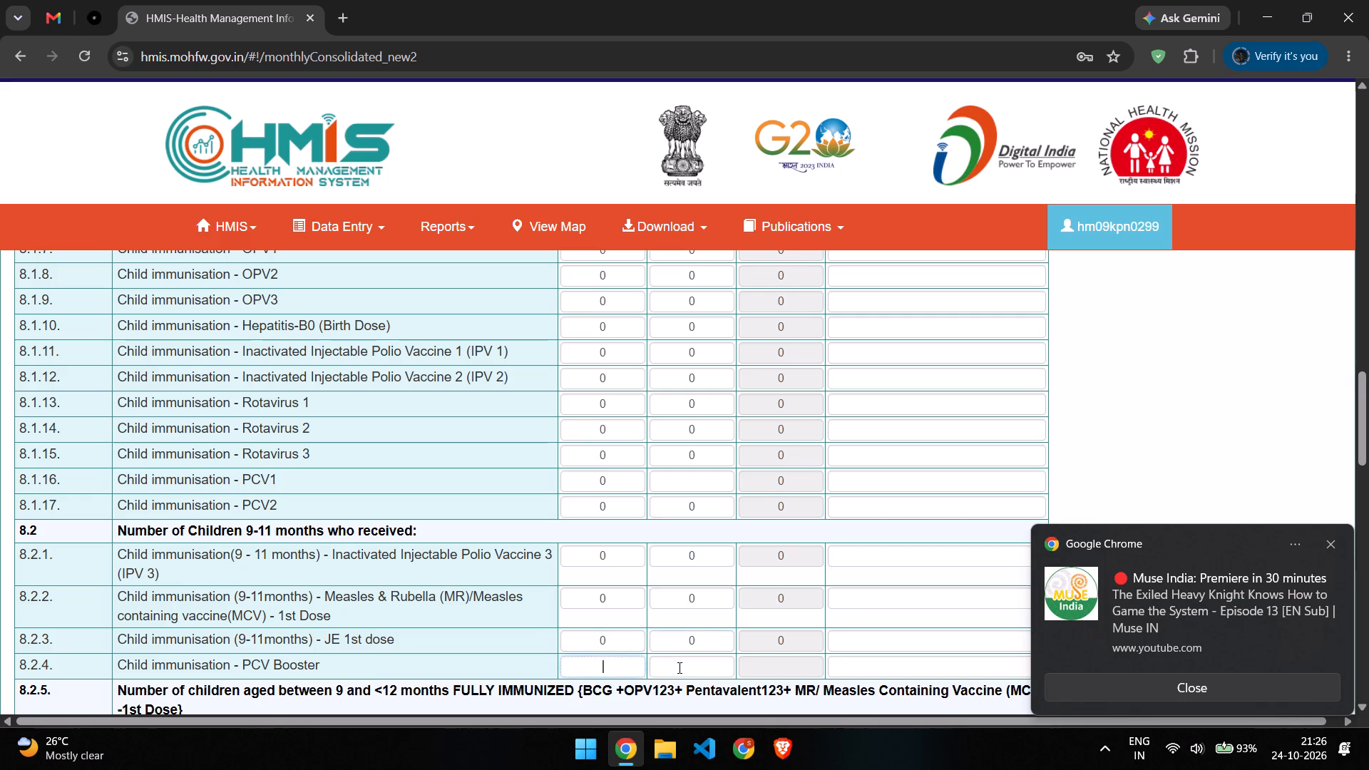
key("0")
left_click(686, 665)
key("0")
scroll(707, 602, "down", 2)
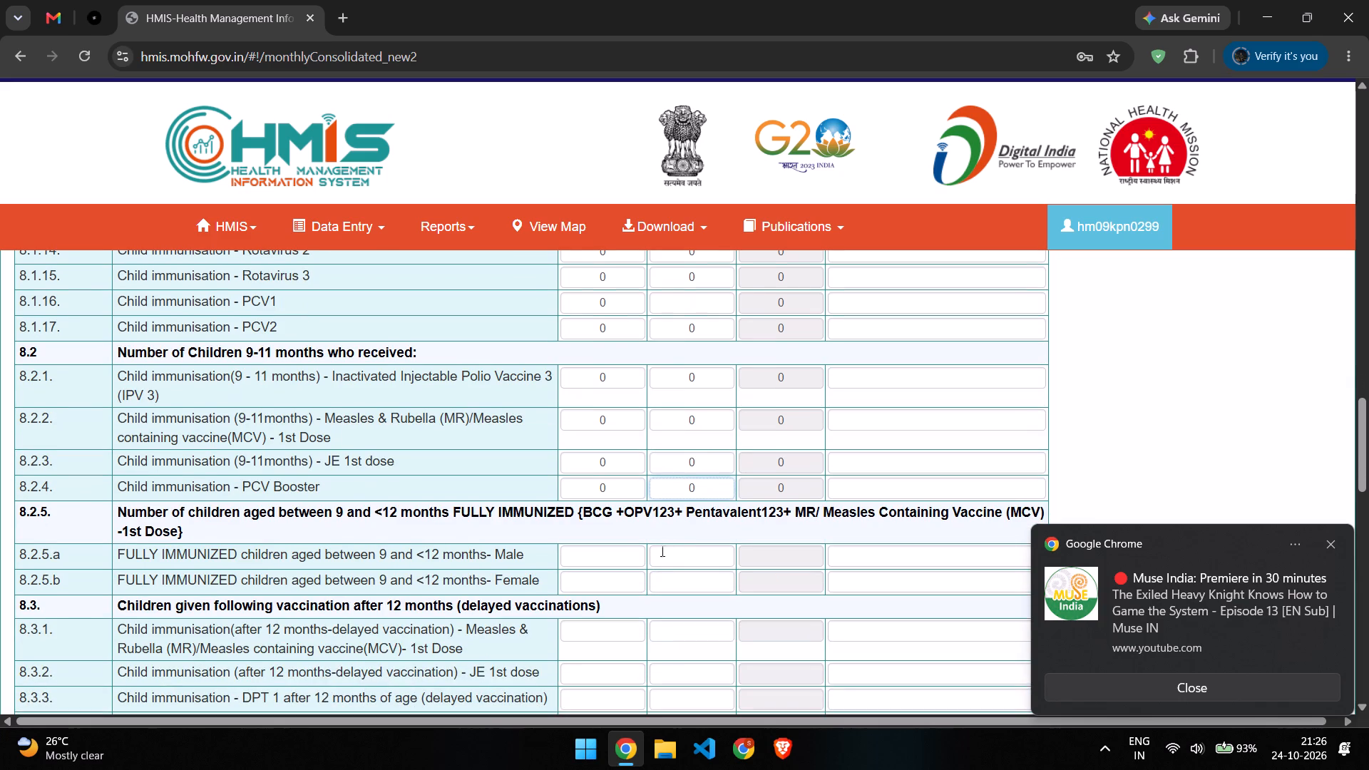
Enter 0 as the In-Facility and Outreach values for fully immunized children aged 9 to <12 months, Male (8.2.5.a) and Female (8.2.5.b).
left_click(625, 550)
key("0")
left_click(684, 562)
key("0")
left_click(612, 580)
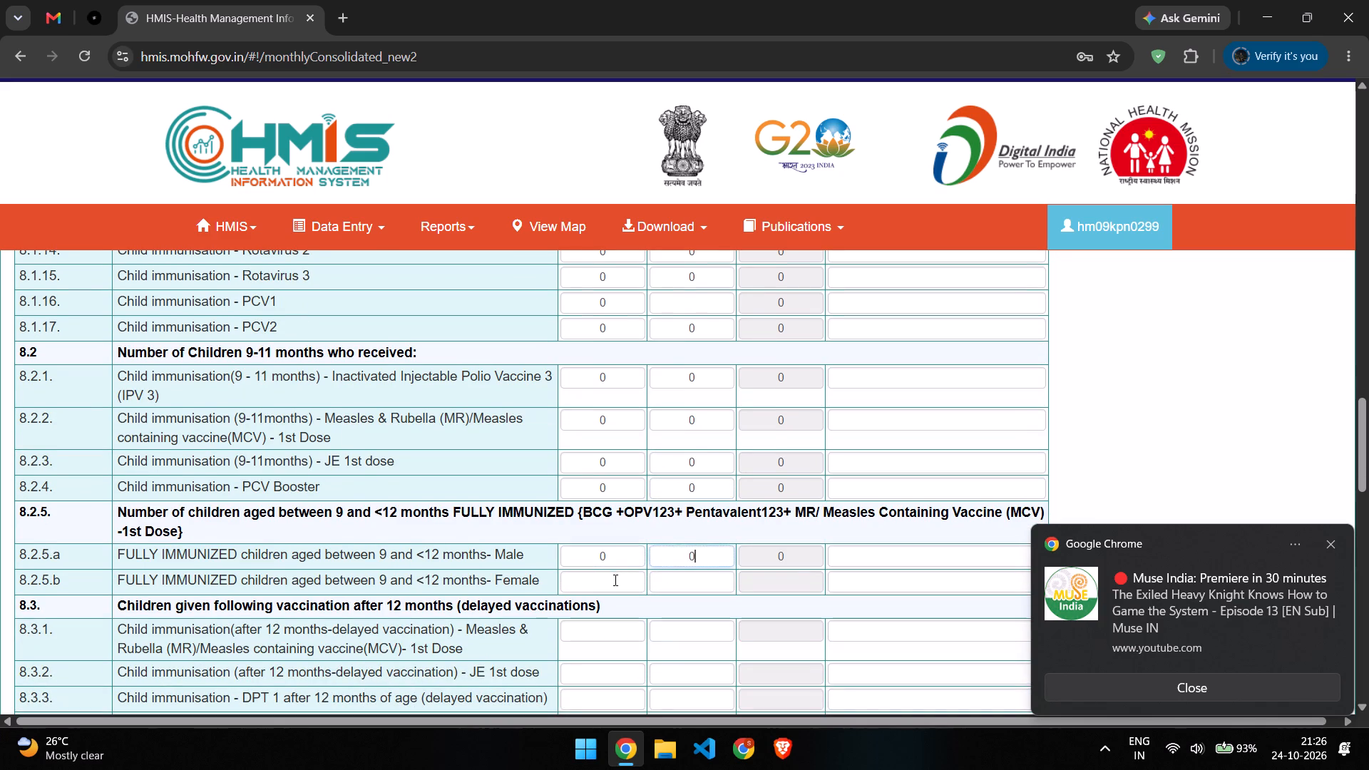
key("0")
left_click(661, 578)
key("0")
Enter 0 as the In-Facility and Outreach values for delayed Measles & Rubella 1st dose (8.3.1) and JE 1st dose (8.3.2).
left_click(615, 631)
key("0")
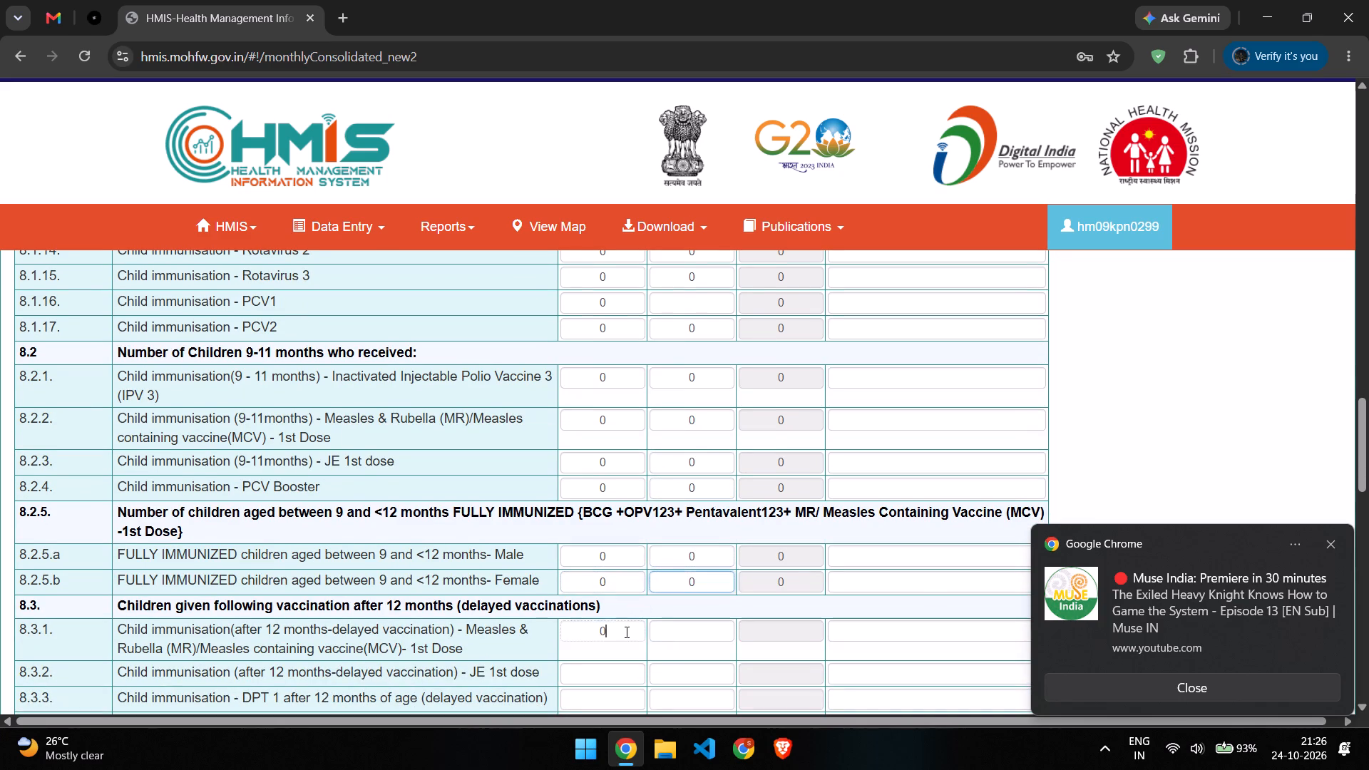
left_click(662, 630)
key("0")
left_click(638, 671)
key("0")
left_click(663, 674)
key("0")
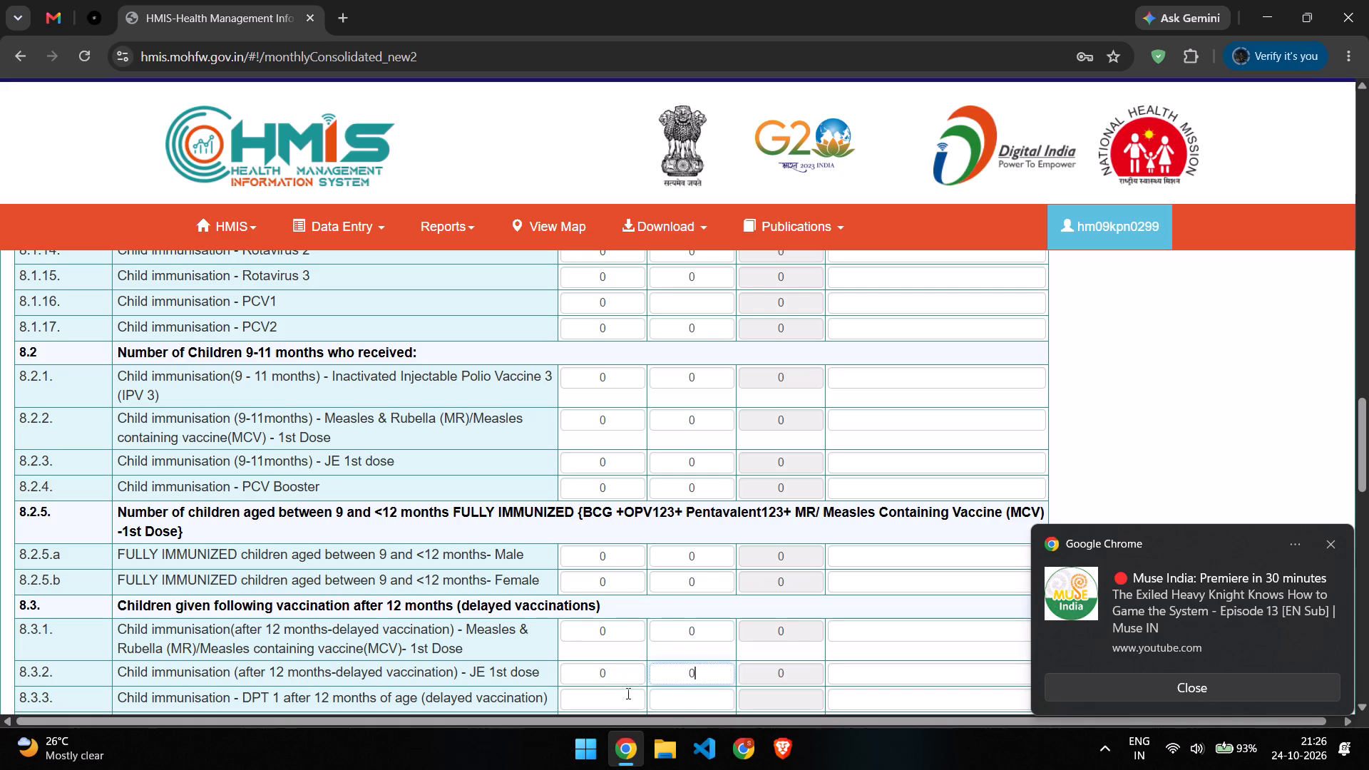
Enter 0 as the In-Facility and Outreach values for delayed DPT 1 (8.3.3) and DPT 2 (8.3.4) after 12 months.
left_click(620, 695)
key("0")
left_click(684, 702)
key("0")
scroll(675, 625, "down", 3)
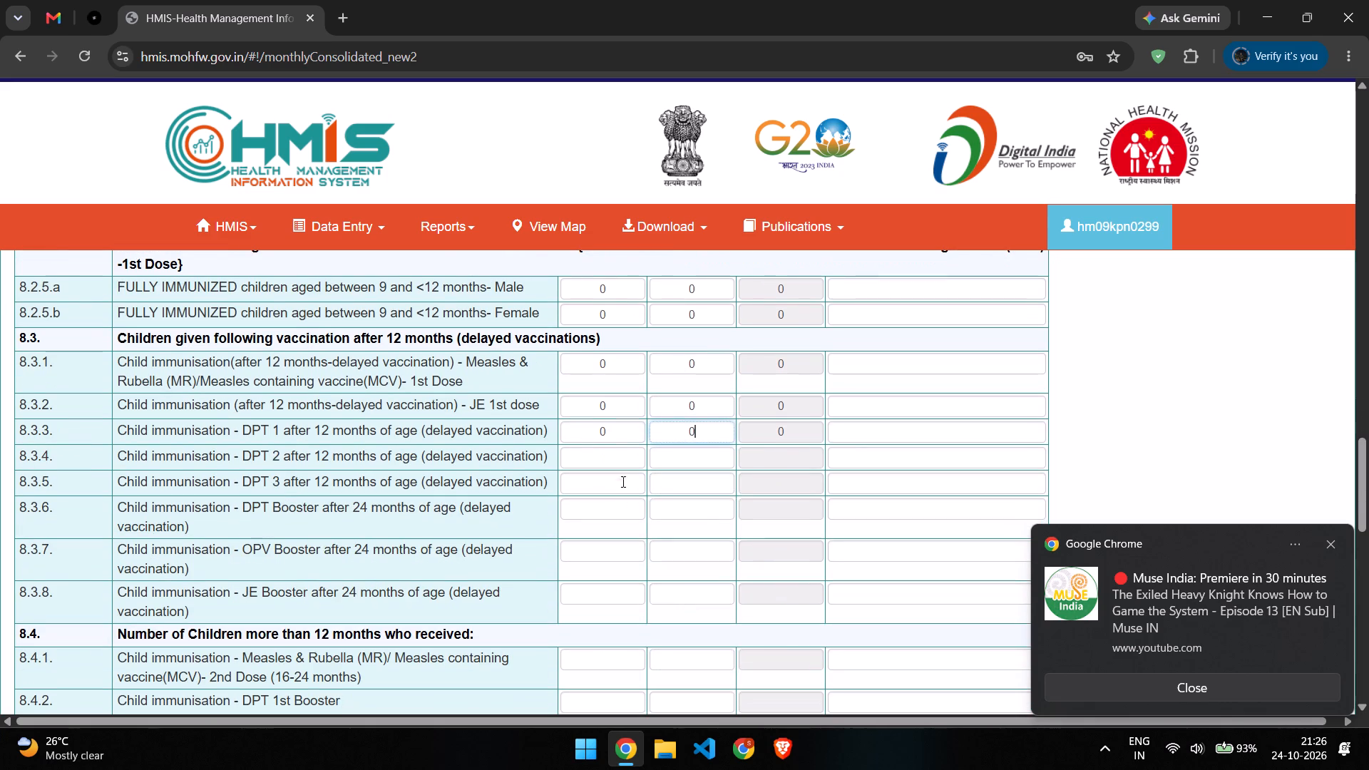
left_click(615, 466)
key("0")
left_click(660, 455)
key("0")
Enter 0 as the In-Facility and Outreach values for delayed DPT 3 (8.3.5) and DPT Booster after 24 months (8.3.6).
left_click(615, 490)
key("0")
left_click(654, 499)
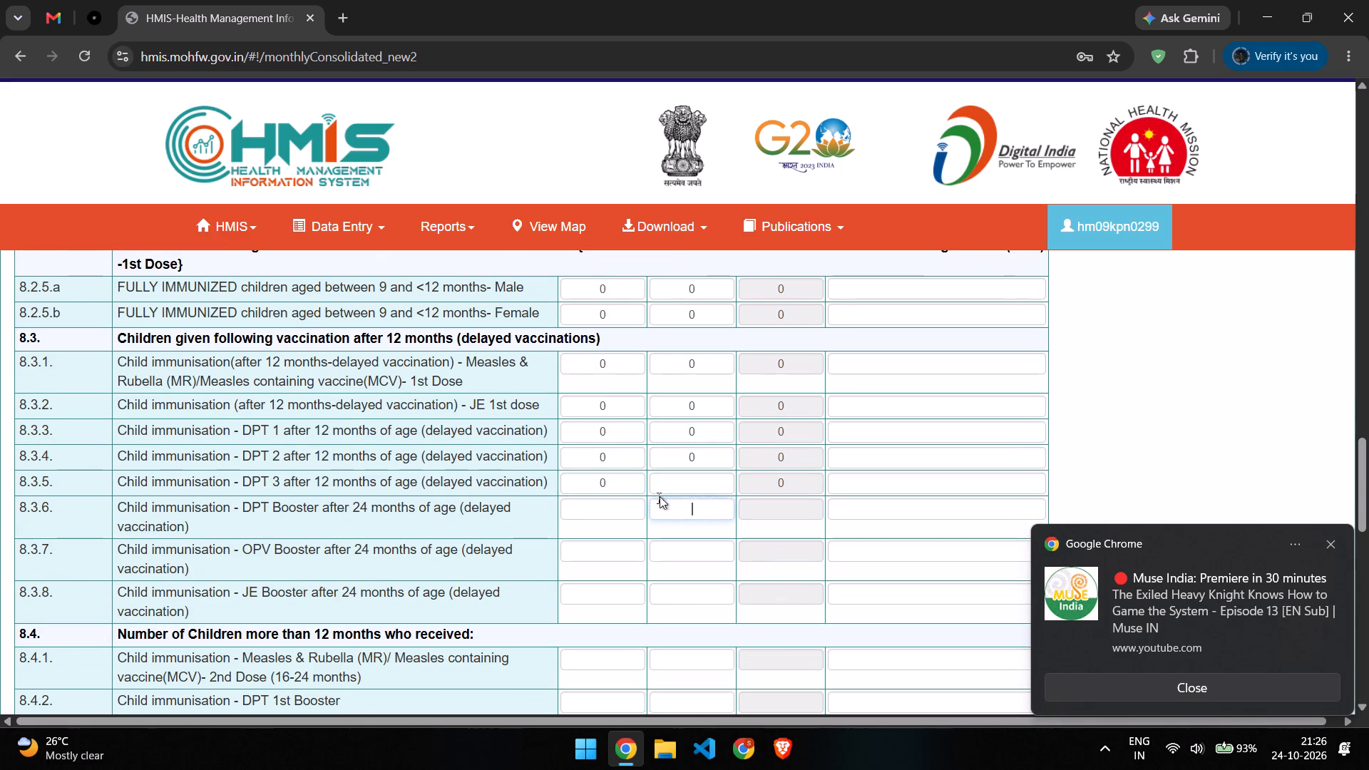
key("0")
left_click(667, 486)
key("0")
left_click(607, 503)
key("0")
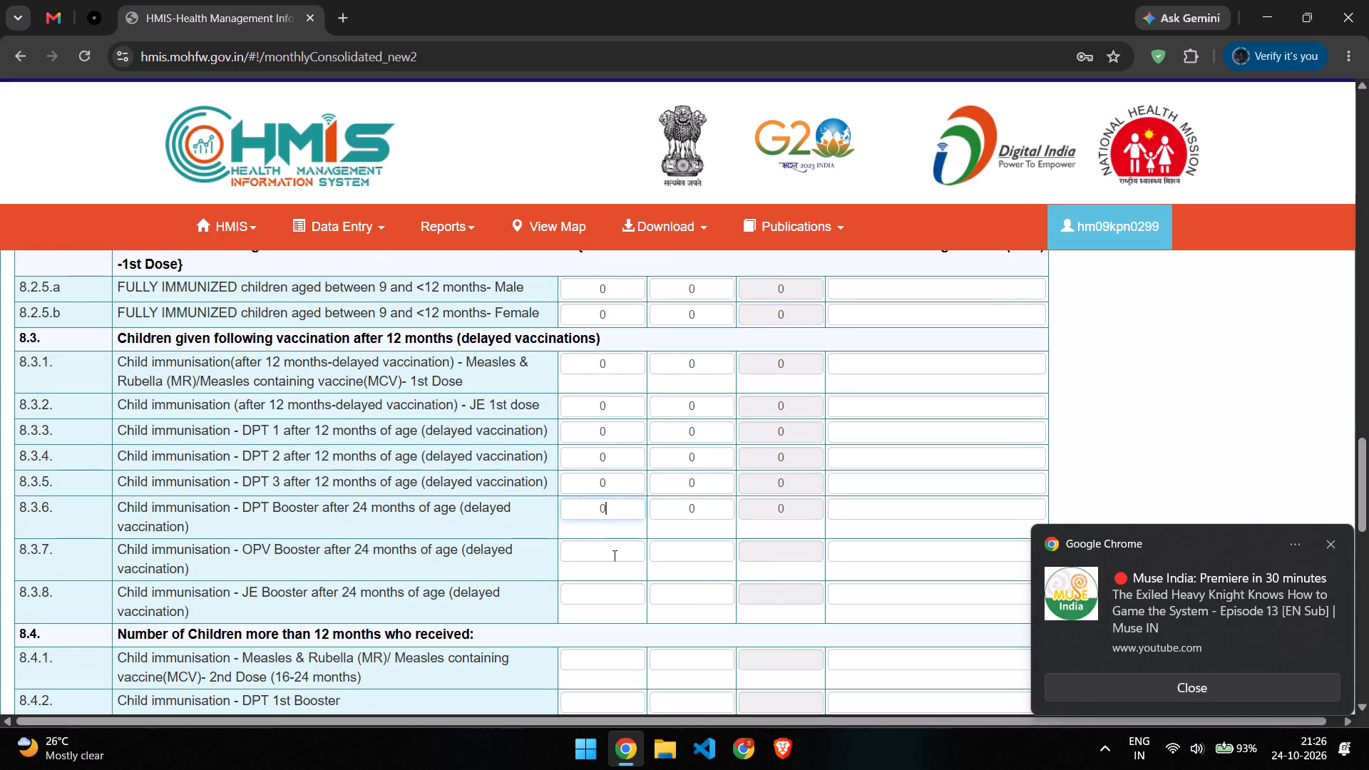
Enter 0 as the In-Facility and Outreach values for OPV Booster (8.3.7) and JE Booster (8.3.8) after 24 months.
left_click(612, 557)
key("0")
left_click(662, 561)
key("0")
left_click(653, 596)
key("0")
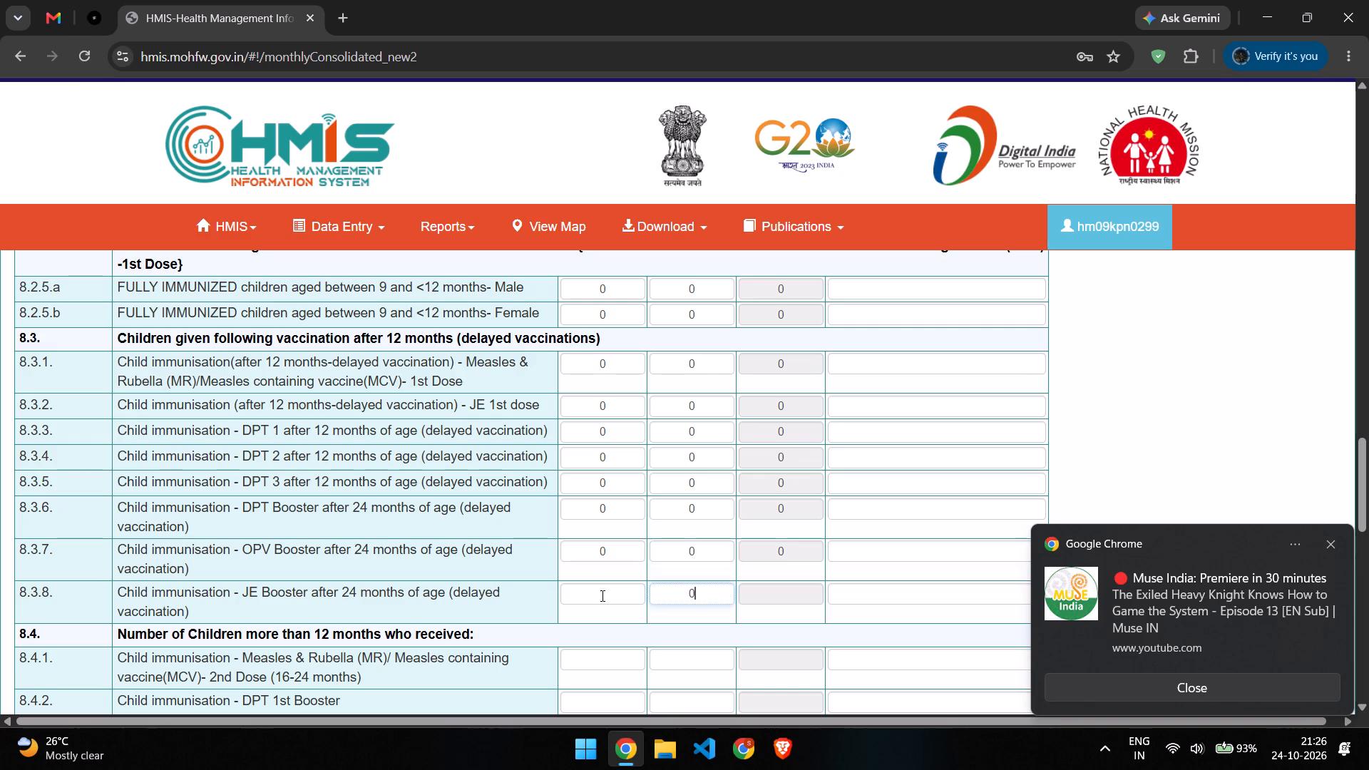
key("0")
left_click(601, 595)
key("0")
Enter 0 as the In-Facility and Outreach values for Measles & Rubella 2nd dose (8.4.1) and DPT 1st Booster (8.4.2).
left_click(615, 659)
key("0")
left_click(668, 652)
key("0")
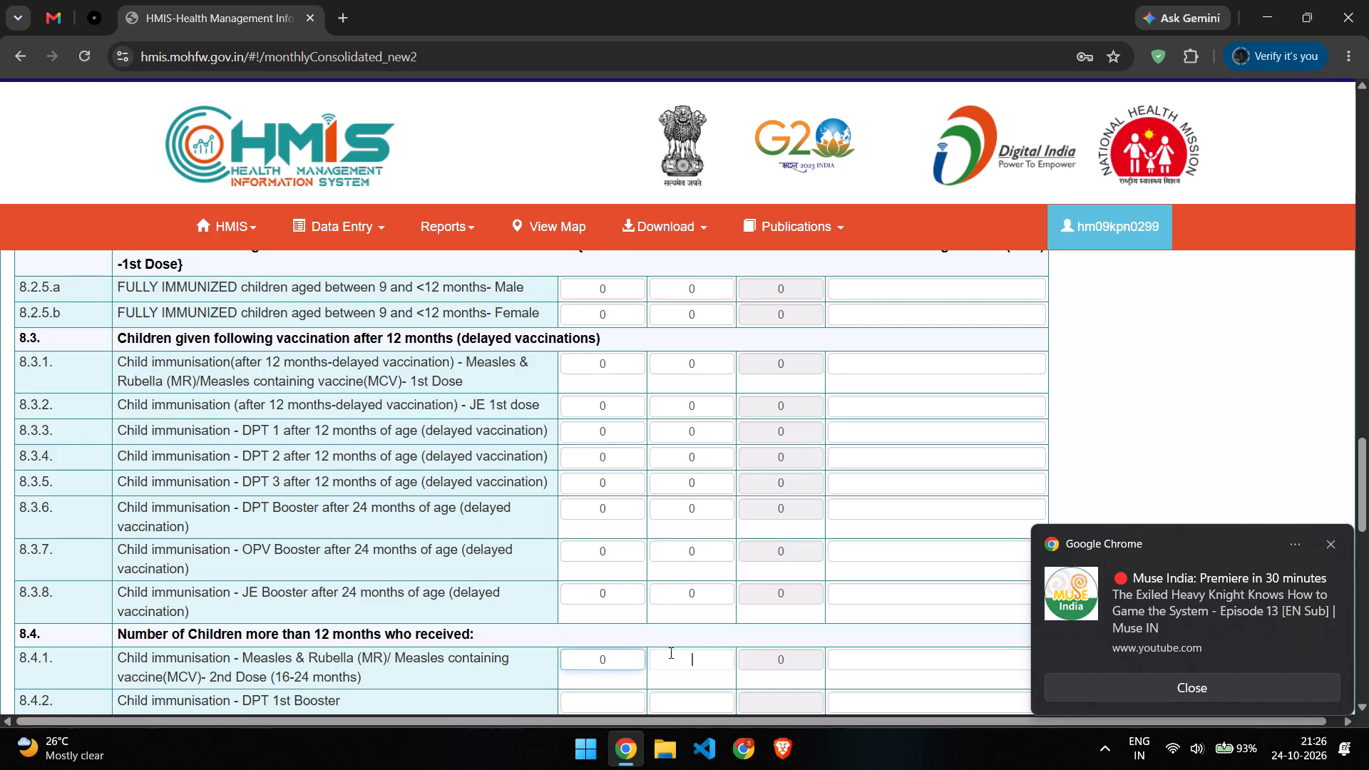
scroll(657, 612, "down", 2)
left_click(614, 525)
key("0")
left_click(667, 518)
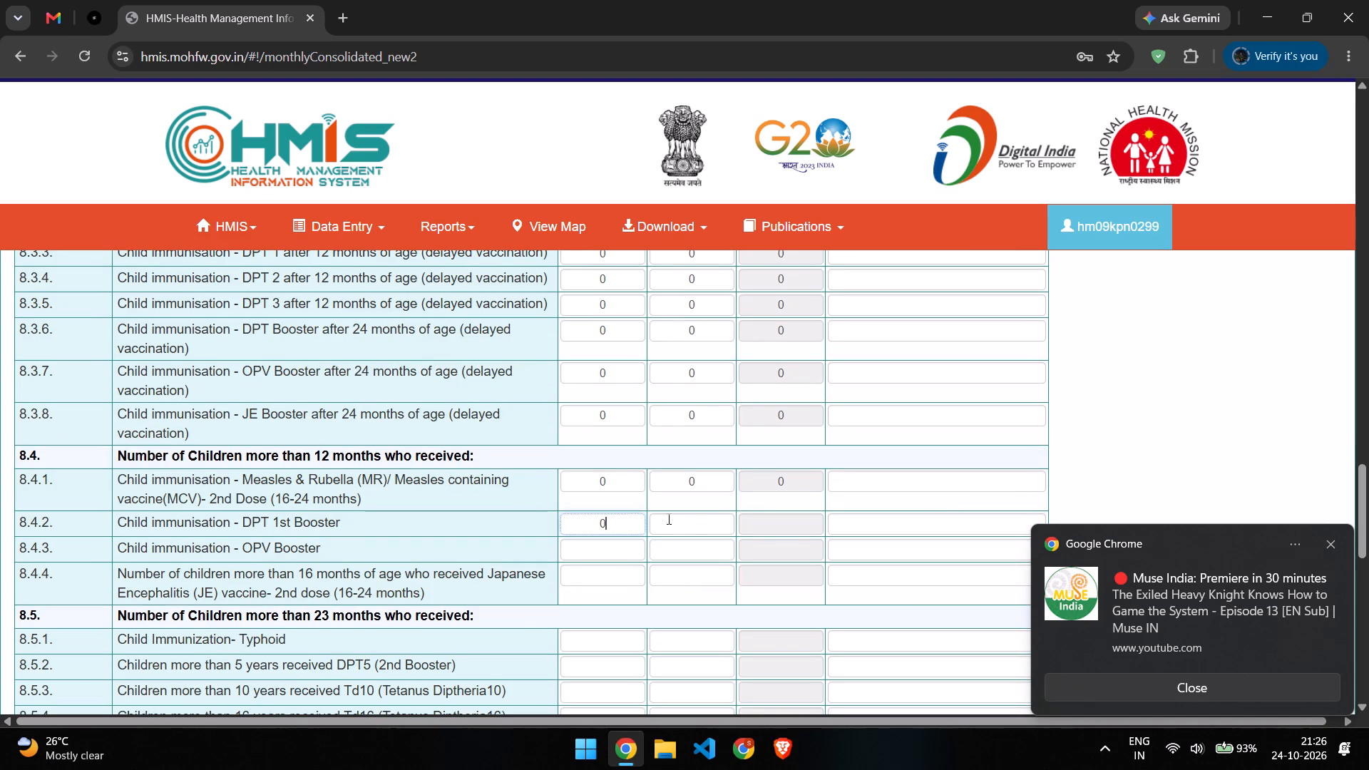
key("0")
key("0")
Enter 0 as the In-Facility and Outreach values for OPV Booster (8.4.3) and JE vaccine 2nd dose (8.4.4).
left_click(620, 556)
key("0")
left_click(672, 553)
key("0")
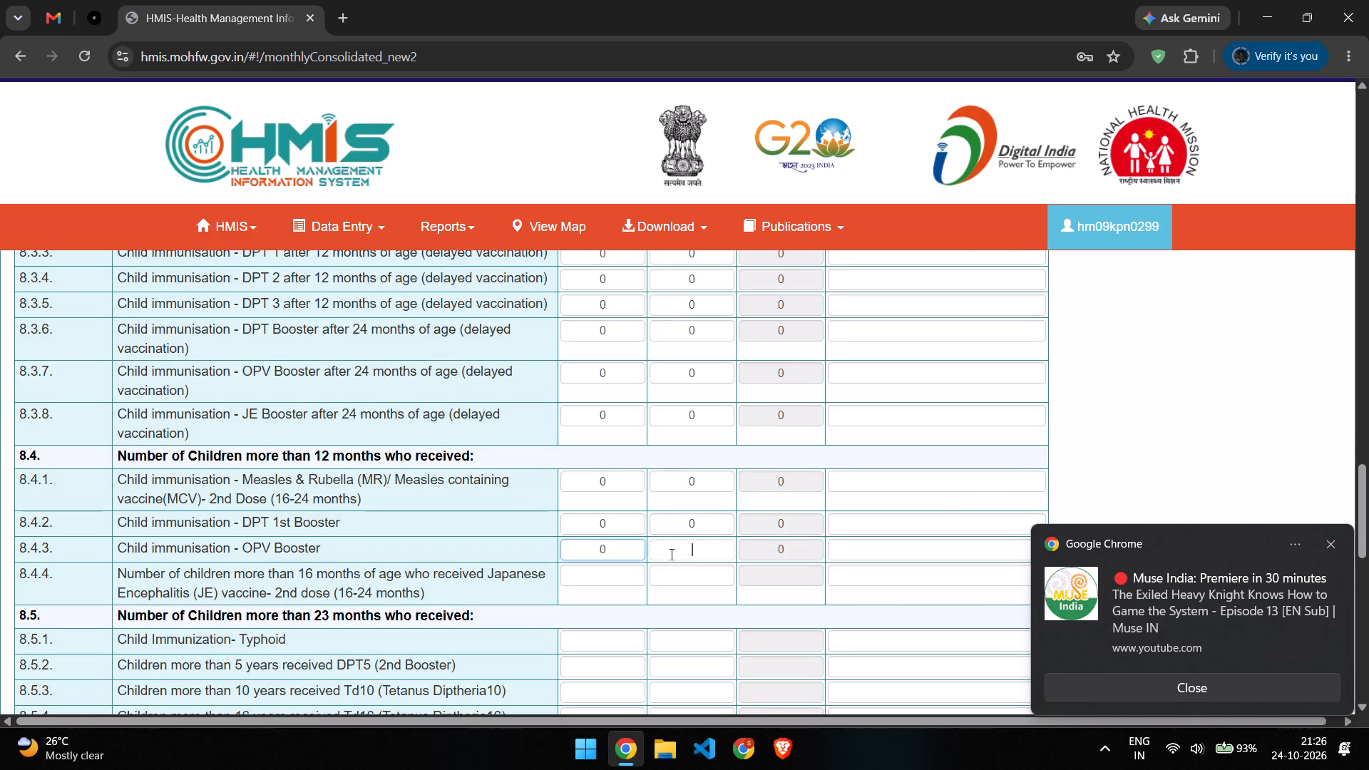
left_click(630, 574)
key("0")
left_click(660, 573)
key("0")
Enter 0 as the In-Facility and Outreach values for Child Immunization - Typhoid (8.5.1).
left_click(657, 640)
key("0")
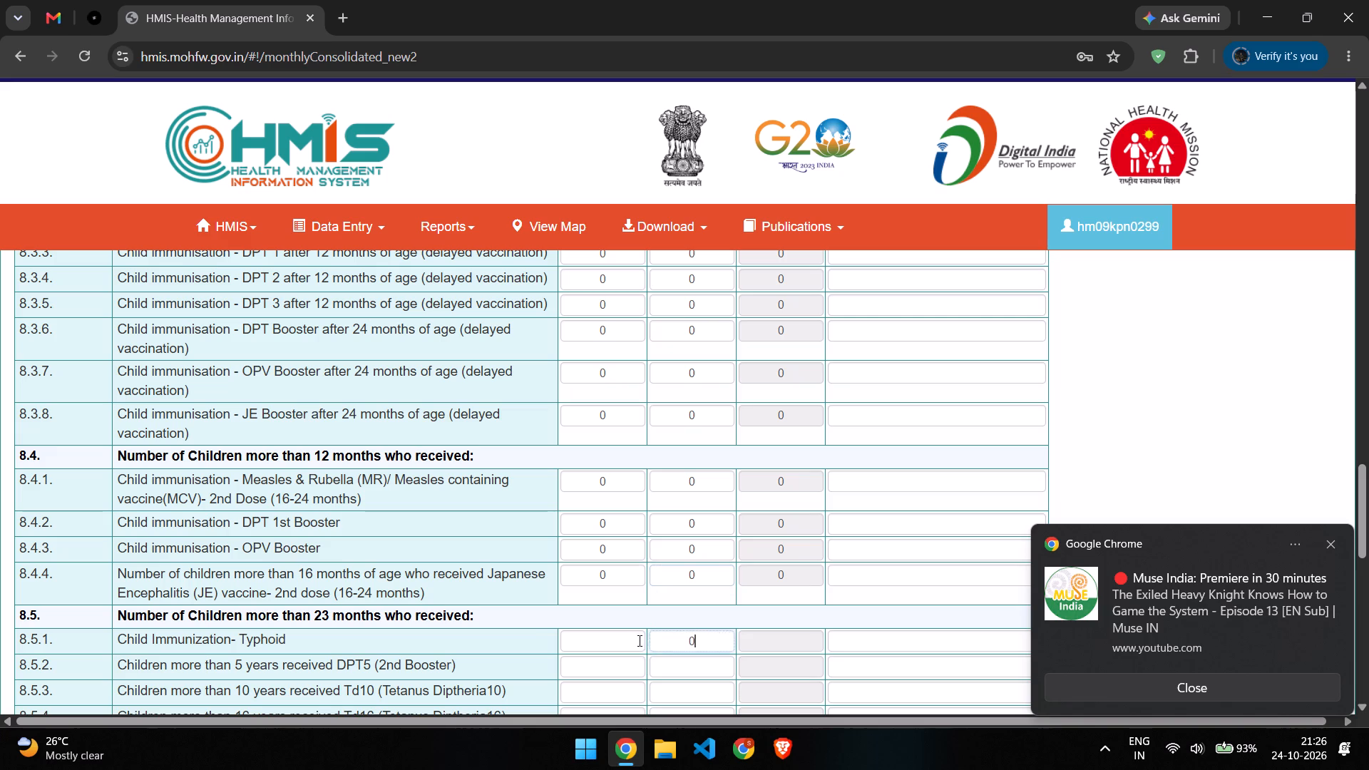
left_click(613, 634)
key("0")
Dismiss the YouTube notification overlapping the form at the start of the M8 Child Immunisation section.
scroll(652, 616, "down", 2)
scroll(622, 514, "down", 5)
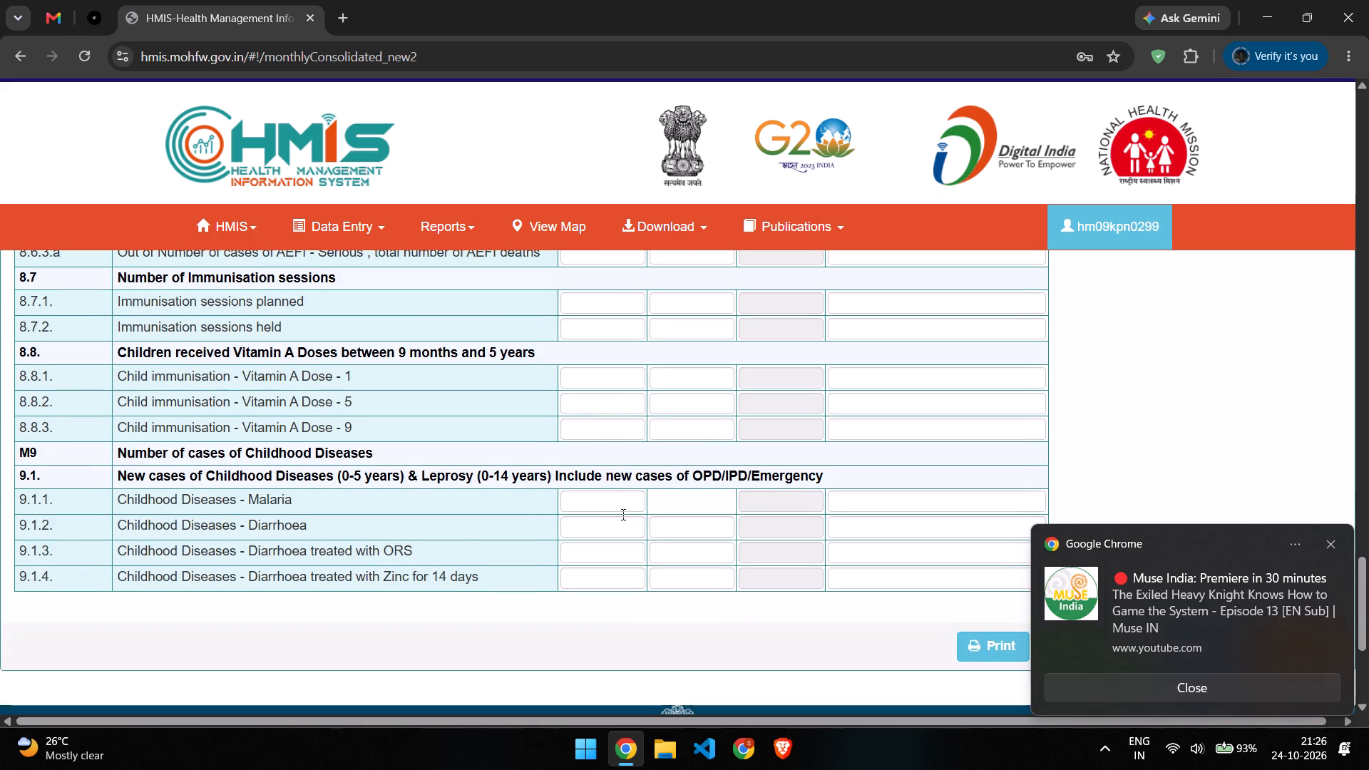
scroll(622, 514, "up", 16)
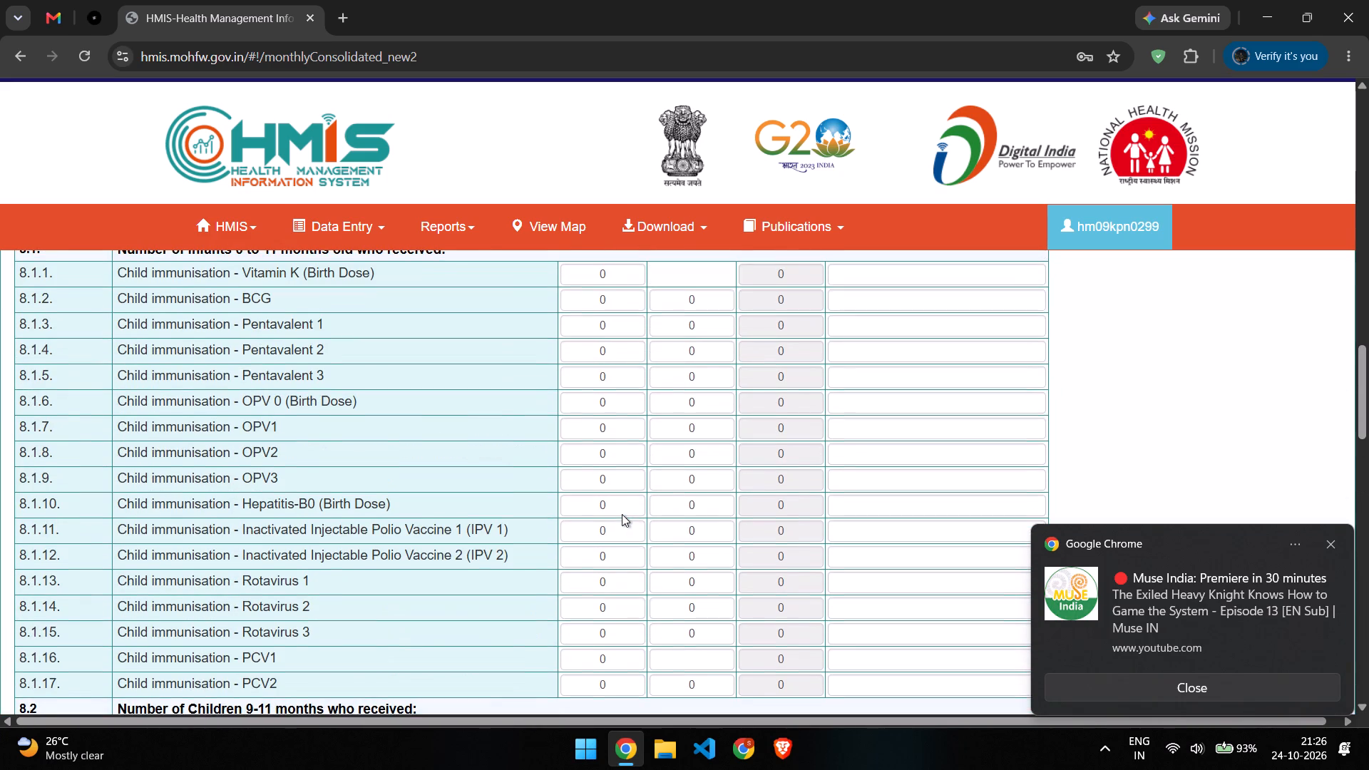
scroll(620, 514, "up", 2)
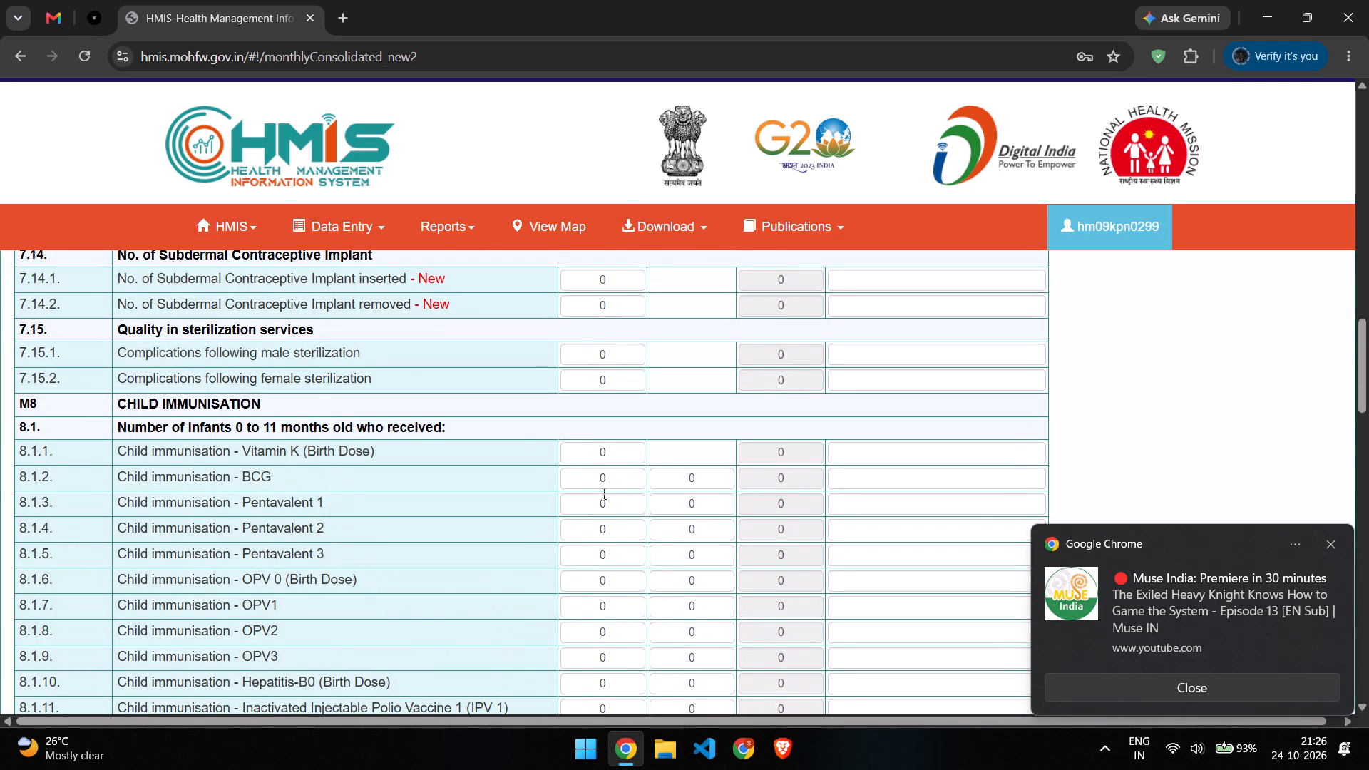
scroll(602, 493, "up", 1)
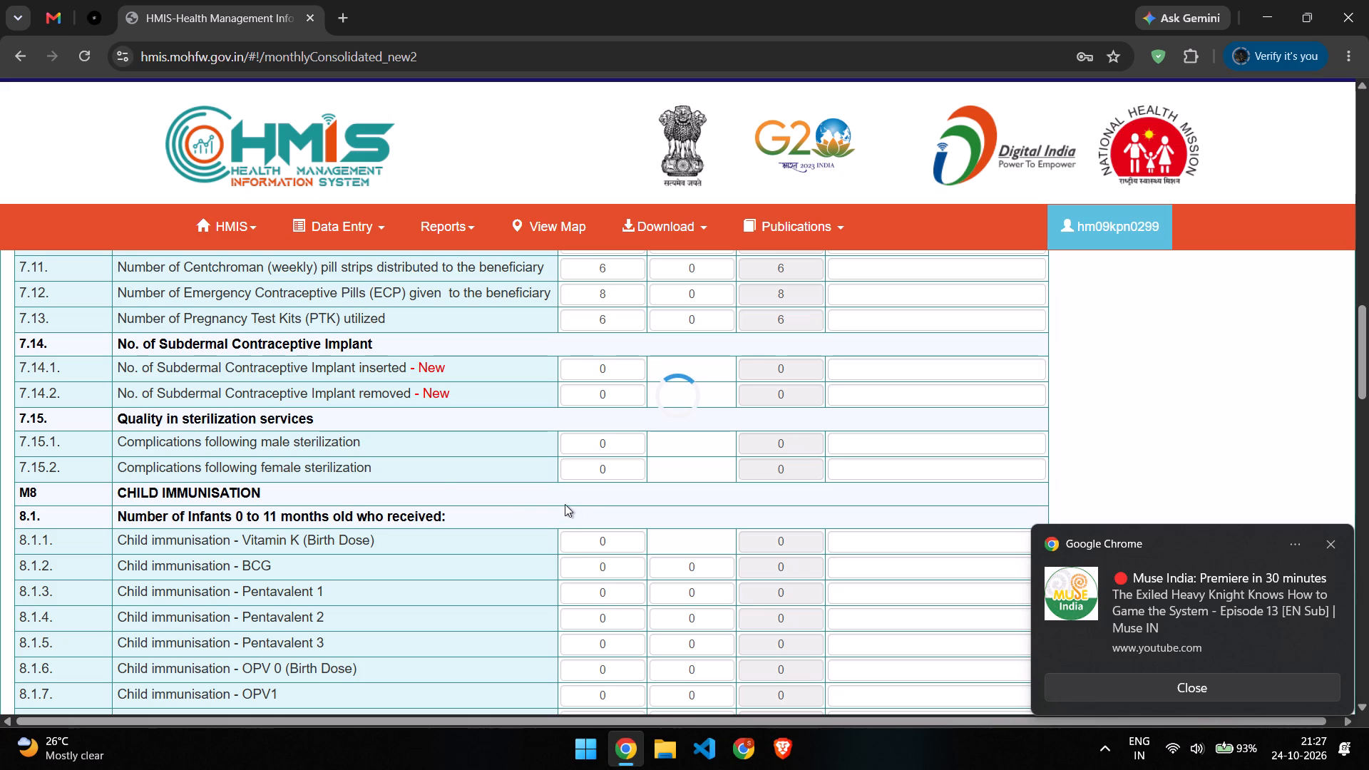
left_click_drag(1099, 575, 1368, 645)
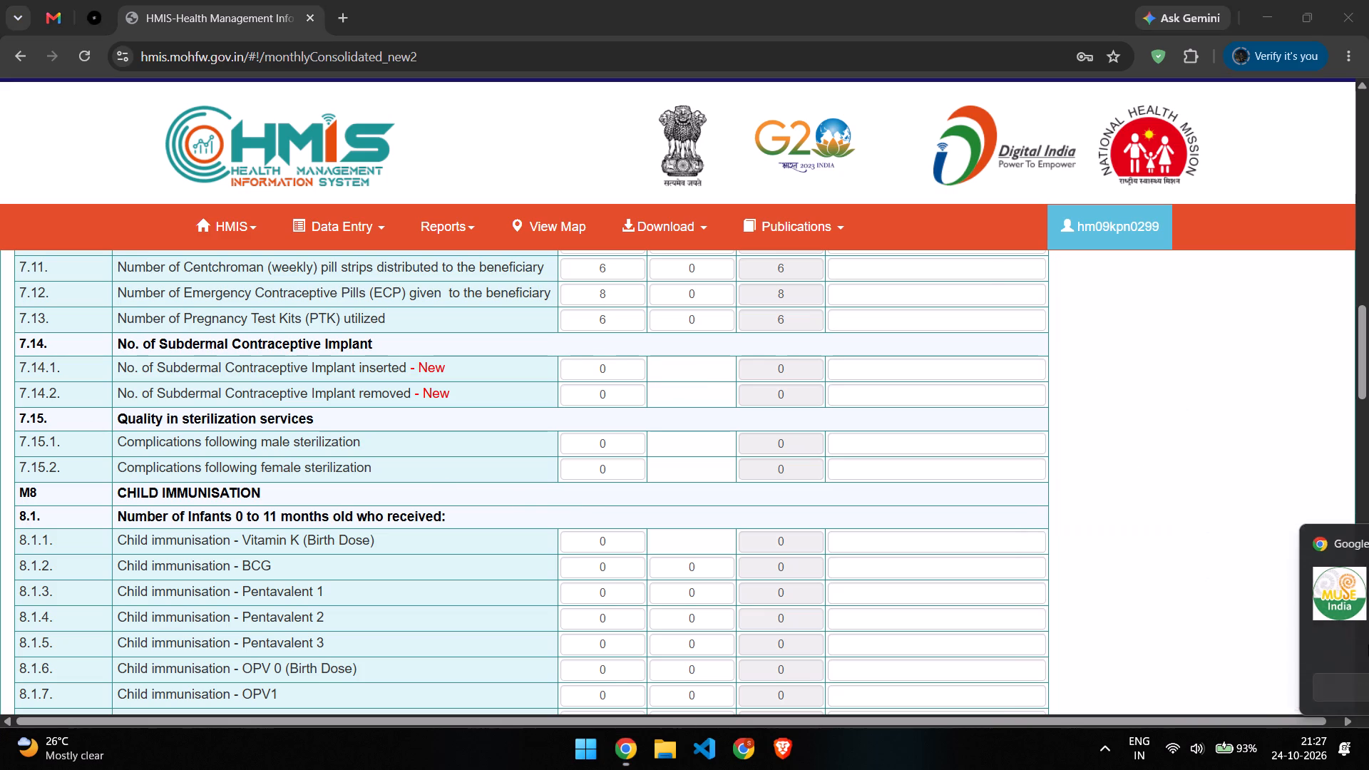
left_click_drag(1368, 645, 1368, 642)
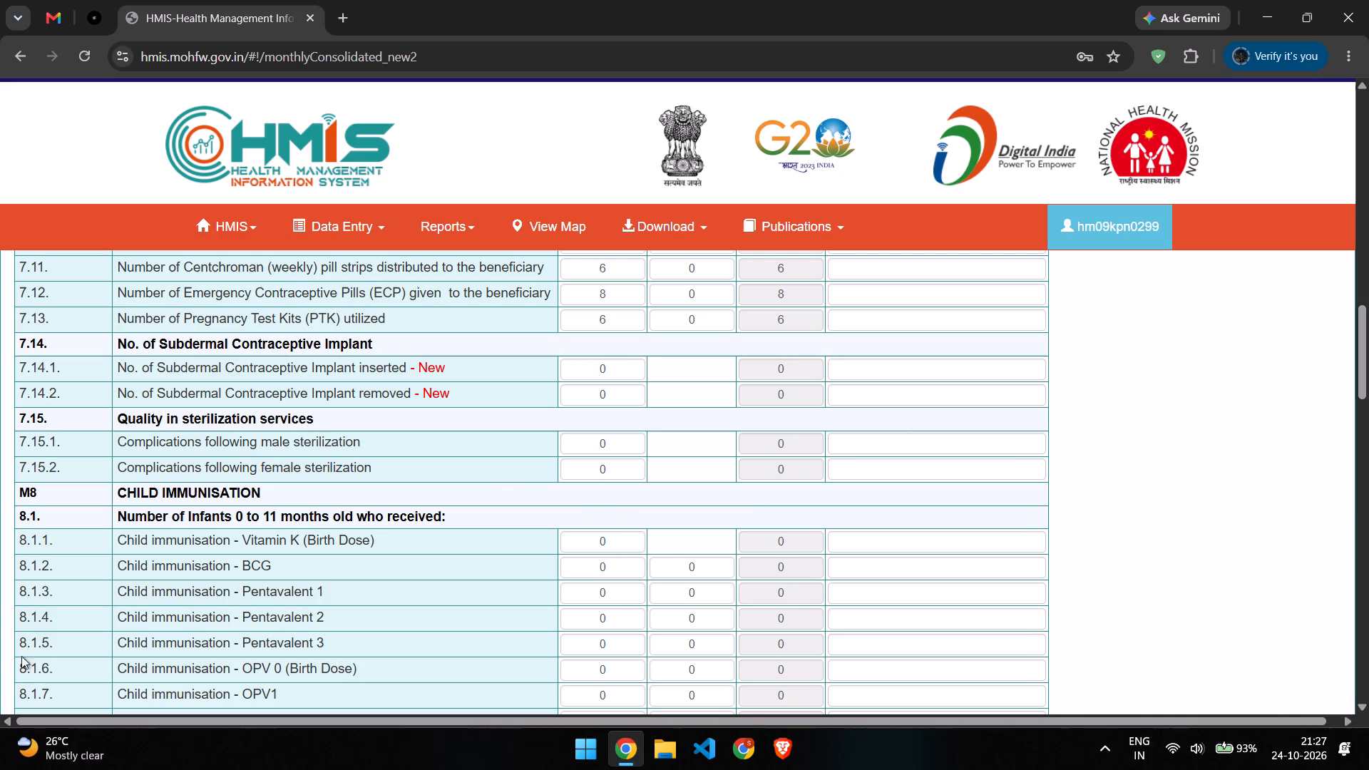
Change the In-Facility values to 7 for BCG (8.1.2) and 8 for Pentavalent 1 (8.1.3).
left_click_drag(624, 566, 531, 565)
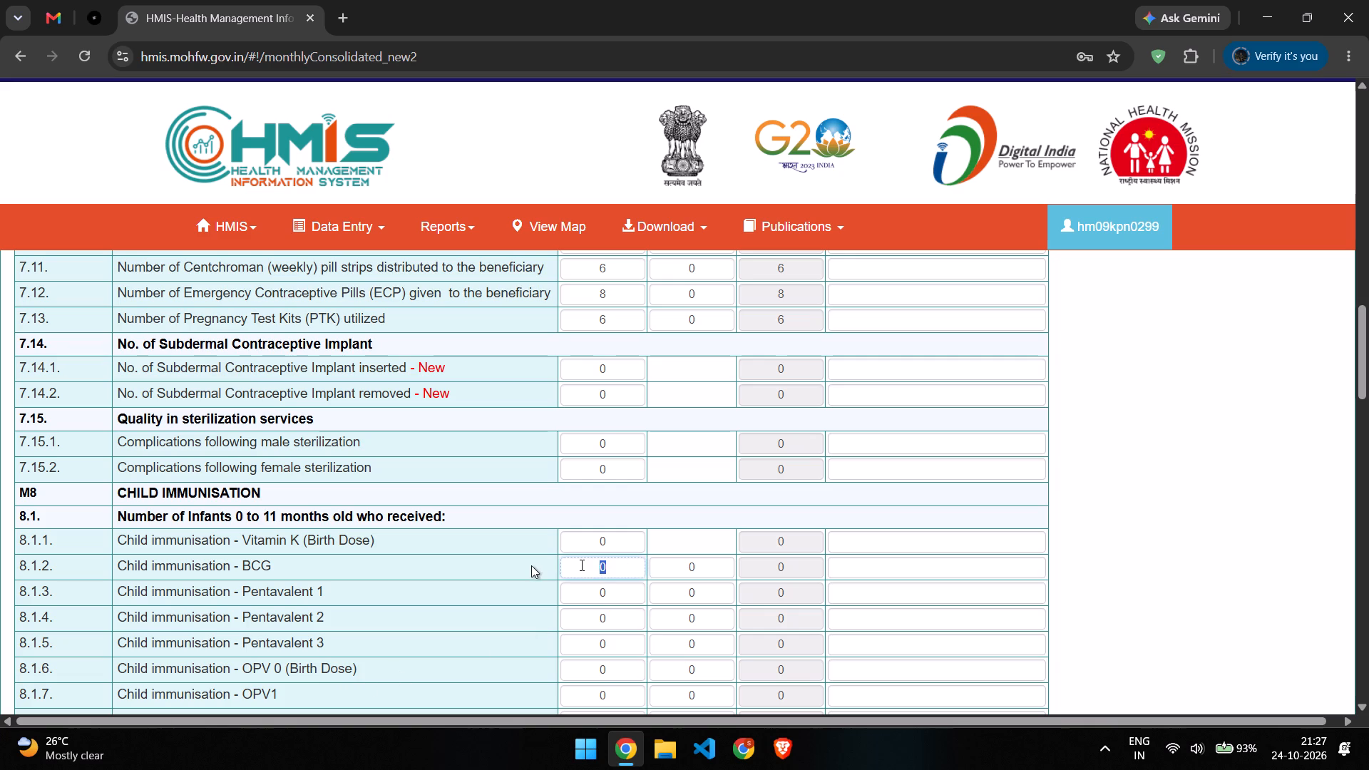
key("7")
left_click(625, 598)
left_click_drag(624, 597, 612, 594)
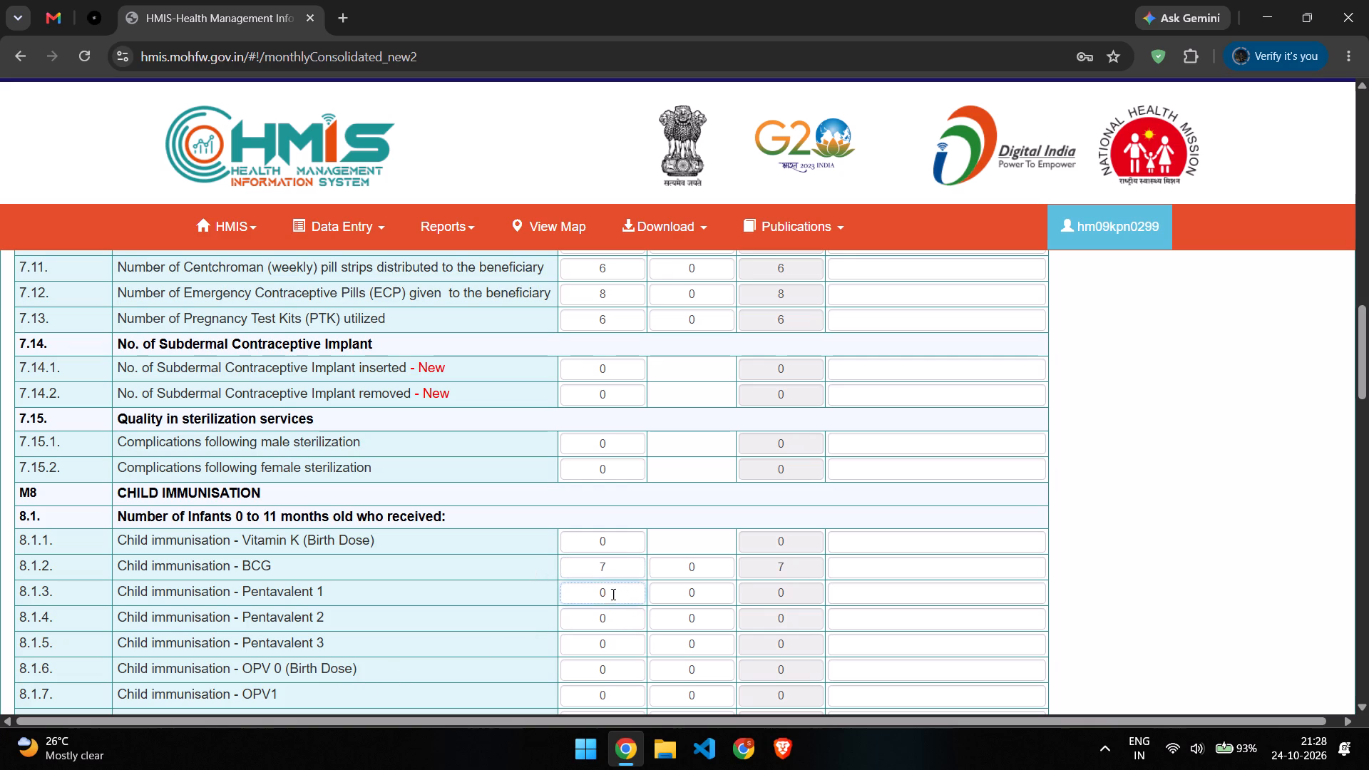
left_click_drag(612, 594, 588, 589)
key("8")
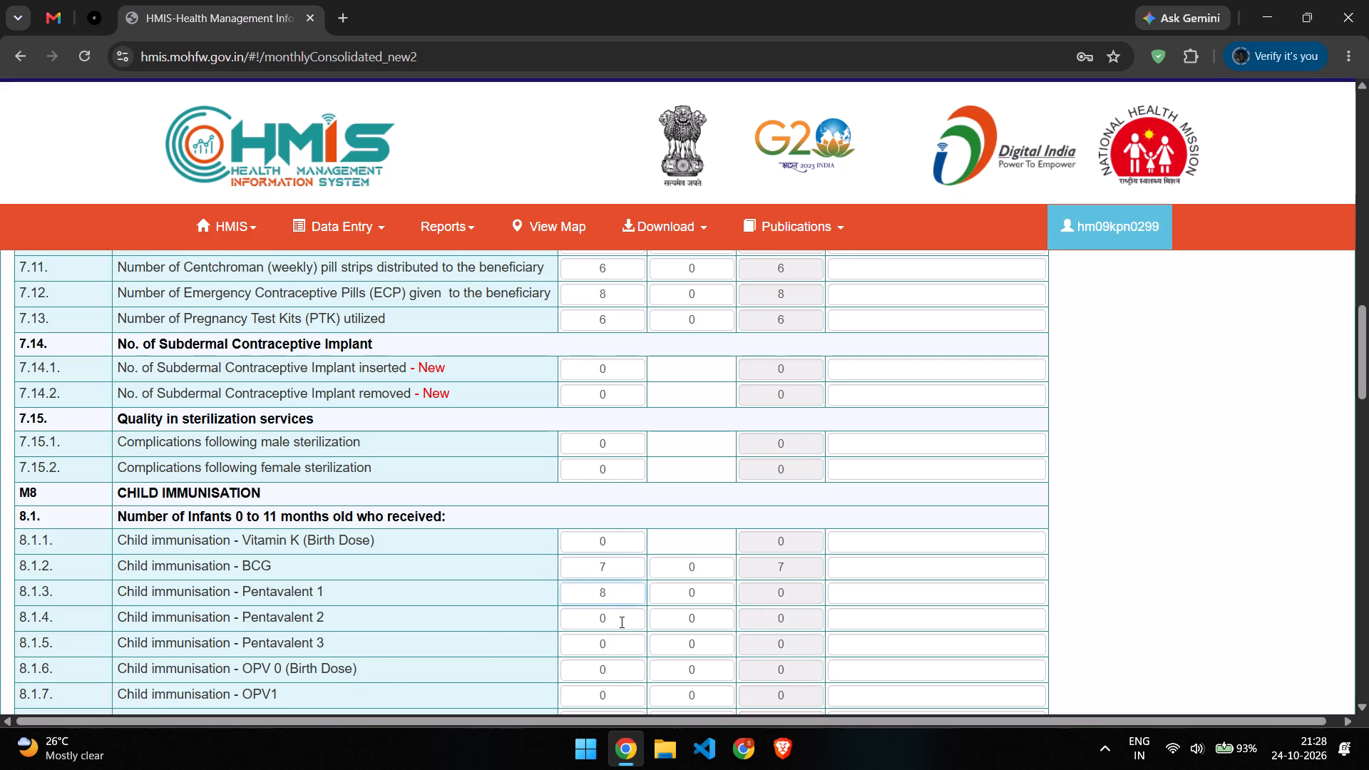
Change the In-Facility values to 5 for Pentavalent 2 (8.1.4) and 4 for Pentavalent 3 (8.1.5).
left_click(620, 619)
left_click_drag(620, 617, 528, 594)
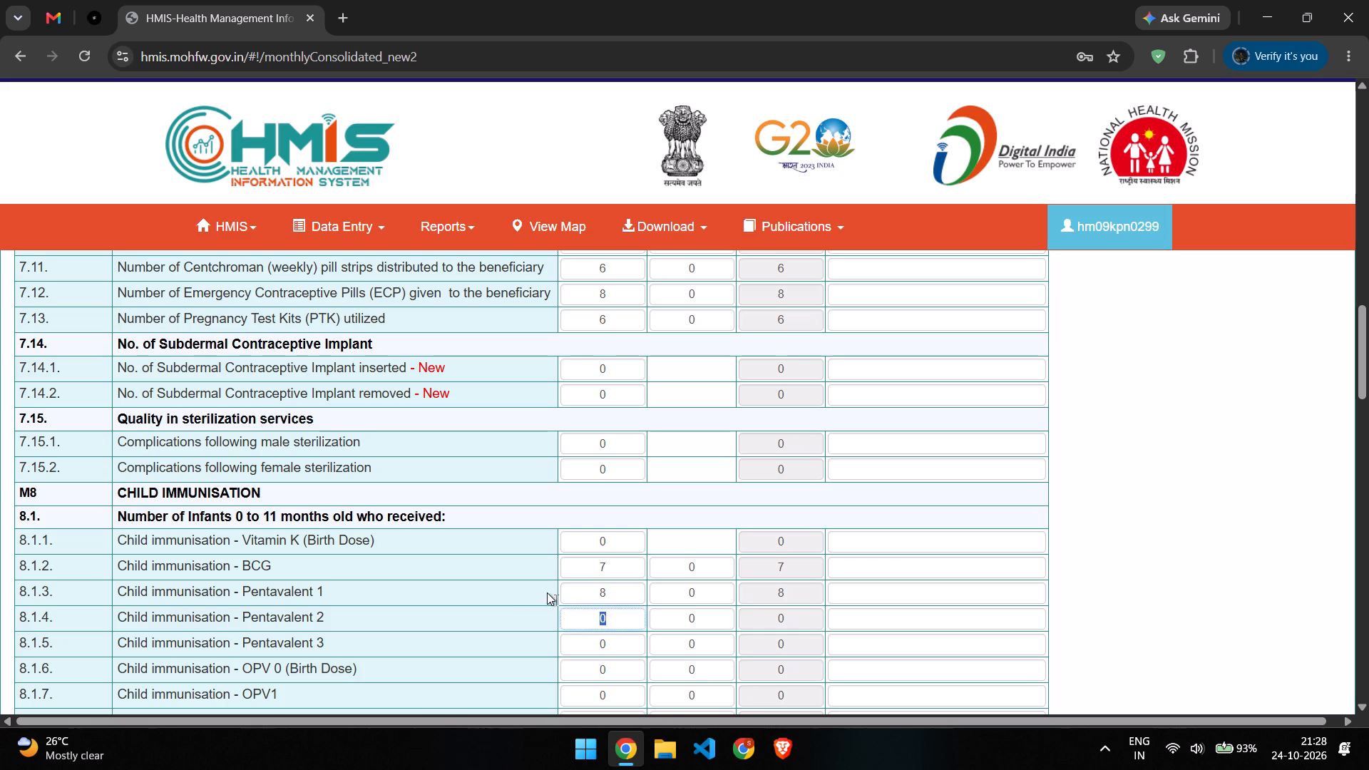
key("6")
left_click_drag(607, 650, 551, 639)
left_click(627, 616)
left_click_drag(626, 618, 593, 616)
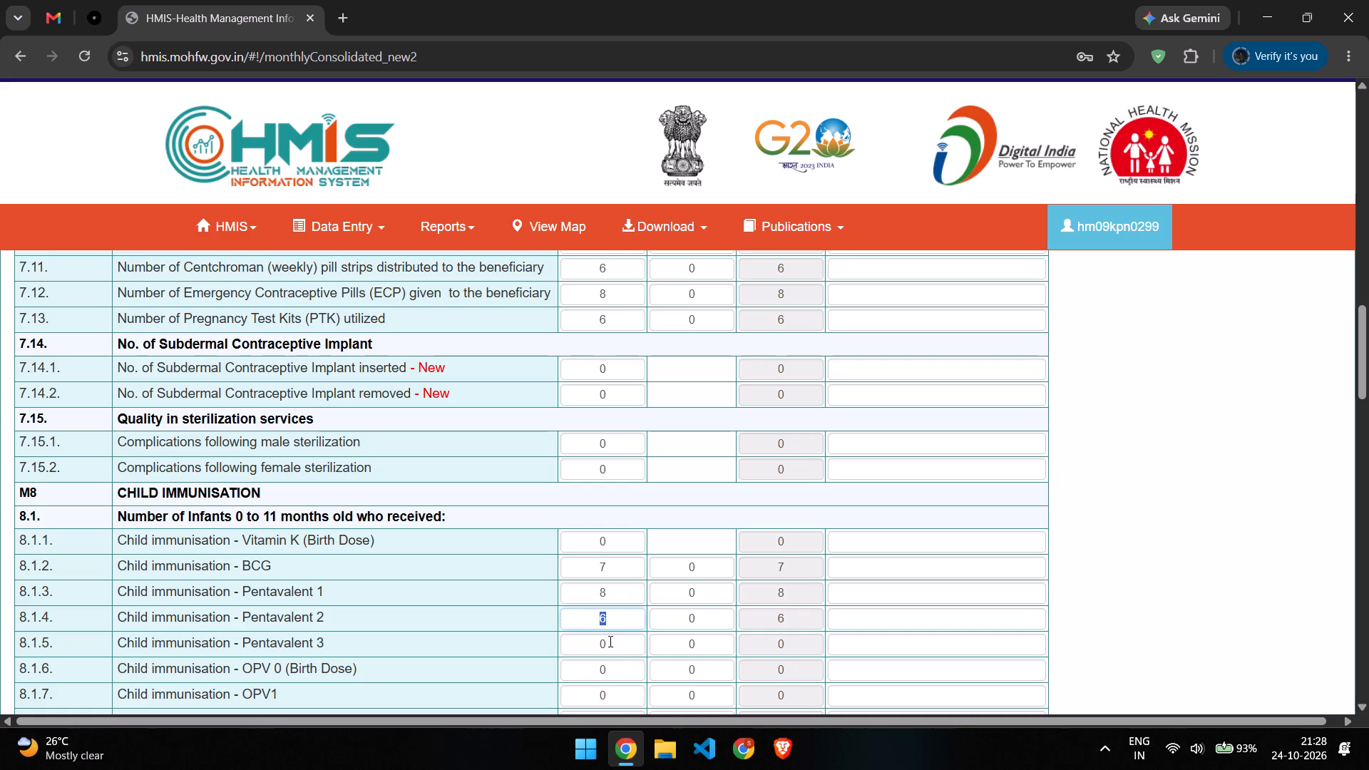
key("5")
left_click_drag(610, 647, 595, 647)
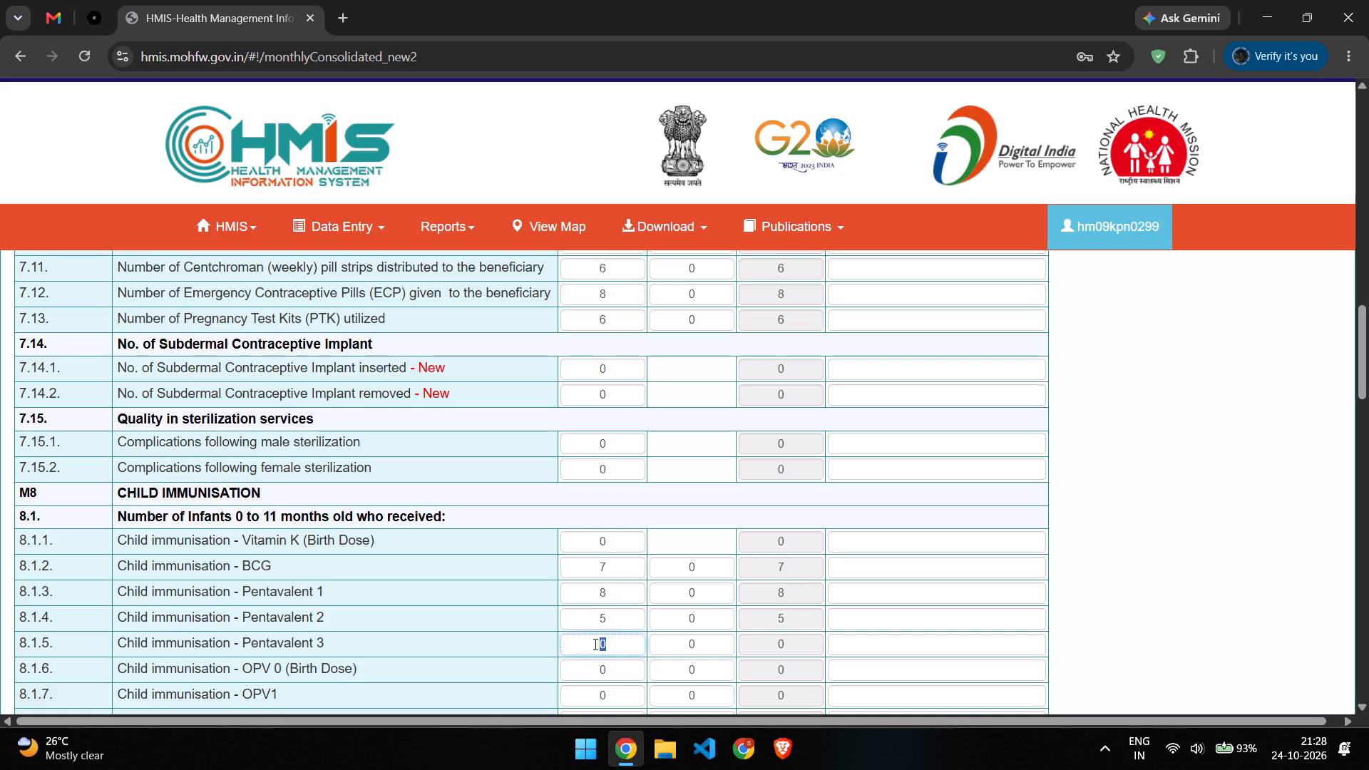
key("4")
Select the In-Facility value for OPV 0 (Birth Dose) (8.1.6) for editing.
left_click(618, 682)
left_click_drag(615, 674, 580, 668)
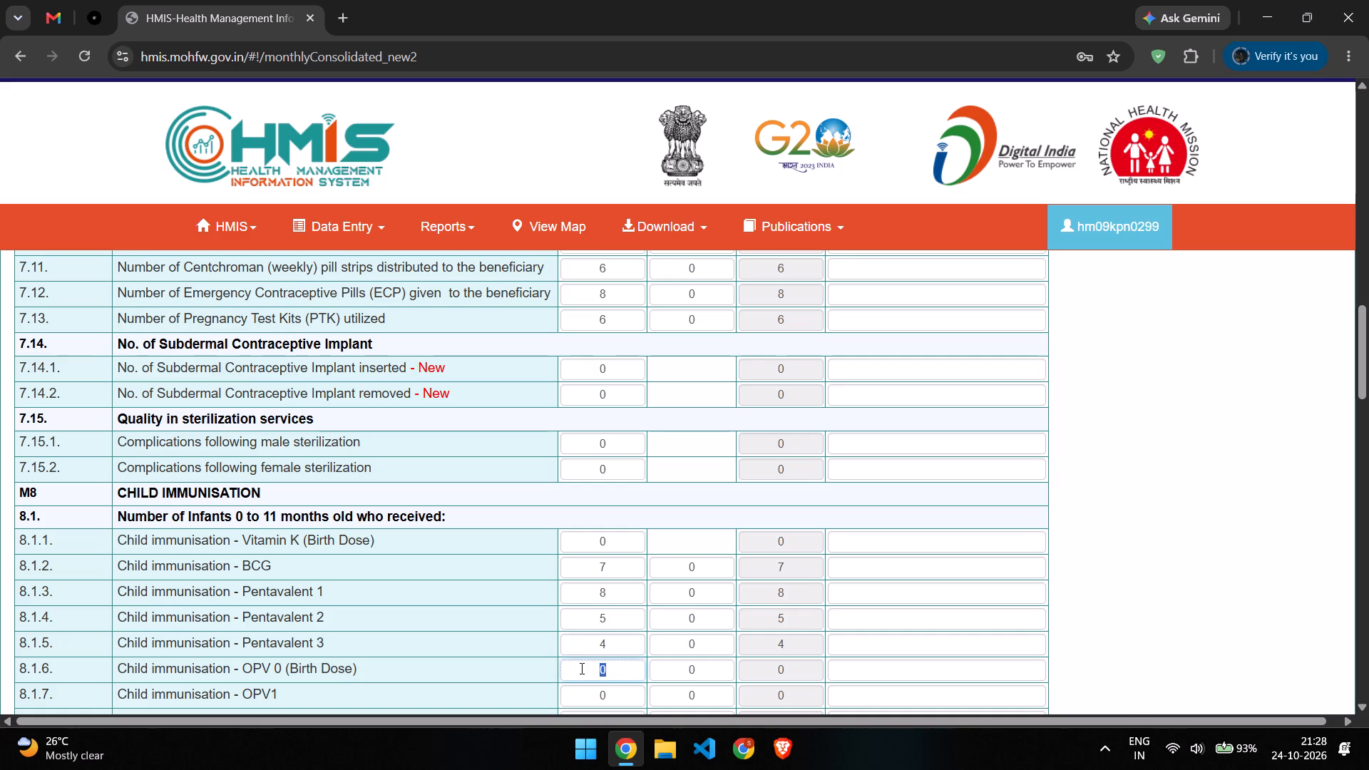
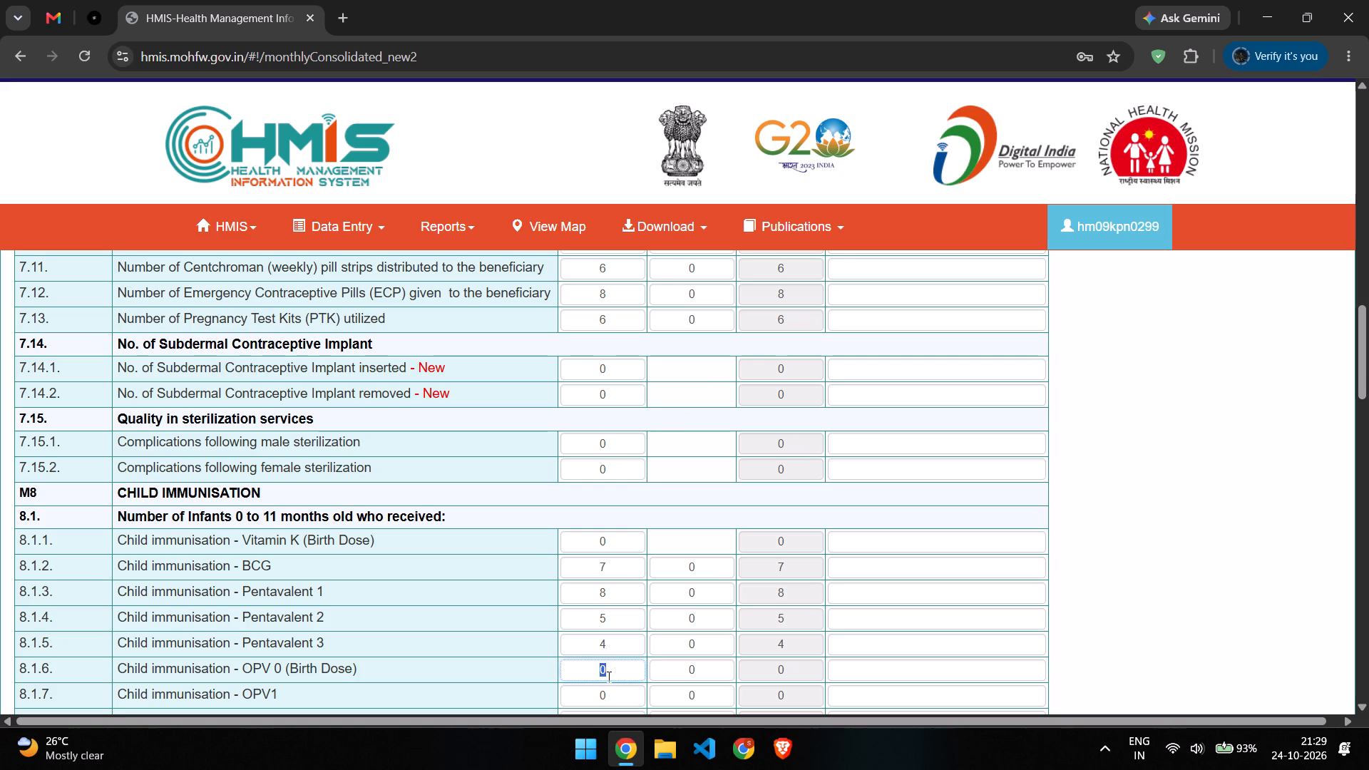
Set the In-Facility OPV values to 5 for OPV 0 (8.1.6), 8 for OPV1, 5 for OPV2 and 4 for OPV3 (8.1.9).
key("5")
scroll(620, 686, "down", 2)
left_click_drag(615, 518, 576, 511)
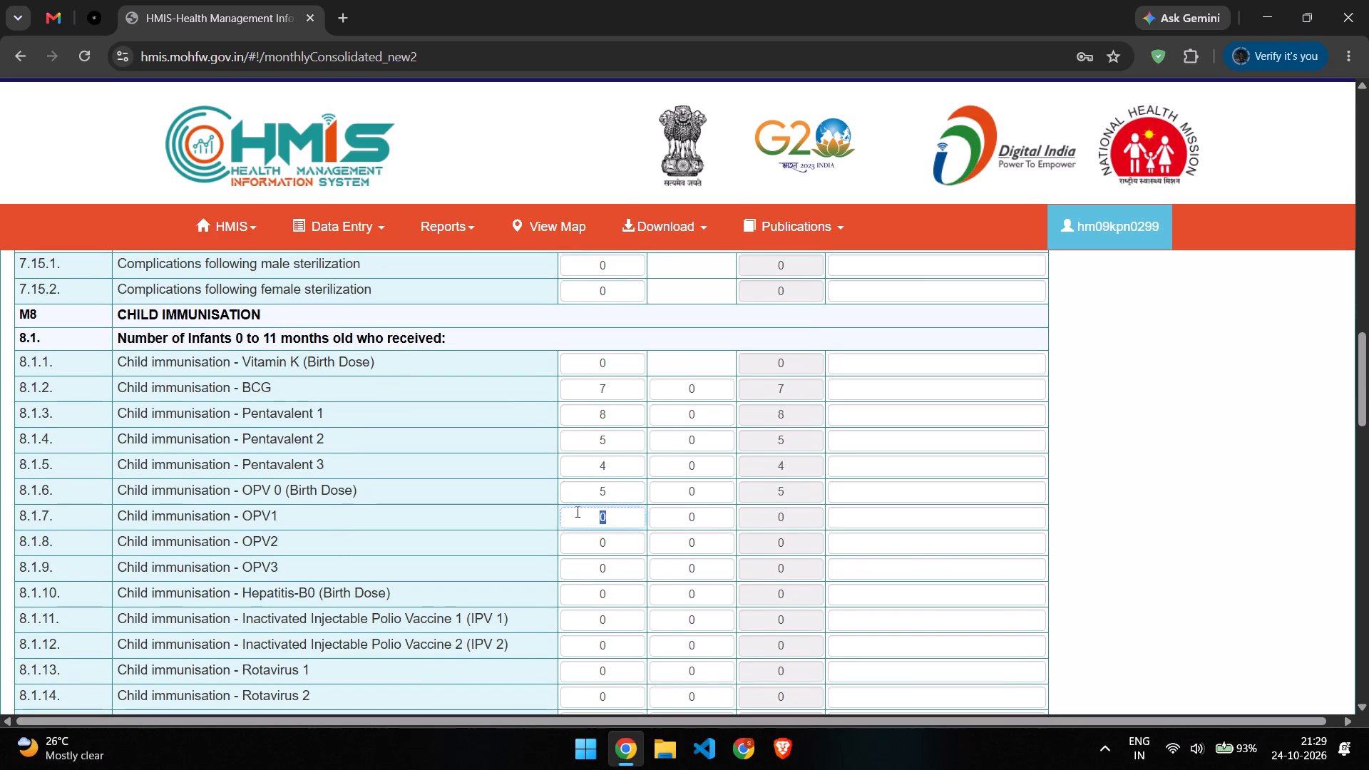
left_click_drag(576, 511, 575, 511)
key("8")
left_click_drag(610, 548, 557, 552)
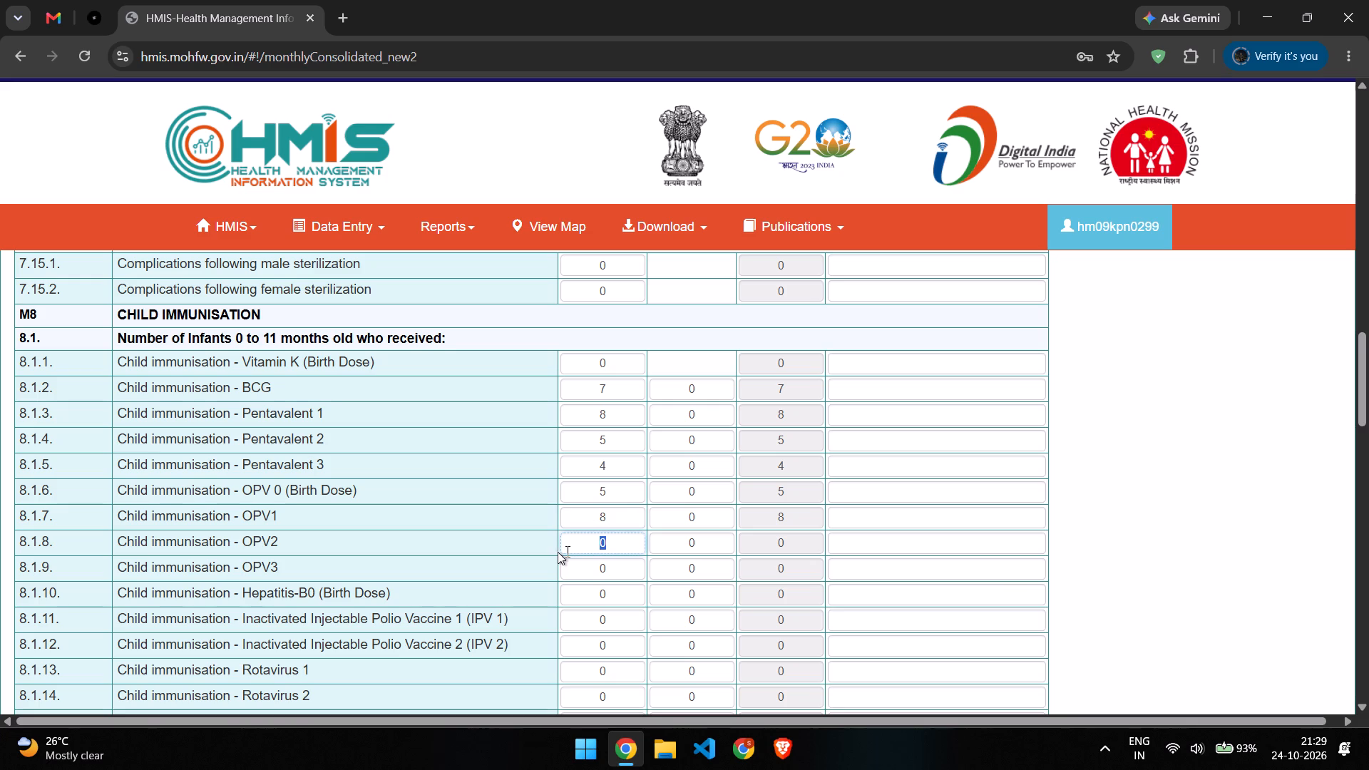
key("5")
left_click_drag(616, 573, 588, 572)
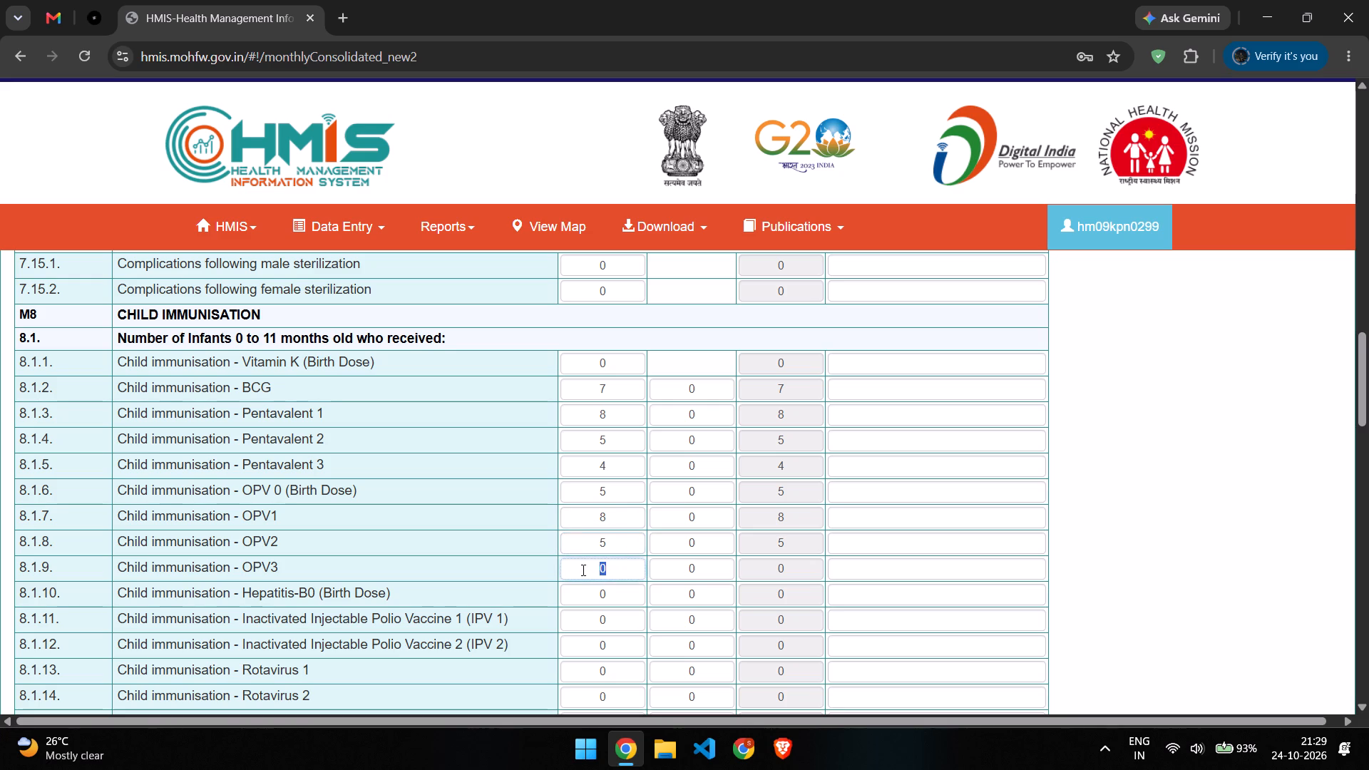
key("4")
Change the In-Facility values to 8 for IPV 1 (8.1.11) and 7 for IPV 2 (8.1.12).
left_click_drag(617, 598, 602, 591)
left_click_drag(602, 591, 558, 585)
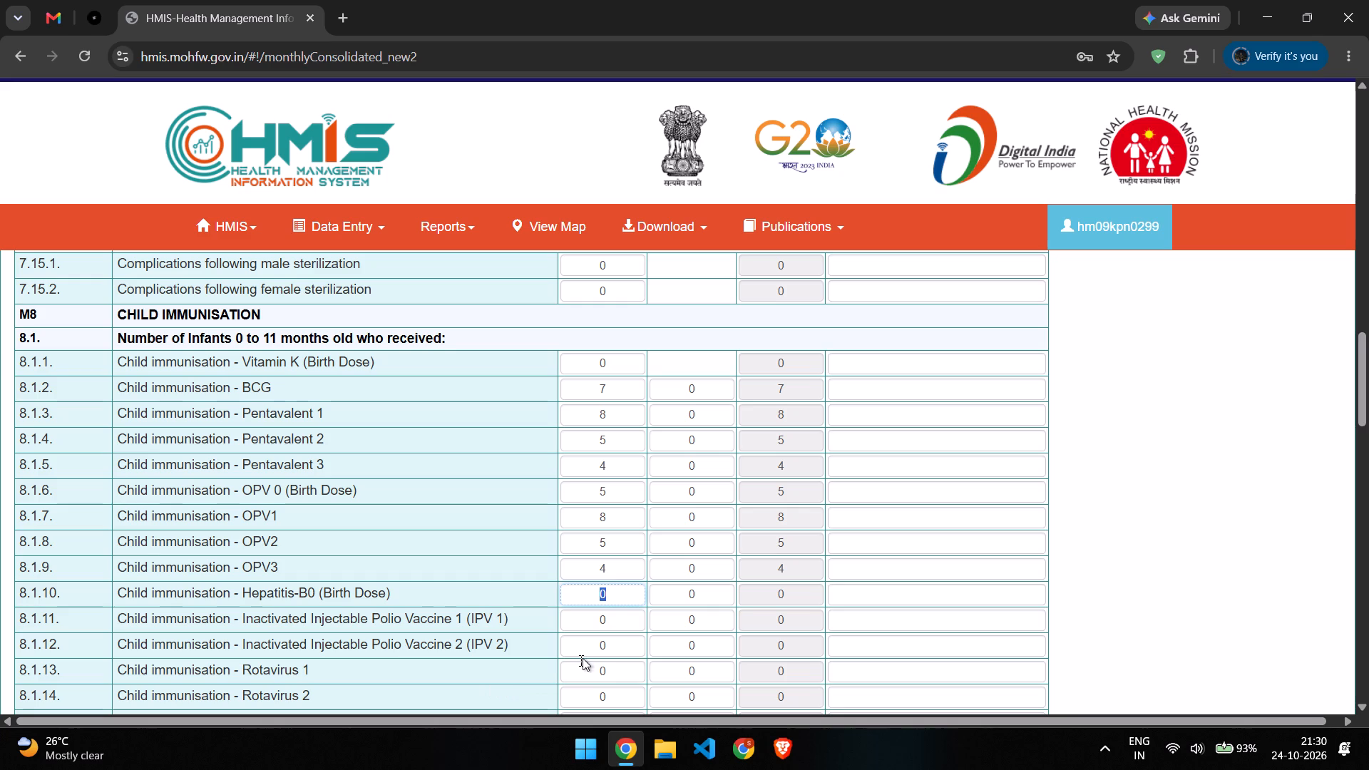
left_click_drag(622, 626, 580, 615)
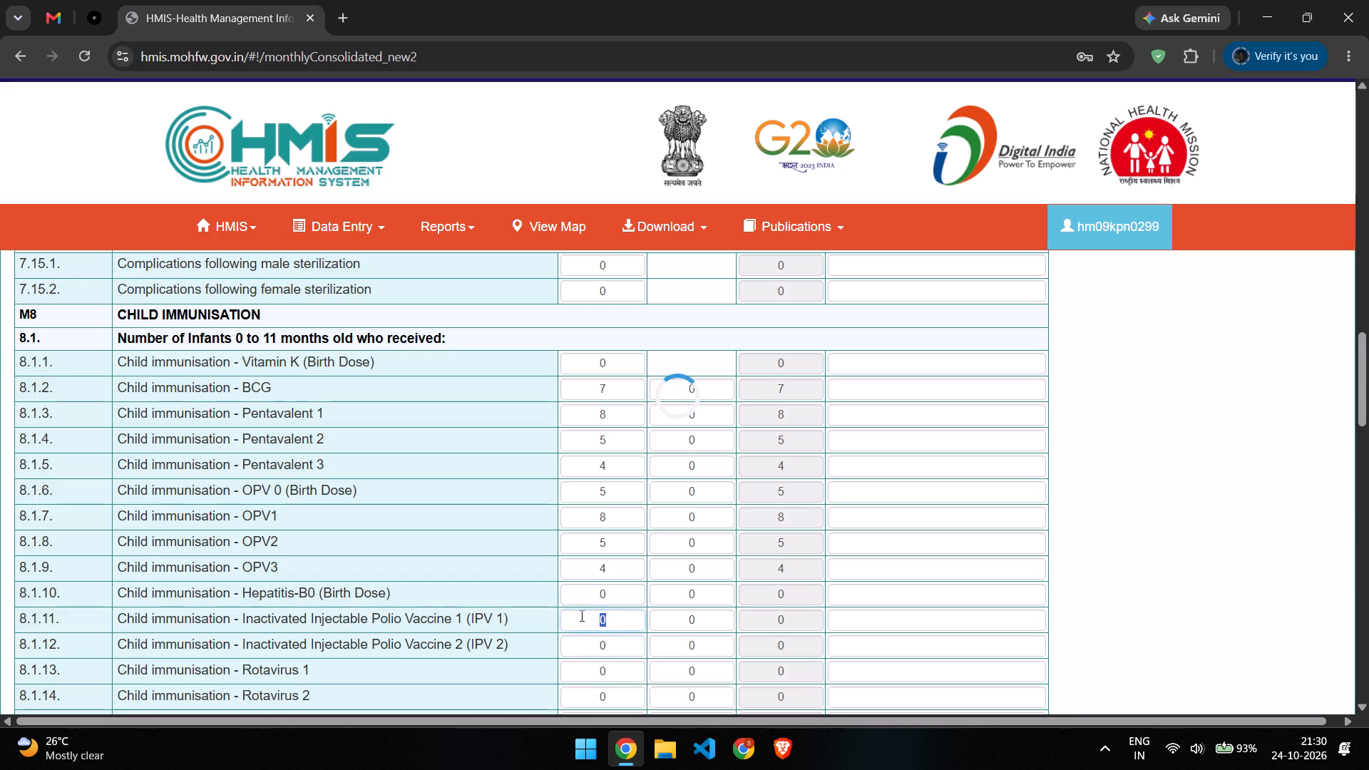
key("8")
left_click_drag(619, 647, 585, 640)
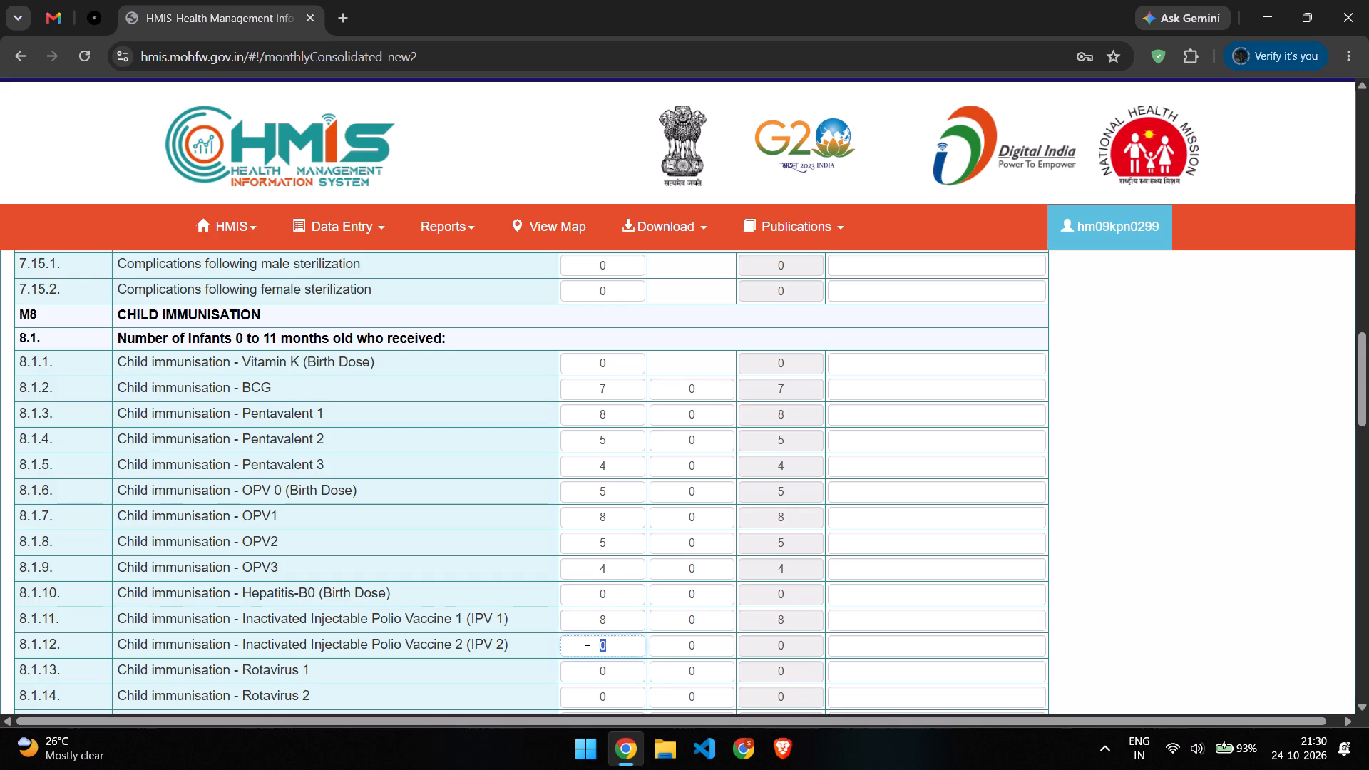
key("7")
Set the In-Facility Rotavirus values to 8 for Rotavirus 1 (8.1.13), 5 for Rotavirus 2 (8.1.14) and 4 for Rotavirus 3 (8.1.15).
left_click_drag(617, 670, 574, 679)
scroll(591, 676, "down", 3)
key("6")
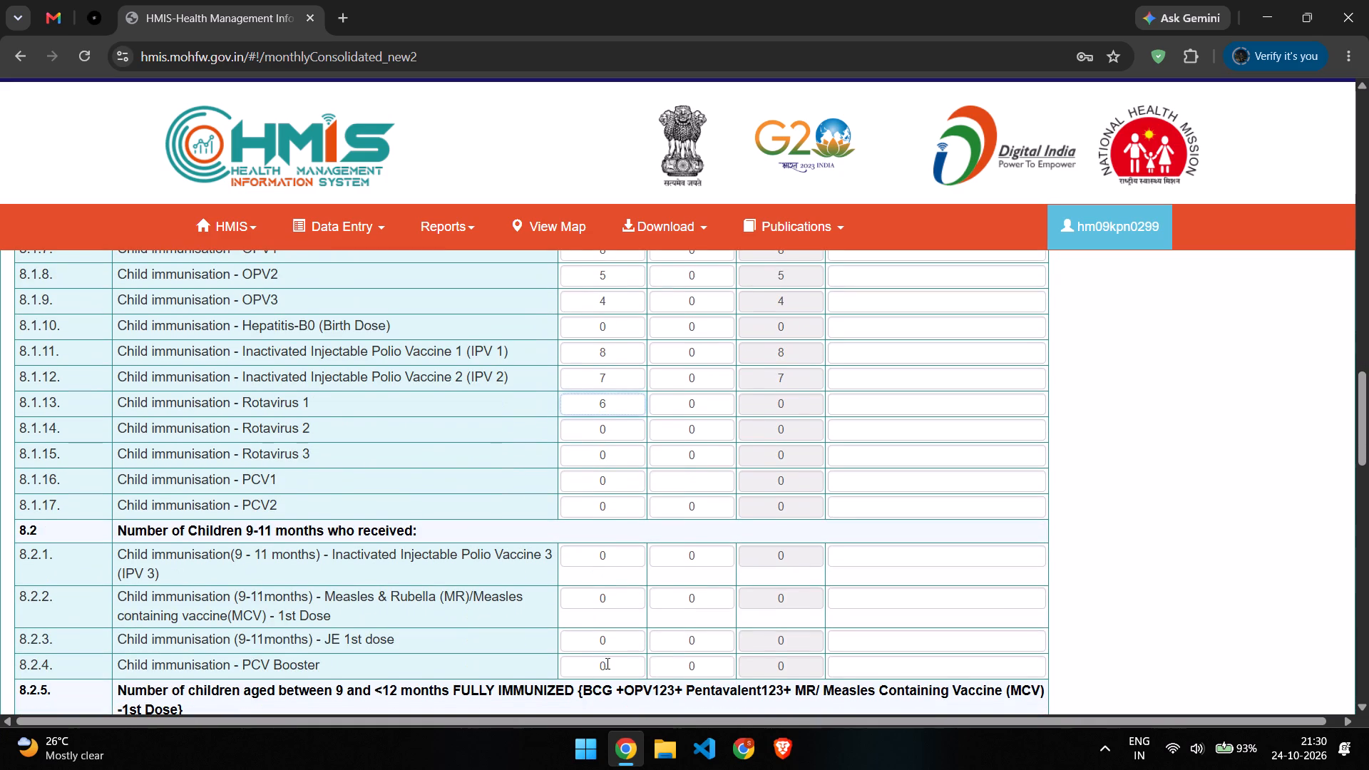
key("BackSpace")
key("8")
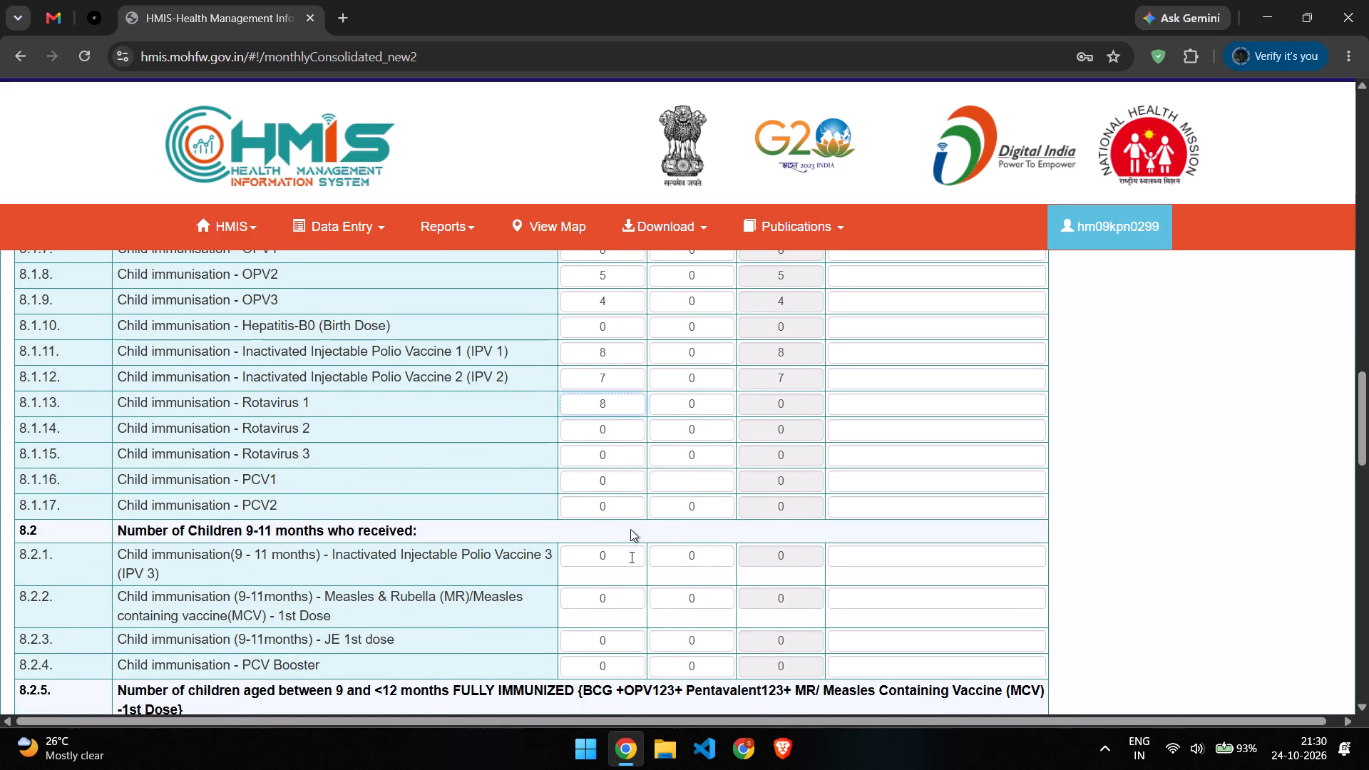
left_click_drag(615, 432, 580, 432)
key("8")
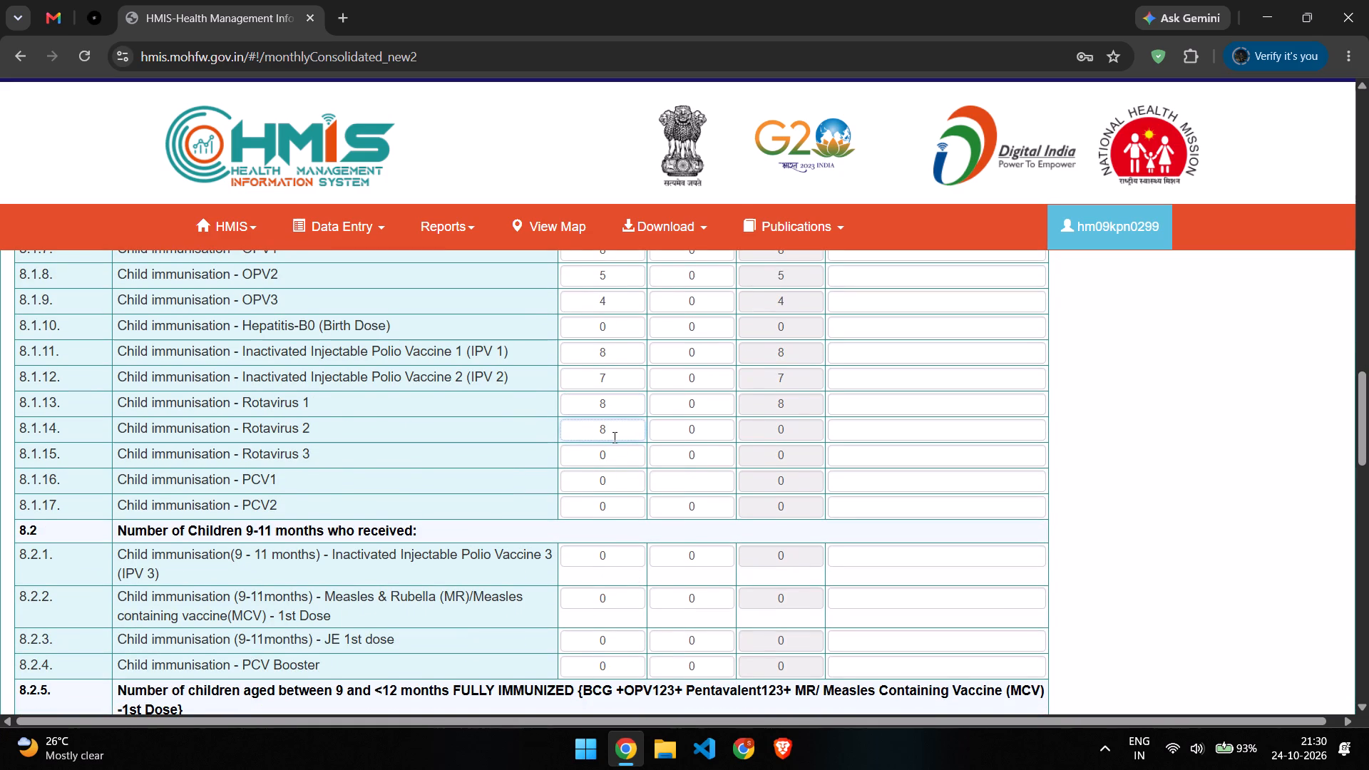
left_click_drag(614, 436, 584, 432)
key("6")
key("BackSpace")
key("5")
left_click_drag(607, 452, 573, 461)
key("4")
Change the In-Facility values to 8 for PCV1 (8.1.16) and 5 for PCV2 (8.1.17).
left_click(612, 480)
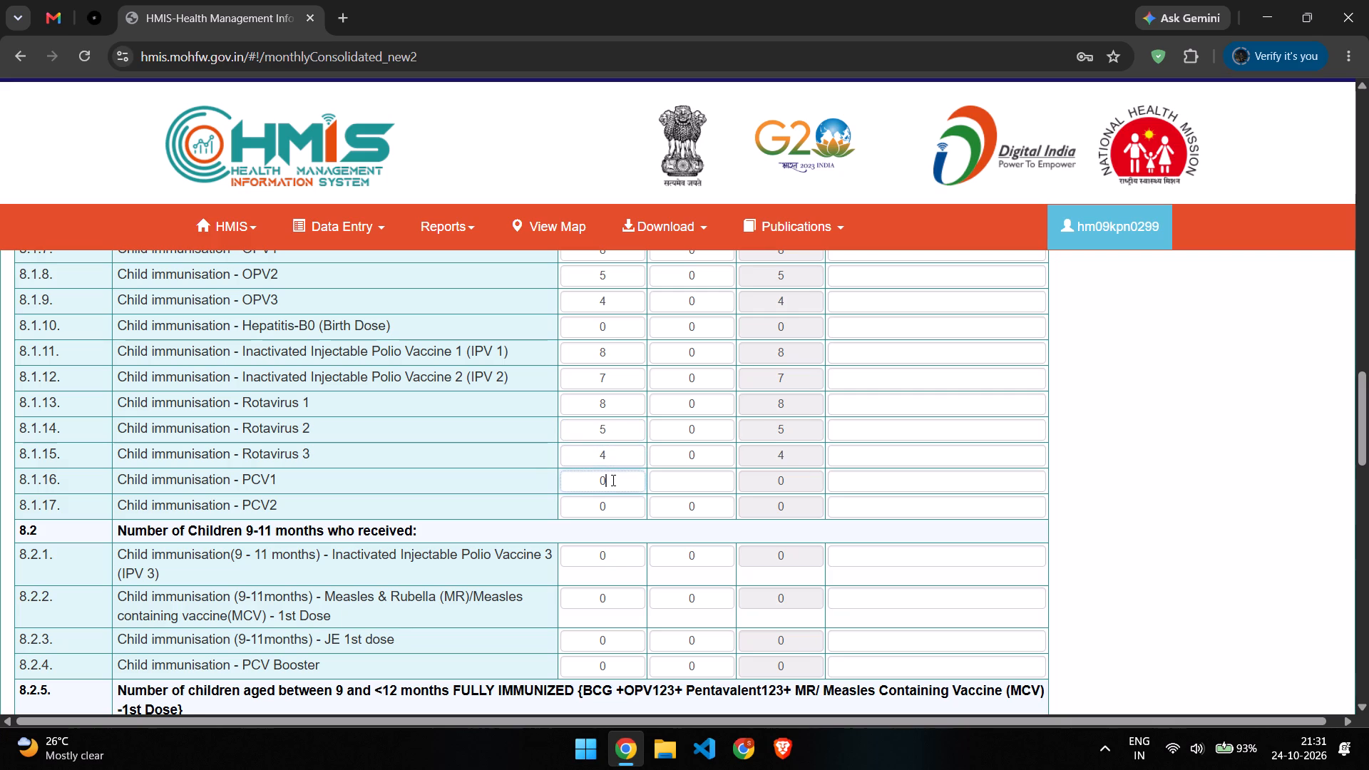
left_click_drag(612, 481, 524, 486)
key("8")
left_click_drag(613, 509, 577, 504)
key("5")
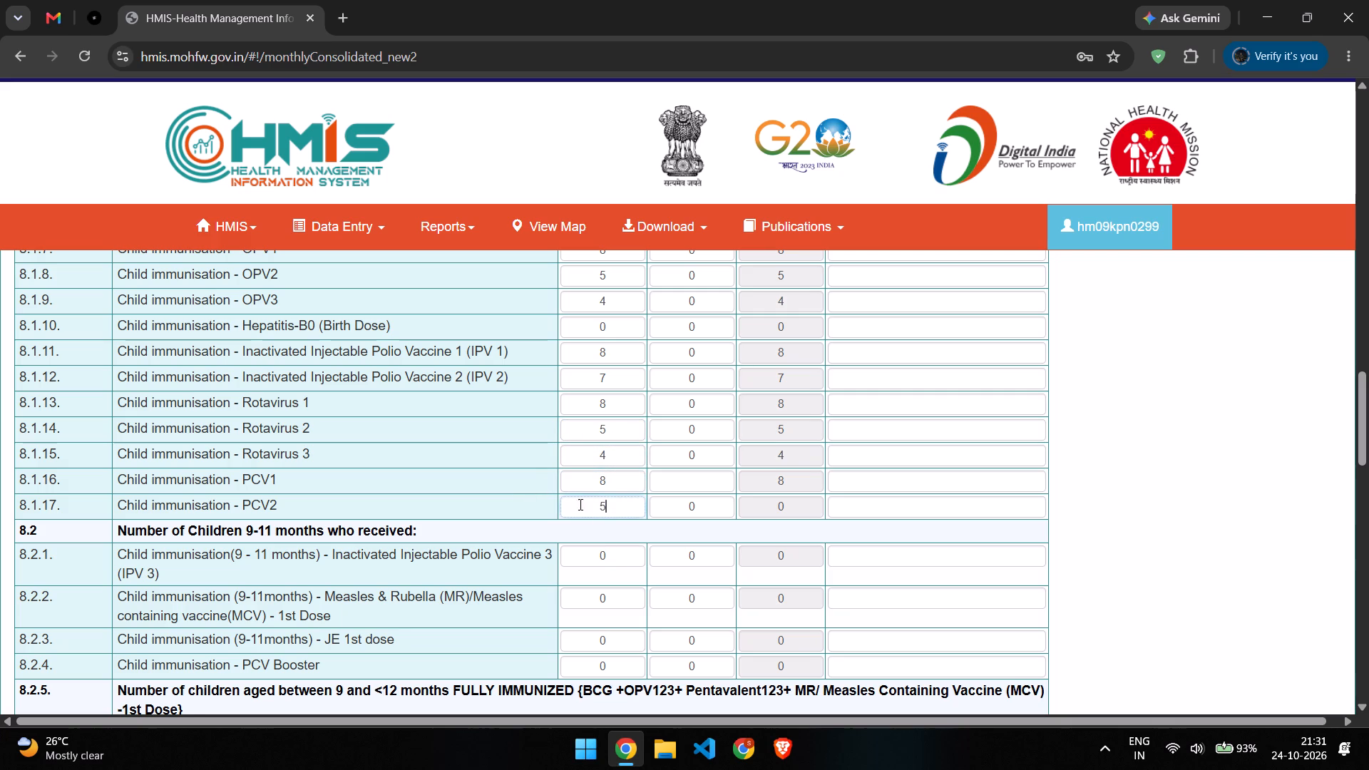
Open the In-Facility value for IPV 3 at 9-11 months (8.2.1) for editing.
left_click(620, 569)
left_click(627, 549)
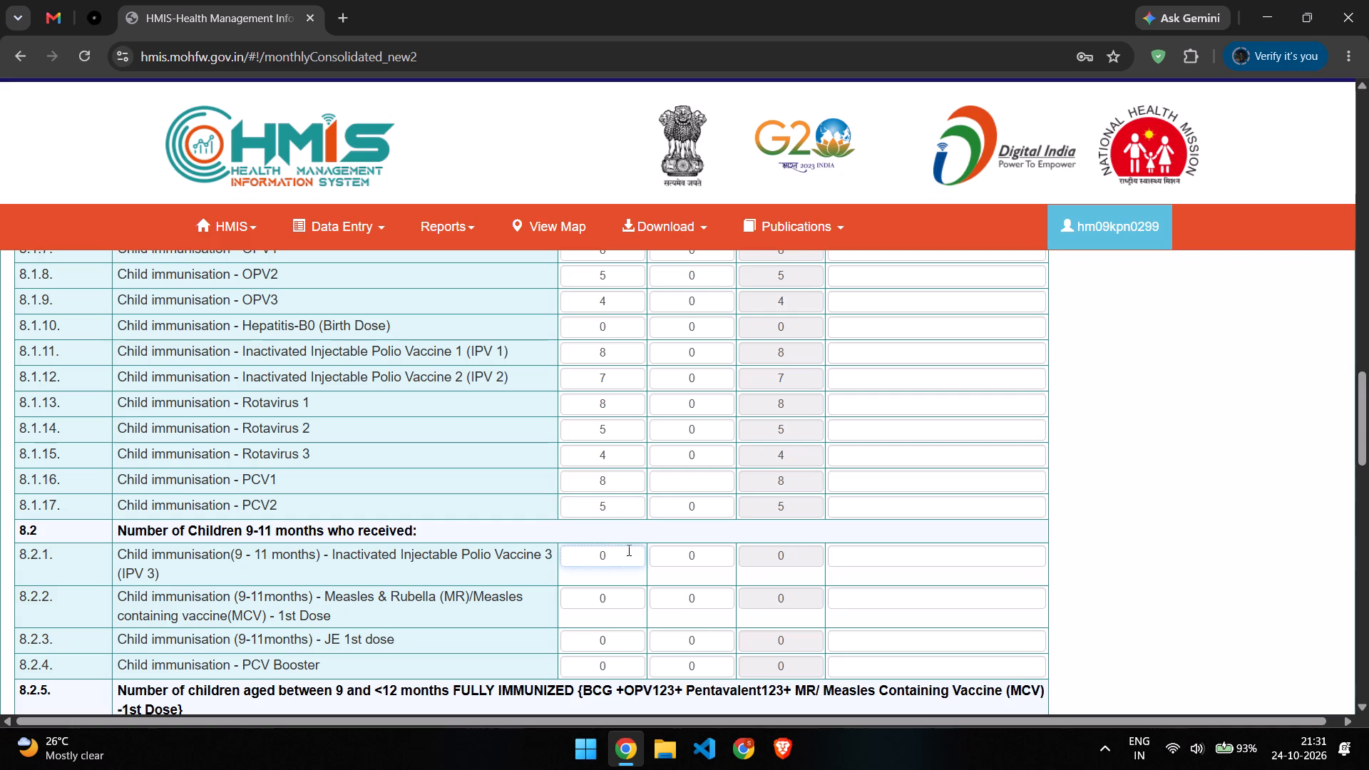
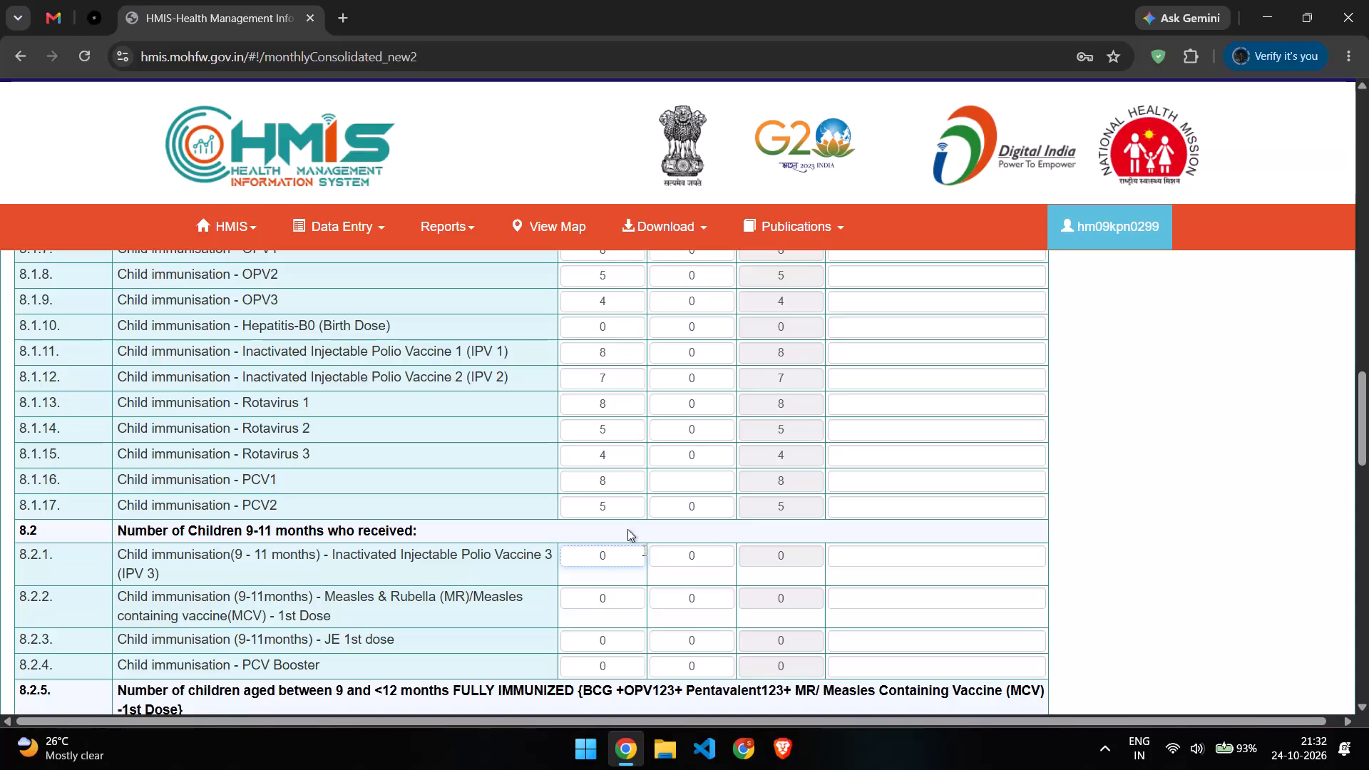
Set the In-Facility values at 9-11 months to 12 for IPV 3 (8.2.1) and 11 each for MR 1st dose, JE 1st dose and PCV Booster (8.2.2-8.2.4).
left_click_drag(615, 560, 534, 560)
key("1")
key("2")
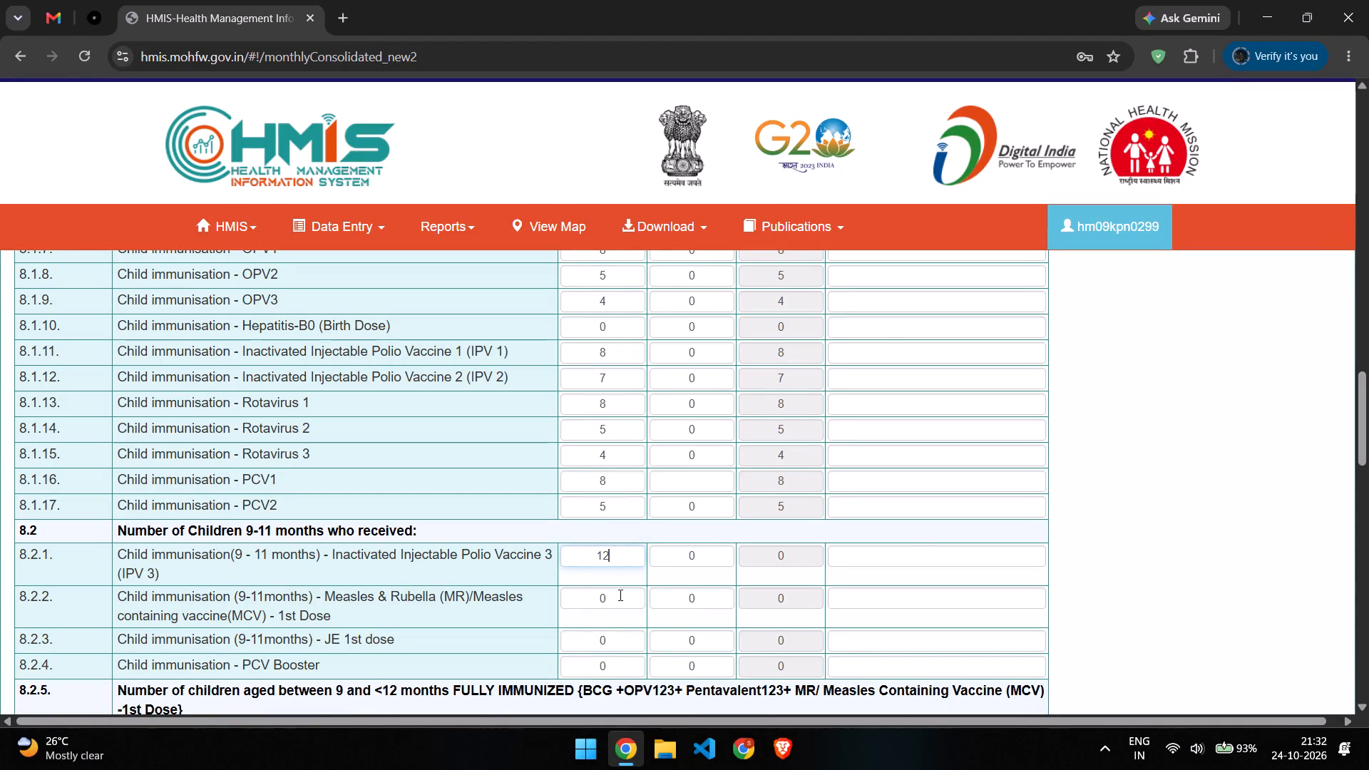
left_click_drag(618, 596, 538, 597)
key("1")
key("1")
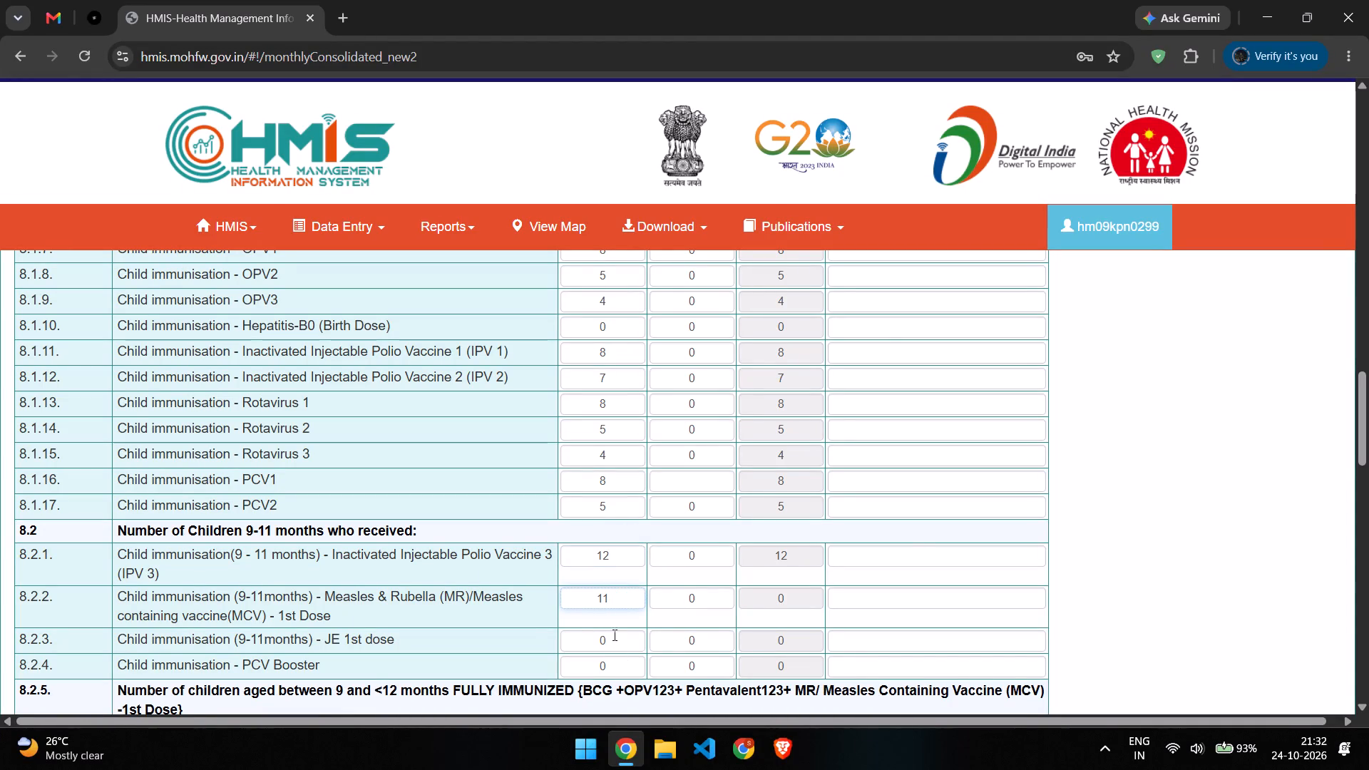
left_click_drag(613, 632, 568, 642)
key("1")
key("1")
scroll(635, 657, "down", 2)
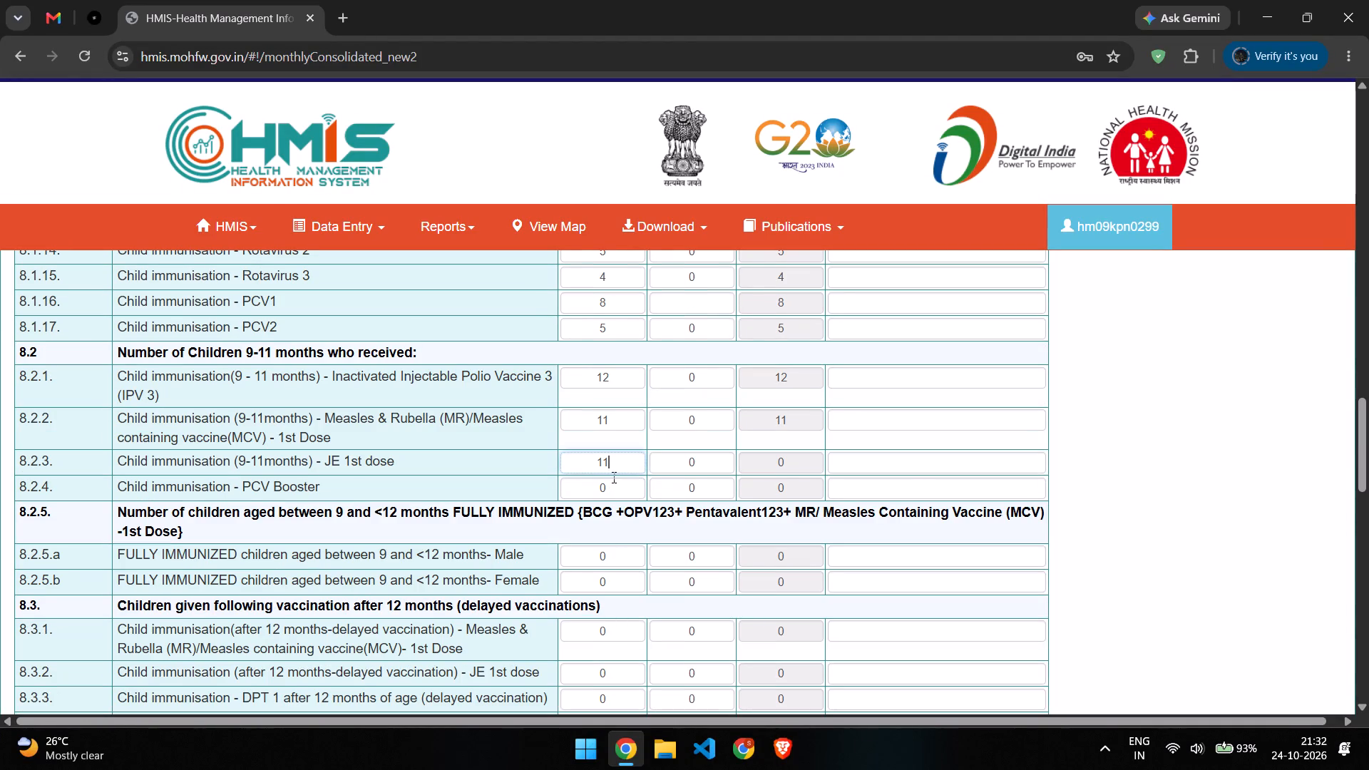
left_click_drag(615, 477, 590, 488)
key("1")
key("1")
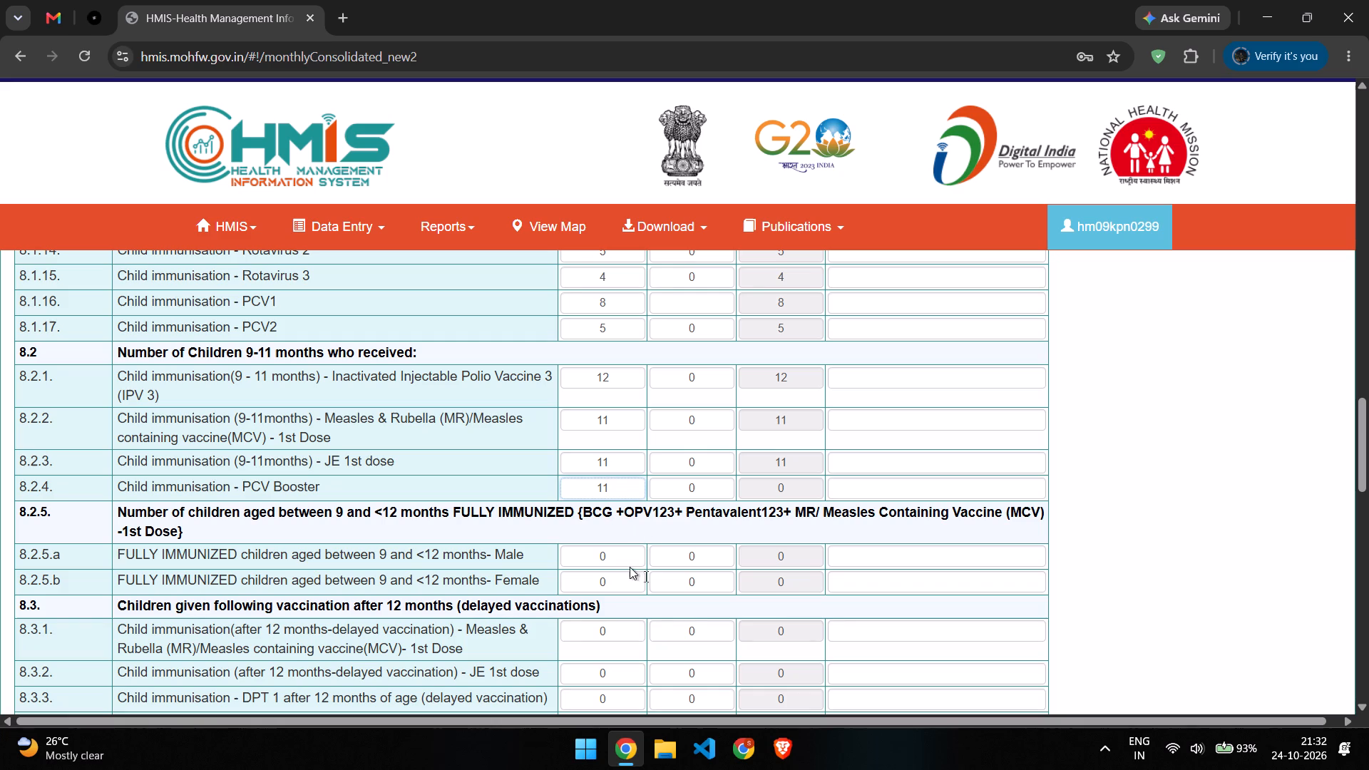
Set the In-Facility counts of fully immunized children aged 9 to under 12 months to 5 for male (8.2.5.a) and 7 for female (8.2.5.b).
left_click(620, 558)
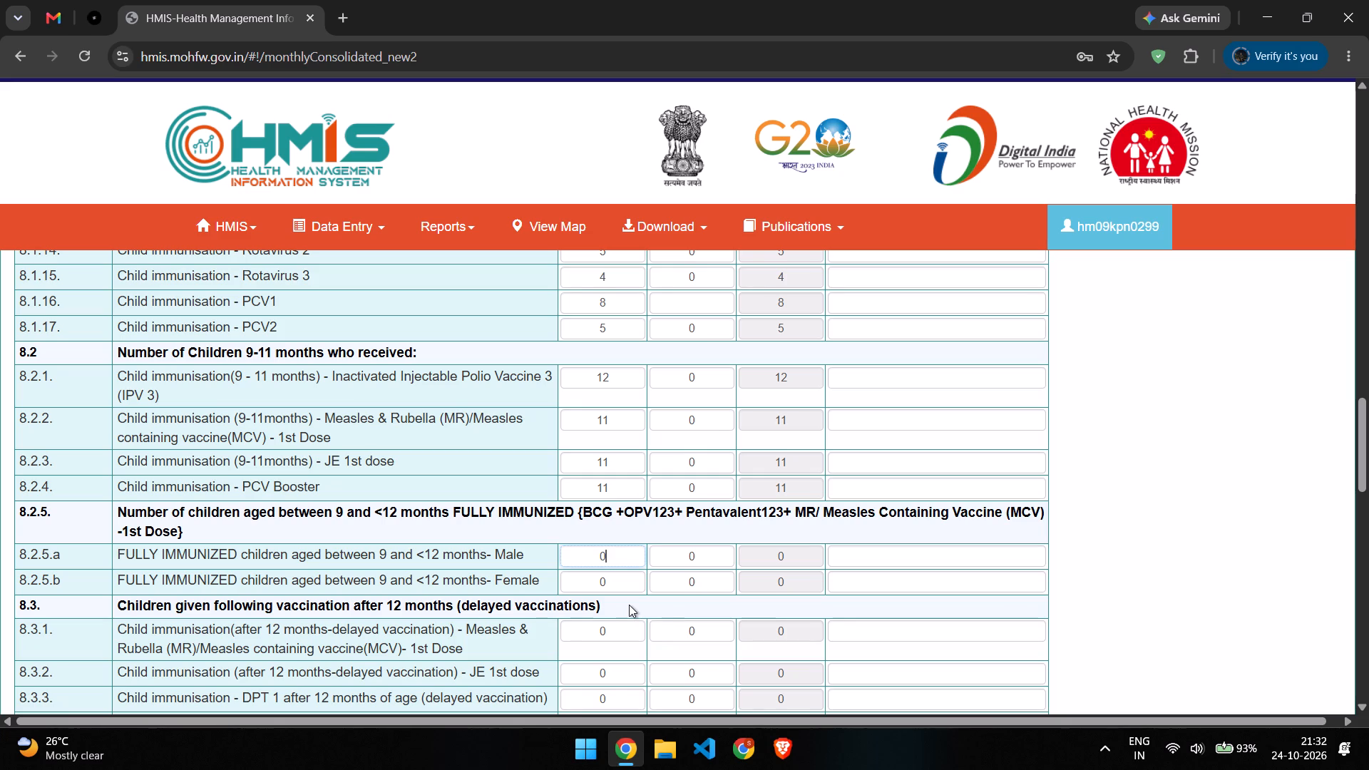
left_click_drag(630, 557, 560, 557)
key("5")
left_click_drag(610, 573, 589, 580)
key("7")
Enter 0 in both entry columns for DPT5 2nd Booster (8.5.2), Td10 (8.5.3) and Td16 (8.5.4).
scroll(615, 607, "down", 2)
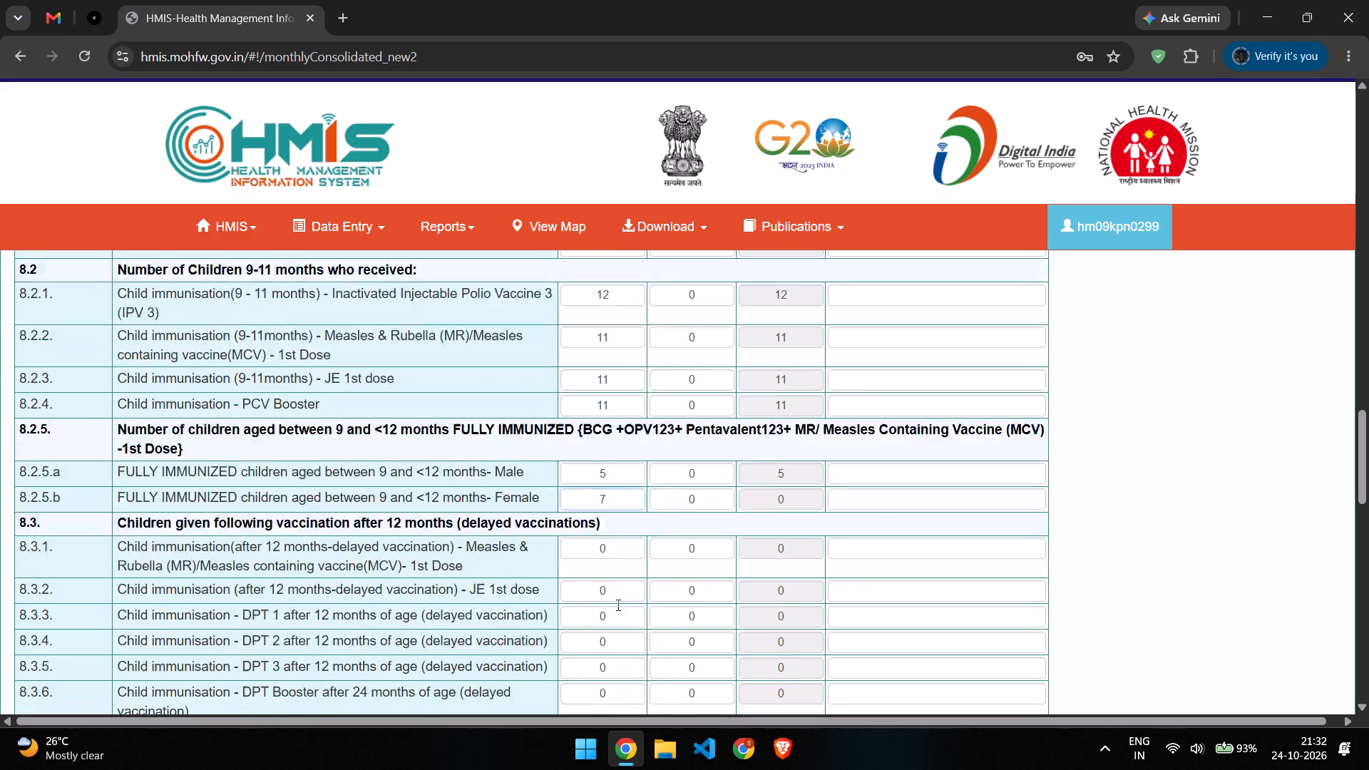
scroll(617, 605, "down", 1)
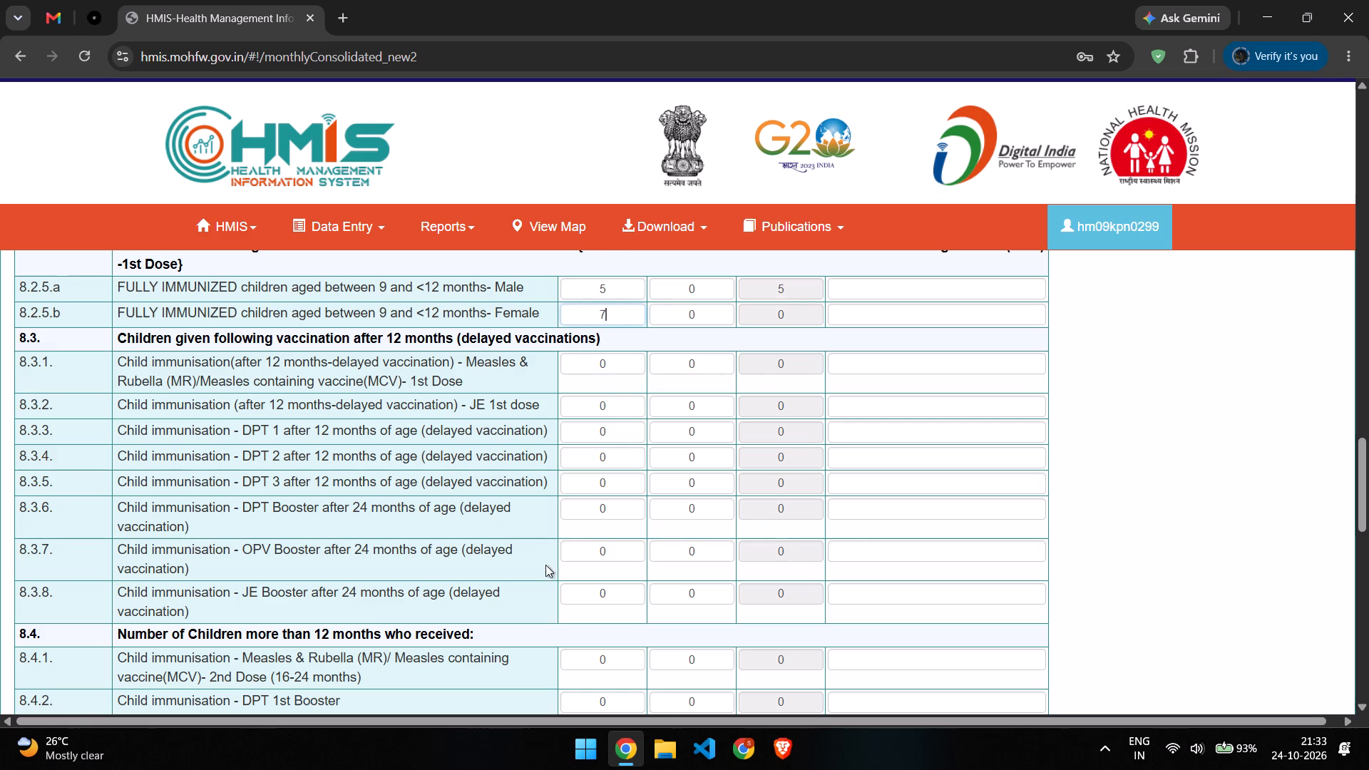
scroll(530, 582, "down", 2)
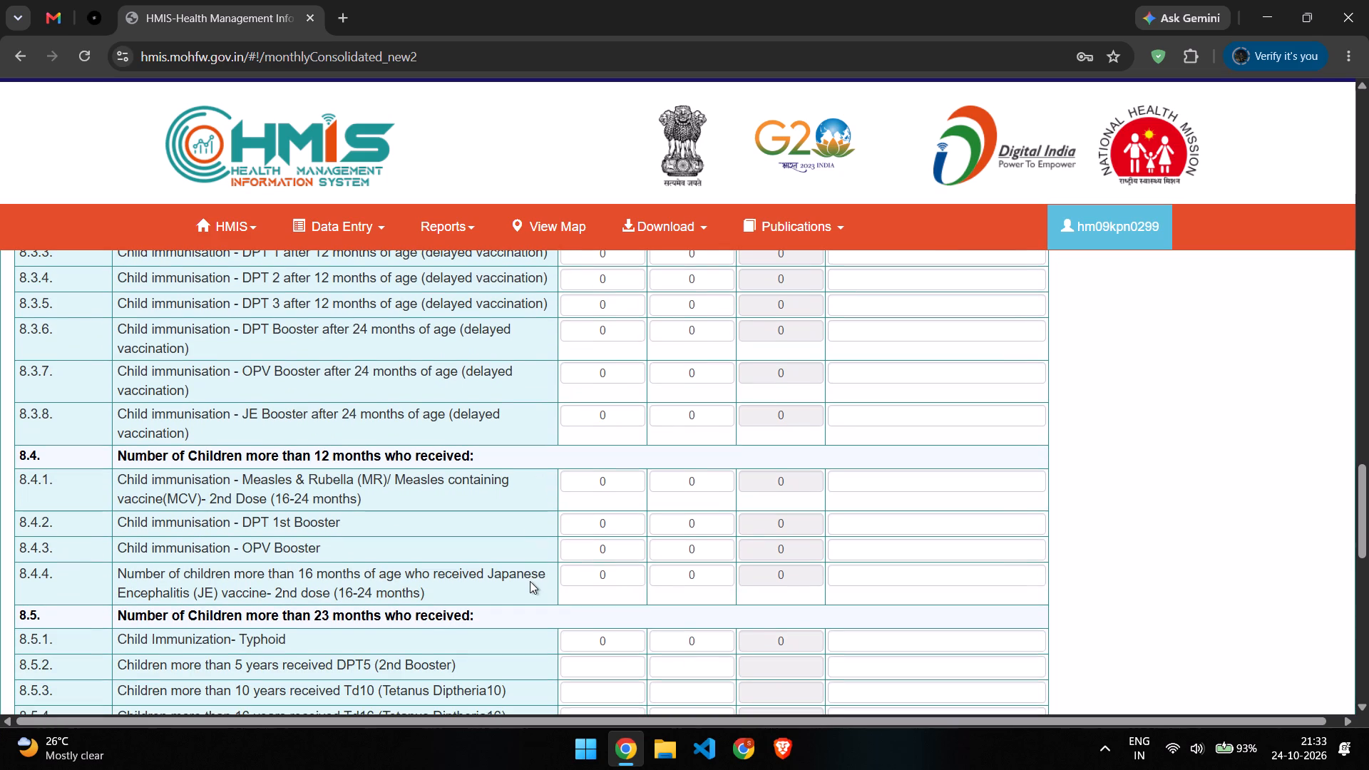
left_click(602, 672)
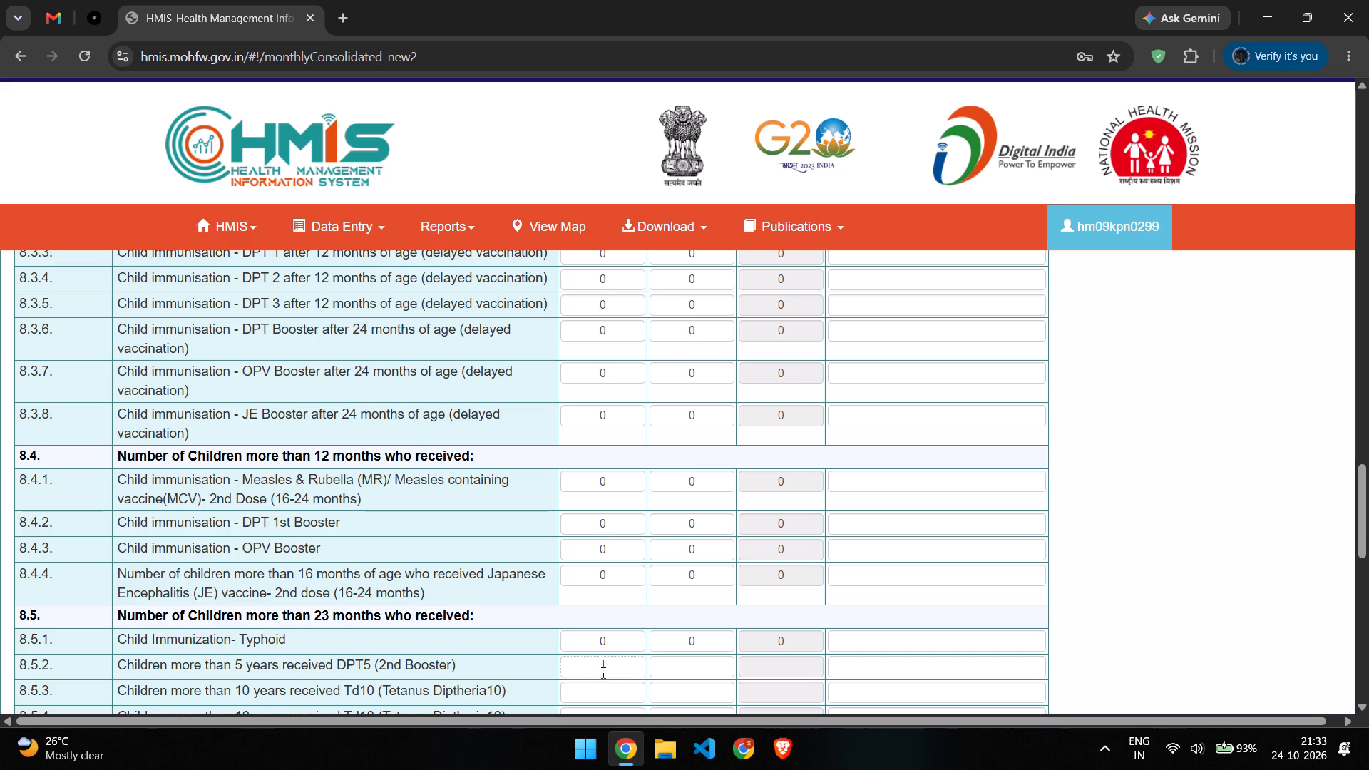
key("0")
left_click(723, 671)
key("0")
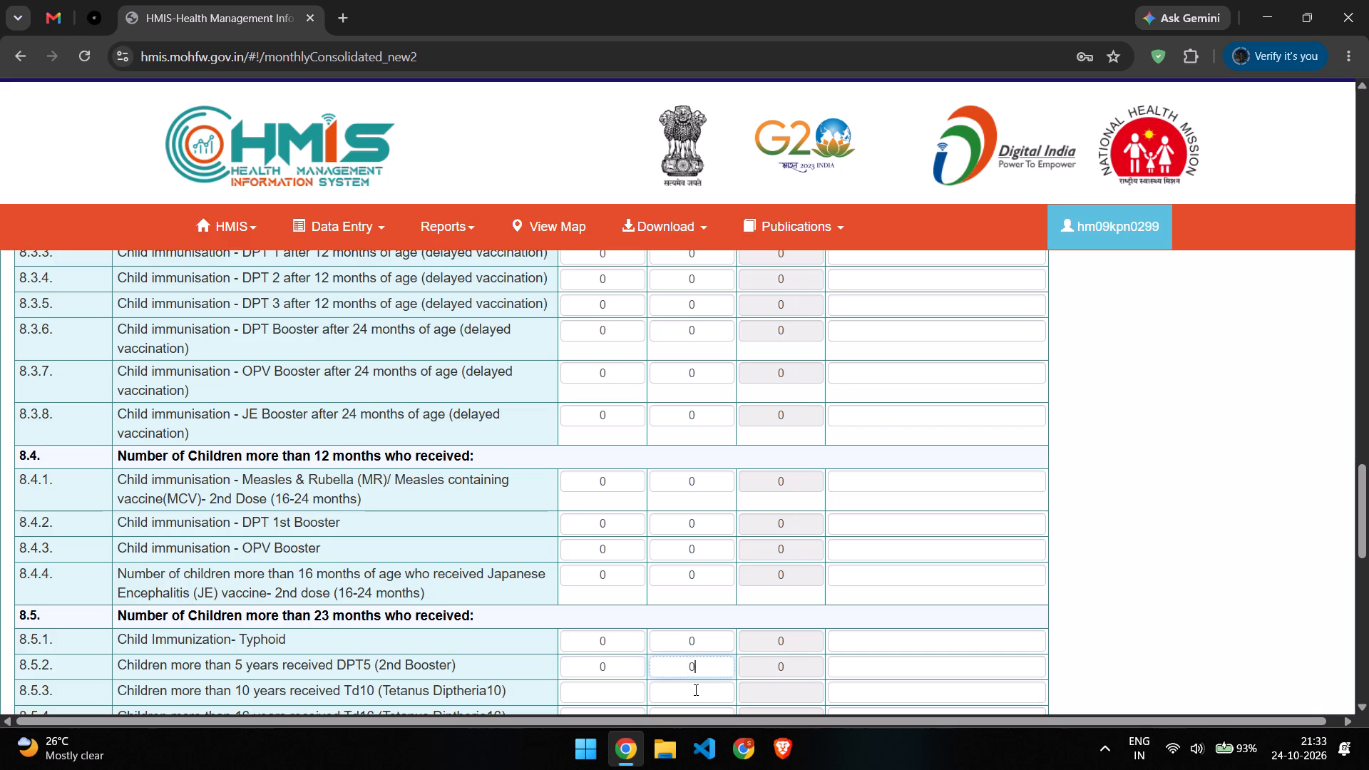
left_click(694, 692)
key("0")
left_click(622, 698)
key("0")
scroll(651, 667, "down", 2)
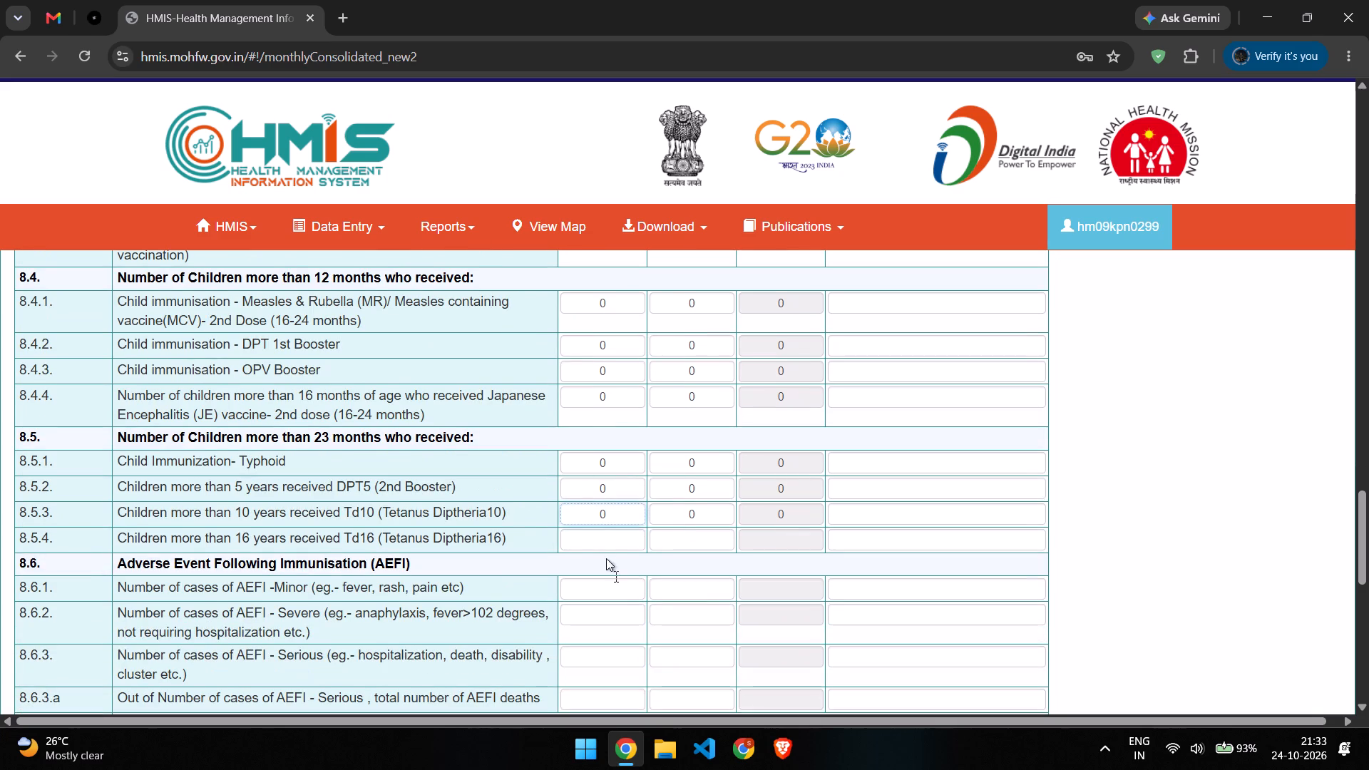
left_click(603, 550)
key("0")
left_click(675, 543)
key("0")
Enter 0 in both entry columns for minor AEFI cases (8.6.1) and severe AEFI cases (8.6.2).
left_click(630, 592)
key("0")
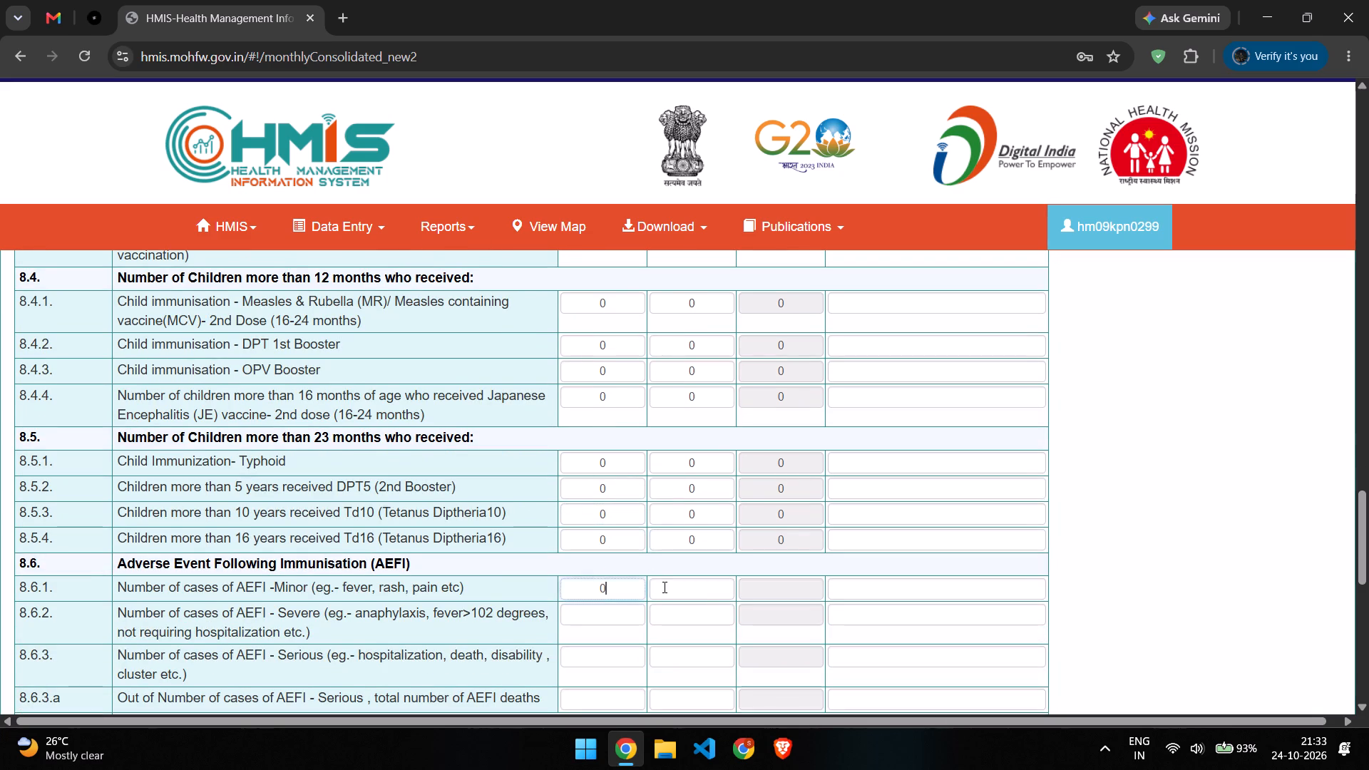
left_click(663, 587)
key("0")
left_click(614, 622)
key("0")
key("0")
left_click(687, 610)
key("0")
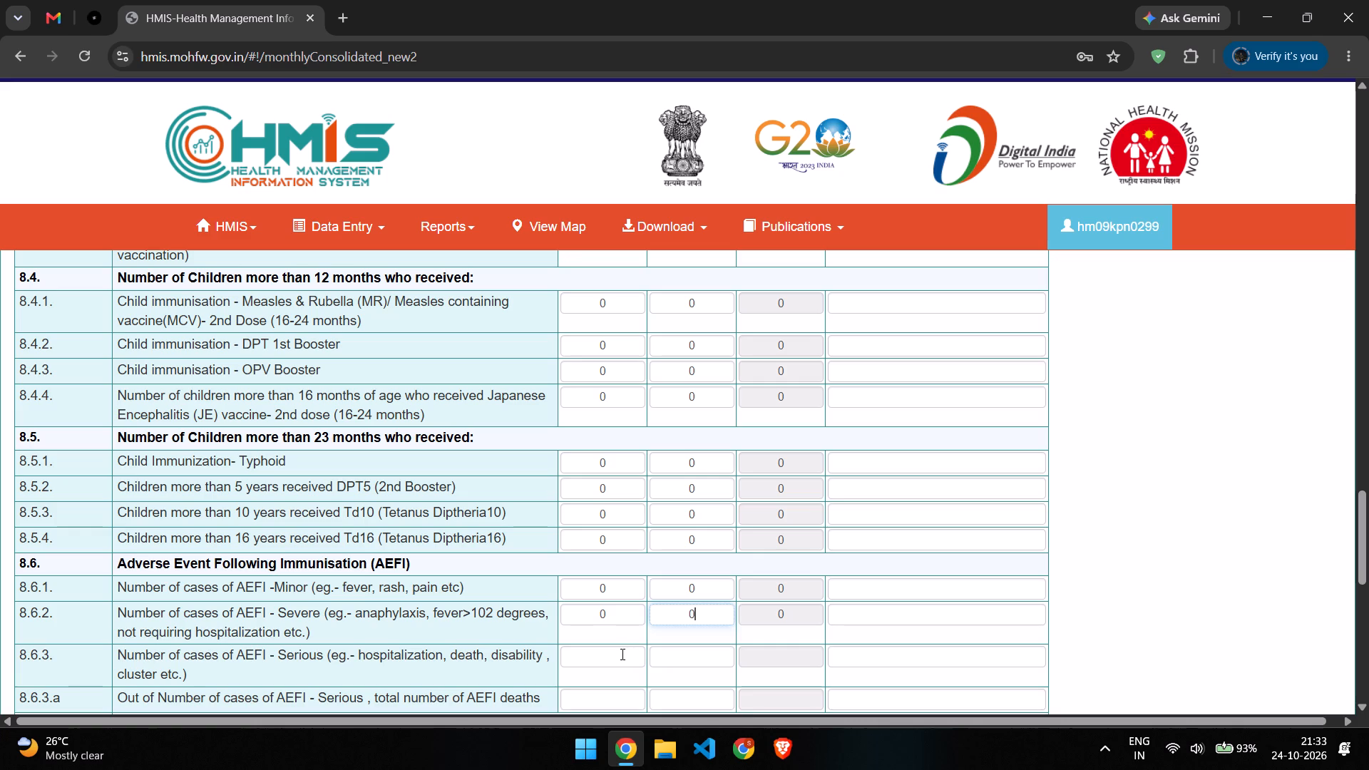
Enter 0 in both entry columns for serious AEFI cases (8.6.3) and AEFI deaths (8.6.3.a).
left_click(621, 654)
key("0")
left_click(665, 652)
key("0")
scroll(662, 647, "down", 3)
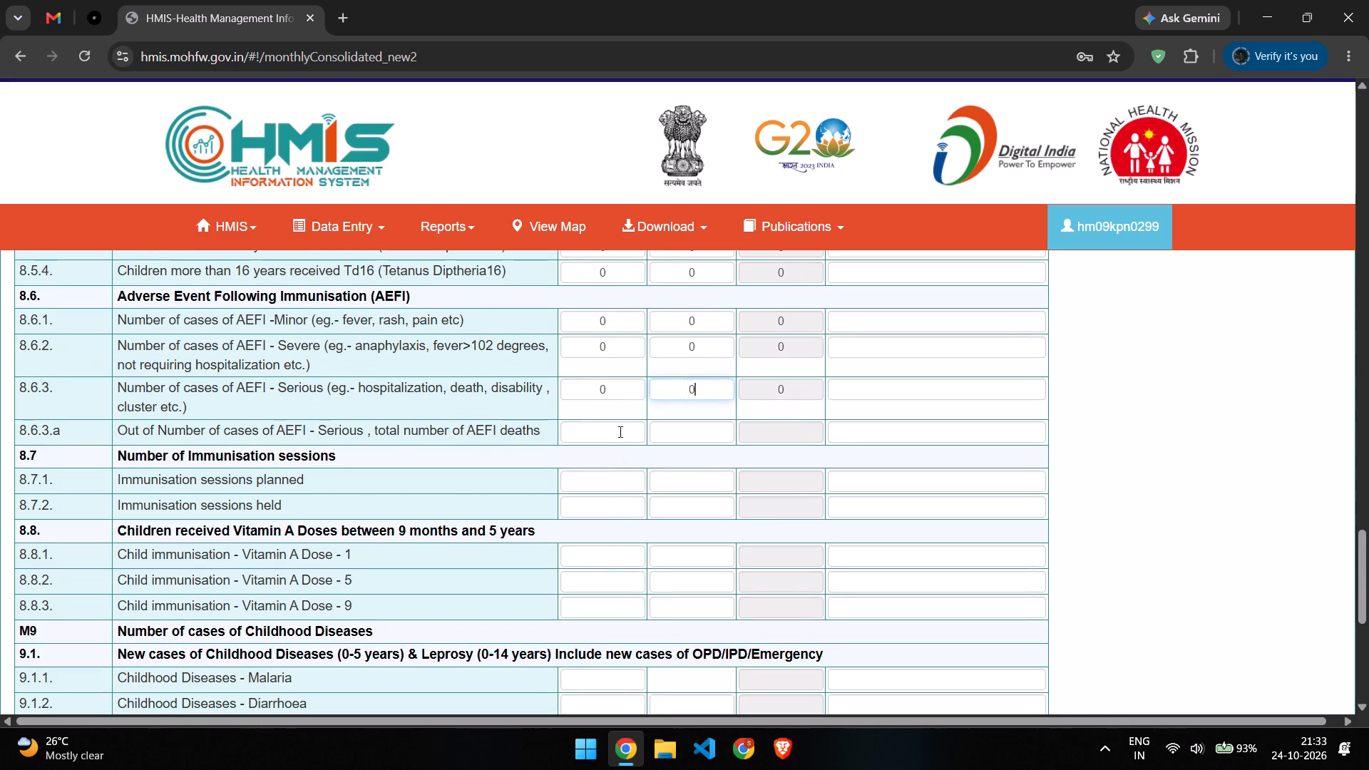
left_click(619, 429)
key("0")
left_click(657, 441)
key("0")
Enter 0 in both entry columns for immunisation sessions planned (8.7.1) and sessions held (8.7.2).
double_click(621, 468)
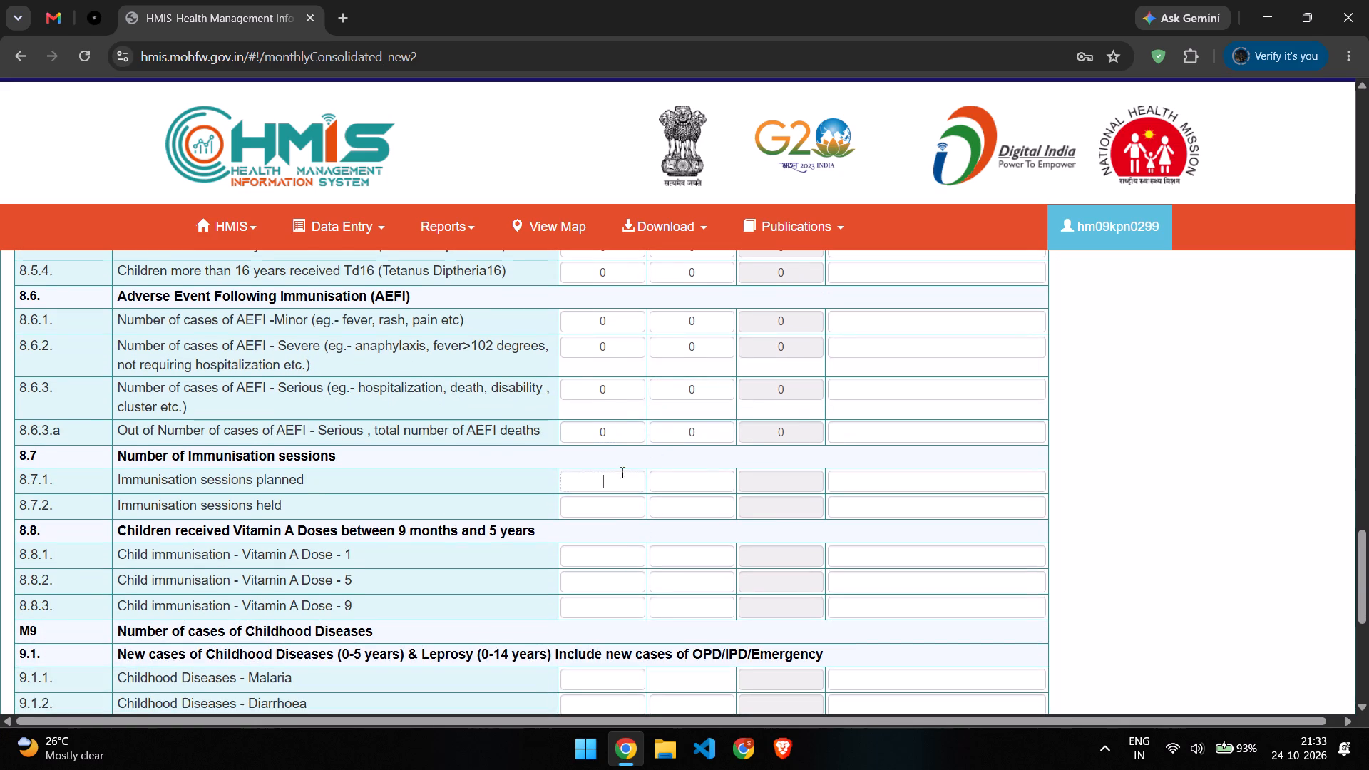
key("0")
left_click(664, 478)
key("0")
left_click(634, 503)
key("0")
left_click(650, 504)
key("0")
Enter 0 in both entry columns for Vitamin A Dose 1, Dose 5 and Dose 9 (8.8.1 to 8.8.3).
left_click(618, 555)
key("0")
left_click(662, 552)
key("0")
key("0")
left_click(632, 580)
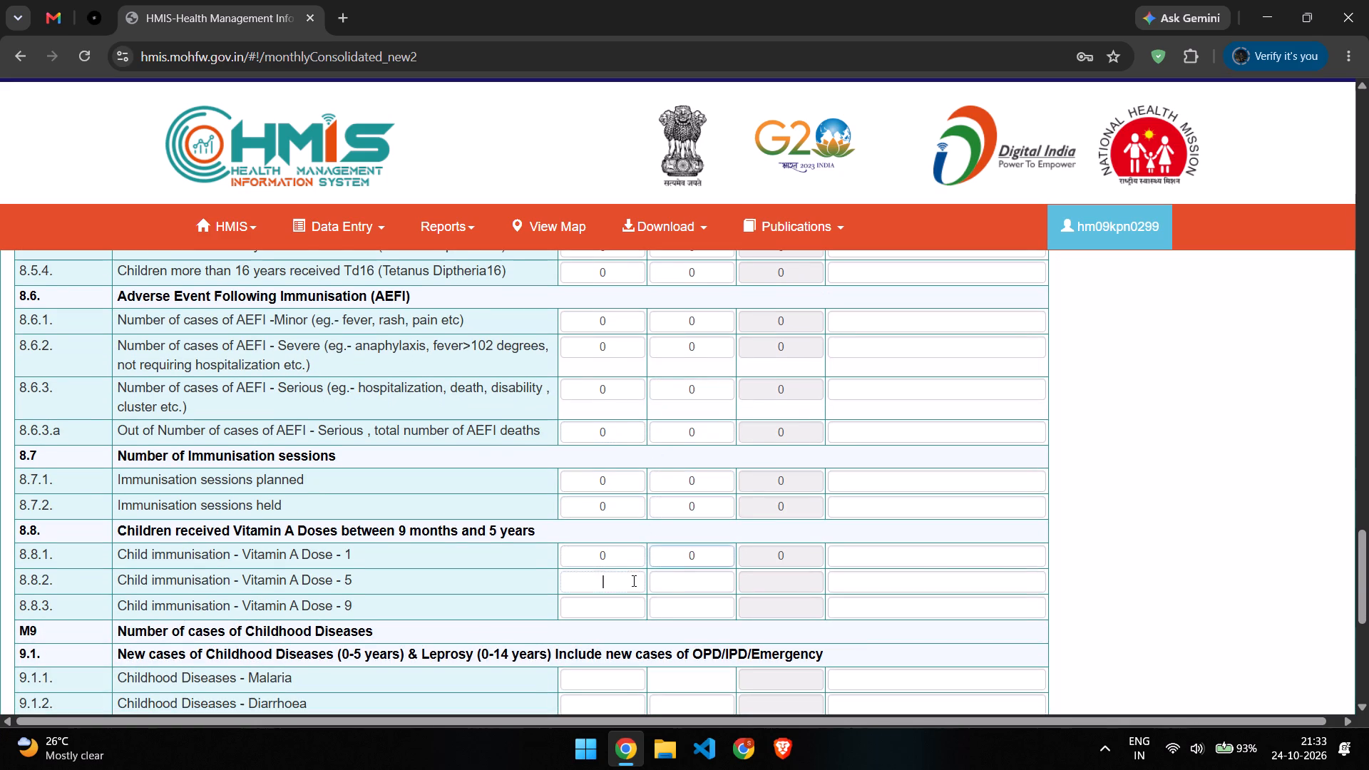
key("0")
left_click(670, 580)
key("0")
left_click(617, 608)
left_click(661, 610)
key("0")
key("0")
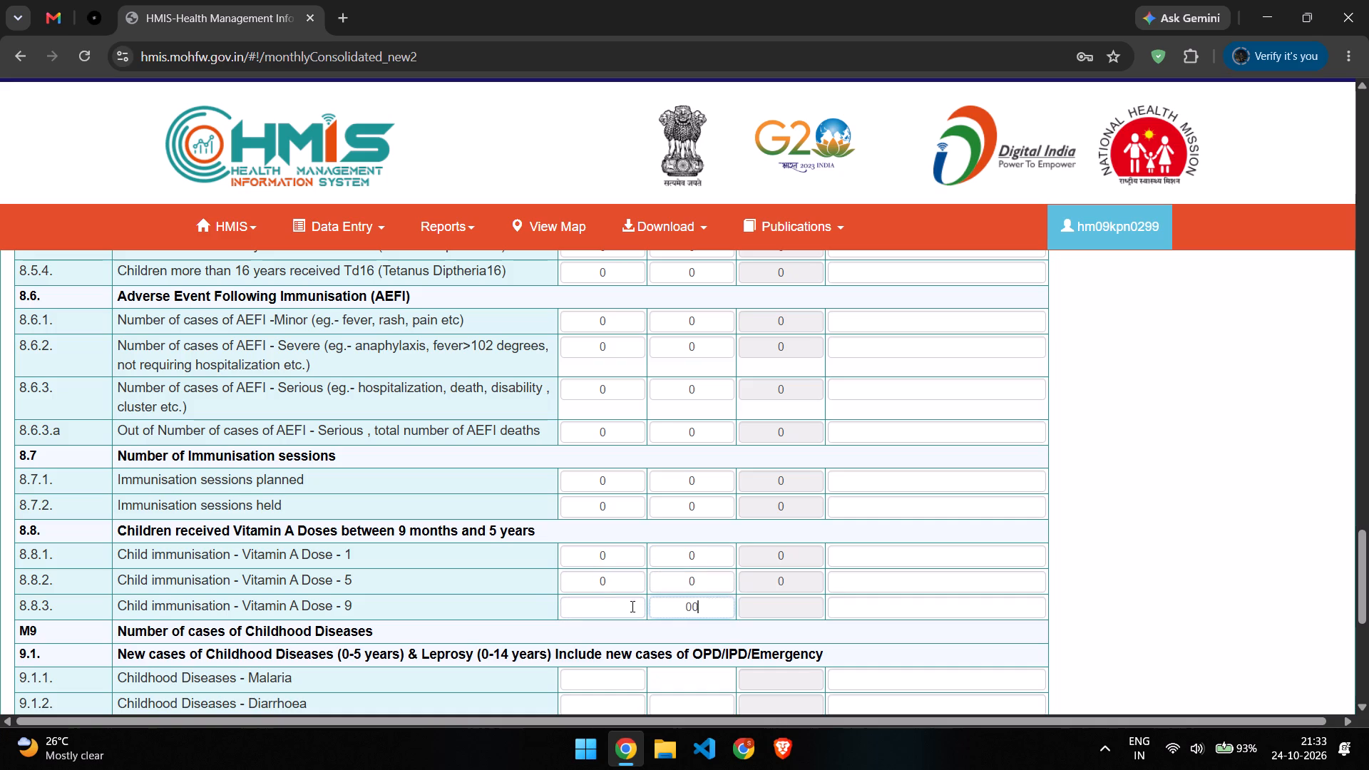
left_click(630, 607)
key("0")
Enter 0 as the In-Facility value for Malaria, Diarrhoea, Diarrhoea treated with ORS and Diarrhoea treated with Zinc (9.1.1 to 9.1.4).
scroll(694, 587, "down", 3)
left_click(631, 416)
key("0")
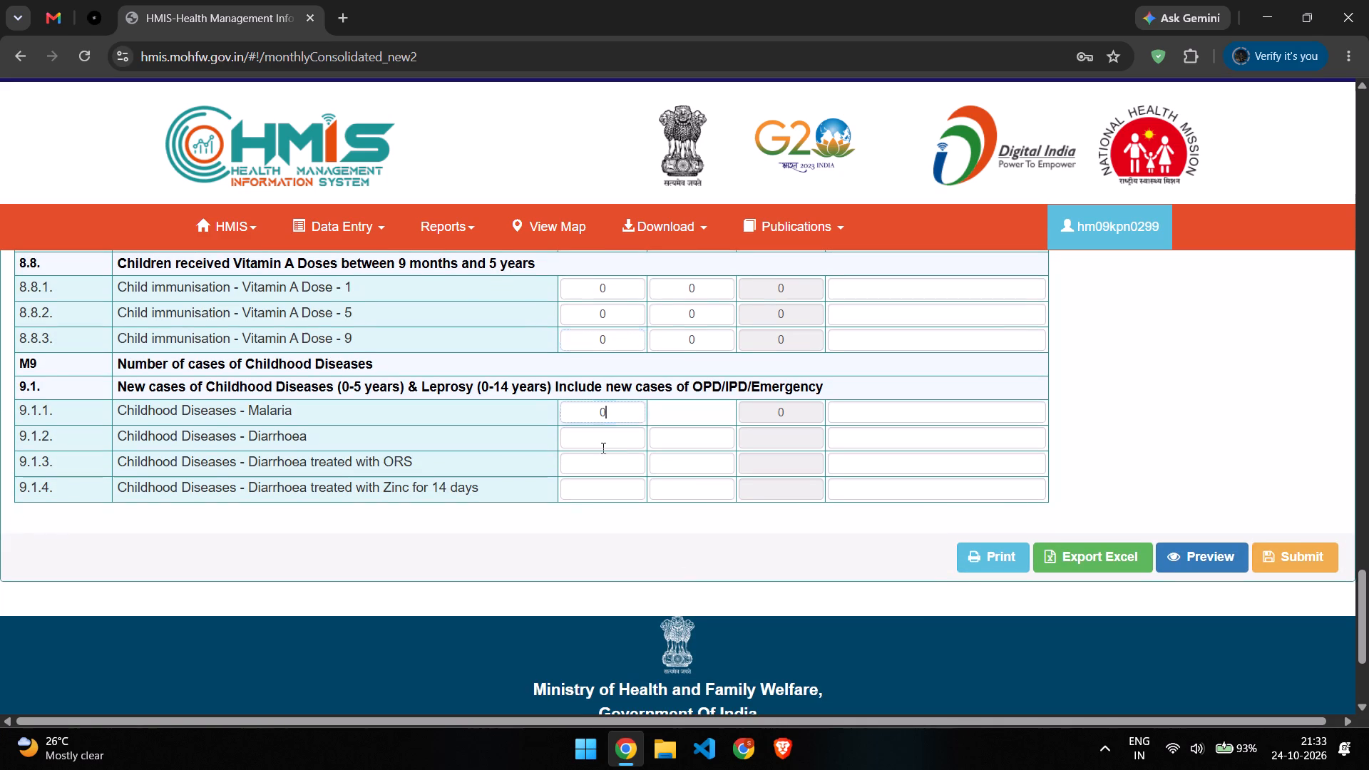
left_click(602, 448)
key("0")
left_click(625, 458)
key("0")
left_click(627, 483)
key("0")
Enter 0 in the entry column beside In-Facility for the three childhood diarrhoea rows (9.1.2 to 9.1.4).
double_click(671, 489)
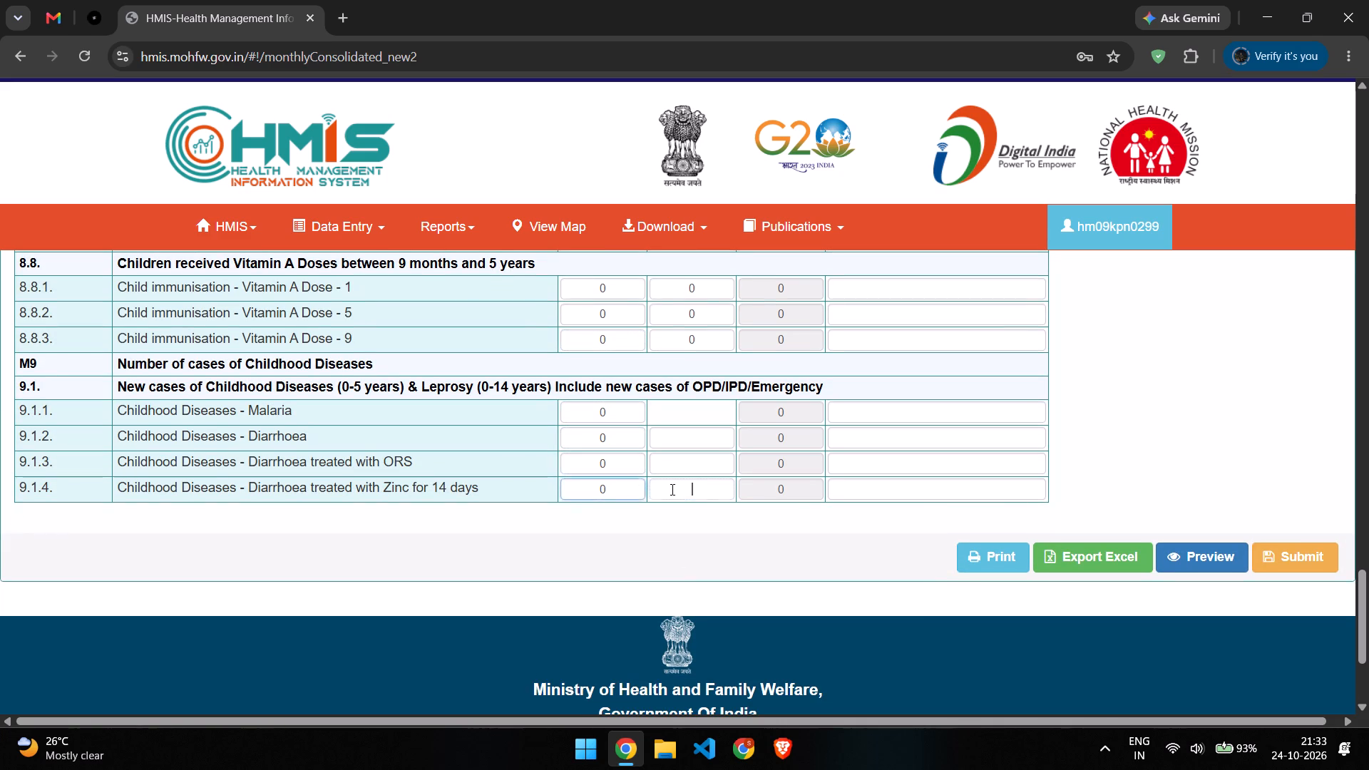
key("0")
left_click(676, 462)
key("0")
left_click(676, 440)
key("0")
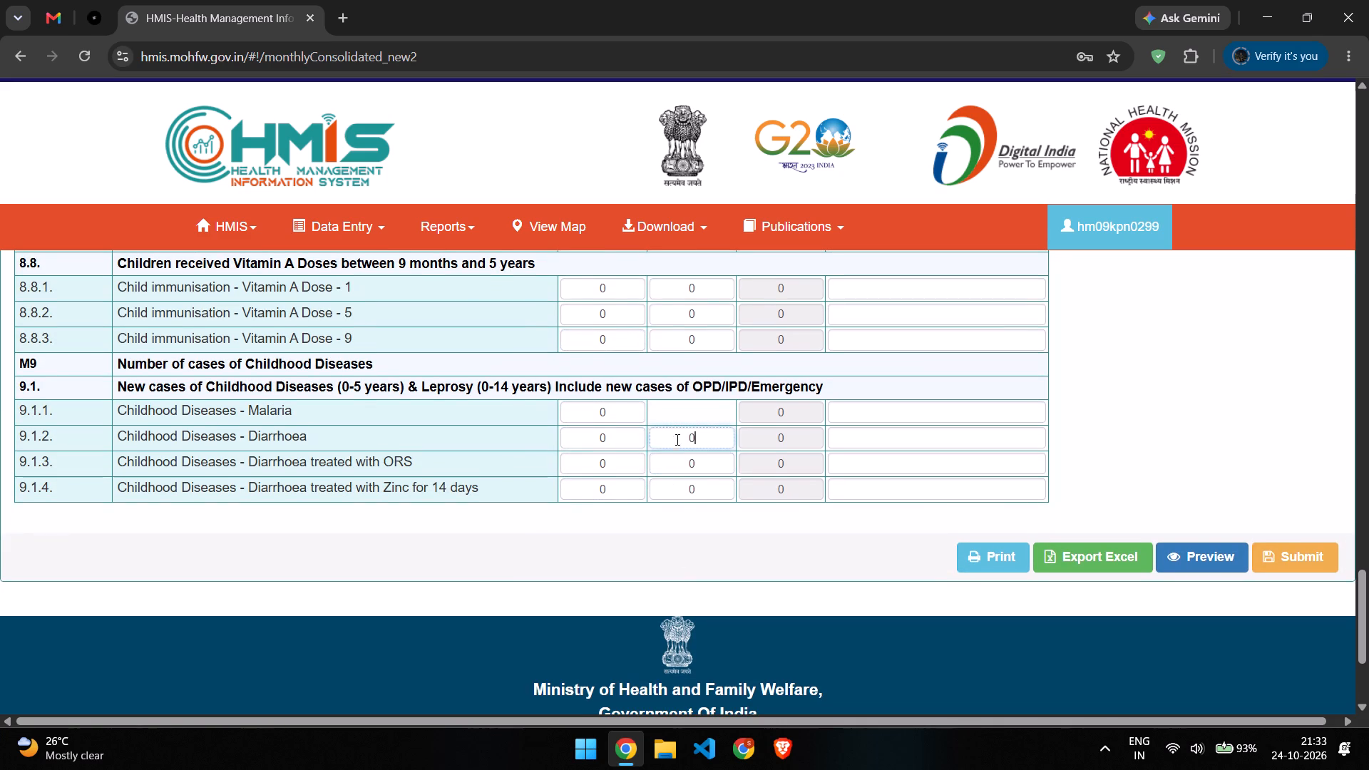
Change the In-Facility values to 8 for MR 2nd dose (8.4.1), DPT 1st Booster (8.4.2), OPV Booster (8.4.3) and JE 2nd dose (8.4.4).
scroll(676, 438, "up", 11)
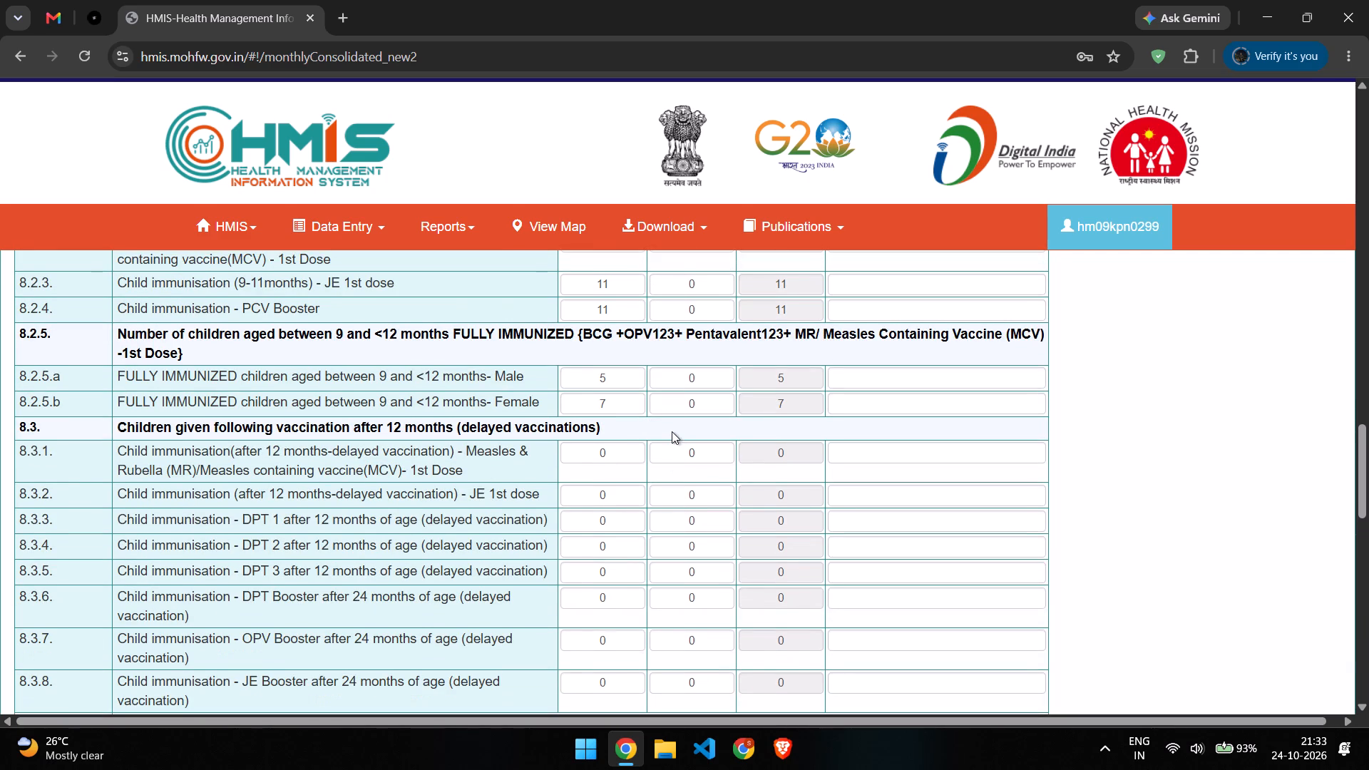
scroll(660, 426, "down", 1)
scroll(659, 426, "up", 3)
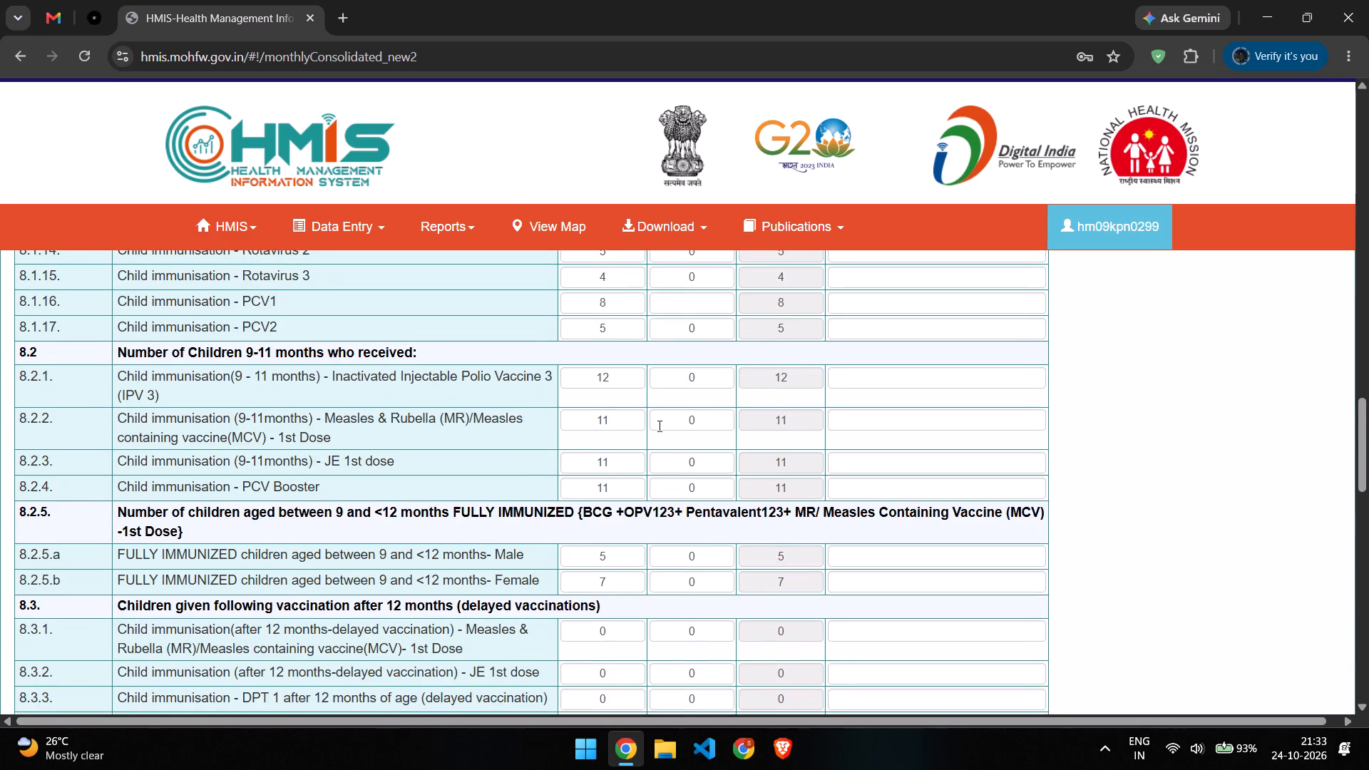
scroll(658, 426, "down", 4)
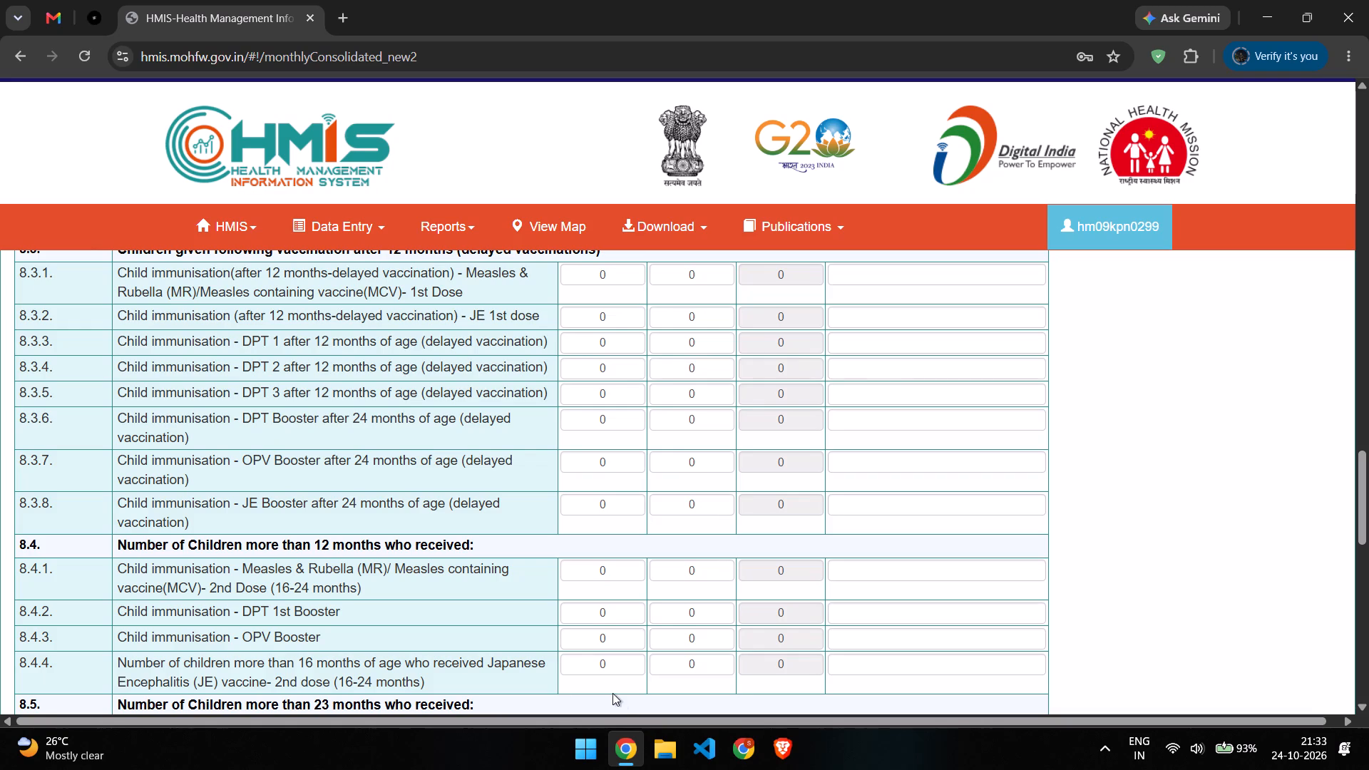
left_click_drag(612, 580, 582, 583)
key("8")
left_click_drag(613, 607, 560, 621)
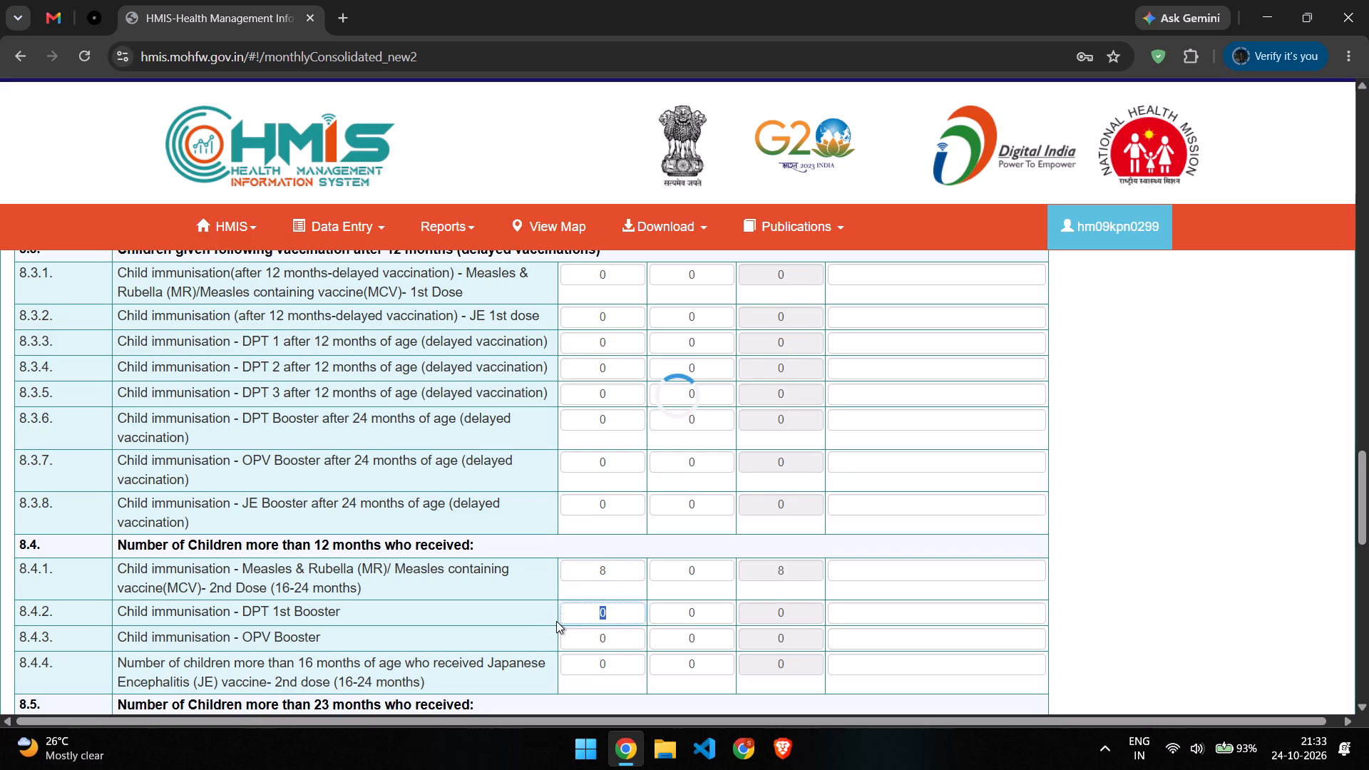
key("8")
left_click_drag(607, 637, 575, 635)
key("8")
left_click_drag(628, 665, 582, 671)
key("8")
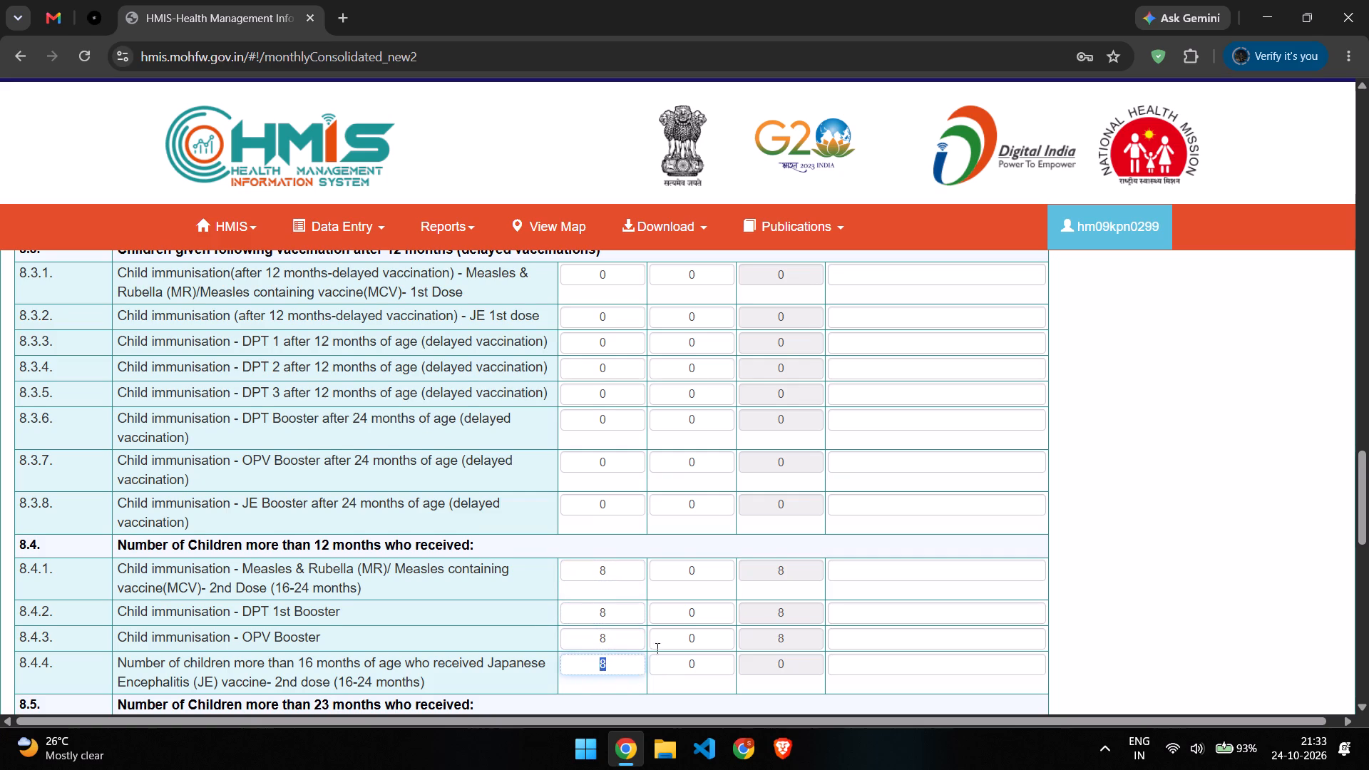
Change the In-Facility values to 5 for DPT5 2nd Booster (8.5.2) and 1 for Td10 (8.5.3).
scroll(642, 634, "down", 2)
left_click(614, 556)
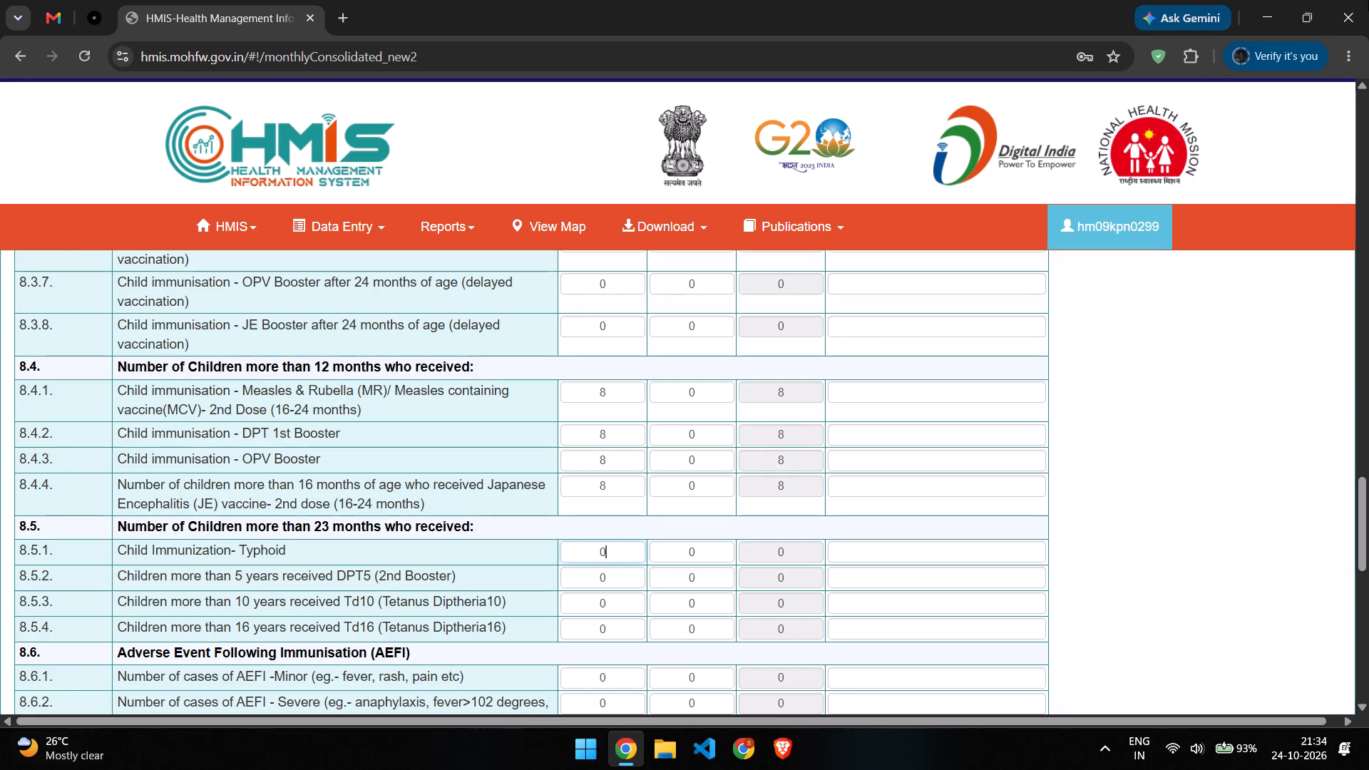
left_click_drag(625, 581, 595, 580)
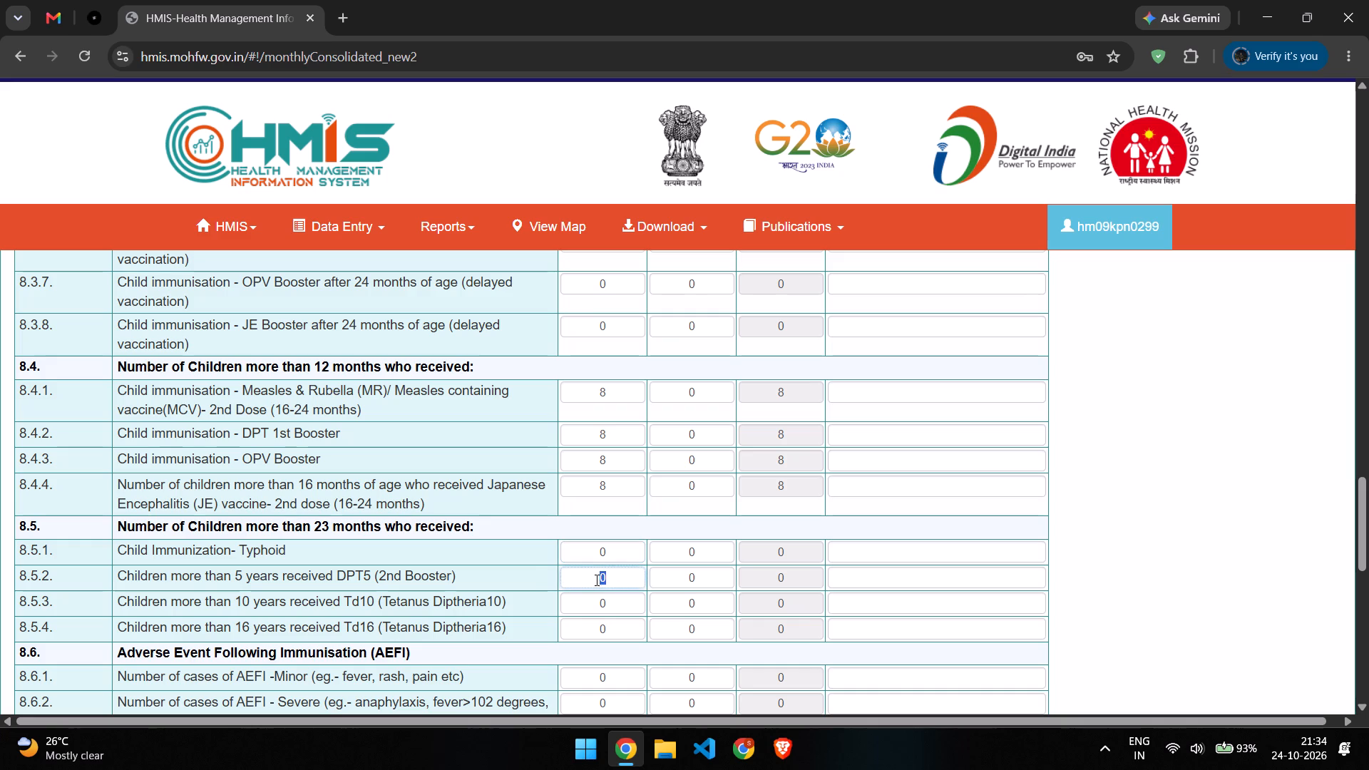
left_click_drag(595, 580, 582, 577)
key("5")
left_click_drag(615, 607, 580, 600)
key("1")
left_click_drag(616, 635, 566, 628)
left_click(640, 643)
Change the In-Facility value for minor AEFI cases (8.6.1) to 2.
scroll(629, 637, "down", 2)
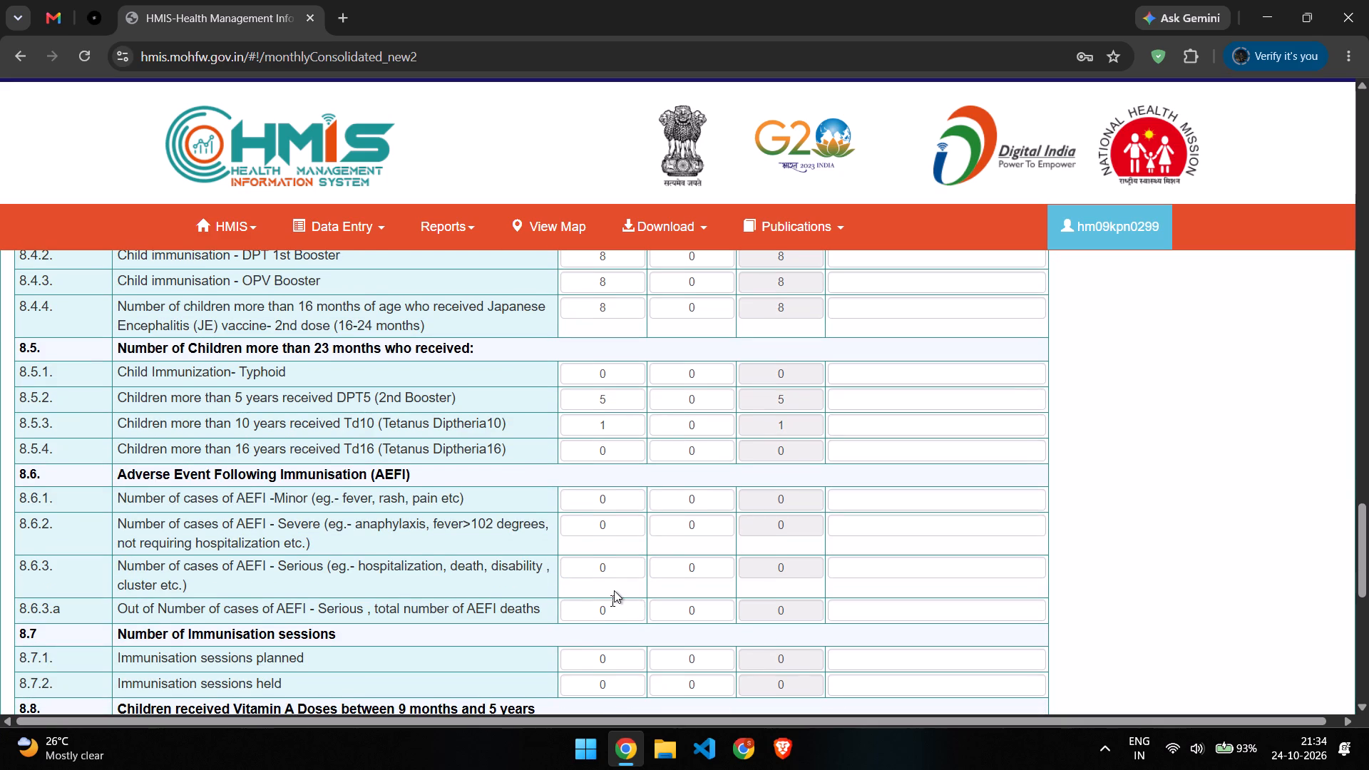
left_click_drag(617, 497, 591, 493)
key("2")
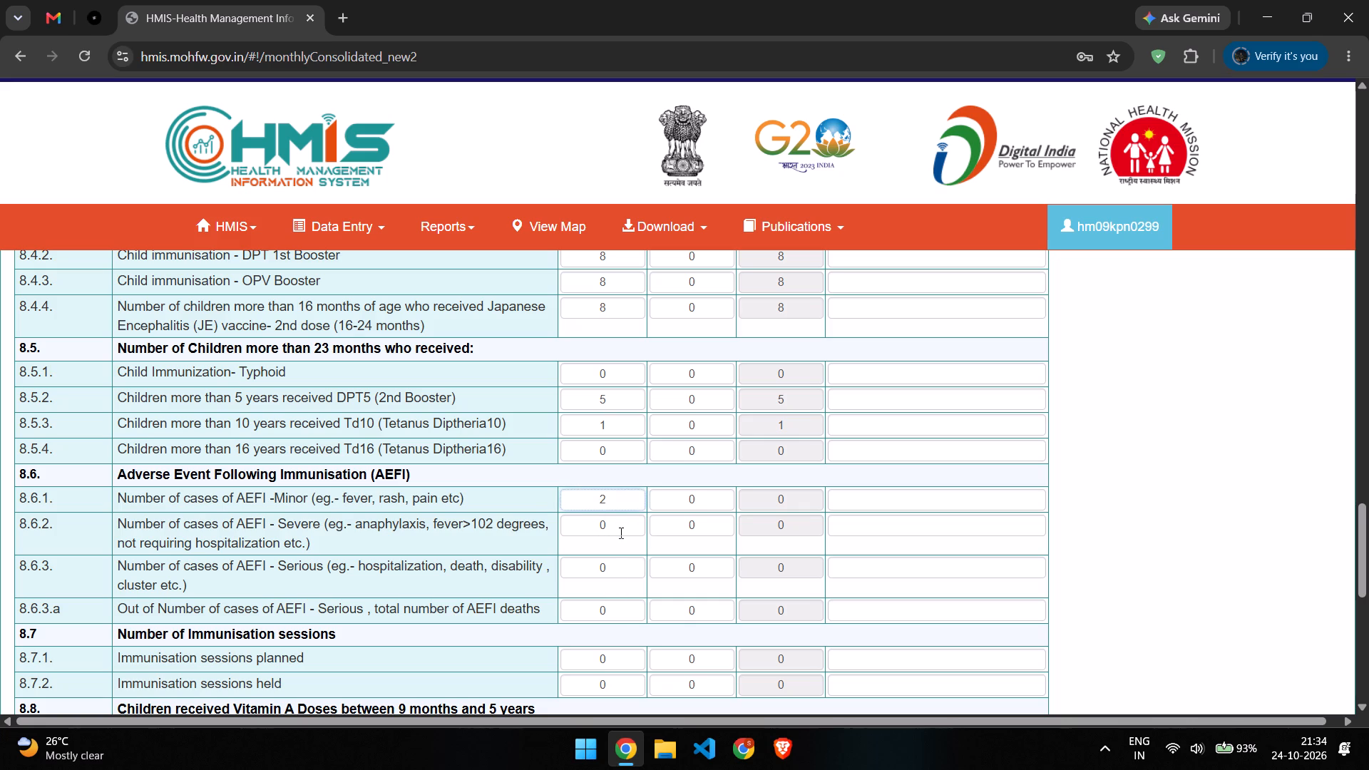
left_click_drag(622, 530, 592, 527)
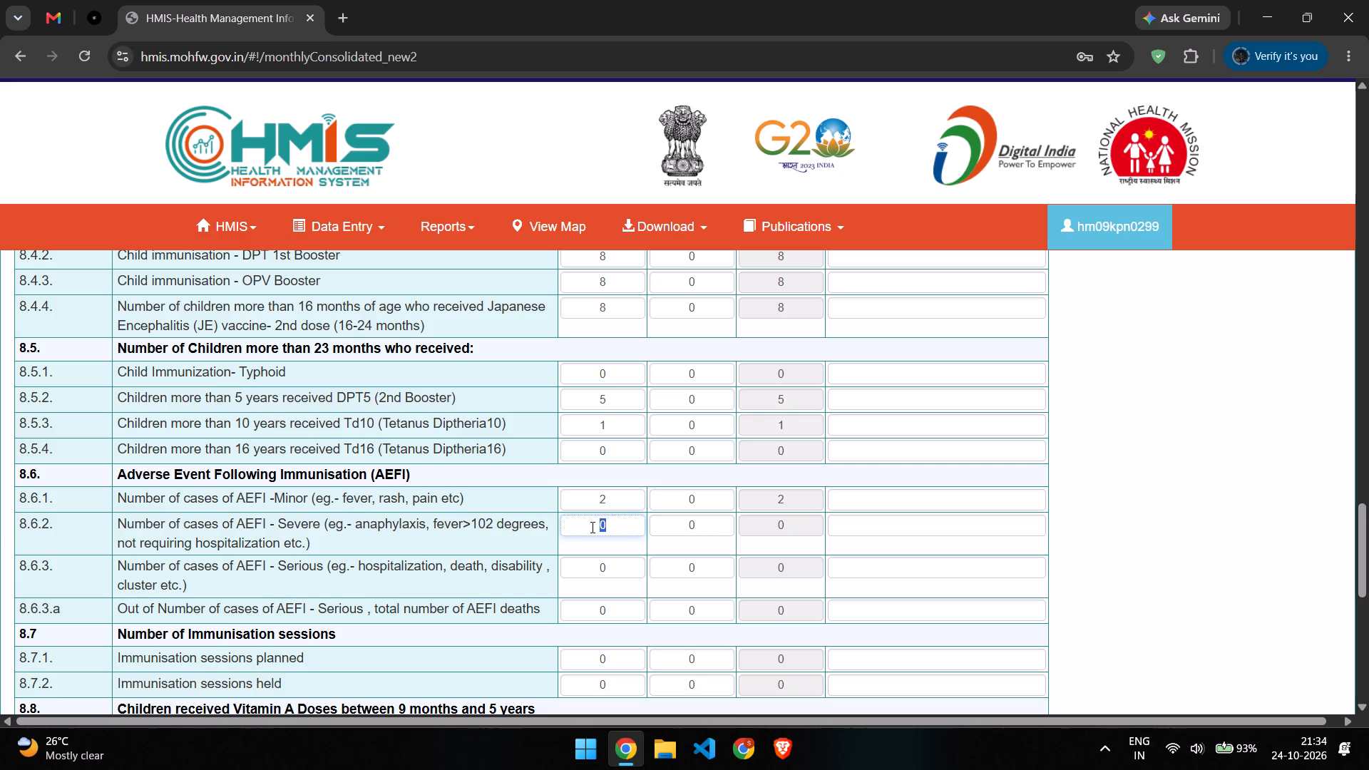
left_click(625, 577)
Change the In-Facility values to 4 for immunisation sessions planned (8.7.1) and 4 for sessions held (8.7.2).
scroll(625, 576, "down", 1)
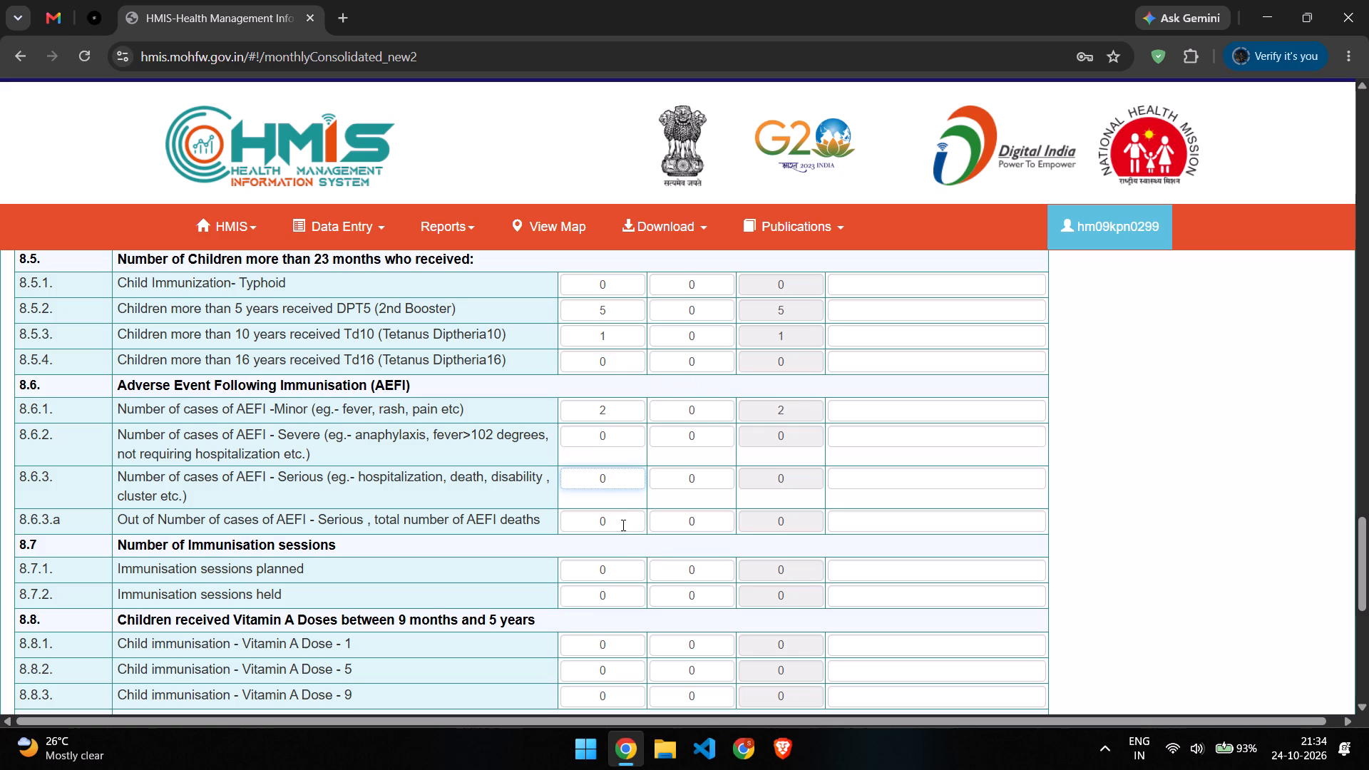
left_click_drag(611, 570, 593, 573)
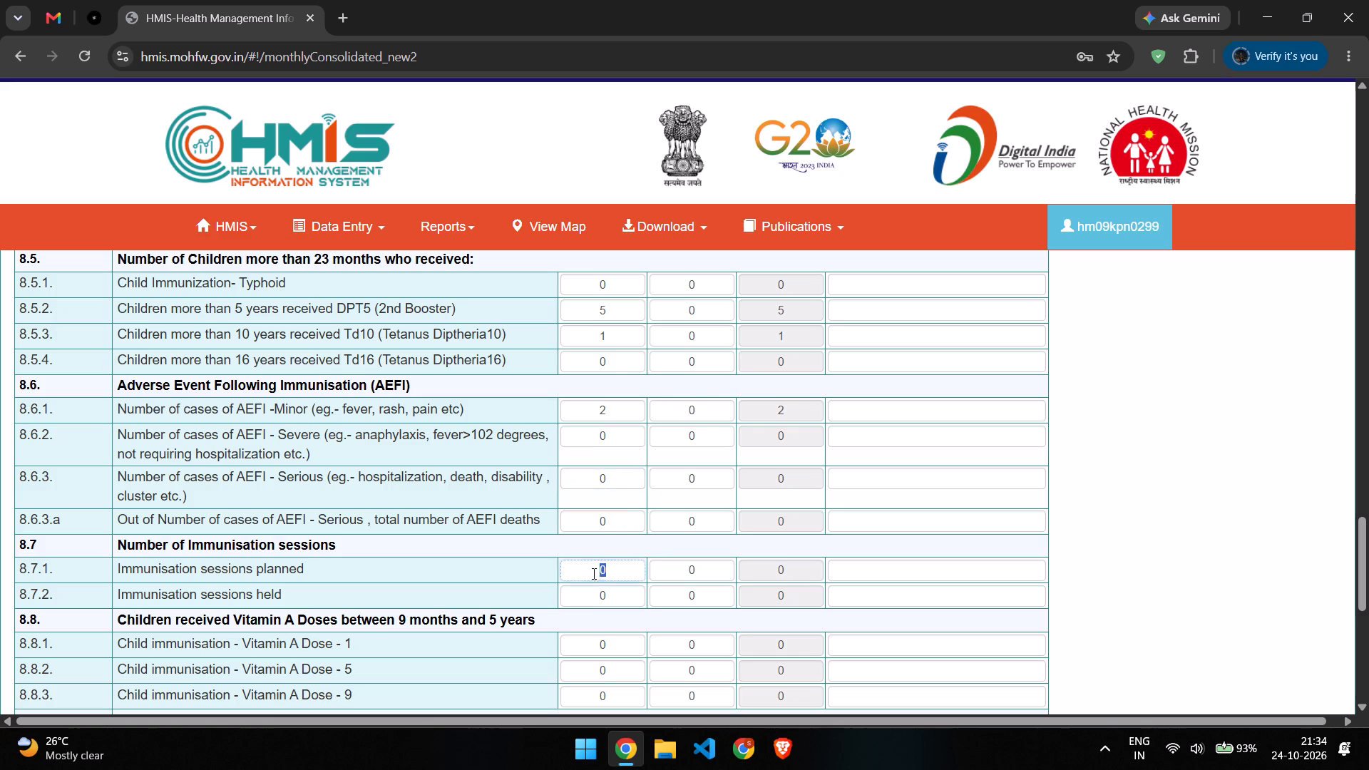
left_click_drag(593, 573, 570, 575)
key("4")
left_click(610, 596)
left_click_drag(610, 596, 590, 598)
left_click_drag(590, 598, 586, 599)
key("4")
Change the In-Facility values to 11 for Vitamin A Dose 1 (8.8.1) and 8 for Vitamin A Dose 5 (8.8.2).
double_click(620, 645)
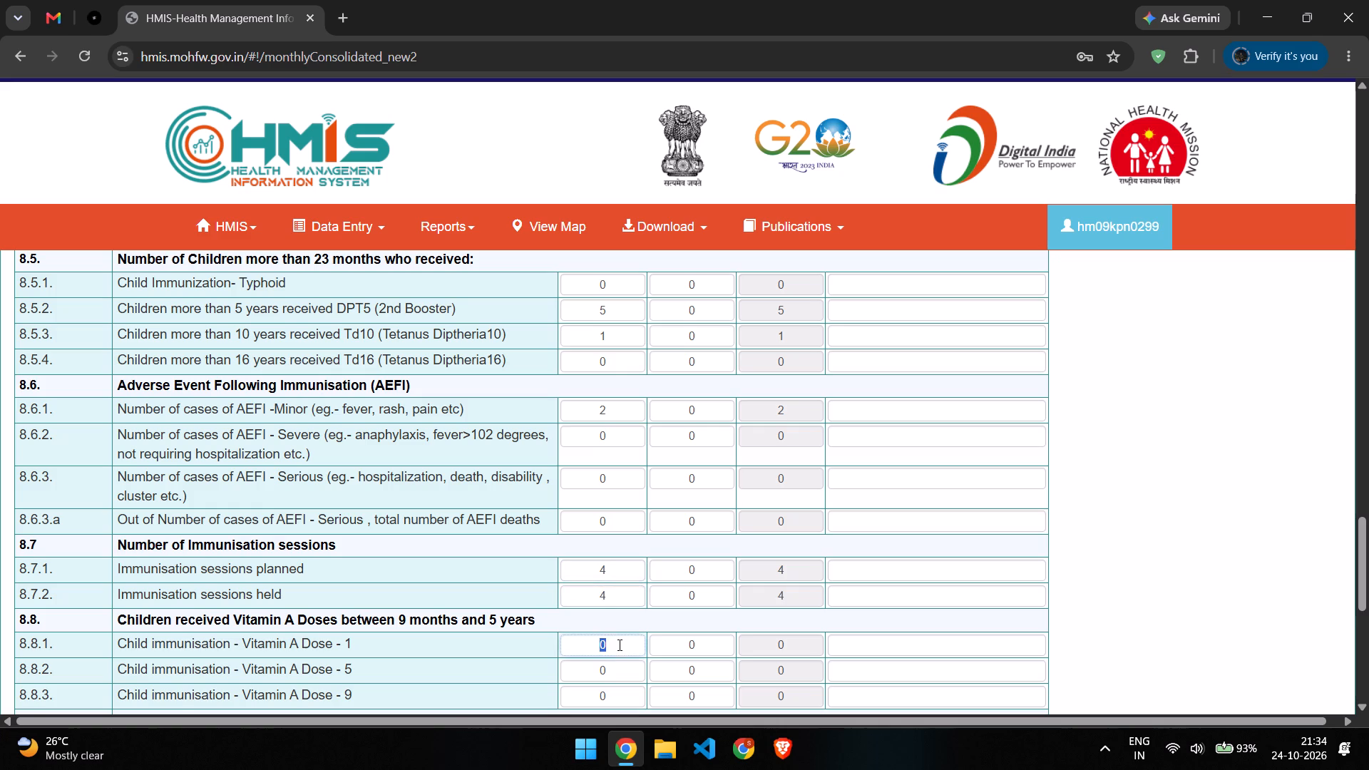
scroll(592, 585, "down", 2)
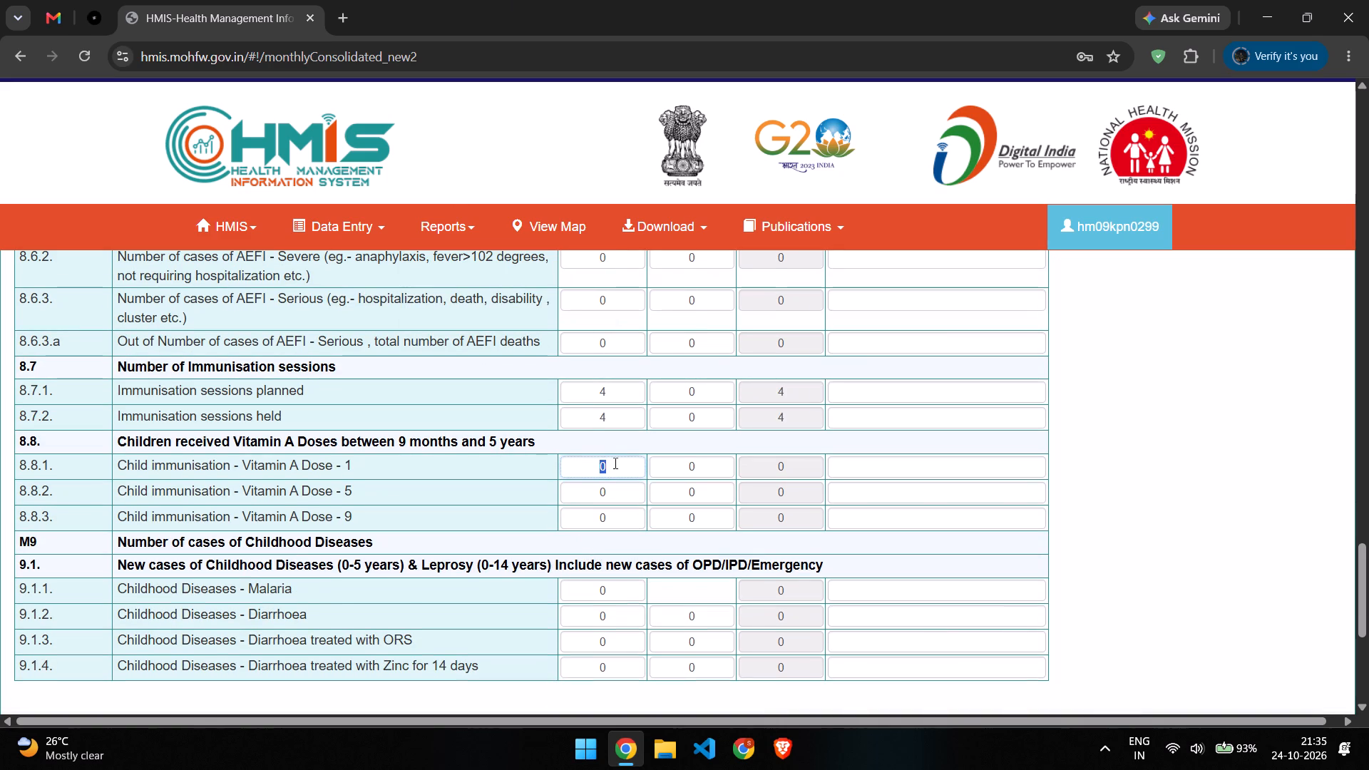
type("11")
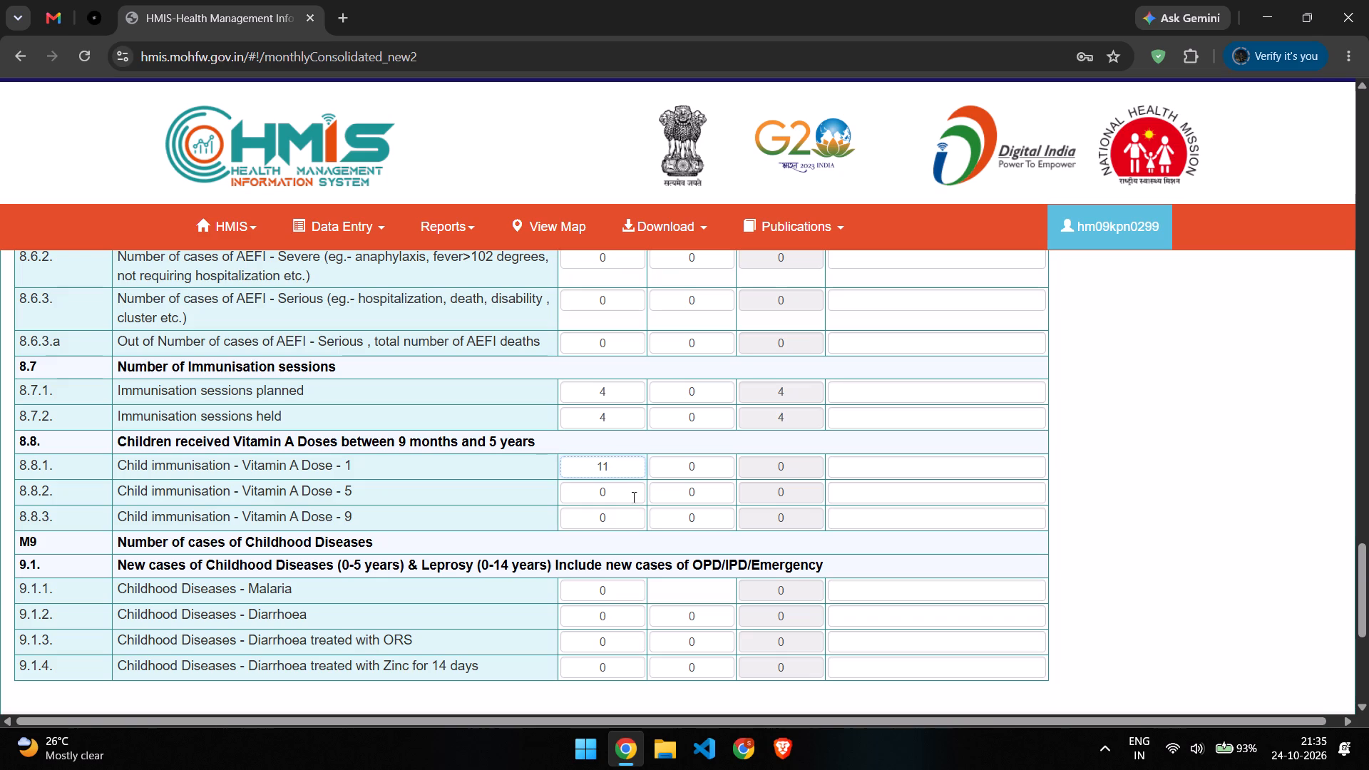
left_click_drag(632, 496, 587, 500)
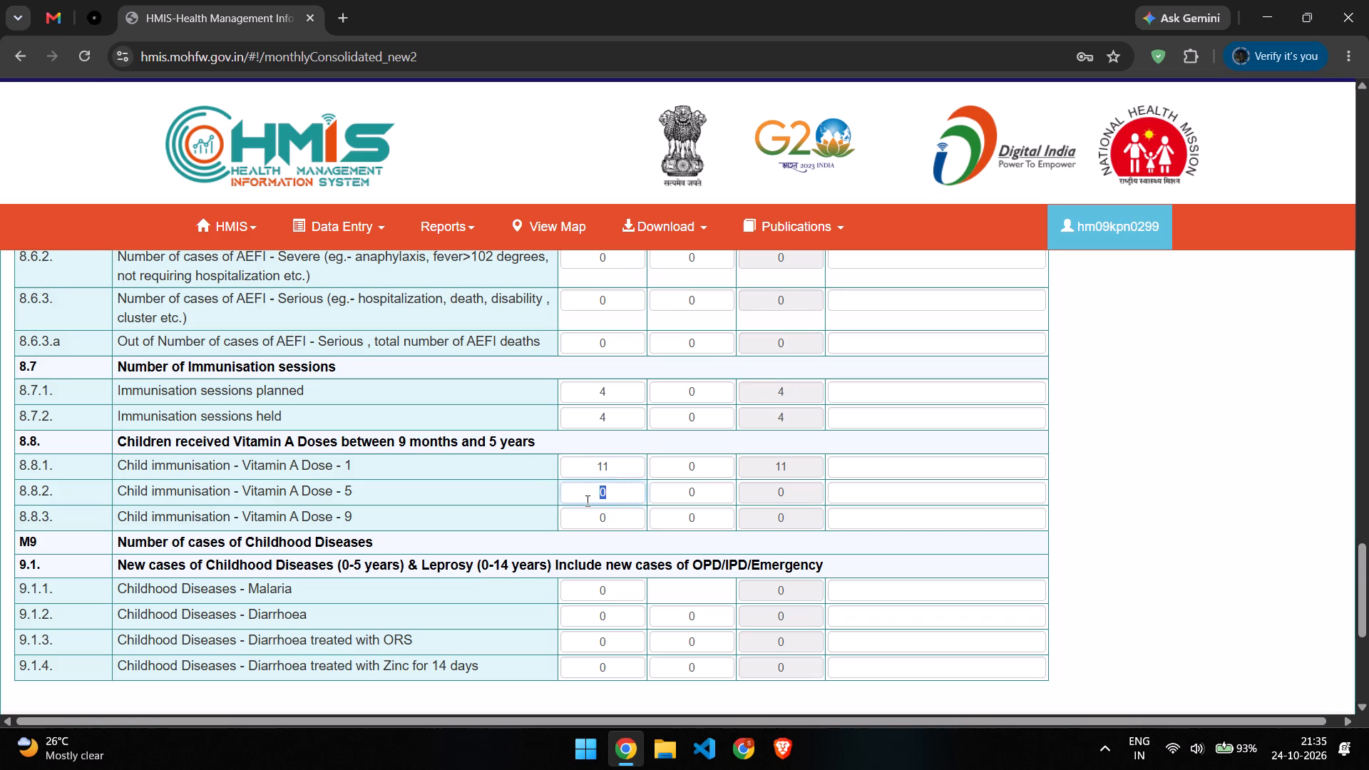
key("8")
left_click_drag(605, 518, 592, 516)
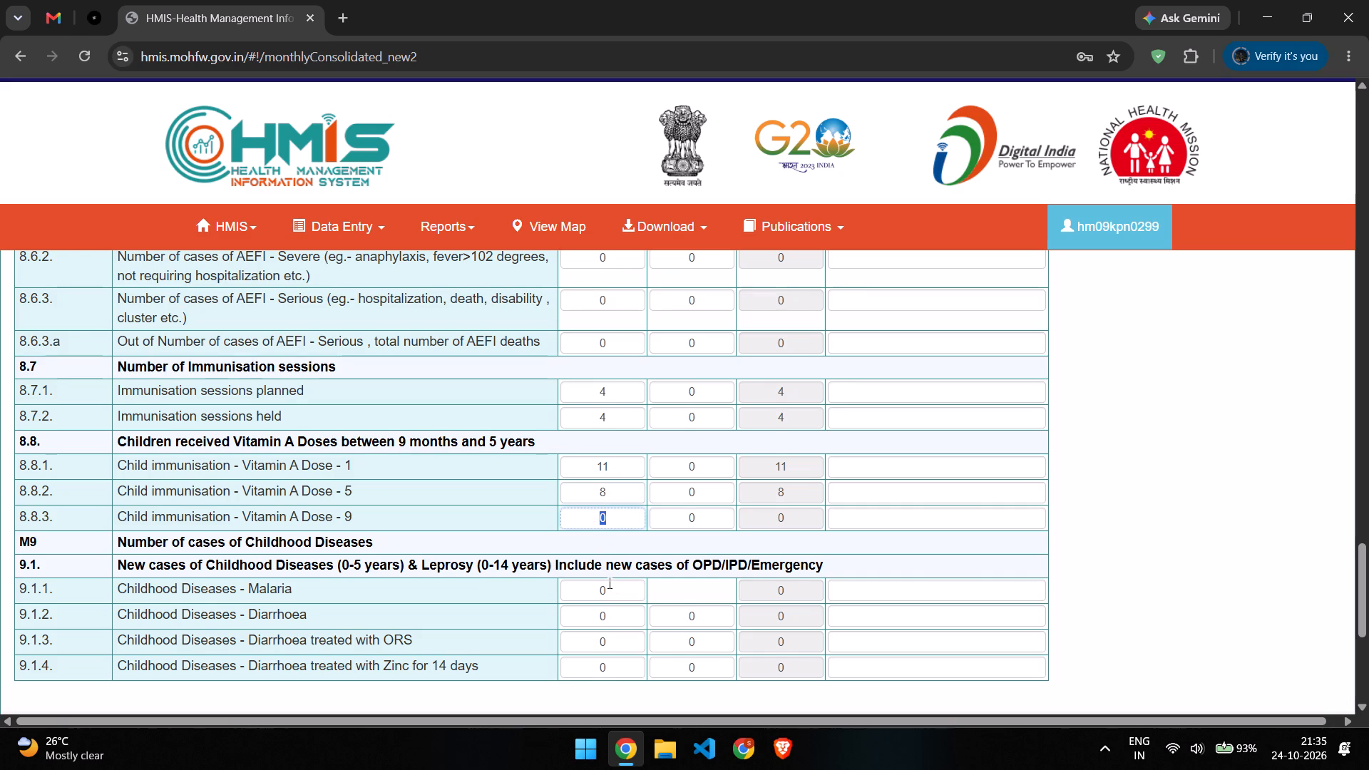
Submit the Part-A M5-M9 data for Oct-2026 and close the validation error list.
scroll(608, 582, "down", 1)
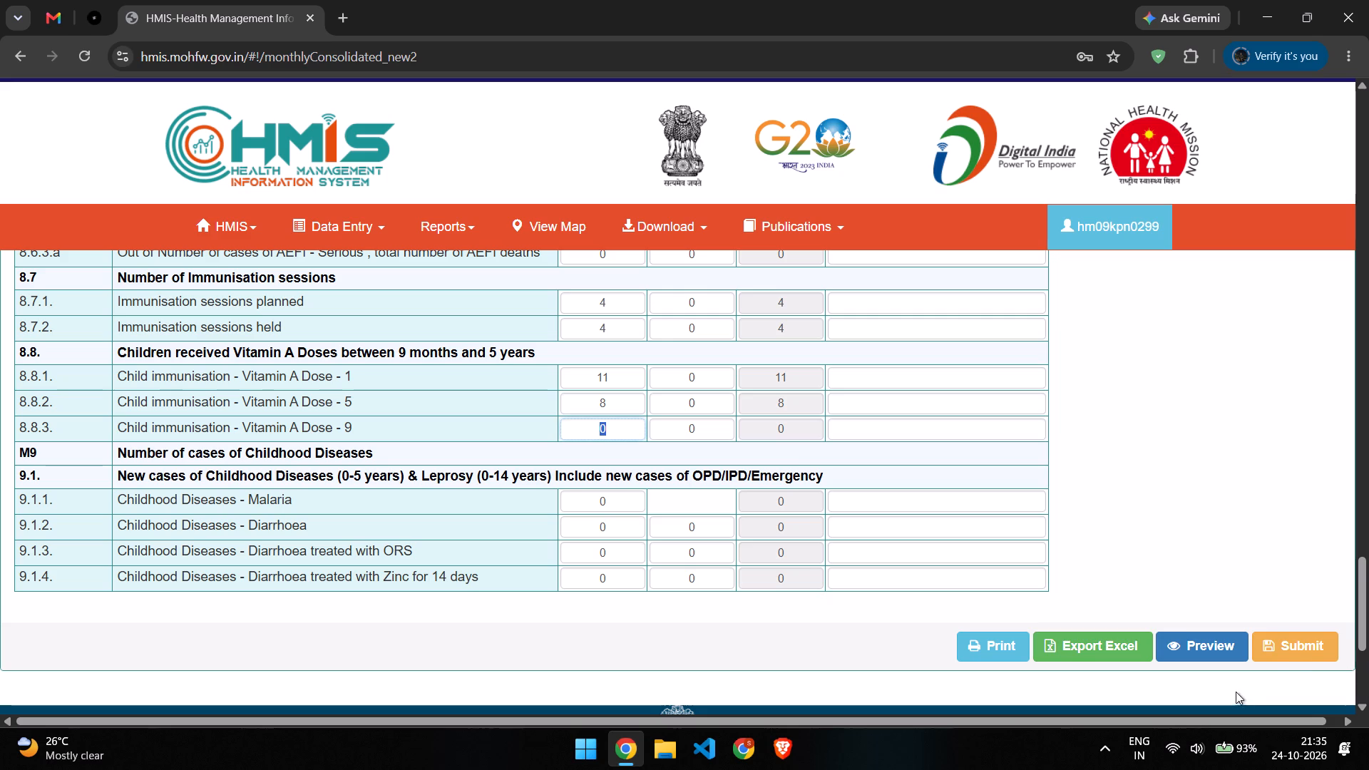
left_click(1293, 648)
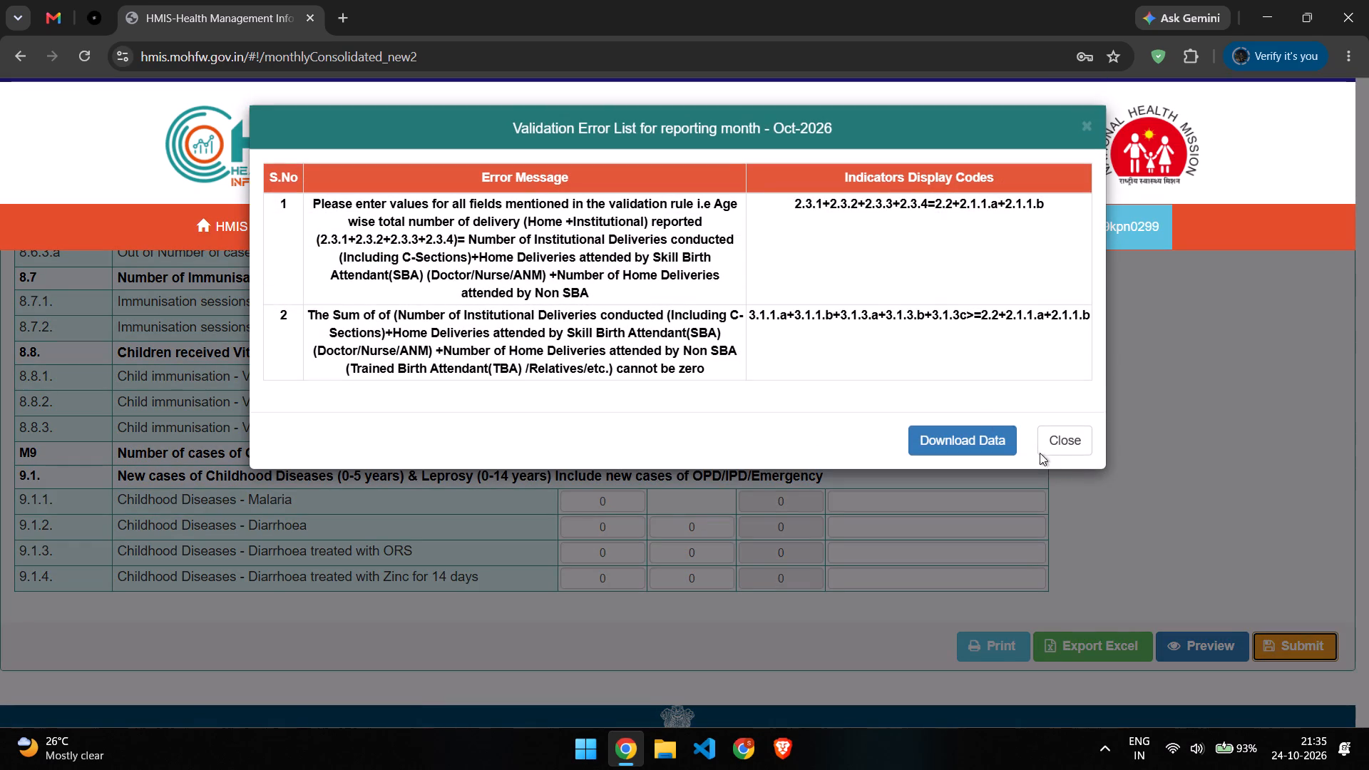
left_click(1066, 437)
Open Part-B M10-M11 and enter 0 as the Outreach value for the four malaria RDT rows (10.1.1.a to 10.1.1.d).
scroll(459, 426, "up", 20)
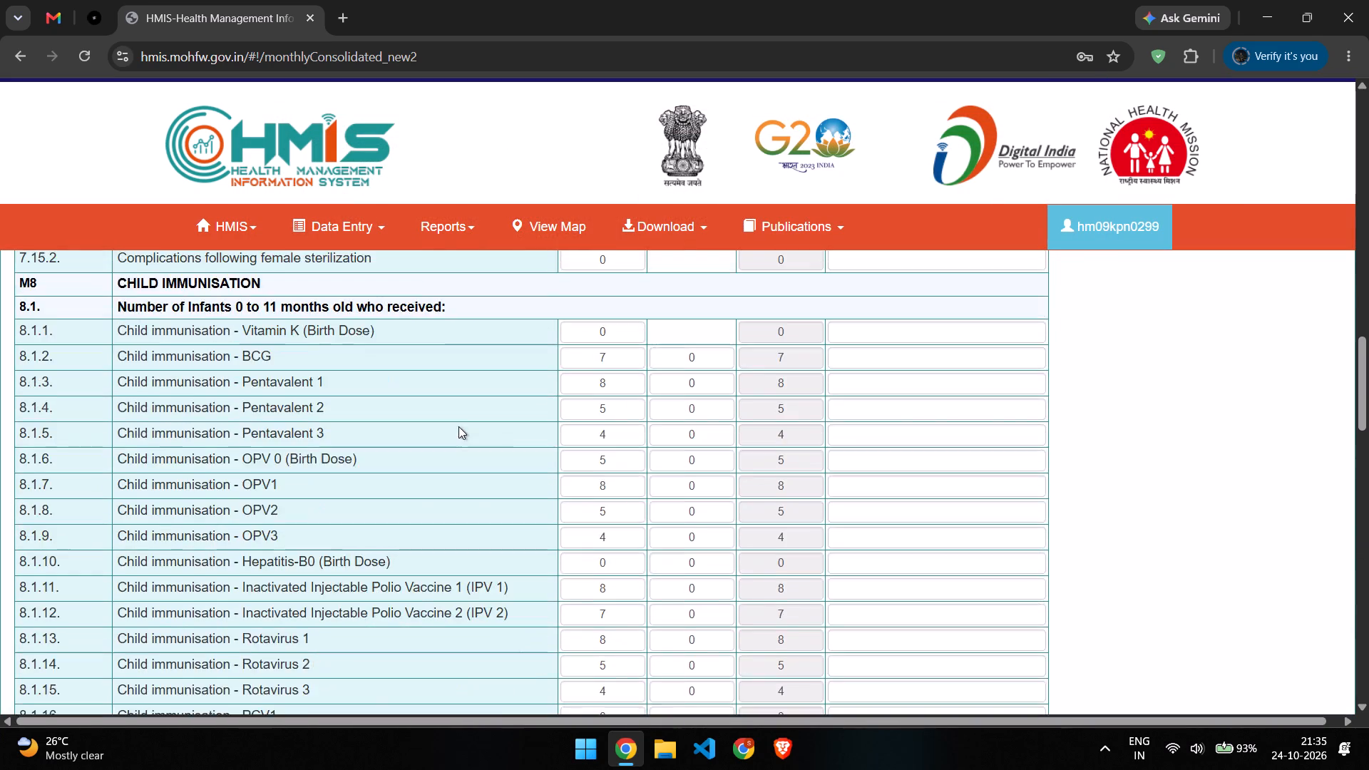
scroll(458, 426, "up", 14)
scroll(392, 409, "up", 3)
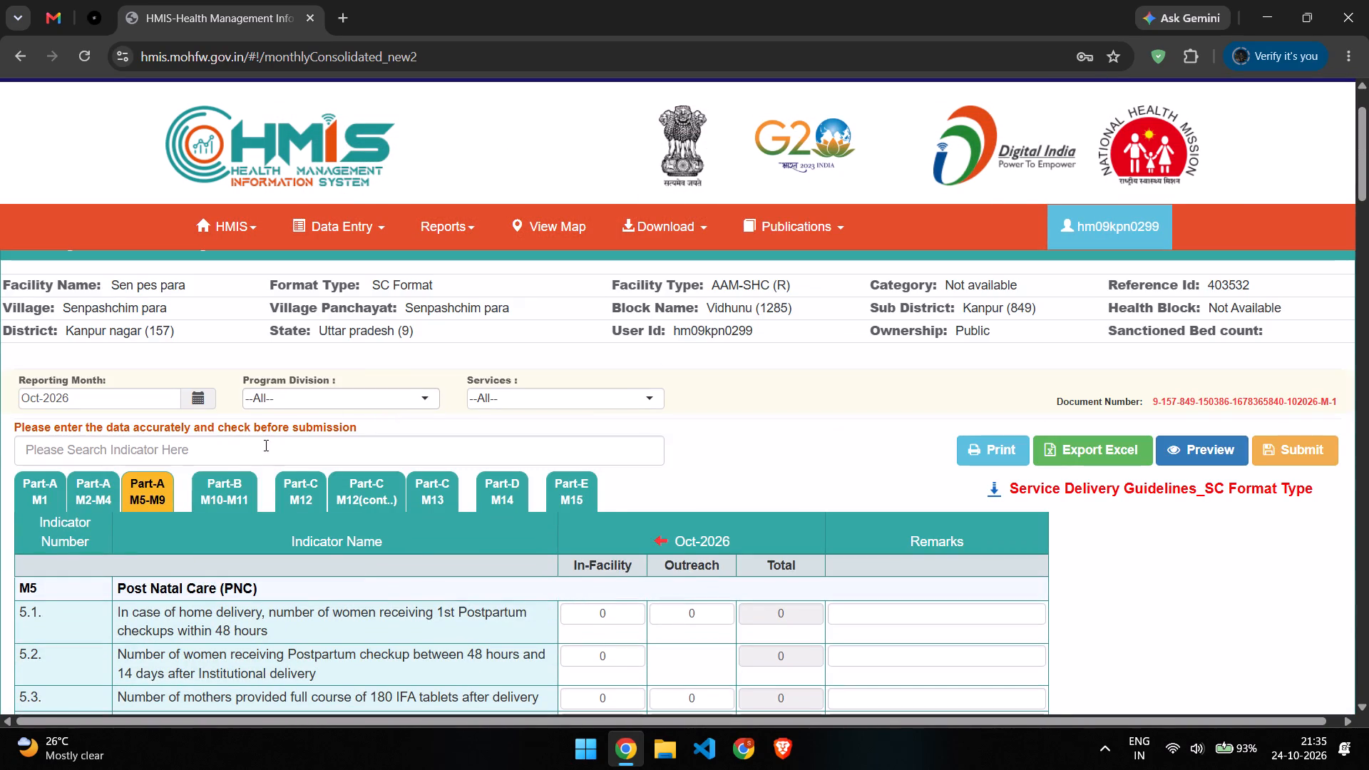
left_click(229, 485)
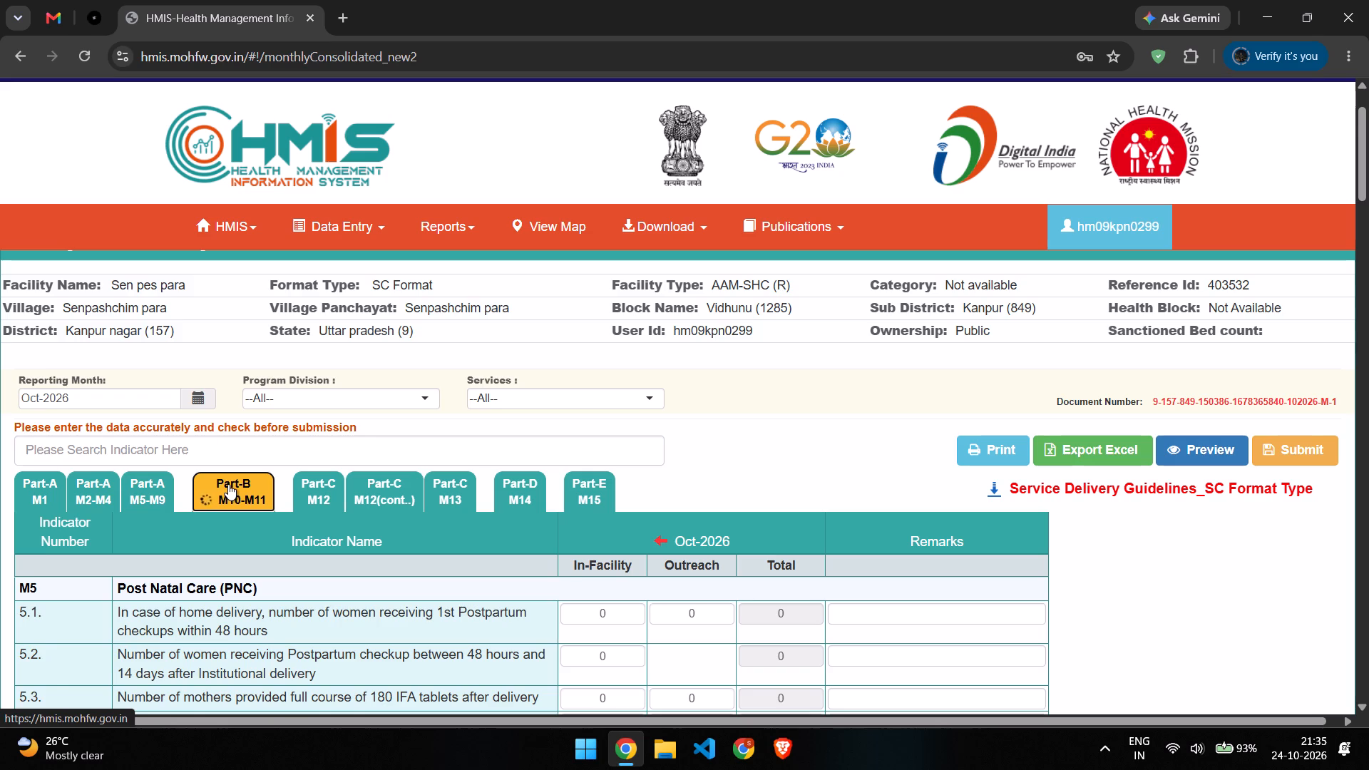
scroll(436, 510, "down", 12)
scroll(462, 465, "up", 4)
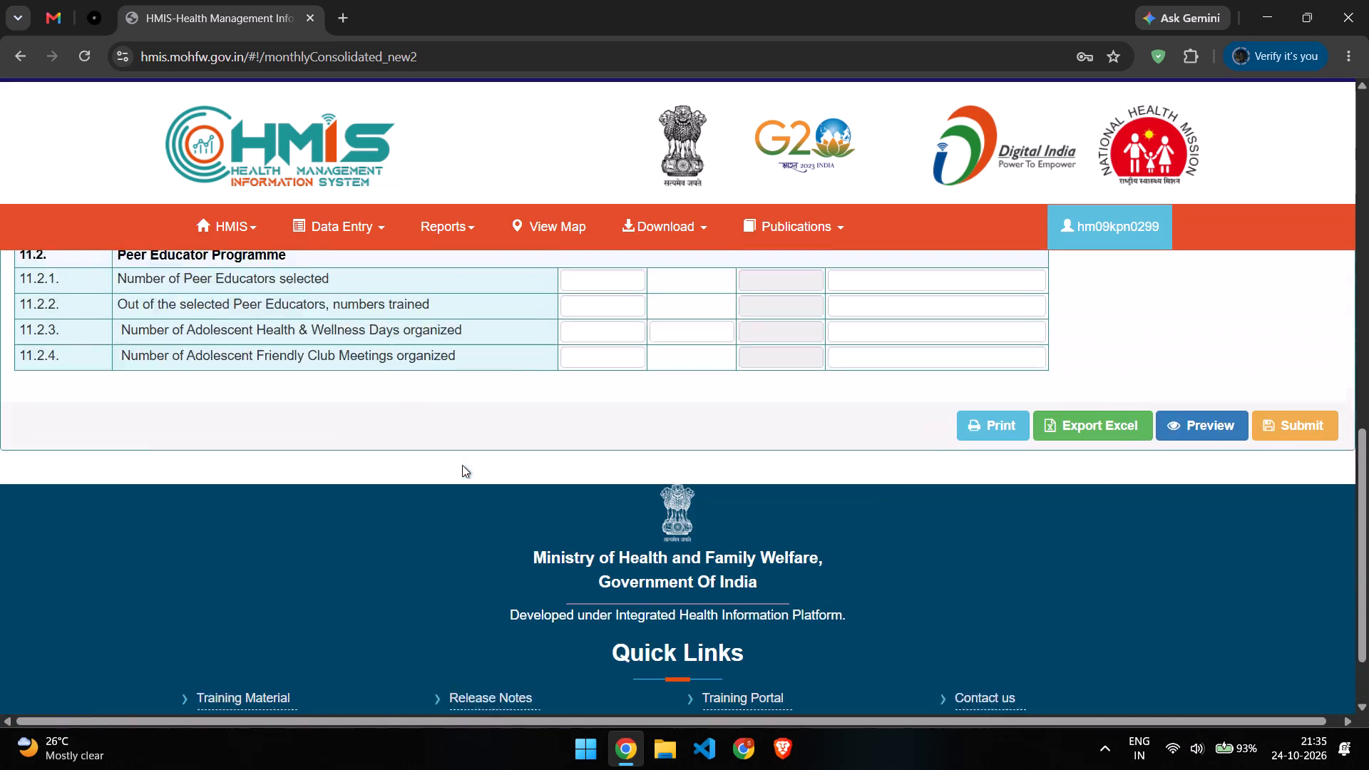
scroll(462, 465, "up", 2)
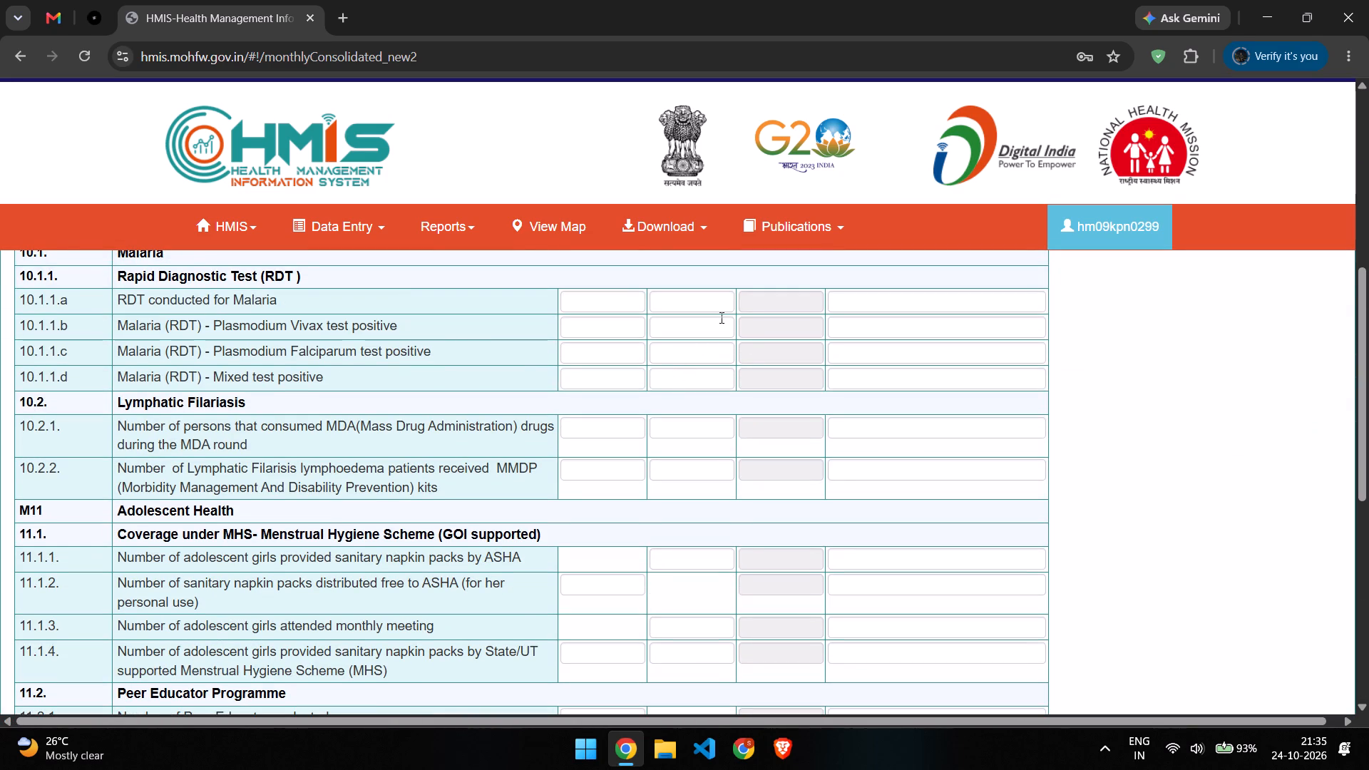
left_click(711, 311)
key("0")
left_click(707, 327)
key("0")
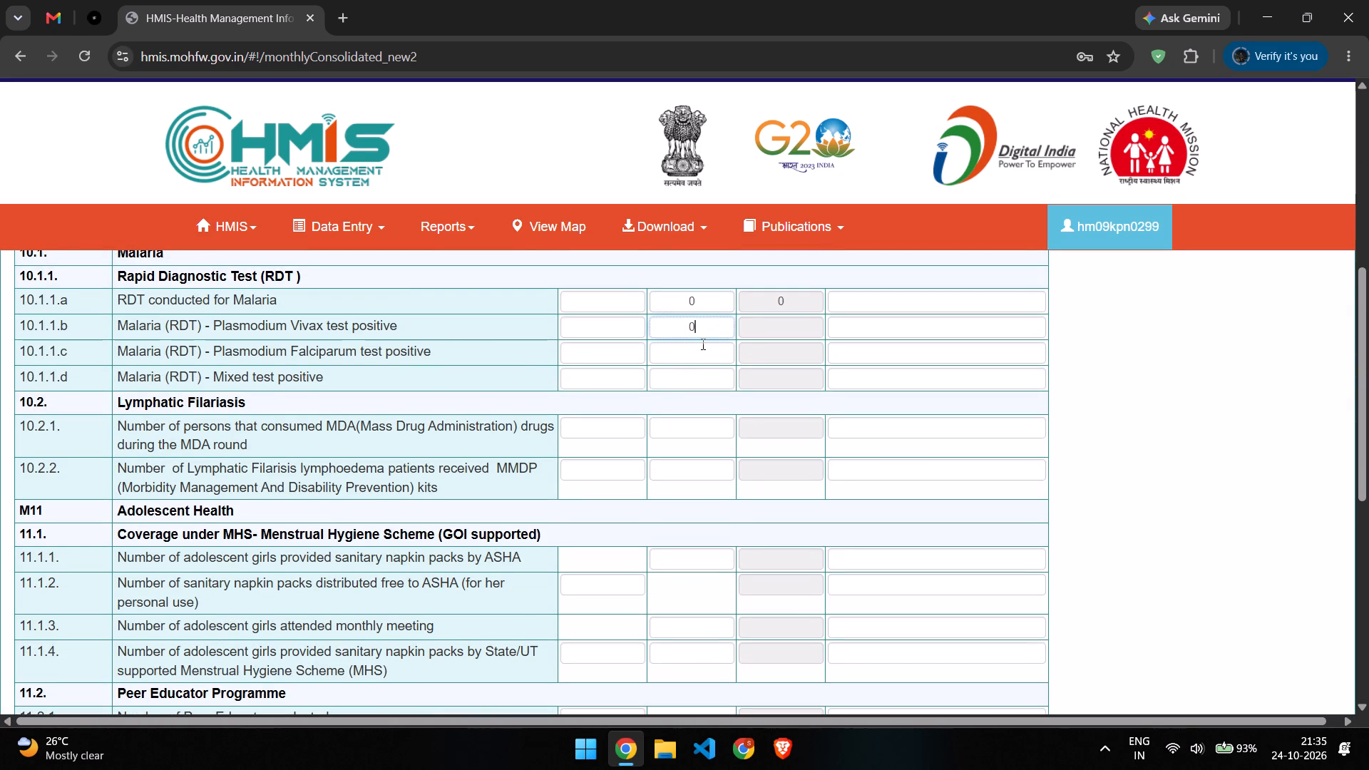
left_click(701, 349)
key("0")
left_click(698, 376)
key("0")
key("0")
Enter 0 as the Outreach value for both Lymphatic Filariasis rows (10.2.1 and 10.2.2).
left_click(670, 436)
key("0")
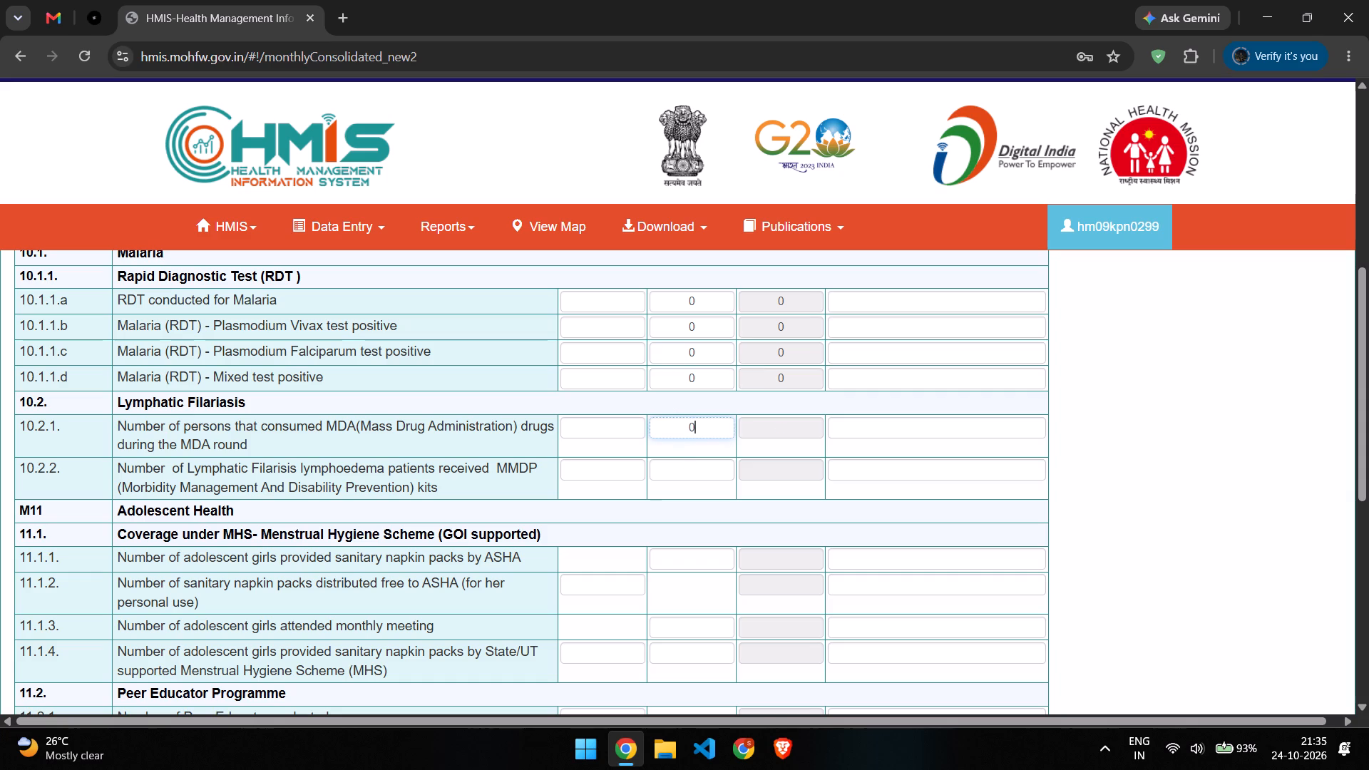
left_click(676, 456)
key("0")
left_click(678, 470)
key("0")
Enter 0 in every available In-Facility and Outreach field of the Menstrual Hygiene Scheme rows (11.1.1 to 11.1.4).
left_click(683, 550)
key("0")
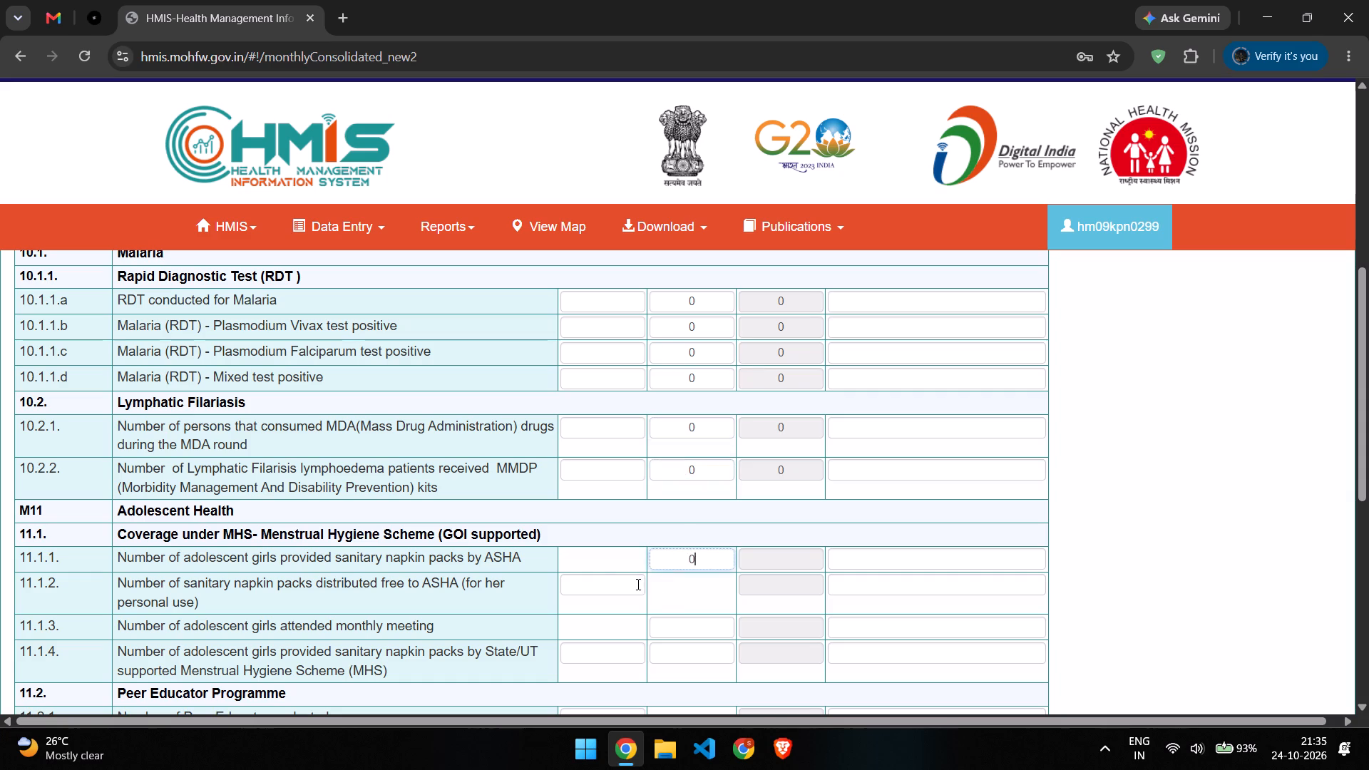
left_click(636, 584)
key("0")
left_click(675, 624)
key("0")
left_click(683, 652)
key("0")
left_click(655, 652)
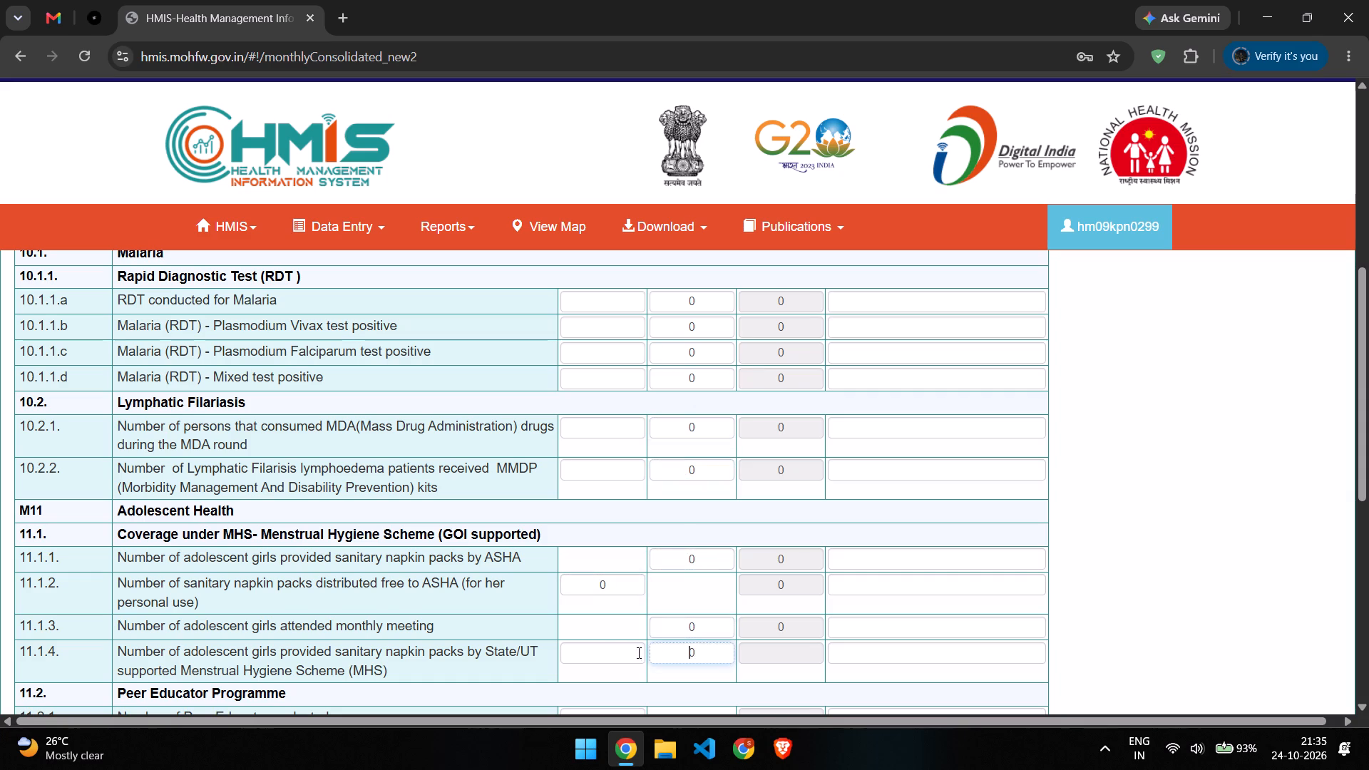
left_click(632, 652)
key("0")
Enter 0 in every available In-Facility and Outreach field of the Peer Educator Programme rows (11.2.1 to 11.2.4).
scroll(676, 616, "down", 2)
left_click(626, 538)
key("0")
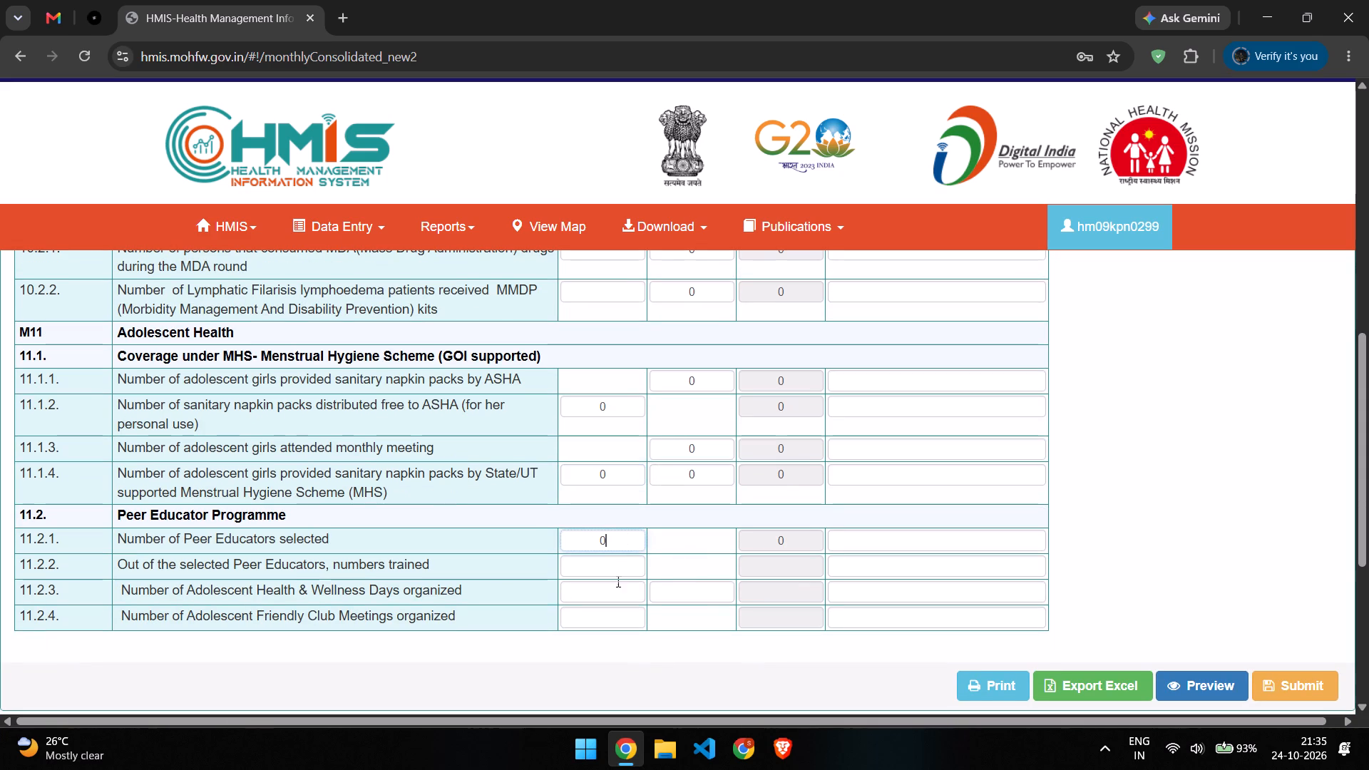
left_click(615, 570)
key("0")
left_click(612, 590)
key("0")
left_click(656, 588)
key("0")
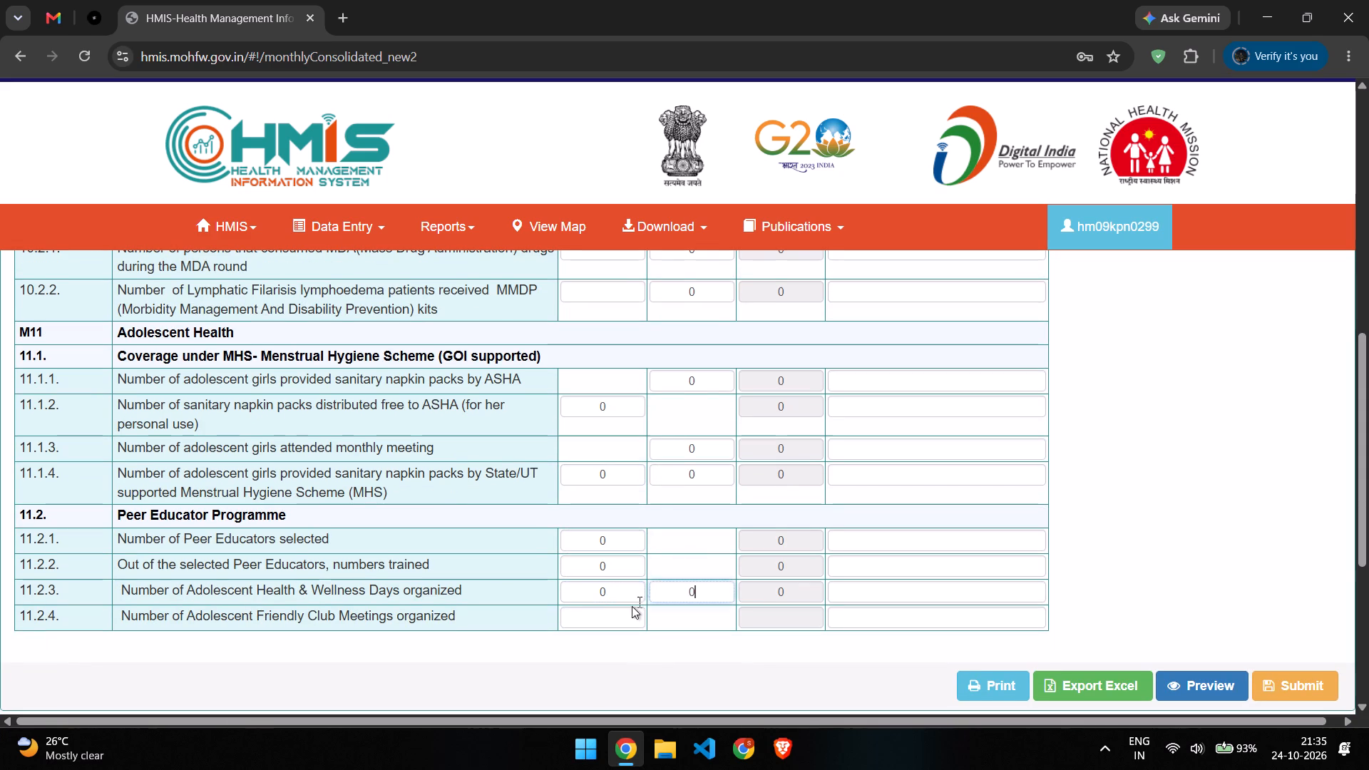
left_click(622, 613)
key("0")
Enter 0 as the In-Facility value for the malaria RDT rows (10.1.1.a to 10.1.1.d) and Lymphatic Filariasis rows (10.2.1, 10.2.2).
scroll(630, 580, "up", 6)
left_click(607, 652)
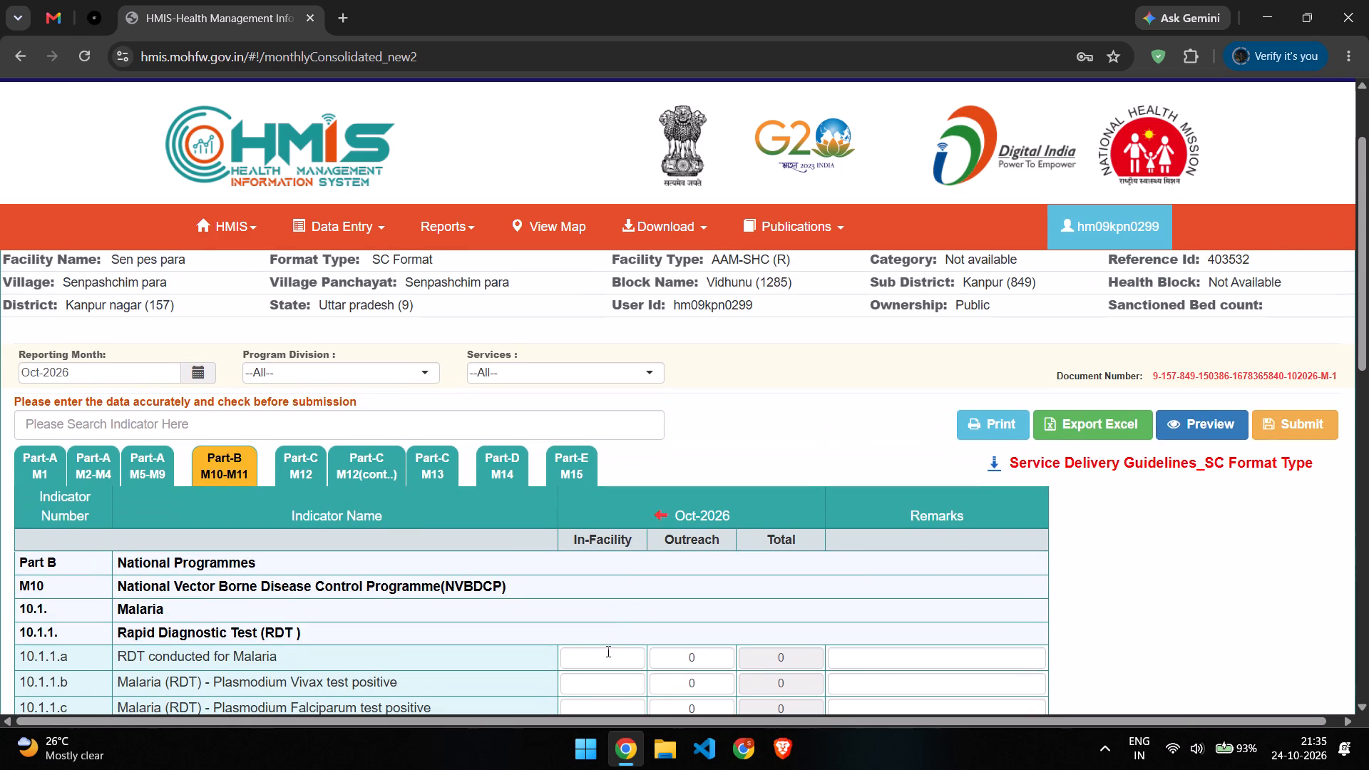
key("0")
left_click(607, 679)
key("0")
scroll(617, 637, "down", 3)
left_click(612, 441)
key("0")
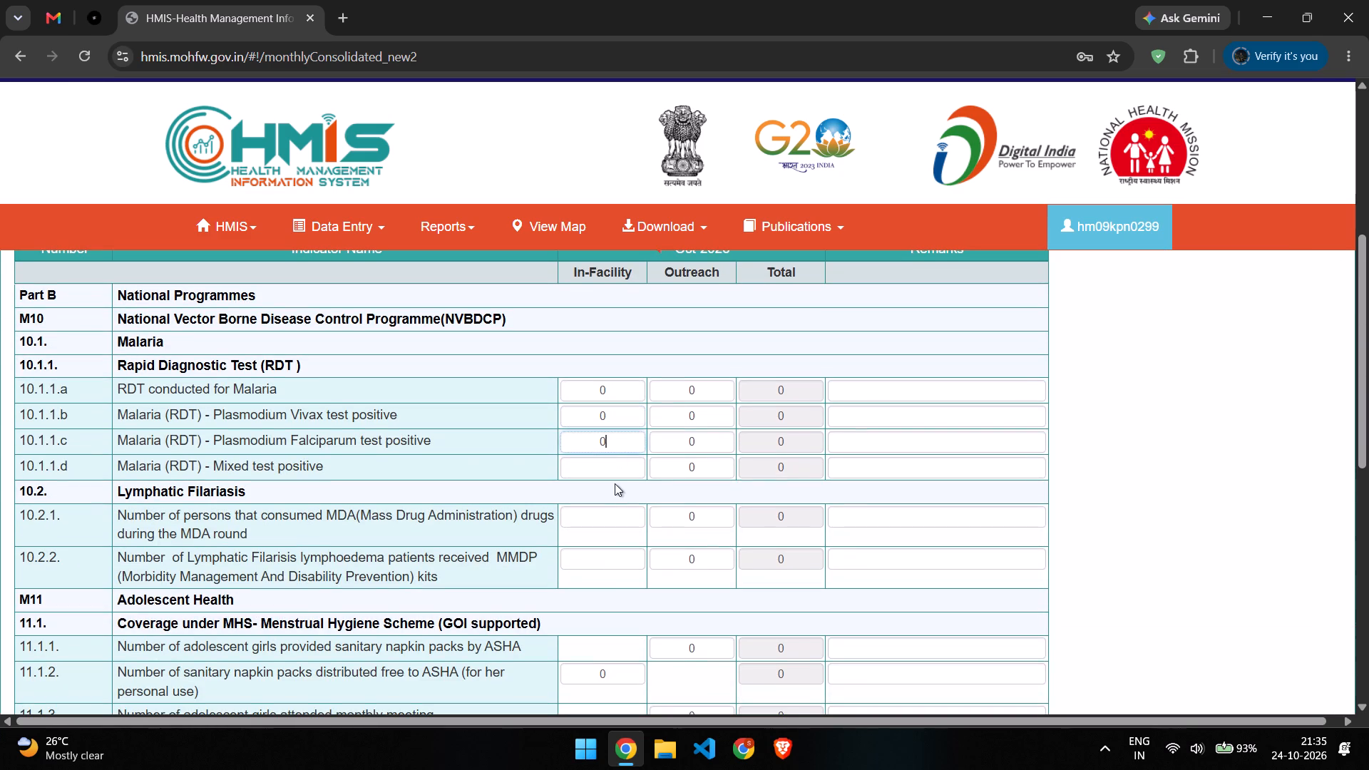
left_click(617, 473)
key("0")
left_click(615, 515)
key("0")
left_click(610, 559)
key("0")
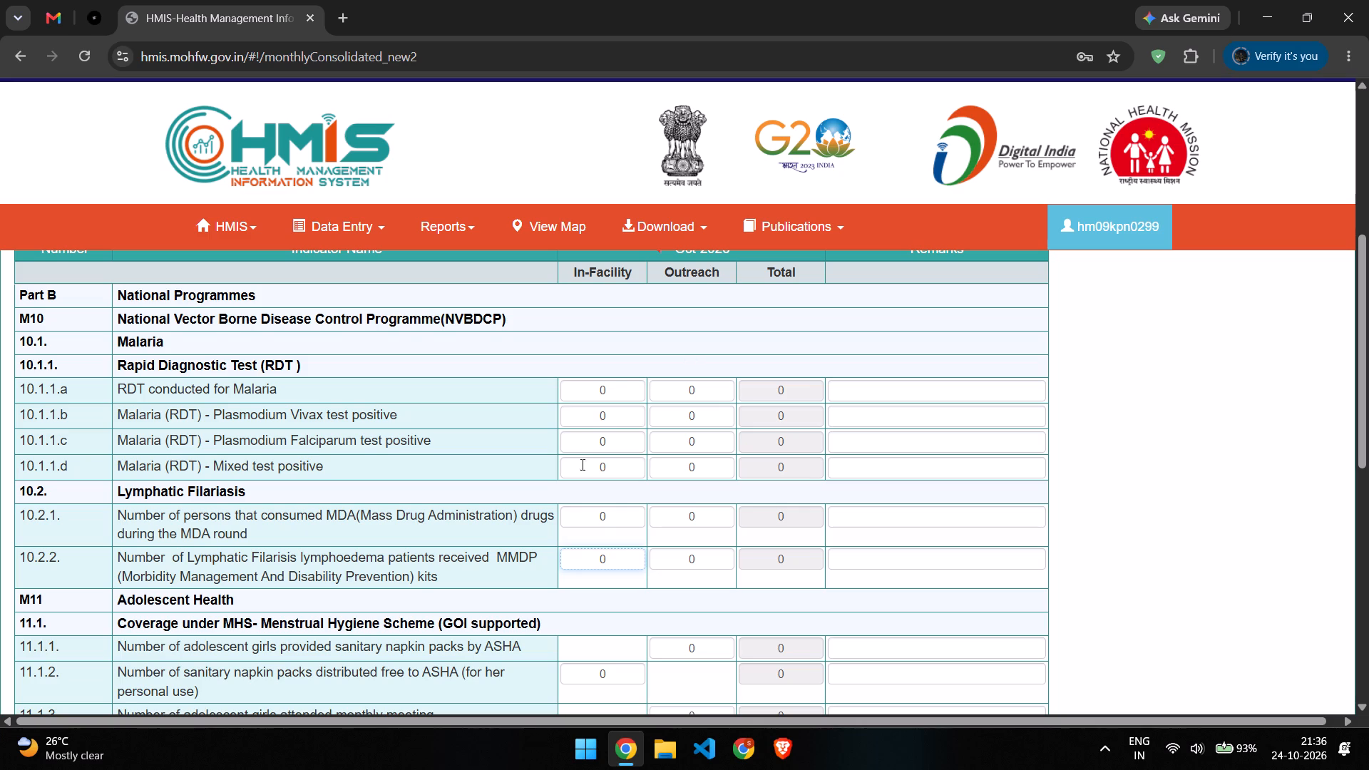
Submit the Part-B M10-M11 data and dismiss the resulting dialog.
scroll(662, 362, "down", 2)
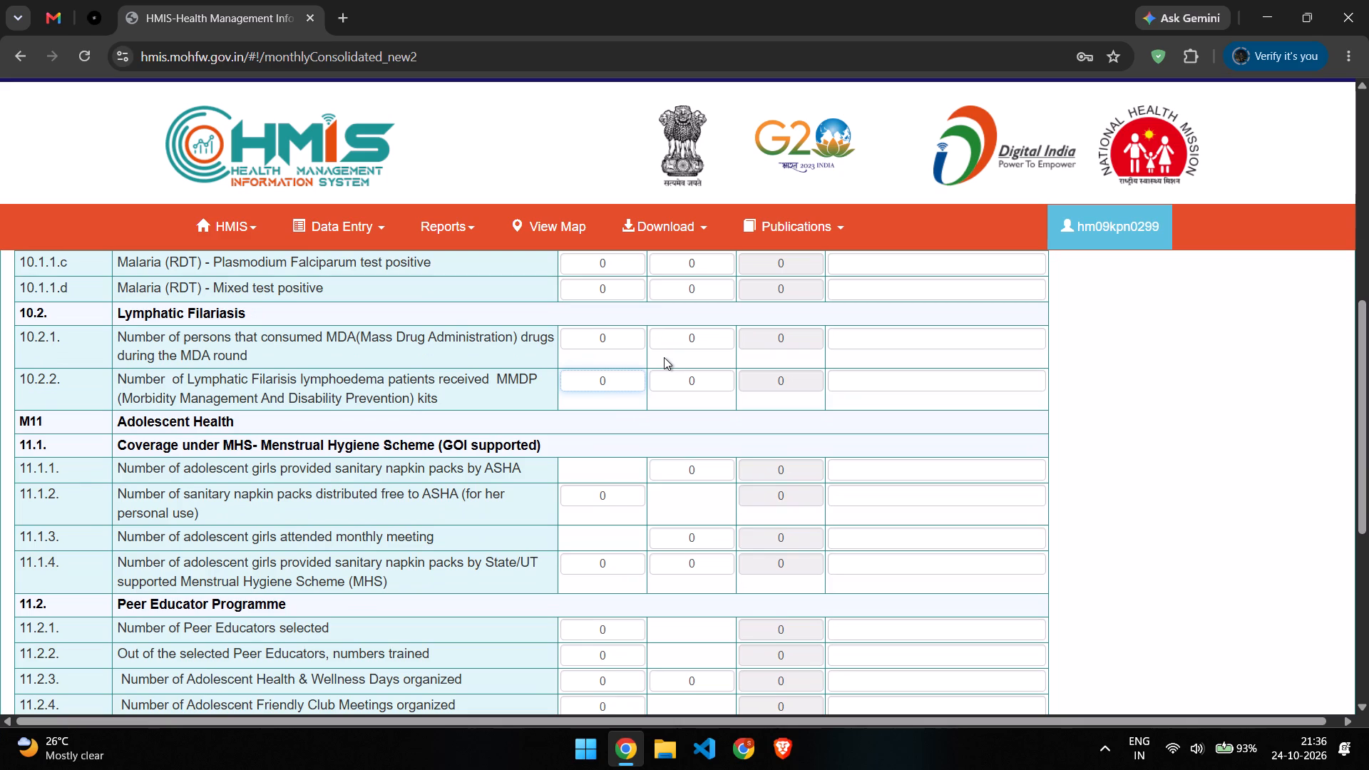
scroll(664, 357, "down", 1)
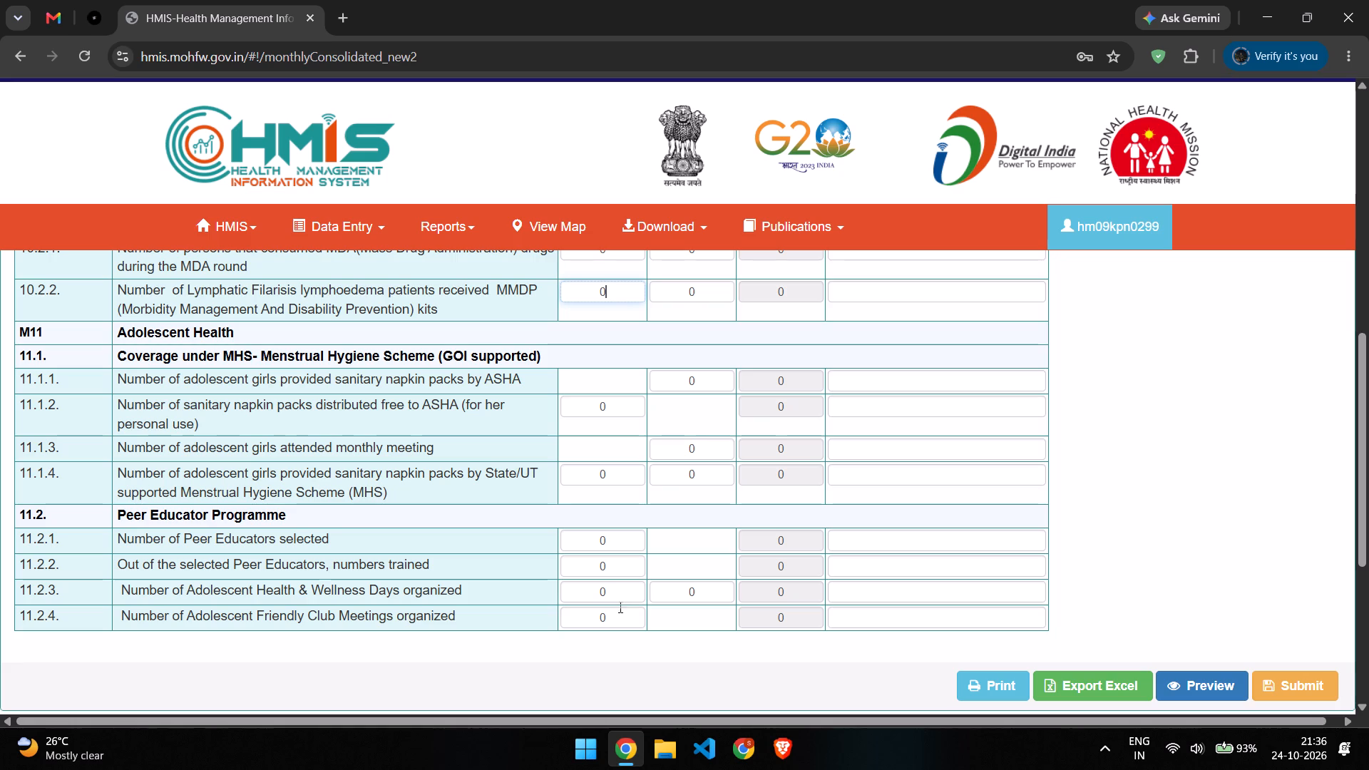
left_click(1306, 689)
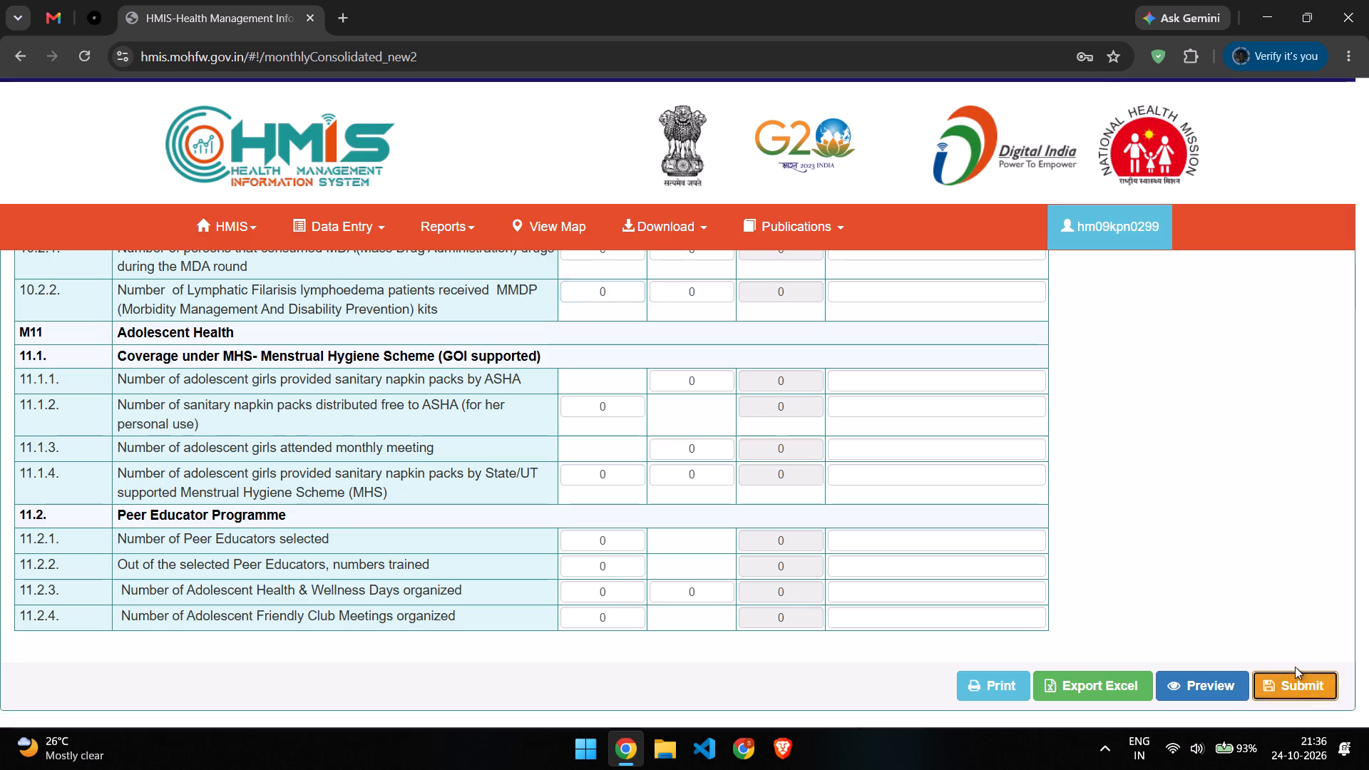
left_click(1060, 445)
Open Part-C M12 and enter 0 as the In-Facility value for emergency cases managed (12.6.1) and CPR performed (12.6.2).
scroll(460, 397, "up", 9)
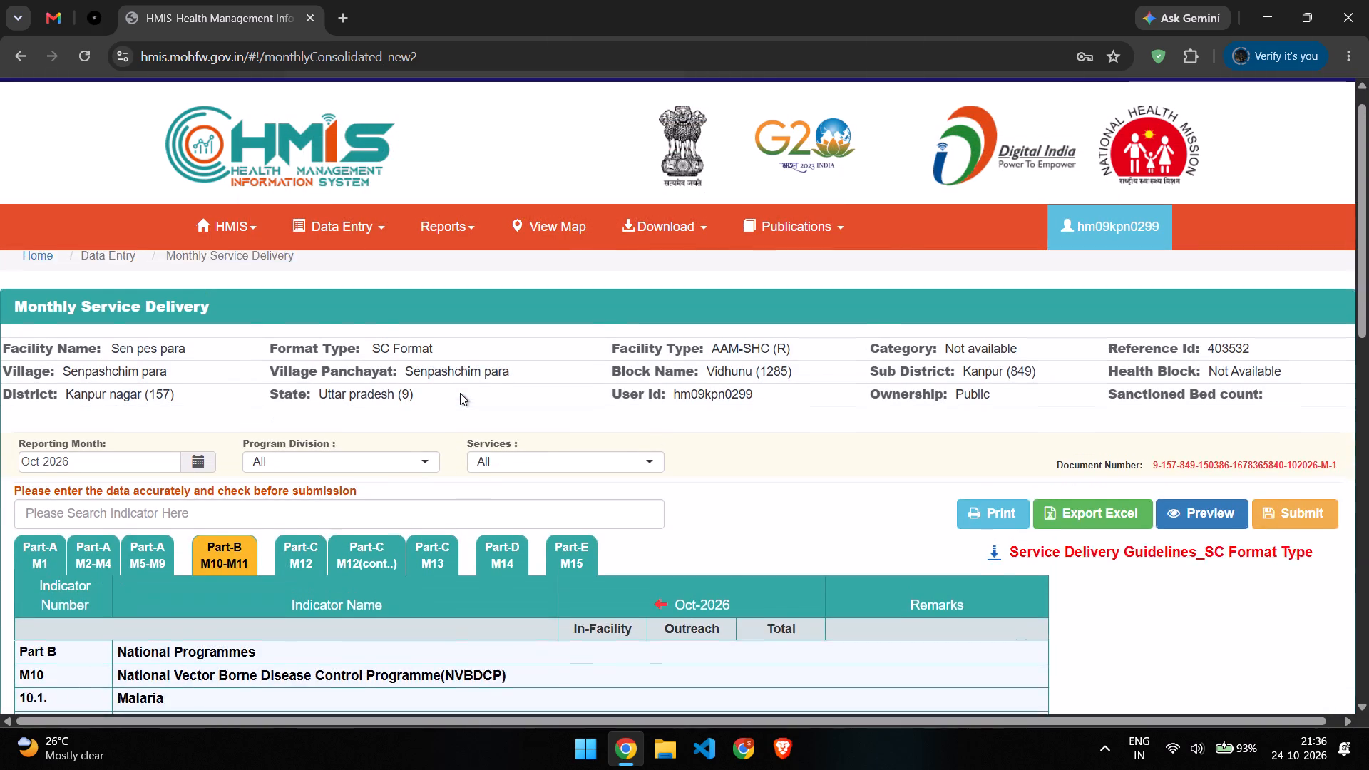
scroll(460, 393, "up", 2)
left_click(303, 591)
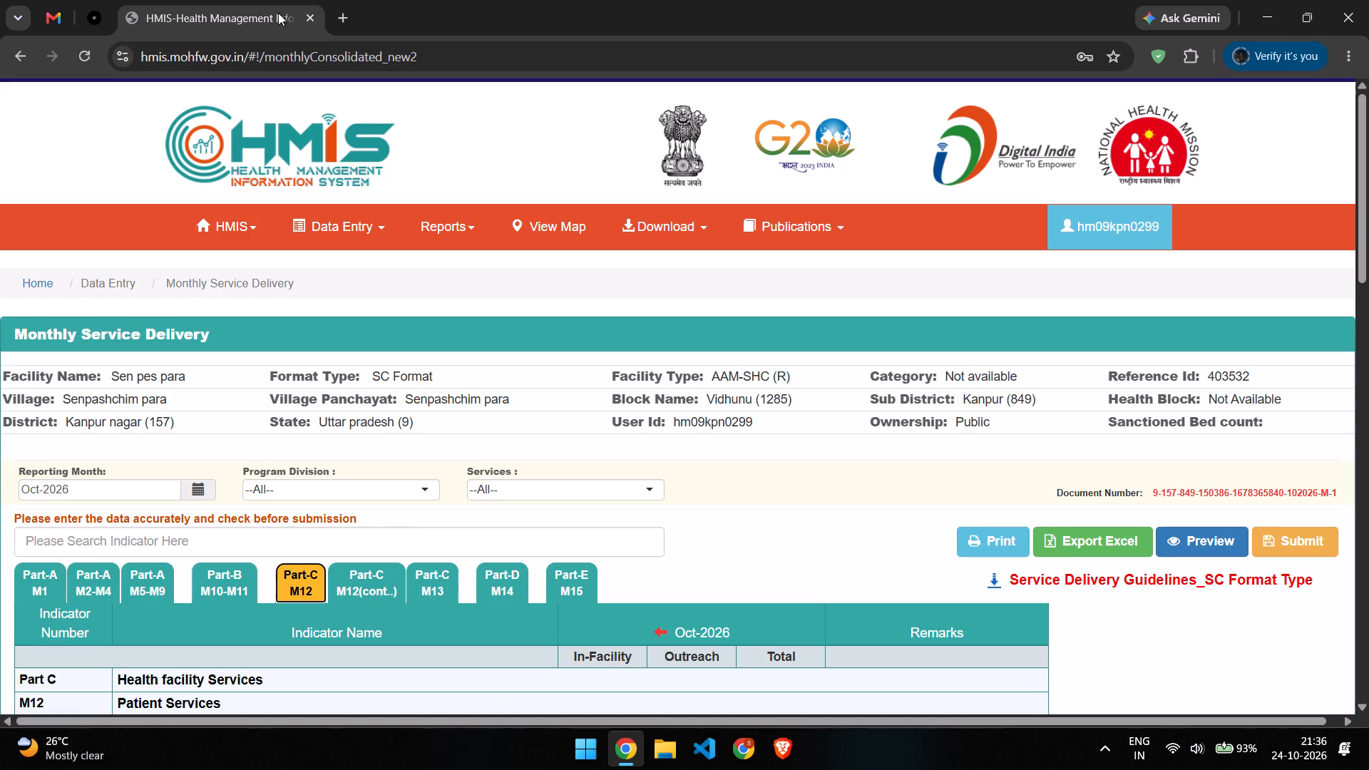
scroll(515, 523, "down", 5)
scroll(975, 399, "down", 4)
scroll(1117, 445, "down", 3)
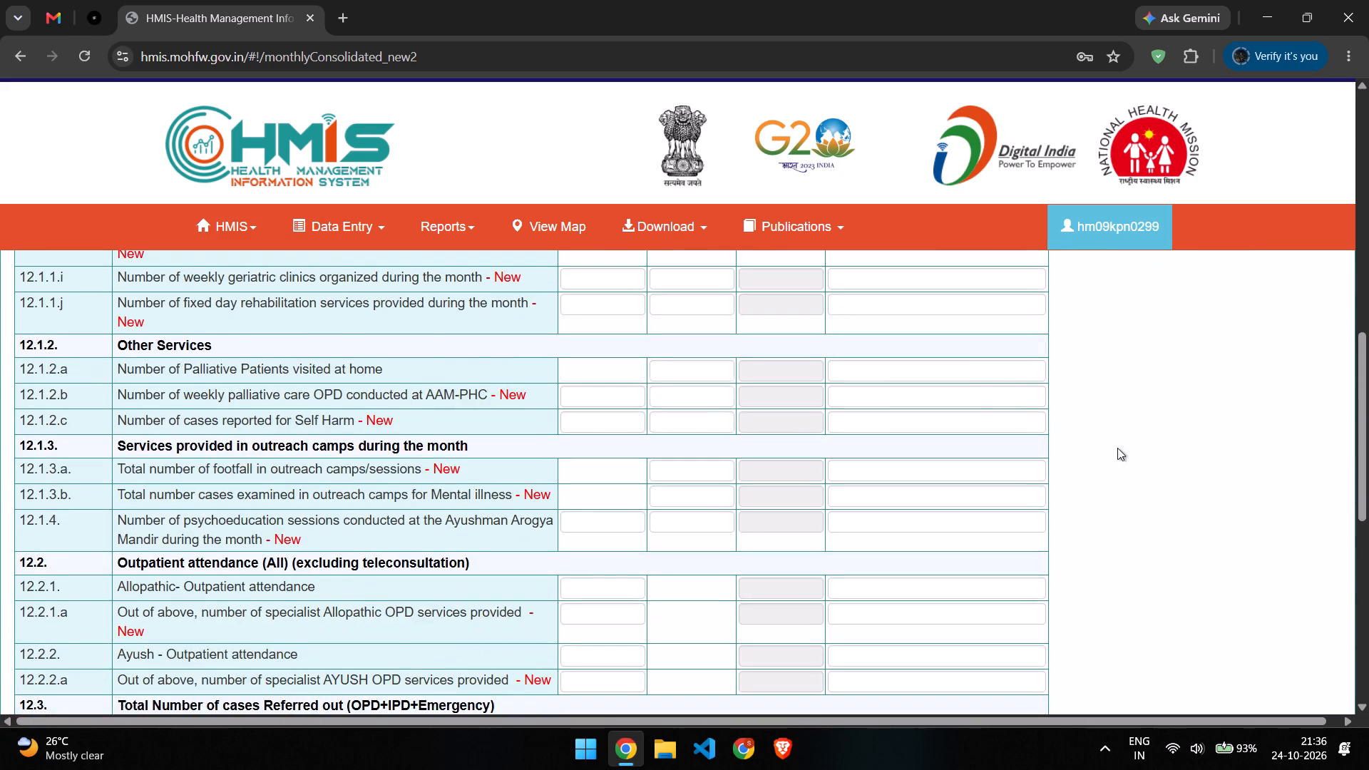
scroll(1117, 448, "down", 2)
left_click(605, 406)
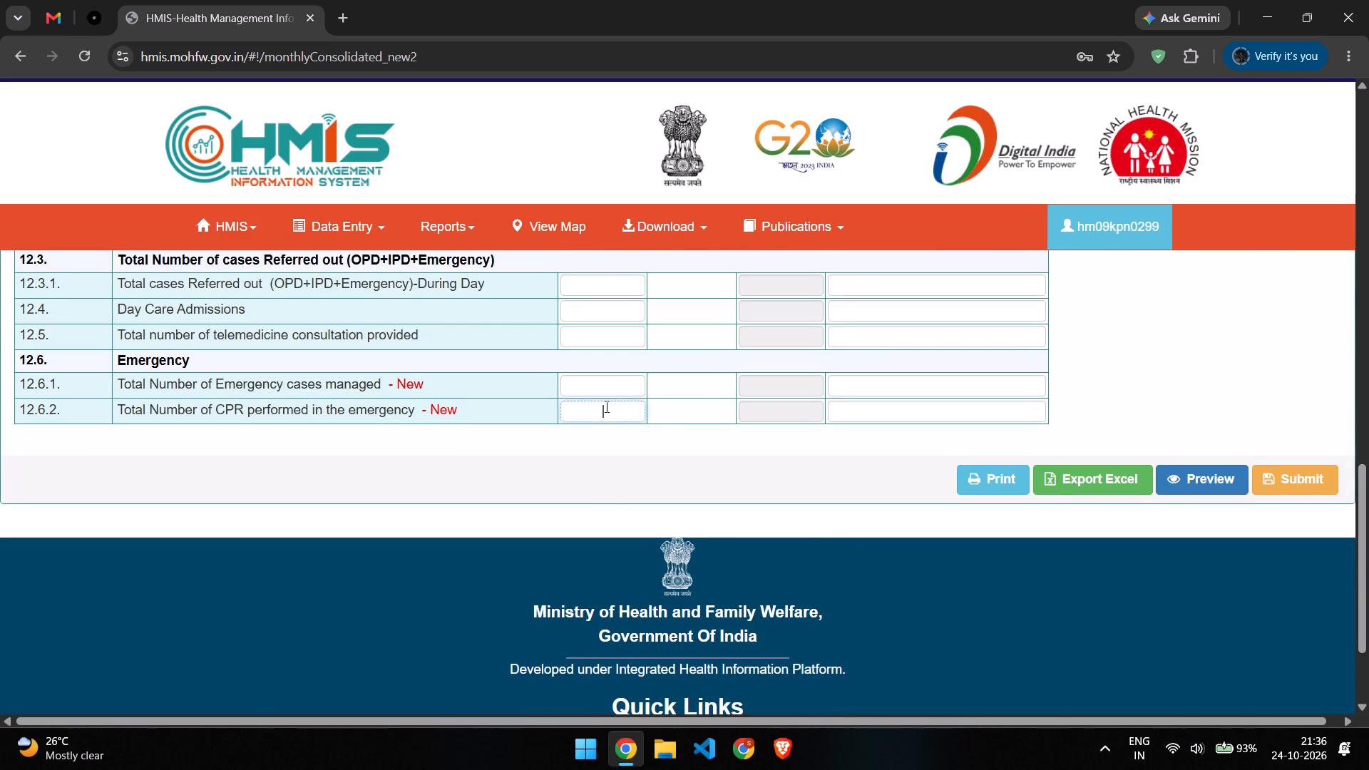
key("0")
left_click(638, 386)
key("0")
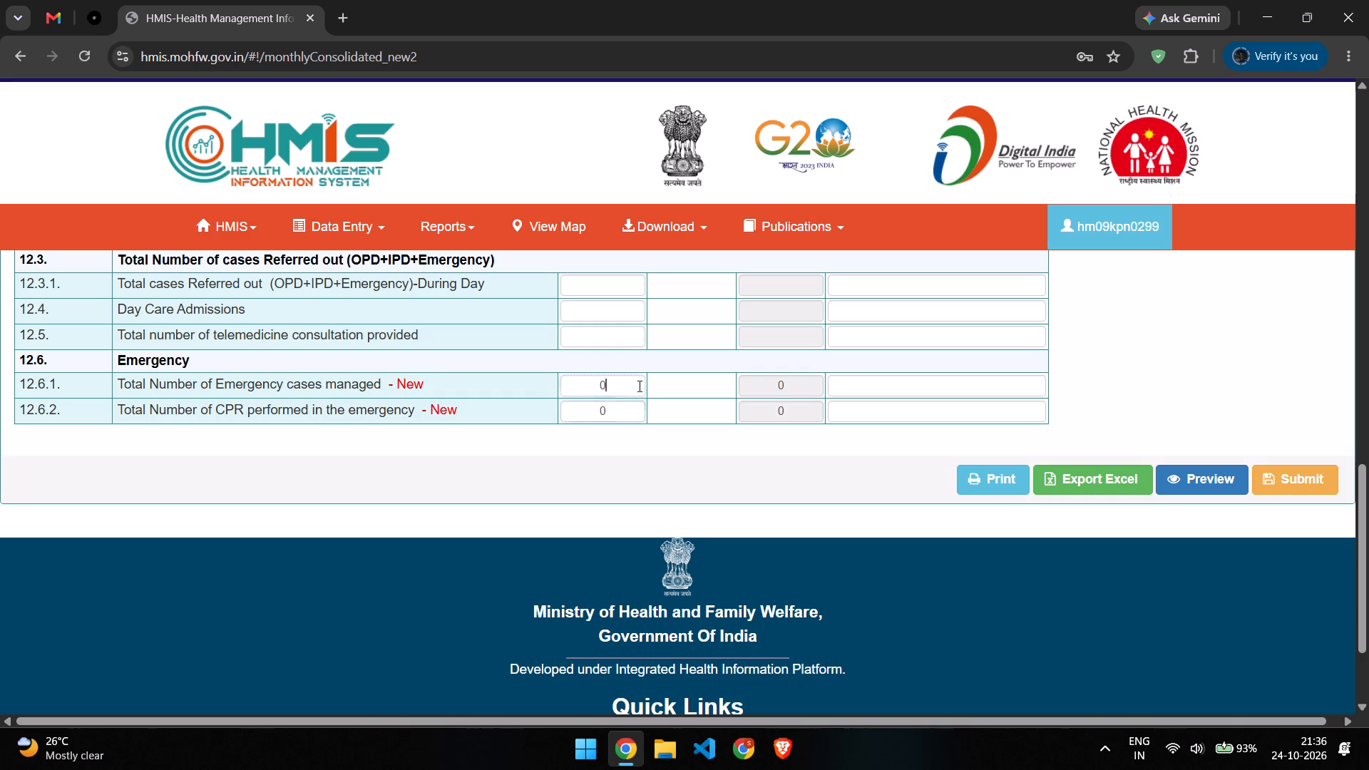
Enter 0 as the In-Facility value for telemedicine consultations (12.5), cases referred out (12.3.1) and day care admissions (12.4).
left_click(625, 337)
key("0")
left_click(617, 294)
key("0")
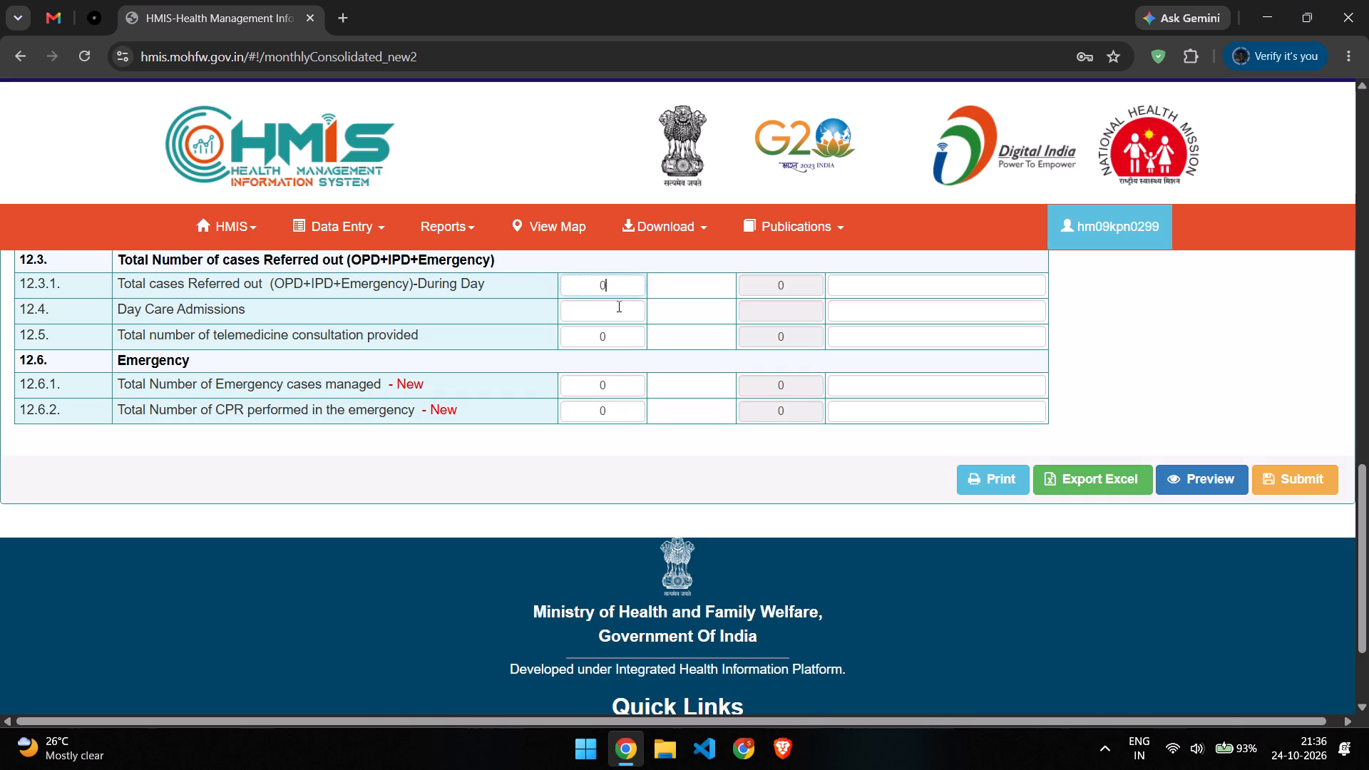
left_click(617, 307)
key("0")
left_click(621, 312)
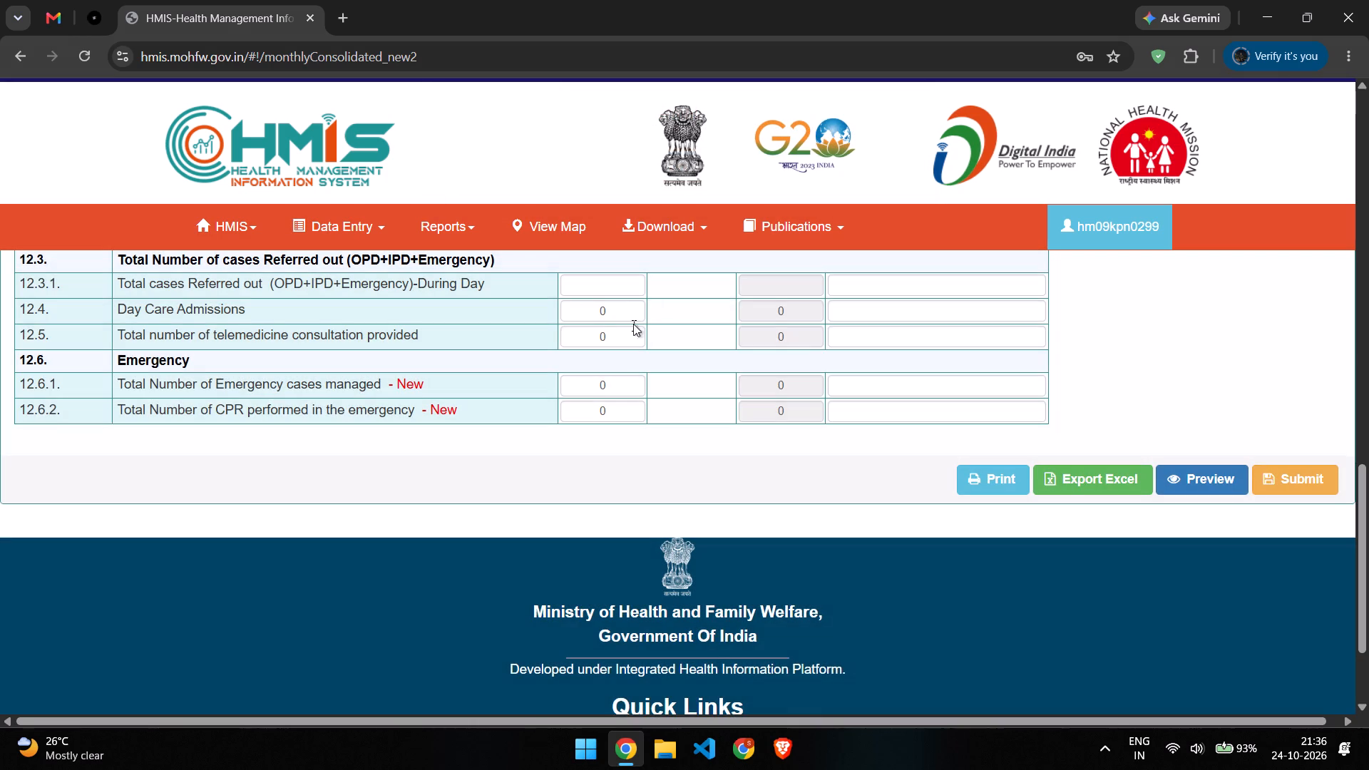
Enter 0 for geriatric rows 12.1.1.a and 12.1.1.c In-Facility and Outreach, and for 12.1.1.b In-Facility.
scroll(627, 314, "up", 3)
scroll(637, 396, "up", 3)
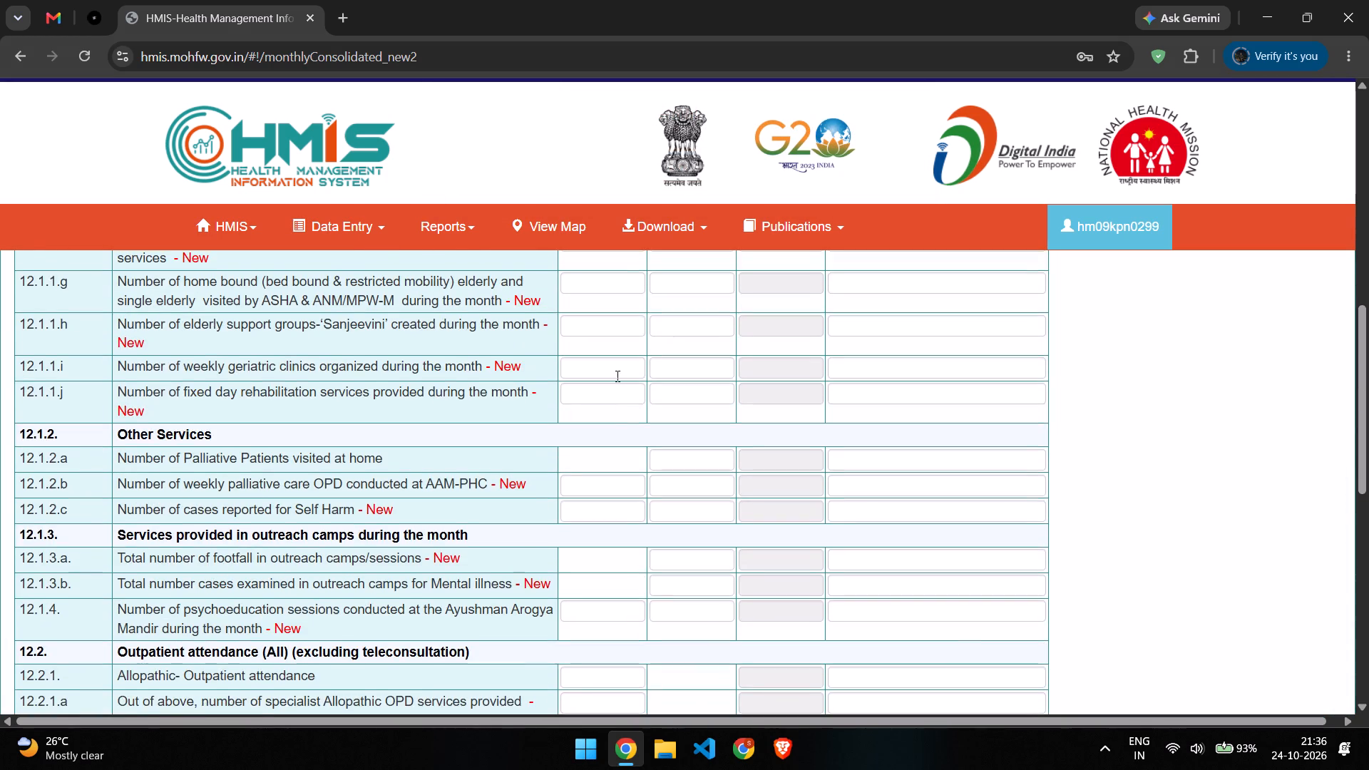
scroll(616, 375, "up", 4)
left_click(610, 410)
key("0")
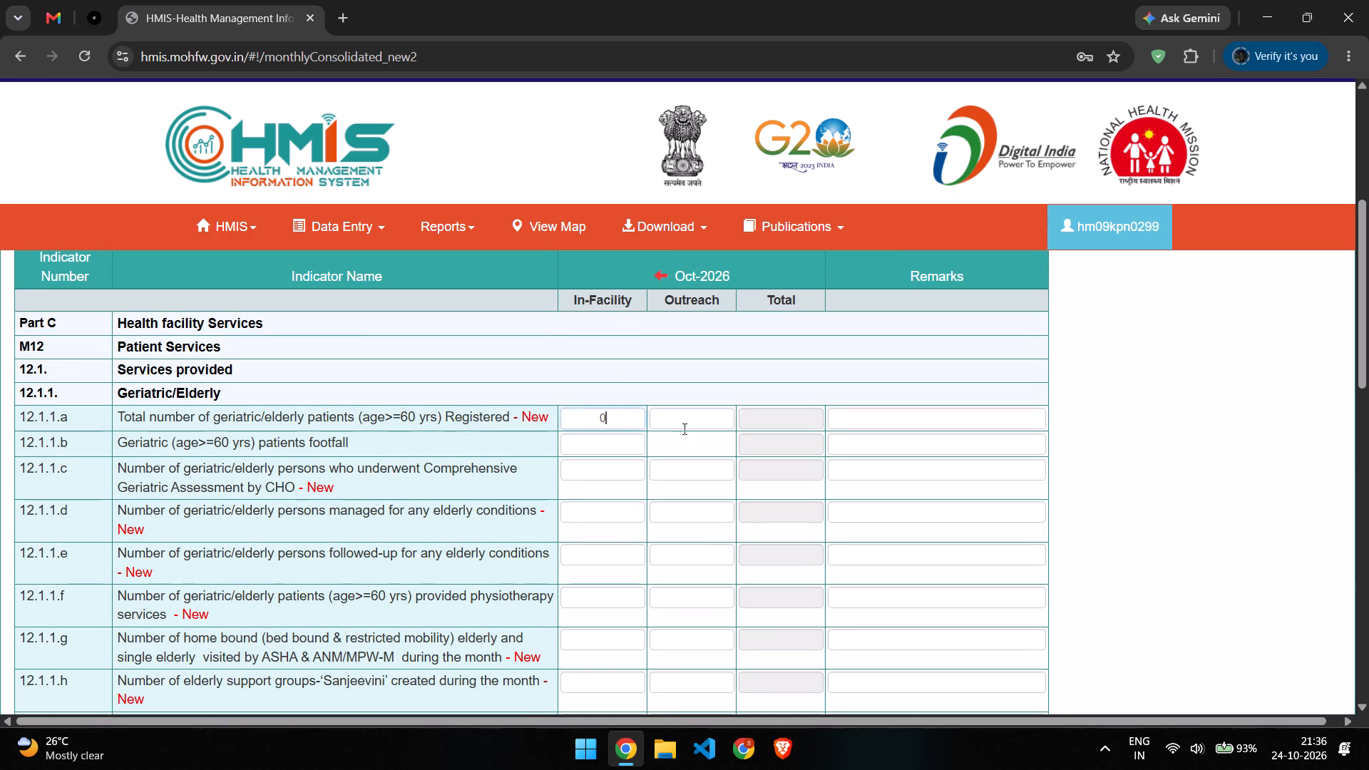
left_click(687, 428)
key("0")
left_click(637, 439)
key("0")
left_click(639, 463)
key("0")
left_click(680, 468)
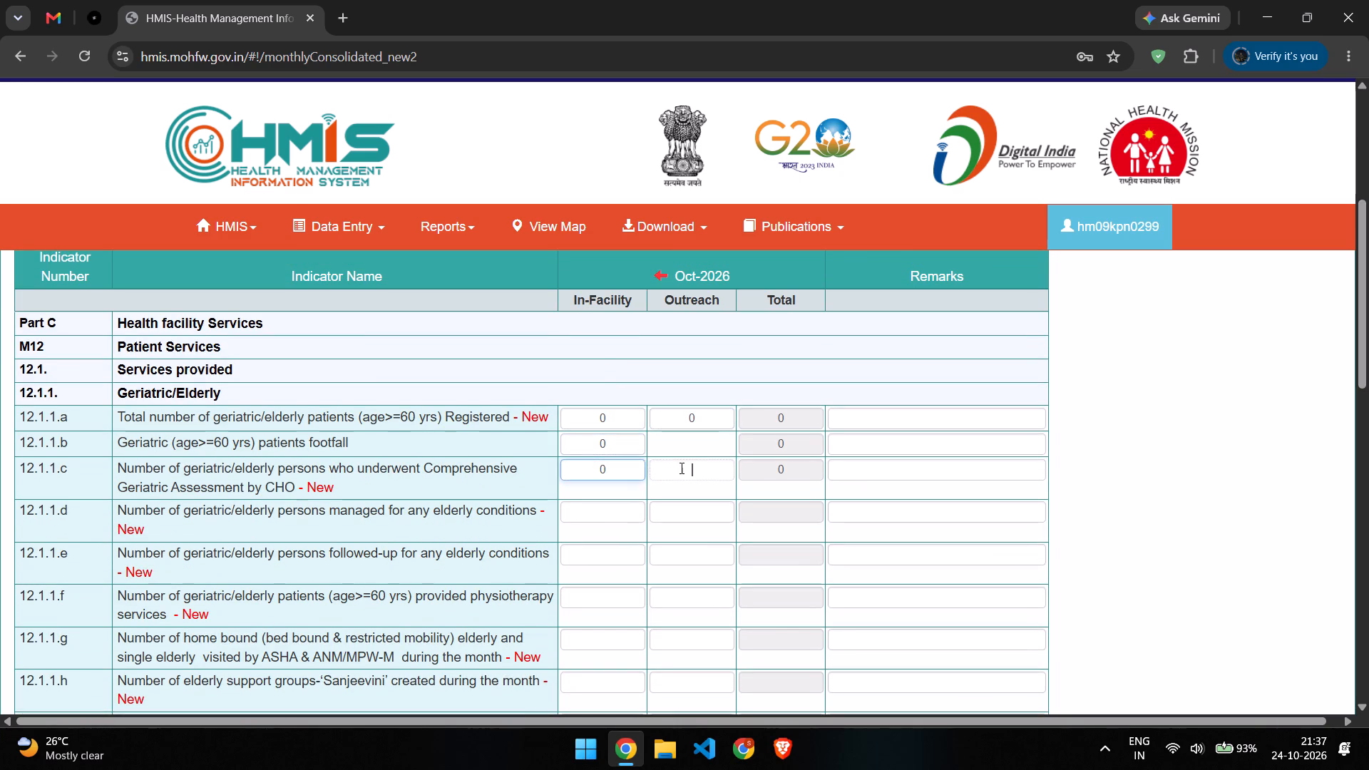
key("0")
Enter 0 as the In-Facility and Outreach values for geriatric rows 12.1.1.d, 12.1.1.e and 12.1.1.f.
left_click(632, 515)
key("0")
left_click(689, 510)
key("0")
left_click(626, 548)
key("0")
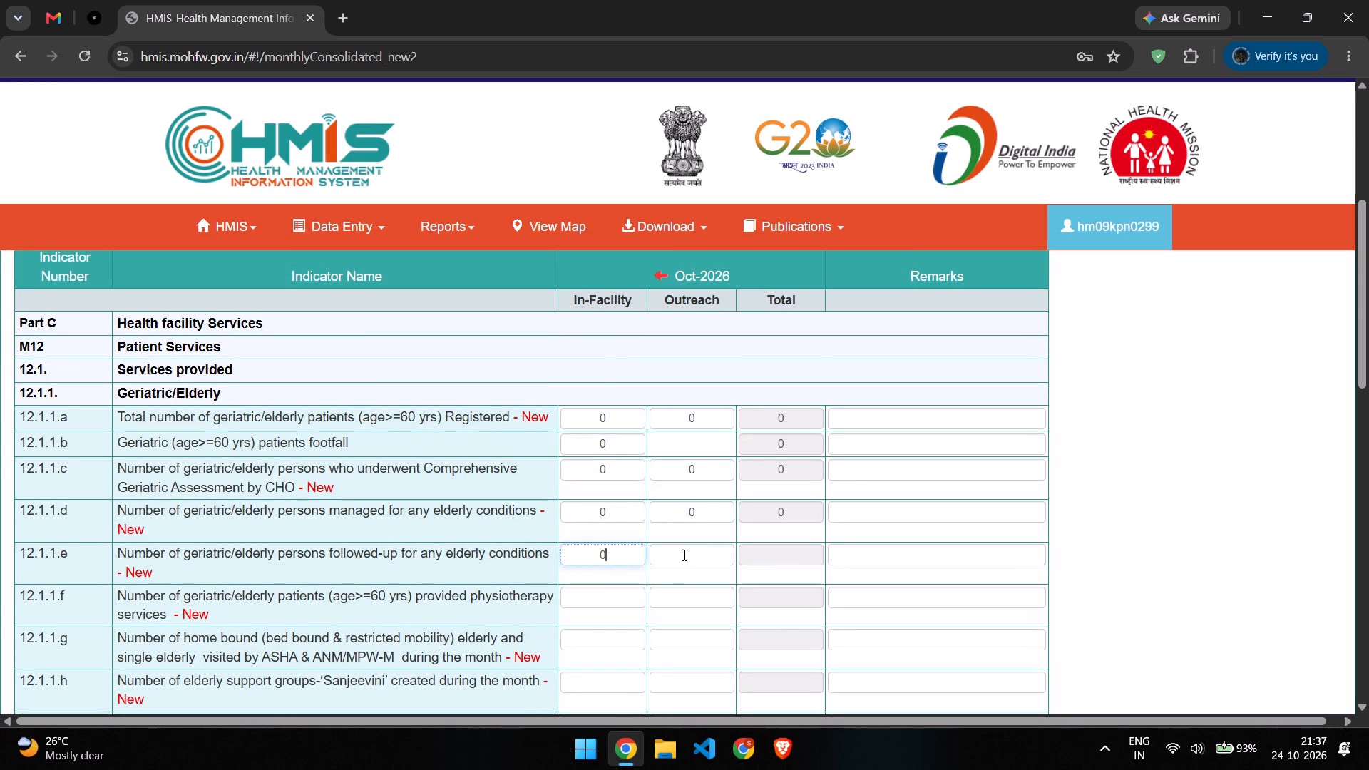
left_click(684, 555)
key("0")
left_click(619, 591)
key("0")
left_click(660, 594)
key("0")
Enter 0 as the In-Facility and Outreach values for home-bound elderly visited (12.1.1.g) and elderly support groups (12.1.1.h).
left_click(627, 632)
key("0")
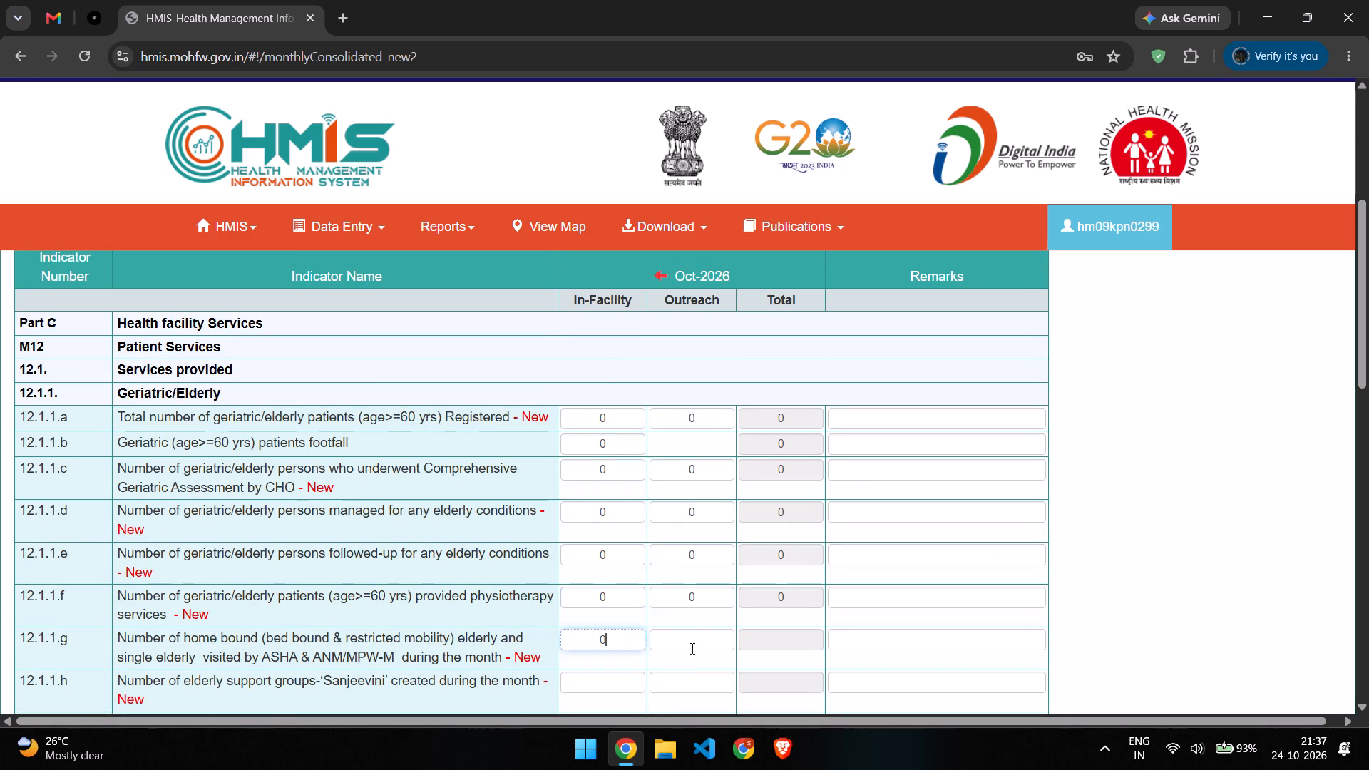
left_click(691, 648)
key("0")
left_click(664, 681)
key("0")
key("0")
left_click(630, 682)
scroll(691, 614, "down", 2)
key("0")
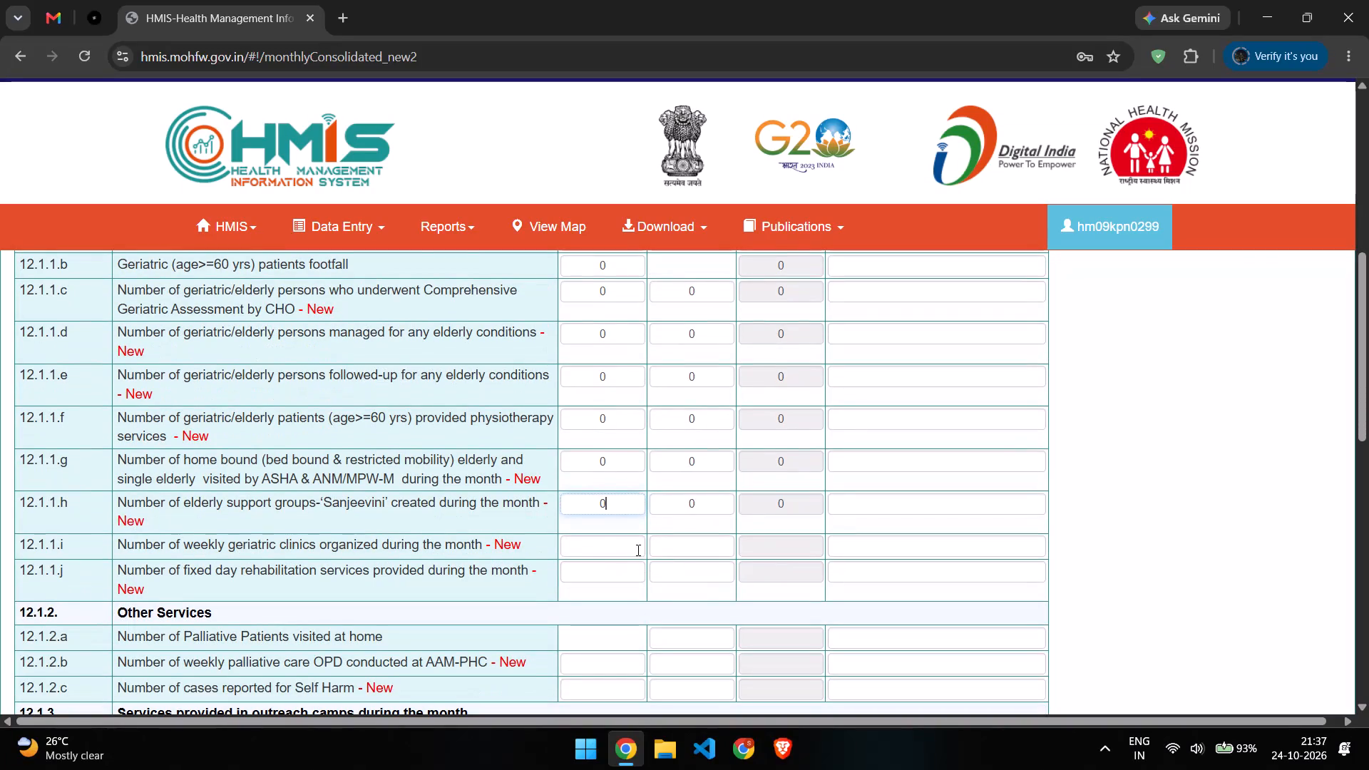
Enter 0 as the In-Facility and Outreach values for weekly geriatric clinics (12.1.1.i) and fixed day rehabilitation services (12.1.1.j).
left_click(637, 549)
key("0")
left_click(670, 549)
key("0")
key("0")
left_click(629, 573)
key("0")
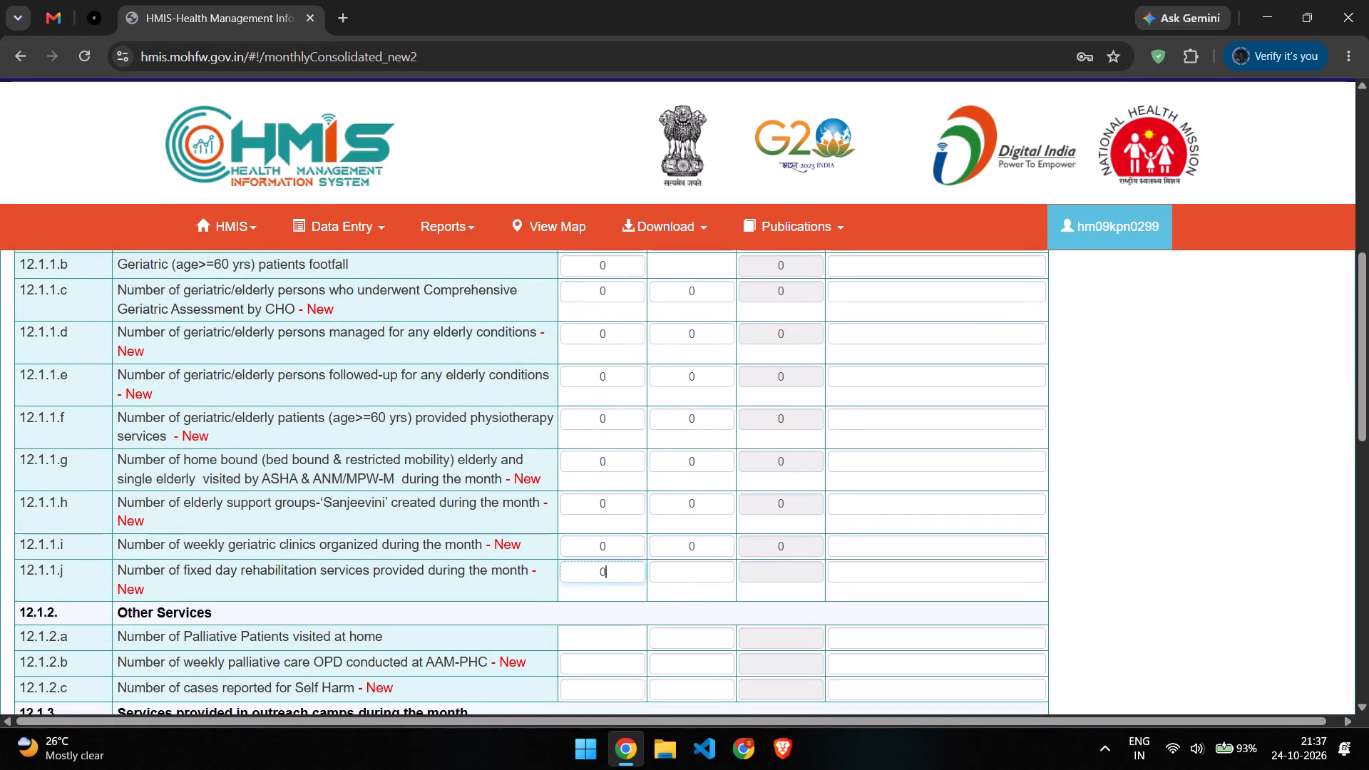
left_click(677, 575)
key("0")
Under Other Services, enter 0 Outreach for 12.1.2.a and 12.1.2.b, and 0 In-Facility and Outreach for Self Harm cases (12.1.2.c).
left_click(660, 636)
key("0")
left_click(655, 657)
key("0")
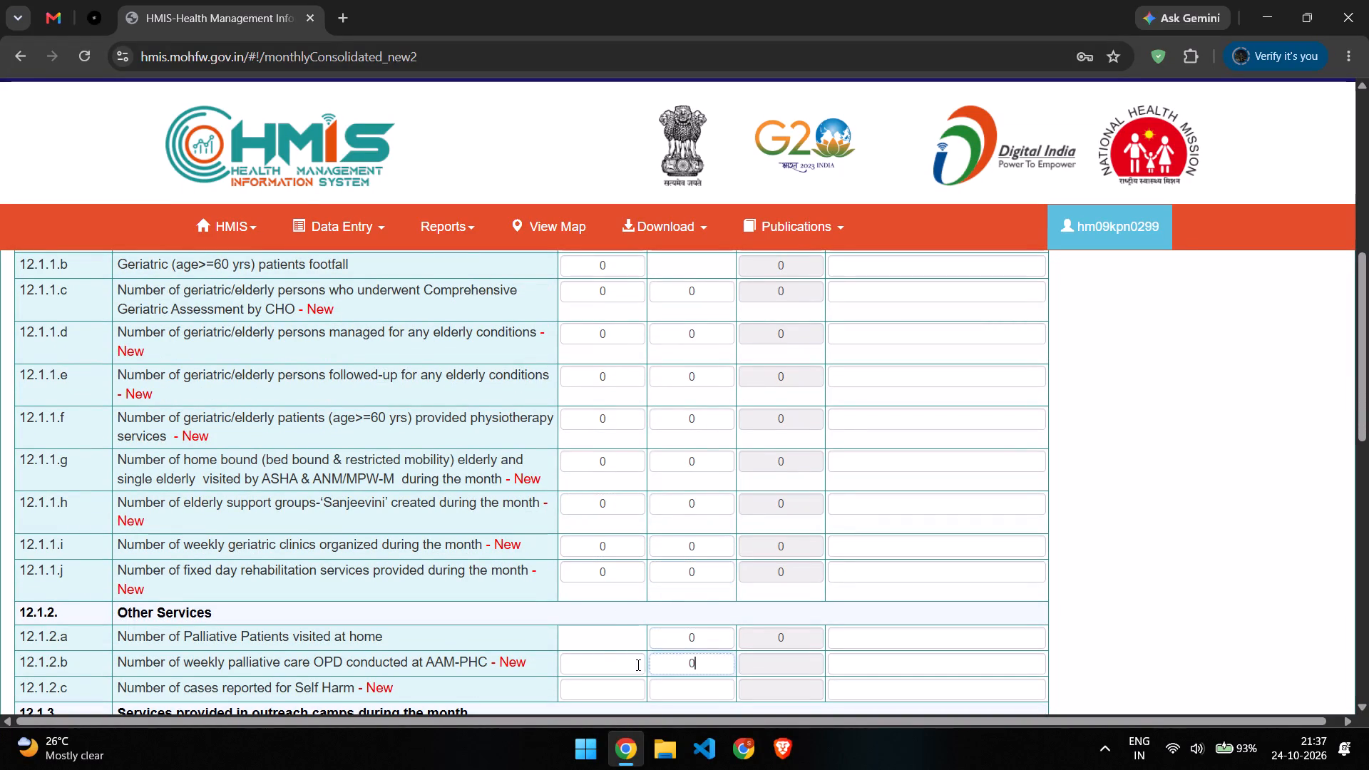
key("0")
left_click(630, 664)
left_click(637, 690)
key("0")
left_click(669, 685)
key("0")
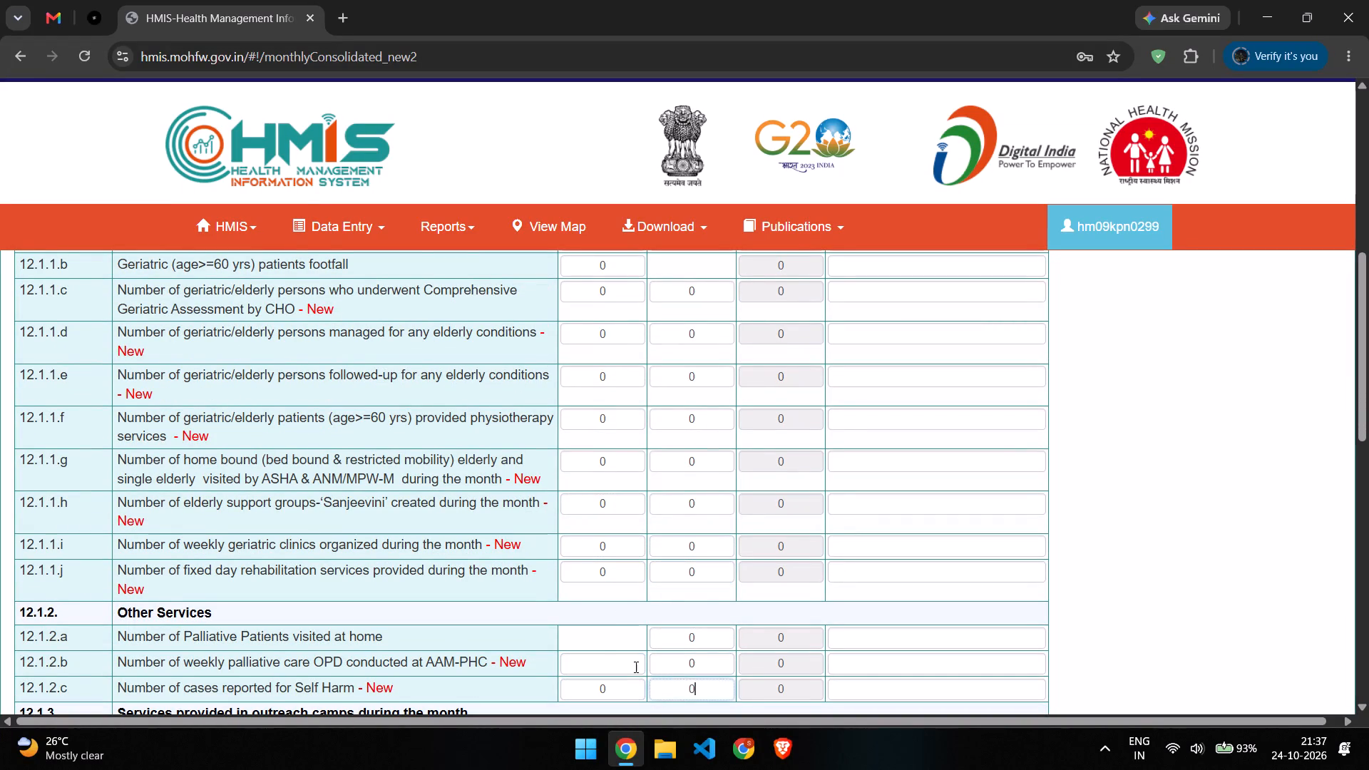
key("0")
left_click(634, 665)
Enter 0 Outreach for outreach camp rows 12.1.3.a and 12.1.3.b, and 0 Outreach and In-Facility for psychoeducation sessions (12.1.4).
scroll(677, 631, "down", 2)
left_click(697, 573)
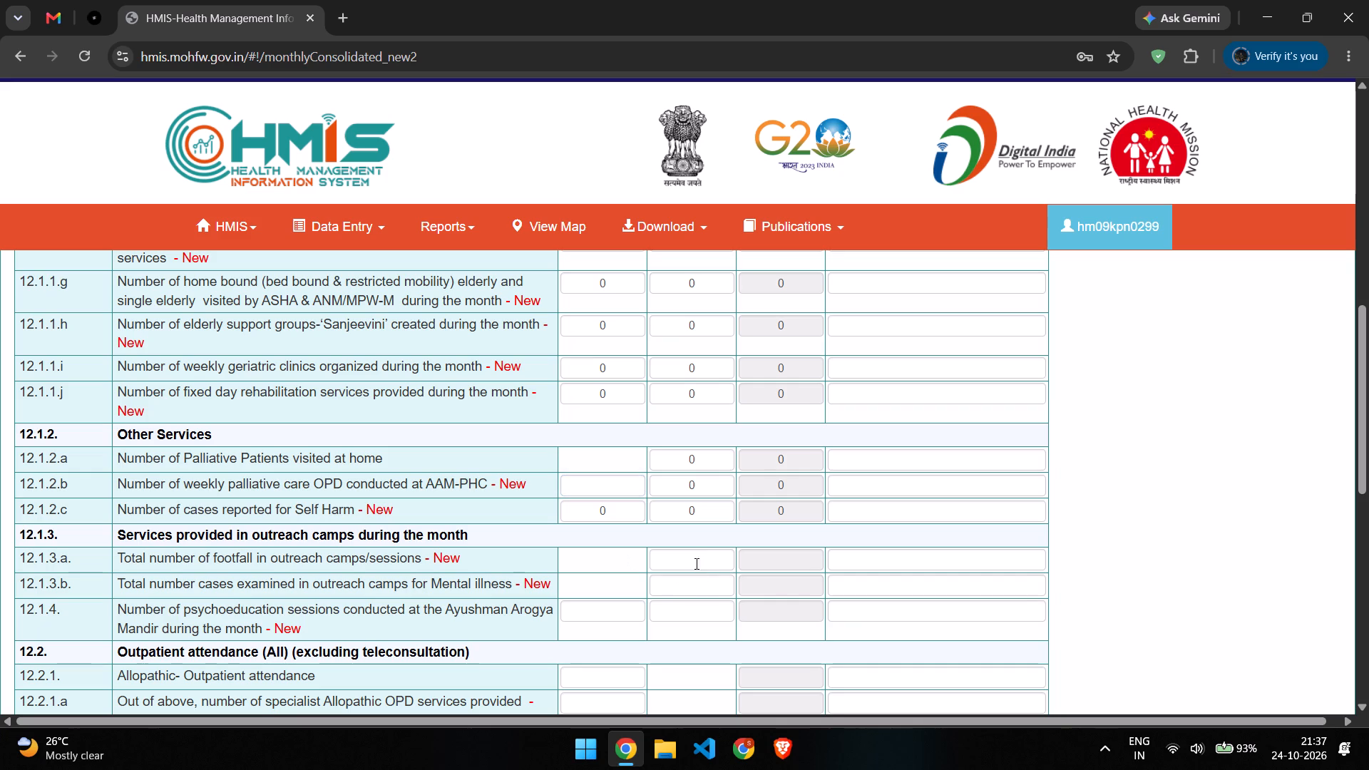
left_click(695, 562)
key("0")
left_click(690, 590)
key("0")
left_click(692, 605)
key("0")
left_click(621, 607)
key("0")
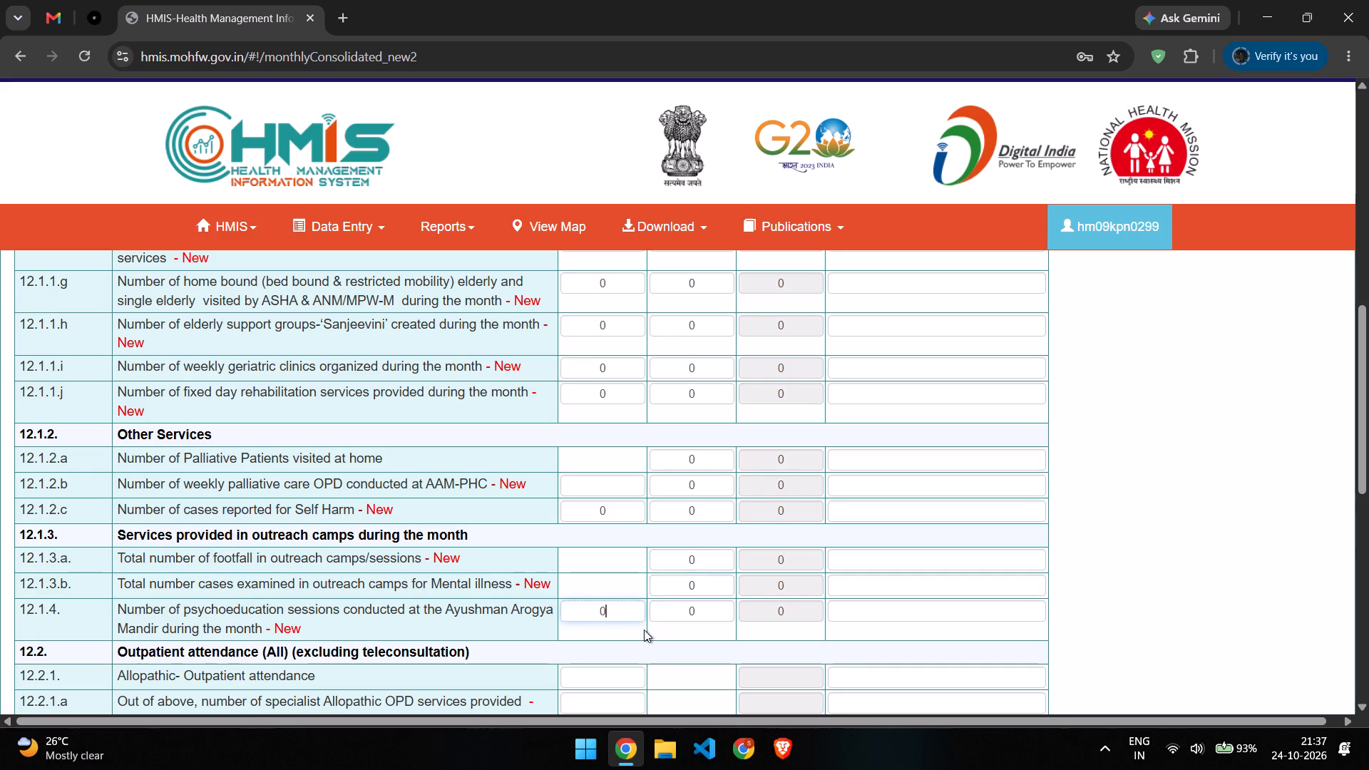
Enter 0 In-Facility for outpatient attendance rows 12.2.1, 12.2.1.a, 12.2.2.a and 12.2.2, and dismiss the resulting dialog.
left_click(636, 679)
key("0")
left_click(633, 700)
key("0")
scroll(660, 641, "down", 3)
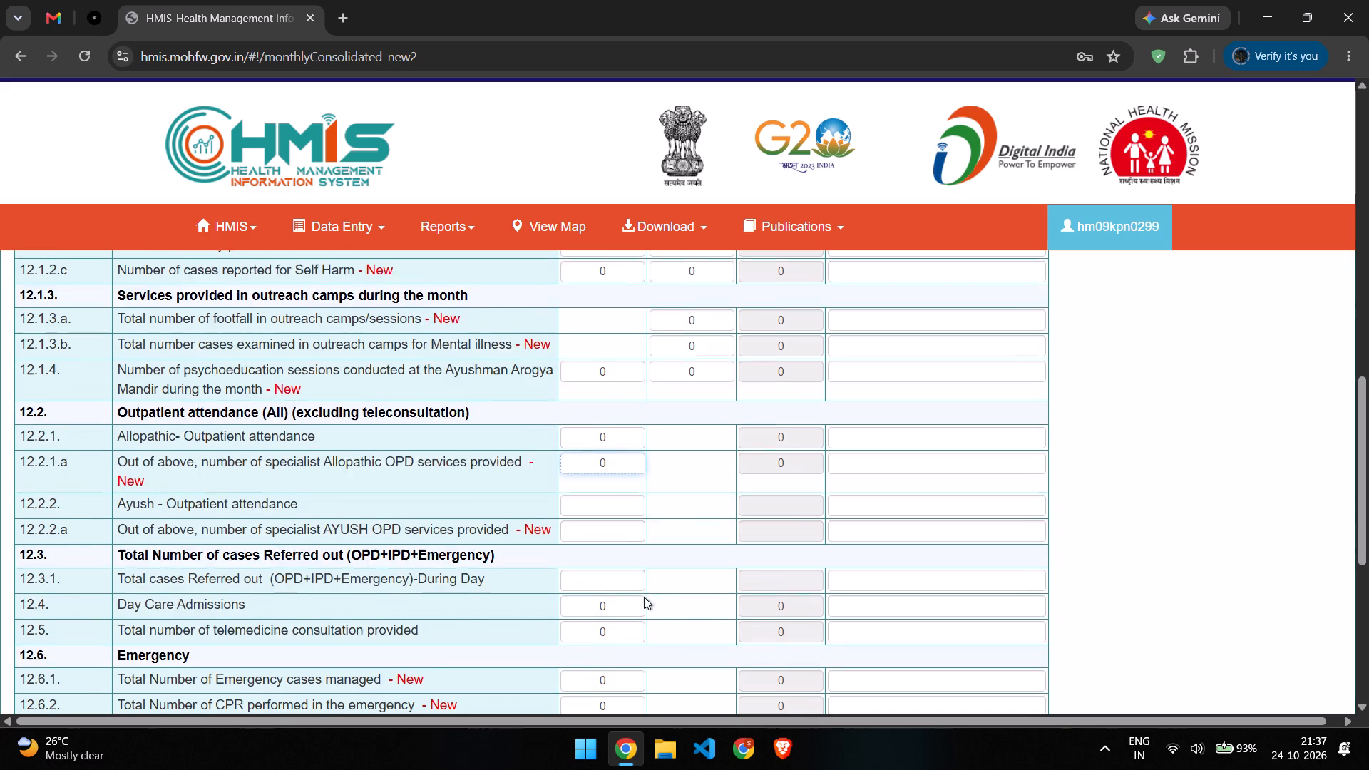
key("0")
left_click(632, 473)
left_click(619, 503)
key("0")
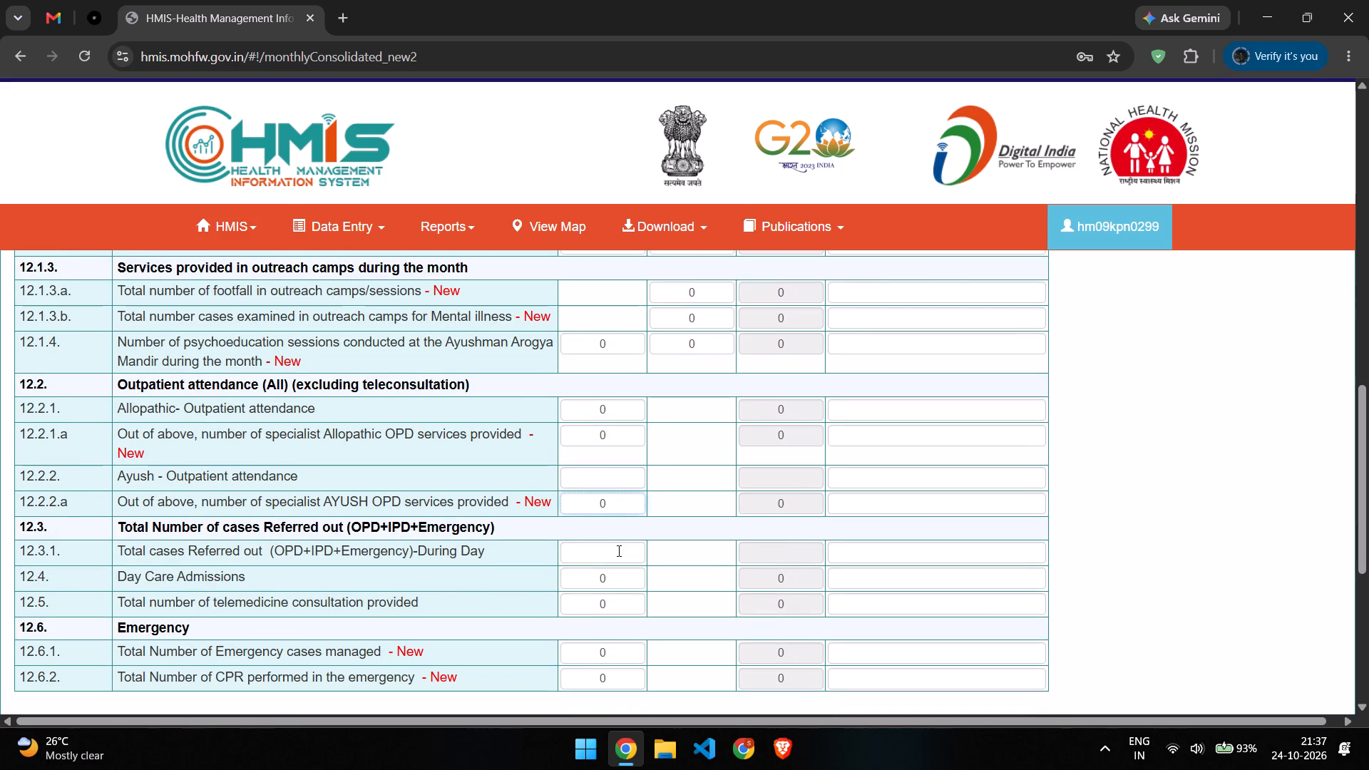
left_click(617, 554)
key("0")
left_click(610, 480)
key("0")
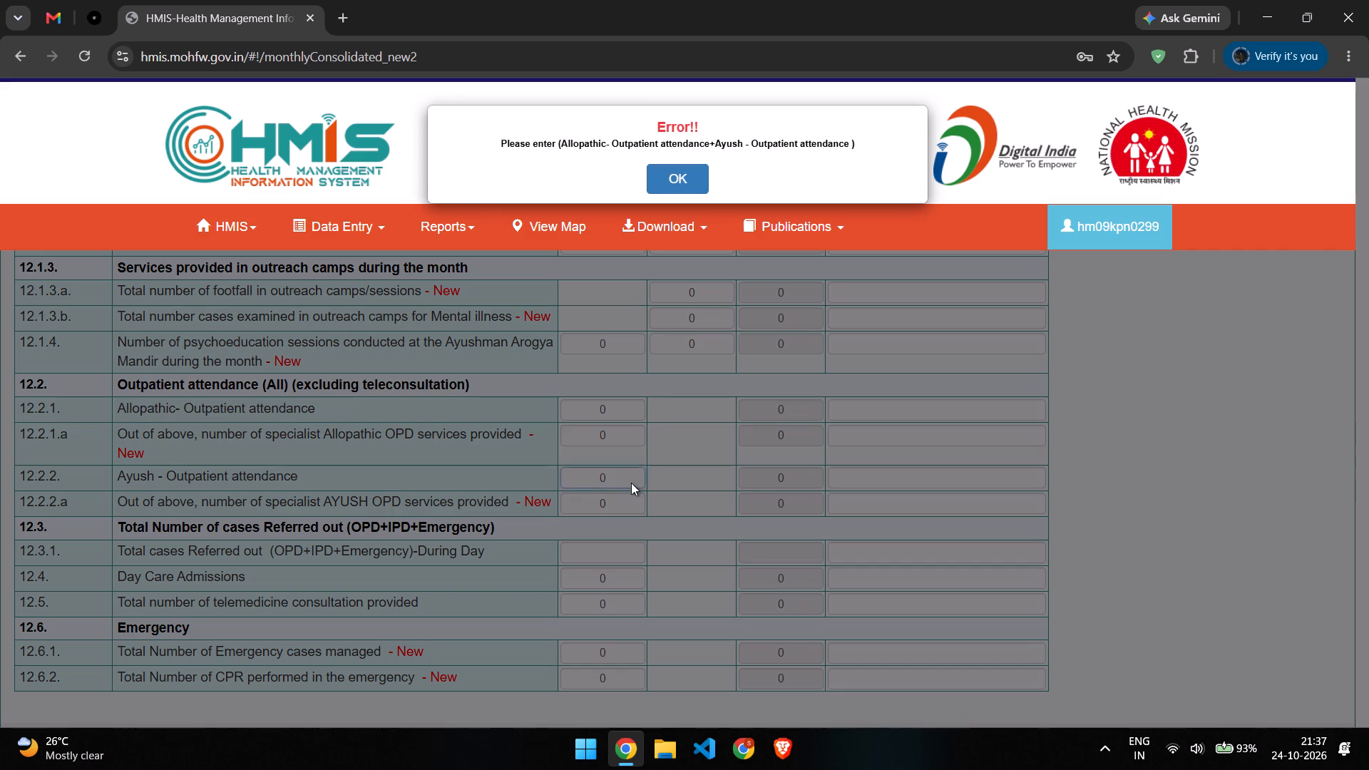
left_click(687, 182)
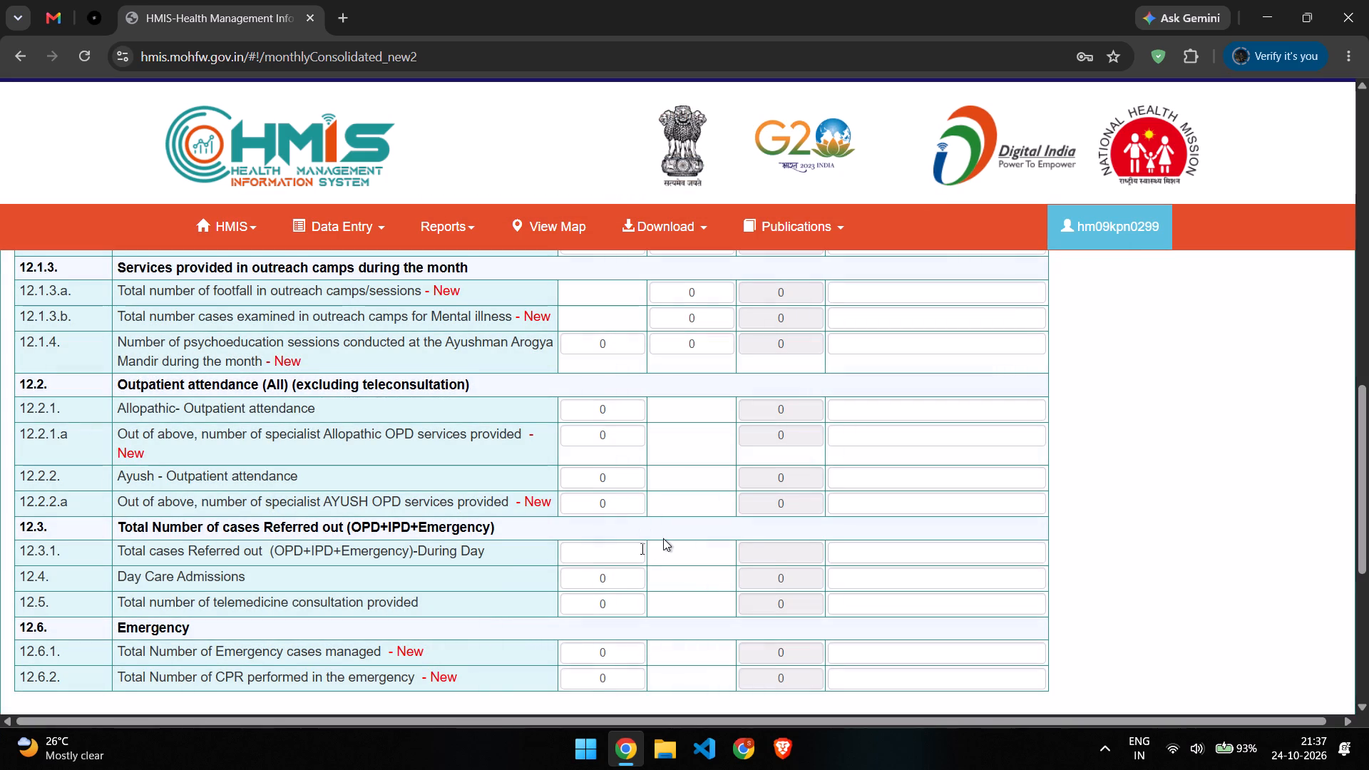
Review the Part-C M12 entries from the geriatric rows down to the referral rows for missing values.
scroll(663, 538, "down", 2)
scroll(663, 538, "up", 17)
scroll(664, 536, "down", 3)
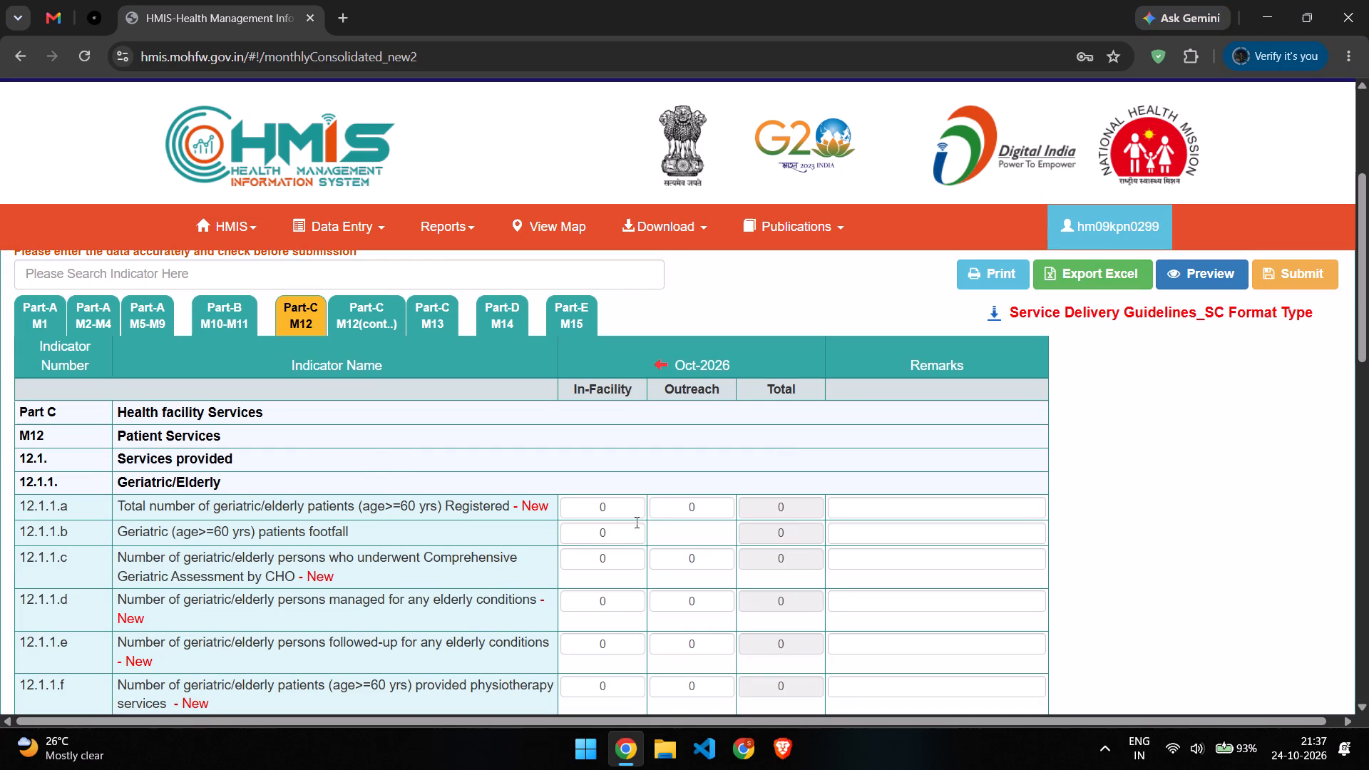
scroll(612, 609, "down", 1)
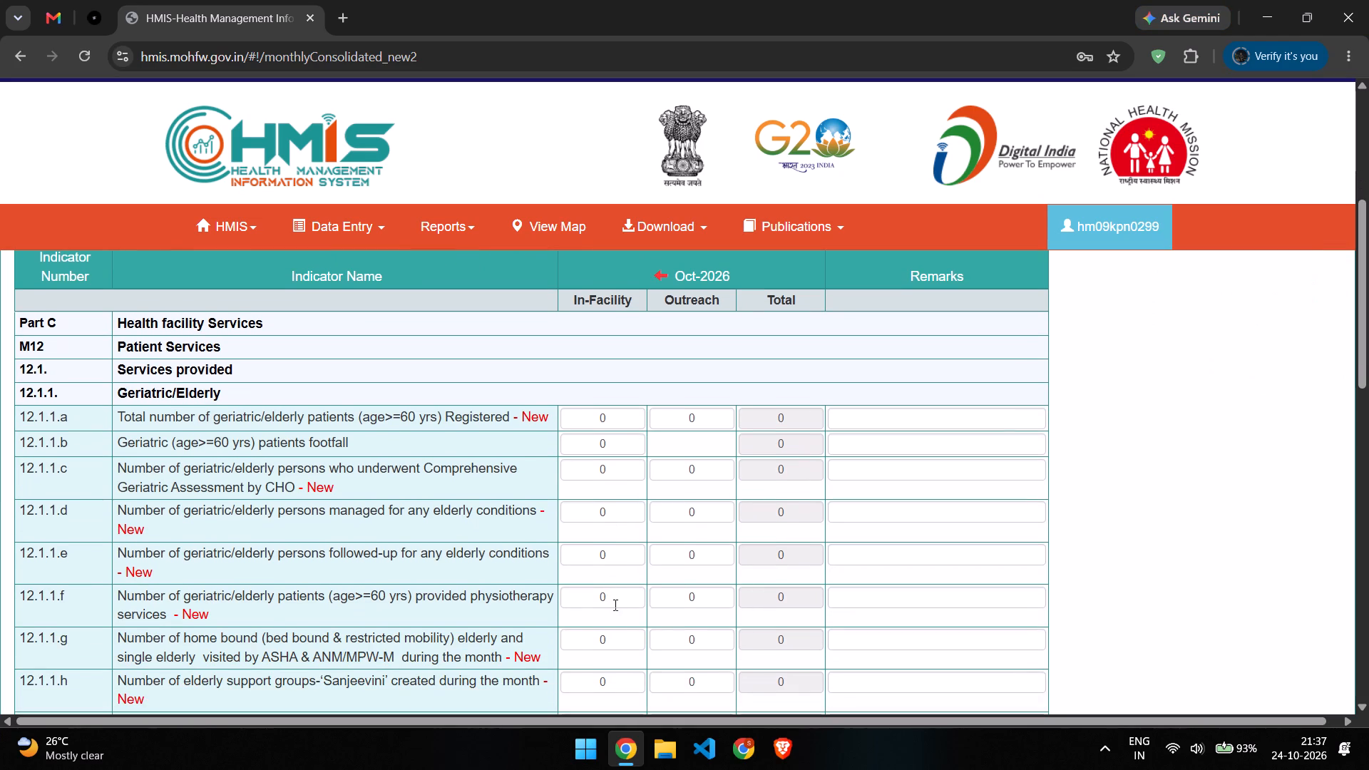
scroll(617, 614, "down", 2)
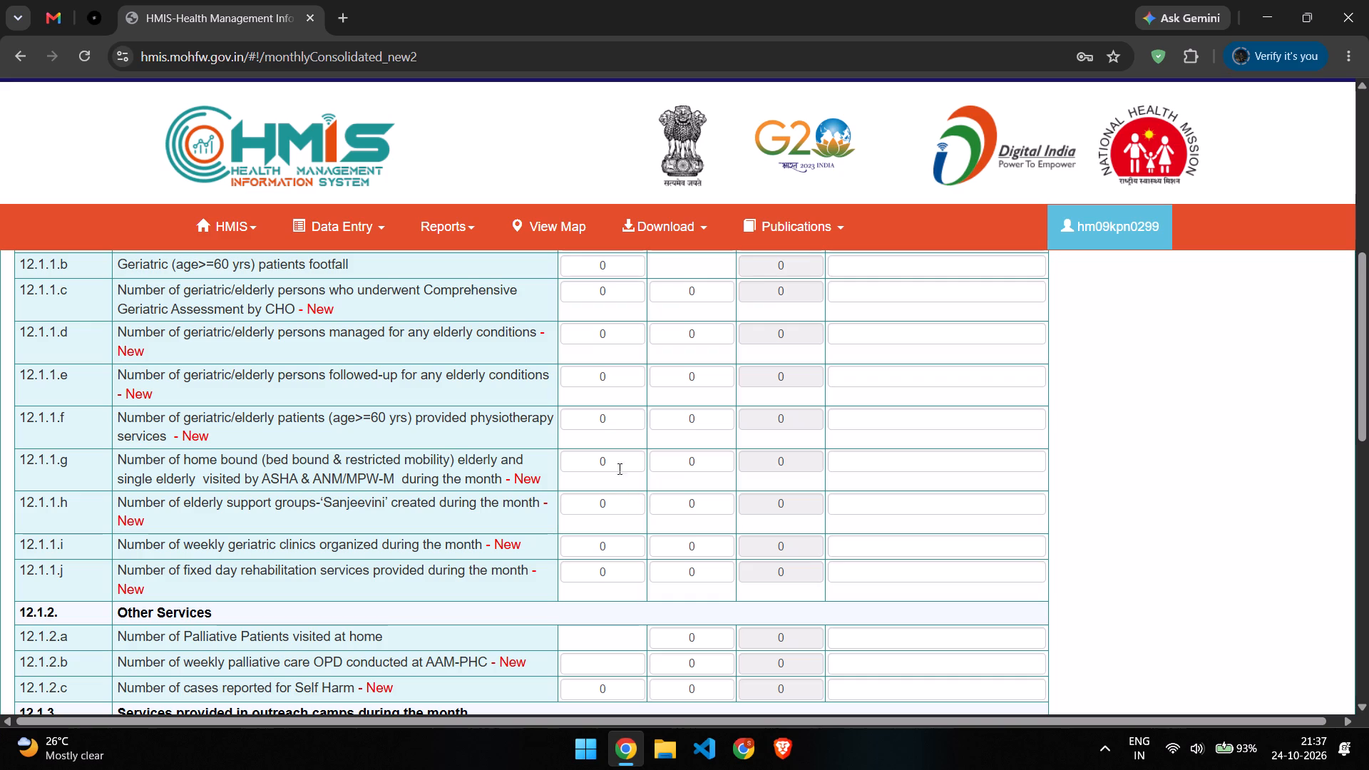
scroll(613, 446, "down", 1)
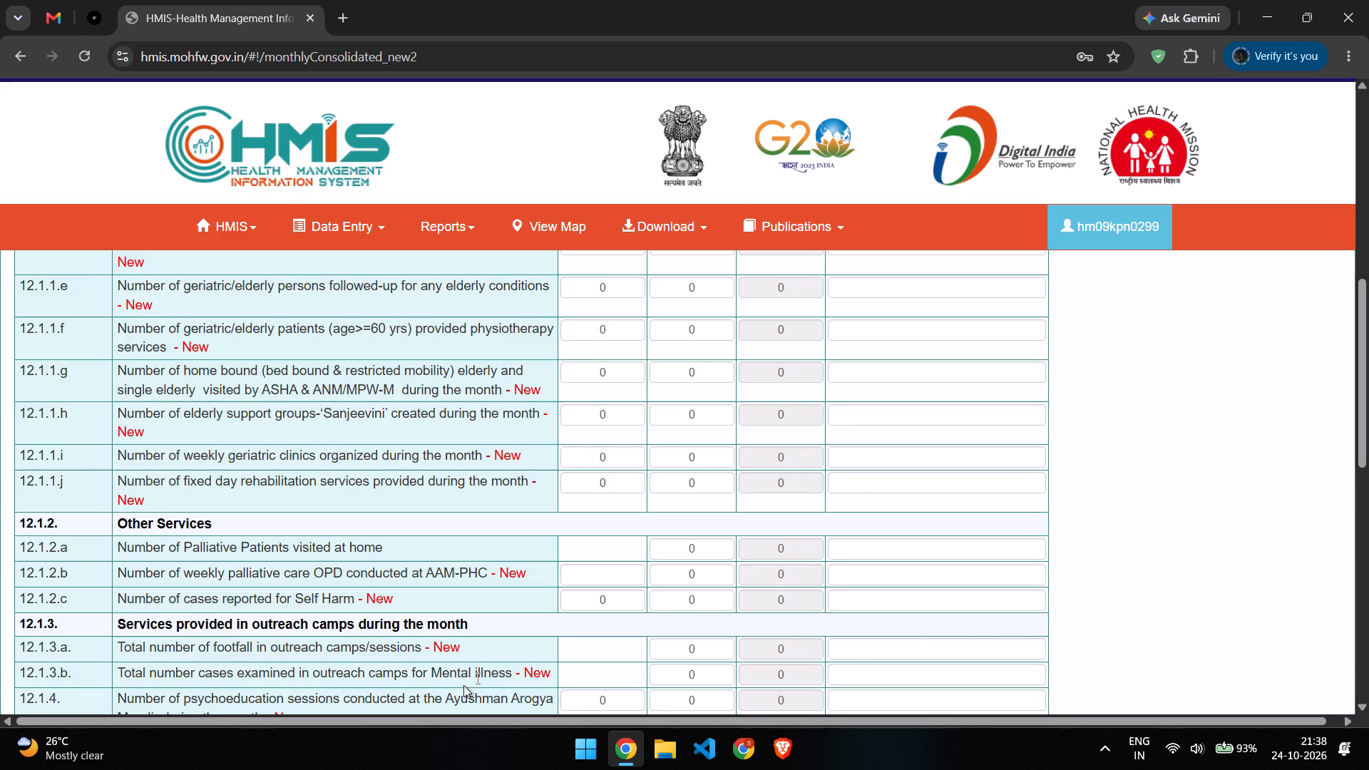
scroll(675, 610, "down", 1)
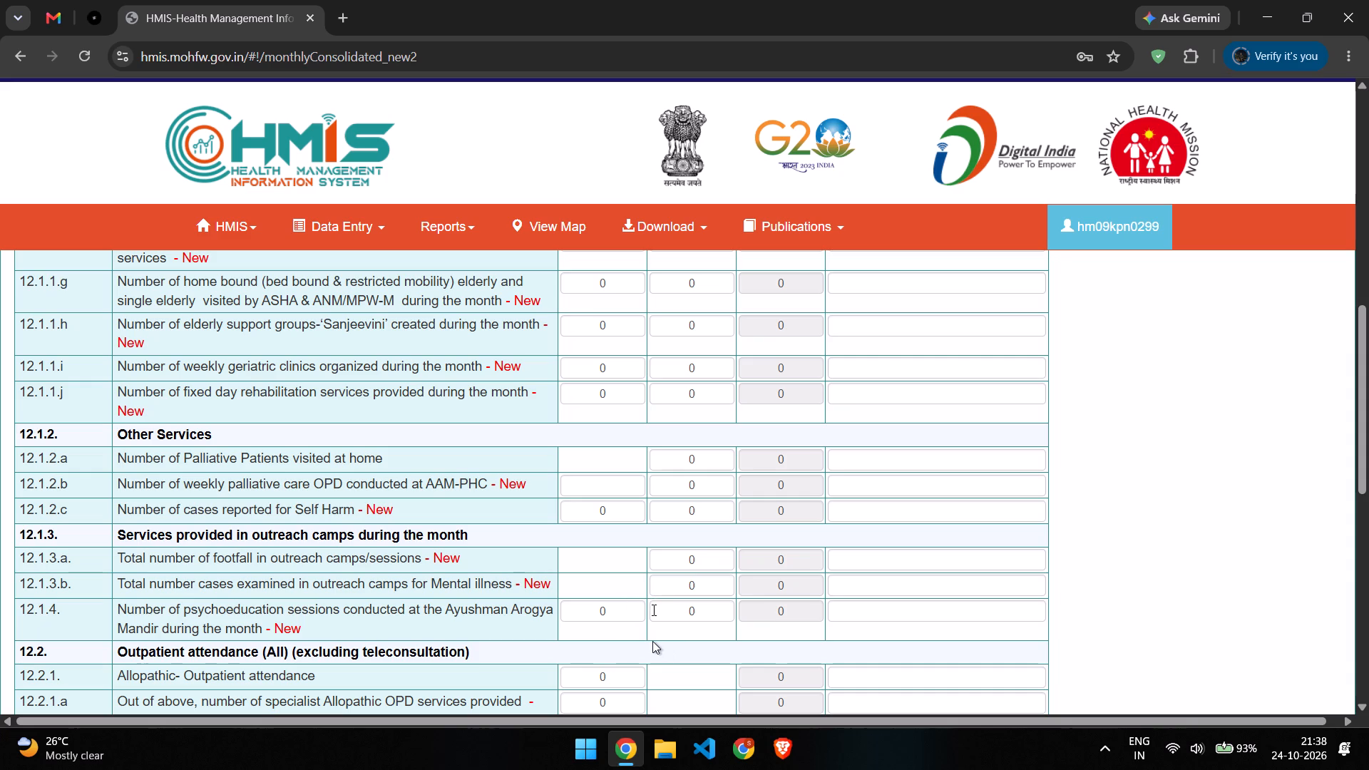
scroll(614, 617, "down", 2)
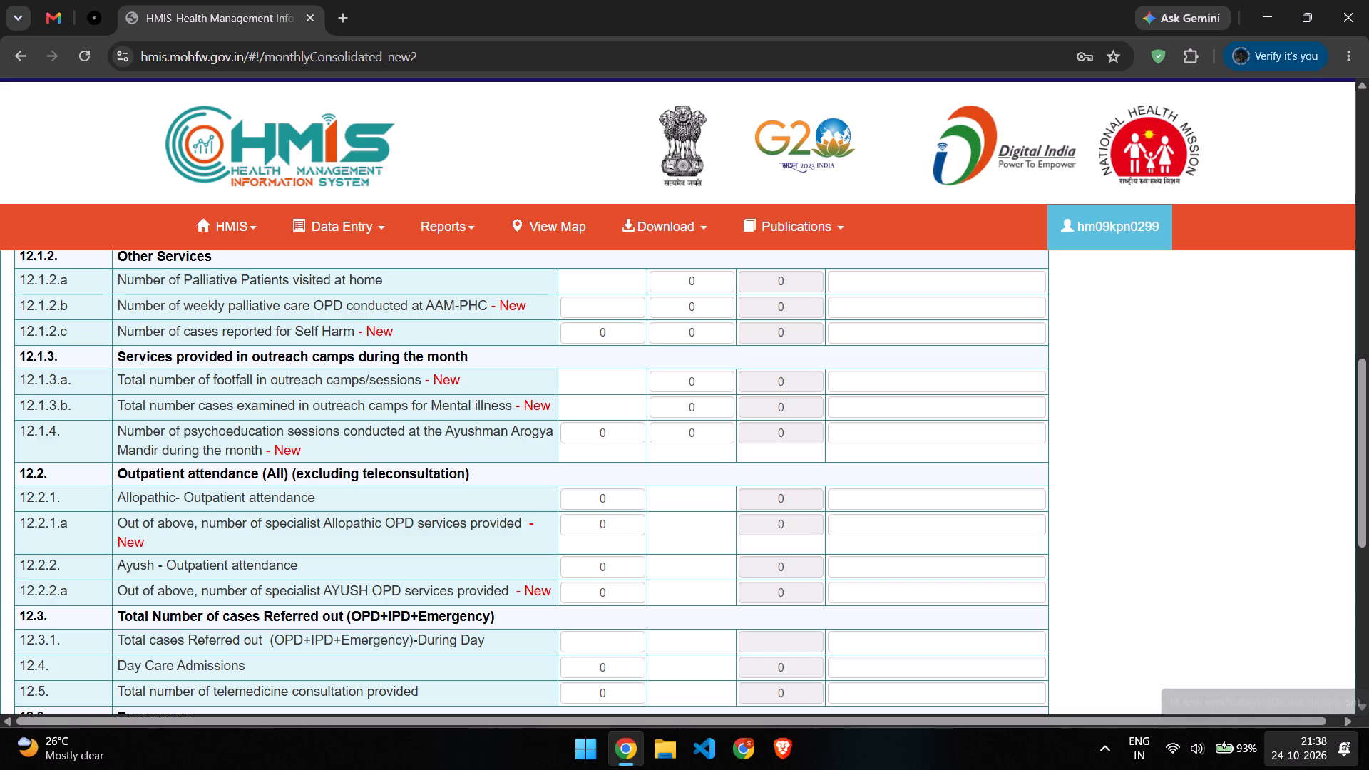
scroll(1062, 729, "down", 1)
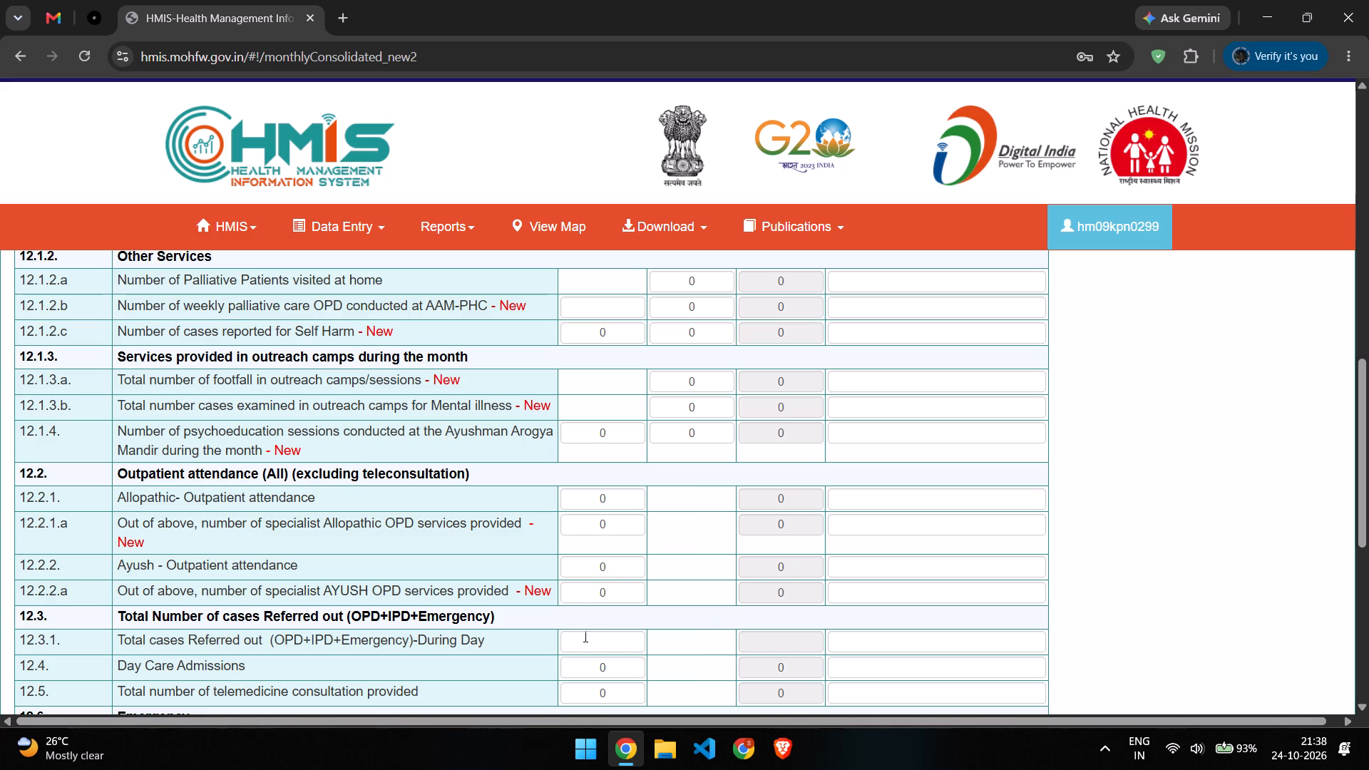
Enter 0 as the In-Facility value for total cases referred out during day (12.3.1).
left_click(593, 650)
key("0")
left_click(620, 672)
Submit the Part-C M12 data and close the resulting dialog.
scroll(610, 684, "down", 1)
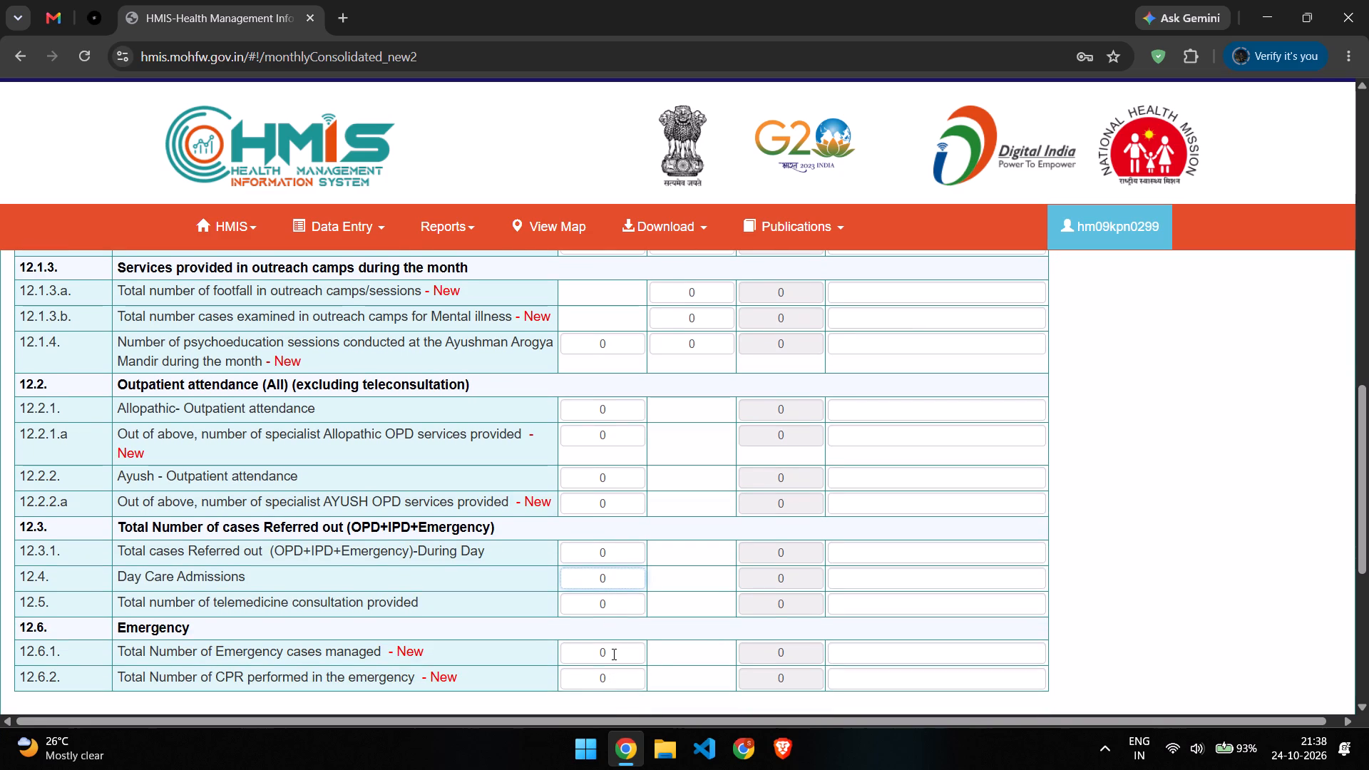
scroll(640, 648, "down", 2)
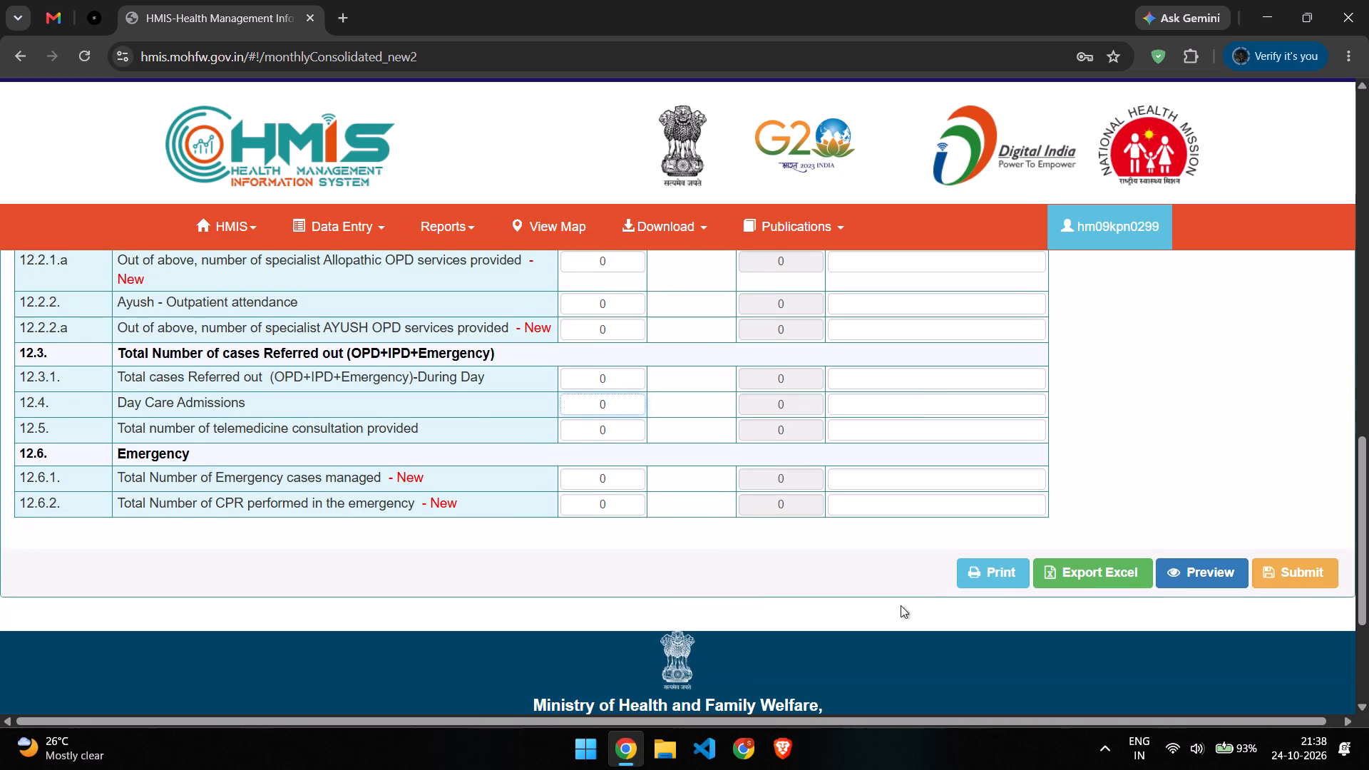
left_click(1267, 568)
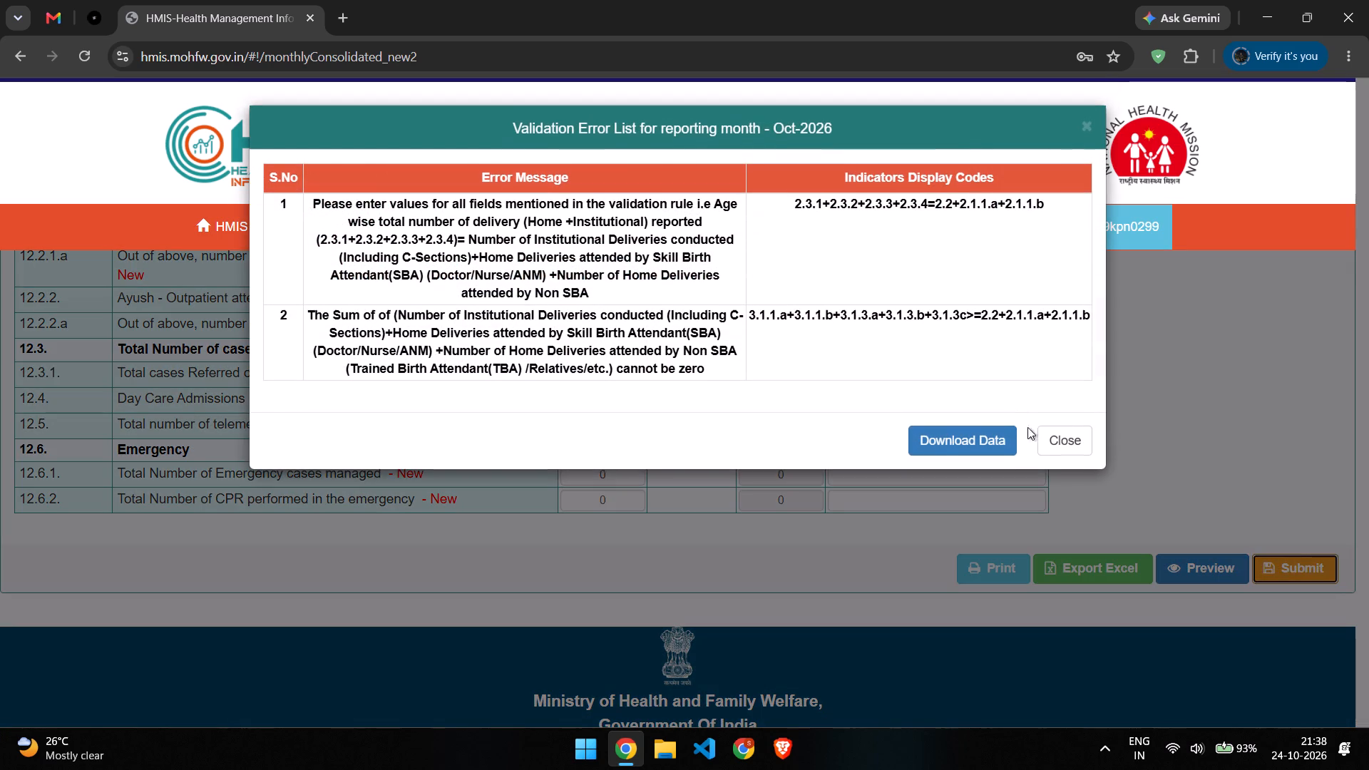
left_click(1059, 433)
Open the Part-C M12(cont..) section at the Janani Shishu Suraksha Karyakram (JSSK) indicators.
scroll(632, 548, "up", 16)
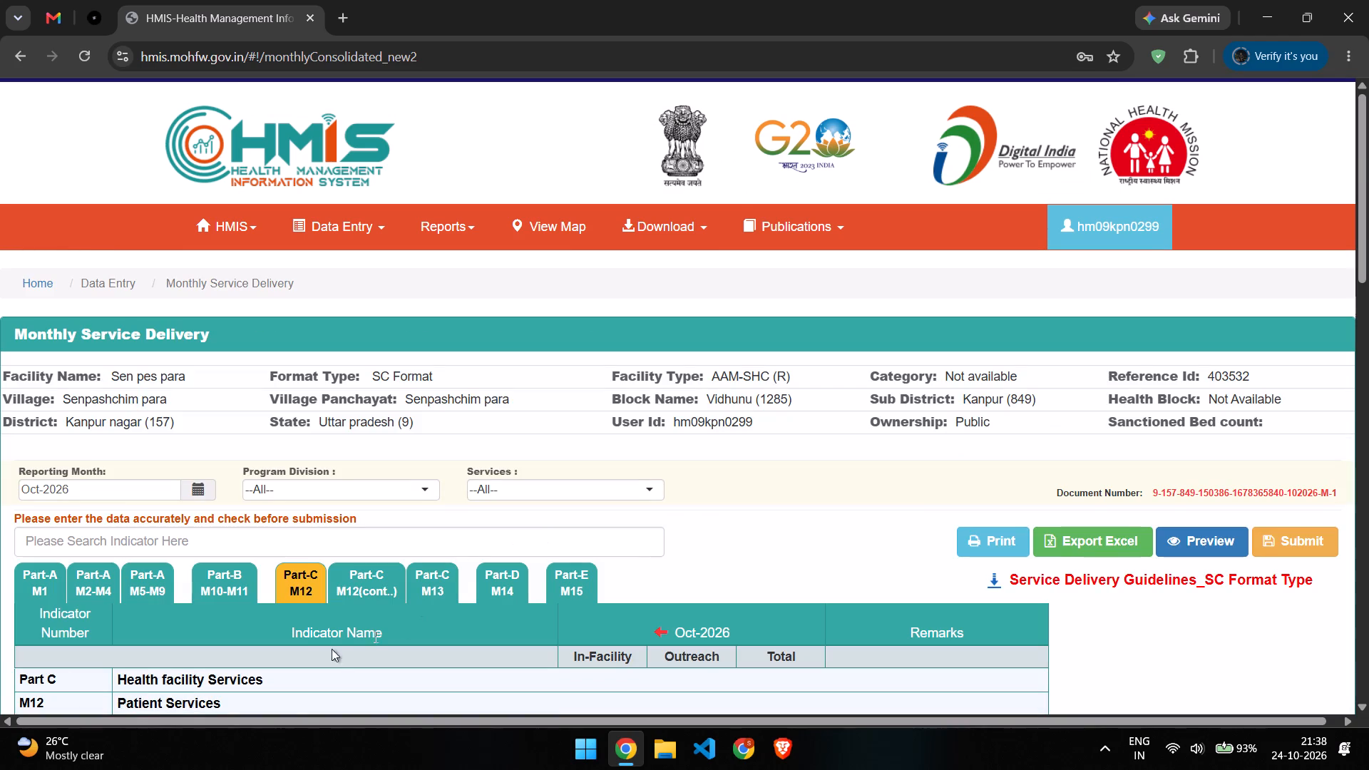
left_click(354, 592)
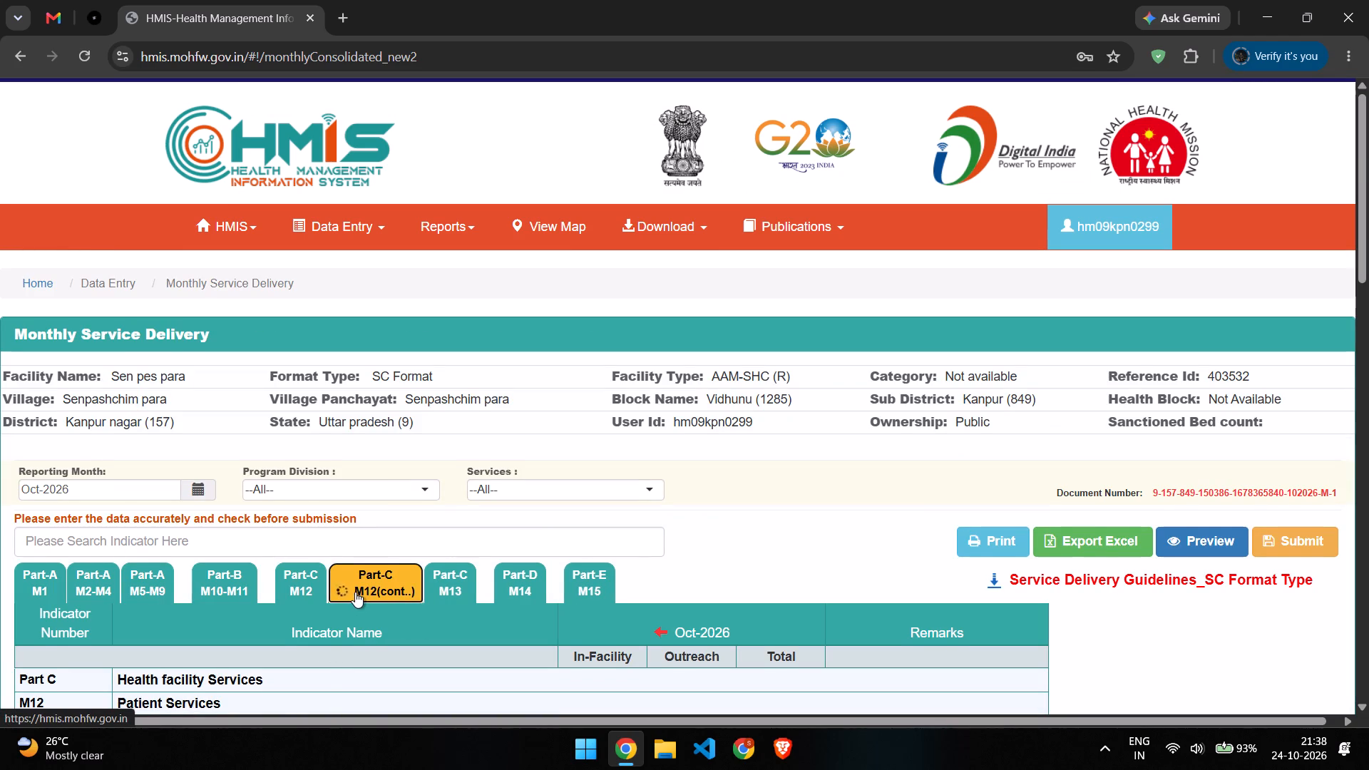
scroll(355, 592, "down", 2)
scroll(651, 518, "down", 14)
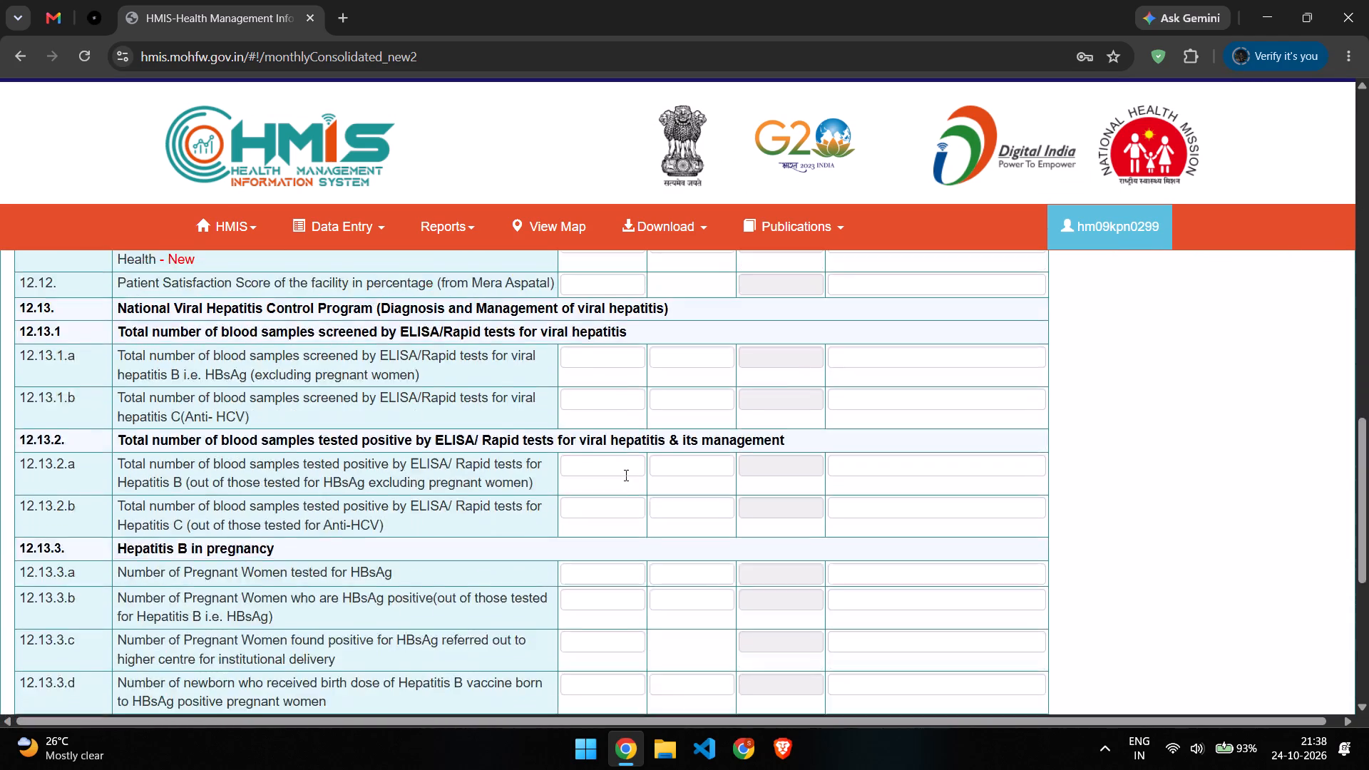
scroll(625, 475, "down", 3)
scroll(625, 476, "up", 16)
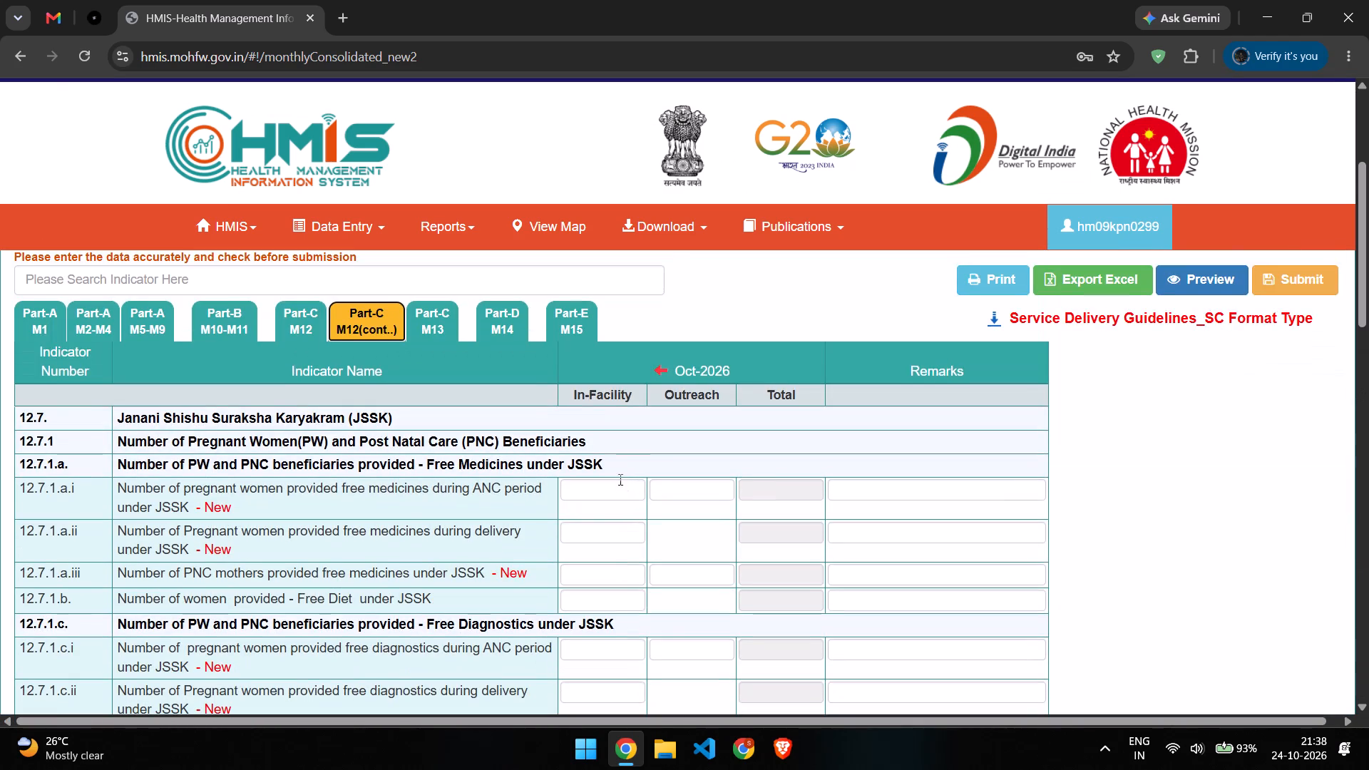
Enter 0 for JSSK free medicines 12.7.1.a.i and 12.7.1.a.iii In-Facility and Outreach, and for 12.7.1.a.ii and Free Diet (12.7.1.b) In-Facility.
left_click(619, 488)
key("0")
left_click(699, 500)
key("0")
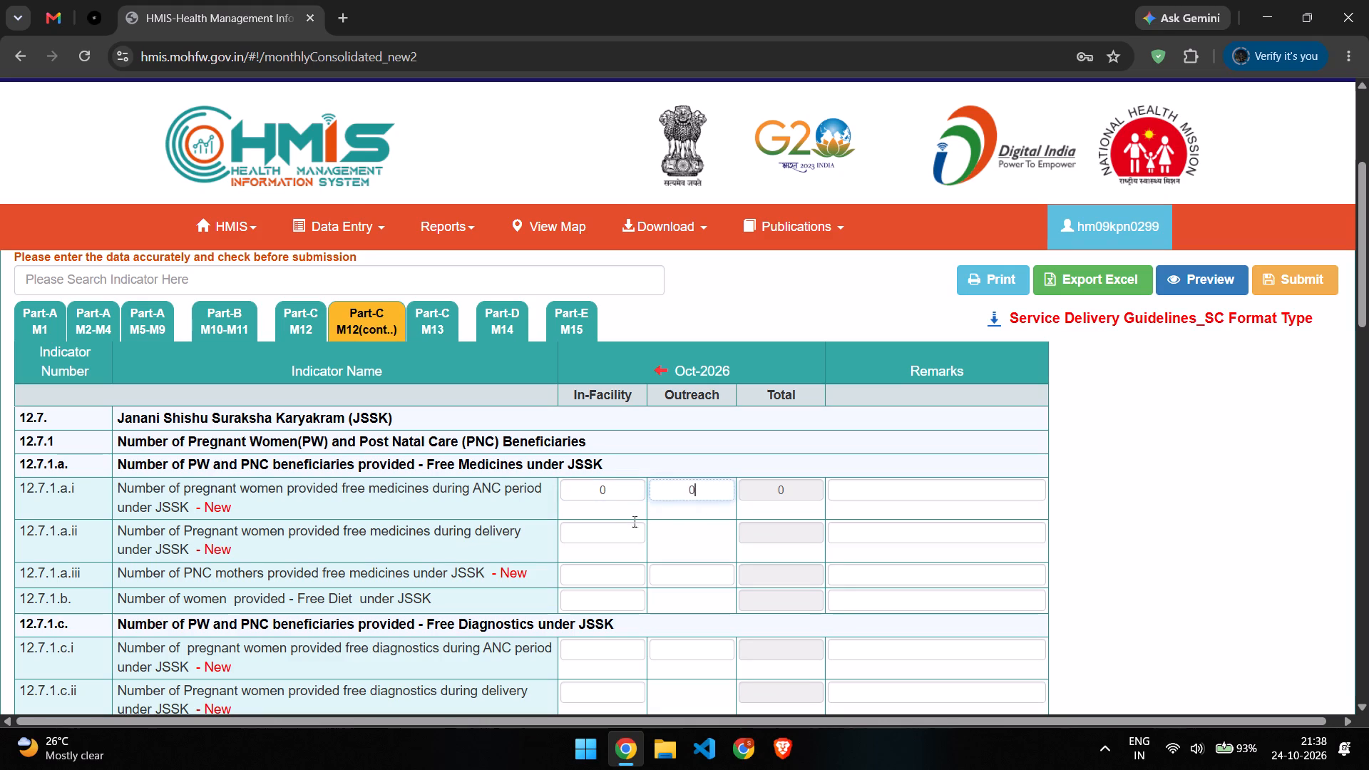
left_click(625, 525)
key("0")
key("0")
left_click(621, 575)
key("0")
left_click(674, 582)
key("0")
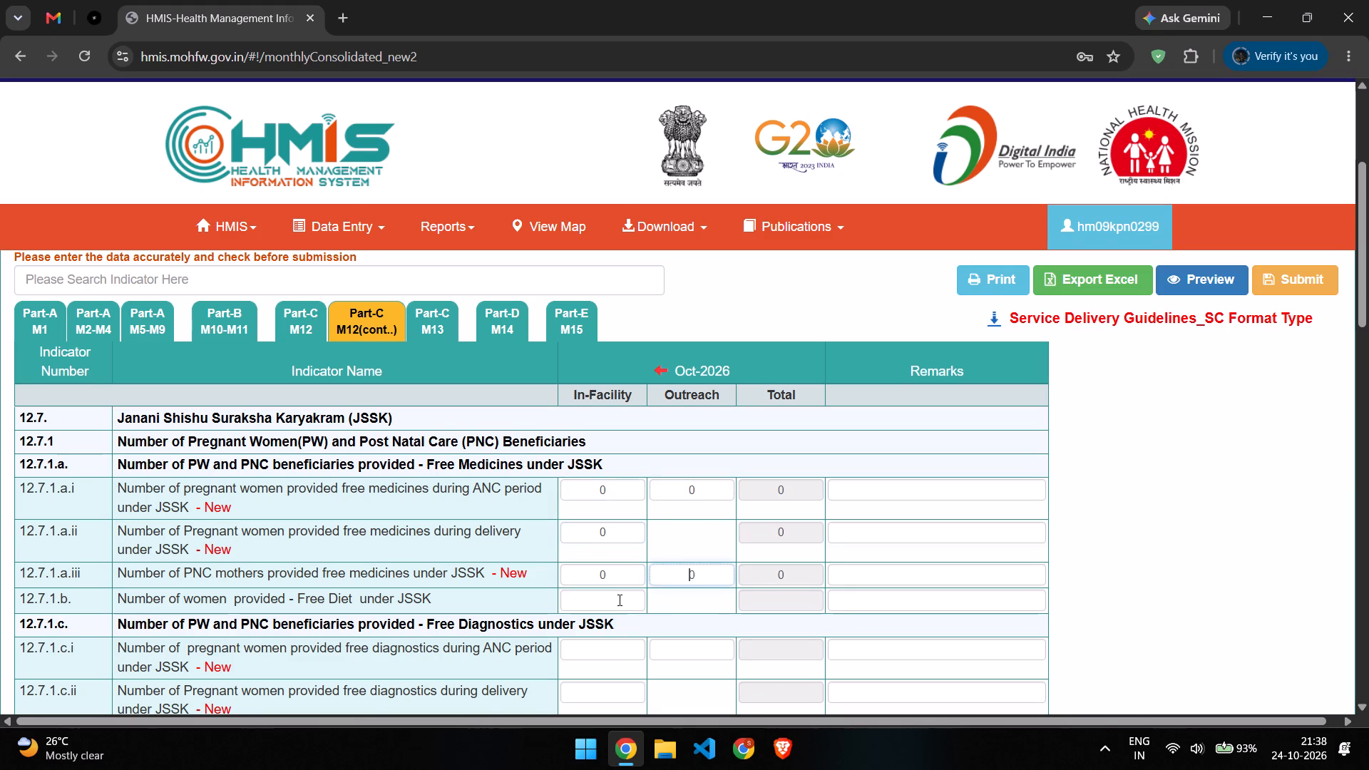
key("0")
left_click(617, 600)
scroll(666, 601, "down", 1)
key("0")
Enter 0 for JSSK free diagnostics rows 12.7.1.c.i and 12.7.1.c.iii In-Facility and Outreach, and for 12.7.1.c.ii In-Facility.
left_click(623, 569)
key("0")
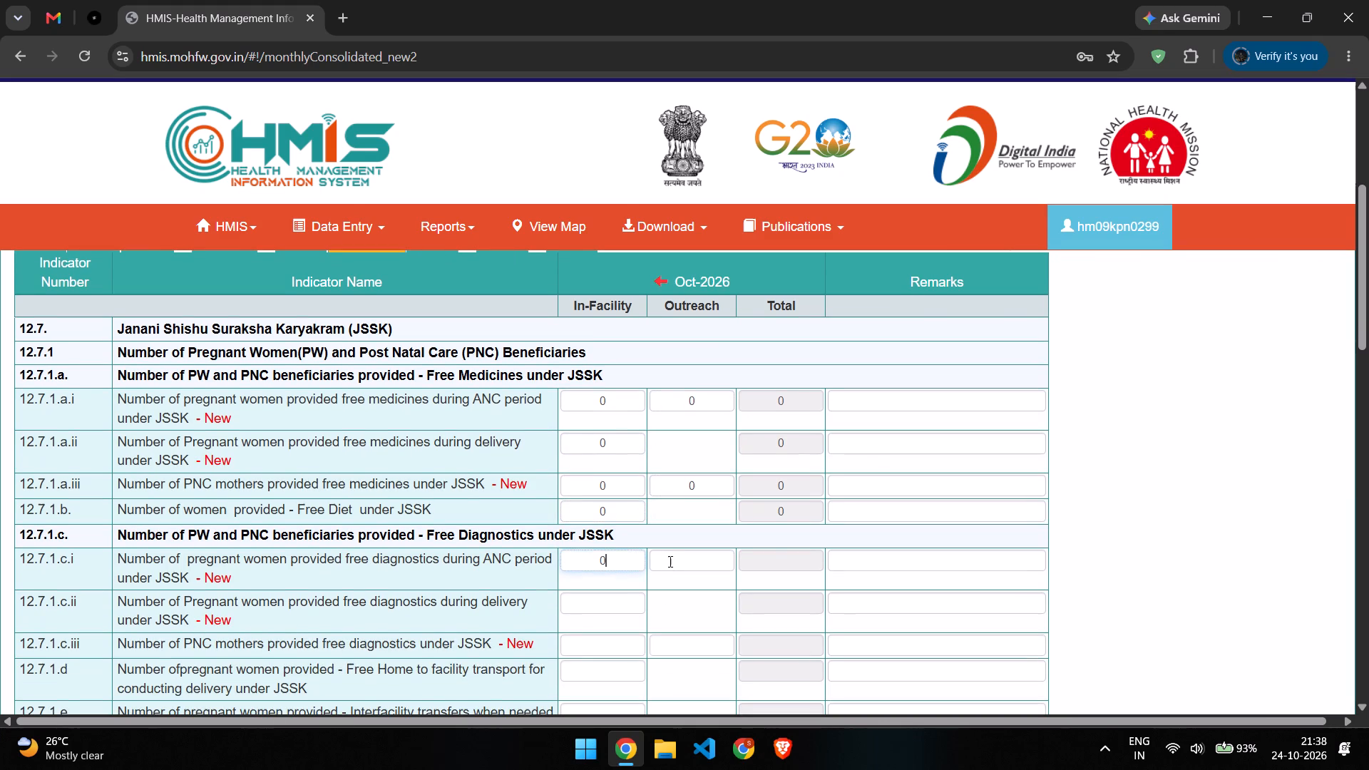
left_click(675, 563)
key("0")
left_click(615, 595)
key("0")
key("0")
left_click(622, 646)
key("0")
key("0")
left_click(722, 655)
key("0")
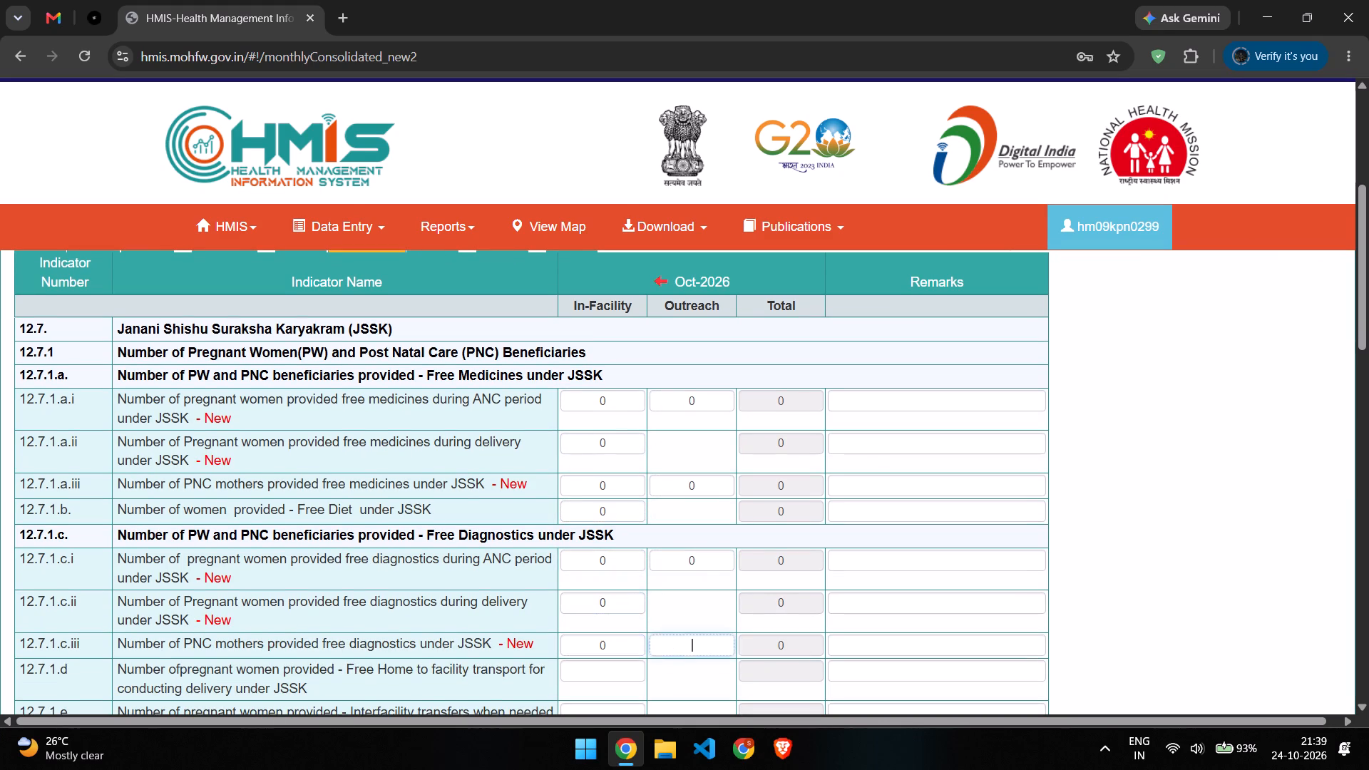
Enter 0 for 12.7.1.c.iii Outreach and for the JSSK transport and drop-back rows 12.7.1.d, 12.7.1.e and 12.7.1.f In-Facility.
left_click(656, 653)
key("0")
key("0")
left_click(621, 679)
key("0")
scroll(640, 631, "down", 3)
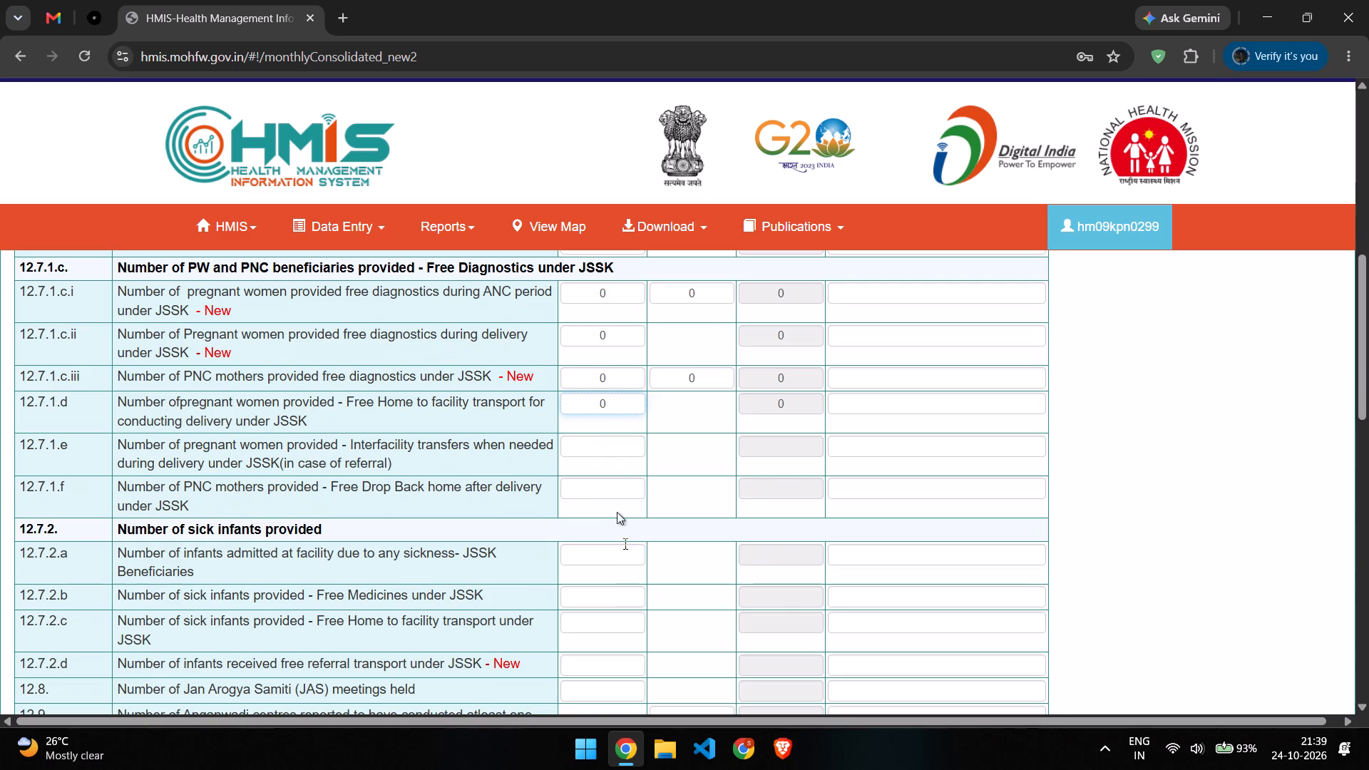
left_click(619, 451)
key("0")
left_click(607, 480)
key("0")
Enter 0 In-Facility for the sick infant rows 12.7.2.a, 12.7.2.b, 12.7.2.c and 12.7.2.d.
left_click(618, 561)
key("0")
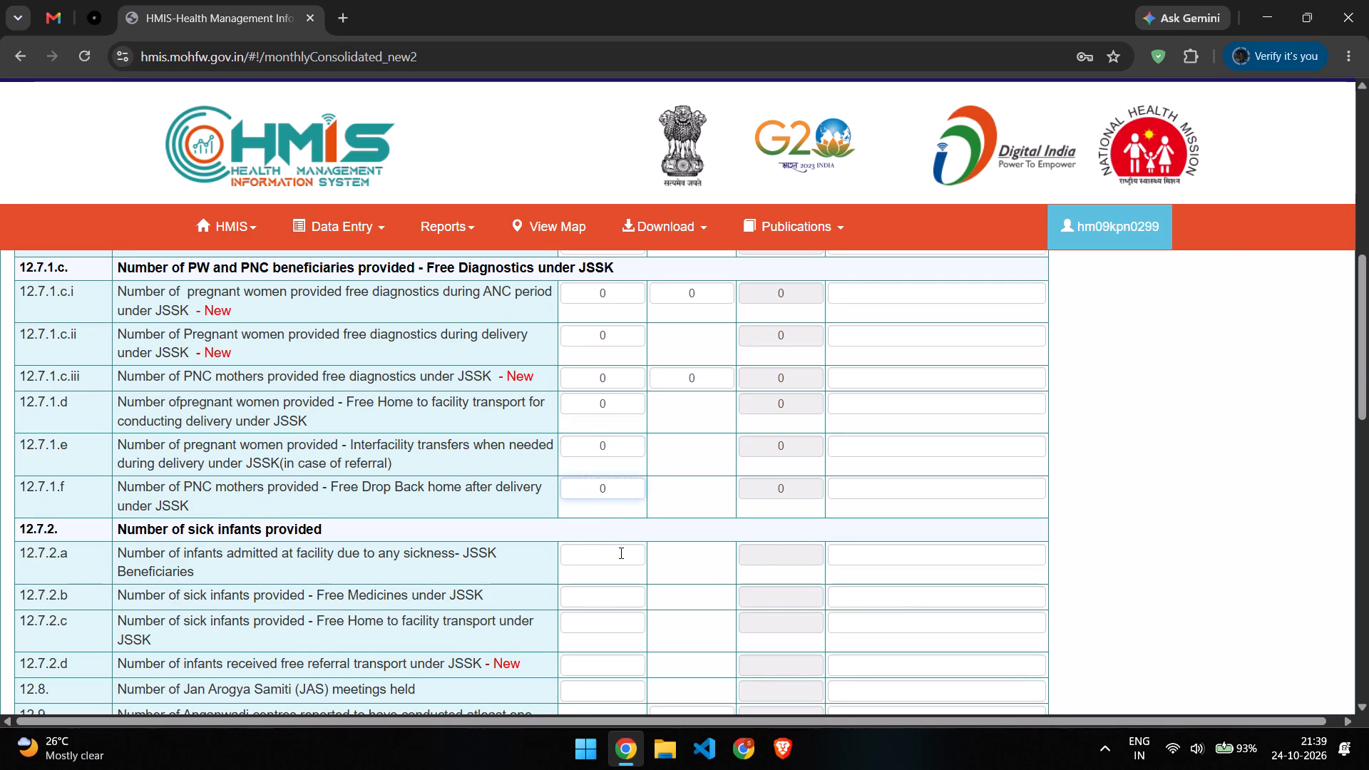
left_click(631, 611)
key("0")
left_click(620, 597)
key("0")
left_click(625, 662)
key("0")
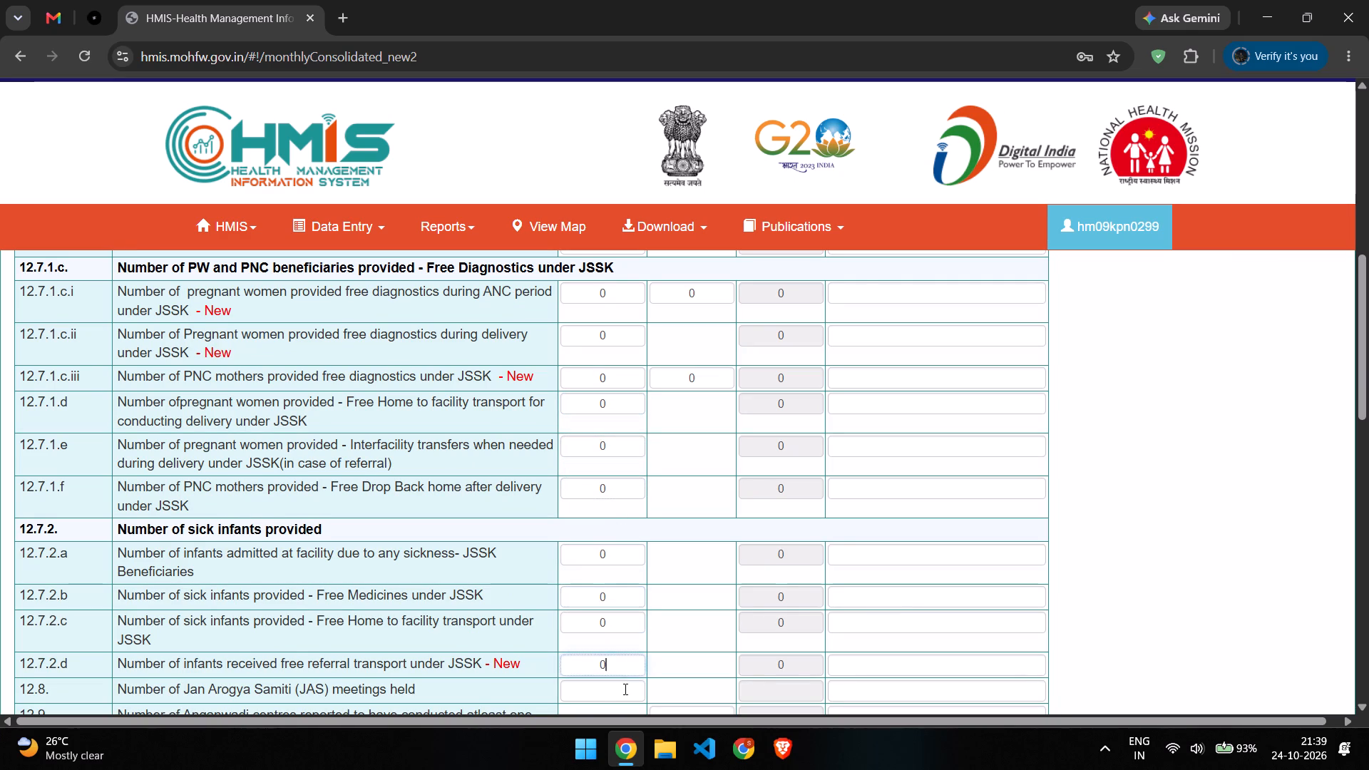
key("0")
Enter 0 for JAS meetings (12.8) In-Facility, Anganwadi centres (12.9) Outreach, and UHND/VHND sessions (12.10) In-Facility and Outreach.
left_click(625, 692)
key("0")
scroll(615, 657, "down", 2)
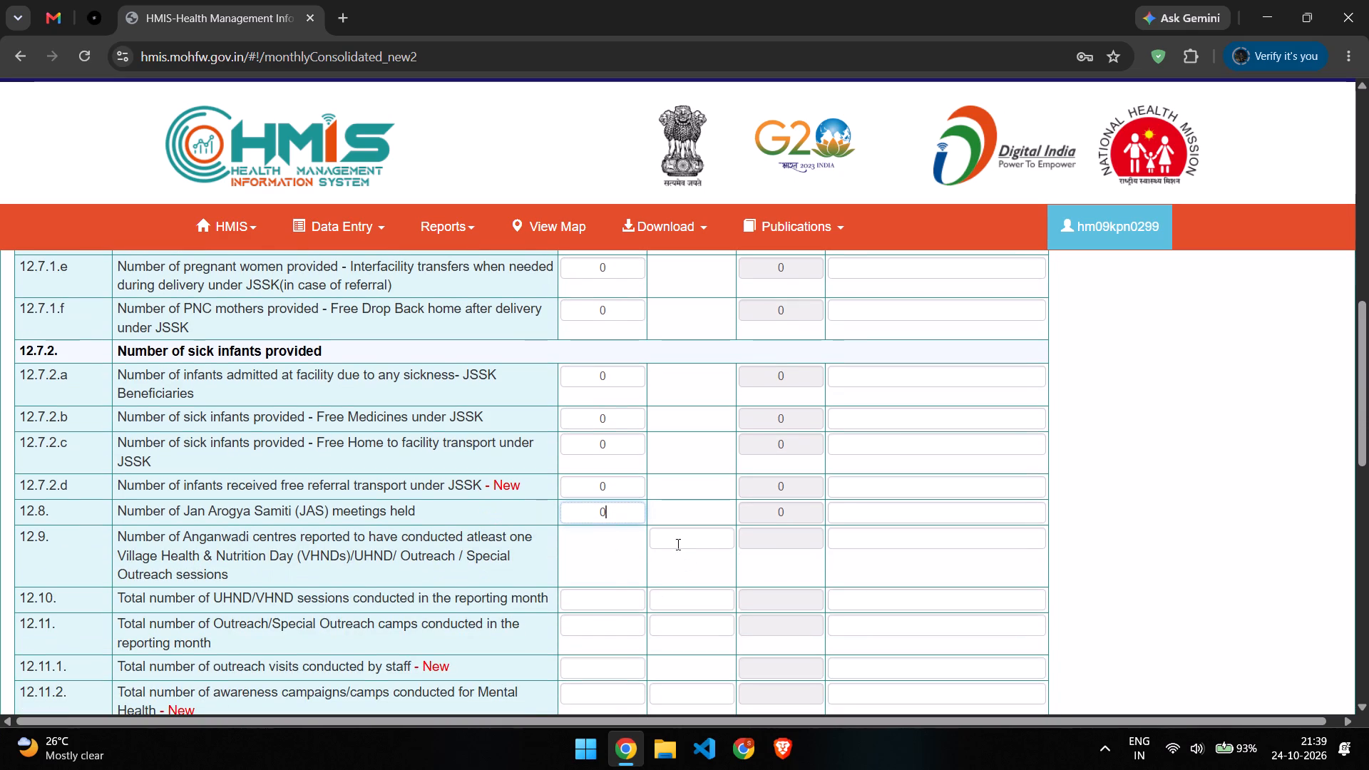
key("0")
left_click(677, 539)
key("0")
left_click(588, 601)
key("0")
left_click(655, 607)
key("0")
key("0")
Enter 0 for outreach camps (12.11) In-Facility and Outreach, and for outreach visits by staff (12.11.1) In-Facility.
left_click(615, 632)
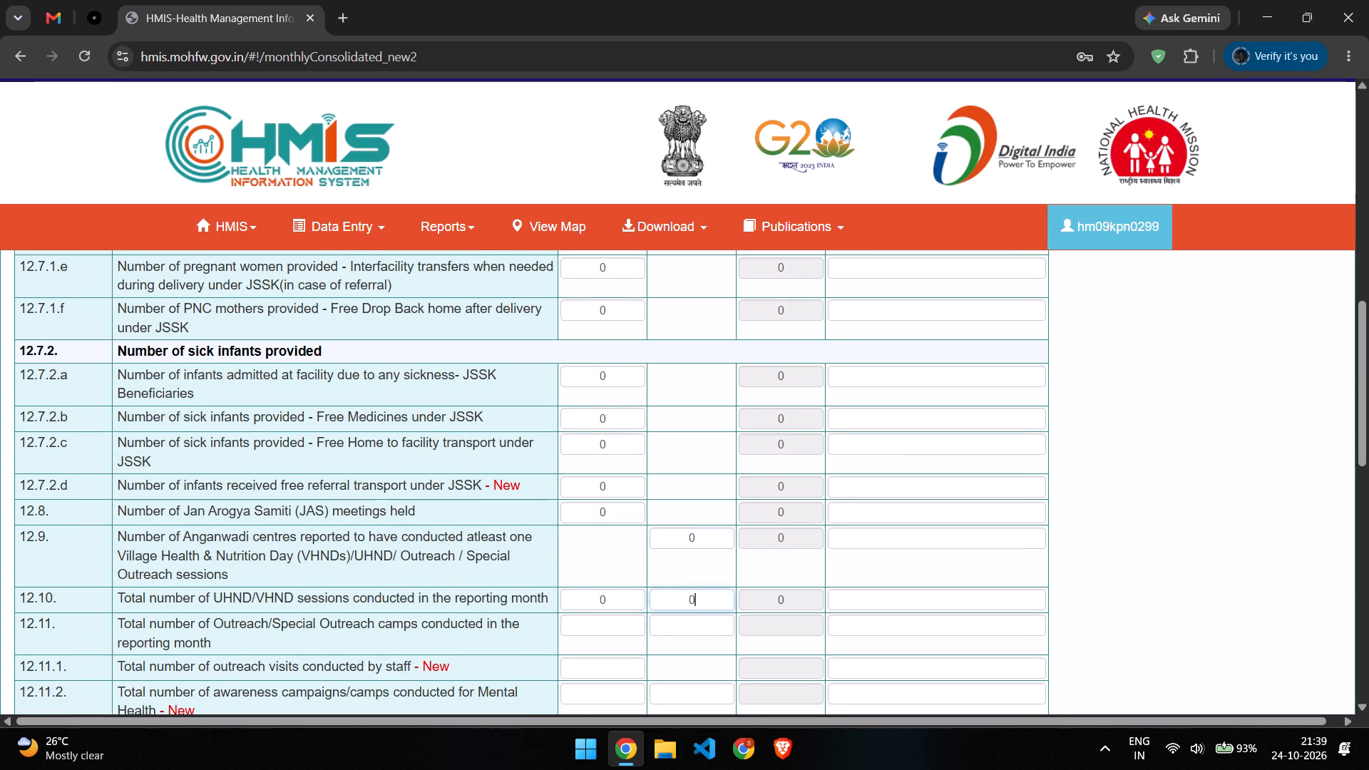
key("space")
left_click(653, 622)
key("0")
key("0")
left_click(640, 633)
key("0")
left_click(628, 662)
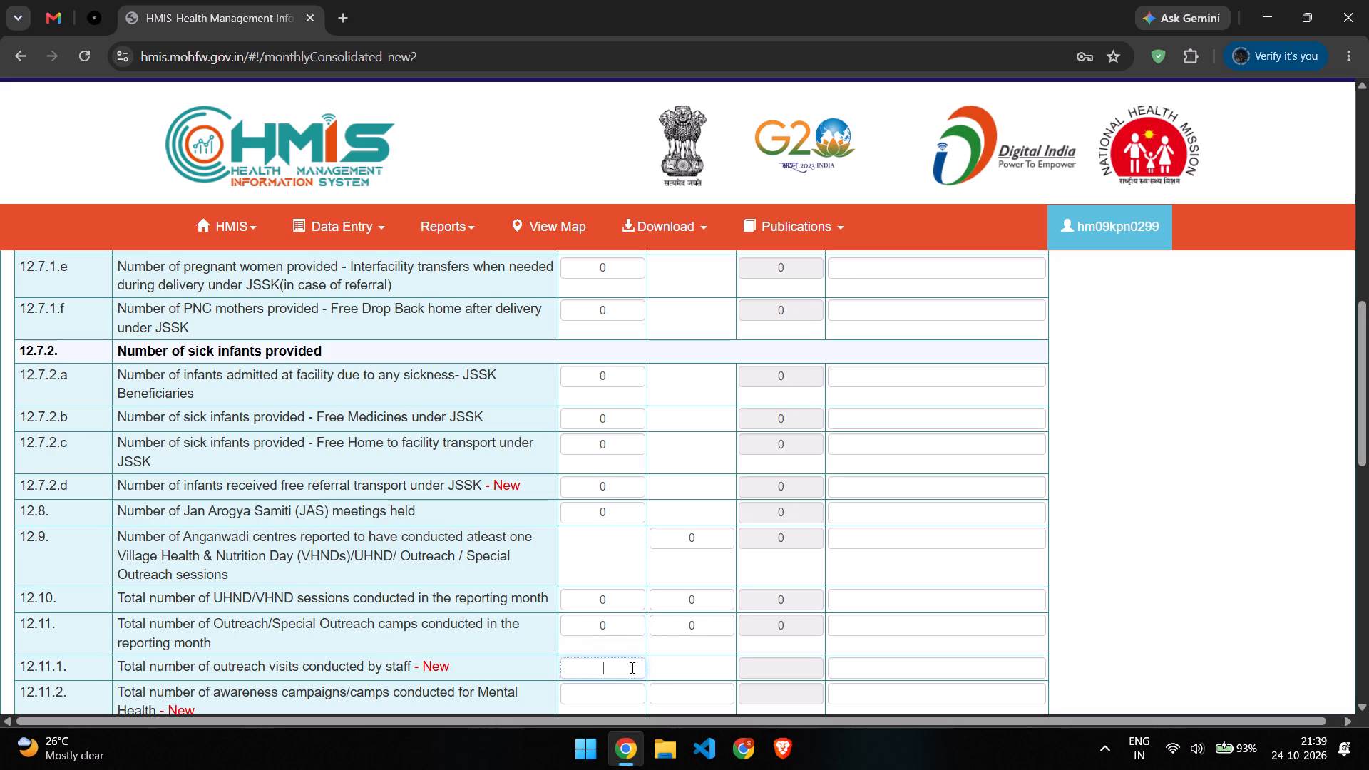
left_click(631, 667)
key("0")
Enter 0 for mental health awareness campaigns (12.11.2) In-Facility and Outreach, and for Patient Satisfaction Score (12.12) In-Facility.
left_click(637, 701)
key("0")
left_click(674, 696)
key("0")
scroll(652, 664, "down", 2)
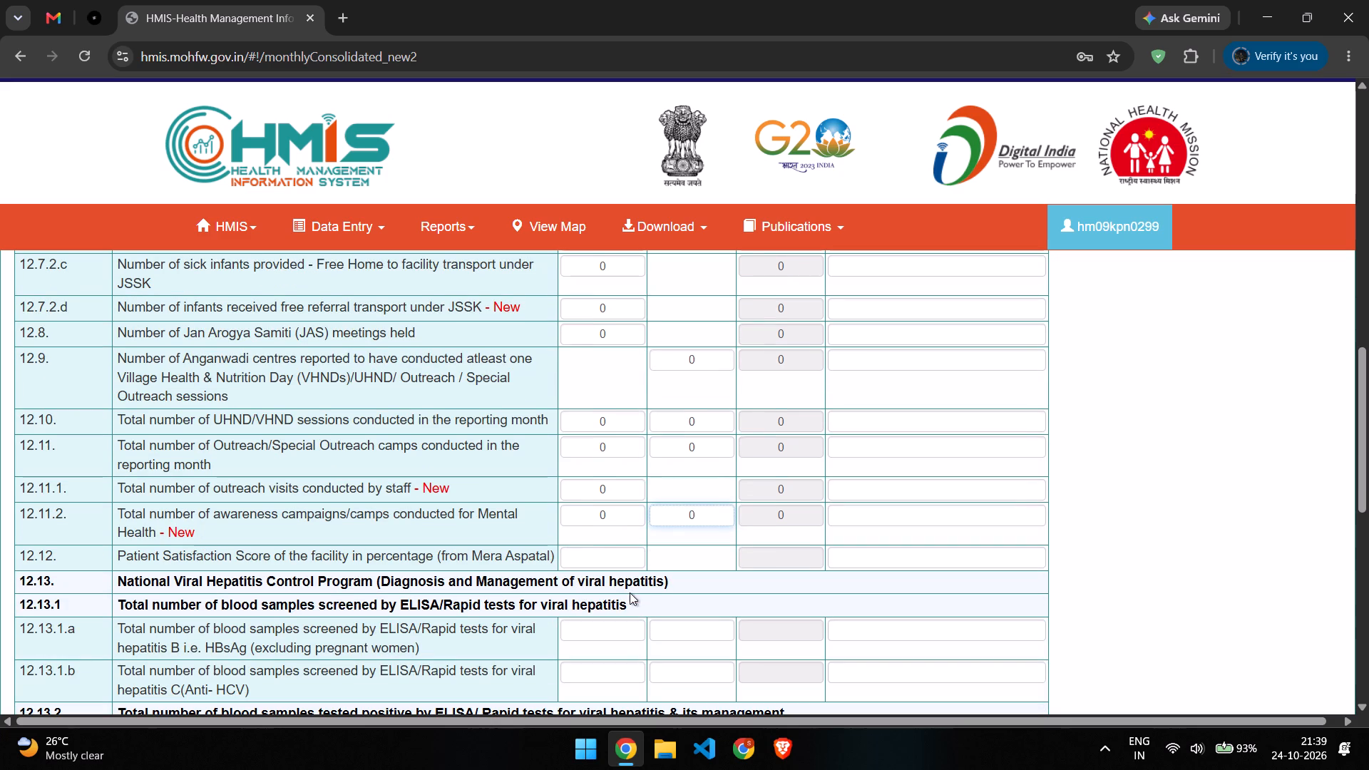
key("0")
left_click(622, 570)
left_click(622, 562)
key("0")
Enter 0 In-Facility and Outreach for the viral hepatitis screening rows 12.13.1.a and 12.13.1.b.
left_click(615, 618)
key("0")
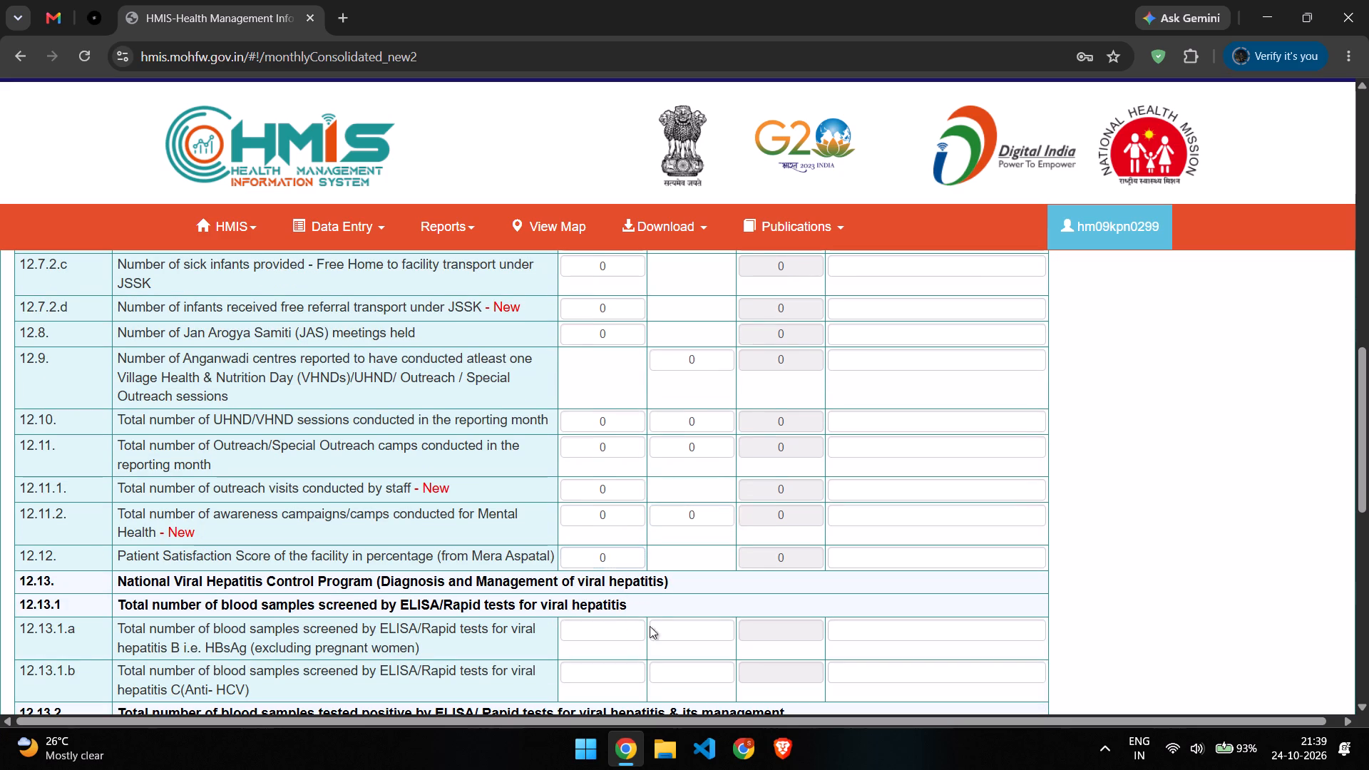
key("0")
left_click(662, 628)
key("0")
left_click(640, 632)
key("0")
left_click(622, 670)
key("0")
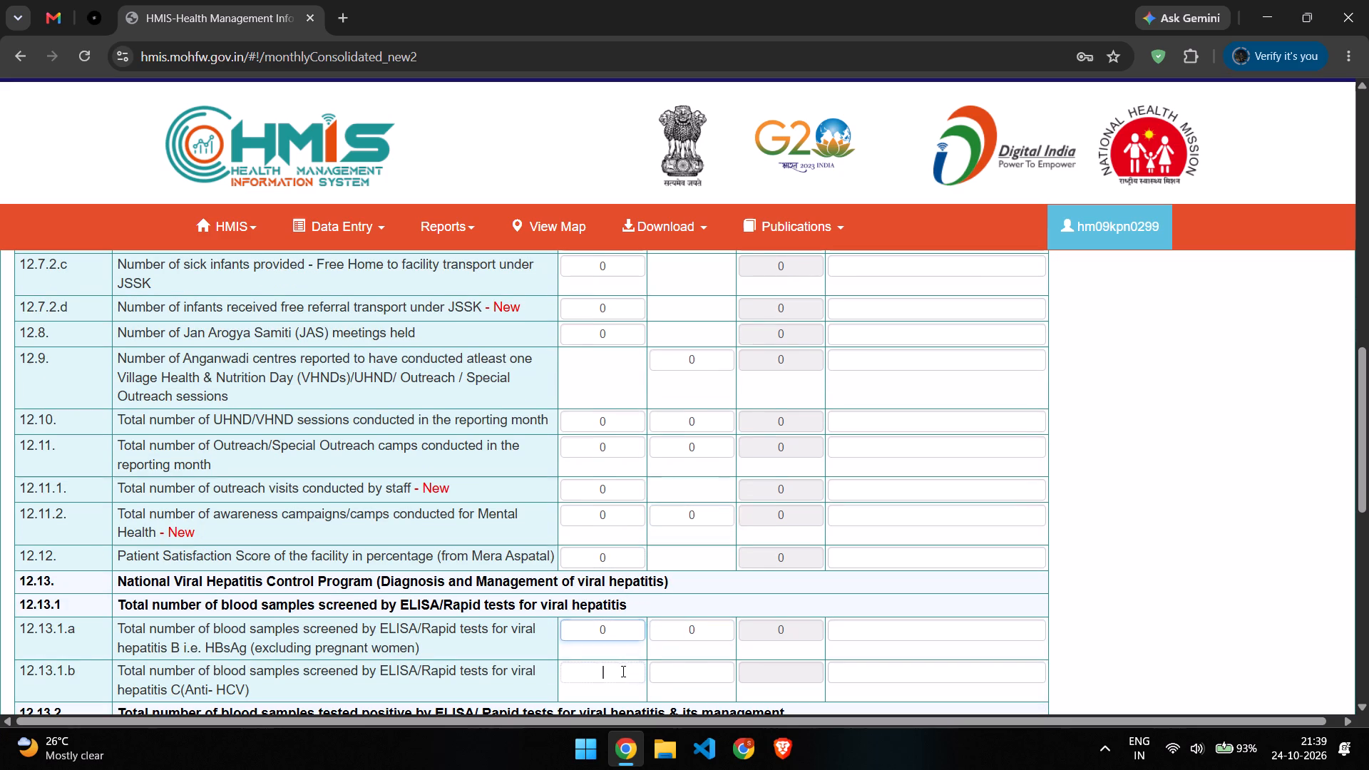
left_click(680, 674)
key("0")
Enter 0 In-Facility for the positive hepatitis sample rows 12.13.2.a and 12.13.2.b.
scroll(672, 641, "down", 4)
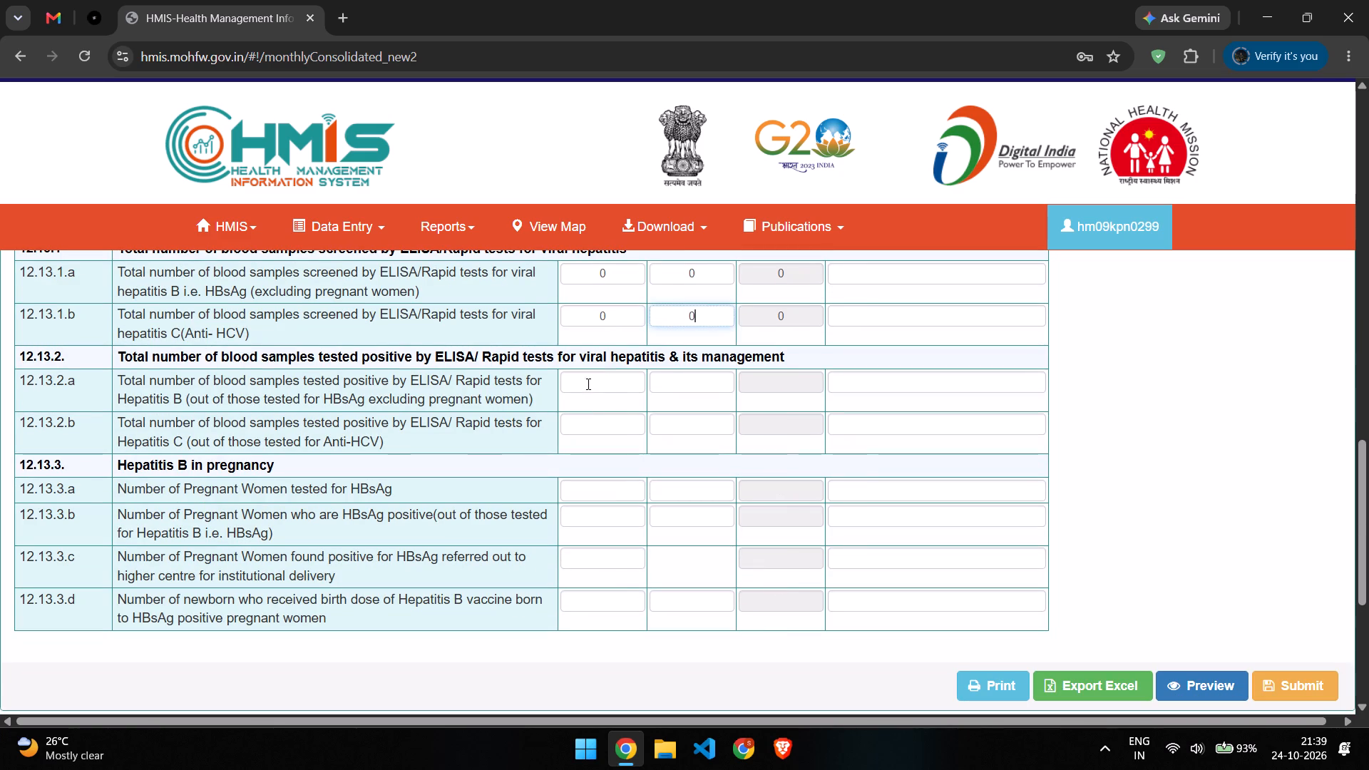
left_click(595, 384)
key("0")
left_click(630, 432)
key("0")
Enter 0 In-Facility for the Hepatitis B in pregnancy rows 12.13.3.a to 12.13.3.d, and Outreach for 12.13.3.d.
left_click(599, 481)
key("0")
key("0")
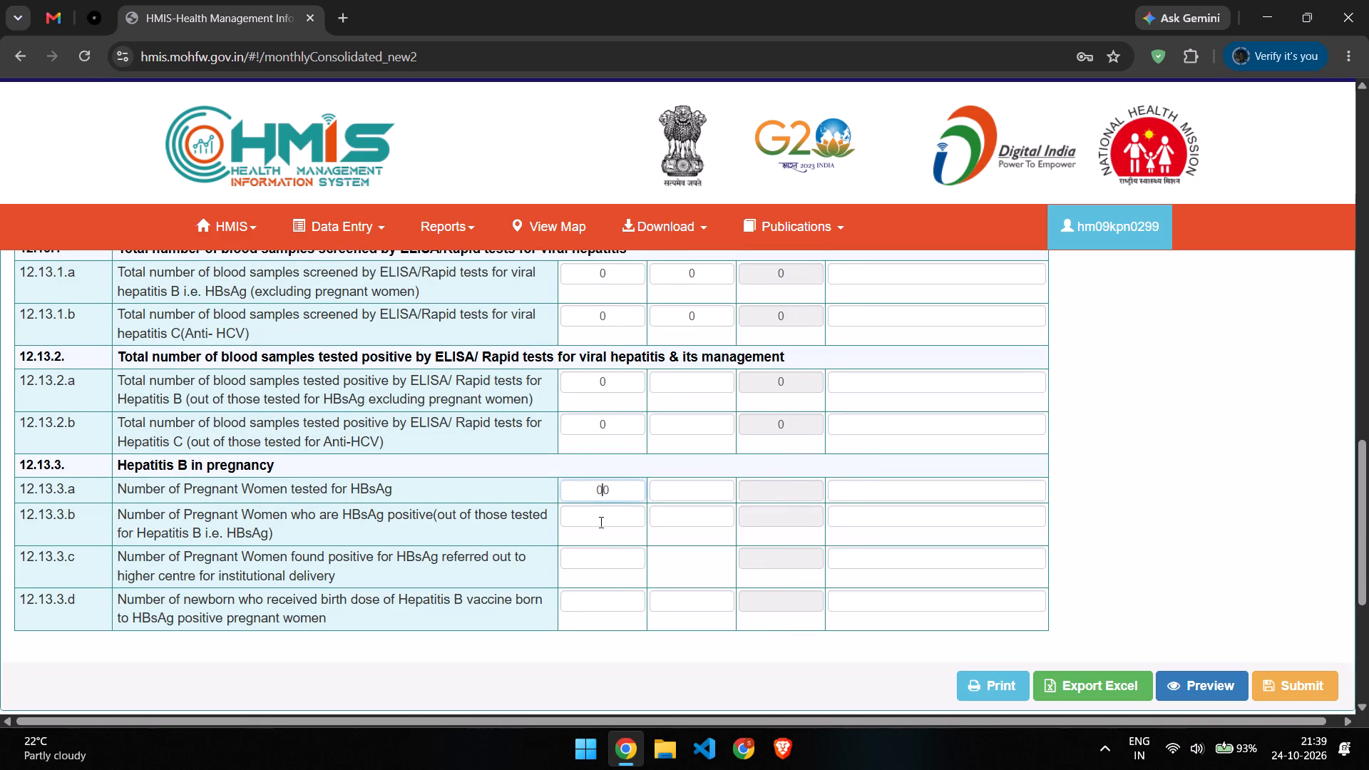
left_click(600, 523)
key("0")
left_click(598, 556)
key("0")
left_click(602, 603)
key("0")
left_click(655, 601)
key("0")
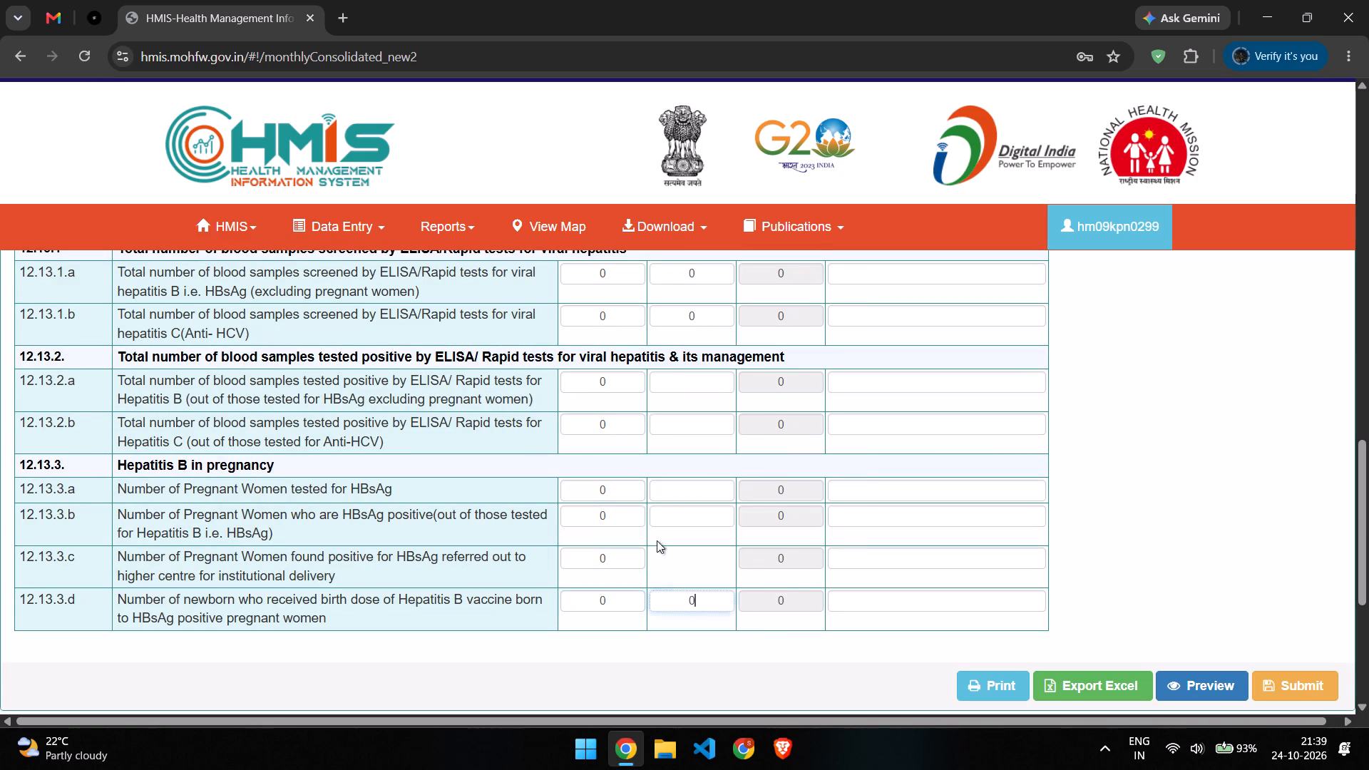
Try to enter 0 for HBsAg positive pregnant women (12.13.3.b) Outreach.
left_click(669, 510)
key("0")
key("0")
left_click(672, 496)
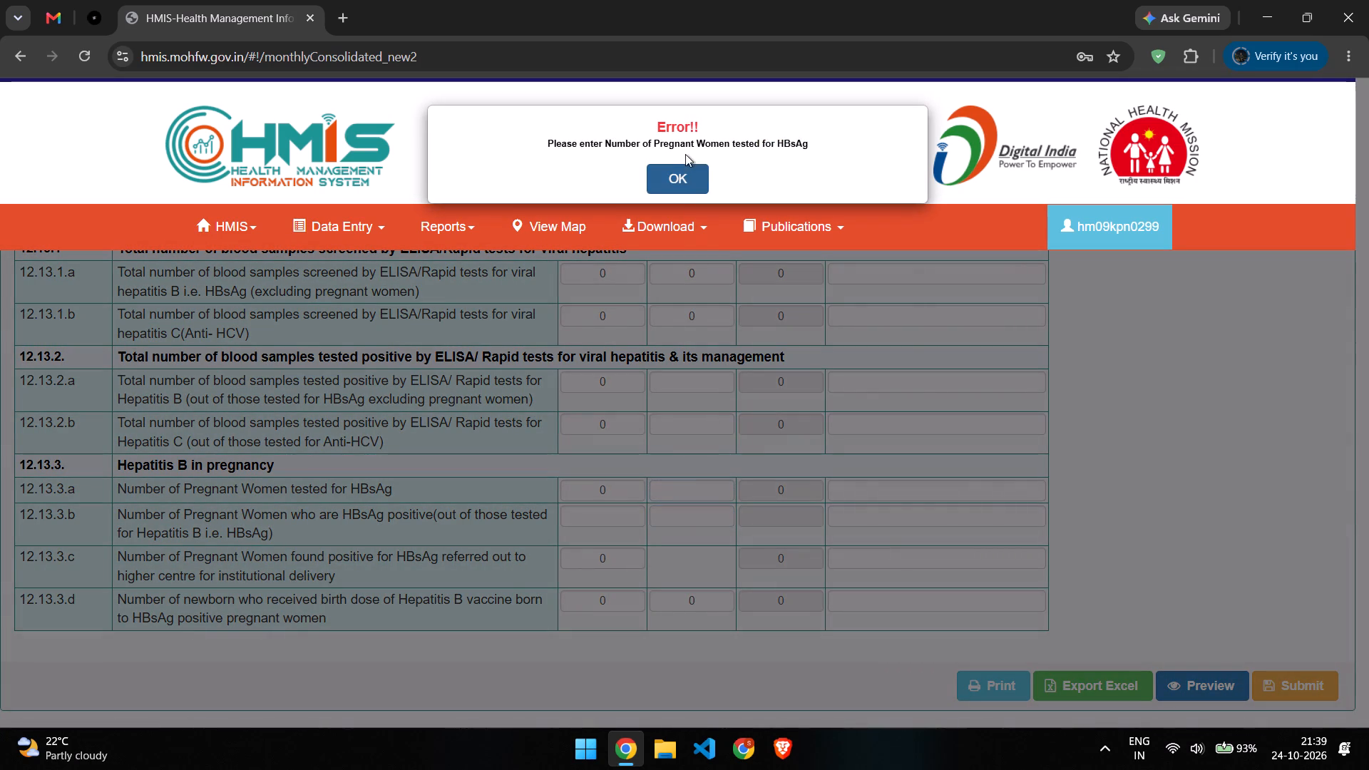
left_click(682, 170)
Enter 0 Outreach for 12.13.2.a, 12.13.2.b and 12.13.3.a, and 0 Outreach and In-Facility for 12.13.3.b.
left_click(694, 379)
key("0")
left_click(690, 423)
key("0")
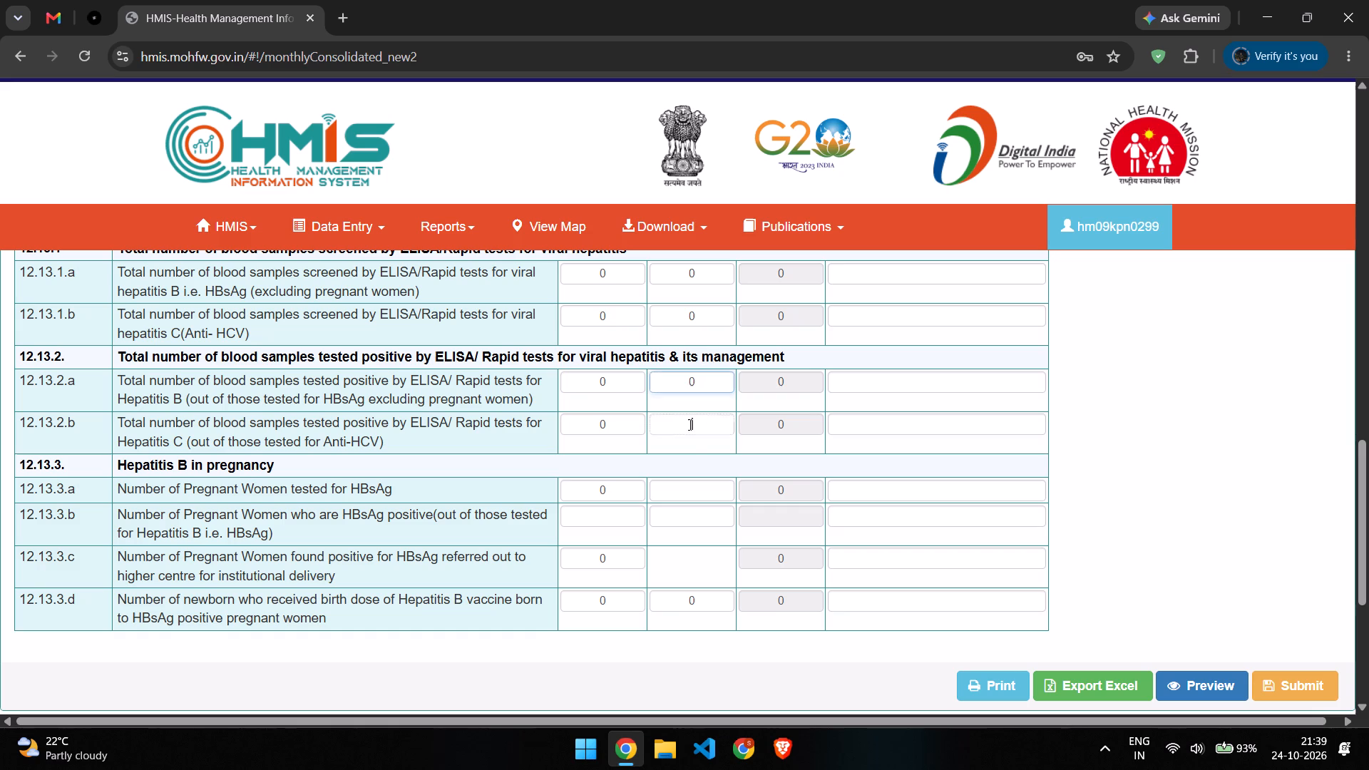
left_click(683, 482)
key("0")
left_click(668, 525)
key("0")
left_click(613, 517)
key("0")
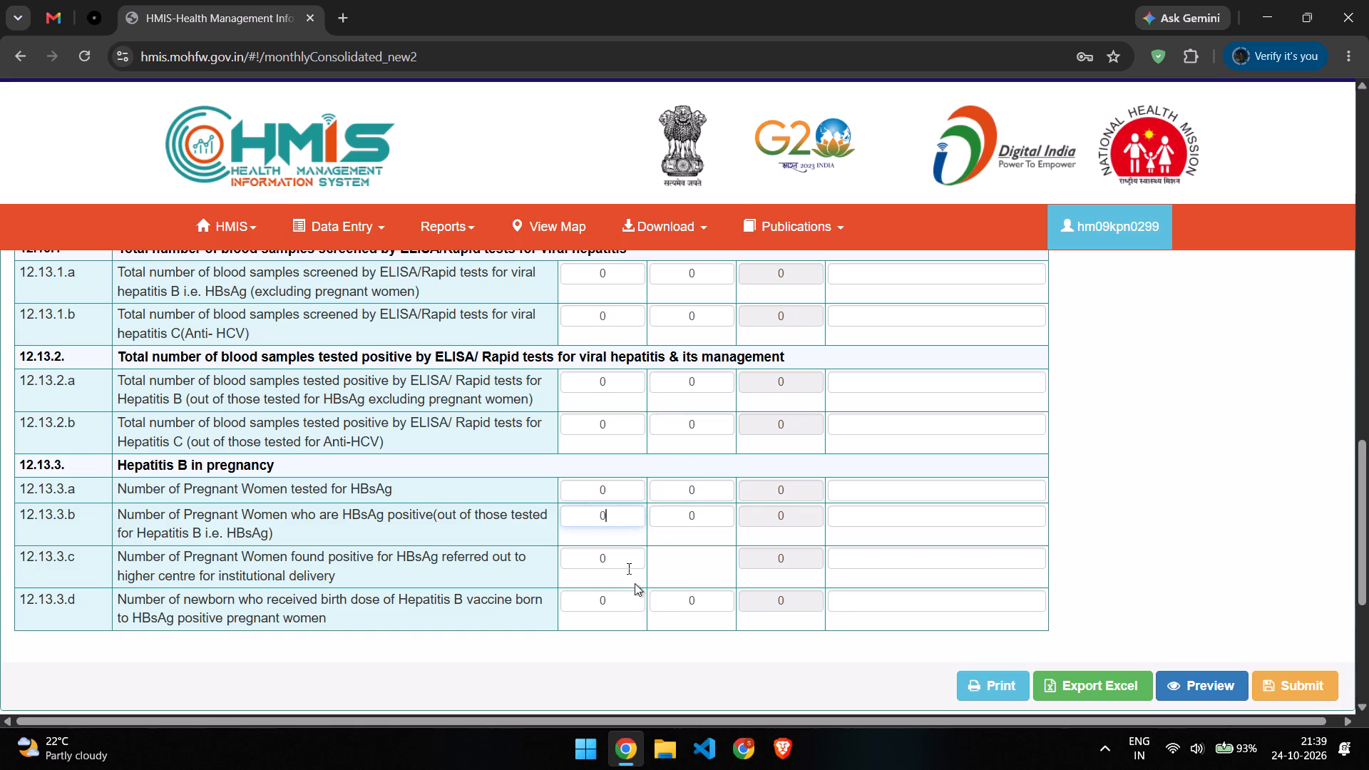
Review the values entered in the Part-C M12(cont..) section from 12.7 to 12.13.3.d.
scroll(656, 575, "up", 12)
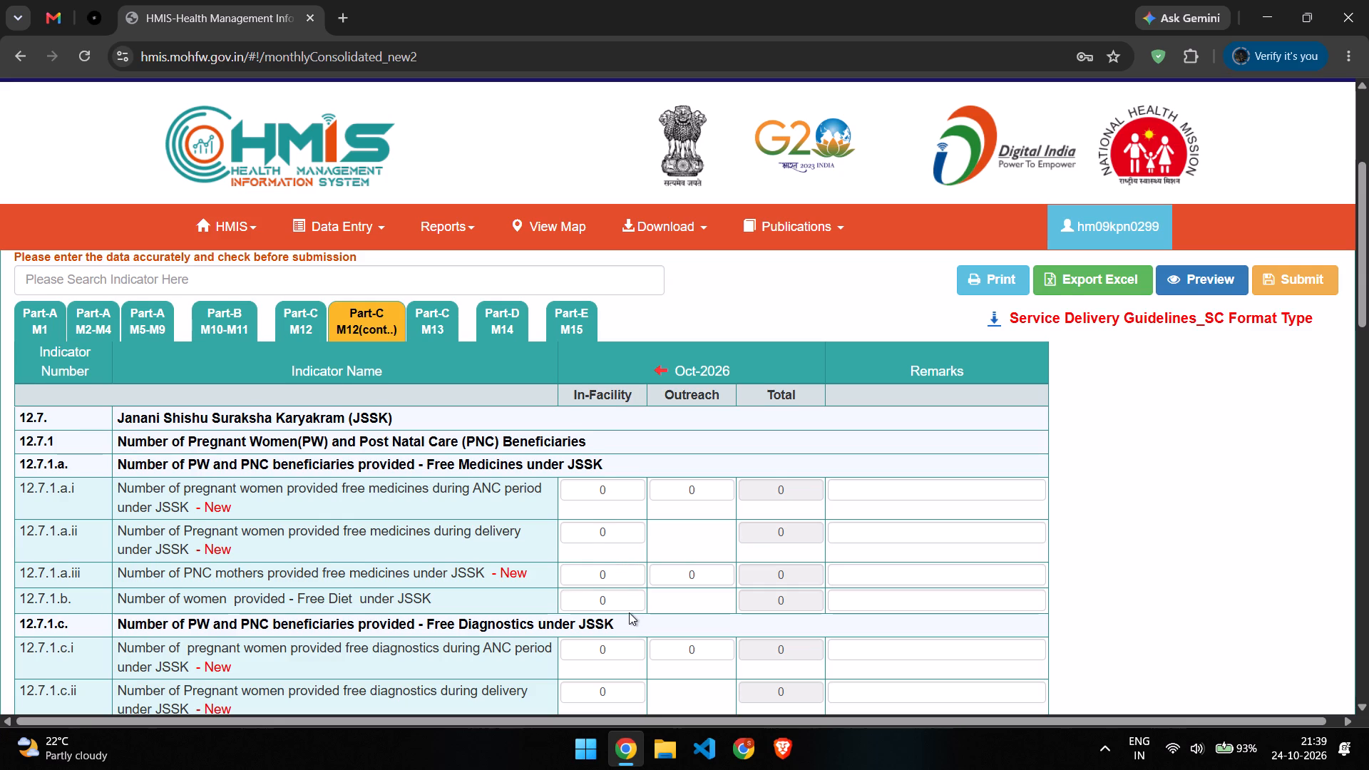
scroll(629, 612, "down", 1)
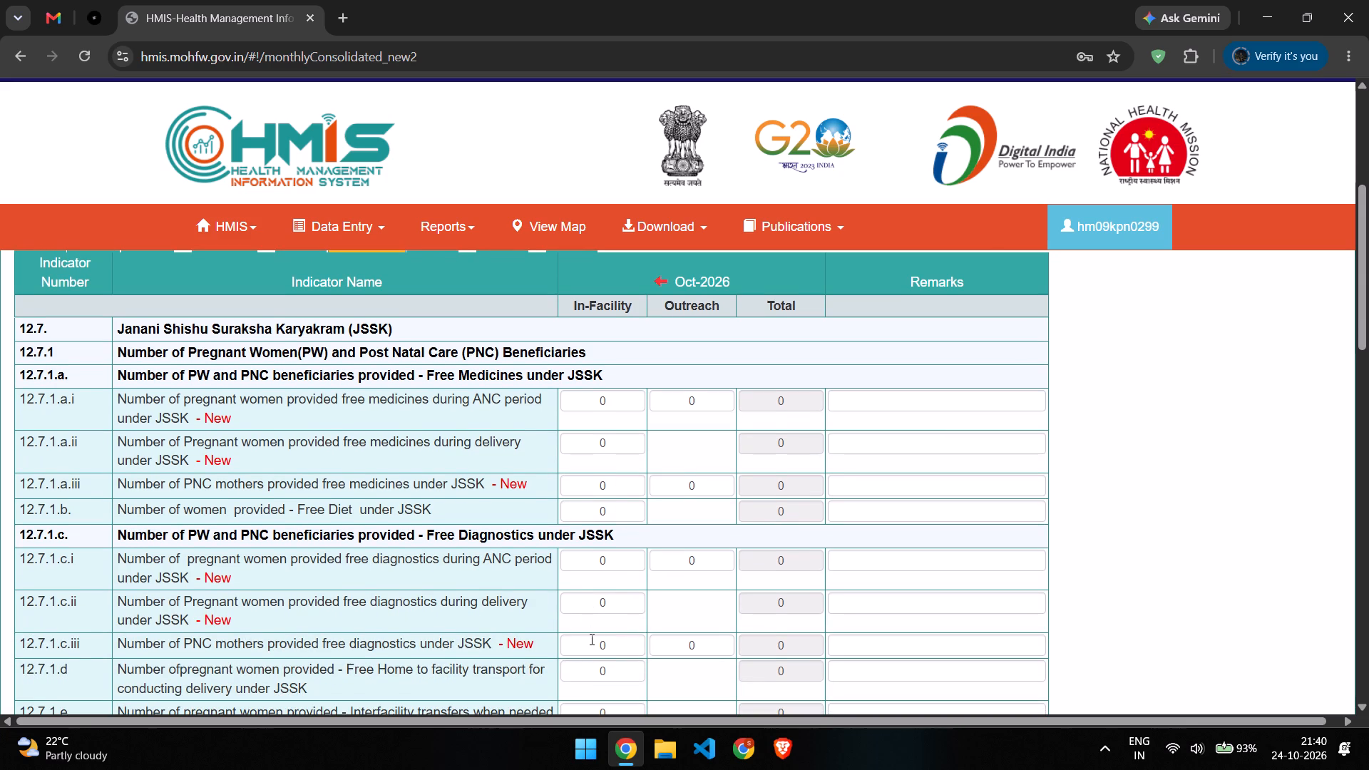
scroll(591, 640, "down", 1)
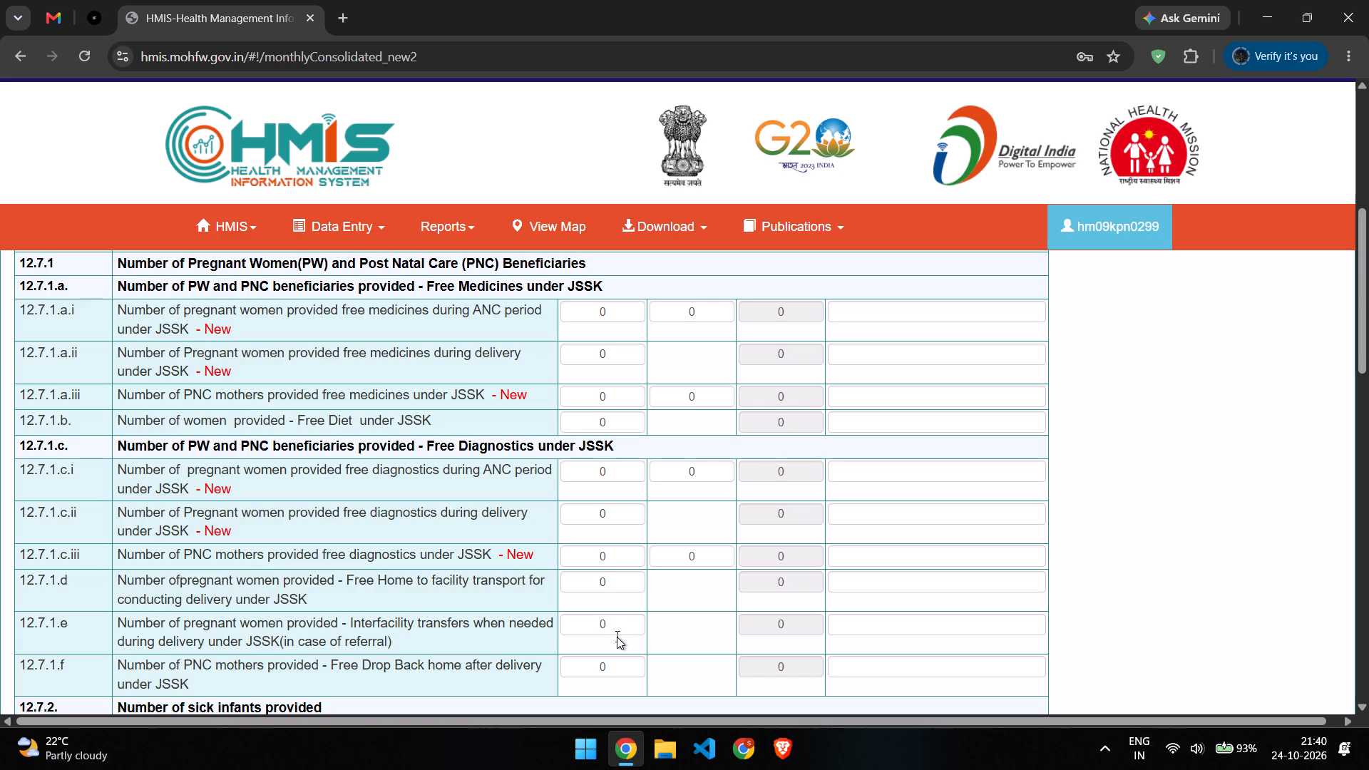
scroll(588, 625, "down", 2)
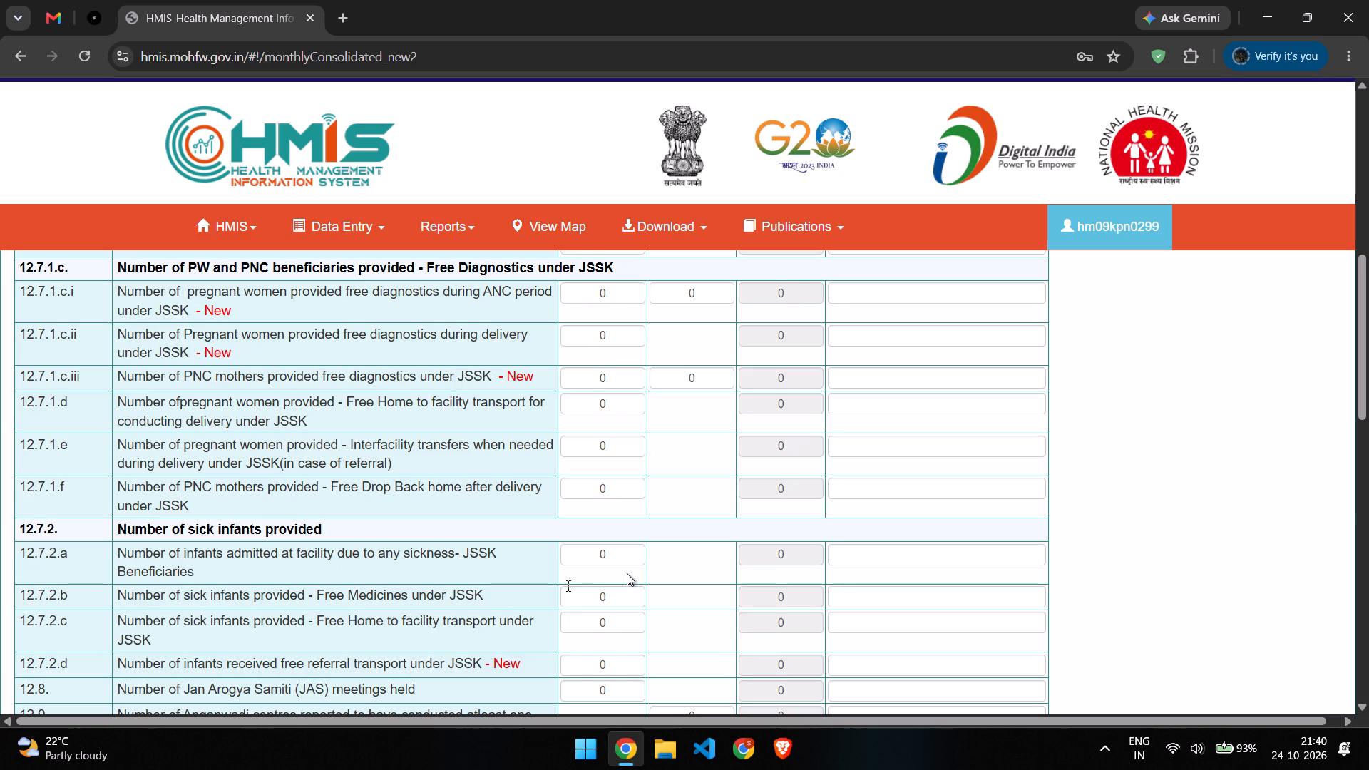
scroll(627, 573, "down", 2)
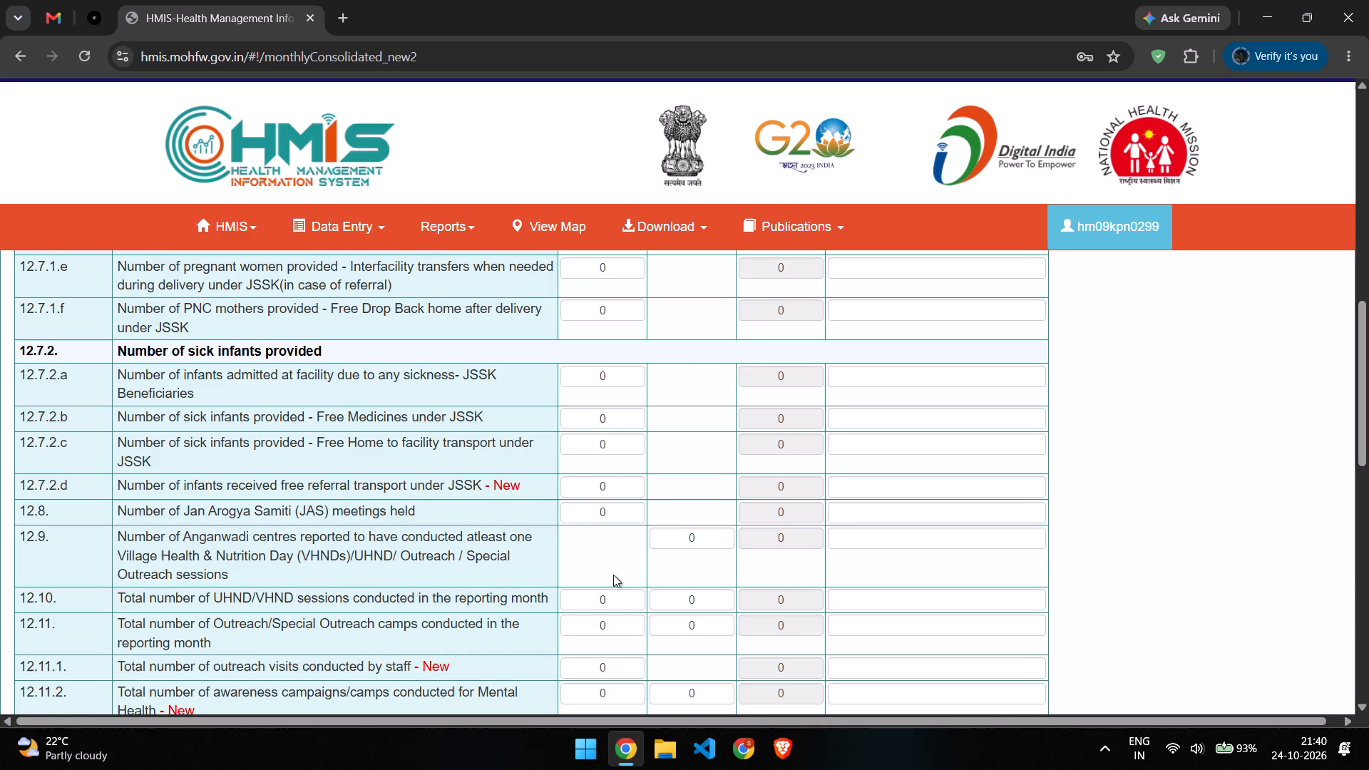
scroll(613, 575, "down", 1)
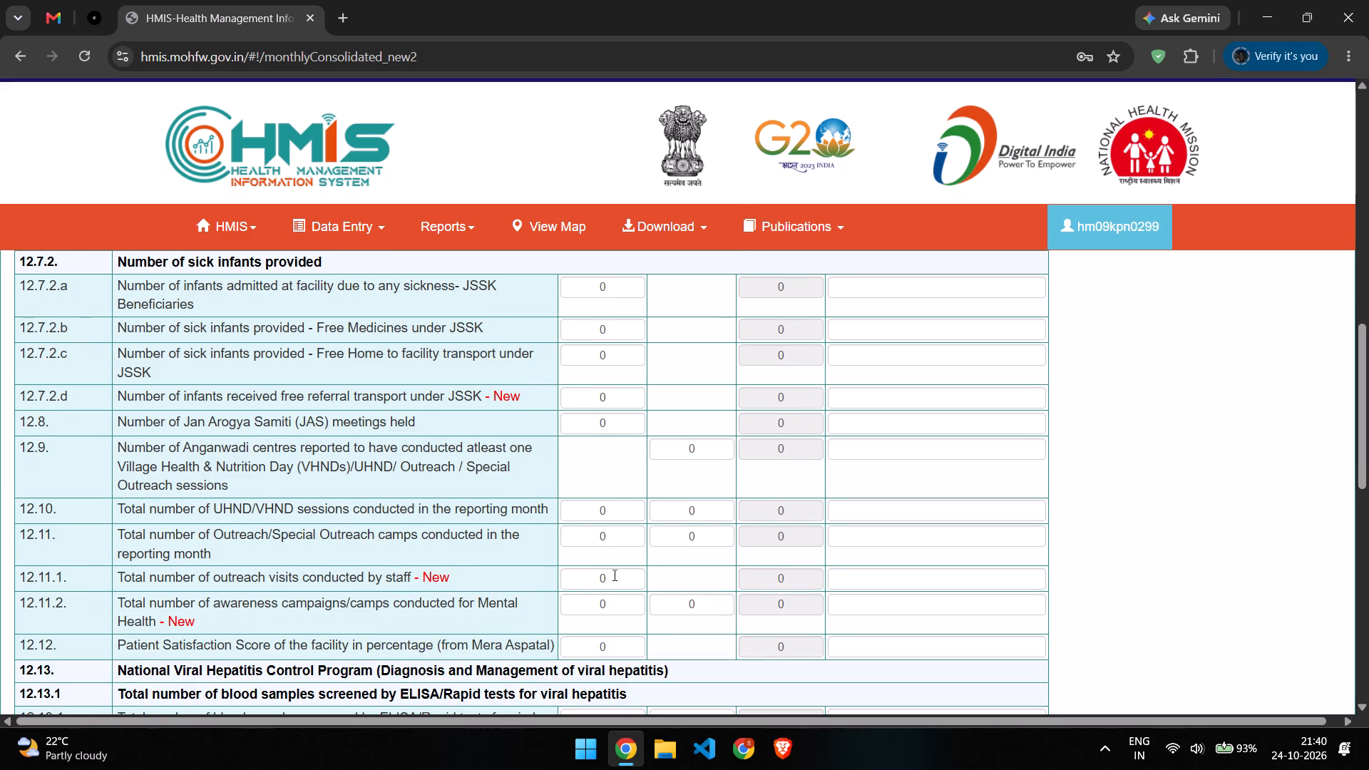
scroll(613, 575, "down", 2)
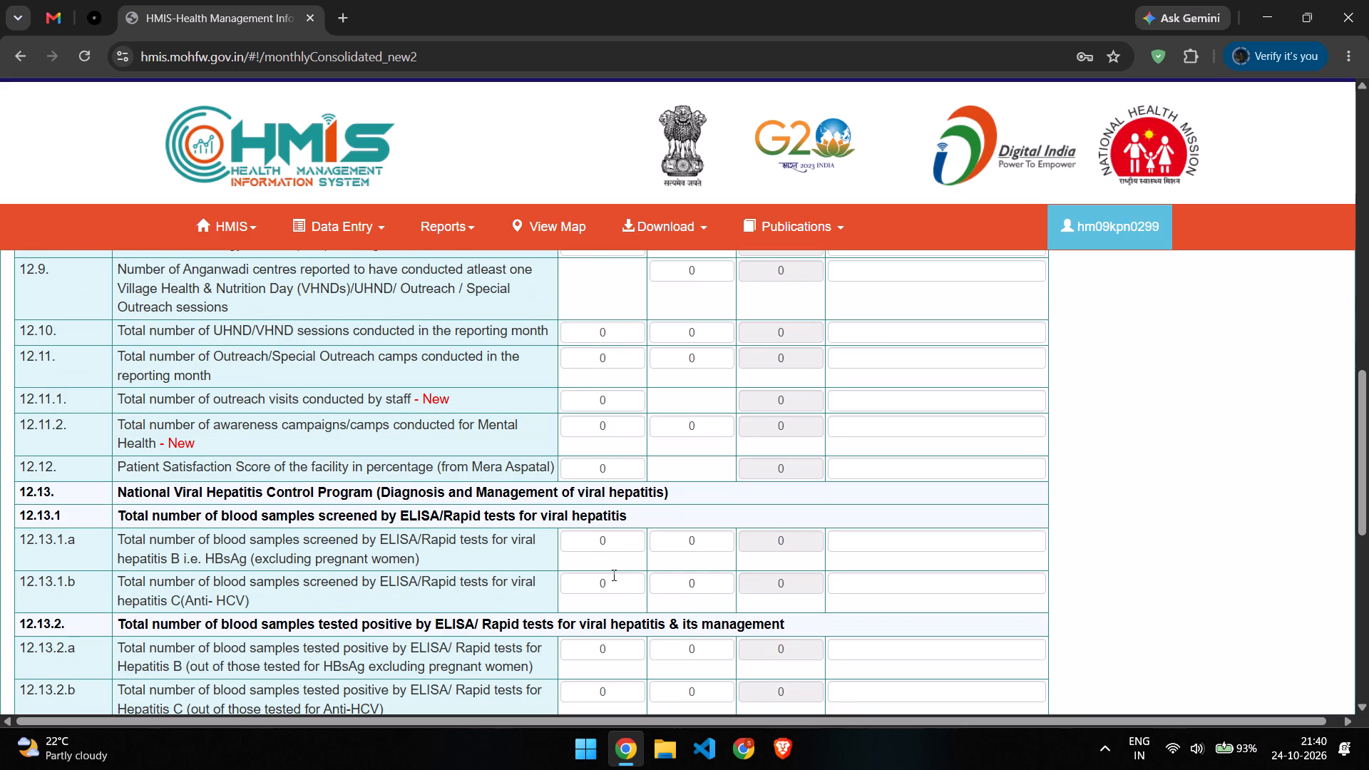
scroll(612, 575, "down", 2)
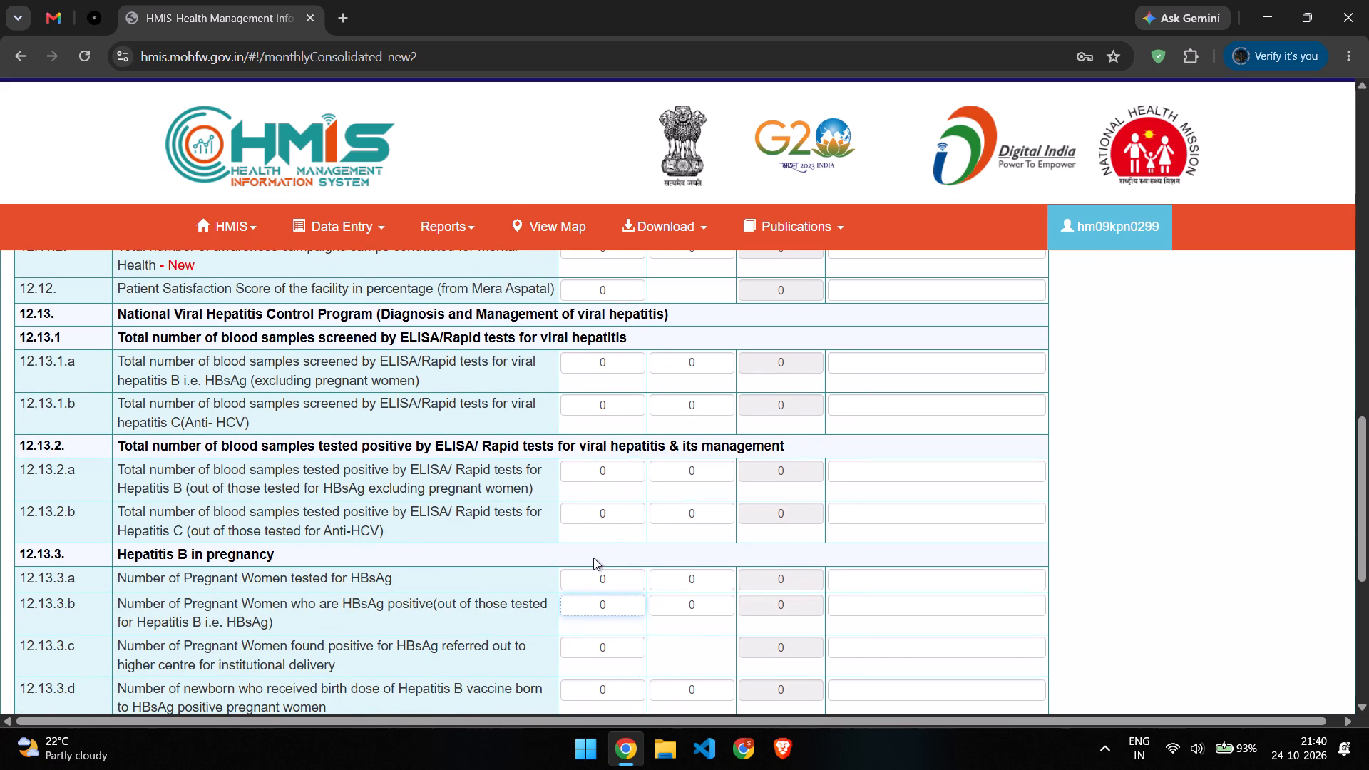
scroll(605, 603, "down", 1)
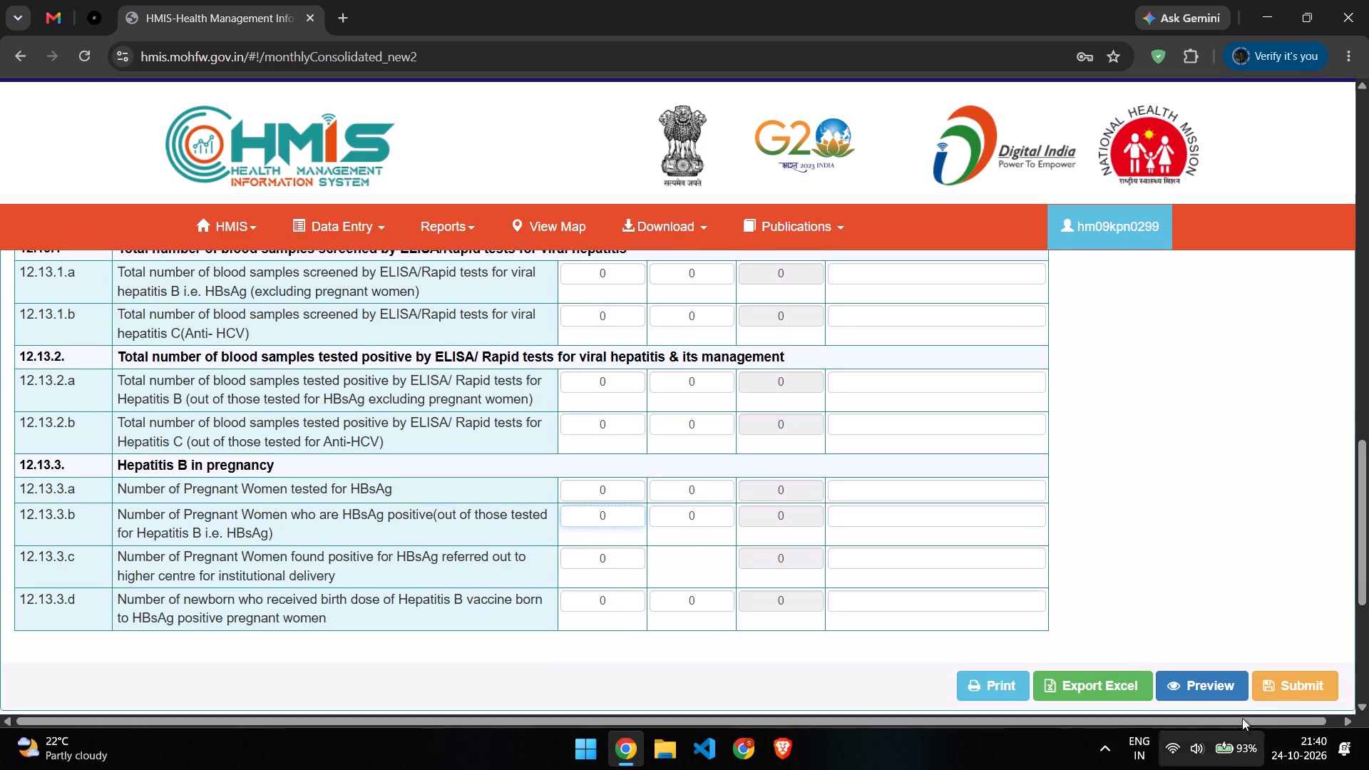
Submit the Part-C M12(cont..) data and close the resulting dialog.
left_click(1284, 693)
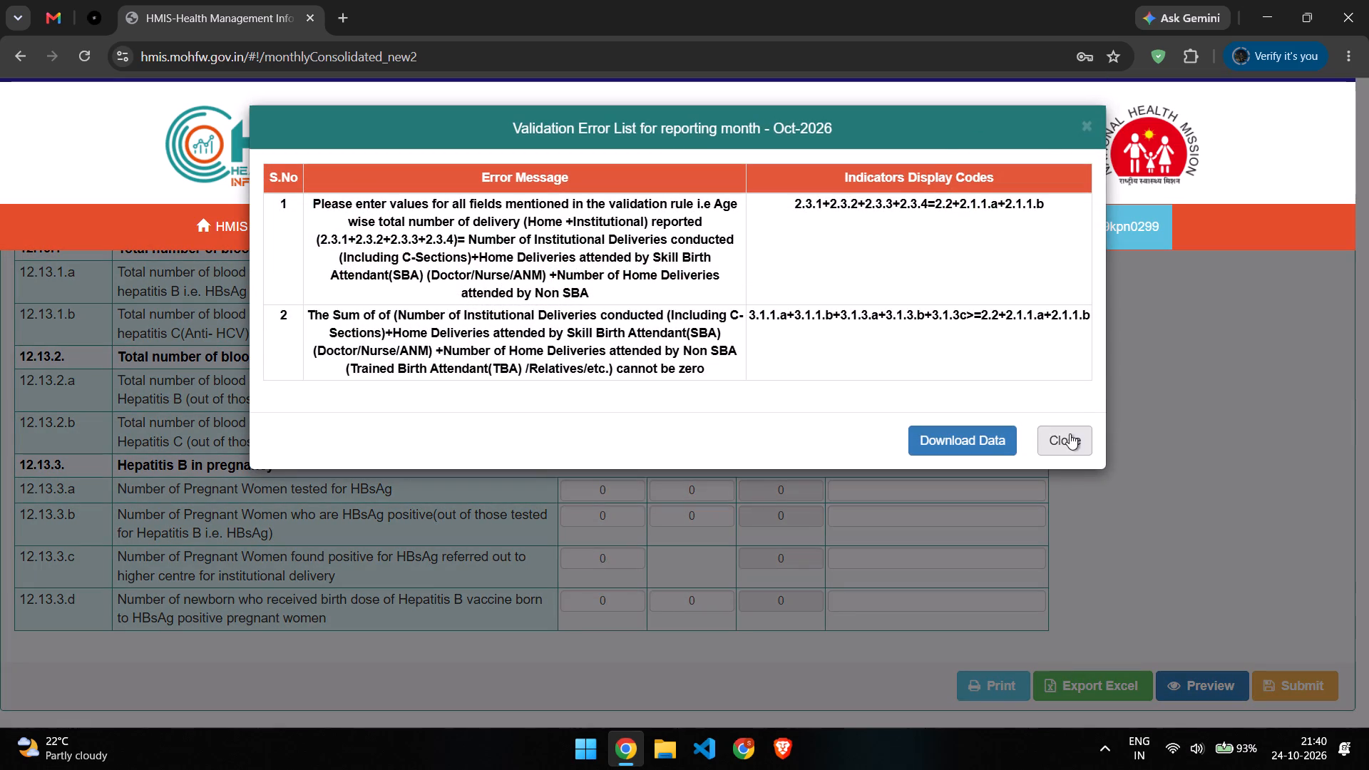
left_click(1070, 433)
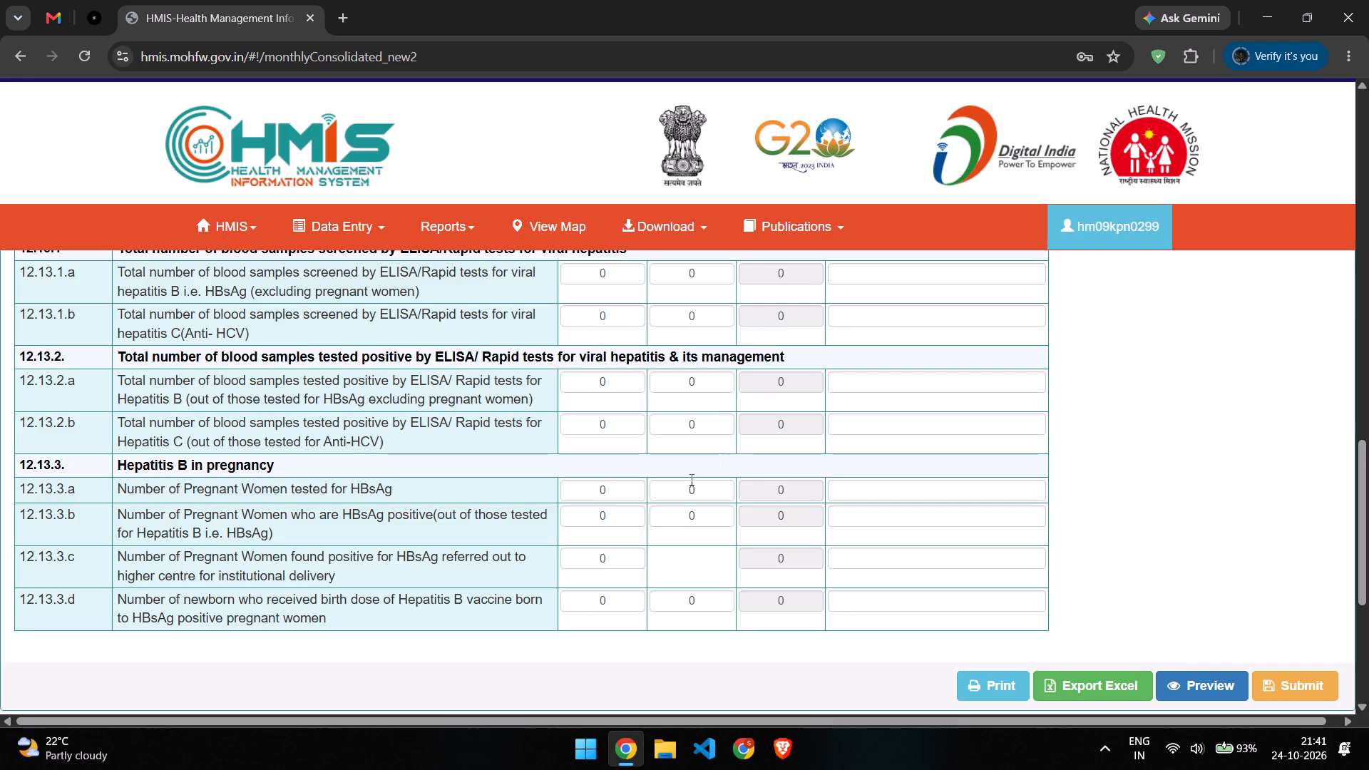
Open the Part-C M13 Diagnostics section and look over its indicators.
scroll(680, 489, "up", 14)
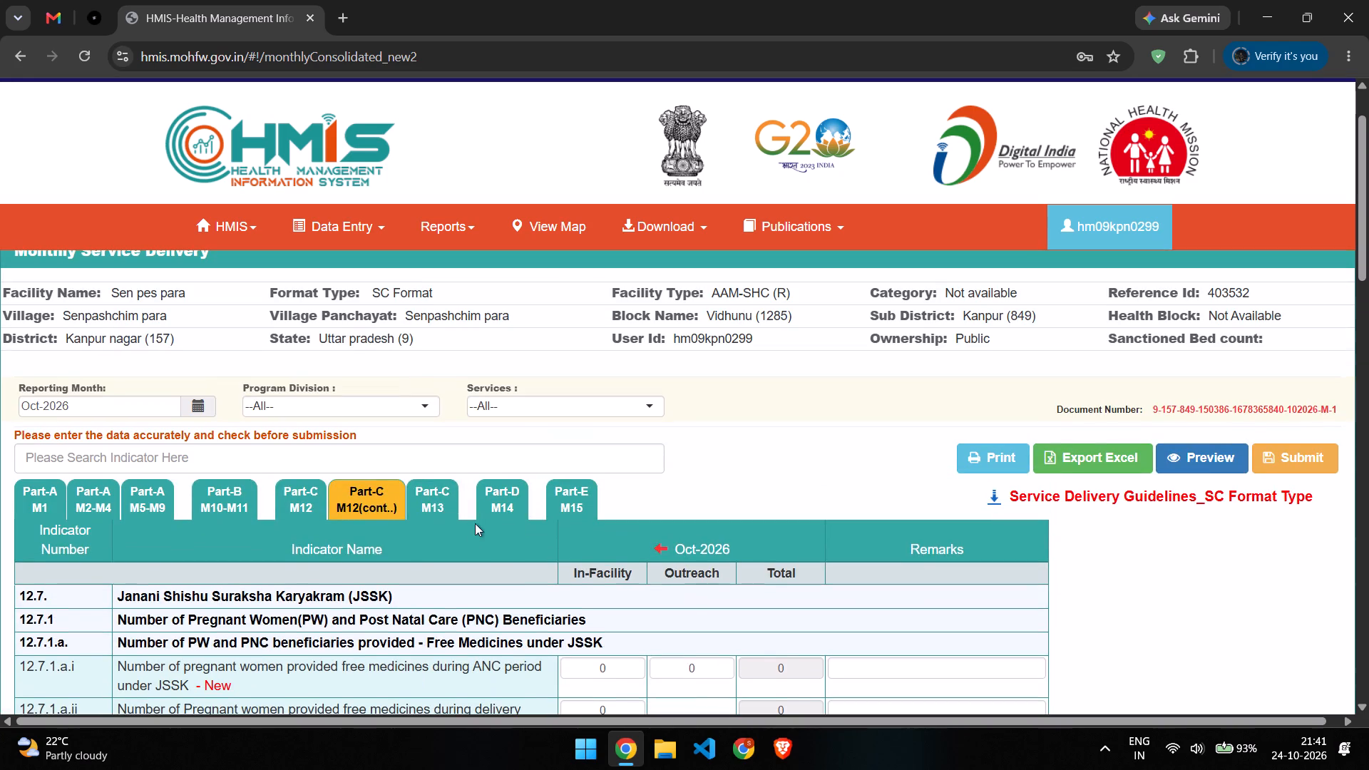
left_click(441, 515)
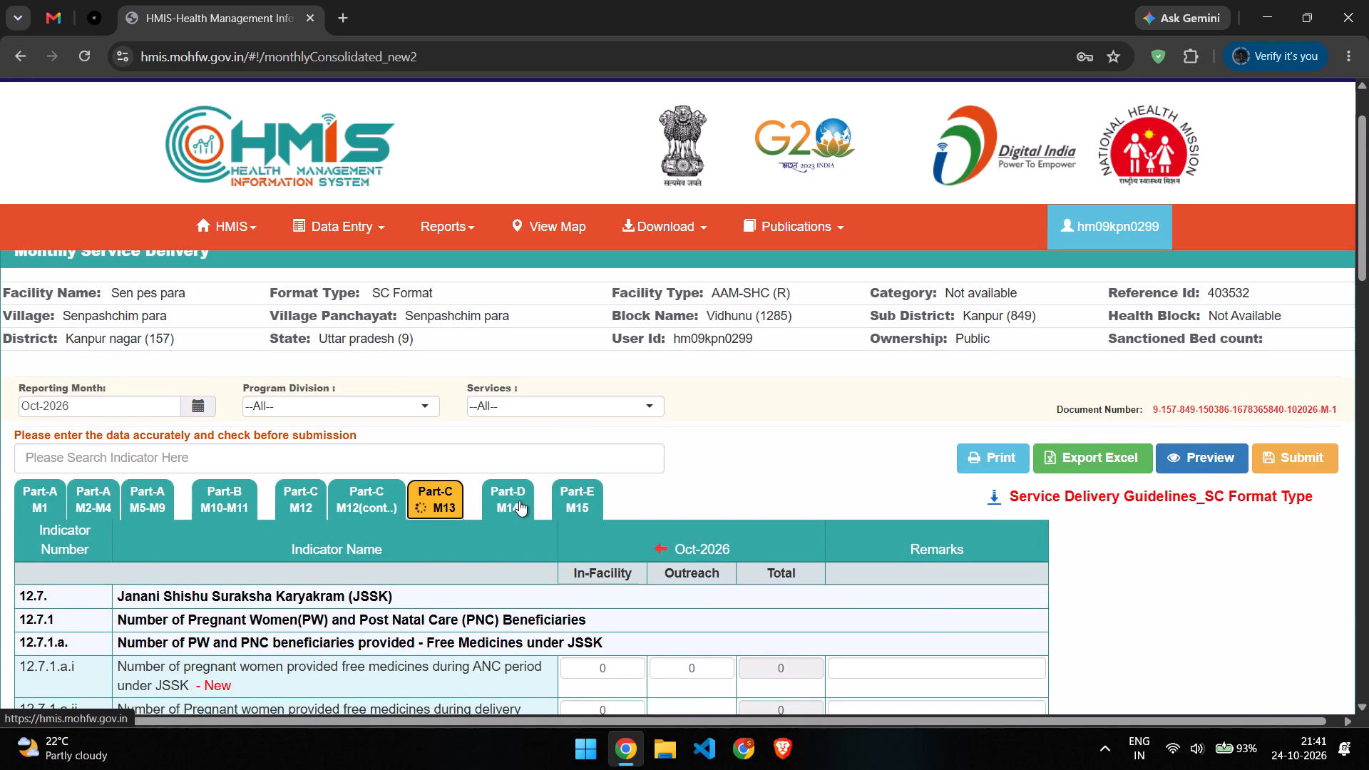
scroll(522, 498, "down", 6)
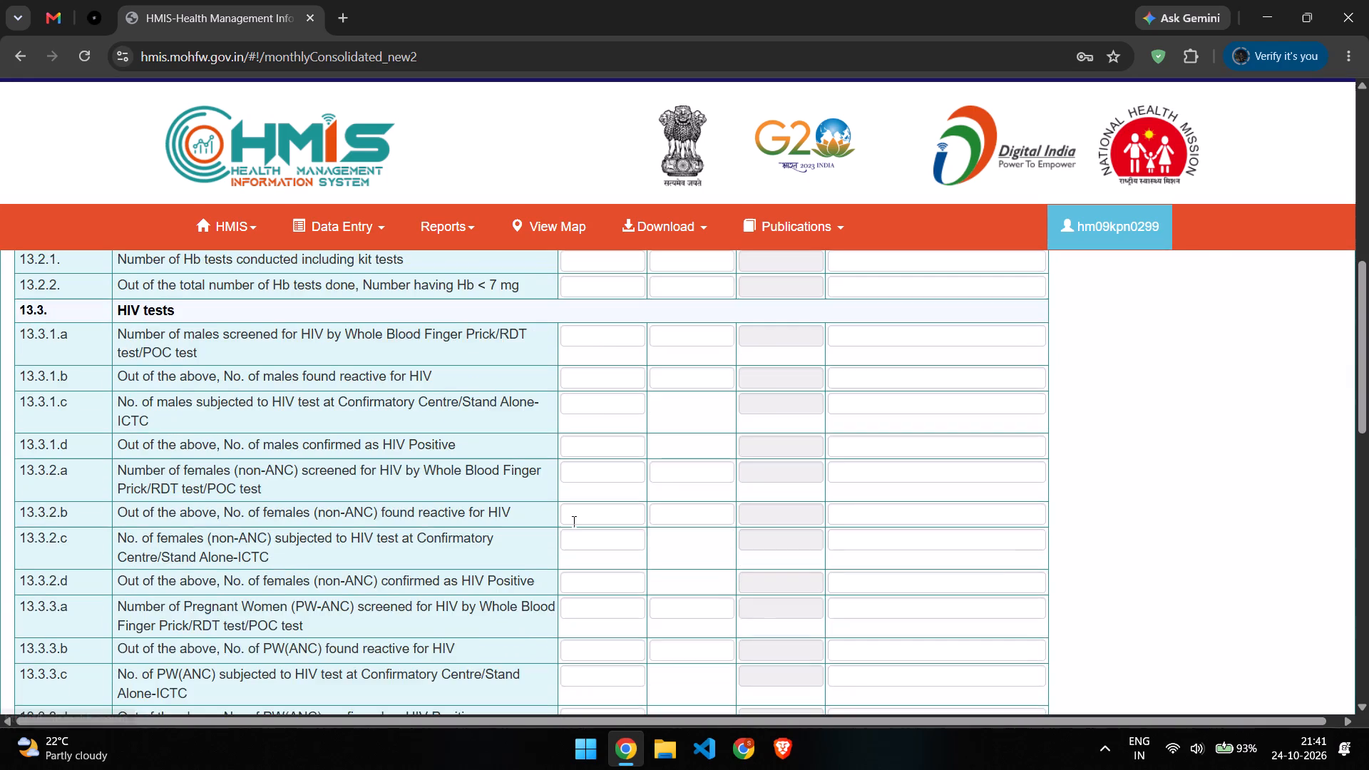
scroll(573, 520, "down", 10)
scroll(571, 518, "up", 3)
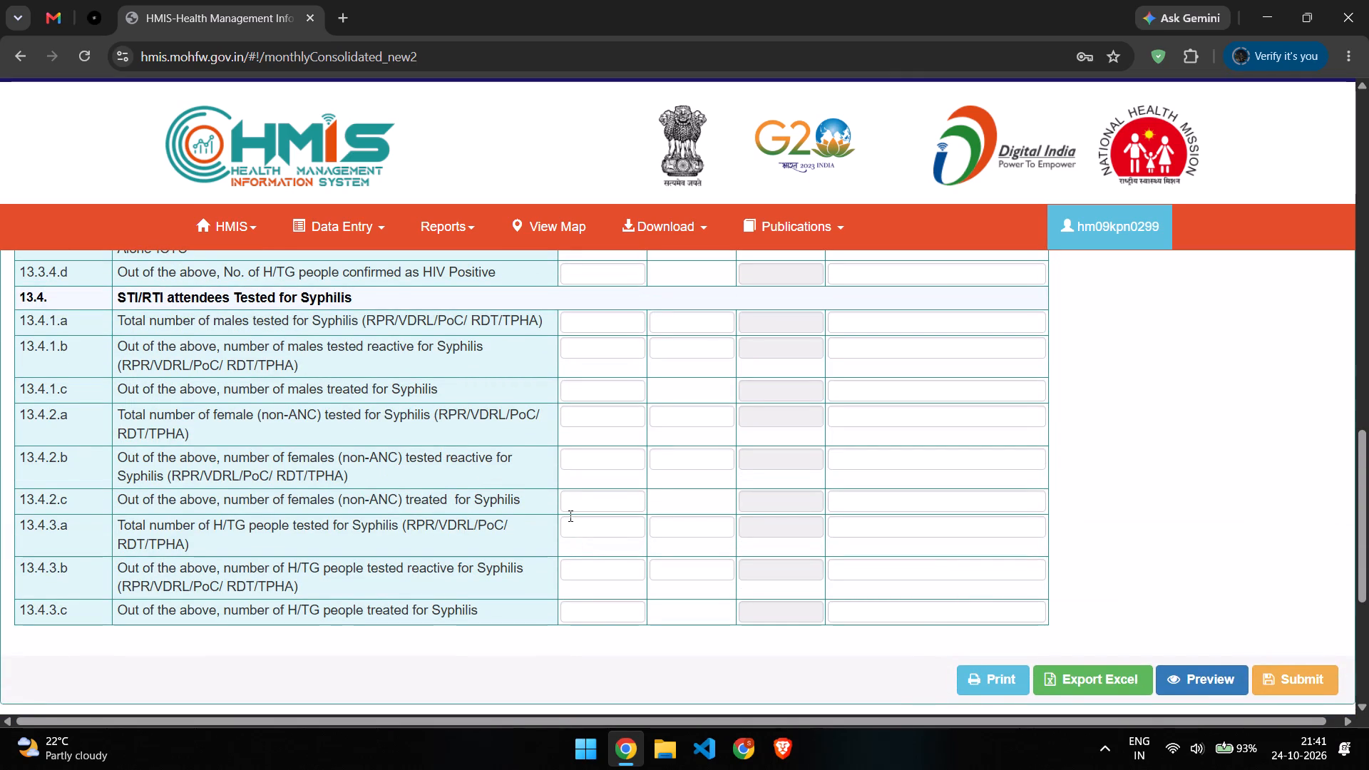
scroll(666, 523, "up", 12)
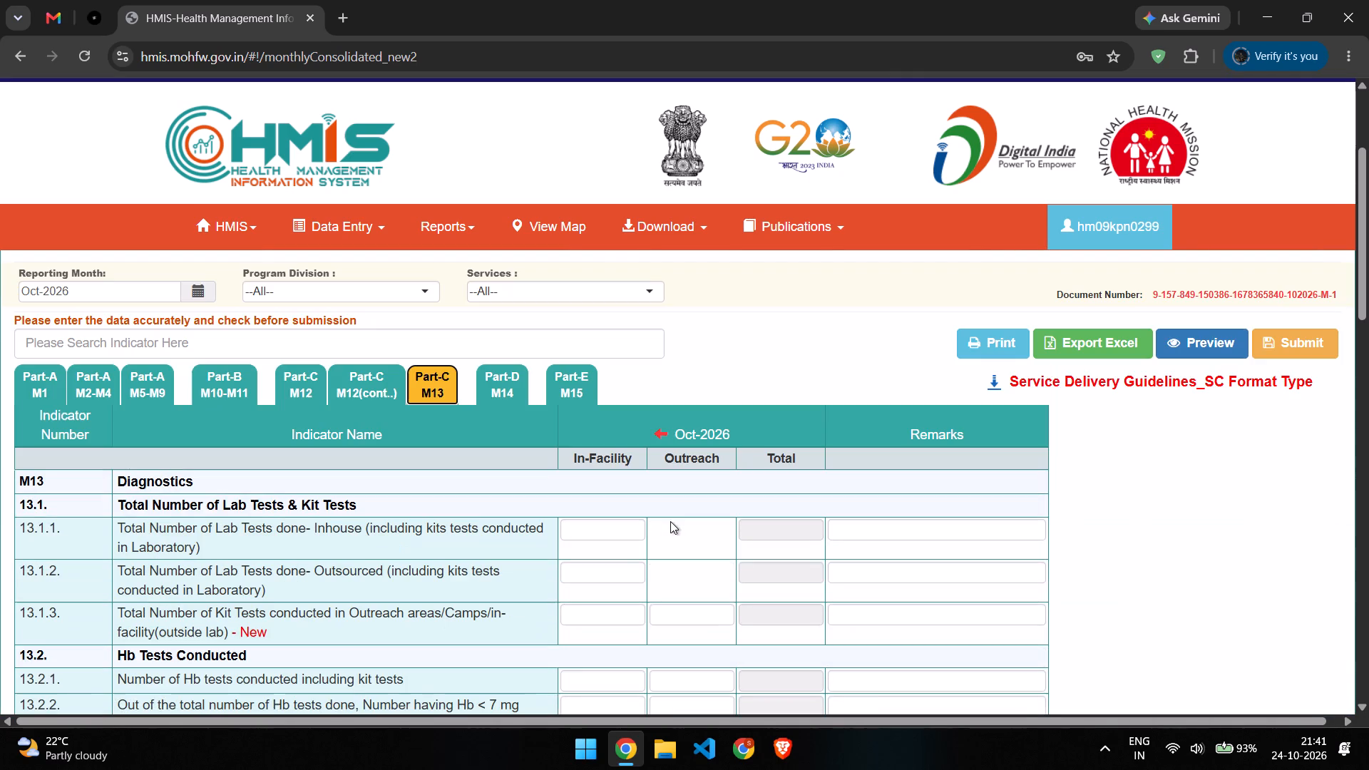
Enter 0 for lab tests 13.1.1 and 13.1.2 In-Facility, and for kit tests 13.1.3 In-Facility and Outreach.
key("0")
key("0")
left_click(624, 559)
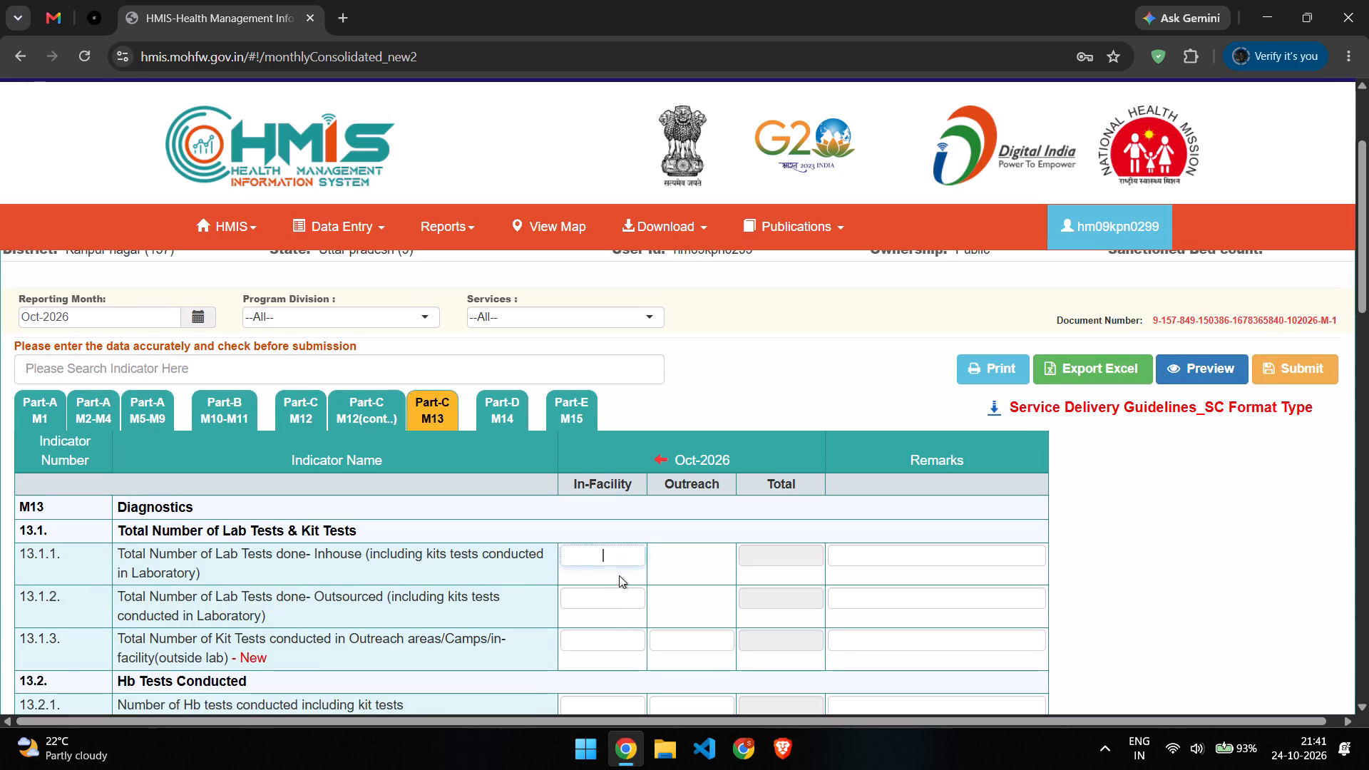
key("0")
left_click(604, 606)
key("0")
left_click(607, 628)
key("0")
left_click(610, 632)
key("0")
left_click(670, 642)
key("0")
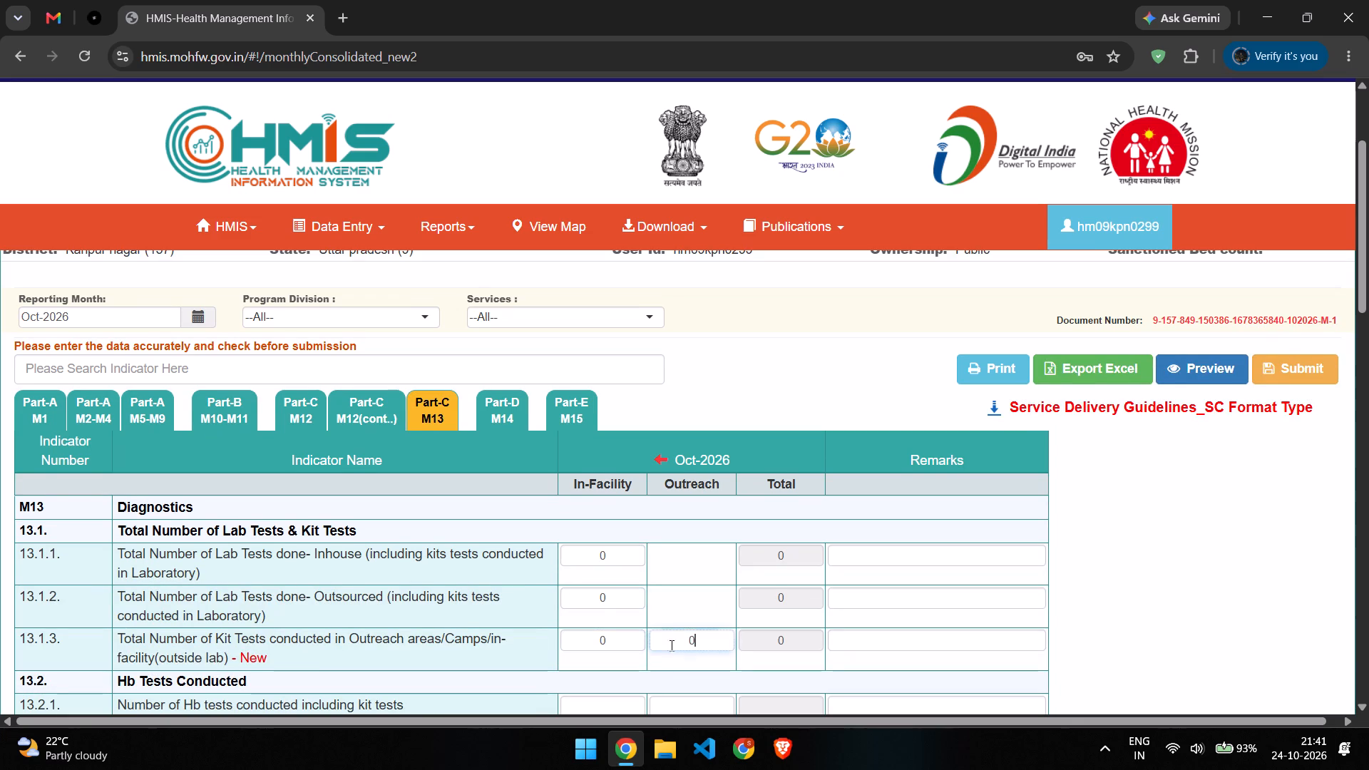
Enter 0 In-Facility for the Hb test rows 13.2.1 and 13.2.2.
scroll(622, 671, "down", 2)
left_click(603, 531)
key("0")
left_click(612, 563)
key("0")
Enter 0 Outreach for Hb tests 13.2.1, and 0 In-Facility and Outreach for Hb < 7 mg row 13.2.2.
left_click(732, 545)
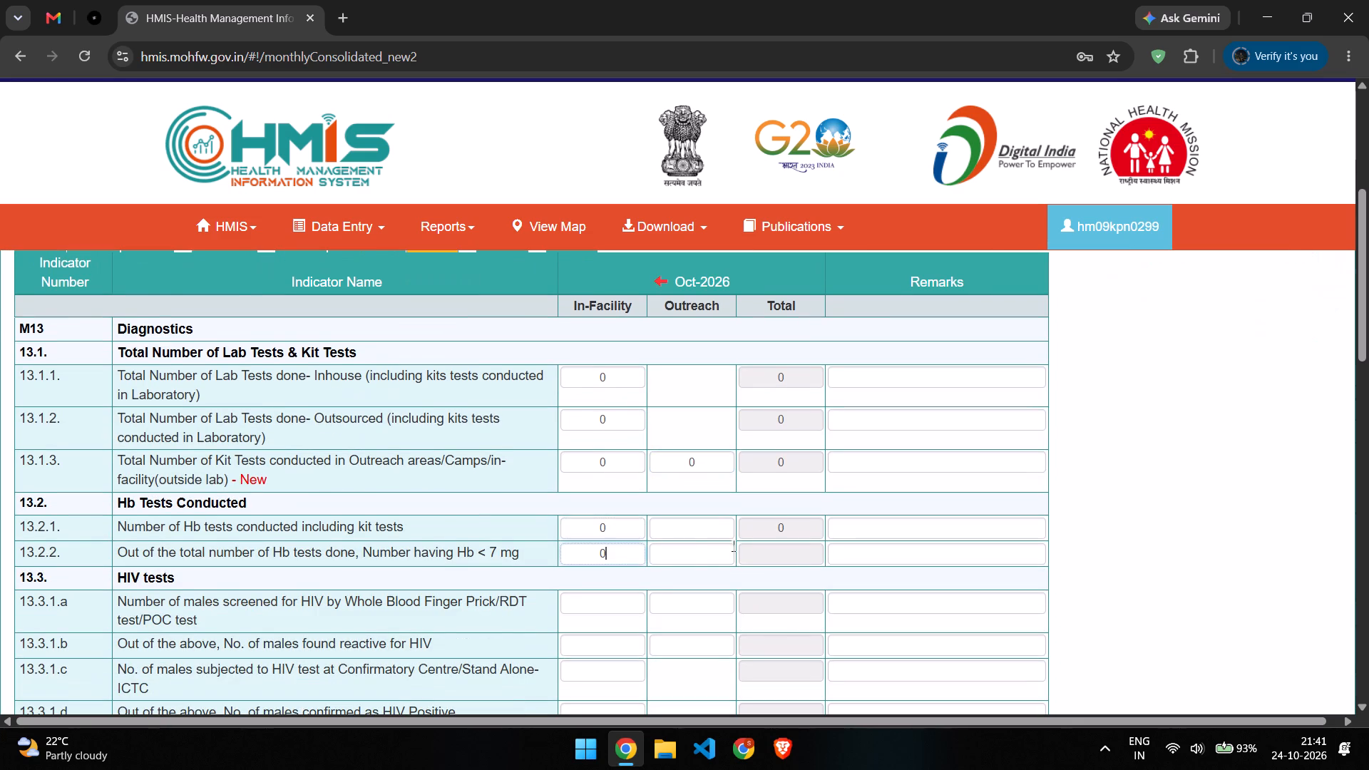
key("0")
key("0")
left_click(703, 541)
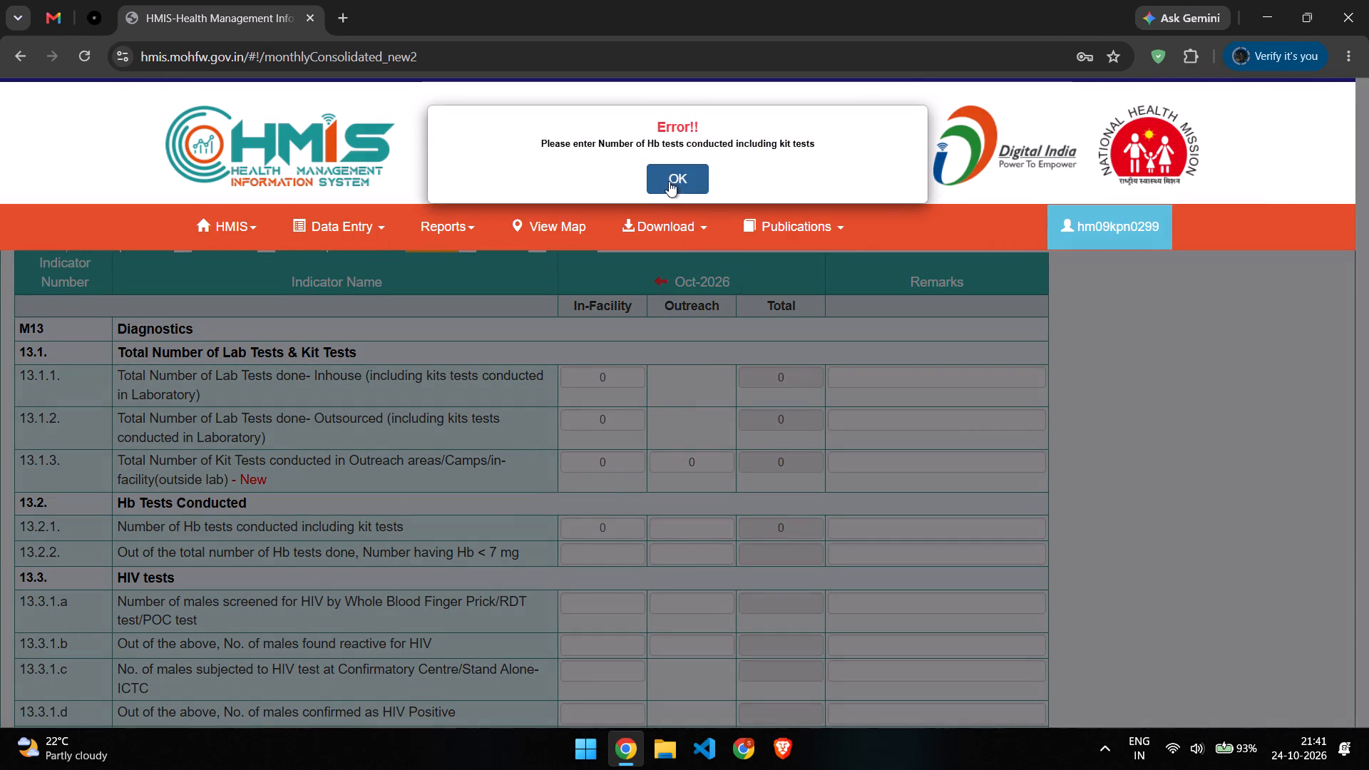
left_click(667, 178)
left_click(698, 524)
key("0")
left_click(612, 548)
key("0")
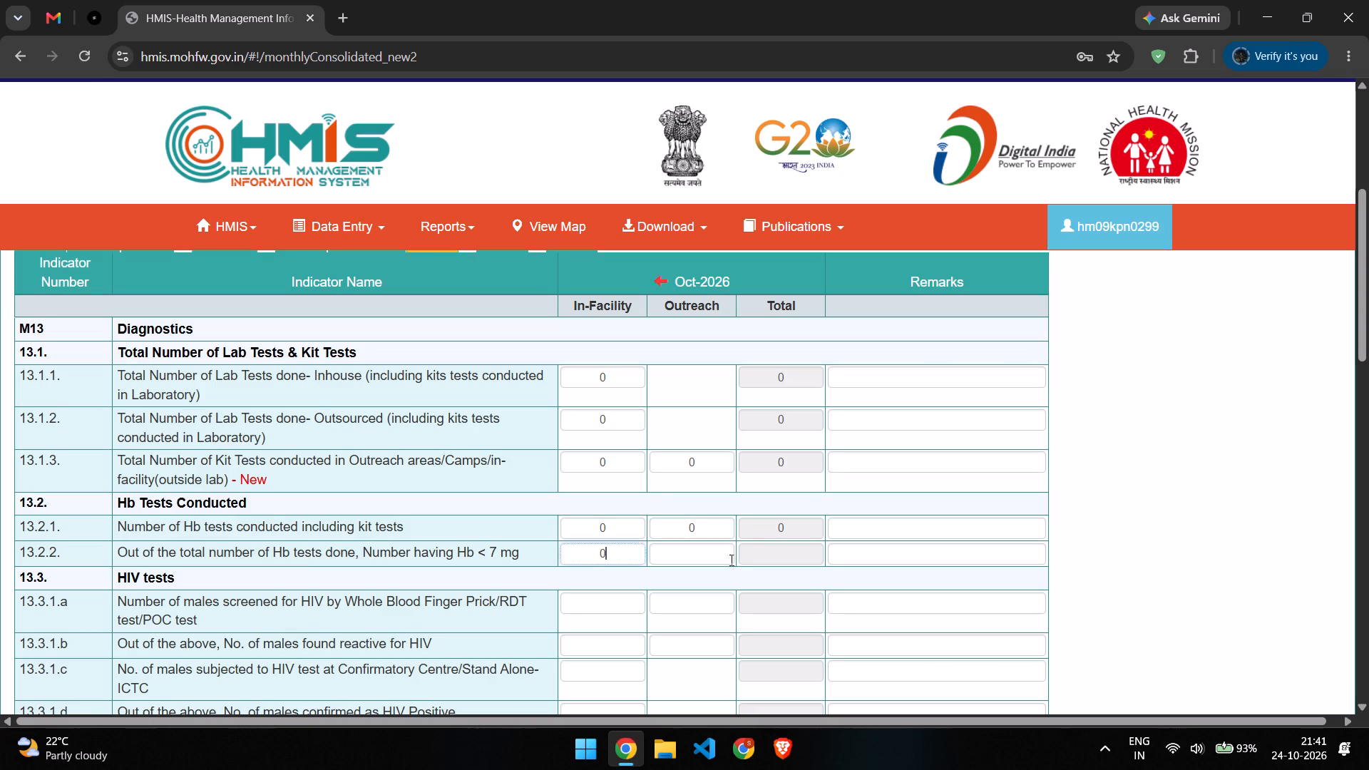
key("0")
left_click(700, 558)
key("0")
Enter 0 In-Facility and Outreach for males screened for HIV (13.3.1.a) and males found reactive (13.3.1.b).
left_click(626, 605)
key("0")
key("0")
left_click(663, 606)
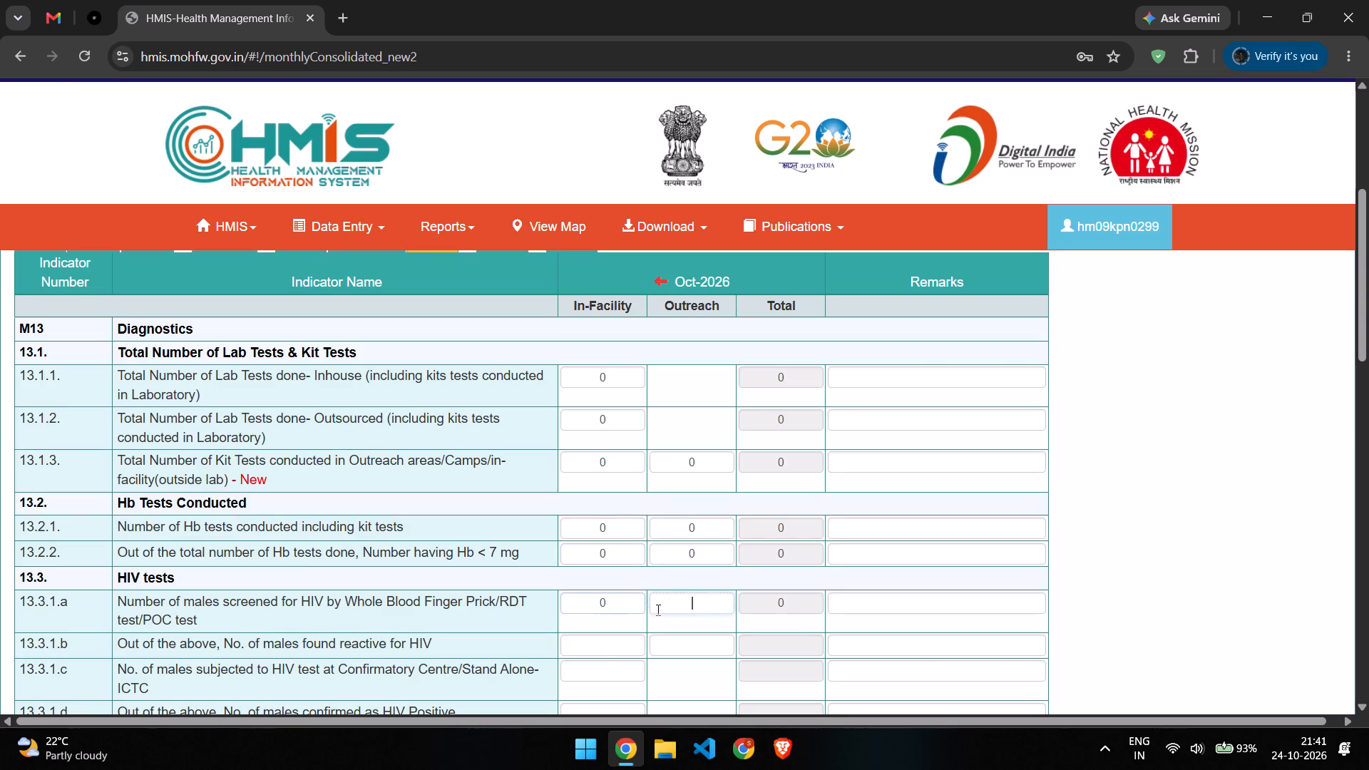
key("0")
left_click(617, 639)
key("0")
left_click(656, 646)
left_click(683, 649)
key("0")
key("0")
Enter 0 In-Facility for males subjected to the confirmatory HIV test (13.3.1.c) and confirmed positive (13.3.1.d).
left_click(618, 670)
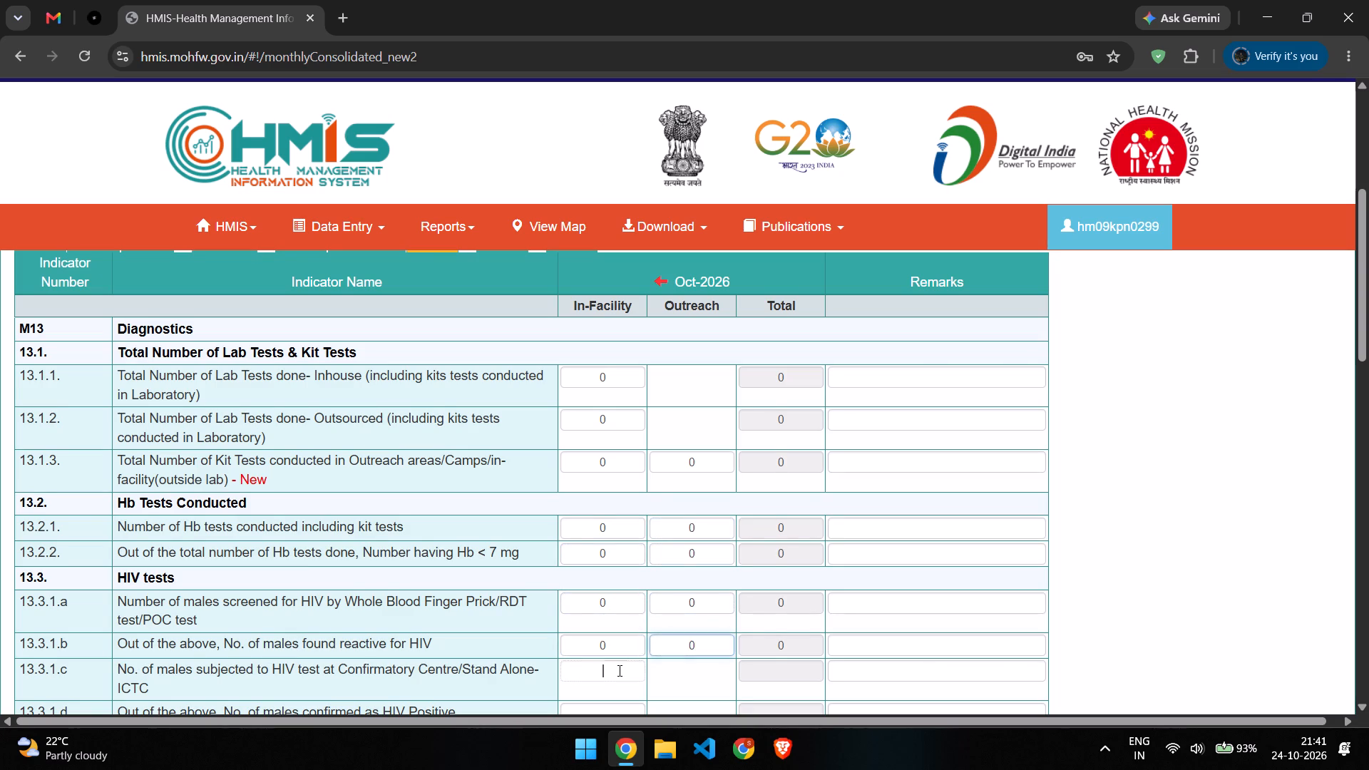
key("0")
scroll(661, 621, "down", 3)
left_click(619, 447)
key("0")
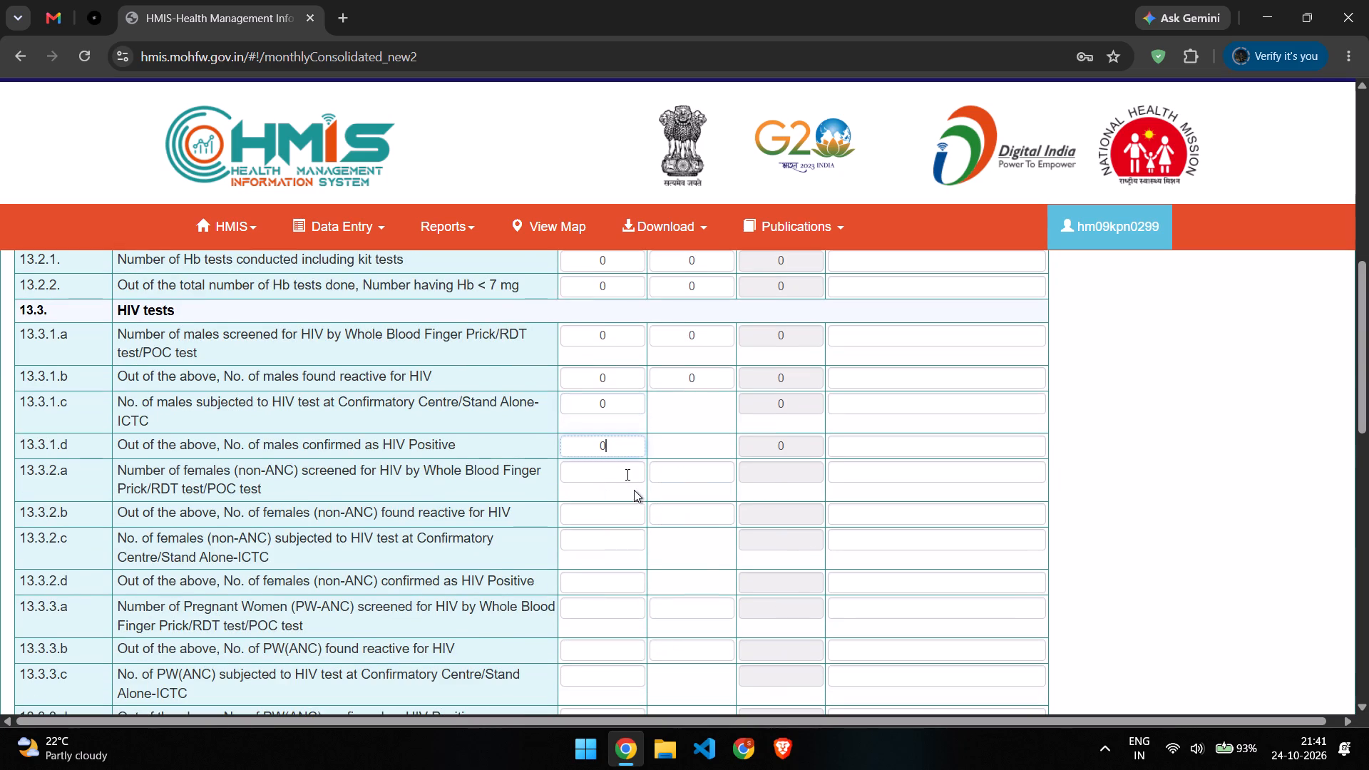
Enter 0 for non-ANC females' HIV tests: 13.3.2.a and 13.3.2.b In-Facility and Outreach, 13.3.2.c and 13.3.2.d In-Facility.
left_click(630, 474)
key("0")
left_click(665, 471)
key("0")
left_click(617, 506)
key("0")
left_click(677, 519)
key("0")
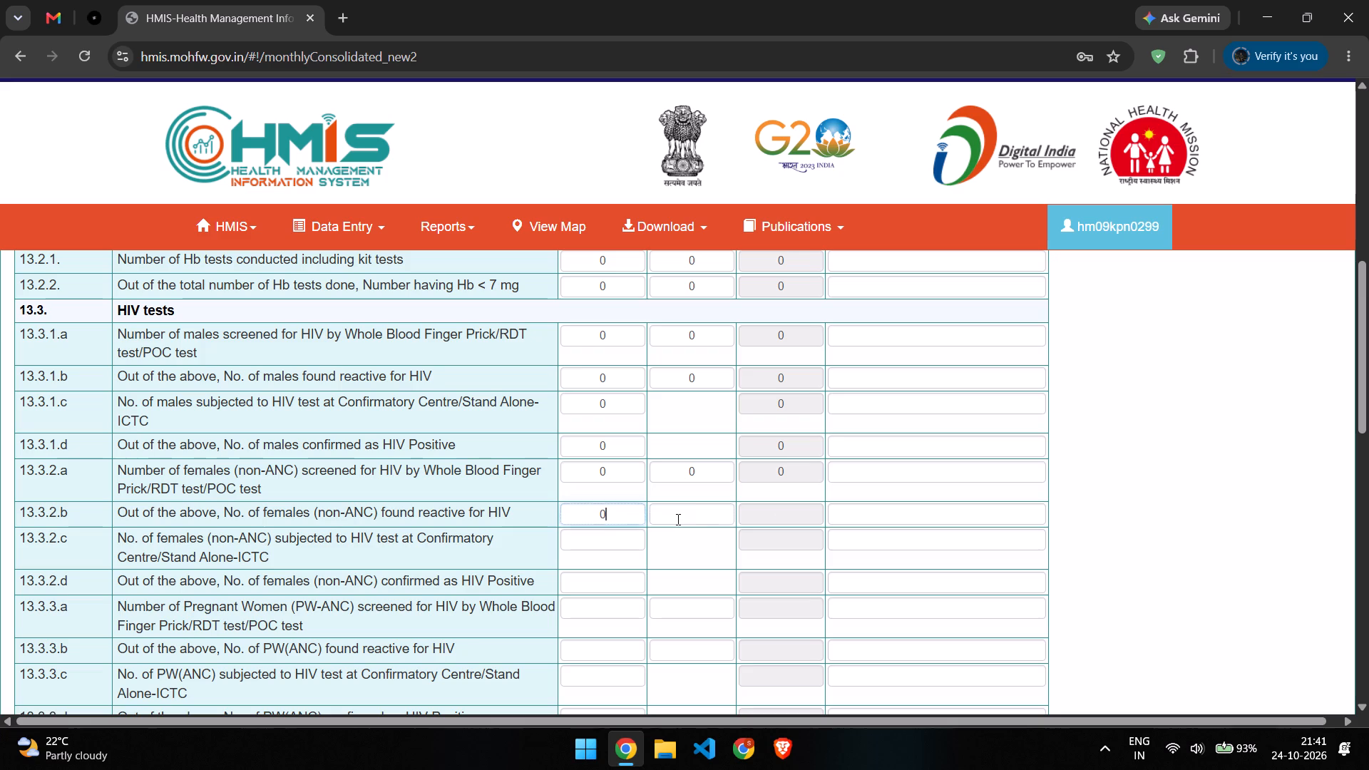
key("0")
left_click(622, 538)
key("0")
left_click(624, 587)
key("0")
Enter 0 for pregnant women's HIV tests: 13.3.3.a and 13.3.3.b In-Facility and Outreach, and 13.3.3.c In-Facility.
left_click(628, 604)
left_click(657, 610)
key("0")
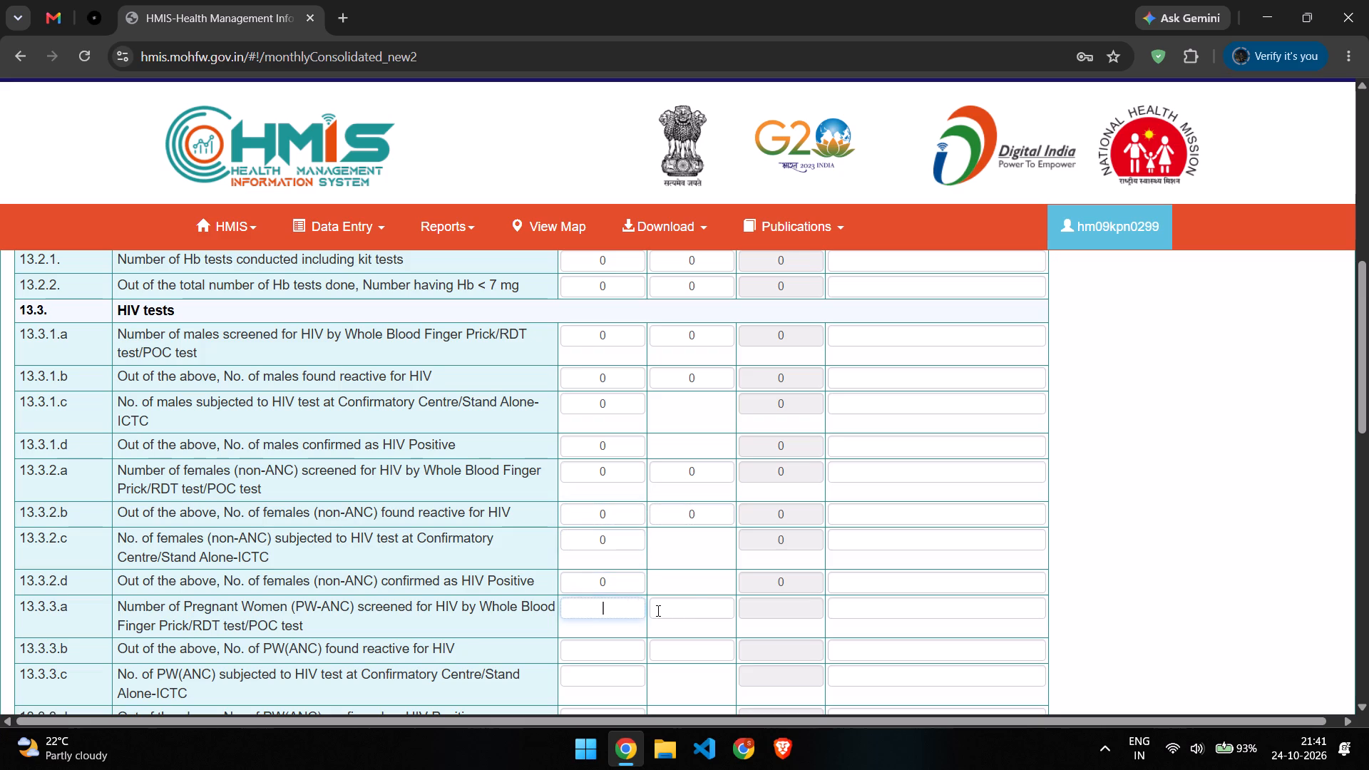
scroll(596, 556, "down", 2)
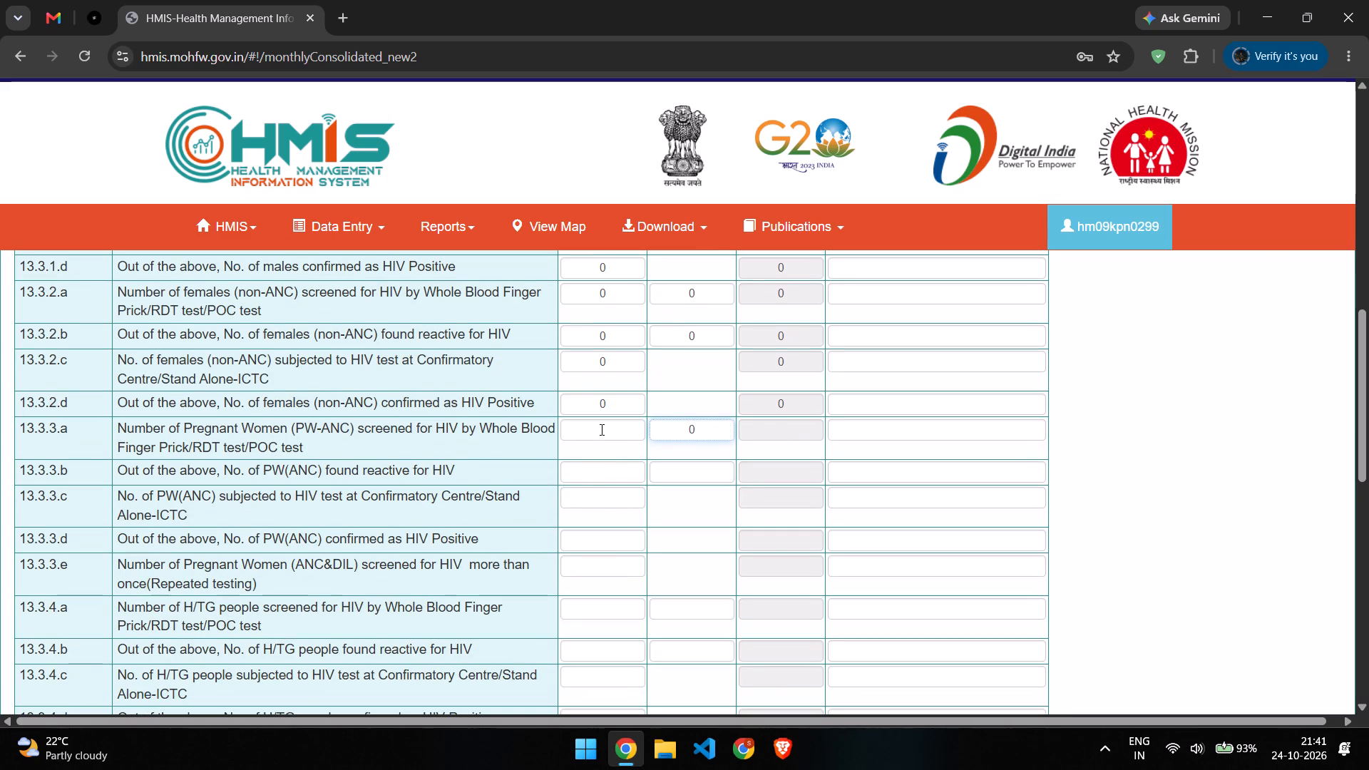
left_click(600, 428)
key("0")
left_click(613, 469)
key("0")
left_click(618, 495)
key("0")
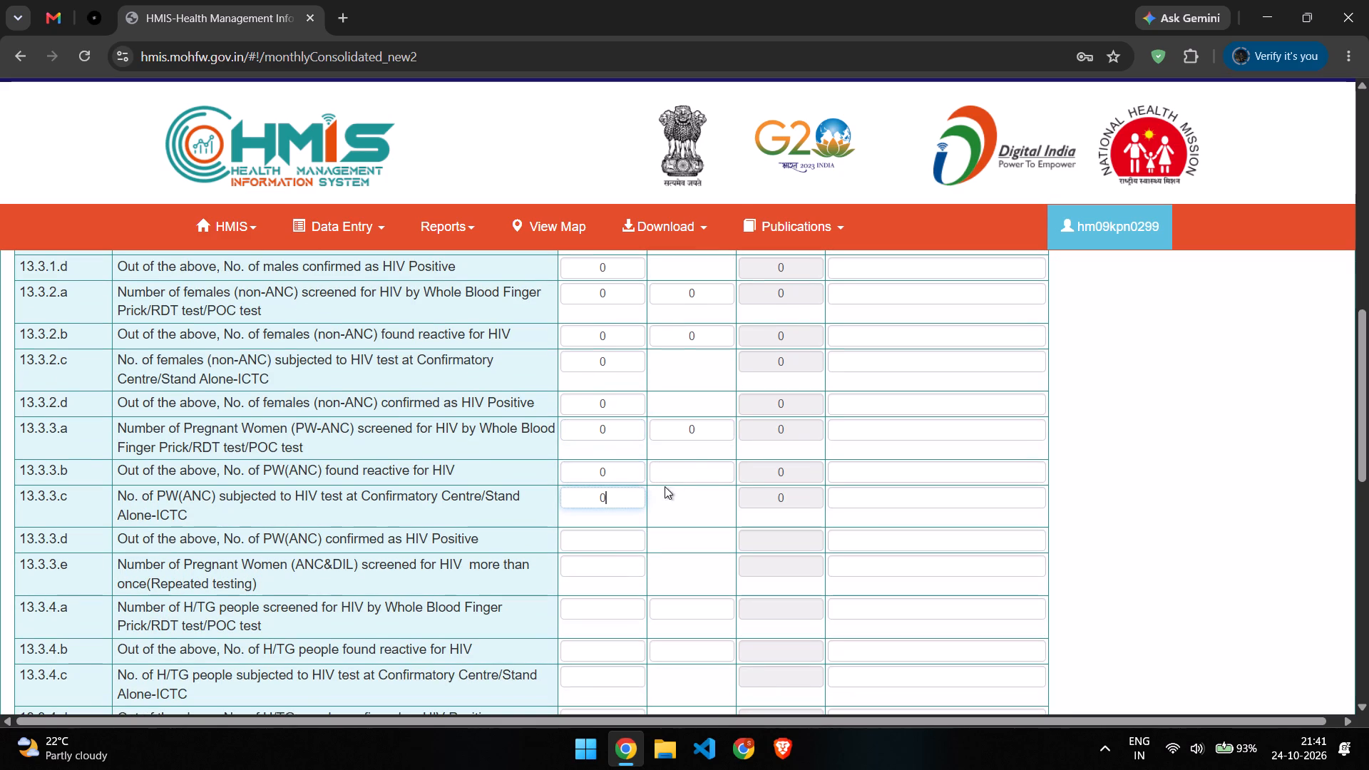
left_click(677, 476)
key("0")
Enter 0 In-Facility for pregnant women confirmed HIV positive (13.3.3.d) and repeat-tested for HIV (13.3.3.e).
left_click(629, 543)
key("0")
left_click(626, 561)
key("0")
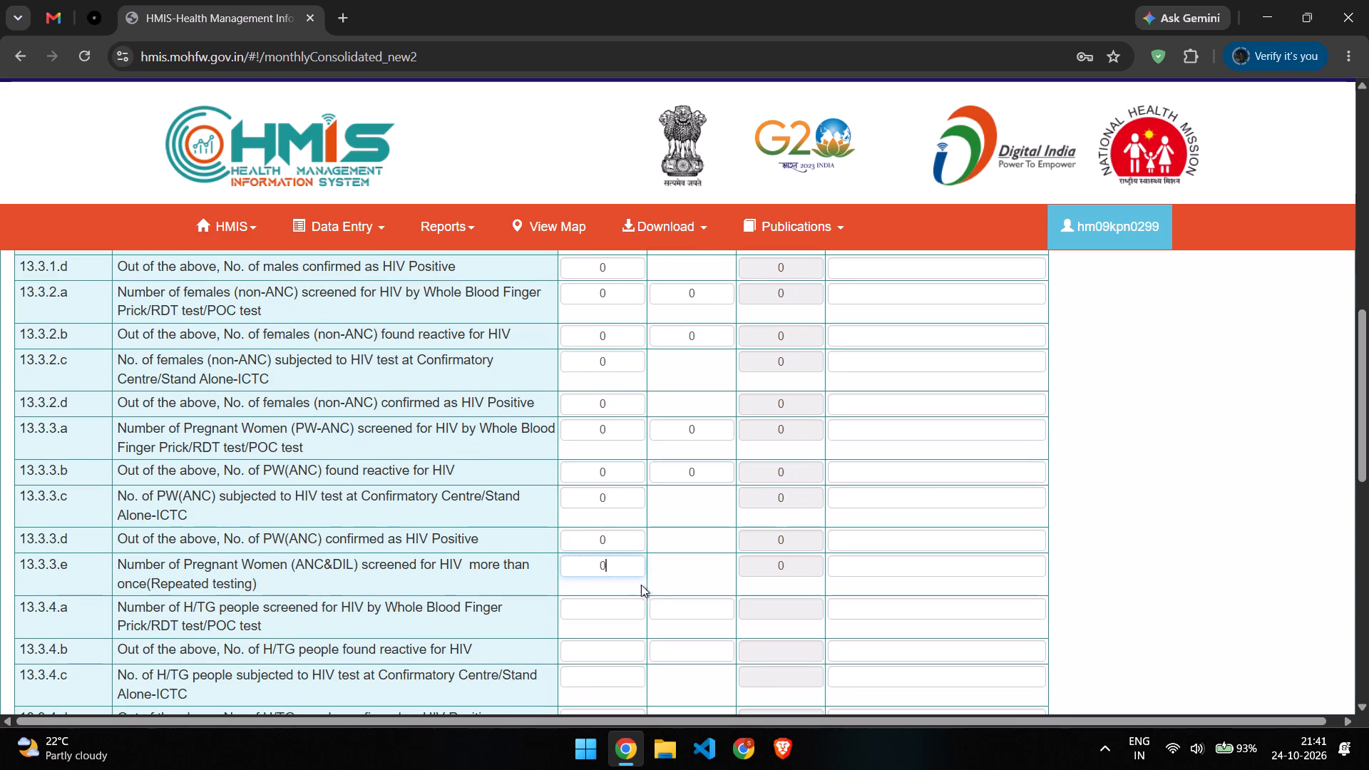
Enter 0 for H/TG people's HIV tests: 13.3.4.a and 13.3.4.b In-Facility and Outreach, 13.3.4.c and 13.3.4.d In-Facility.
left_click(627, 604)
key("0")
key("0")
left_click(662, 609)
key("0")
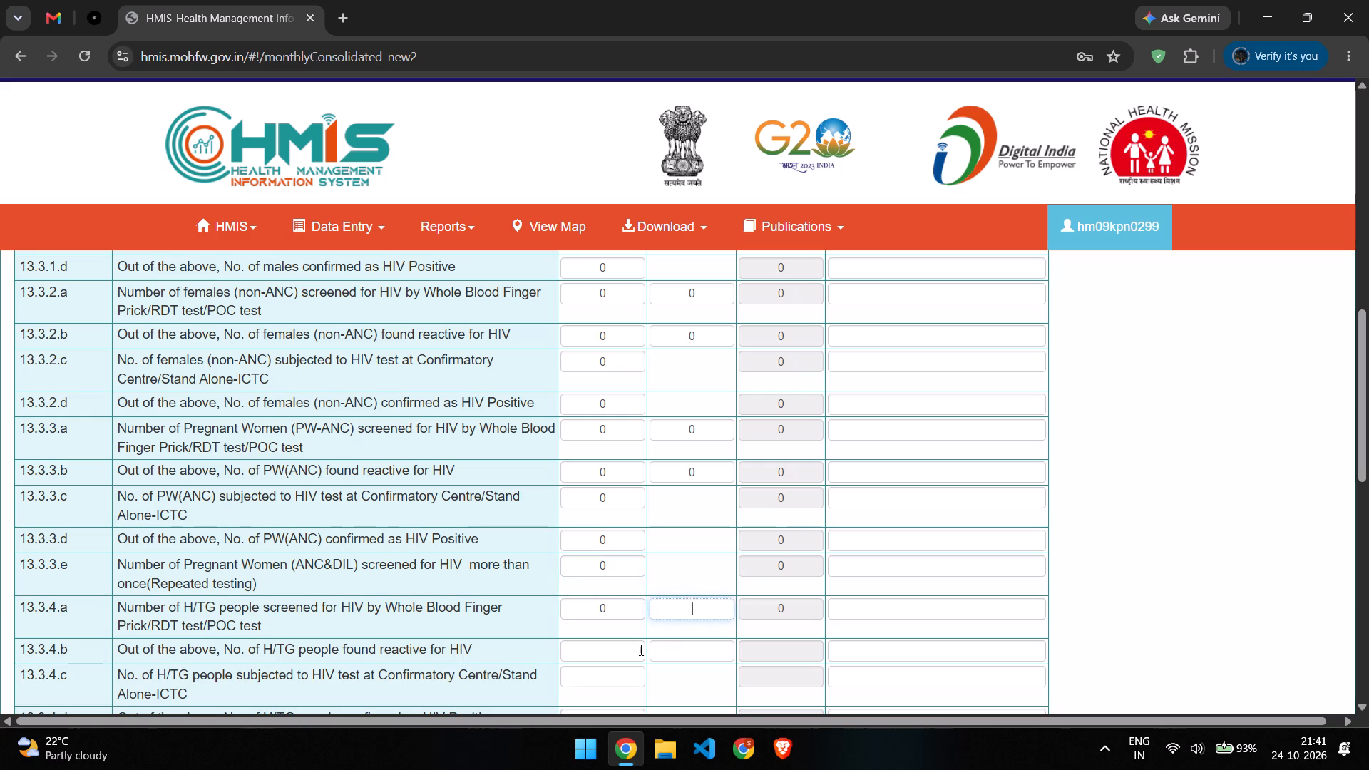
left_click(627, 654)
key("0")
left_click(674, 656)
key("0")
left_click(610, 681)
key("0")
scroll(635, 595, "down", 3)
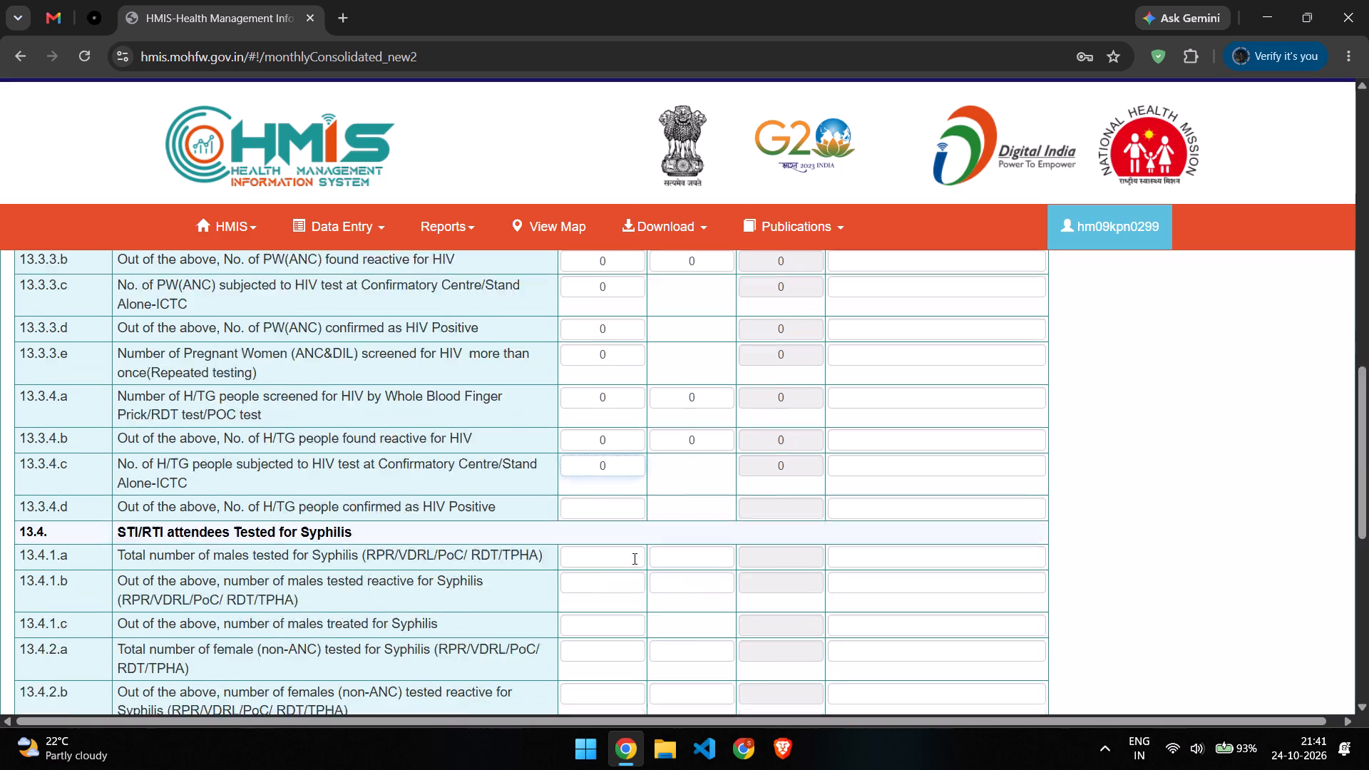
left_click(607, 448)
key("0")
Enter 0 In-Facility for the total number of males tested for syphilis (13.4.1.a).
left_click(620, 494)
key("0")
key("0")
left_click(689, 501)
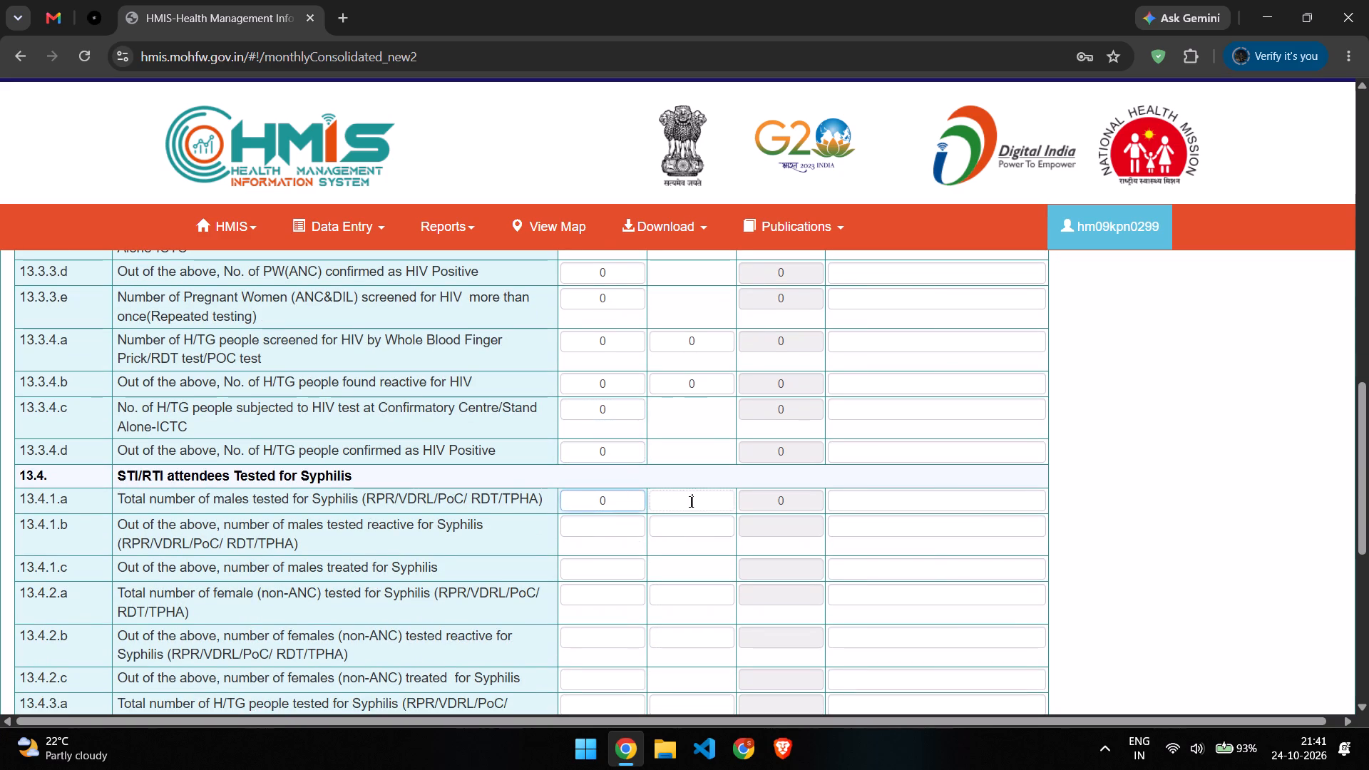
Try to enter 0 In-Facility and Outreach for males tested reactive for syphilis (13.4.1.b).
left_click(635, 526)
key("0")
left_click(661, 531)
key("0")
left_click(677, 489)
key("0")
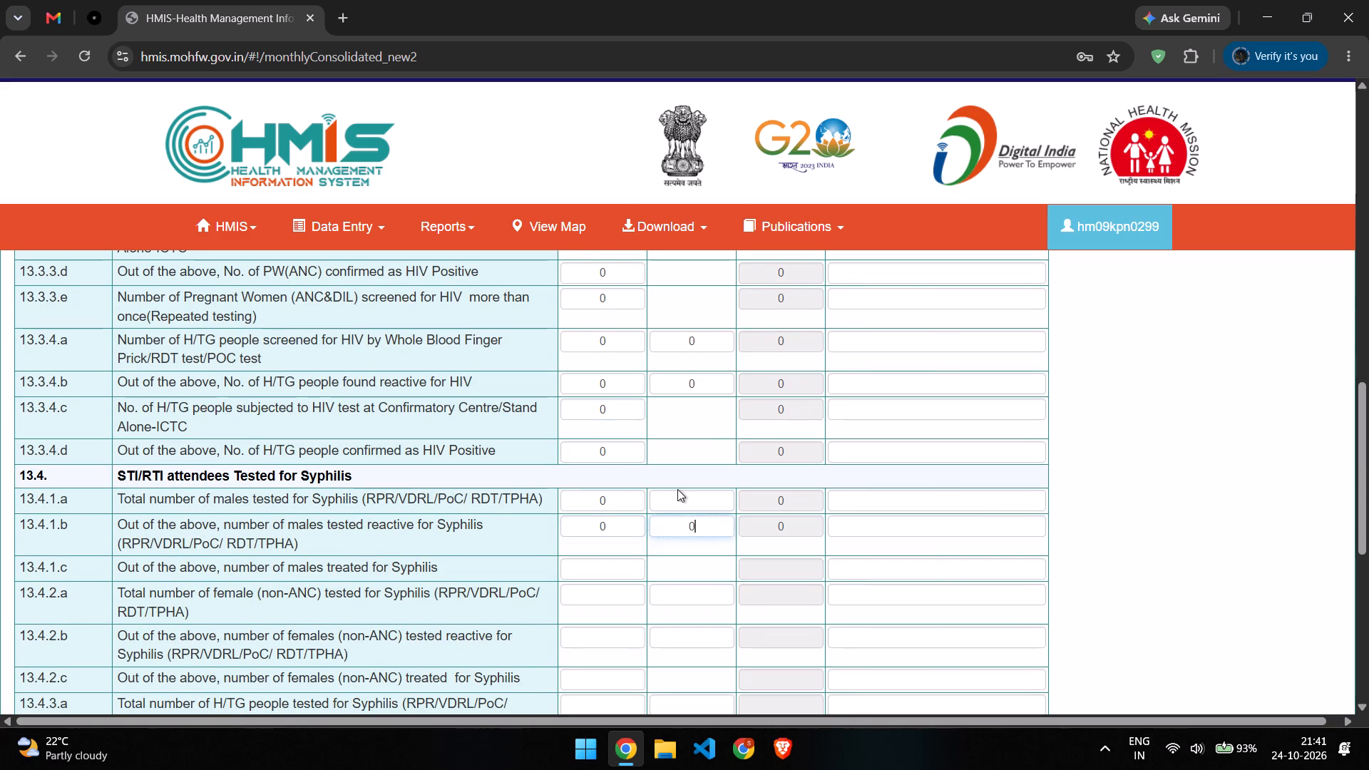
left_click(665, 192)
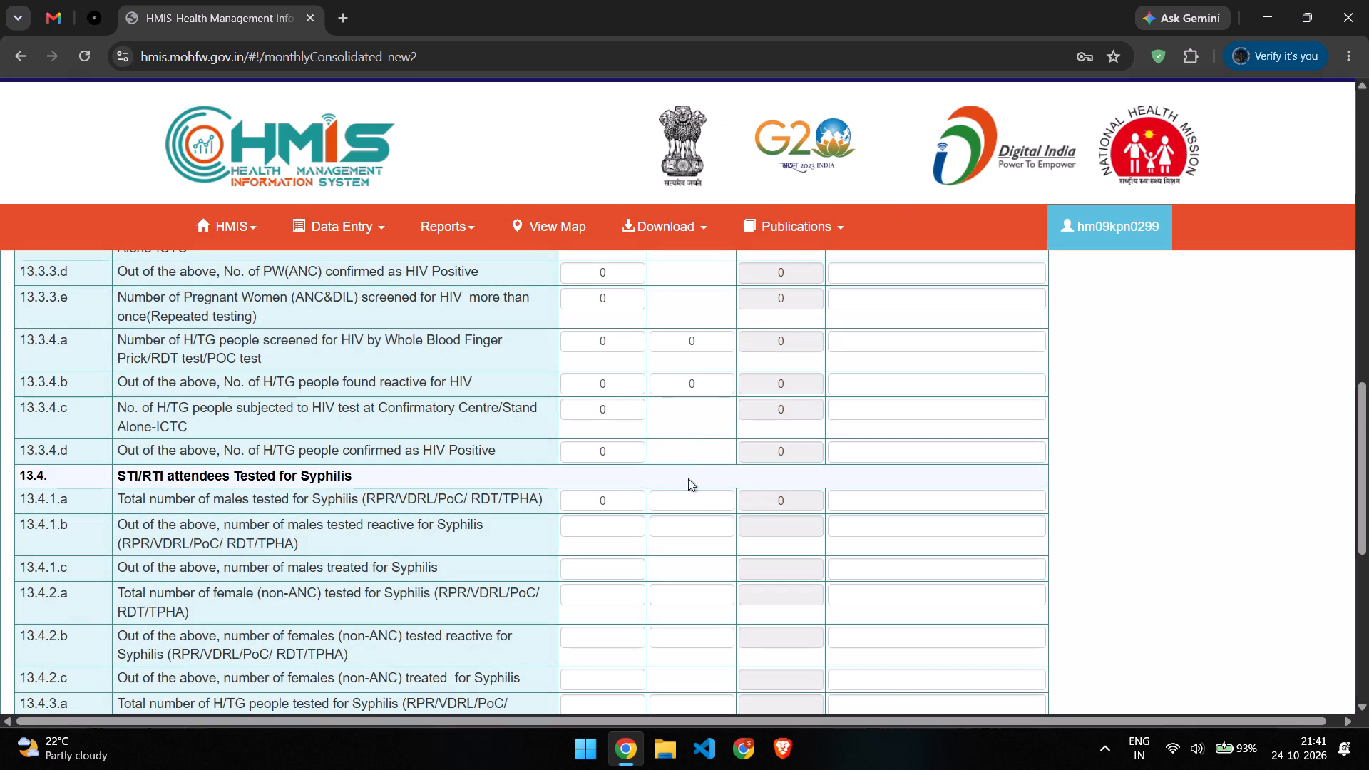
Enter 0 for males' syphilis rows: 13.4.1.a Outreach, 13.4.1.b In-Facility and Outreach, and 13.4.1.c In-Facility.
left_click(683, 497)
key("0")
left_click(630, 530)
key("0")
left_click(662, 523)
key("0")
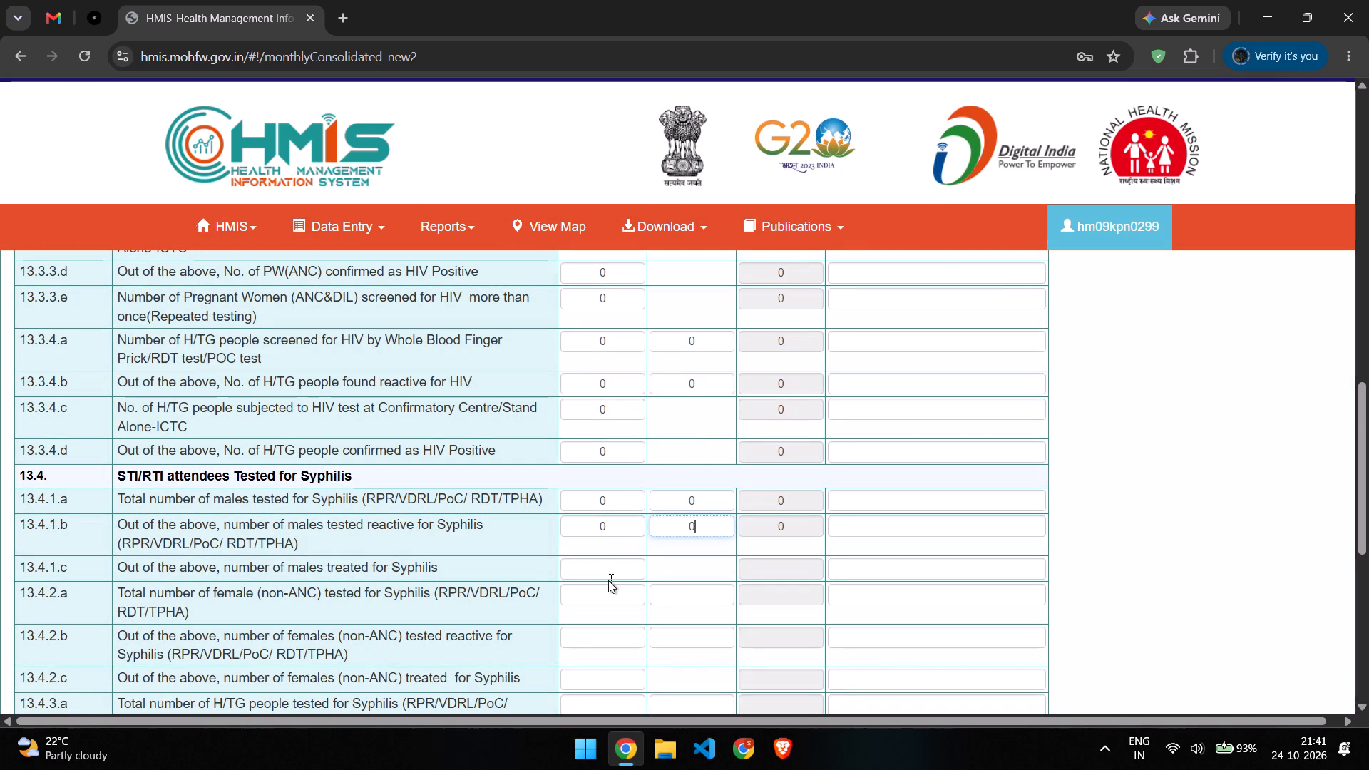
left_click(608, 573)
key("0")
Enter 0 for non-ANC females' syphilis rows: 13.4.2.a and 13.4.2.b In-Facility and Outreach, and 13.4.2.c In-Facility.
left_click(607, 593)
key("0")
left_click(680, 602)
key("0")
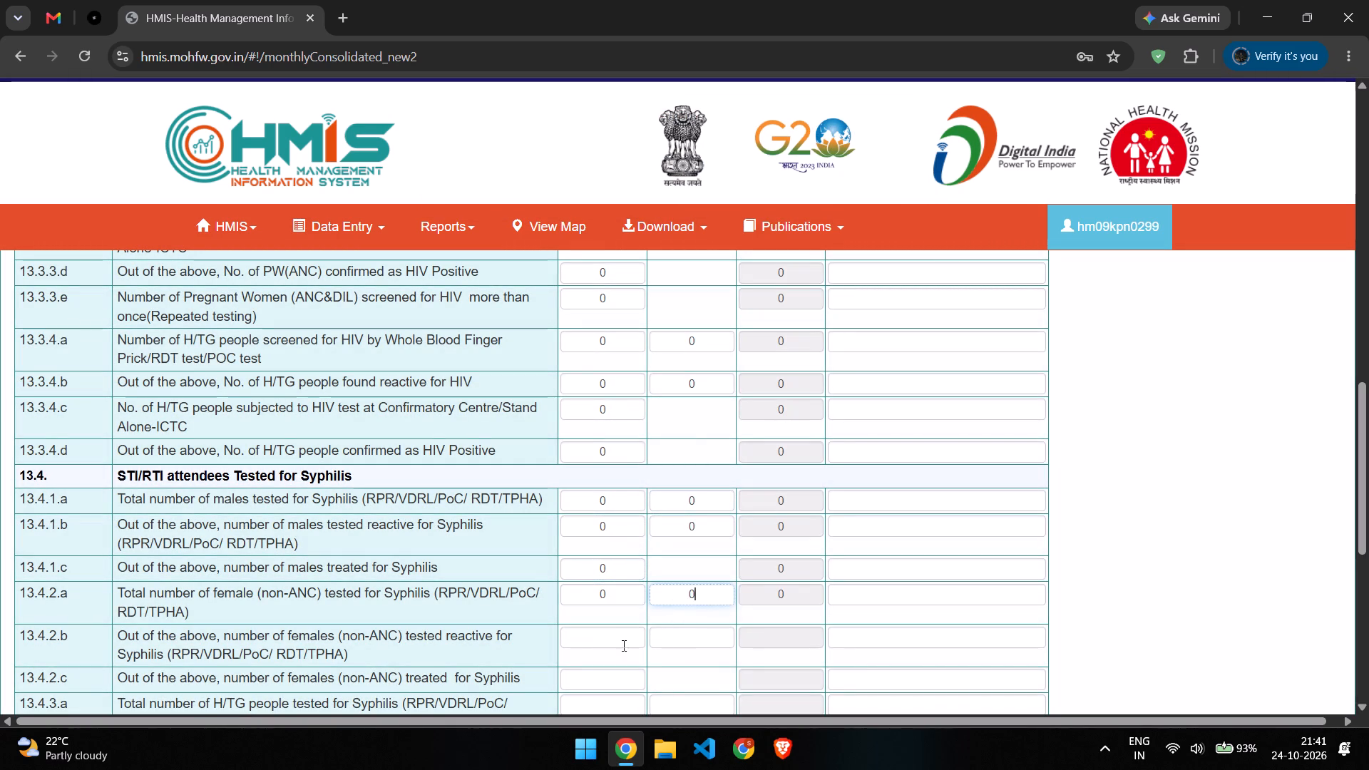
left_click(622, 648)
key("0")
left_click(628, 635)
key("0")
left_click(677, 632)
key("0")
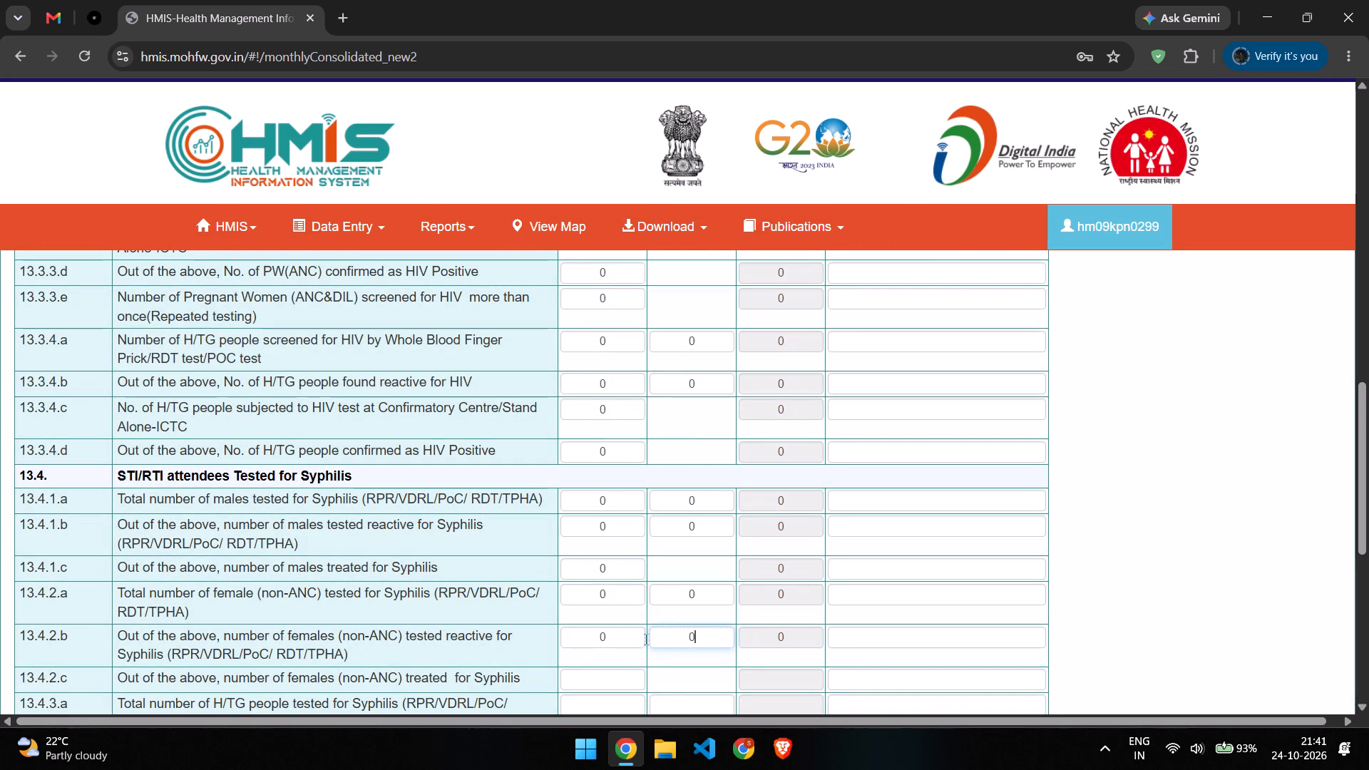
left_click(618, 677)
key("0")
scroll(626, 651, "down", 2)
left_click(607, 512)
key("0")
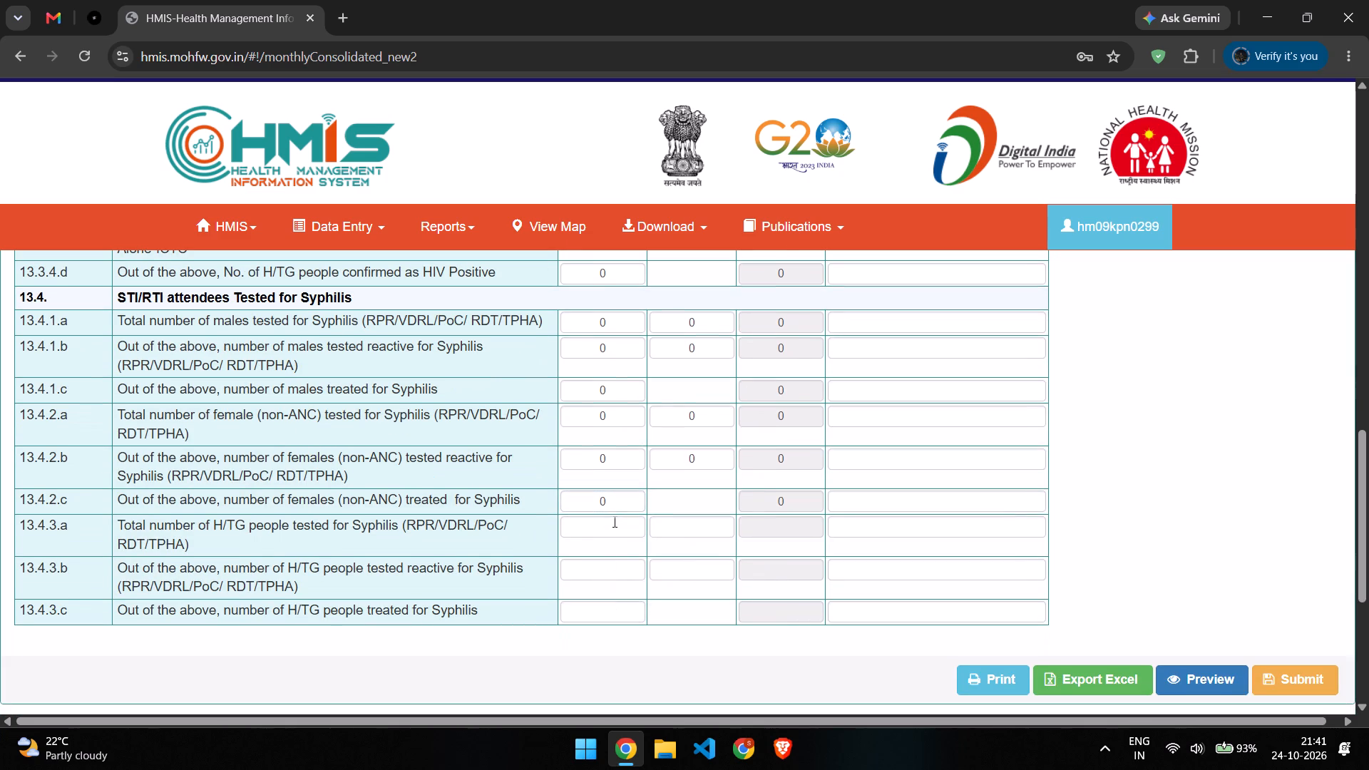
Enter 0 for H/TG people's syphilis rows: 13.4.3.a and 13.4.3.b In-Facility and Outreach, and 13.4.3.c In-Facility.
left_click(615, 525)
key("0")
left_click(686, 525)
key("0")
key("0")
left_click(626, 561)
key("0")
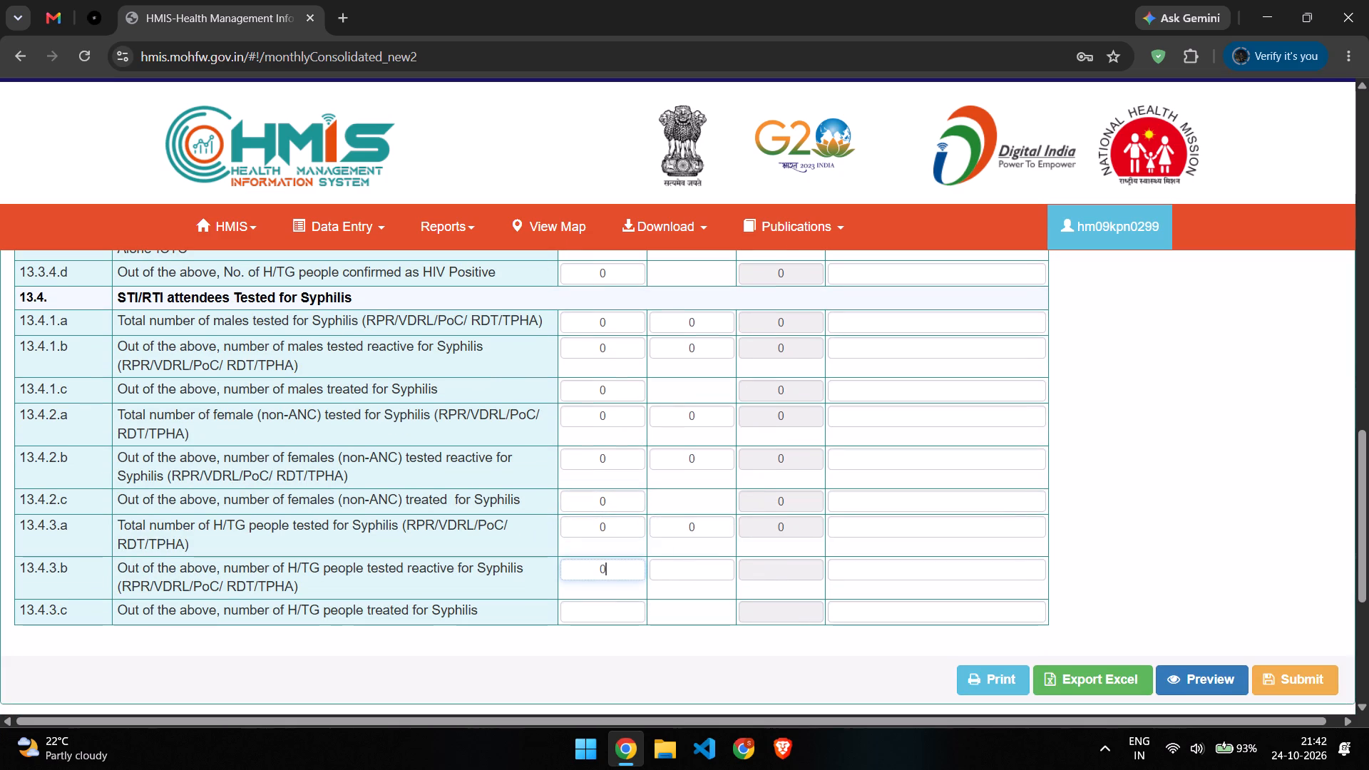
left_click(660, 570)
key("0")
key("0")
left_click(596, 608)
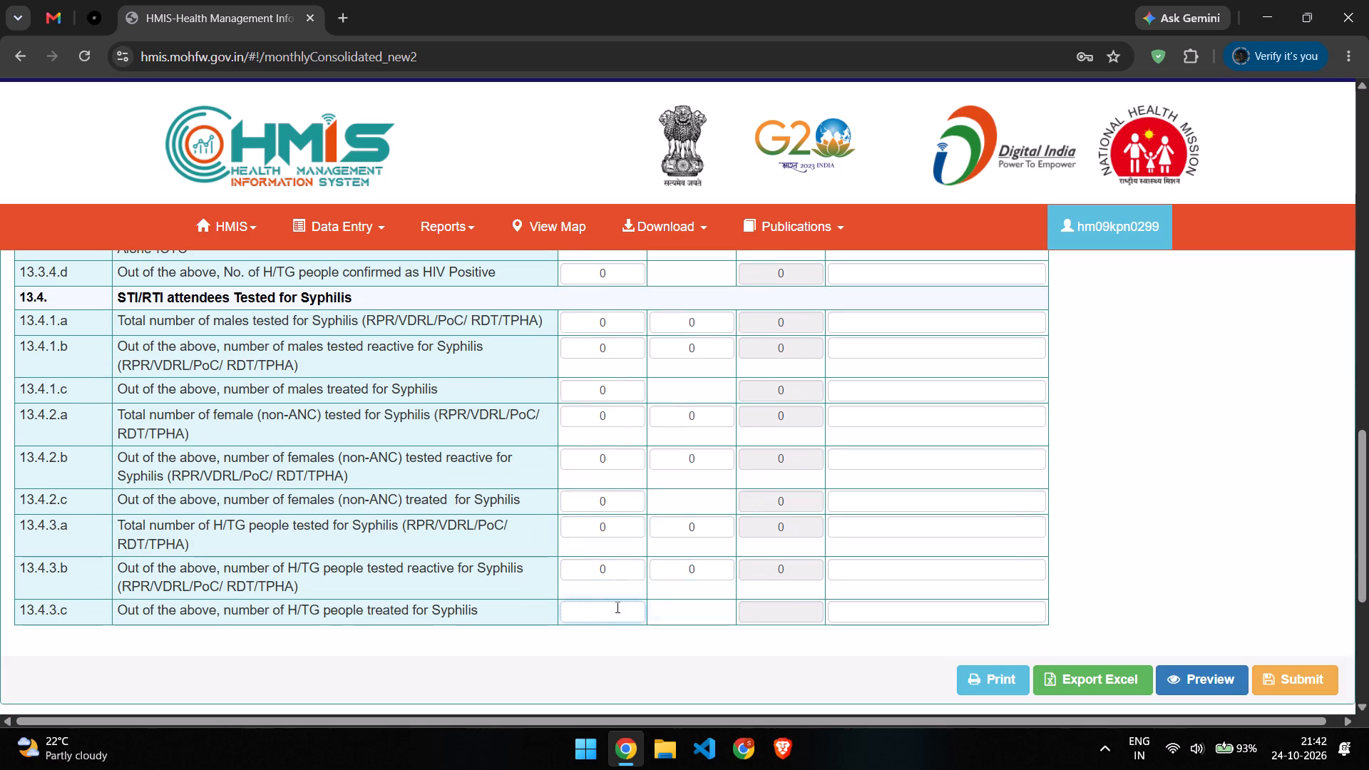
key("0")
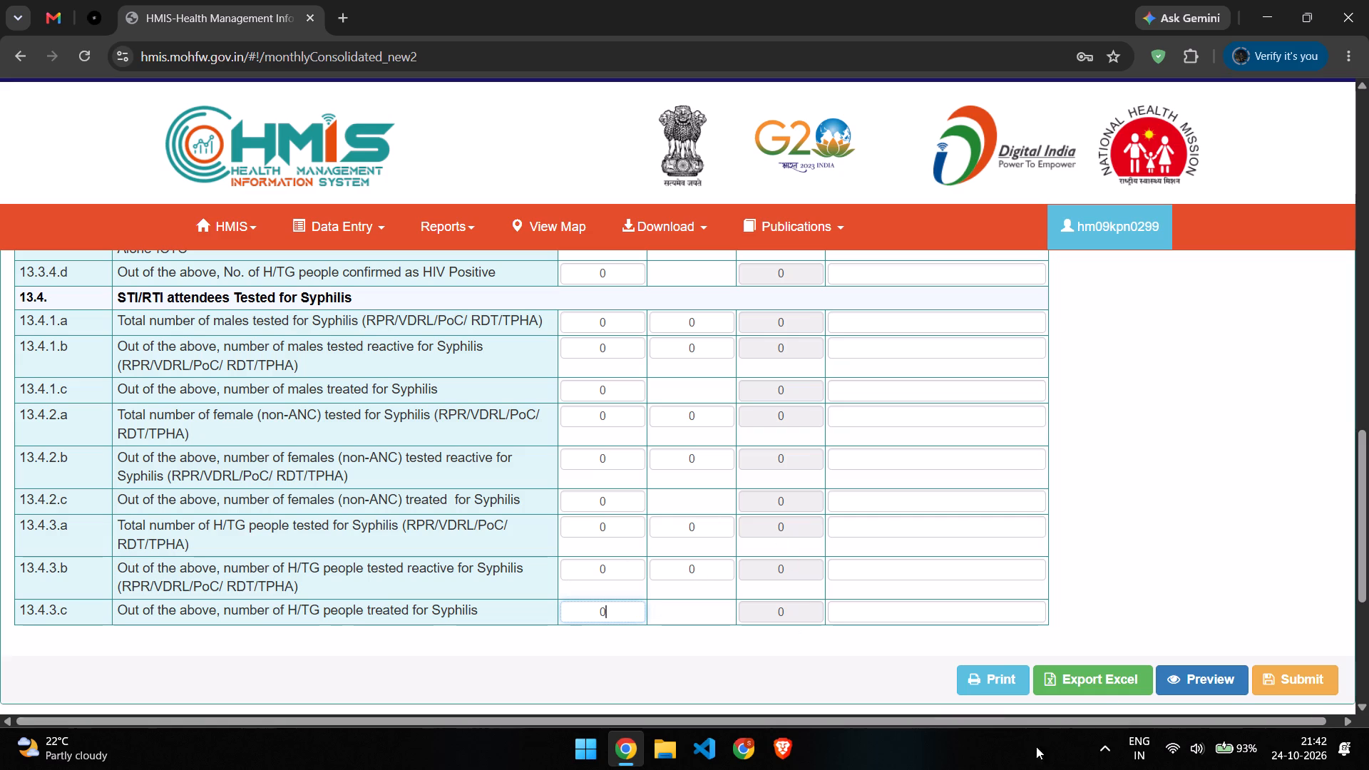
Submit the Part-C M13 data and close the resulting dialog.
left_click(1295, 684)
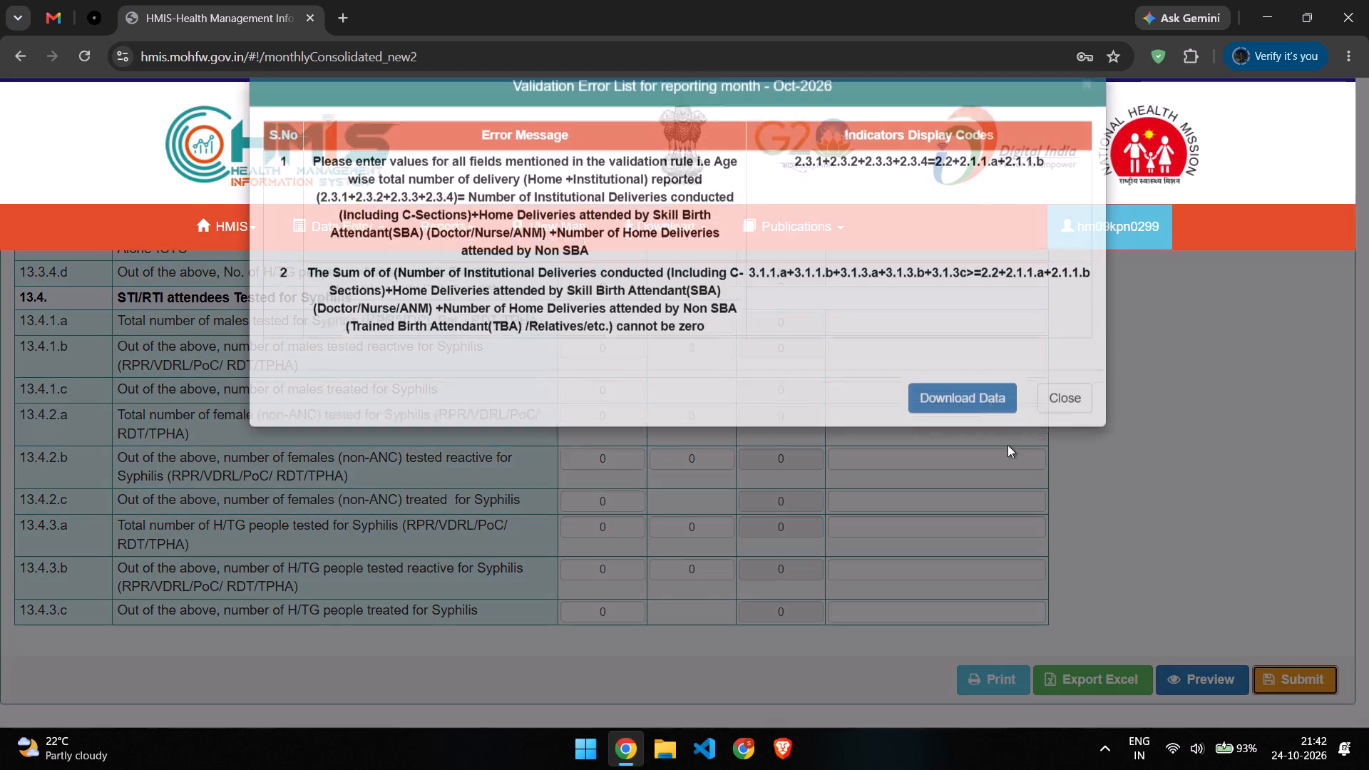
left_click(1072, 453)
Open the Part-D M14 section of the monthly form.
scroll(738, 536, "up", 12)
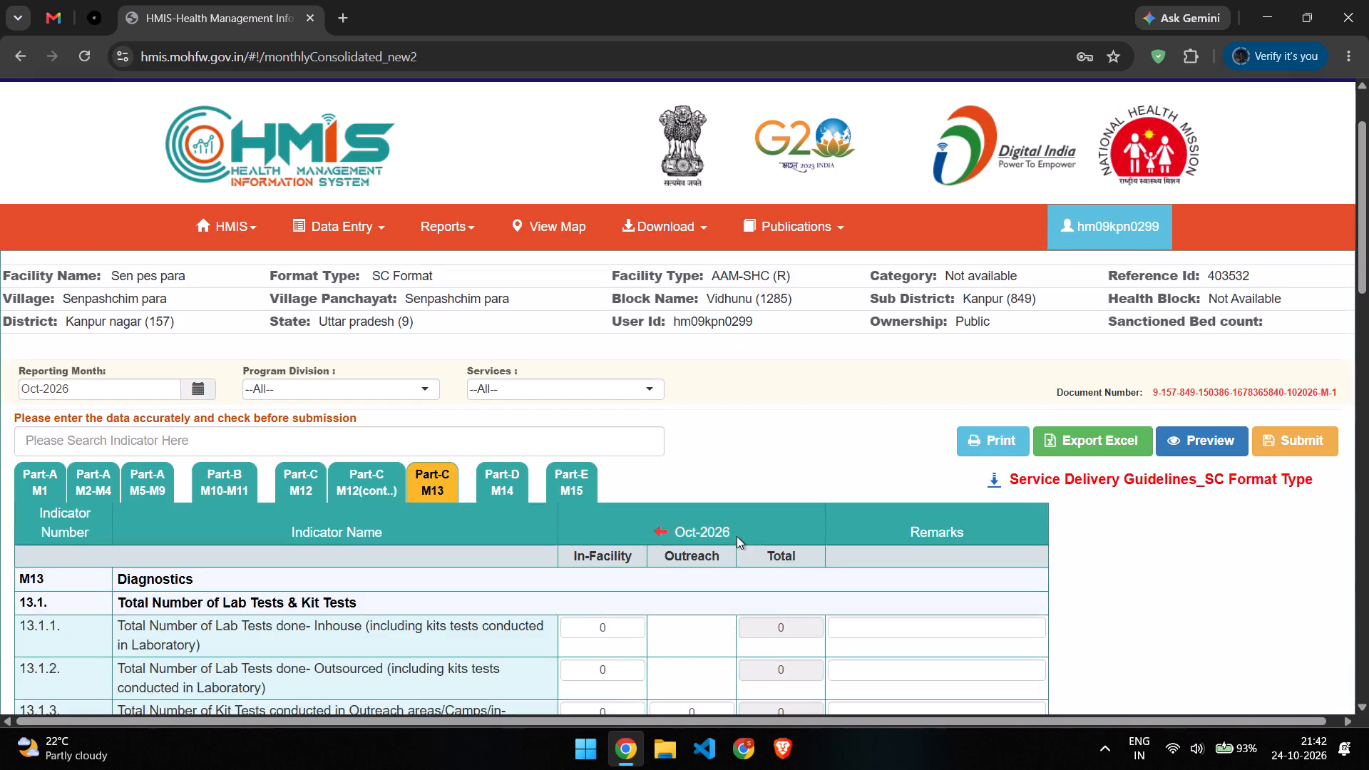
scroll(737, 536, "up", 5)
left_click(515, 587)
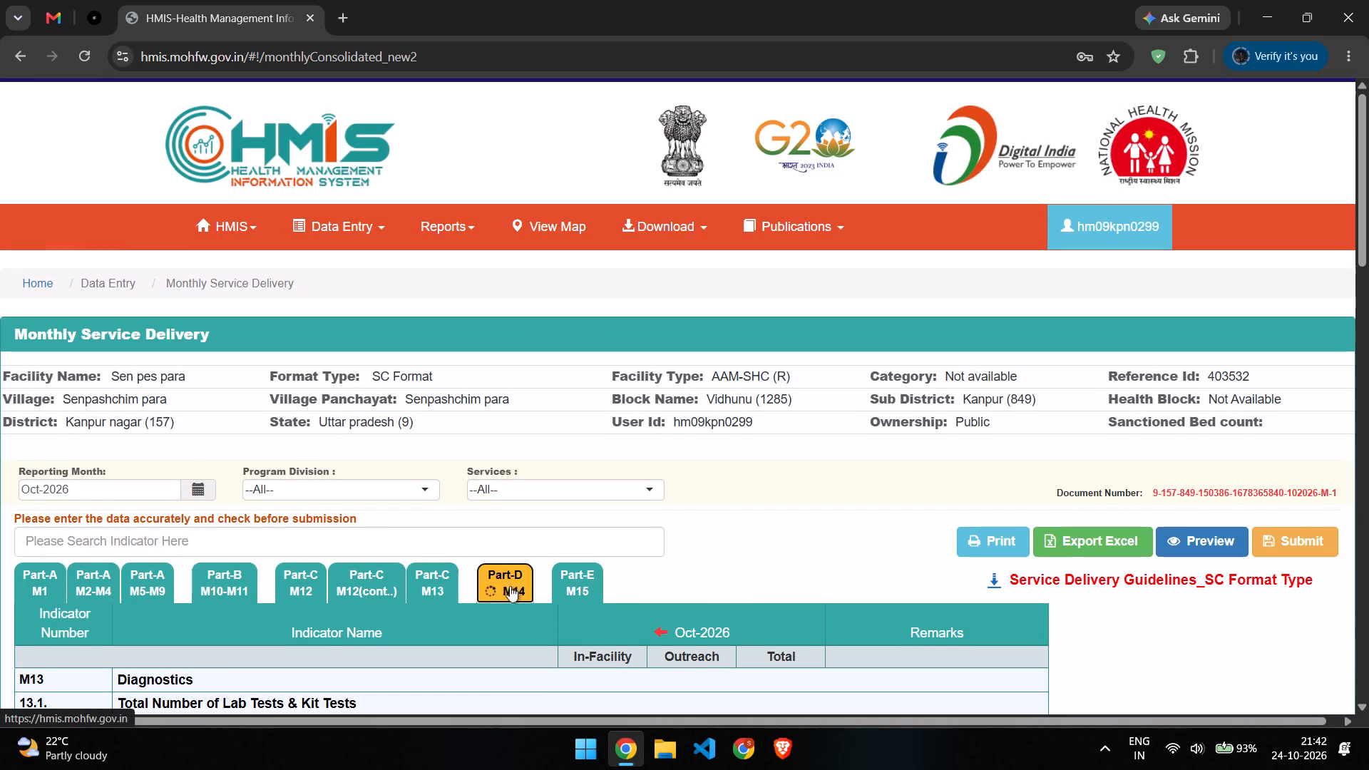
Look over the mortality indicators of the Part-D M14 section.
scroll(474, 498, "down", 5)
scroll(473, 495, "up", 1)
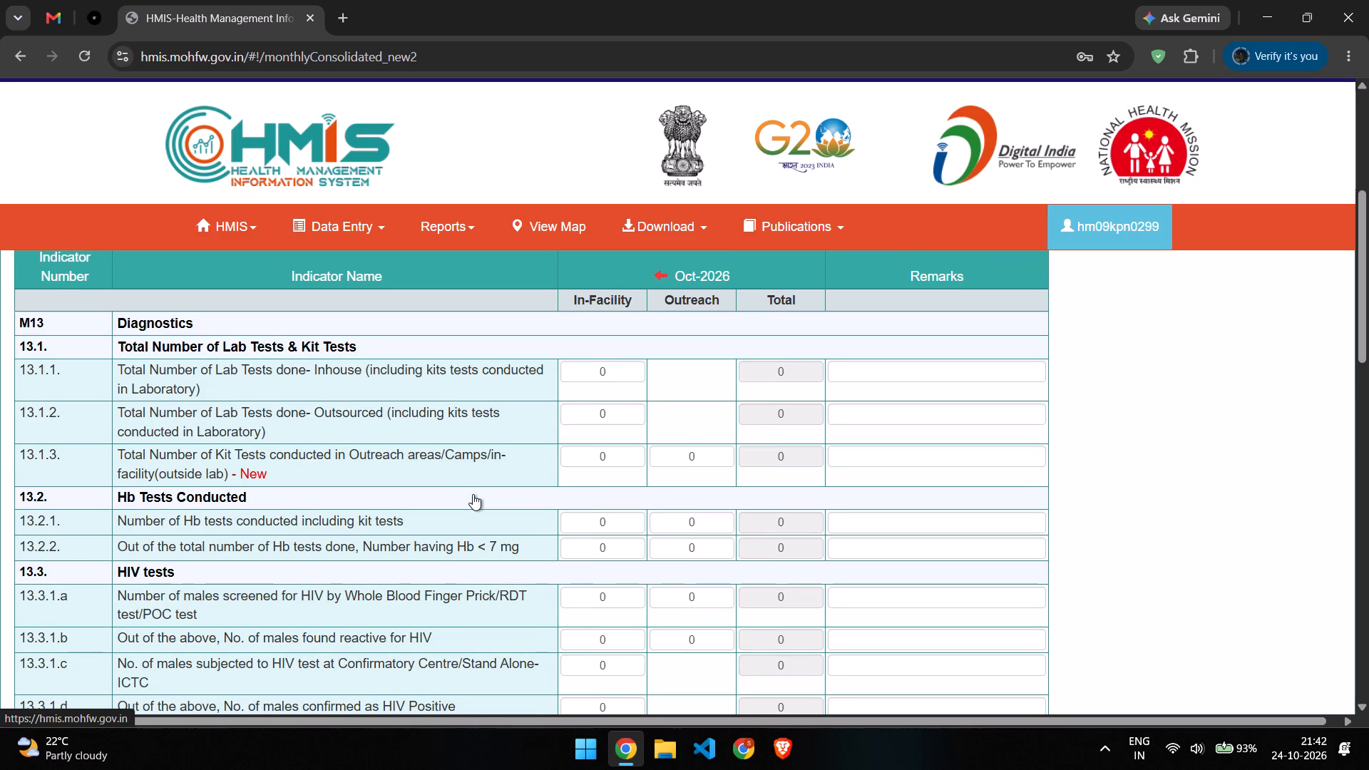
scroll(473, 494, "down", 1)
scroll(473, 494, "up", 1)
scroll(473, 494, "down", 3)
scroll(473, 494, "up", 5)
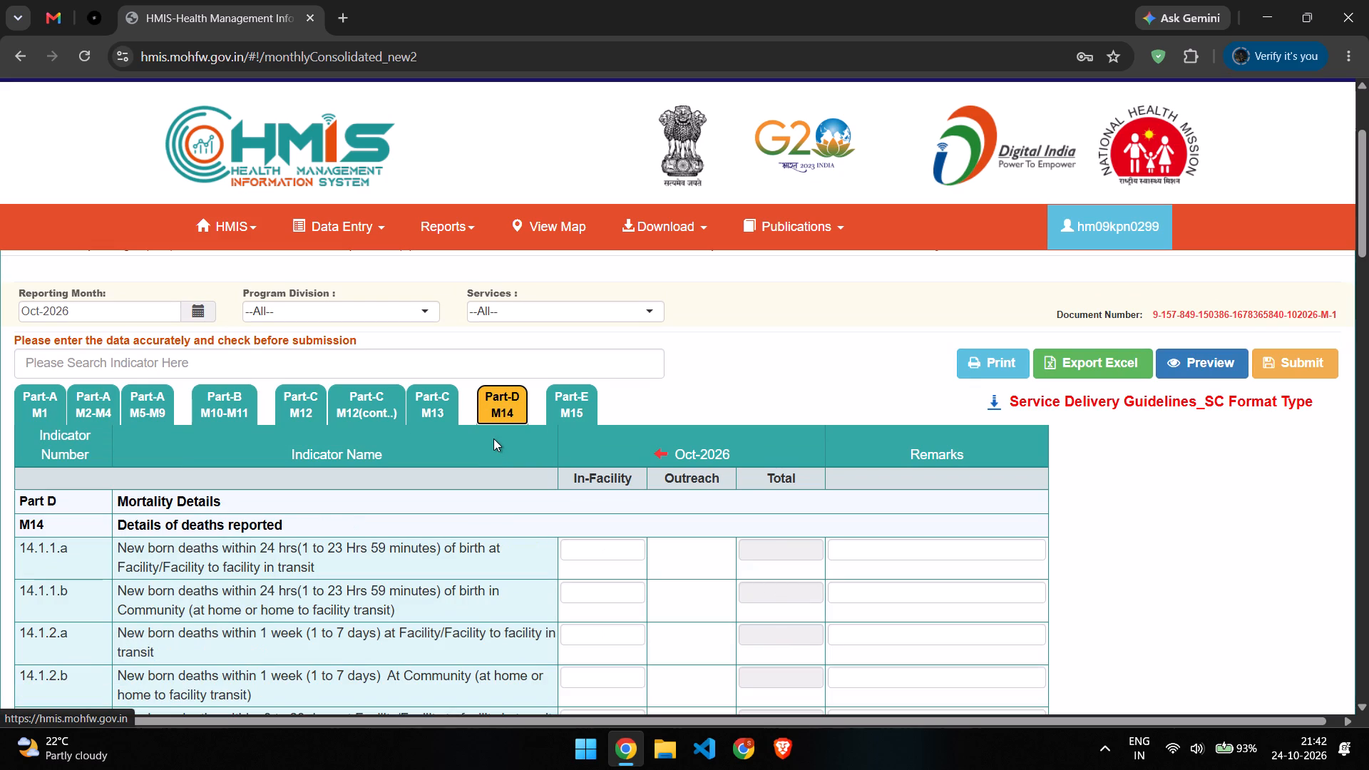
scroll(552, 532, "down", 5)
scroll(510, 431, "down", 15)
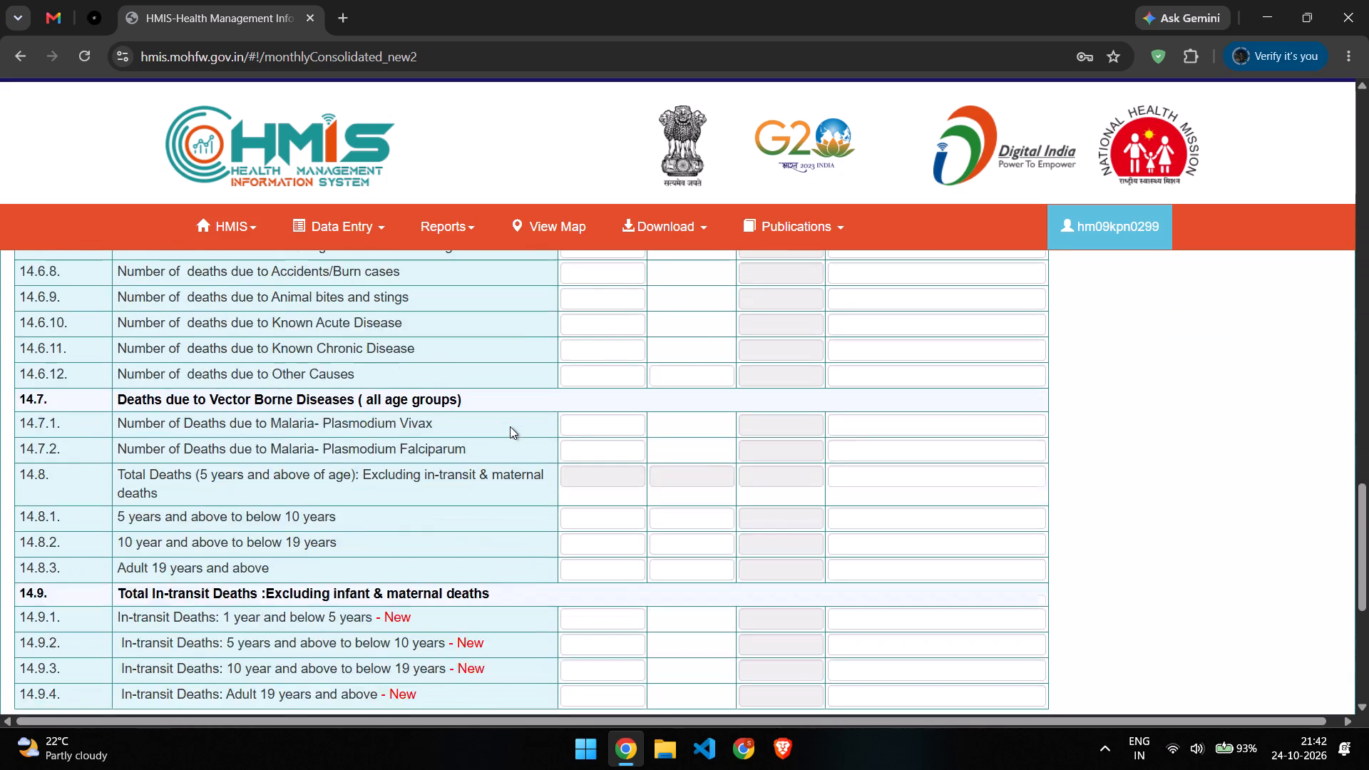
scroll(510, 426, "down", 4)
scroll(510, 426, "up", 18)
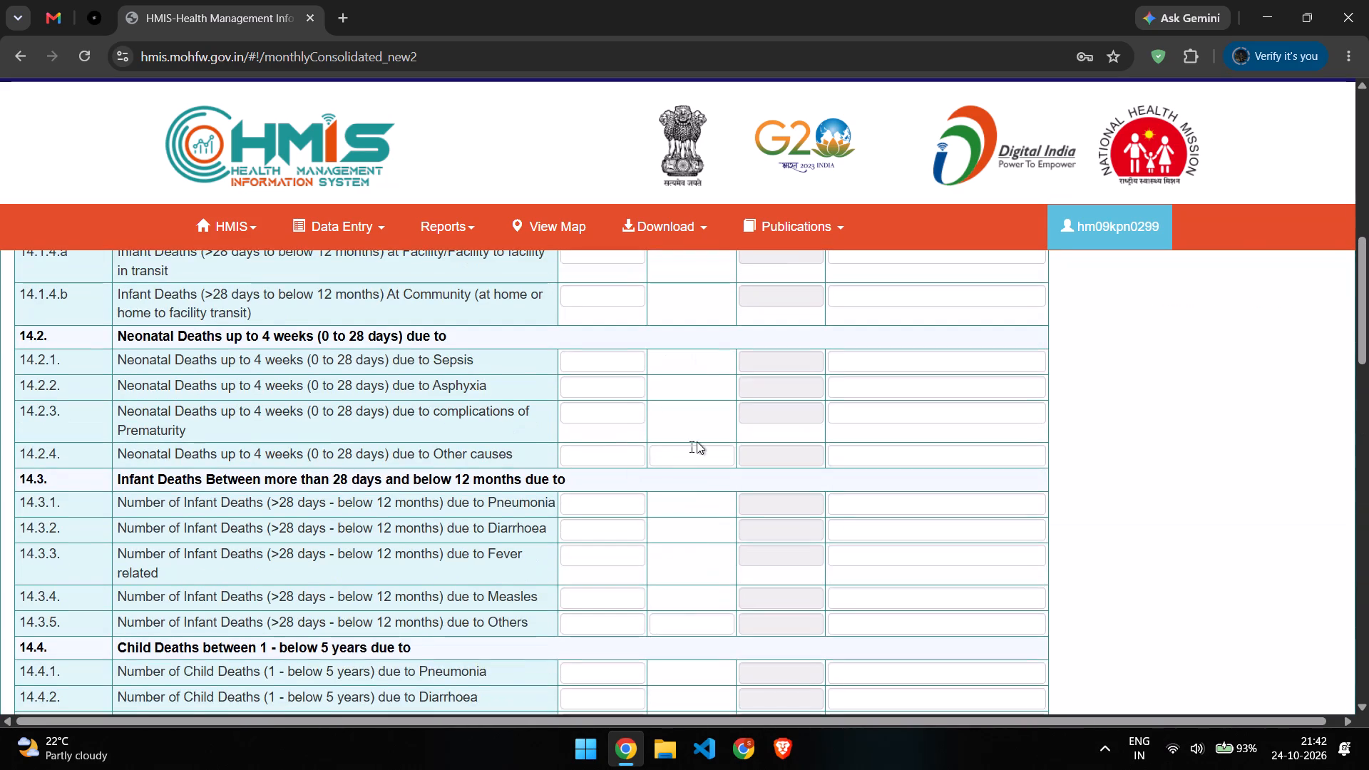
scroll(697, 441, "up", 4)
Enter 0 In-Facility for newborn deaths within 24 hrs (14.1.1.a, 14.1.1.b) and within 1 week (14.1.2.a, 14.1.2.b).
left_click(583, 371)
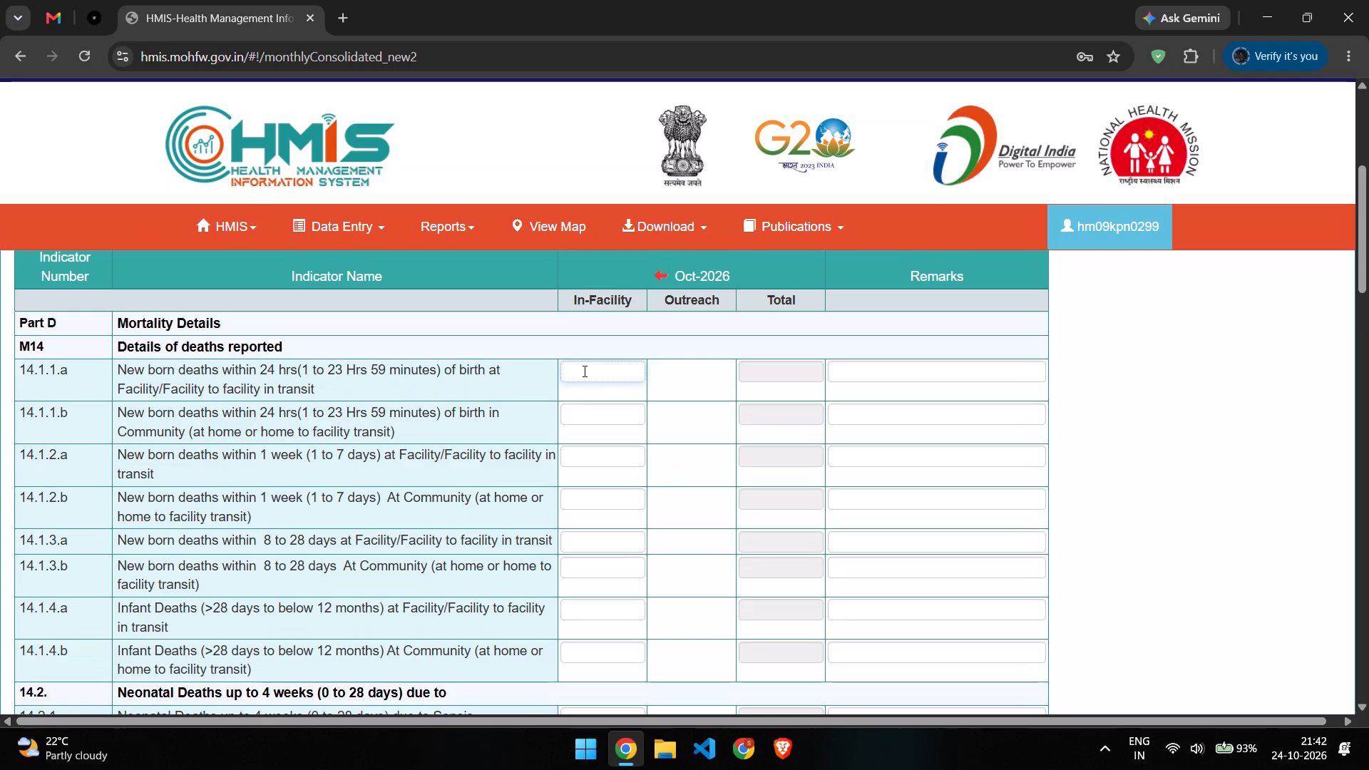
key("0")
left_click(616, 411)
key("0")
left_click(610, 456)
key("0")
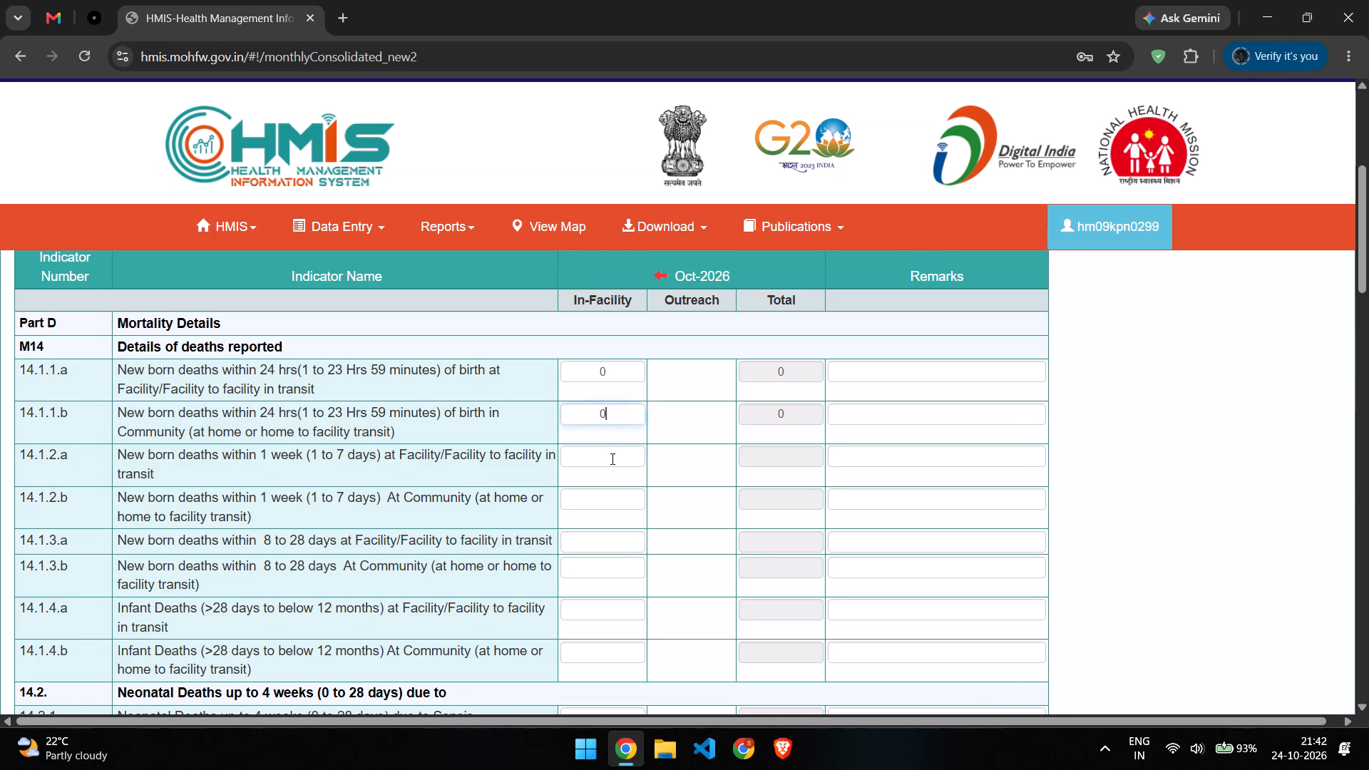
left_click(607, 500)
key("0")
Enter 0 In-Facility for newborn deaths within 8 to 28 days (14.1.3.a, 14.1.3.b) and infant deaths (14.1.4.a, 14.1.4.b).
left_click(601, 541)
key("0")
left_click(601, 568)
key("0")
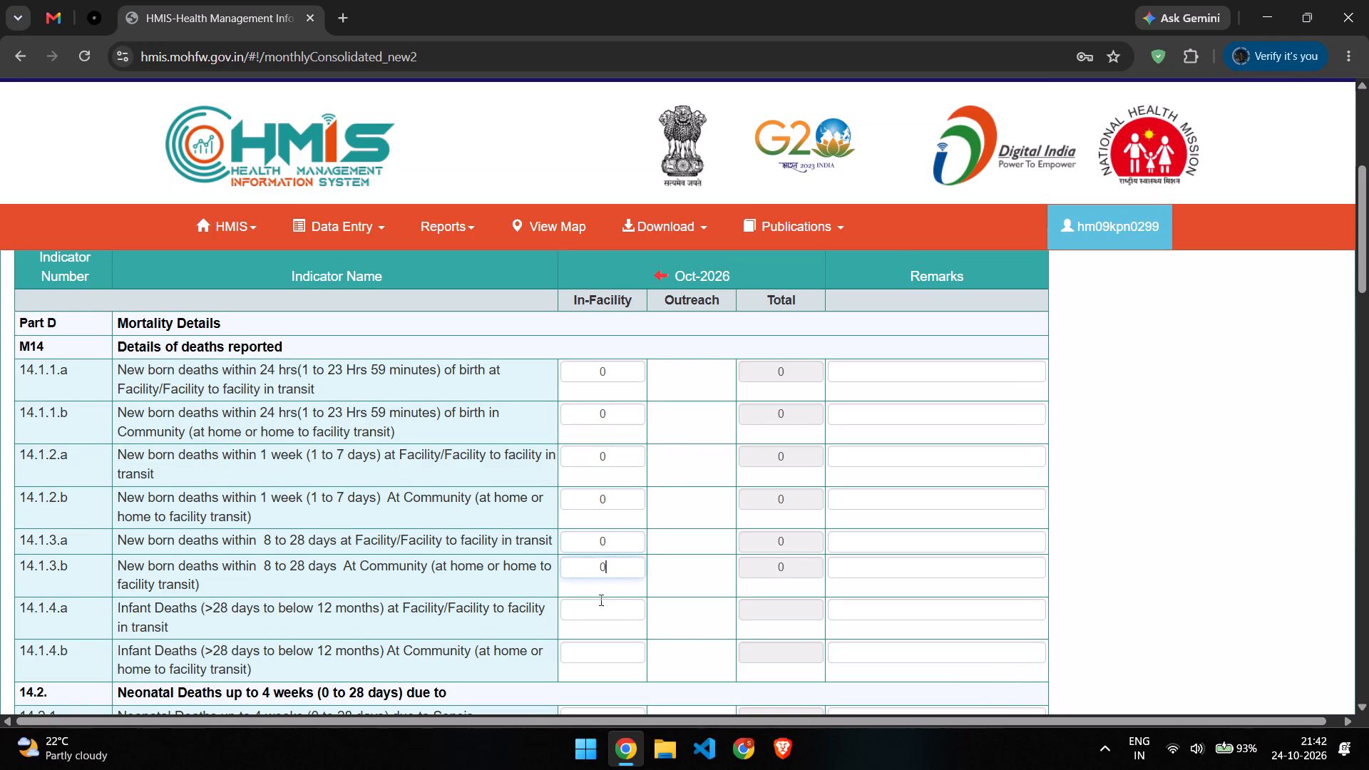
key("0")
left_click(599, 610)
key("0")
left_click(612, 645)
scroll(608, 618, "down", 3)
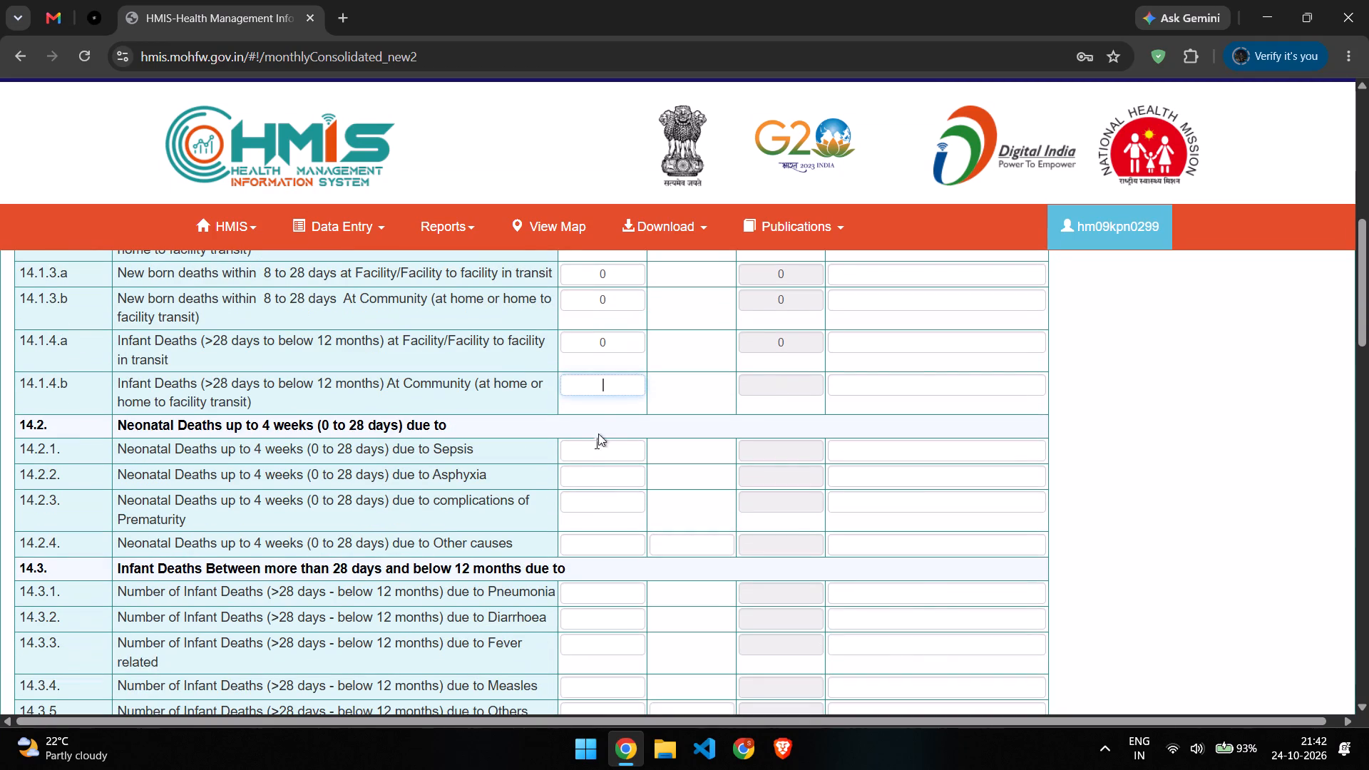
key("0")
Enter 0 In-Facility for neonatal deaths by cause (14.2.1 to 14.2.4), plus 0 Outreach for Other causes (14.2.4).
left_click(615, 451)
key("0")
left_click(615, 473)
key("0")
key("0")
left_click(619, 510)
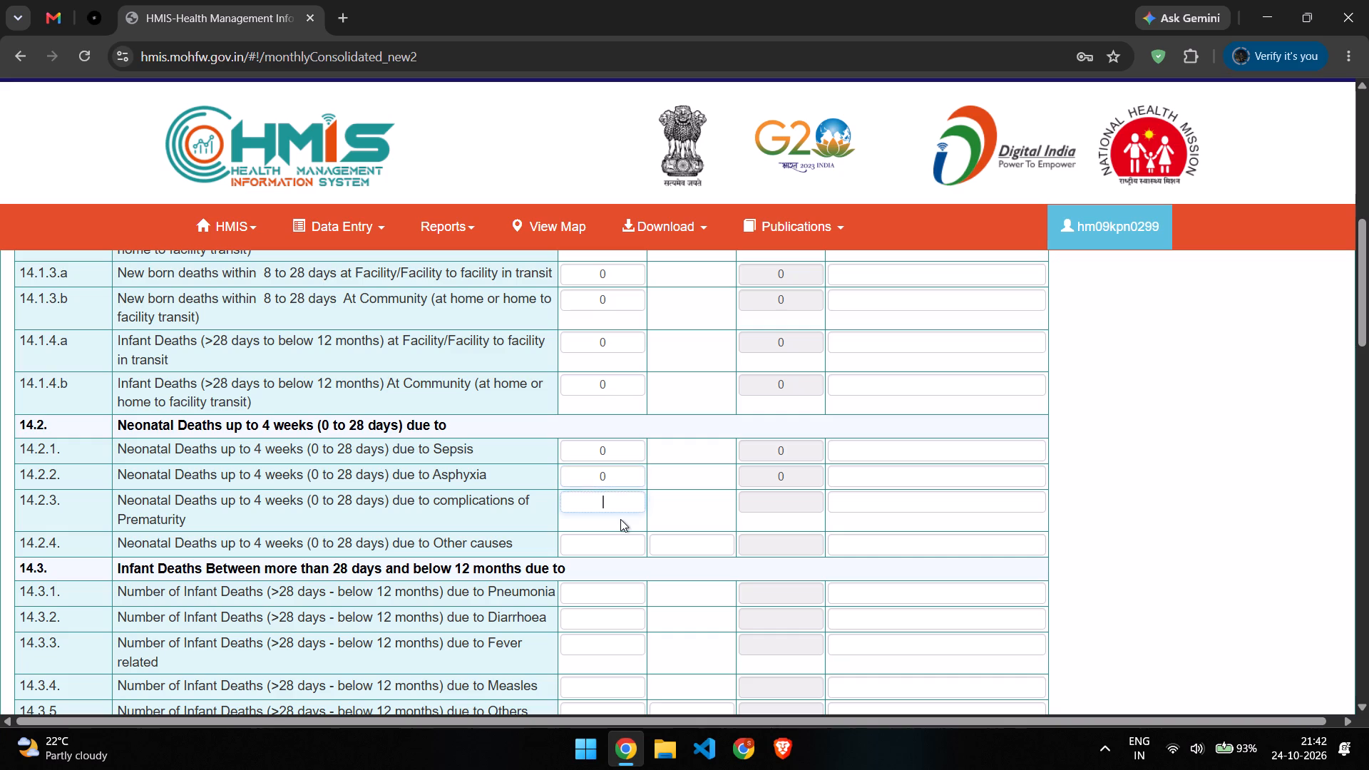
key("0")
left_click(612, 550)
key("0")
left_click(680, 547)
key("0")
Enter 0 In-Facility for infant deaths by cause (14.3.1 to 14.3.5), plus 0 Outreach for Others (14.3.5).
left_click(620, 596)
key("0")
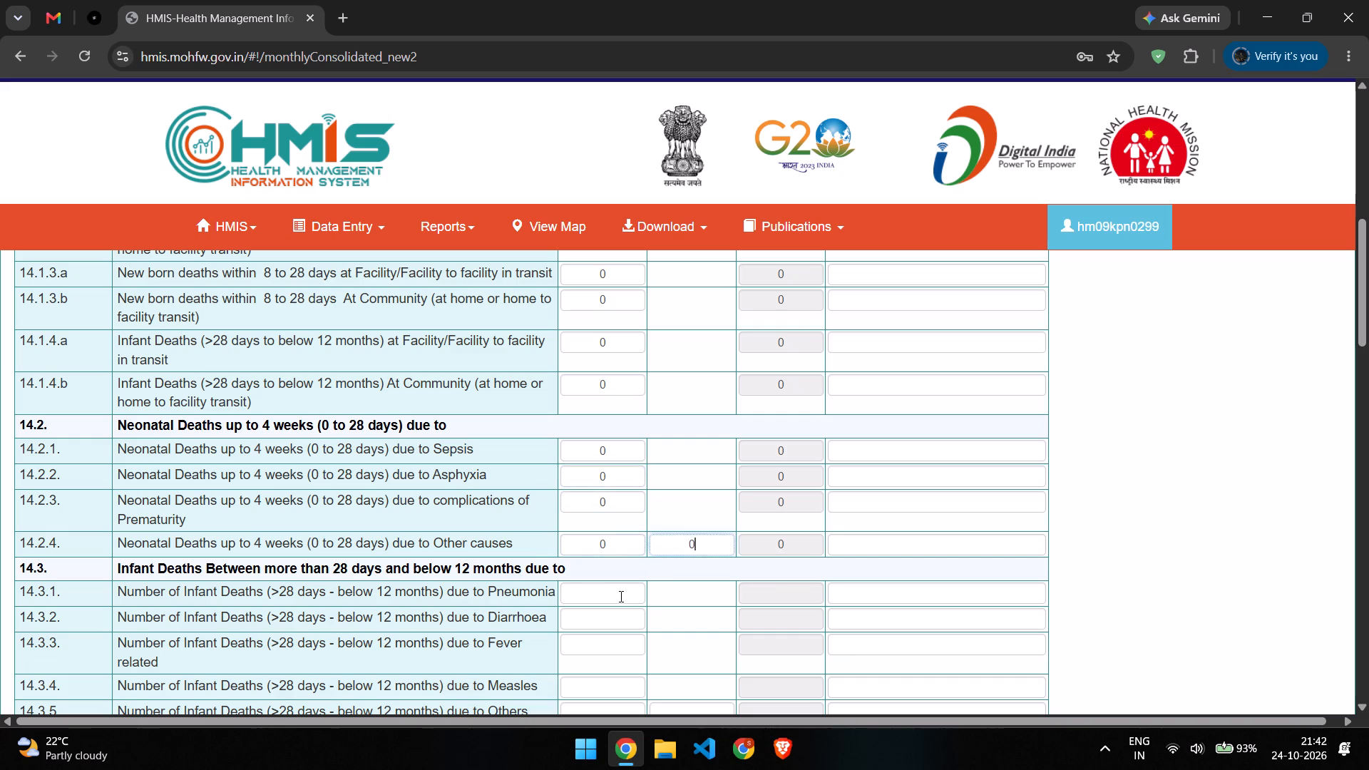
left_click(615, 615)
key("0")
left_click(615, 644)
key("0")
scroll(642, 616, "down", 2)
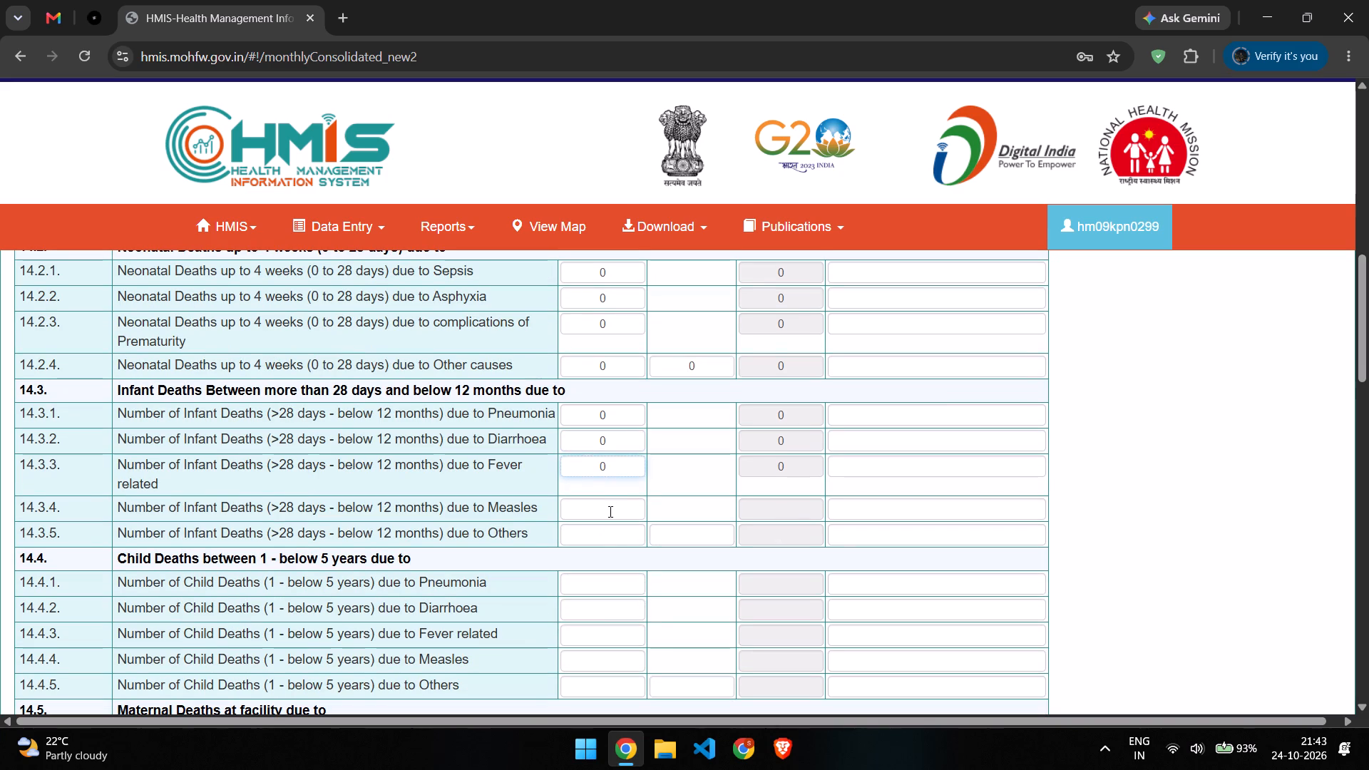
left_click(609, 518)
key("0")
left_click(621, 544)
key("0")
left_click(675, 533)
key("0")
Enter 0 In-Facility for child deaths between 1 and 5 years (14.4.1 to 14.4.5), plus 0 Outreach for Others (14.4.5).
left_click(620, 581)
key("0")
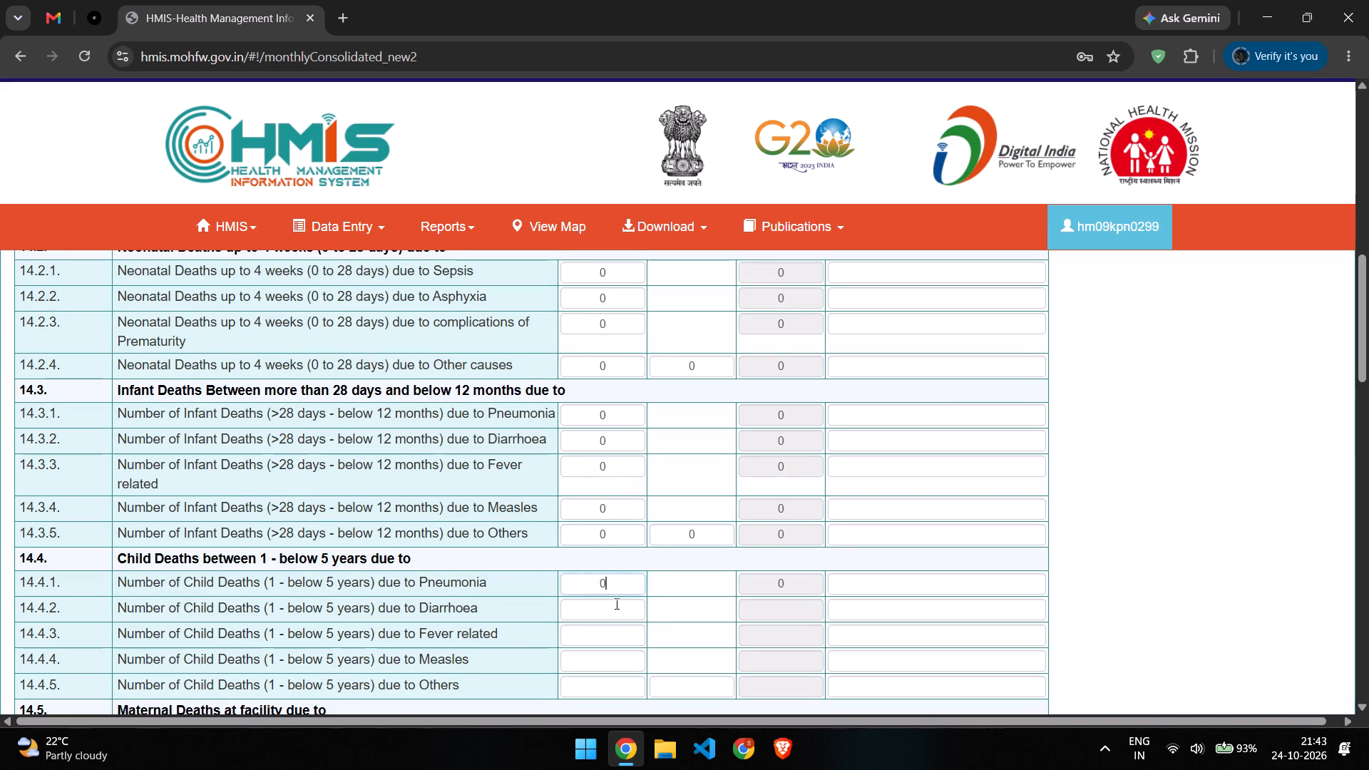
key("0")
left_click(614, 610)
key("0")
left_click(607, 638)
key("0")
left_click(595, 674)
left_click(605, 650)
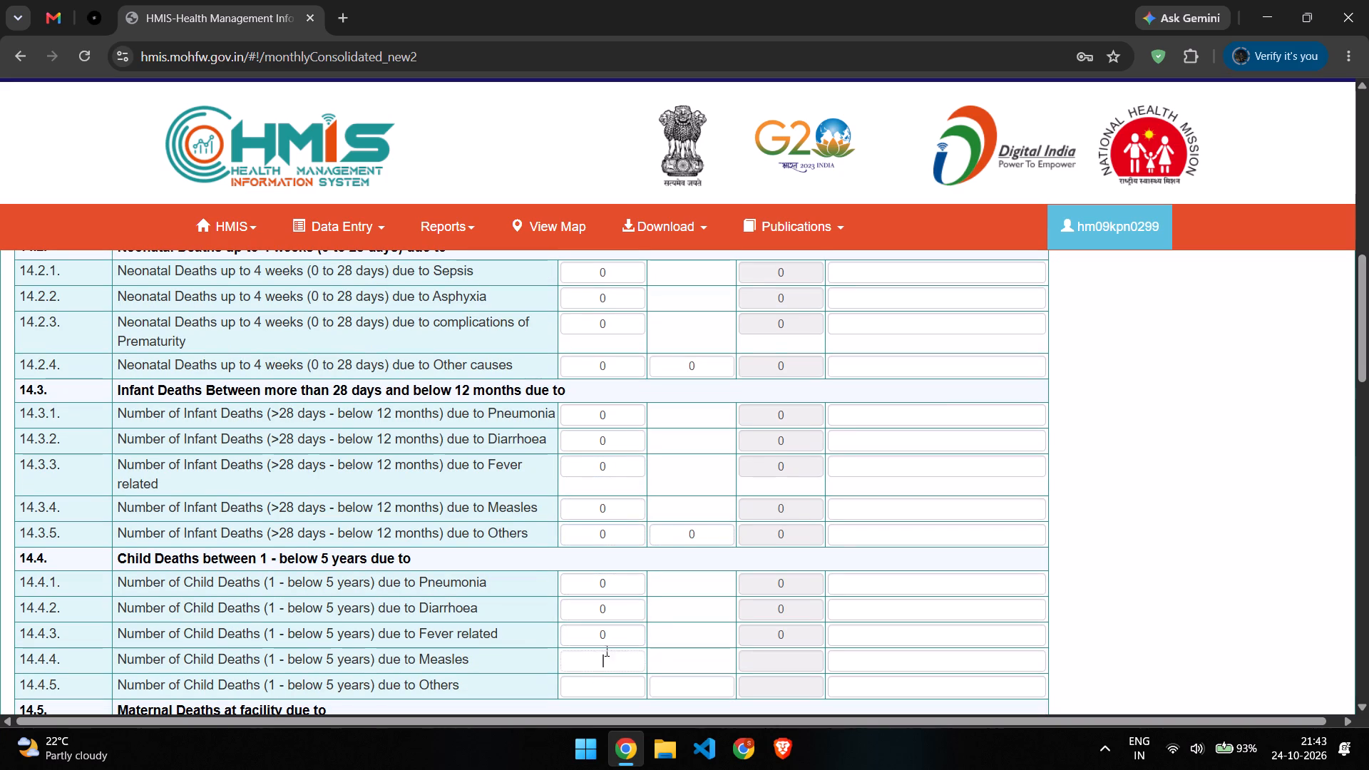
key("0")
left_click(600, 682)
key("0")
left_click(679, 682)
key("0")
scroll(637, 560, "down", 3)
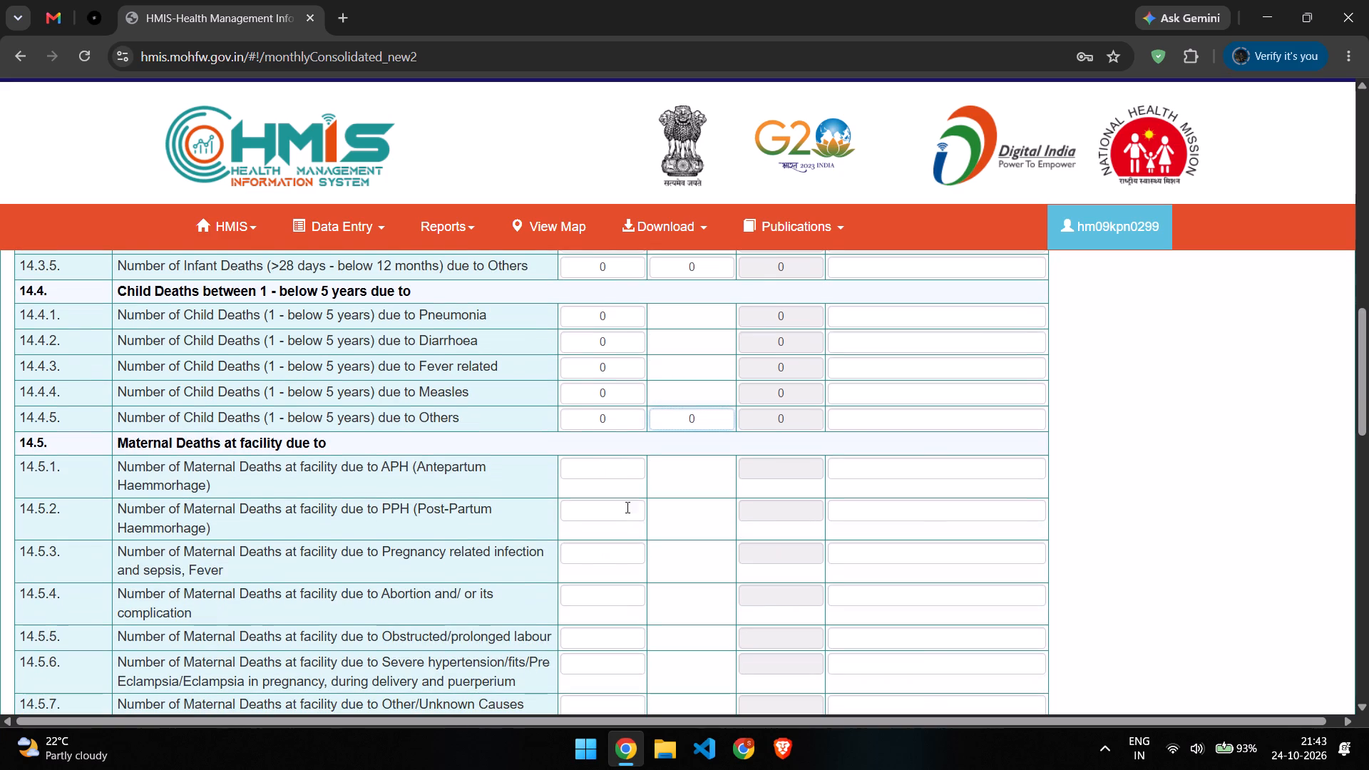
key("0")
Enter 0 In-Facility for maternal deaths due to APH, PPH, pregnancy related infection and abortion (14.5.1 to 14.5.4).
left_click(620, 463)
key("0")
left_click(614, 514)
key("0")
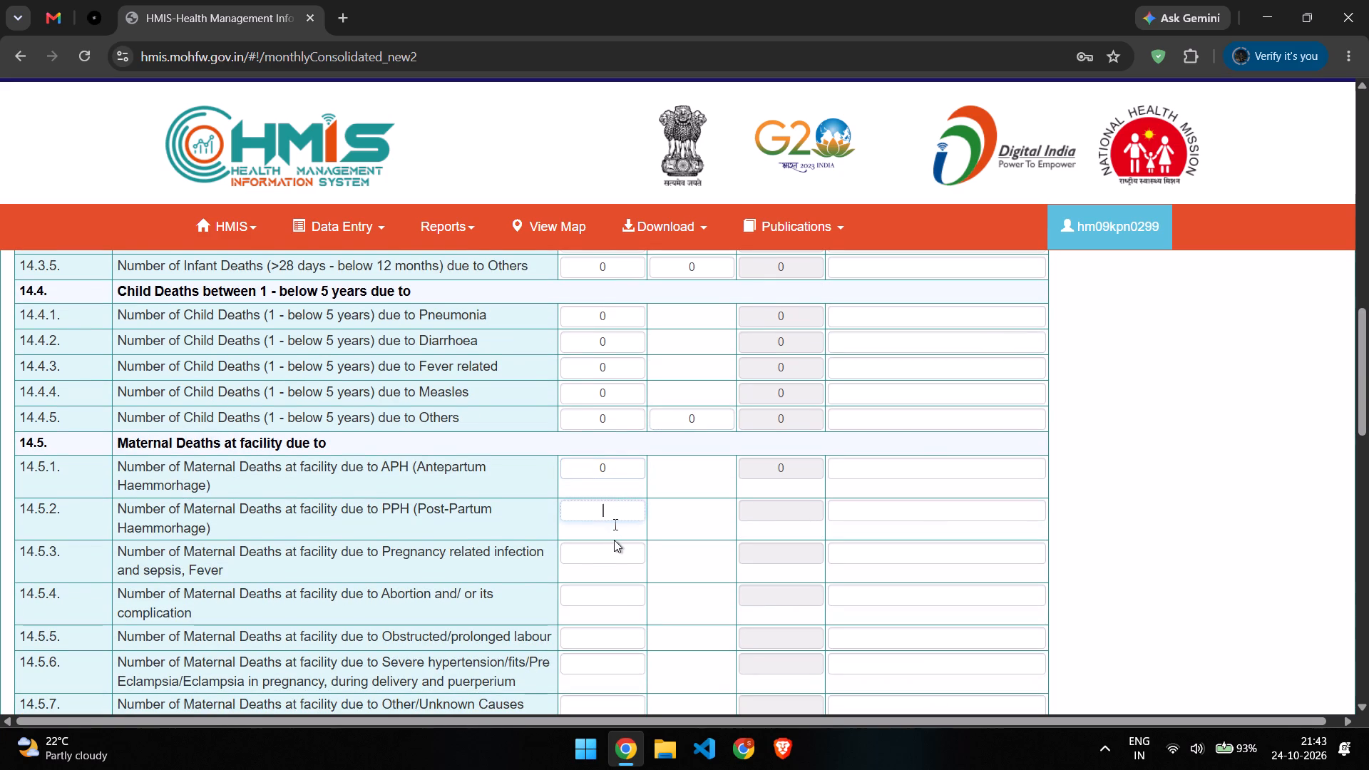
left_click(614, 540)
key("0")
left_click(615, 556)
key("0")
left_click(615, 594)
key("0")
Enter 0 In-Facility for maternal deaths due to obstructed labour, severe hypertension/eclampsia and Other/Unknown Causes (14.5.5 to 14.5.7).
left_click(607, 633)
key("0")
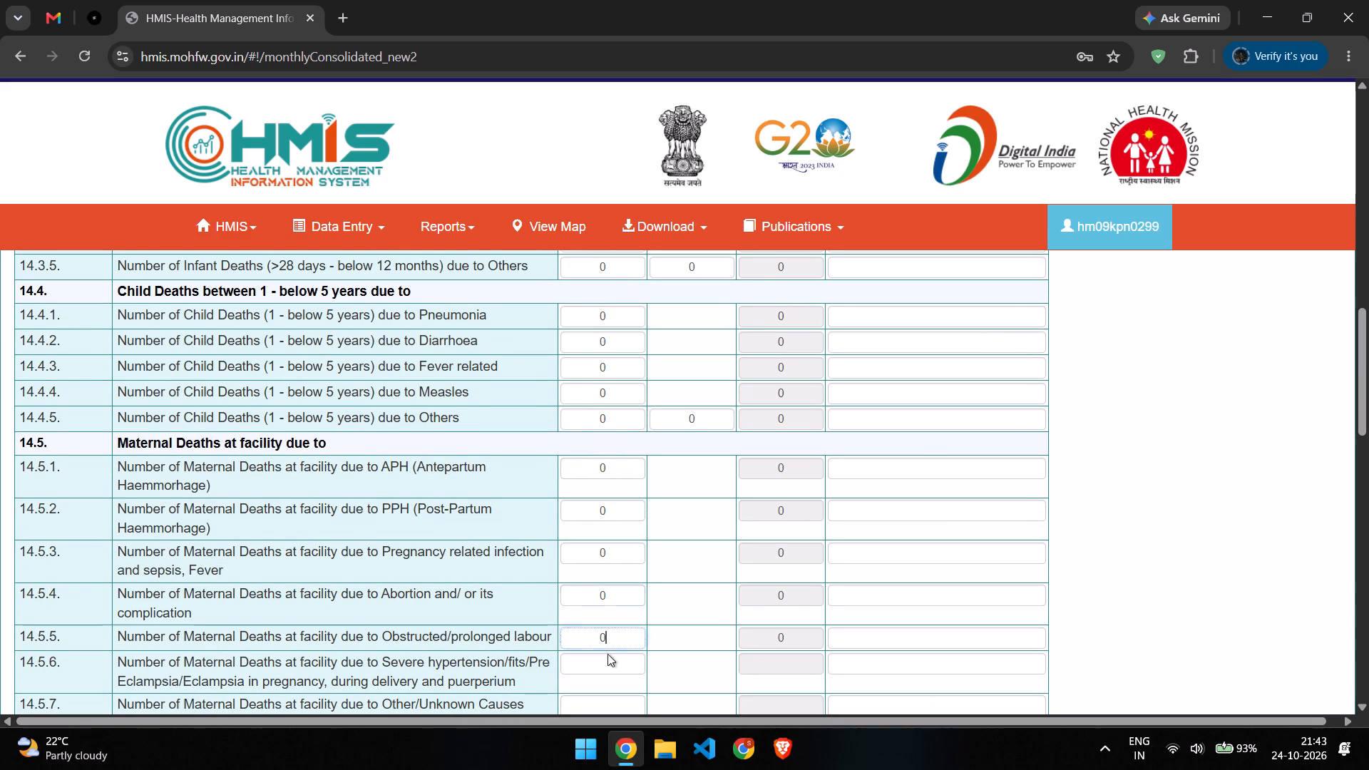
left_click(603, 663)
key("0")
scroll(657, 588, "down", 2)
left_click(614, 540)
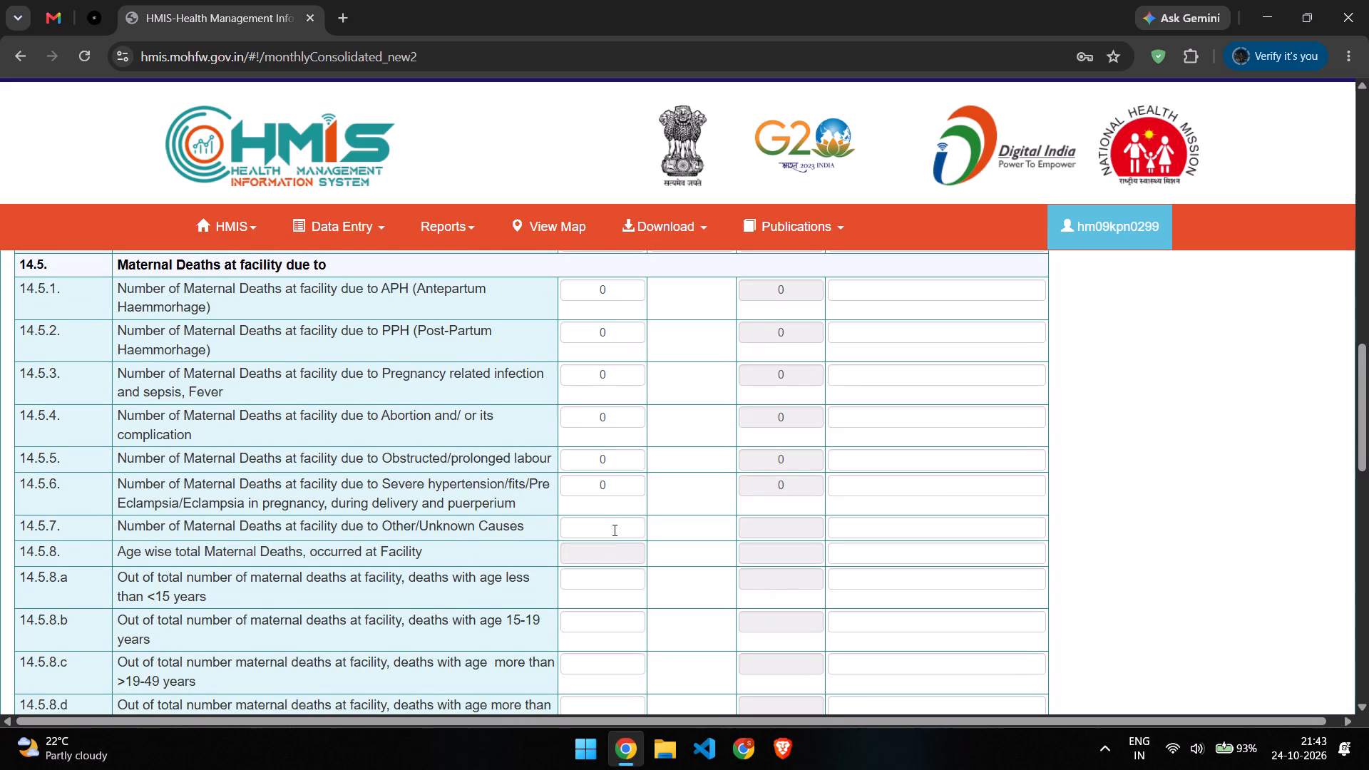
left_click(613, 530)
key("0")
Enter 0 In-Facility for each age group of maternal deaths at facility (14.5.8.a to 14.5.8.d).
left_click(610, 584)
key("0")
left_click(612, 618)
key("0")
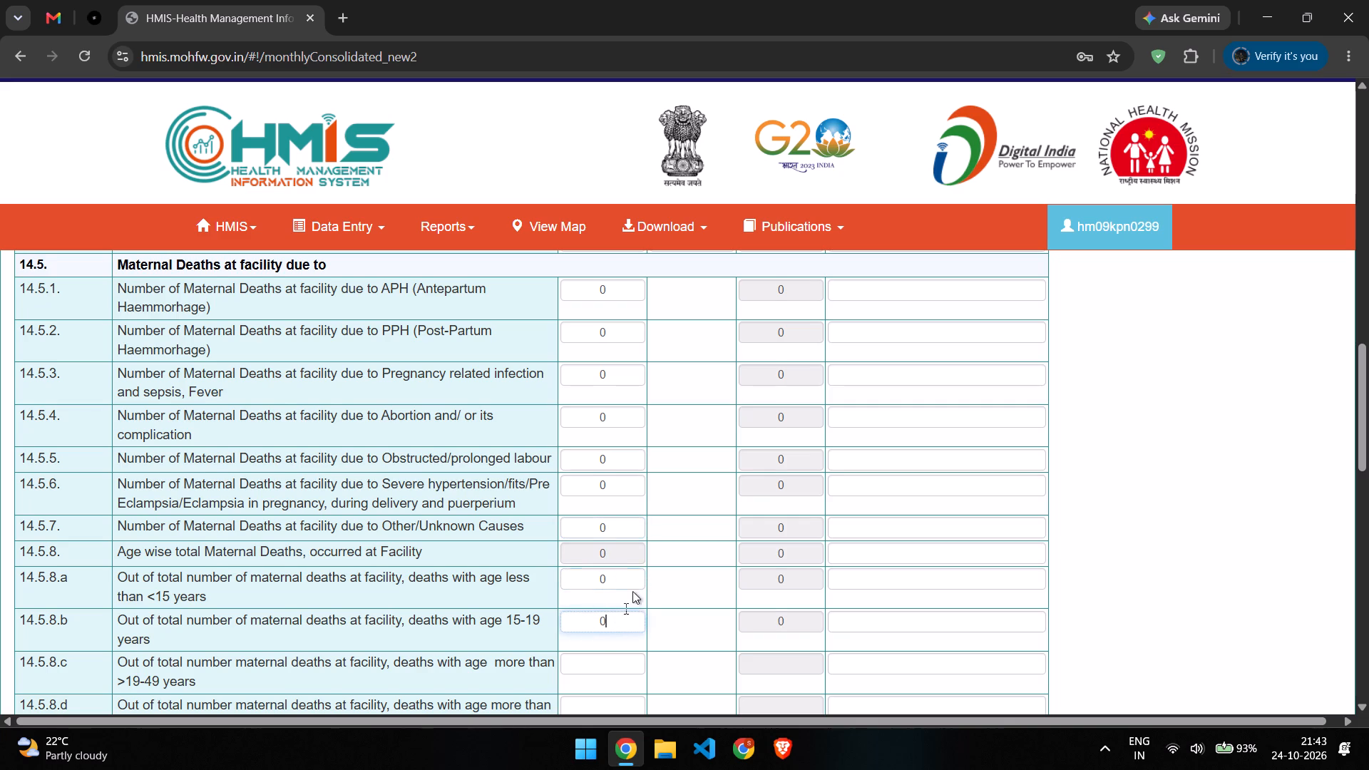
scroll(632, 591, "down", 2)
left_click(604, 481)
key("0")
left_click(616, 531)
key("0")
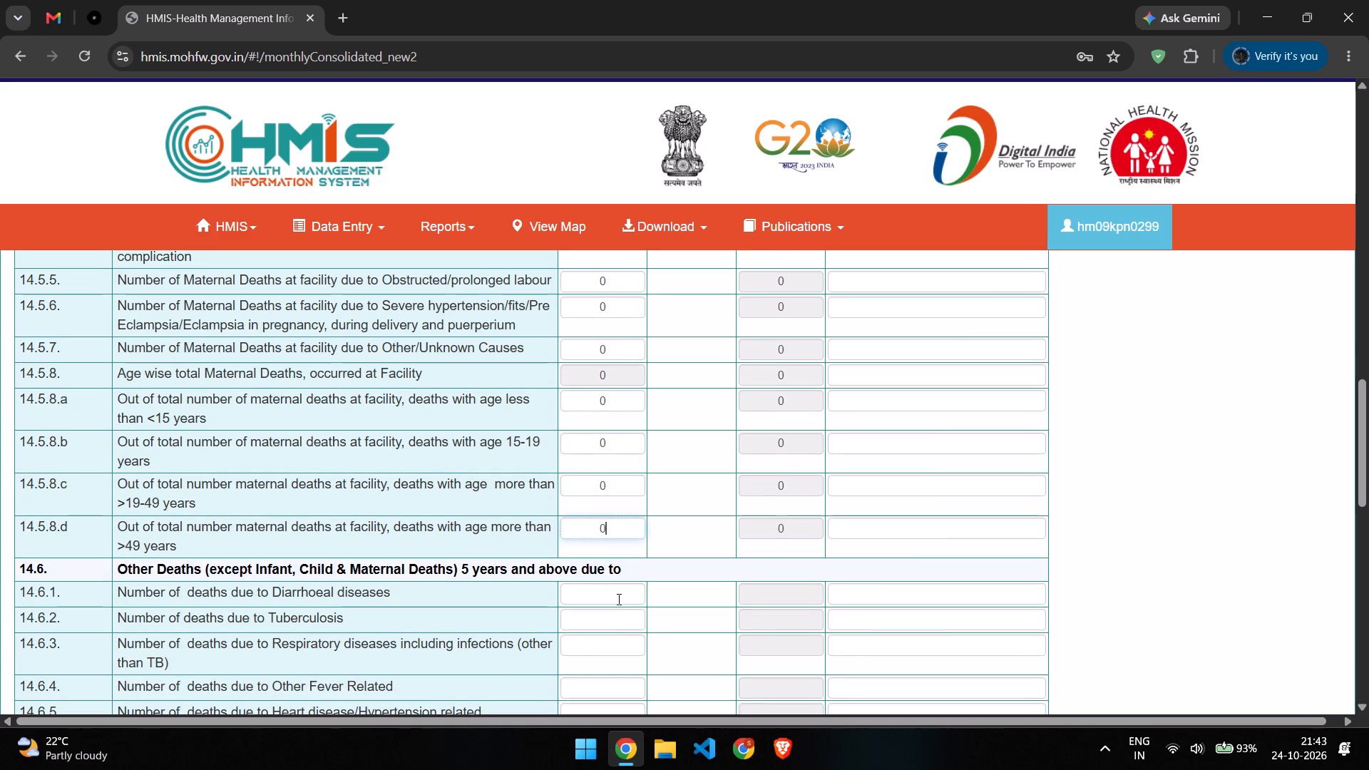
Enter 0 In-Facility for other deaths due to diarrhoeal diseases, tuberculosis and respiratory diseases (14.6.1 to 14.6.3).
left_click(617, 598)
key("0")
left_click(614, 614)
key("0")
left_click(603, 639)
key("0")
Enter 0 In-Facility for deaths due to other fever, heart disease, cancer, neurological disease and accidents/burns (14.6.4 to 14.6.8).
scroll(615, 616, "down", 2)
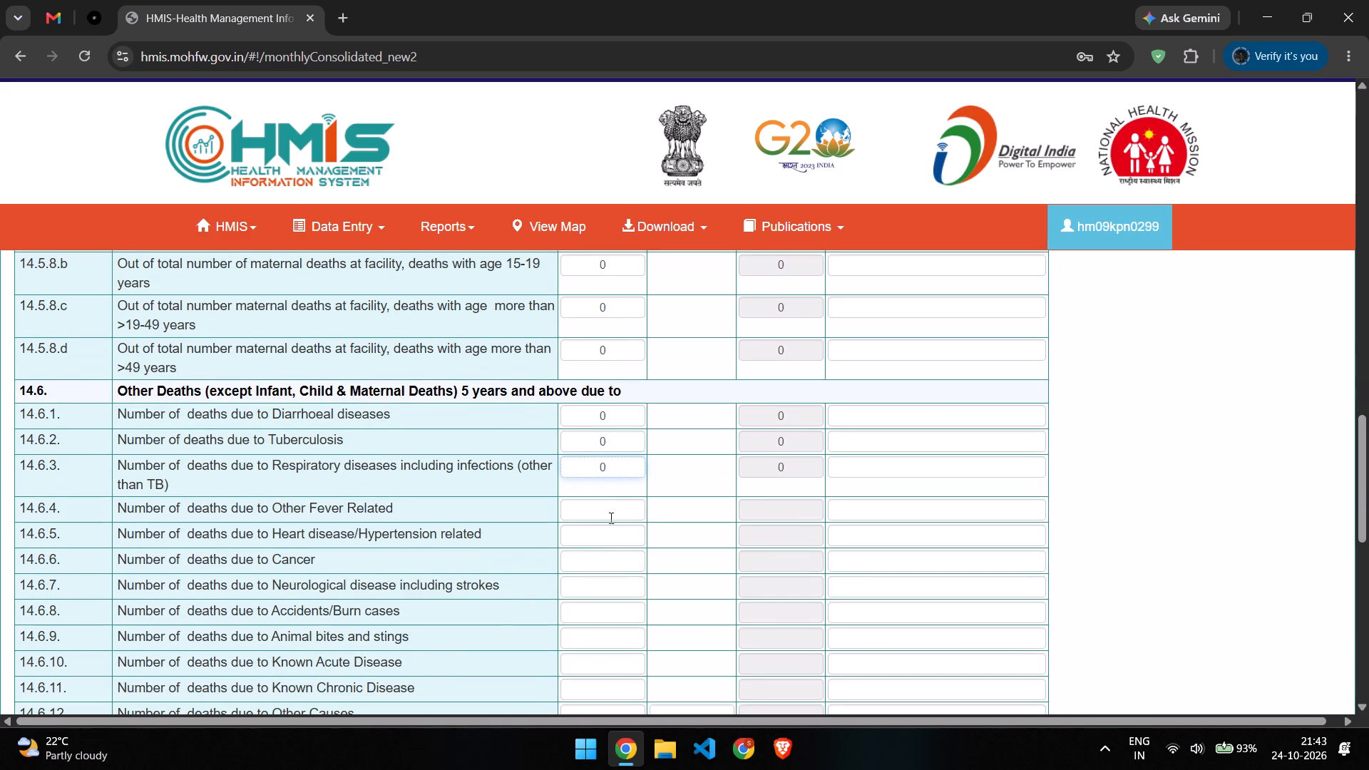
left_click(608, 508)
key("0")
left_click(608, 537)
key("0")
left_click(609, 564)
key("0")
key("0")
left_click_drag(610, 578, 612, 588)
key("0")
left_click(613, 612)
left_click(614, 618)
key("0")
Enter 0 In-Facility for deaths due to animal bites and stings, known acute disease and known chronic disease (14.6.9 to 14.6.11).
left_click_drag(607, 633, 607, 643)
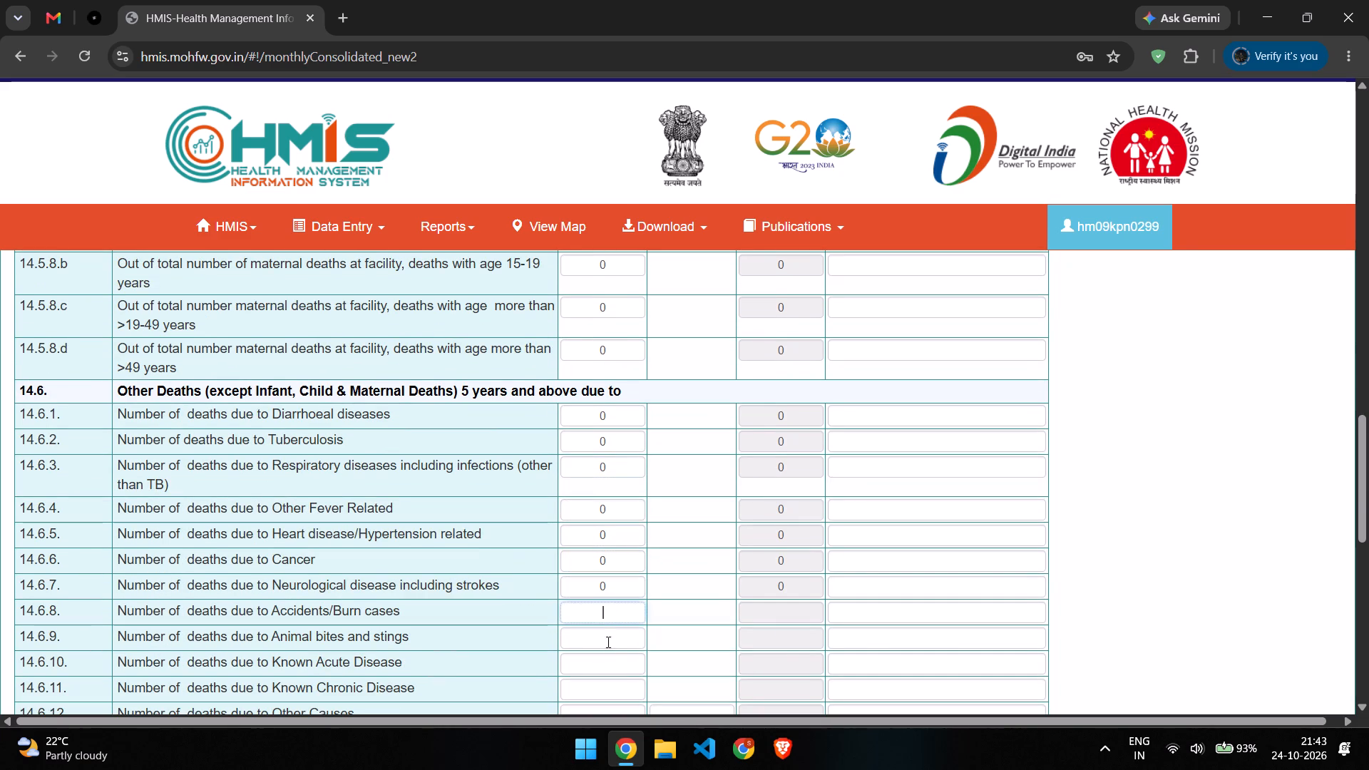
left_click_drag(607, 643, 607, 645)
left_click(607, 650)
key("0")
left_click(607, 658)
key("0")
left_click_drag(605, 672, 606, 679)
key("0")
left_click(605, 632)
key("0")
key("0")
left_click(616, 664)
left_click(617, 689)
key("0")
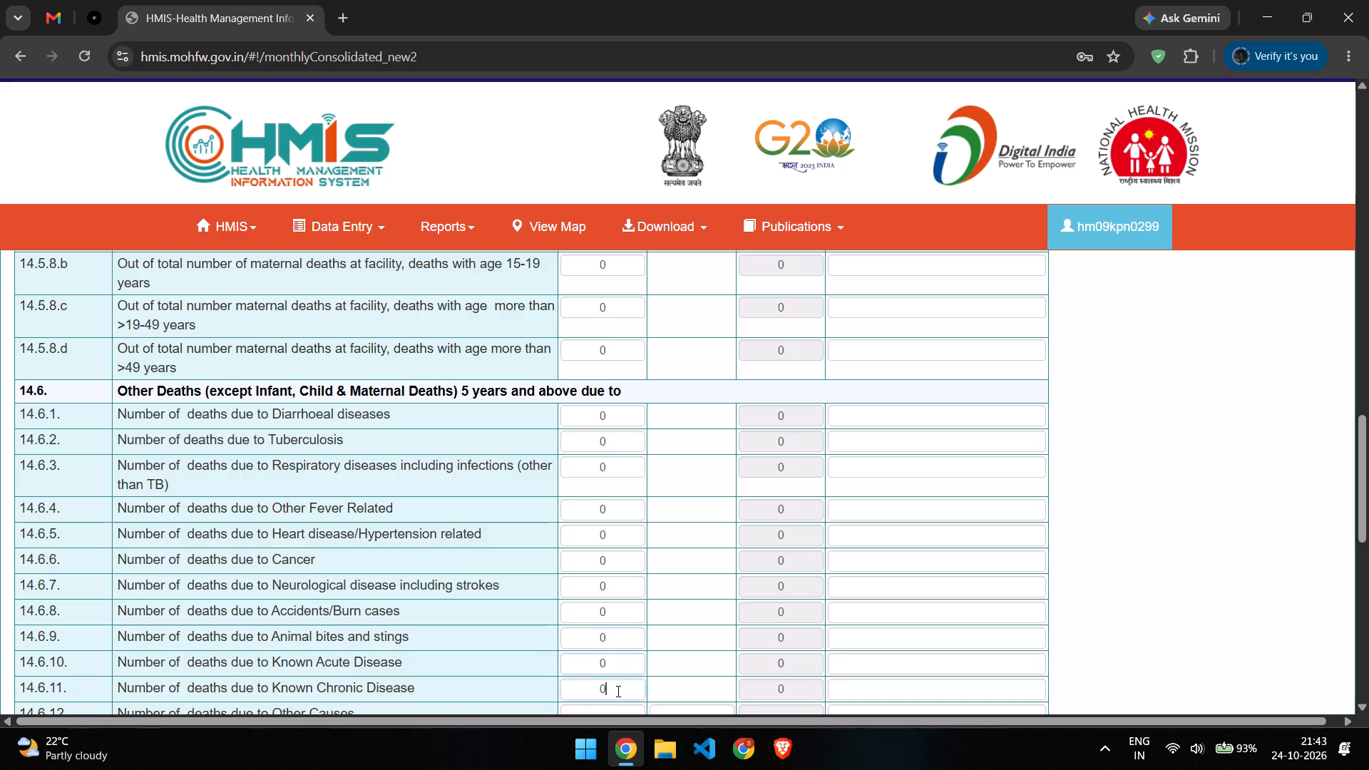
left_click(617, 691)
key("0")
Enter 0 In-Facility and 0 Outreach for the number of deaths due to Other Causes (14.6.12).
scroll(613, 626, "down", 2)
key("0")
left_click(621, 525)
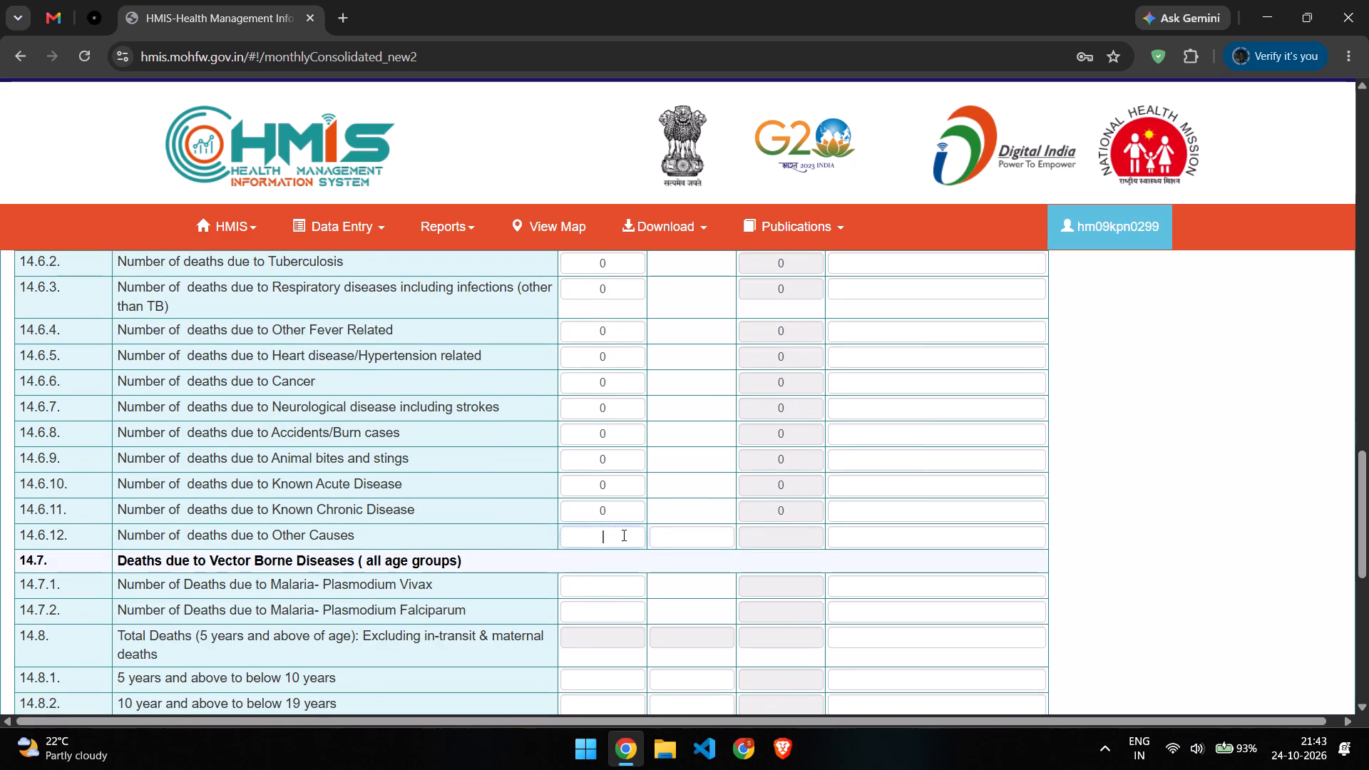
key("0")
left_click(665, 533)
key("0")
Enter 0 In-Facility for malaria deaths from Plasmodium Vivax (14.7.1) and Plasmodium Falciparum (14.7.2).
scroll(643, 465, "up", 1)
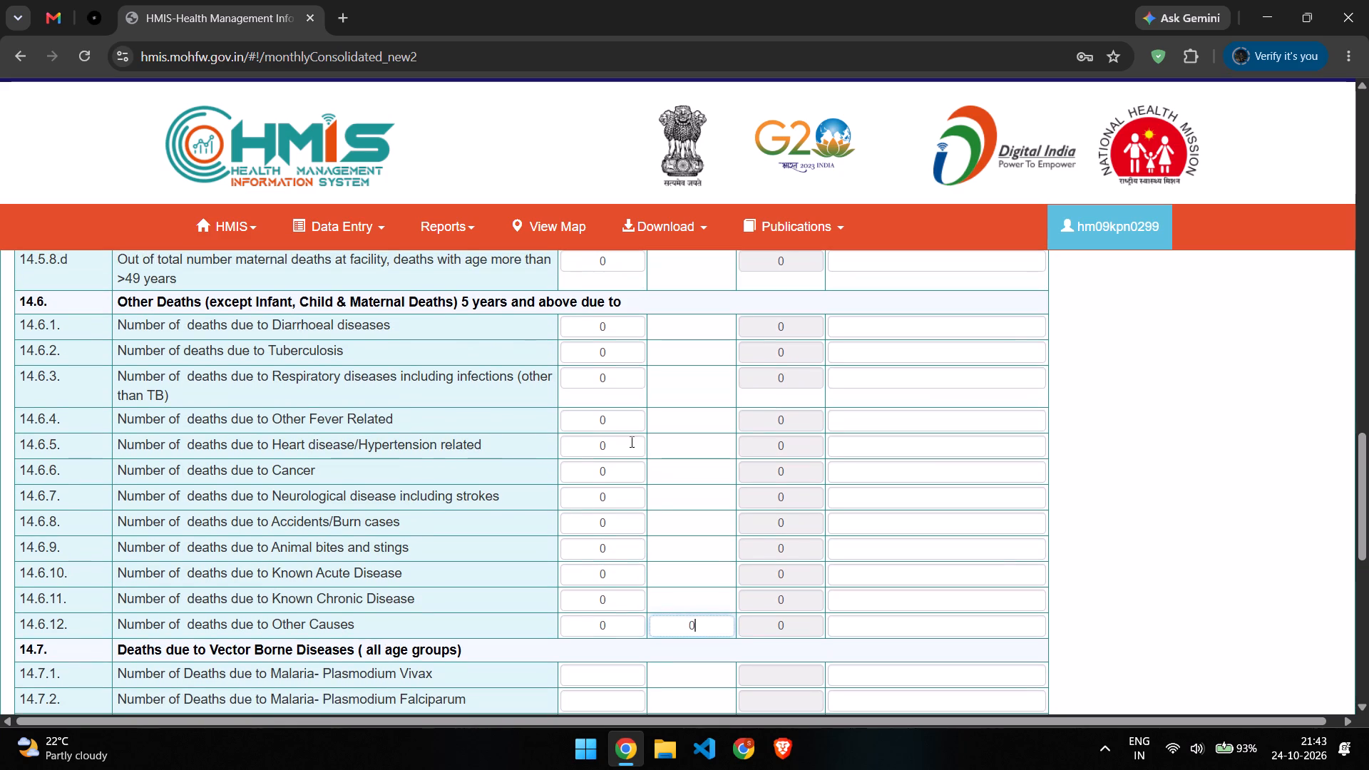
scroll(630, 441, "down", 2)
left_click(610, 491)
key("0")
left_click(614, 518)
key("0")
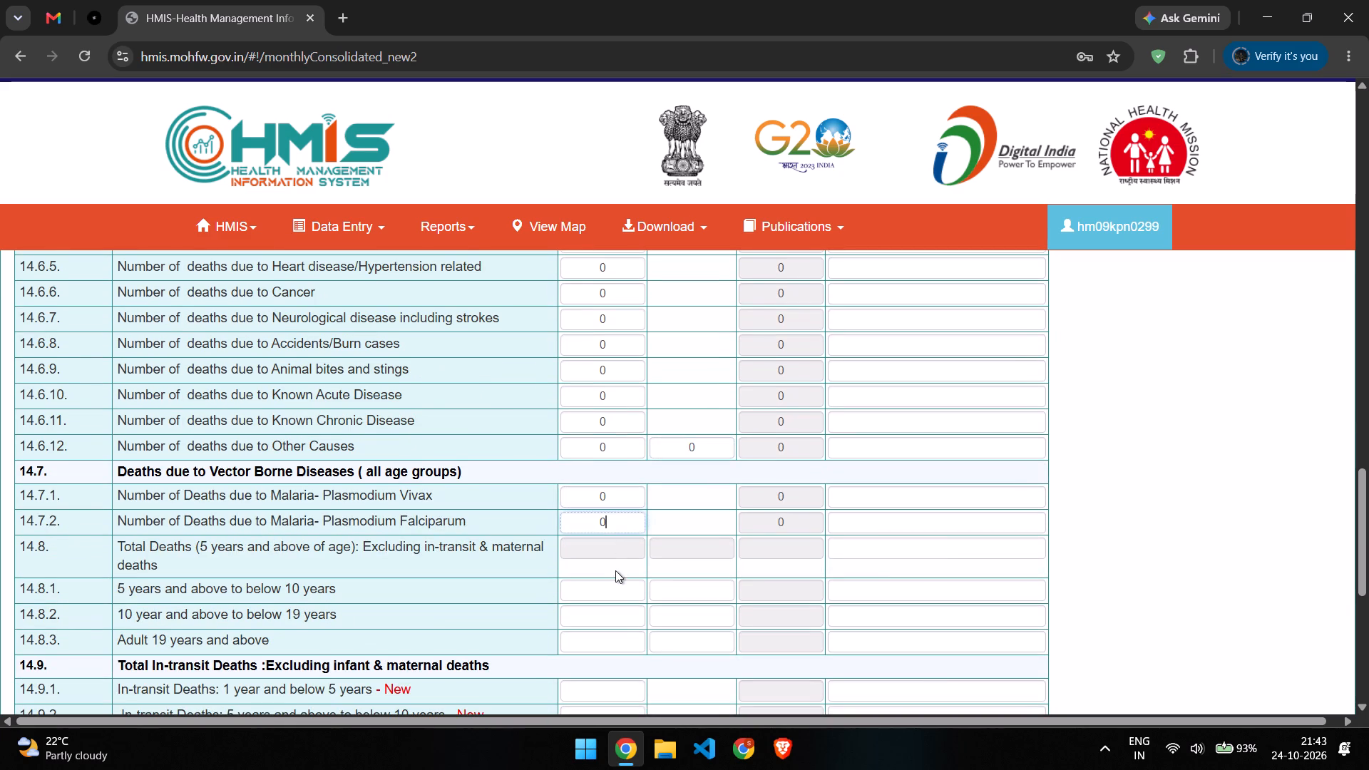
Enter 0 In-Facility and 0 Outreach for all three age groups of total deaths (14.8.1 to 14.8.3).
left_click(615, 571)
left_click(615, 585)
key("0")
left_click(630, 626)
key("0")
left_click(630, 638)
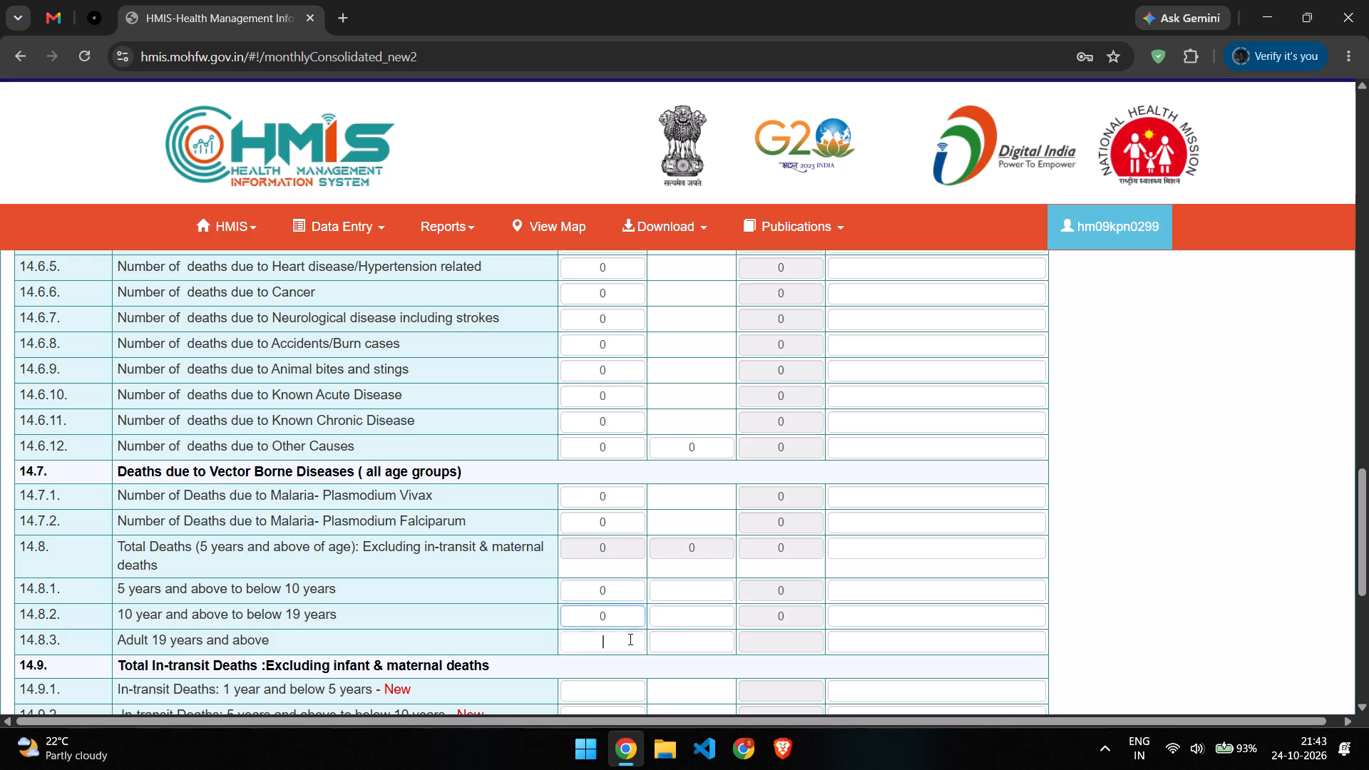
key("0")
left_click(669, 642)
key("0")
left_click(673, 613)
key("0")
key("0")
left_click(682, 590)
key("0")
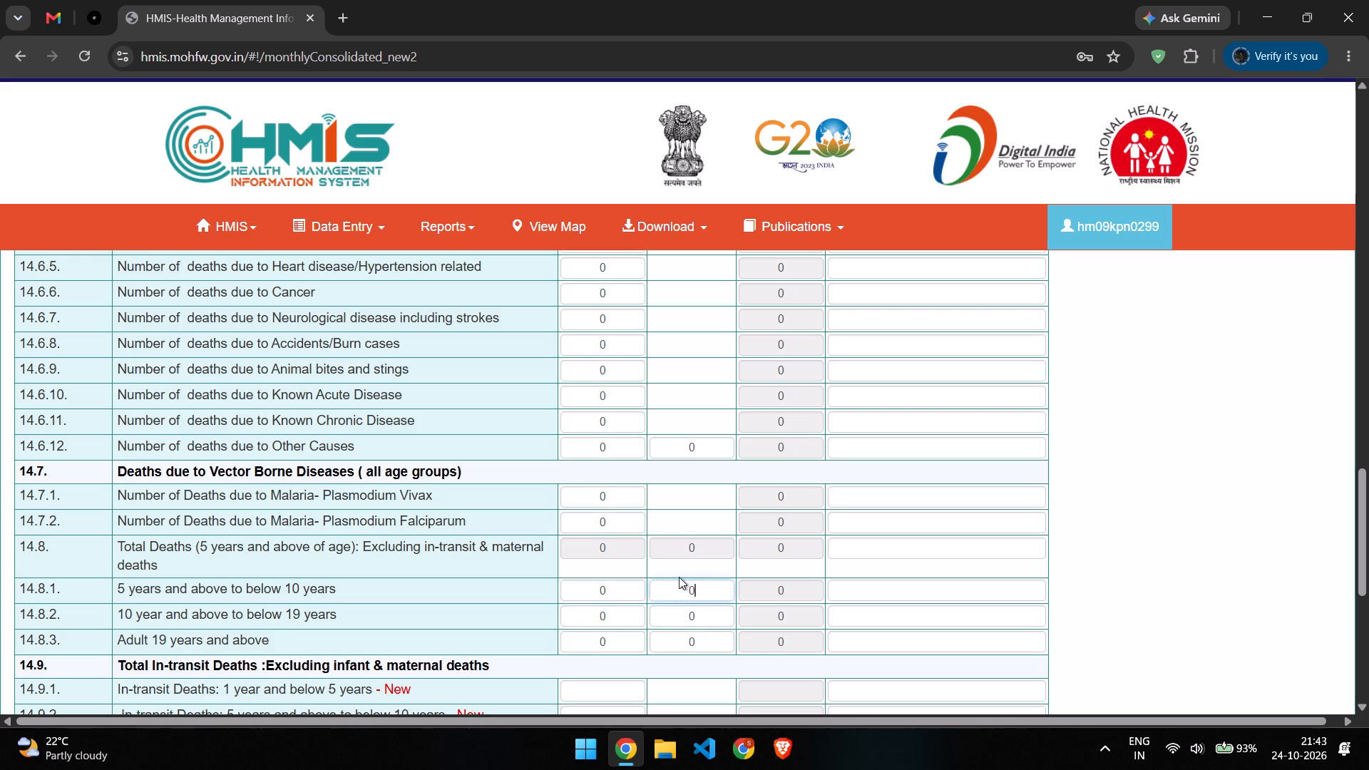
Enter 0 In-Facility for all four age groups of in-transit deaths (14.9.1 to 14.9.4).
scroll(680, 548, "down", 2)
left_click(630, 514)
key("0")
left_click(623, 538)
key("0")
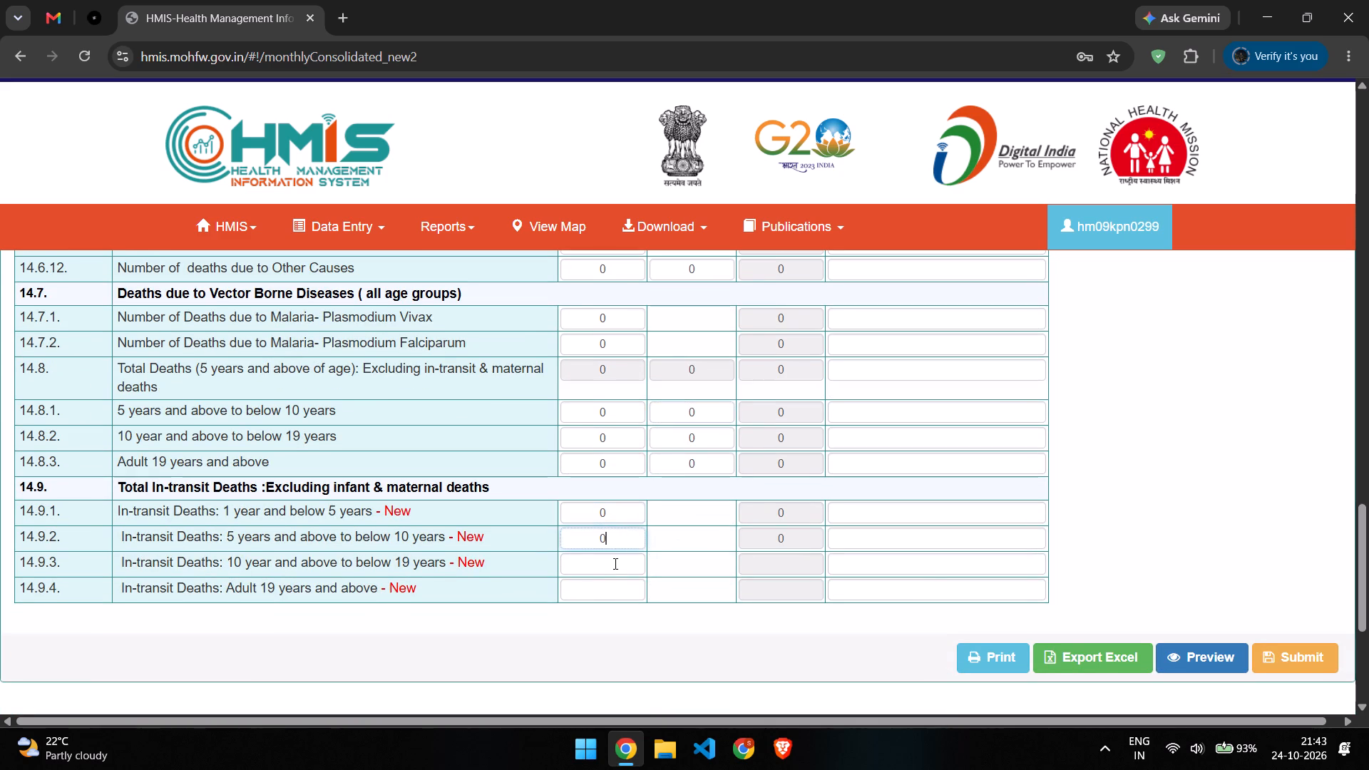
left_click(614, 563)
key("0")
key("0")
left_click(612, 587)
key("0")
Review the Part-D M14 mortality entries from 14.1.1.a to 14.9.4 for completeness.
scroll(619, 546, "up", 3)
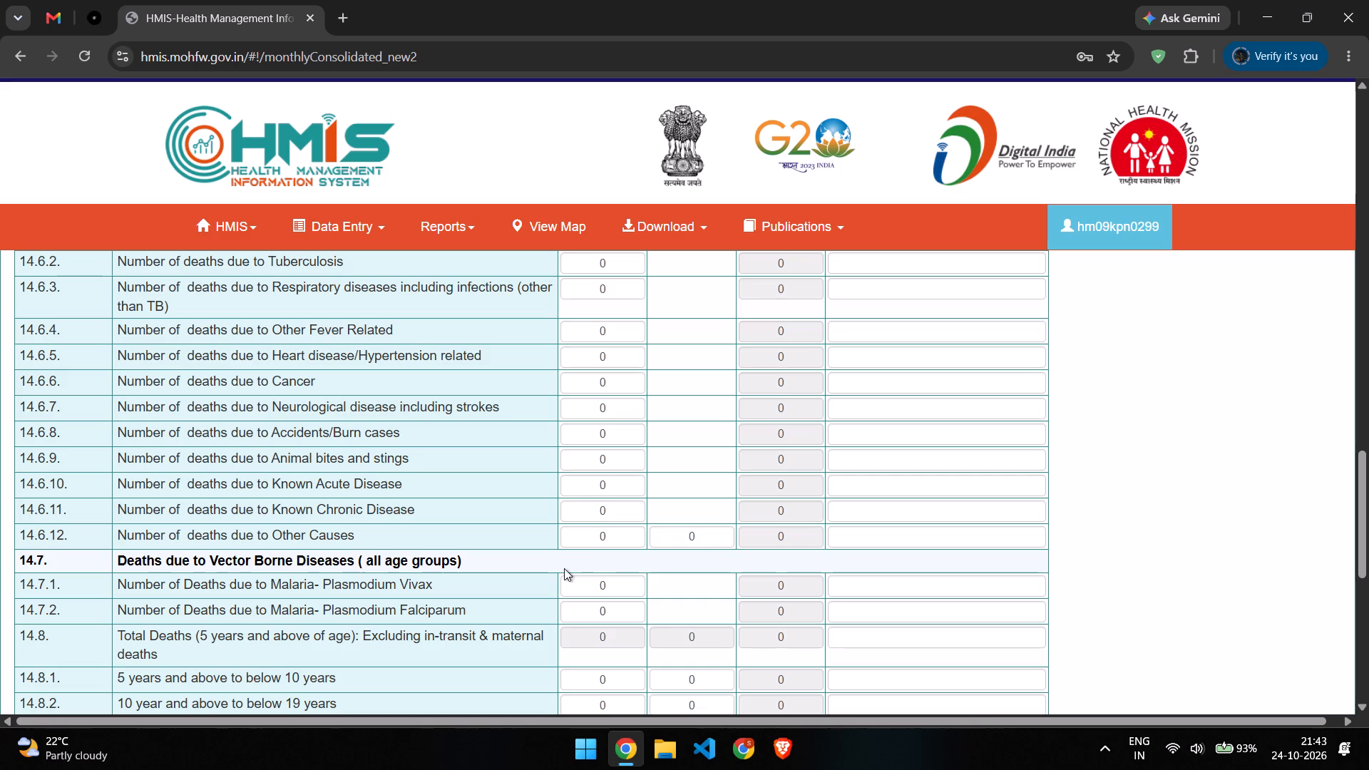
scroll(549, 568, "down", 4)
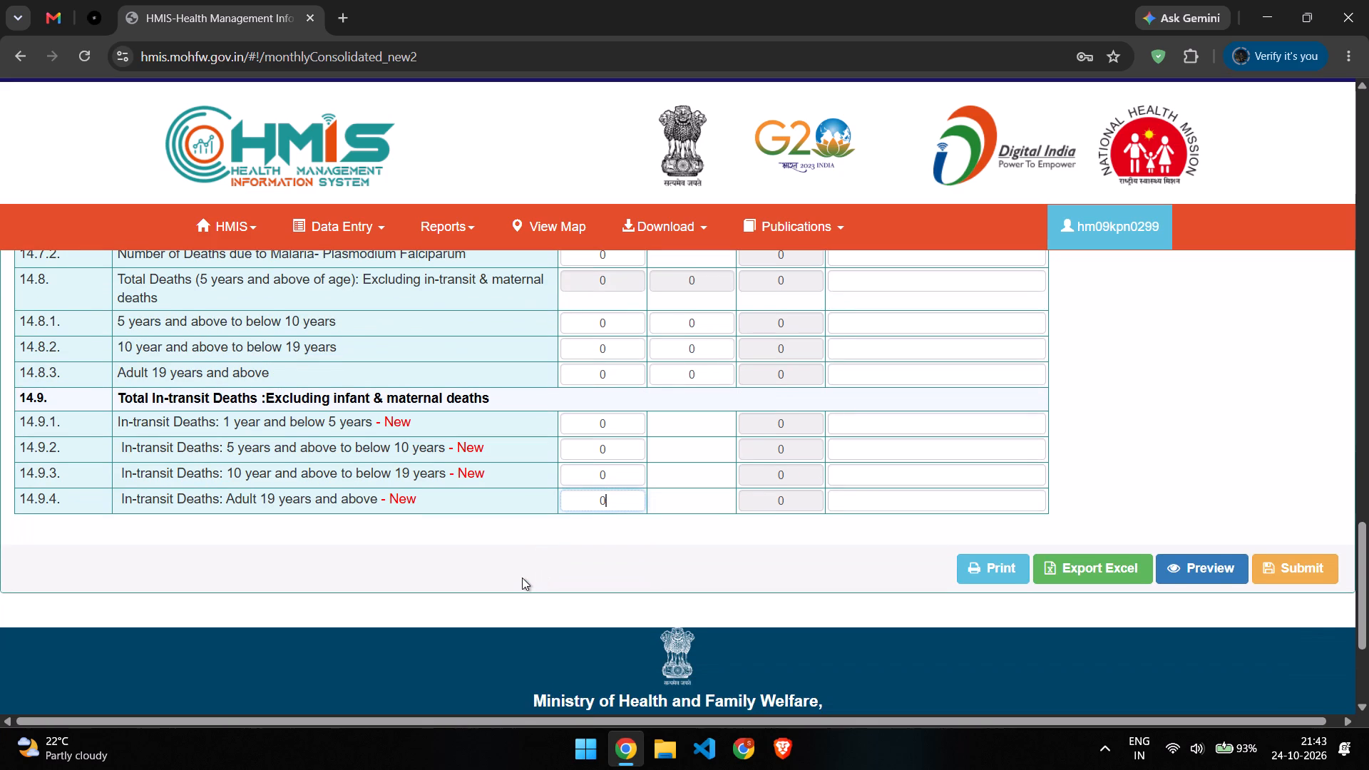
scroll(522, 577, "up", 3)
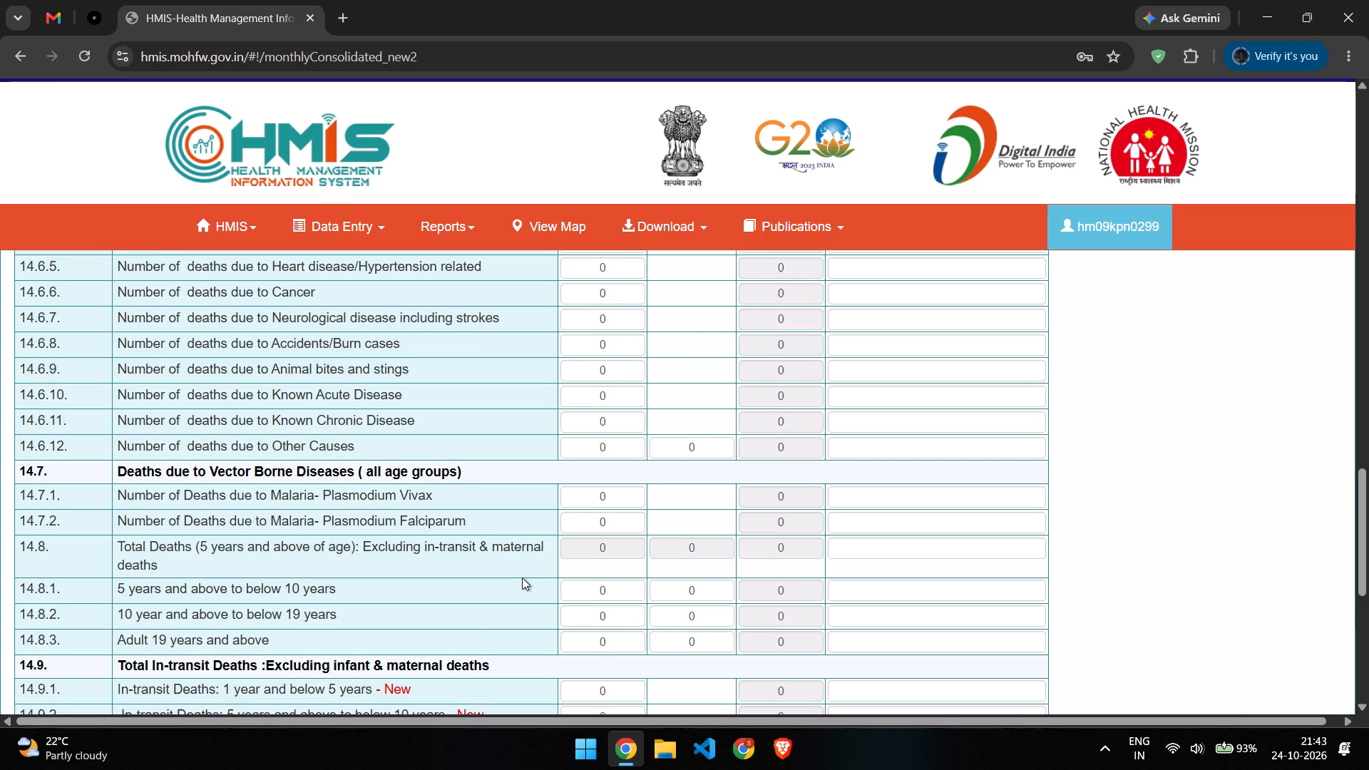
scroll(522, 577, "down", 1)
scroll(522, 577, "up", 9)
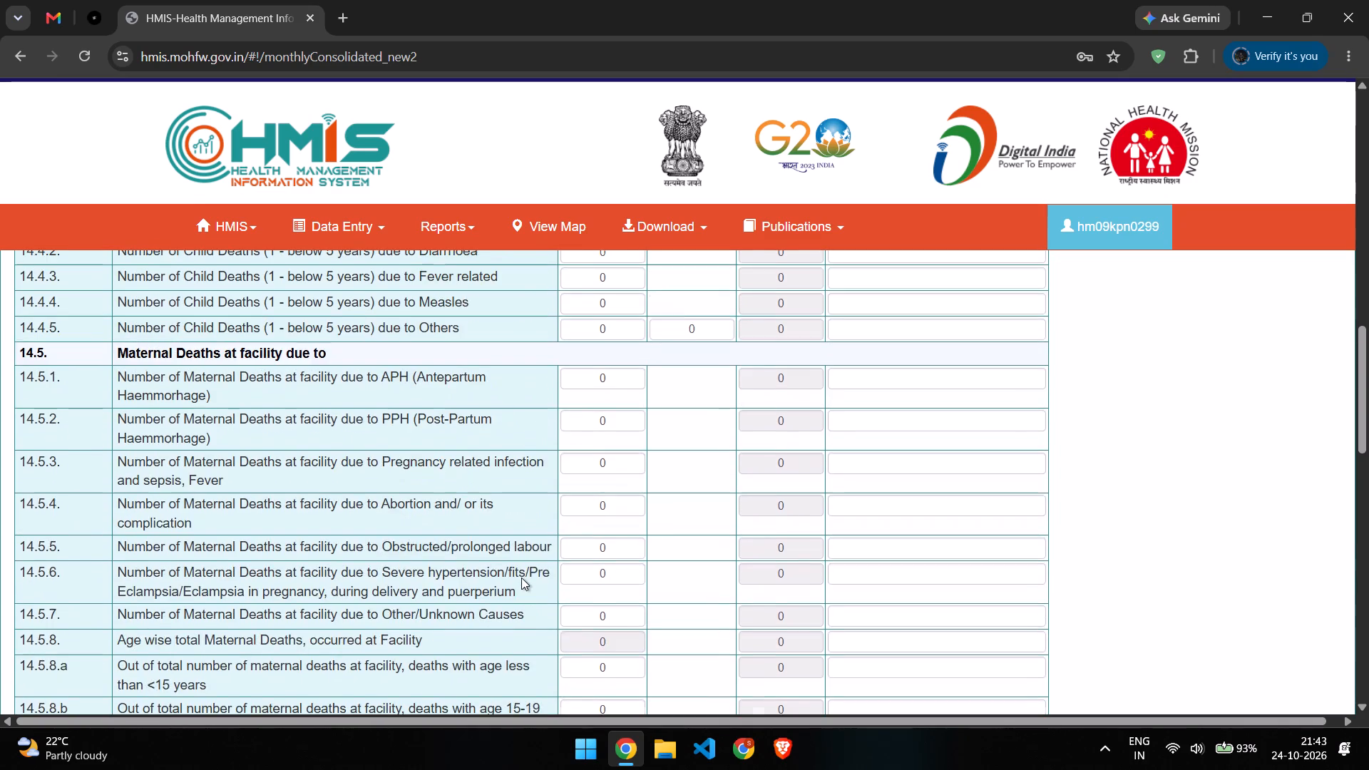
scroll(521, 577, "up", 6)
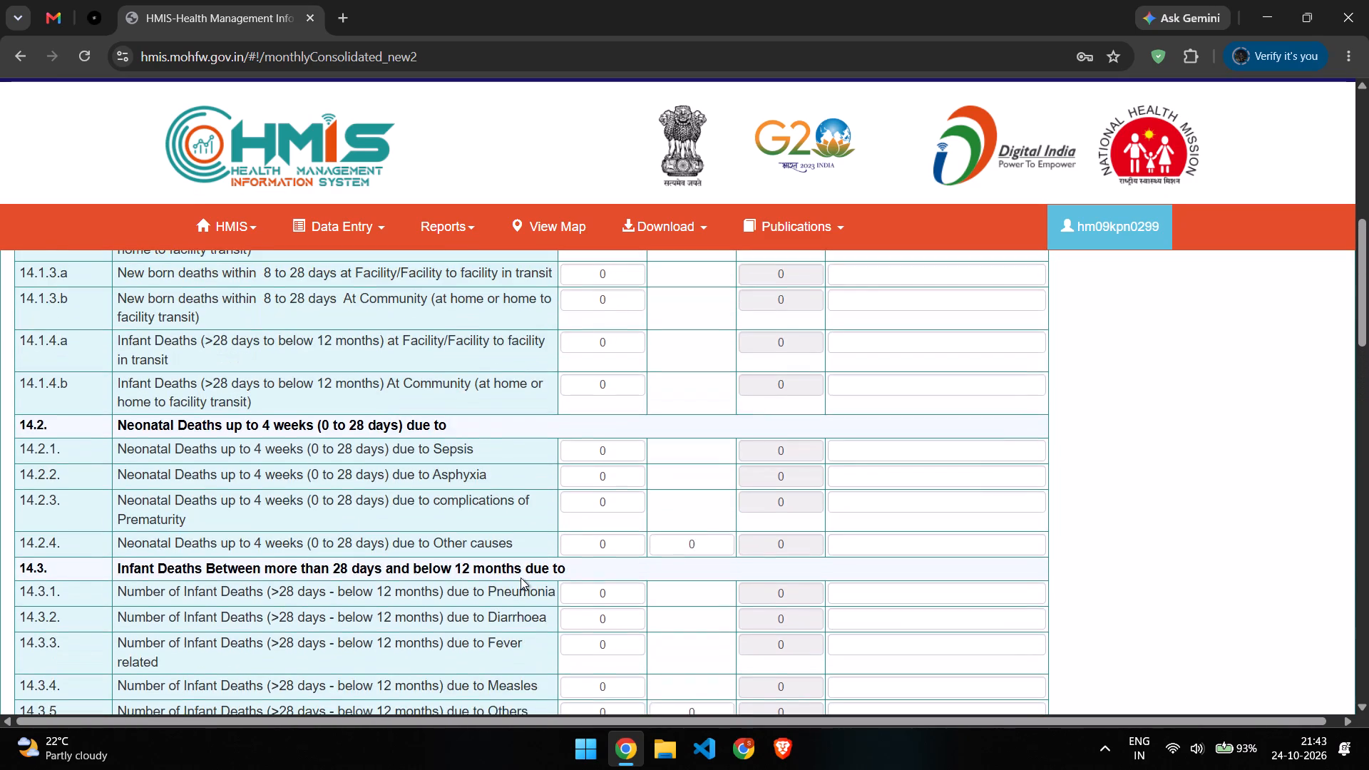
scroll(521, 577, "up", 4)
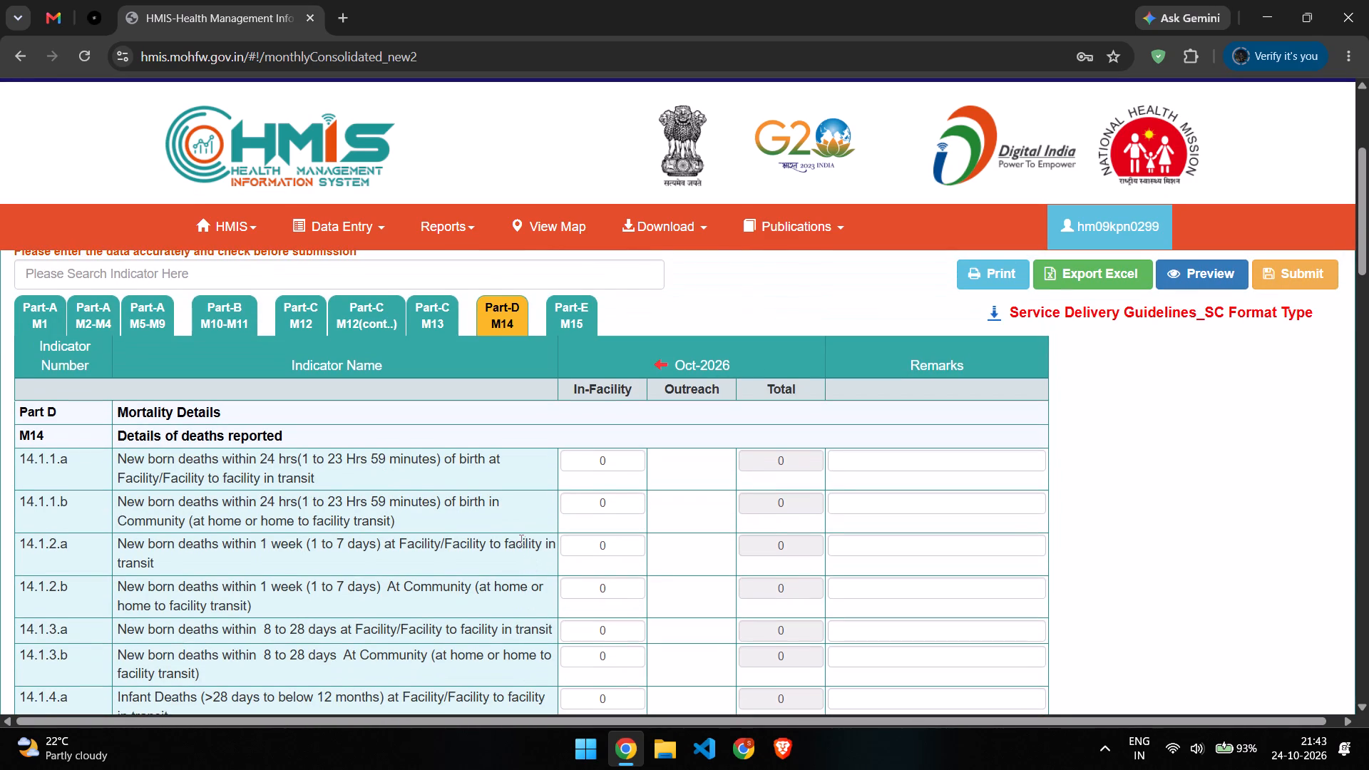
scroll(519, 536, "down", 20)
scroll(519, 536, "down", 7)
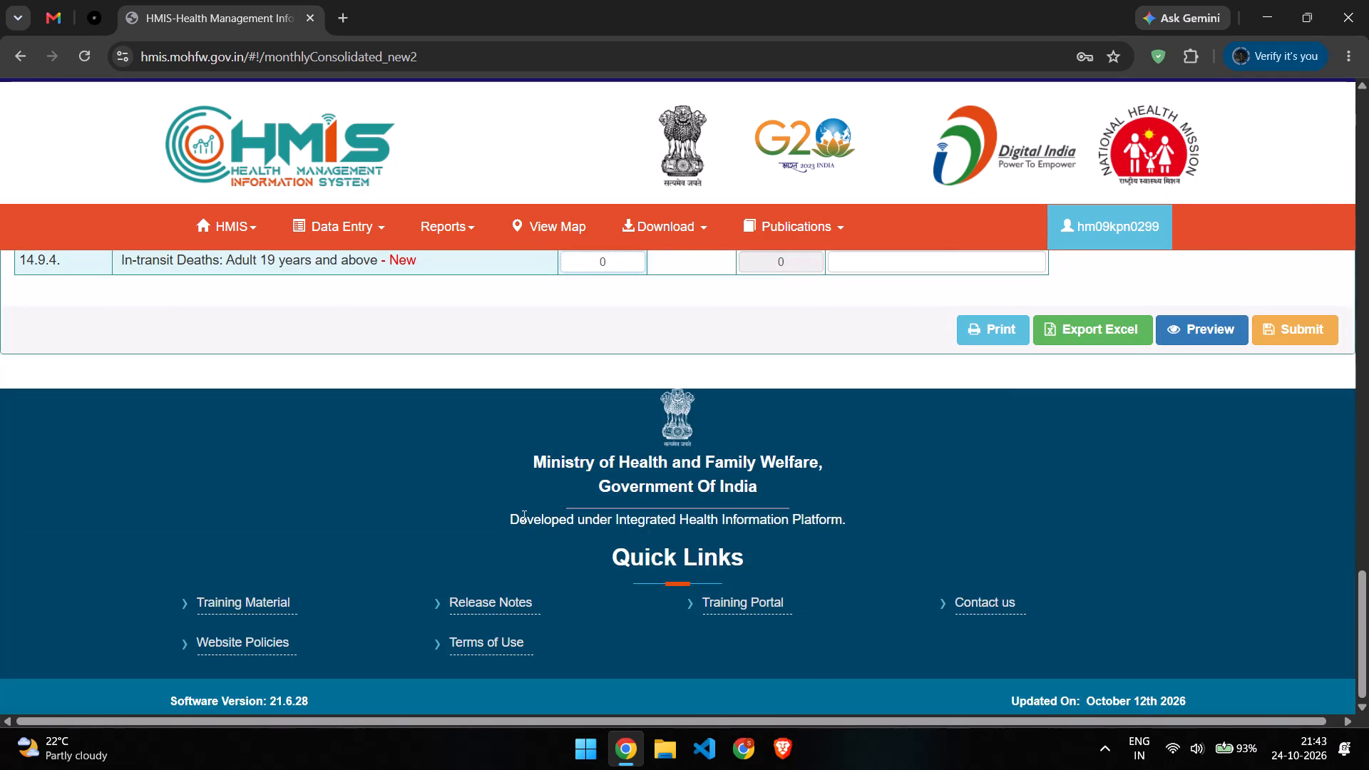
scroll(523, 515, "up", 1)
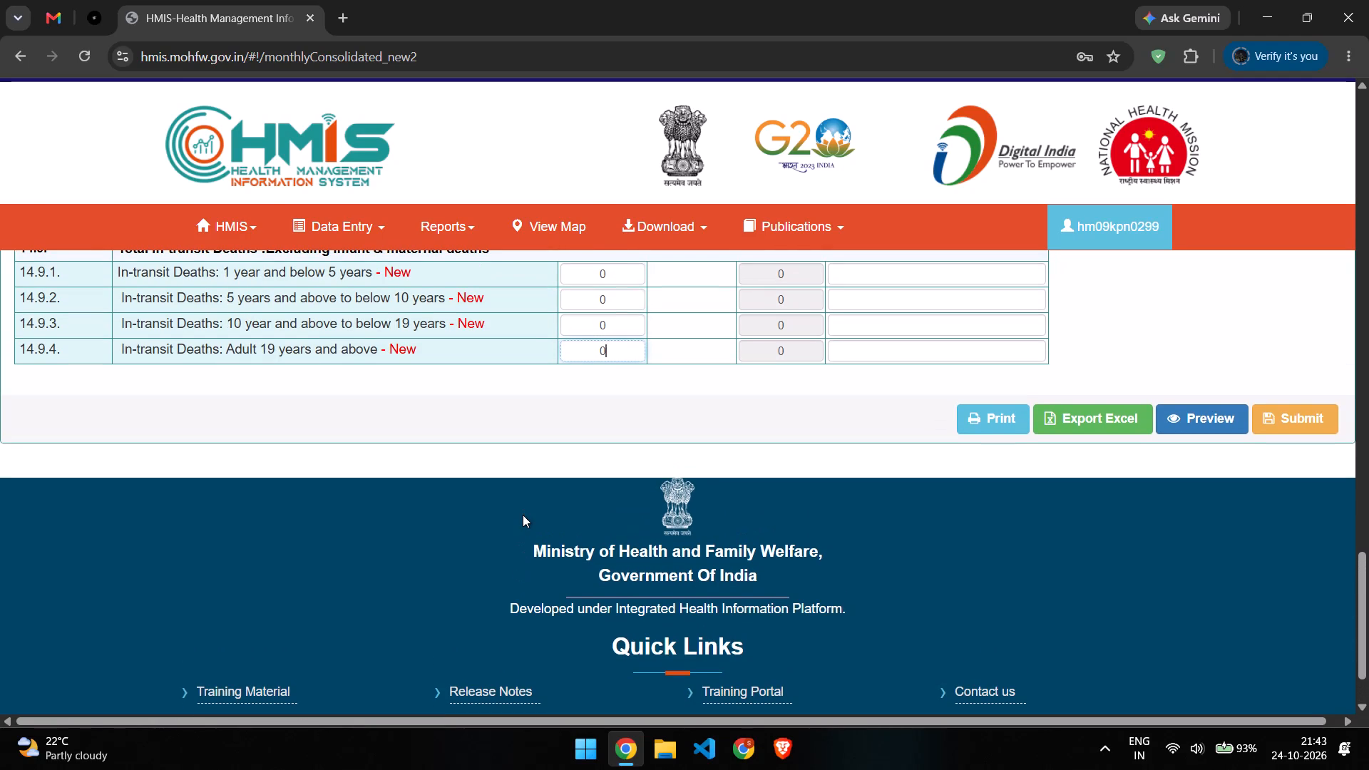
scroll(523, 515, "up", 4)
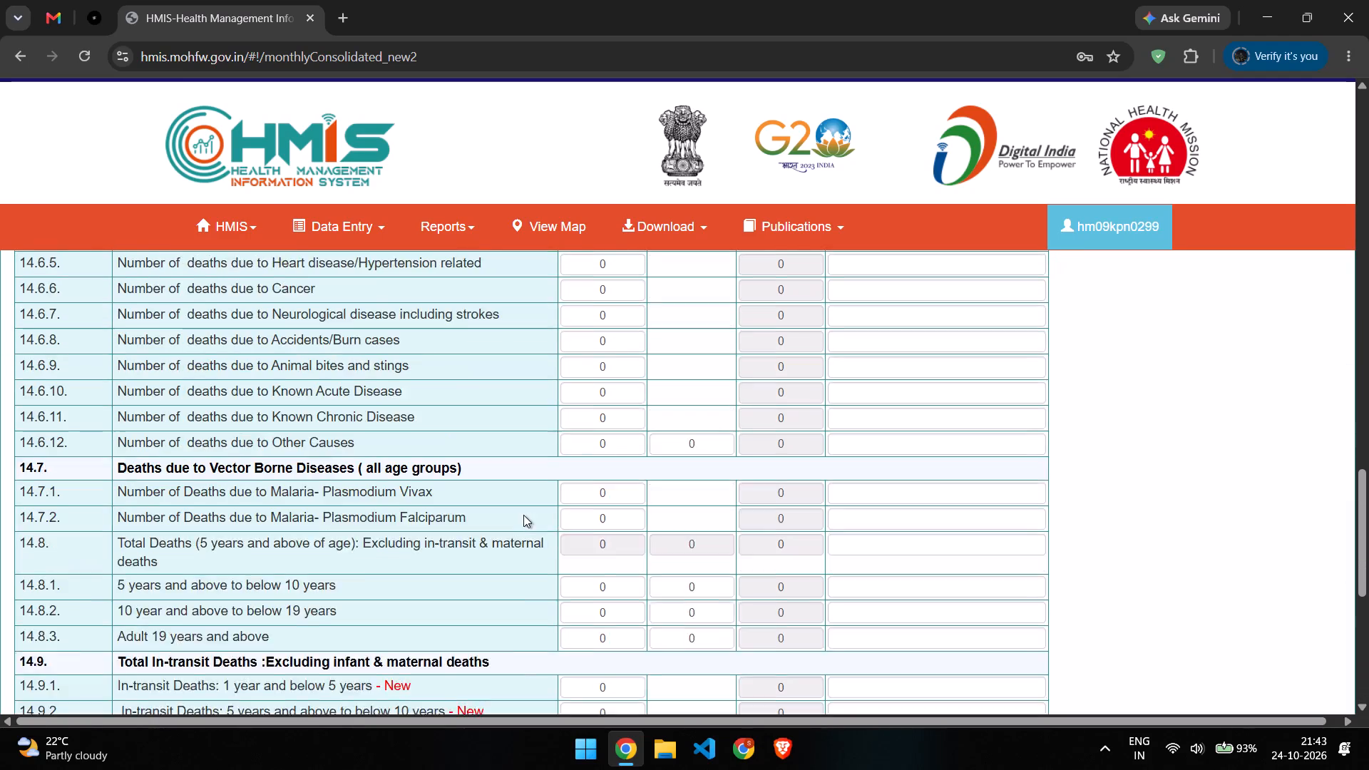
scroll(523, 515, "up", 6)
scroll(523, 515, "down", 1)
scroll(523, 515, "up", 16)
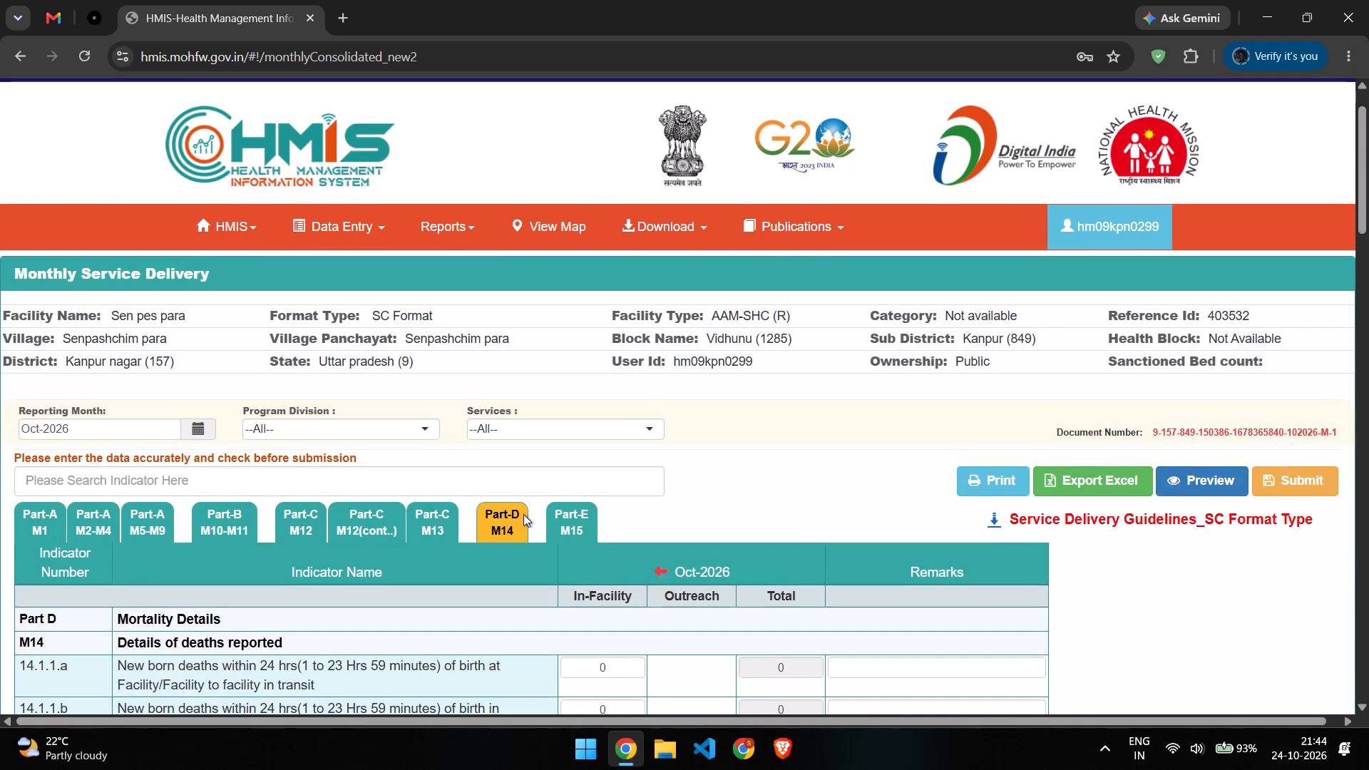
scroll(523, 514, "up", 1)
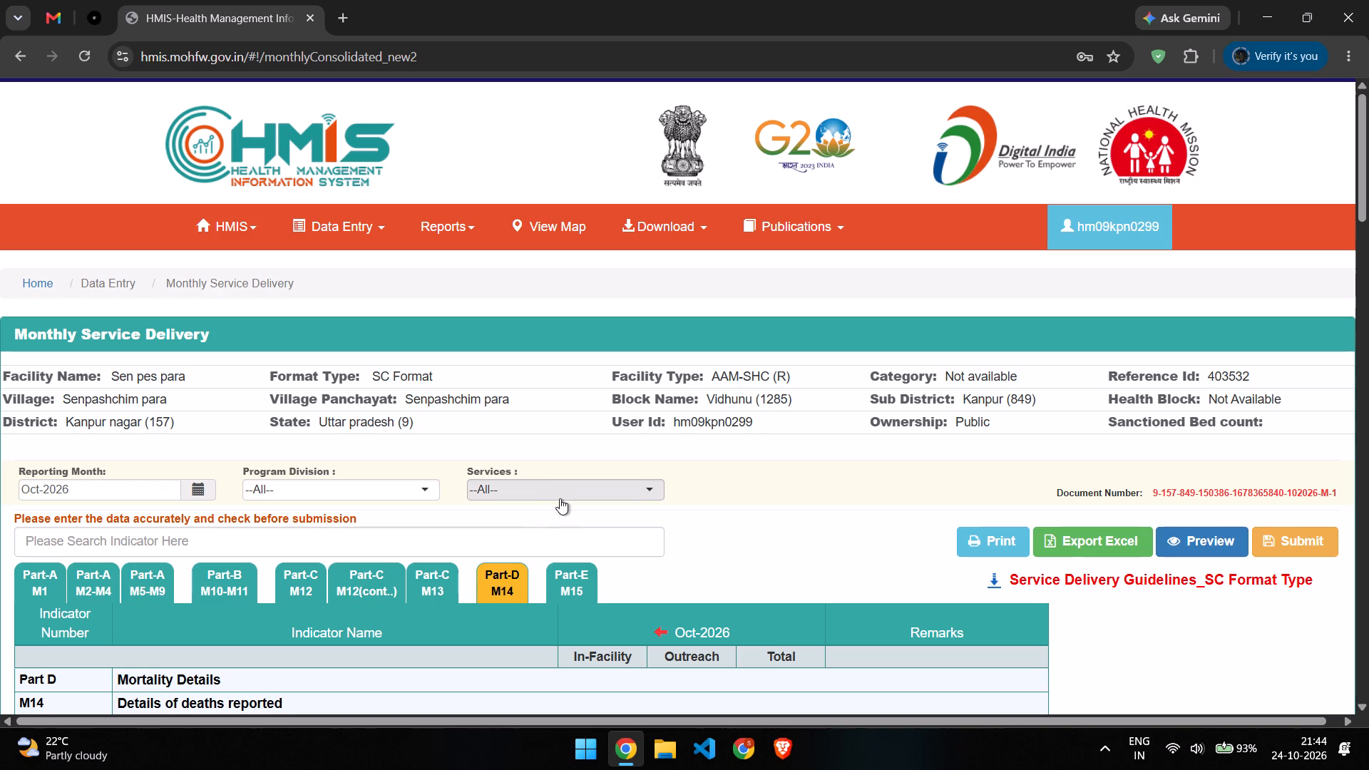
In Part-E M15, enter 1 kg In-Facility for both biomedical waste (15.1.1) and general waste (15.1.2).
left_click(583, 600)
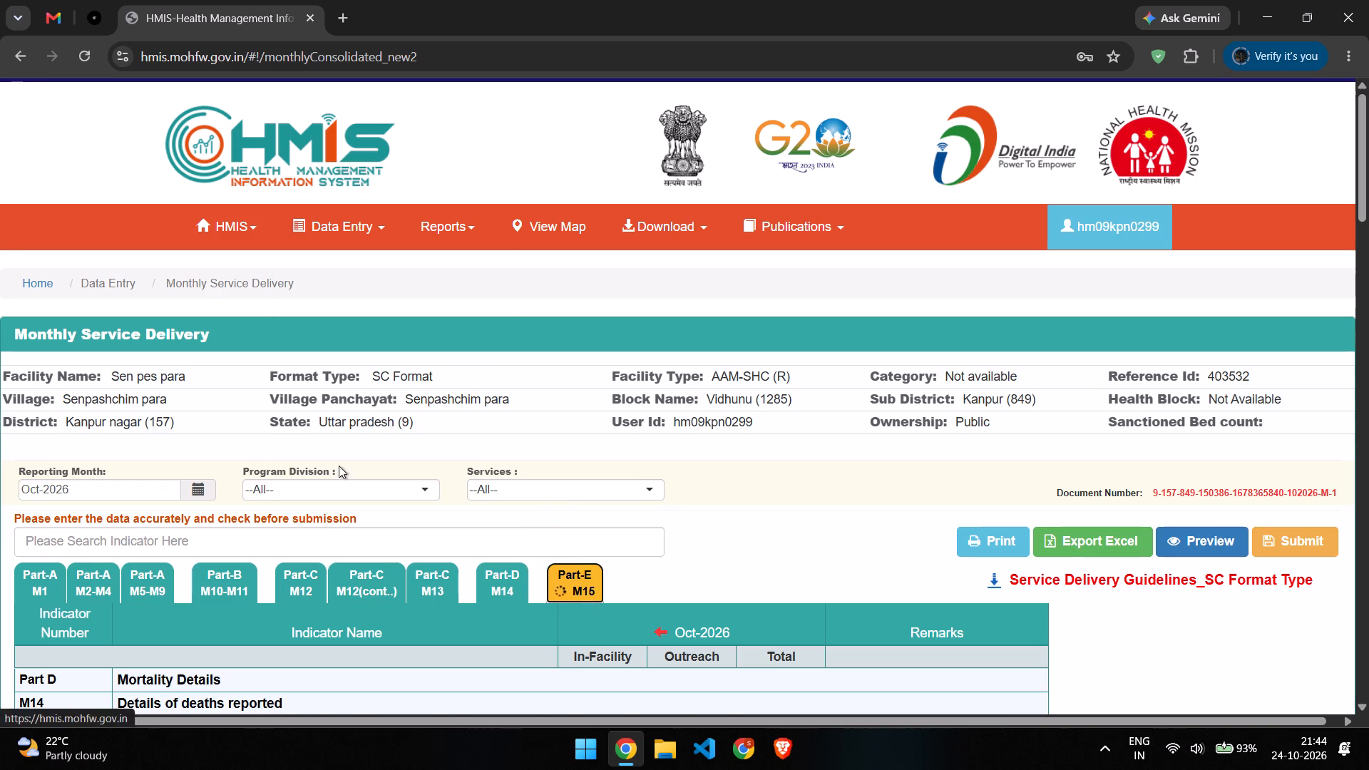
scroll(981, 548, "down", 3)
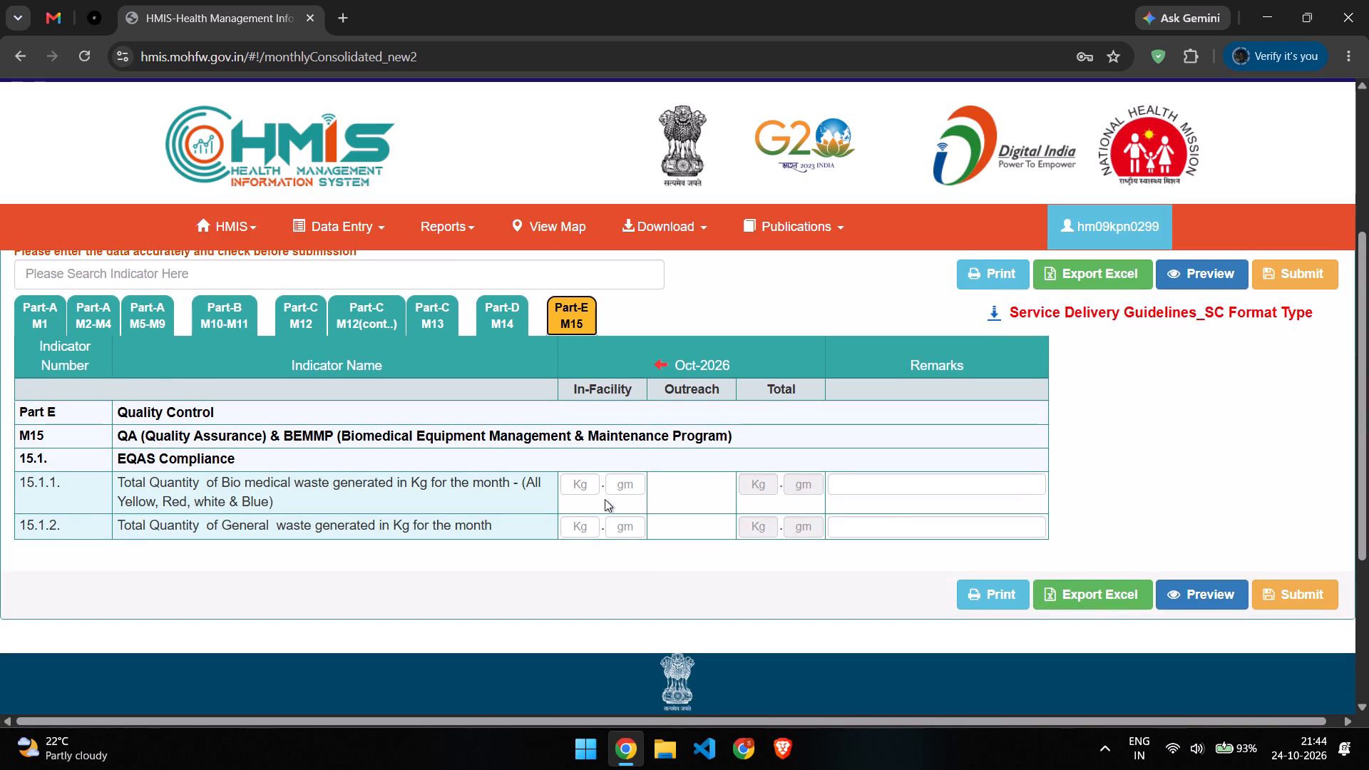
left_click(585, 486)
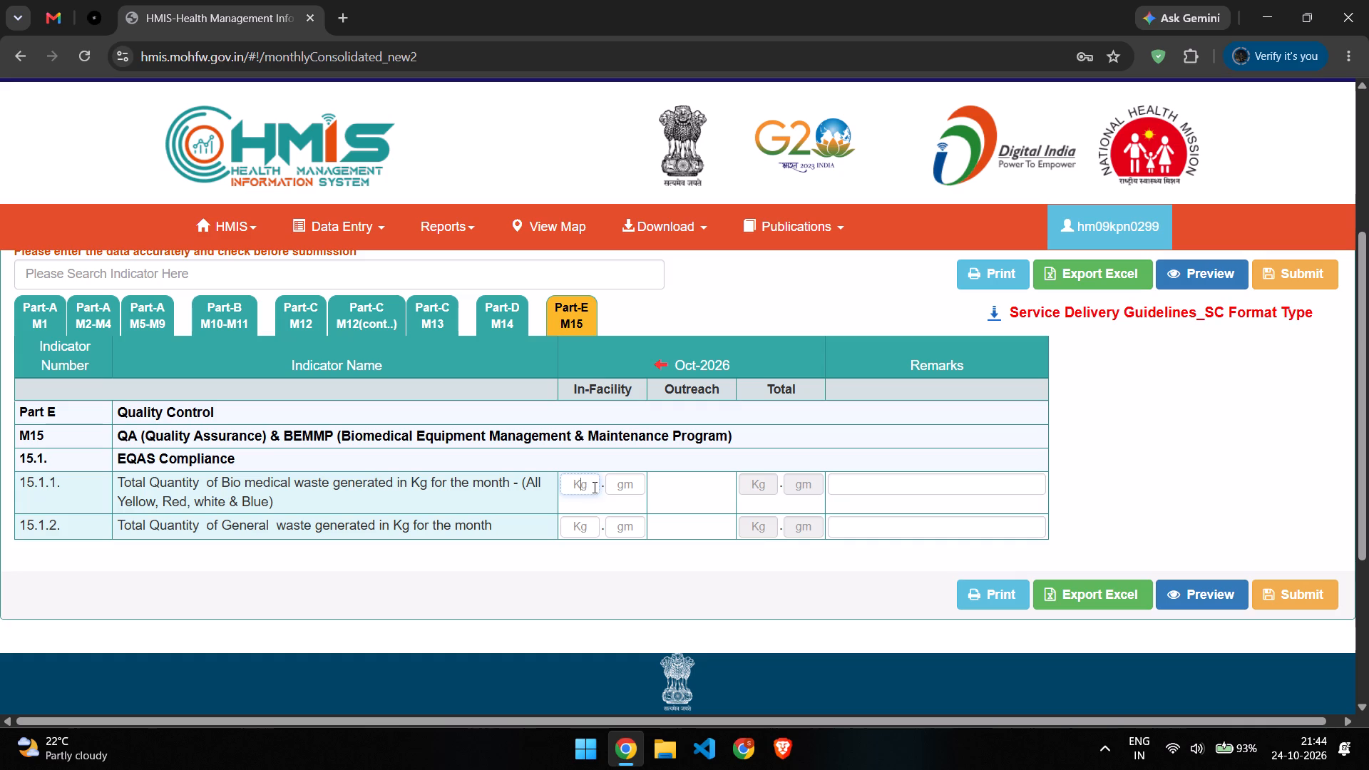
key("1")
left_click(579, 536)
key("1")
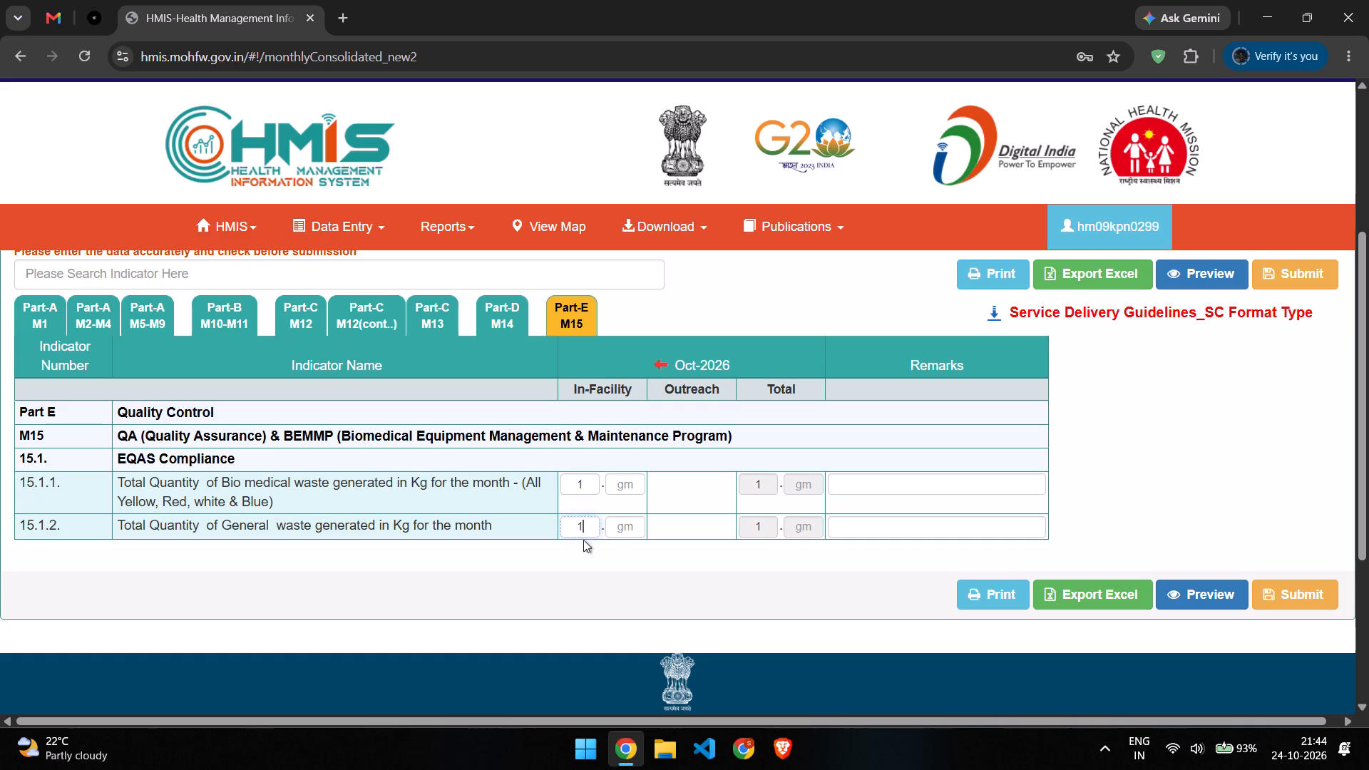
left_click(634, 486)
Try to submit the Oct-2026 form twice, examining and dismissing the validation error list each time.
left_click(1262, 586)
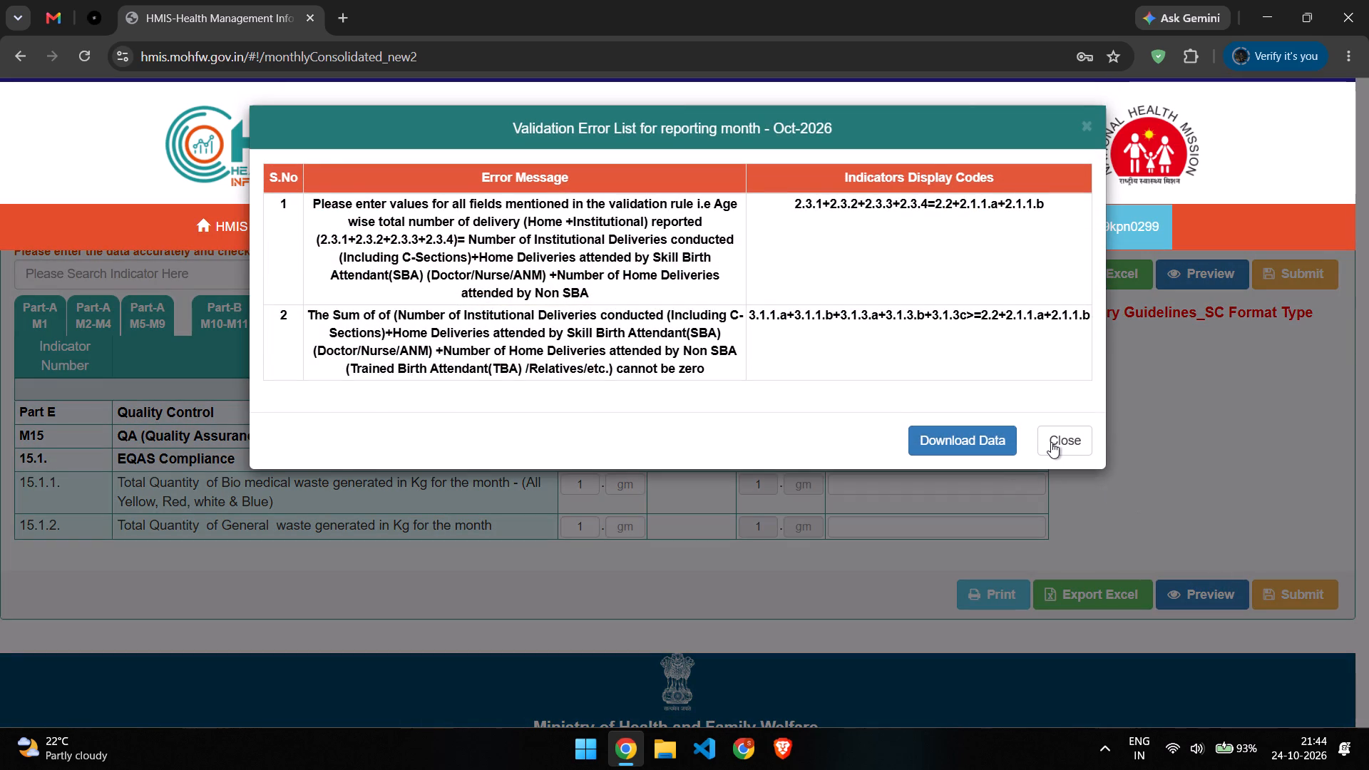
left_click(1052, 442)
left_click(1293, 583)
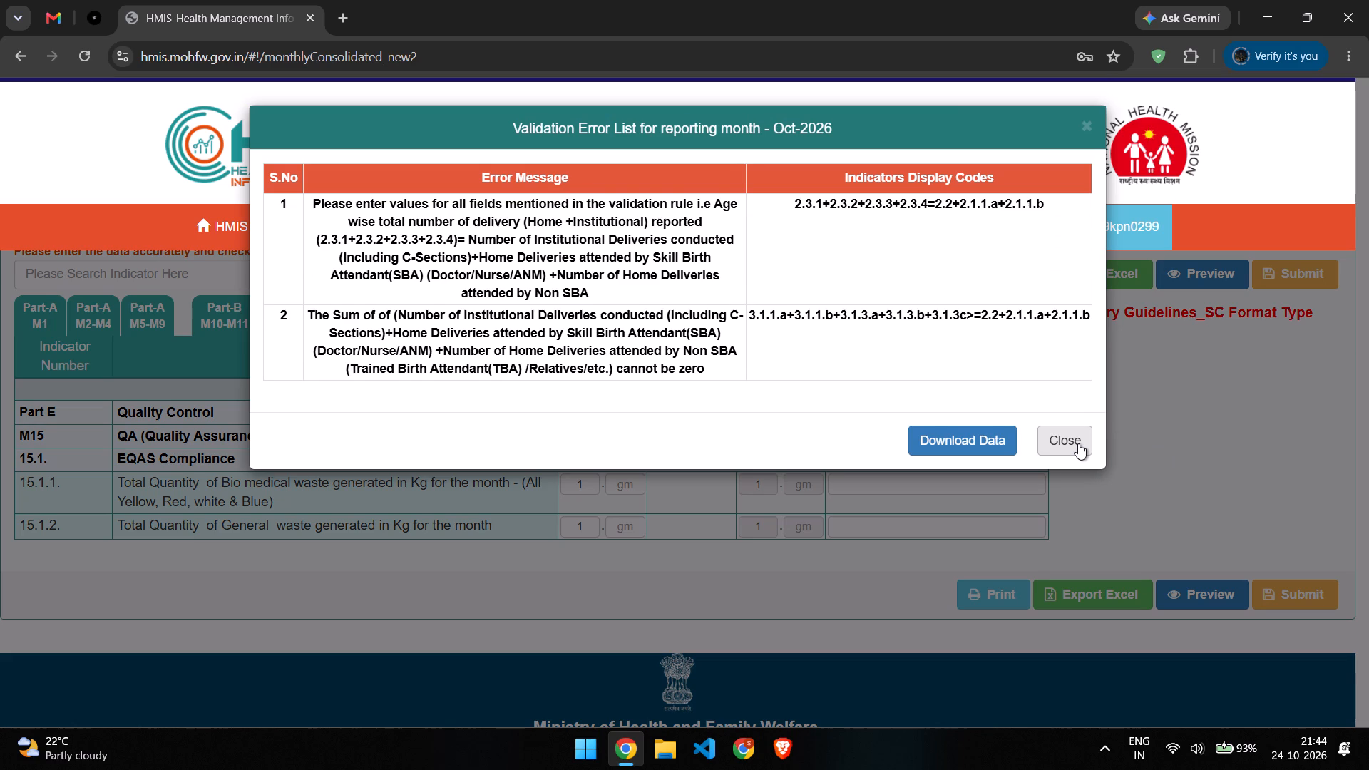
left_click(1078, 443)
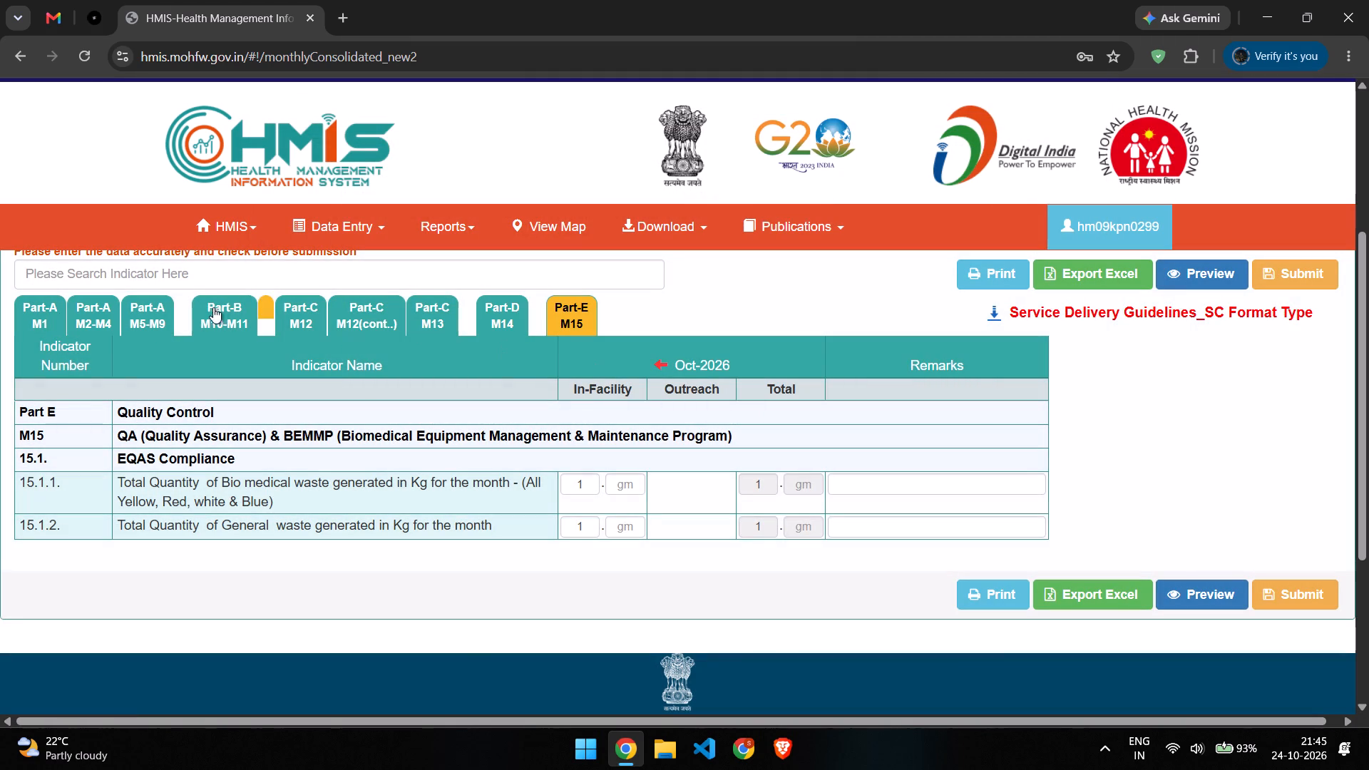
Open Part-A M2-M4 and try submitting from there to recheck which indicators the validation list names.
left_click(88, 318)
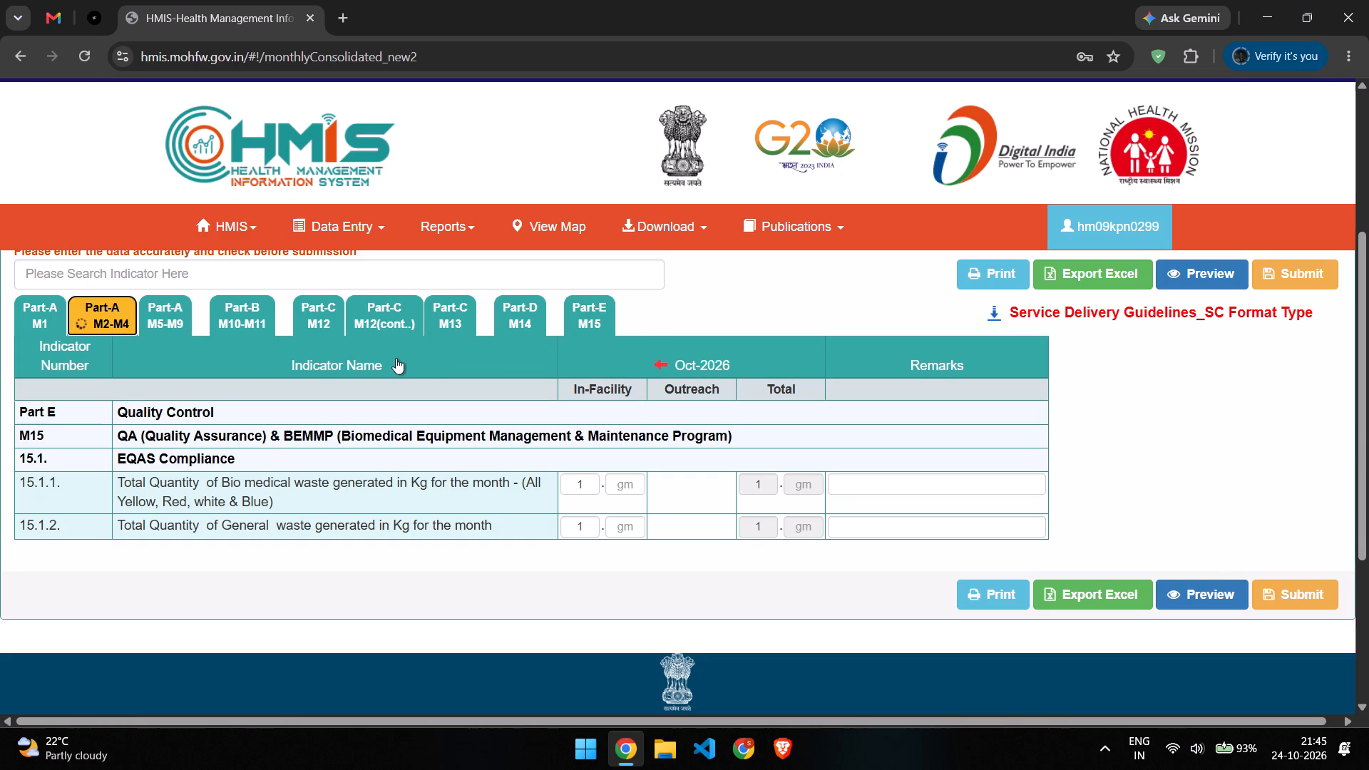
scroll(592, 441, "down", 2)
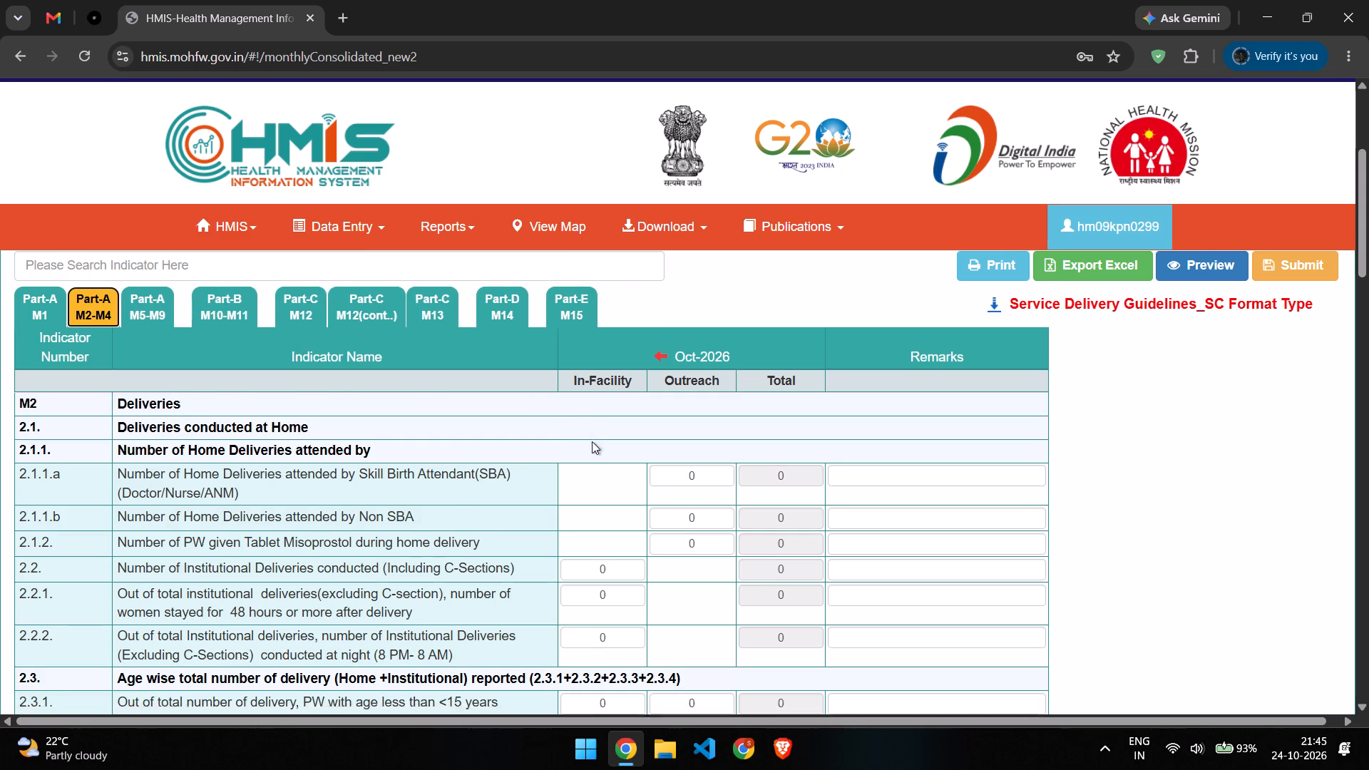
scroll(592, 441, "down", 20)
scroll(592, 441, "down", 2)
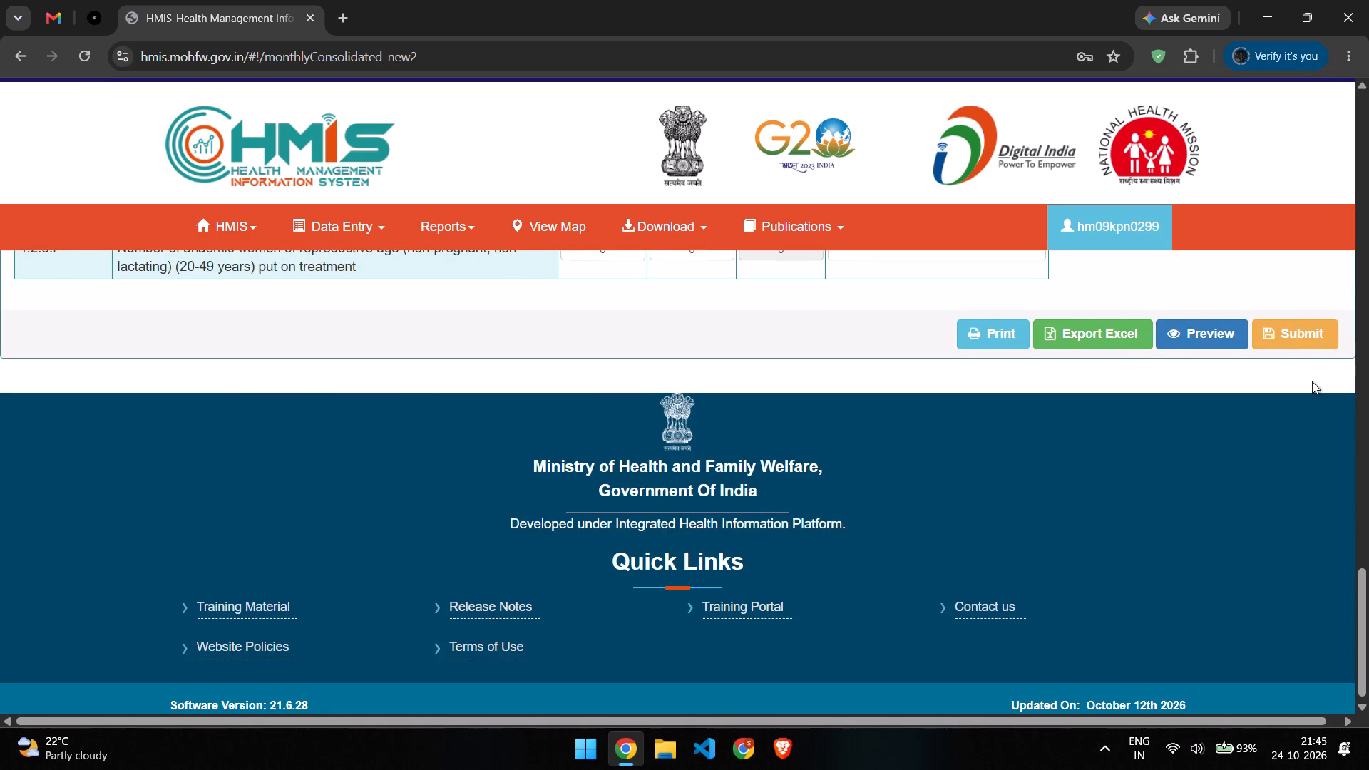
left_click(1303, 332)
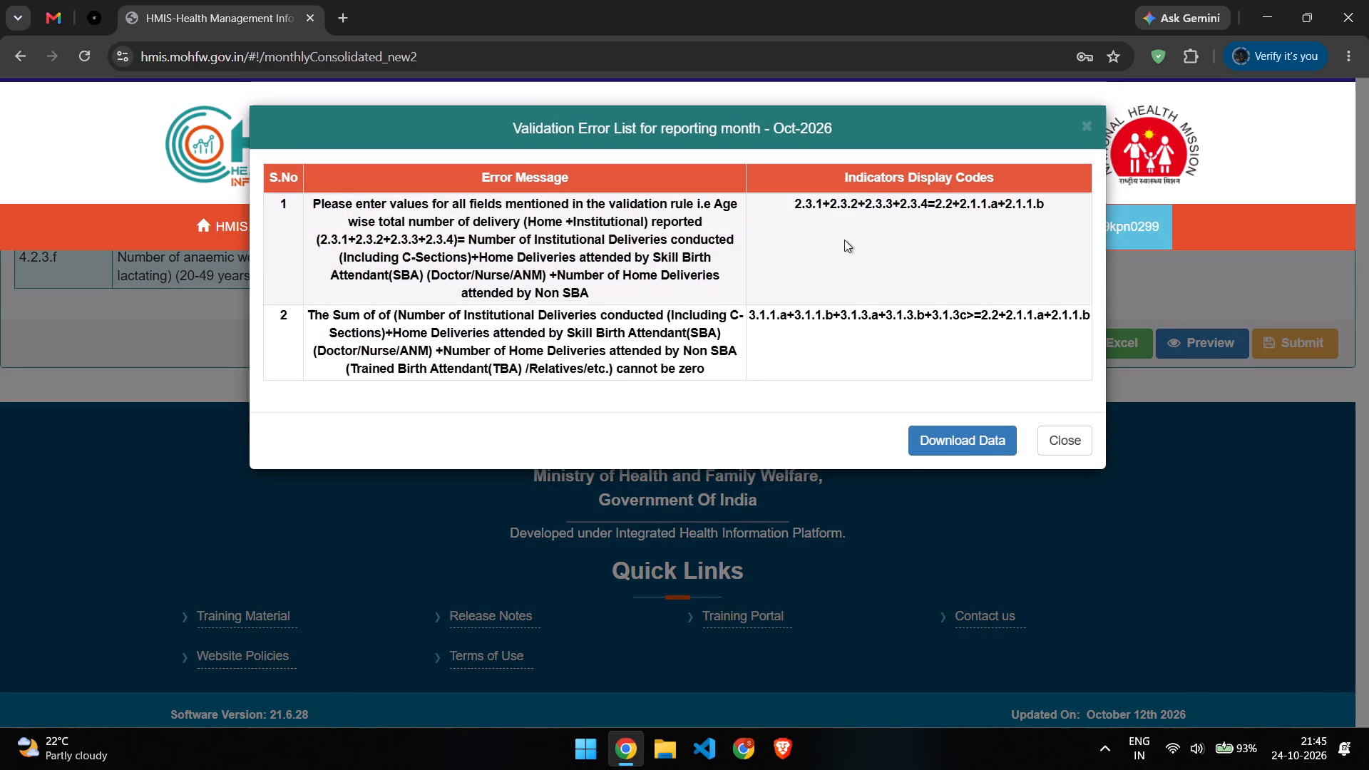
left_click(1082, 125)
Enter 0 In-Facility and 0 Outreach for deliveries of women aged more than 49 years (2.3.4).
scroll(766, 373, "up", 10)
scroll(467, 529, "up", 5)
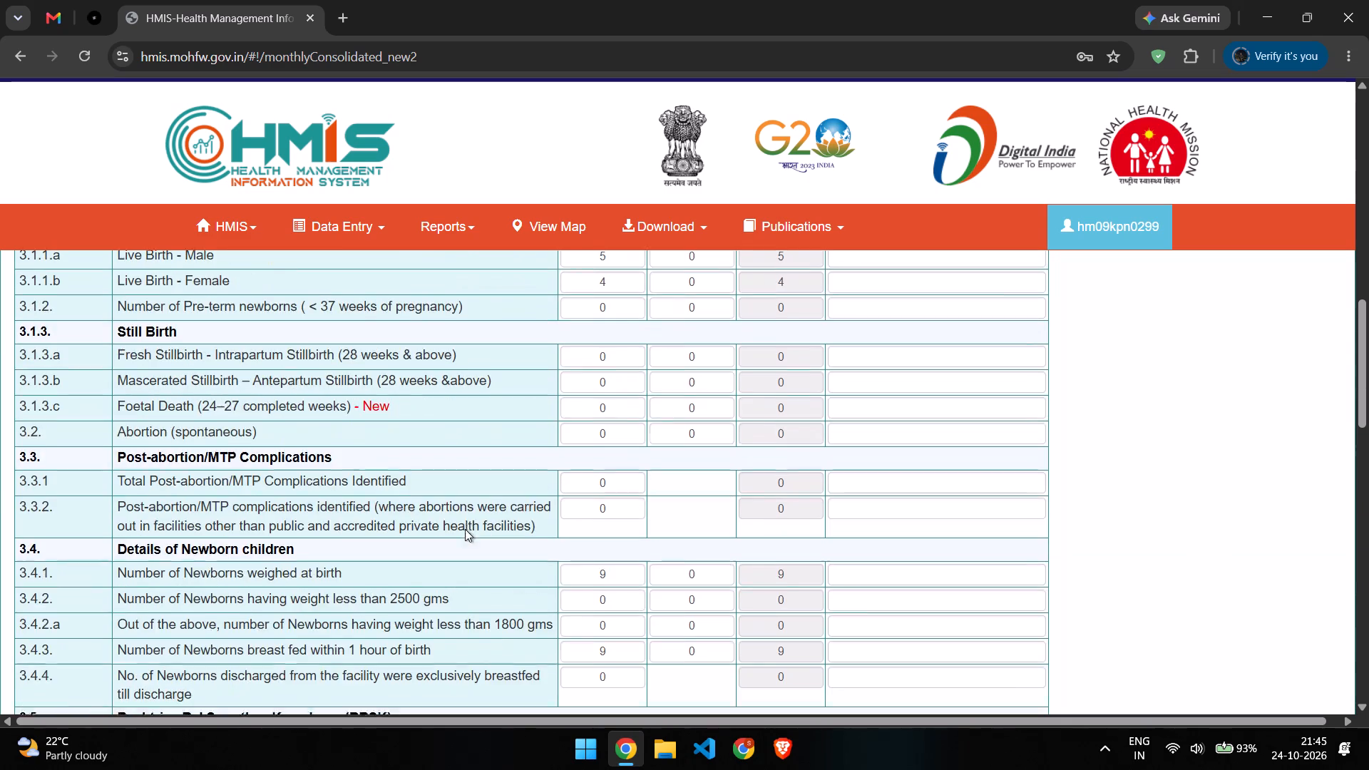
scroll(464, 529, "up", 7)
scroll(453, 548, "down", 2)
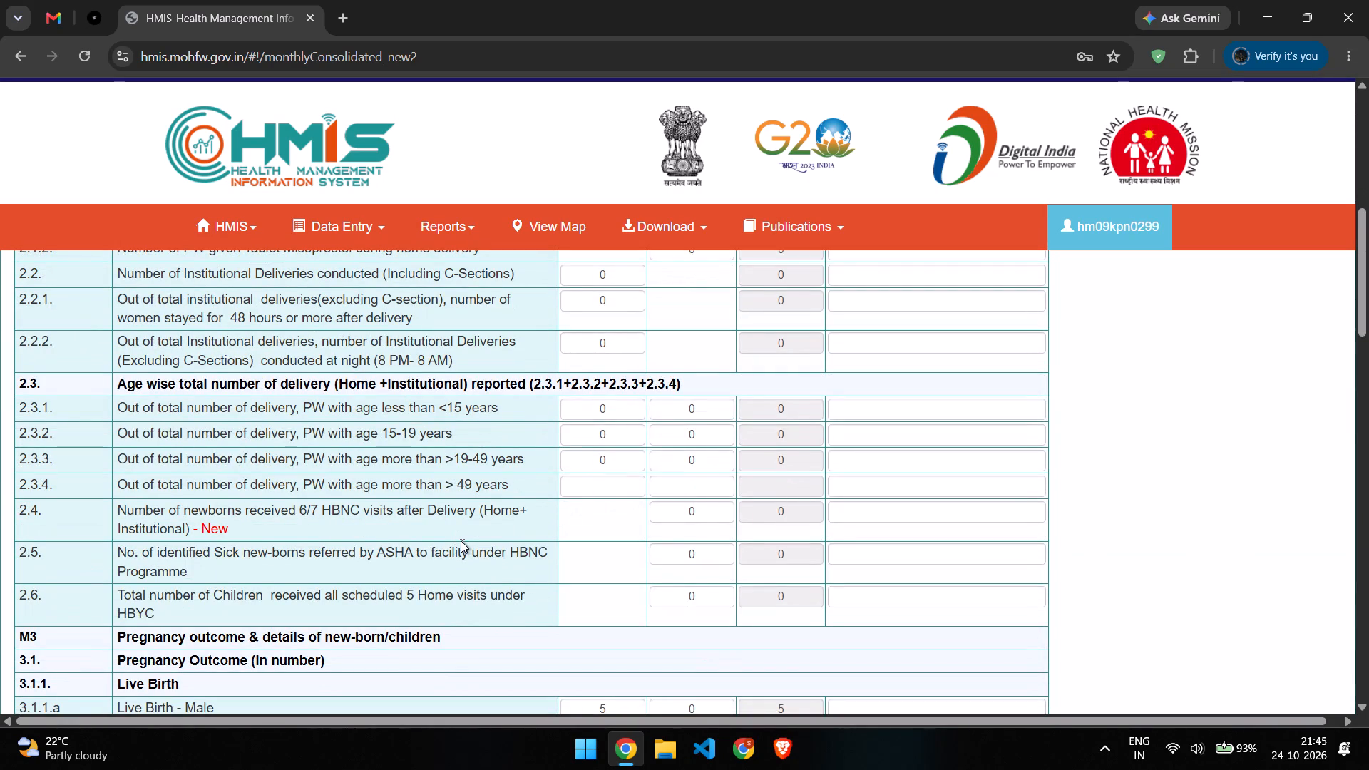
left_click(616, 485)
key("0")
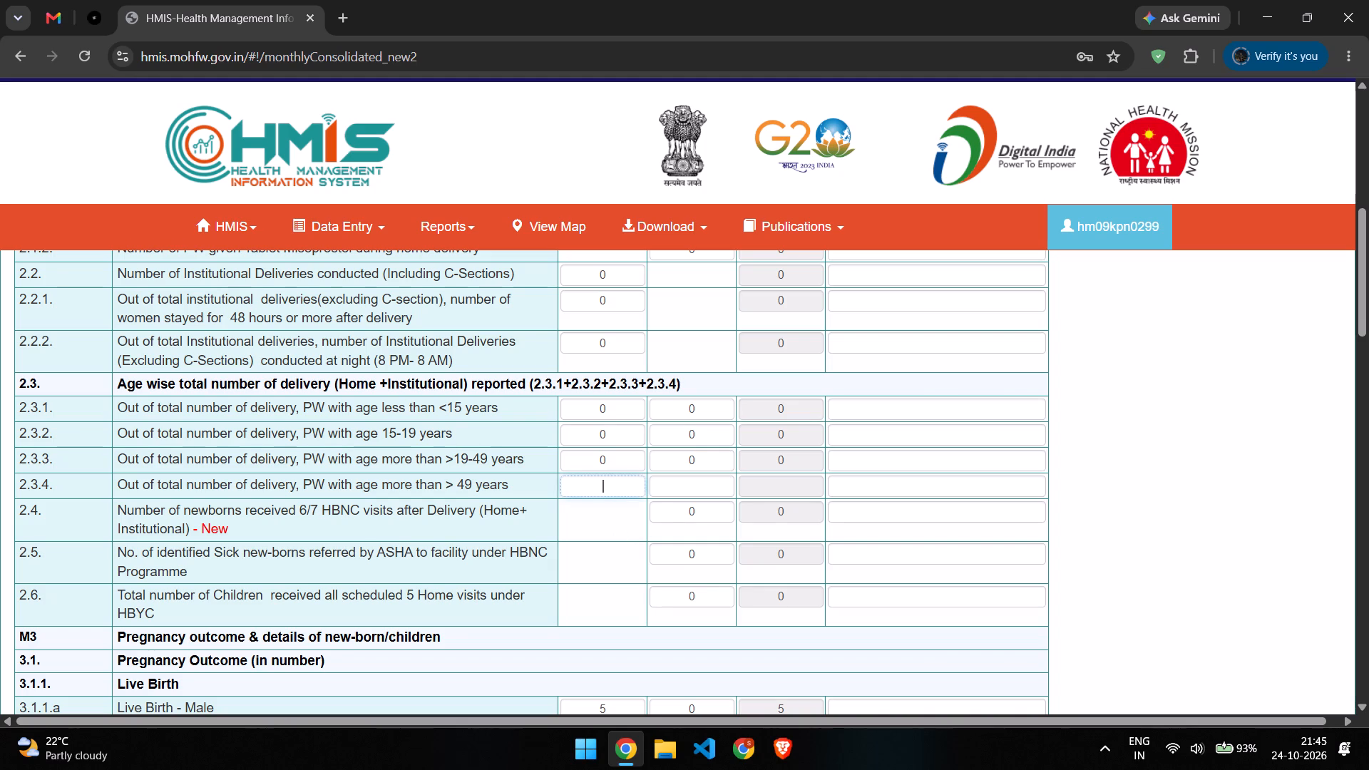
left_click(684, 488)
key("0")
left_click(682, 506)
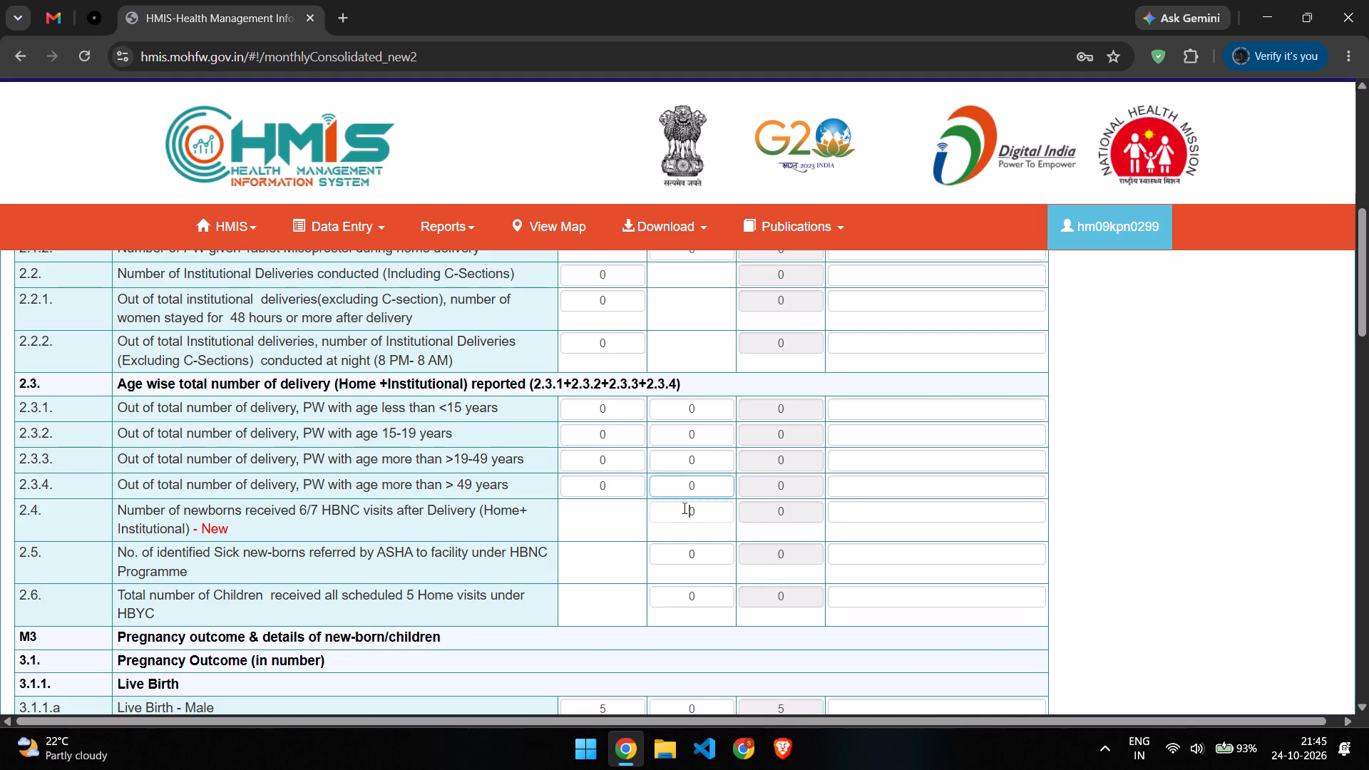
Try to submit the form again, then examine and dismiss the validation error list.
scroll(751, 512, "down", 7)
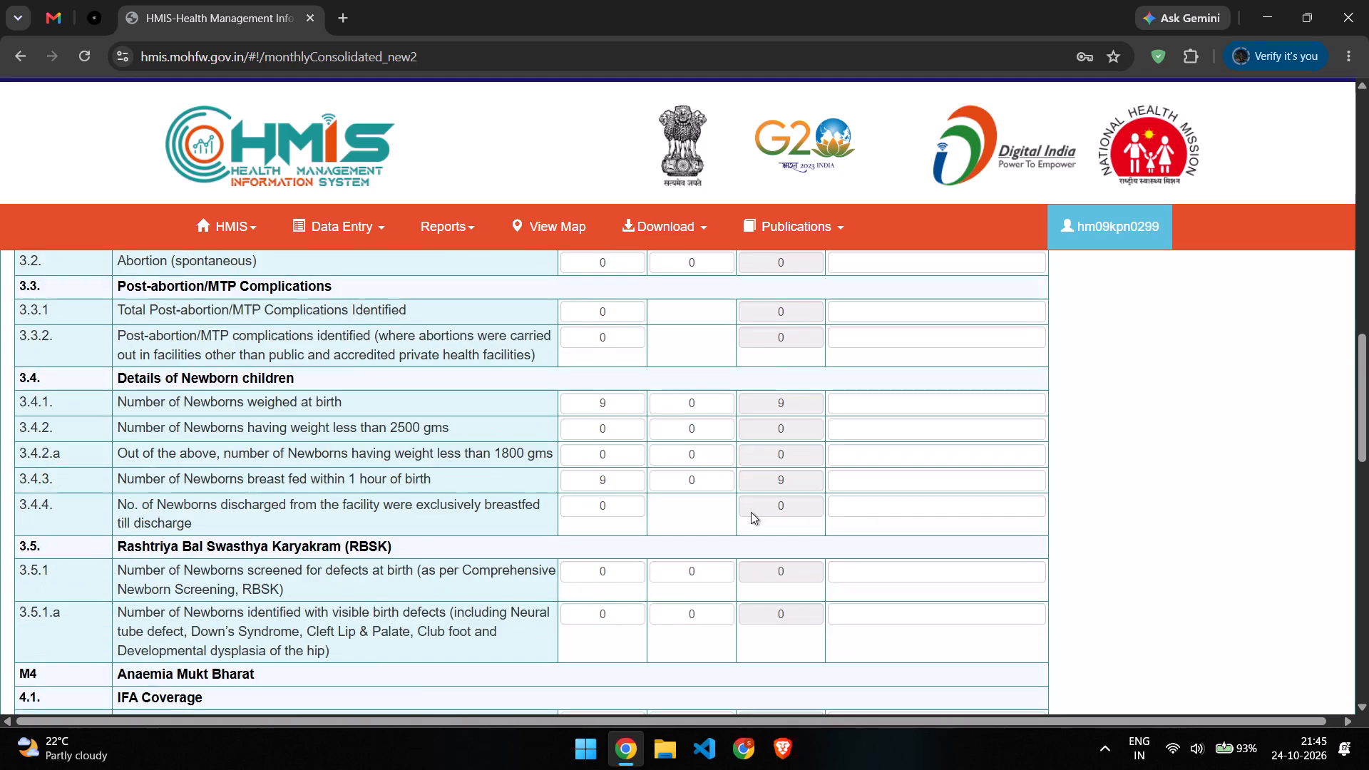
scroll(751, 512, "down", 7)
scroll(755, 510, "up", 1)
scroll(757, 510, "down", 7)
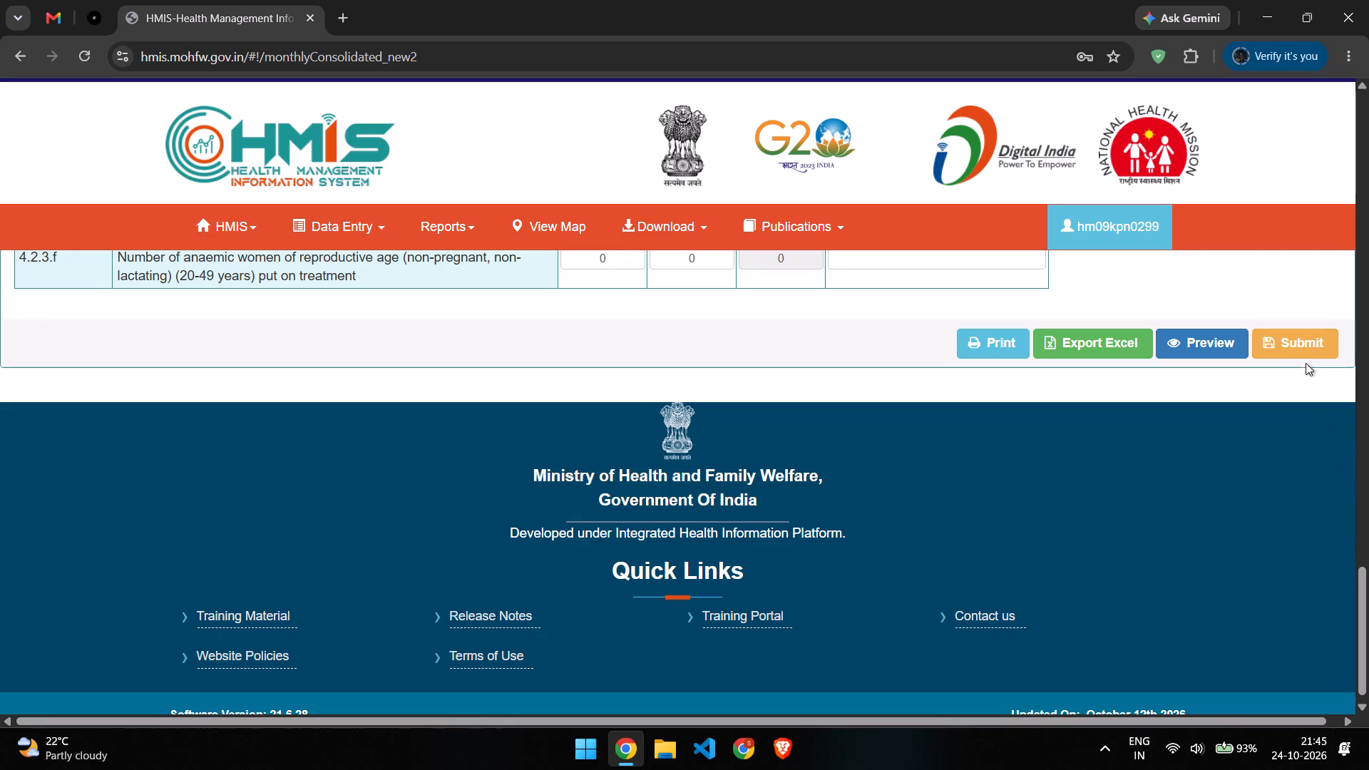
left_click(1298, 340)
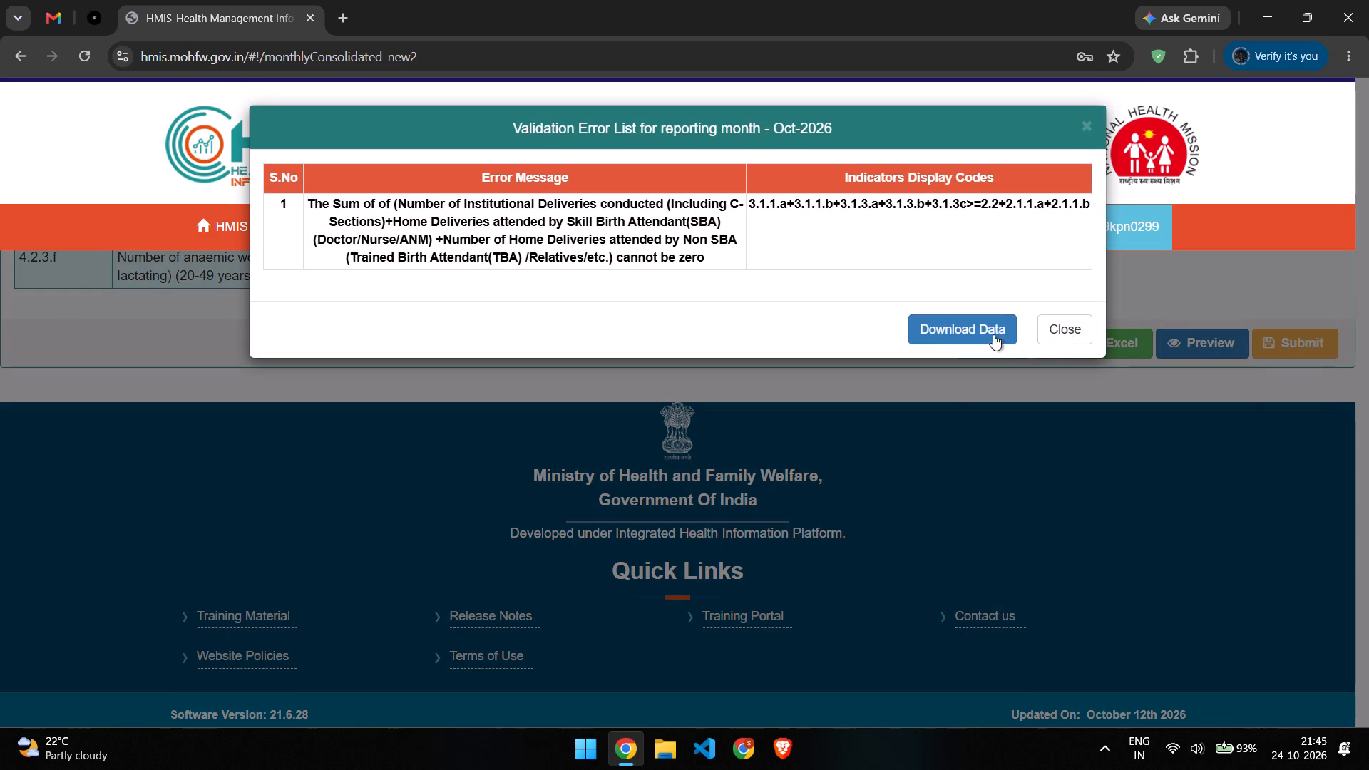
left_click(1048, 326)
Look over the M3 and M4 entries and retry submission to reread the validation rule on deliveries and birth outcomes.
scroll(627, 386, "up", 5)
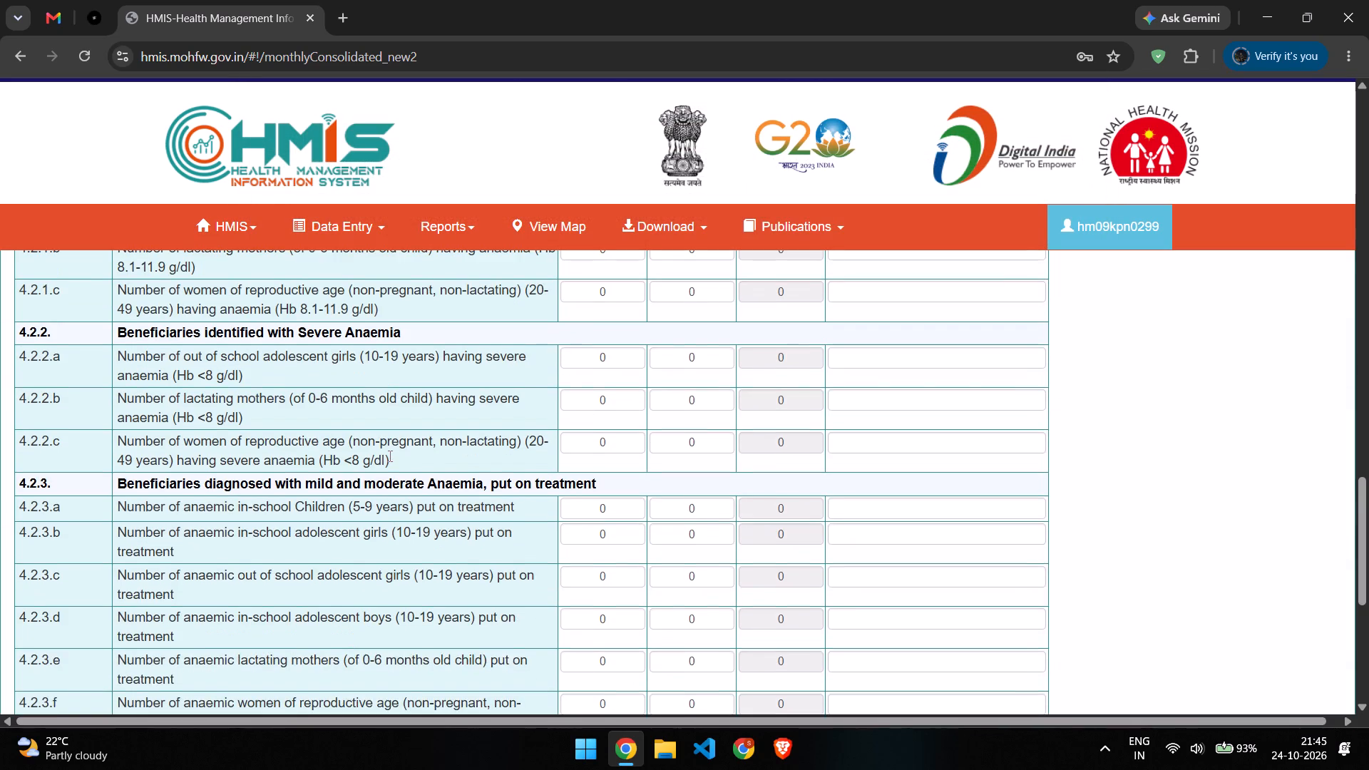
scroll(386, 456, "up", 8)
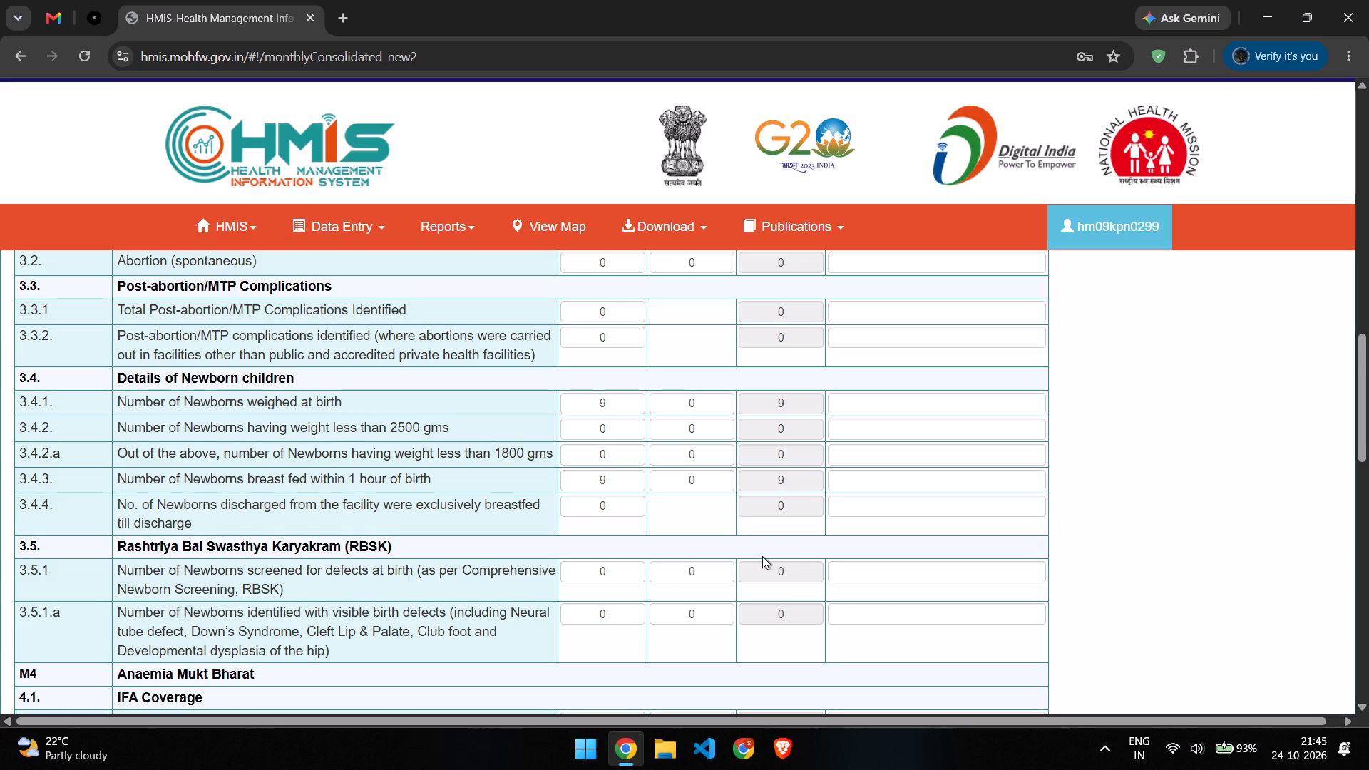
scroll(893, 547, "down", 12)
left_click(1296, 446)
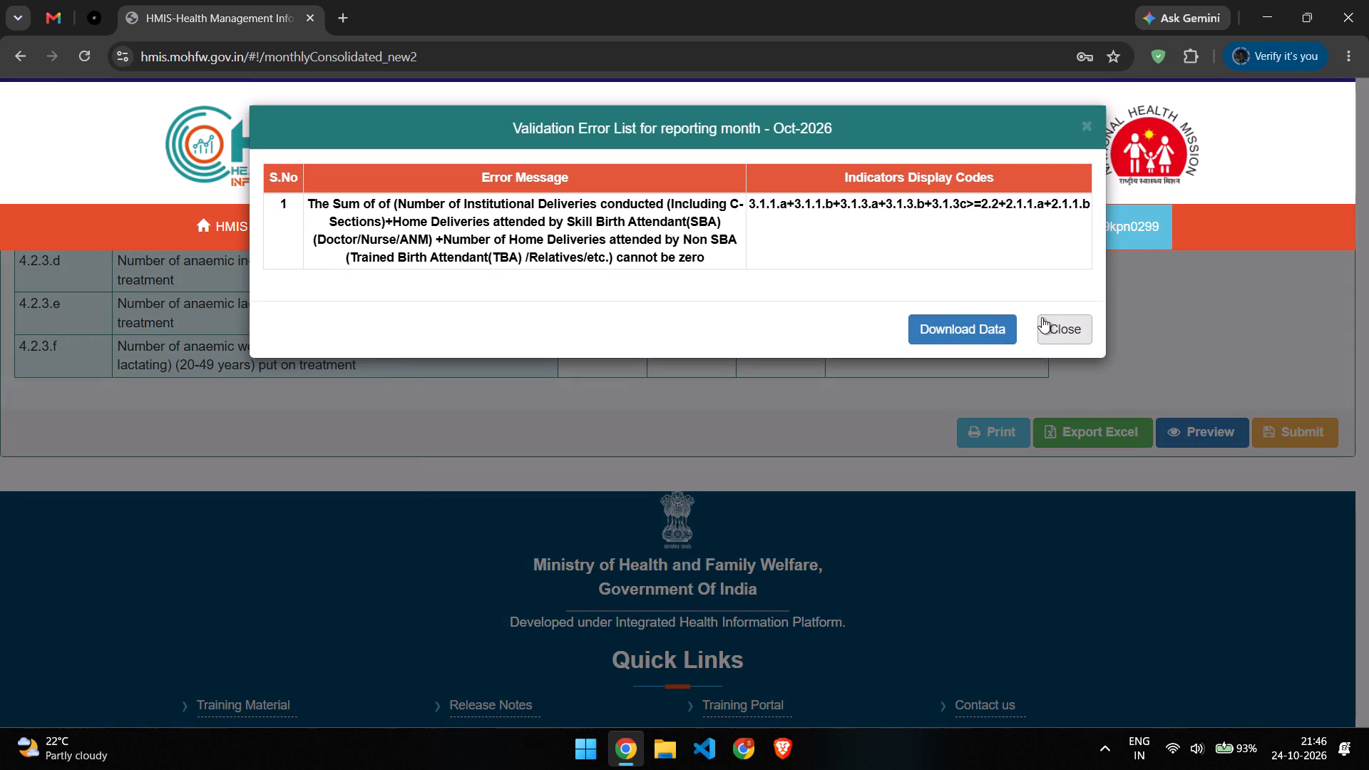
left_click(1053, 326)
Set the In-Facility live births to 0 for male (3.1.1.a) and female (3.1.1.b).
scroll(429, 451, "up", 9)
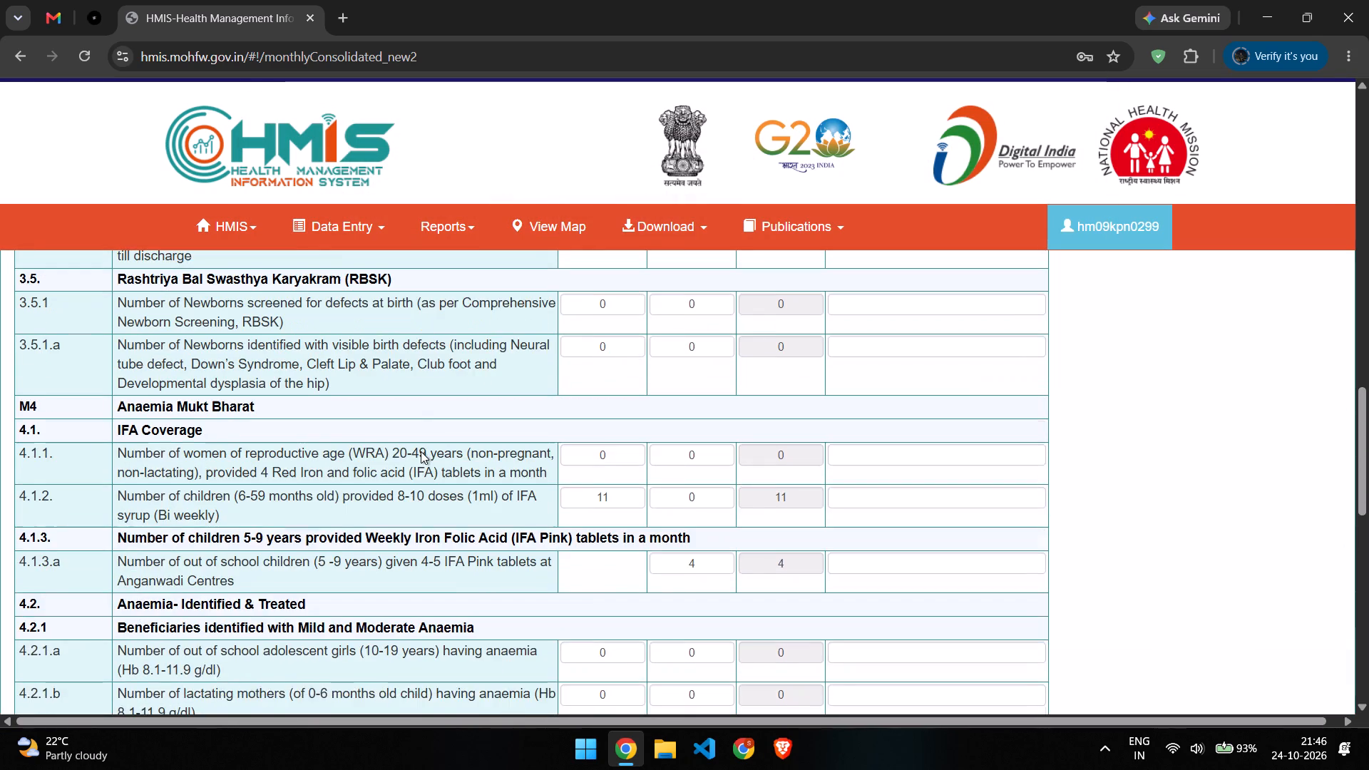
scroll(421, 451, "up", 3)
scroll(212, 409, "up", 2)
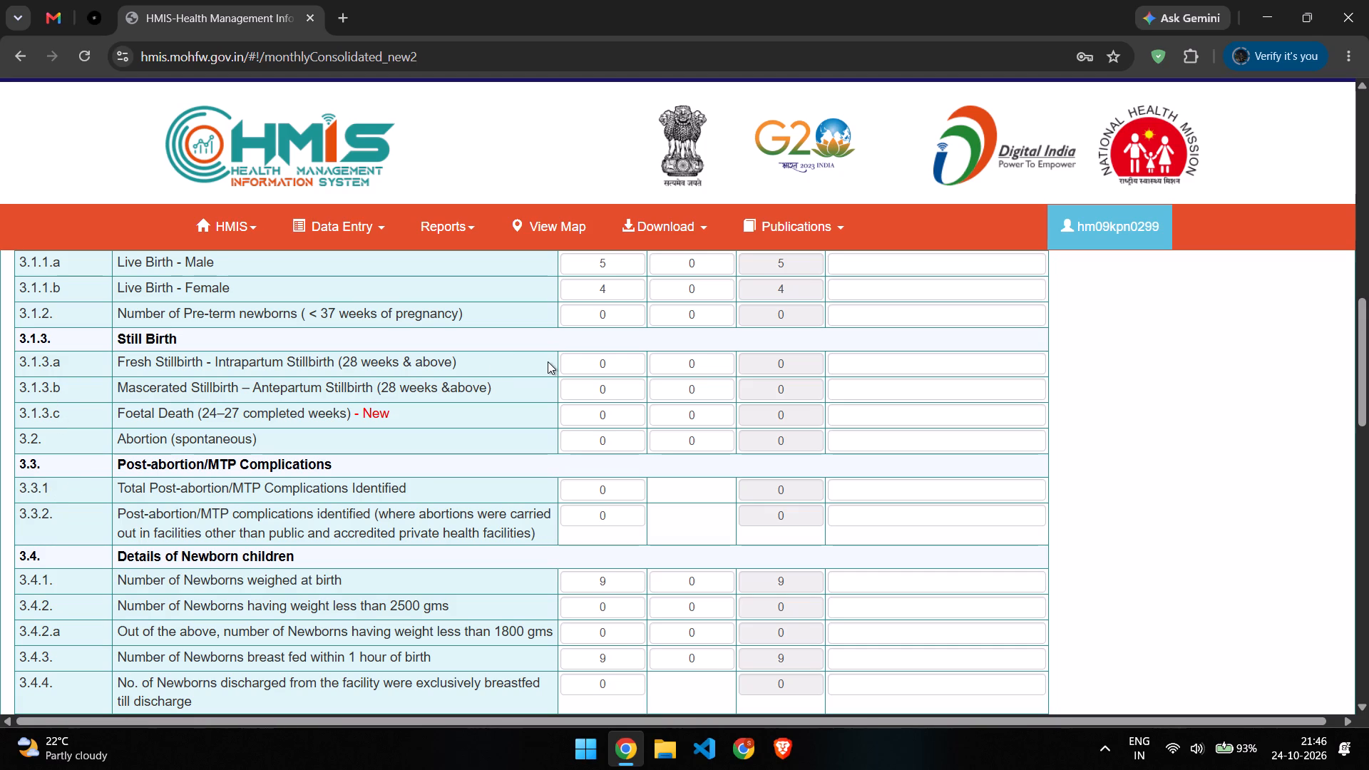
scroll(454, 480, "up", 2)
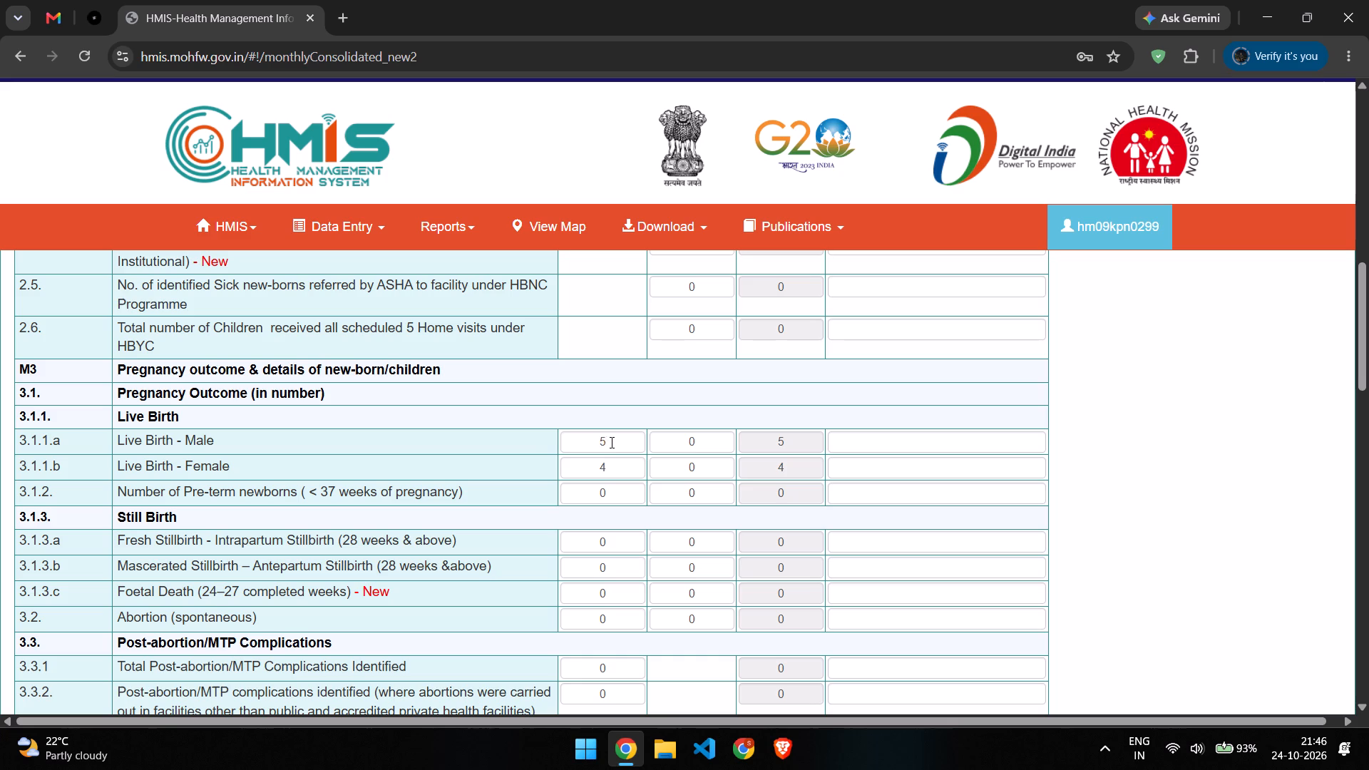
left_click_drag(610, 442, 555, 436)
key("0")
left_click_drag(615, 460, 566, 476)
key("0")
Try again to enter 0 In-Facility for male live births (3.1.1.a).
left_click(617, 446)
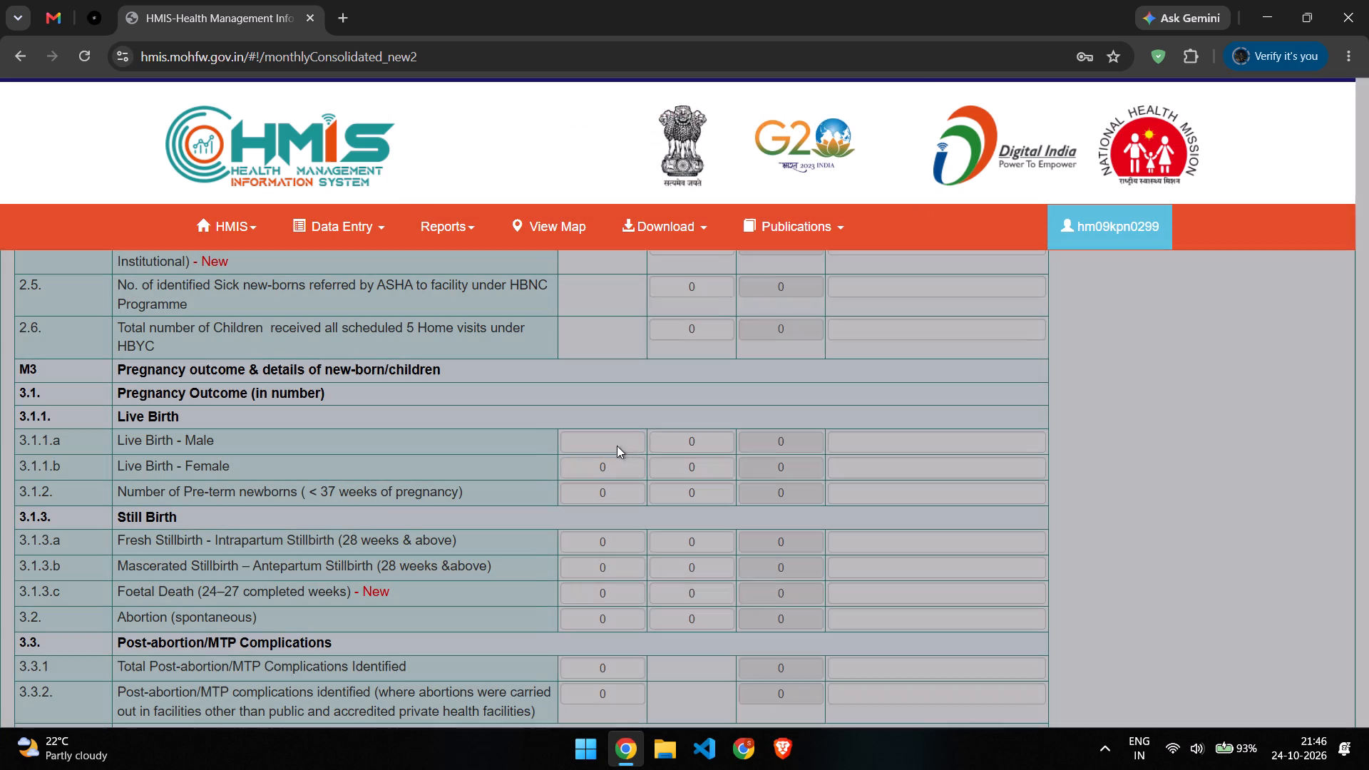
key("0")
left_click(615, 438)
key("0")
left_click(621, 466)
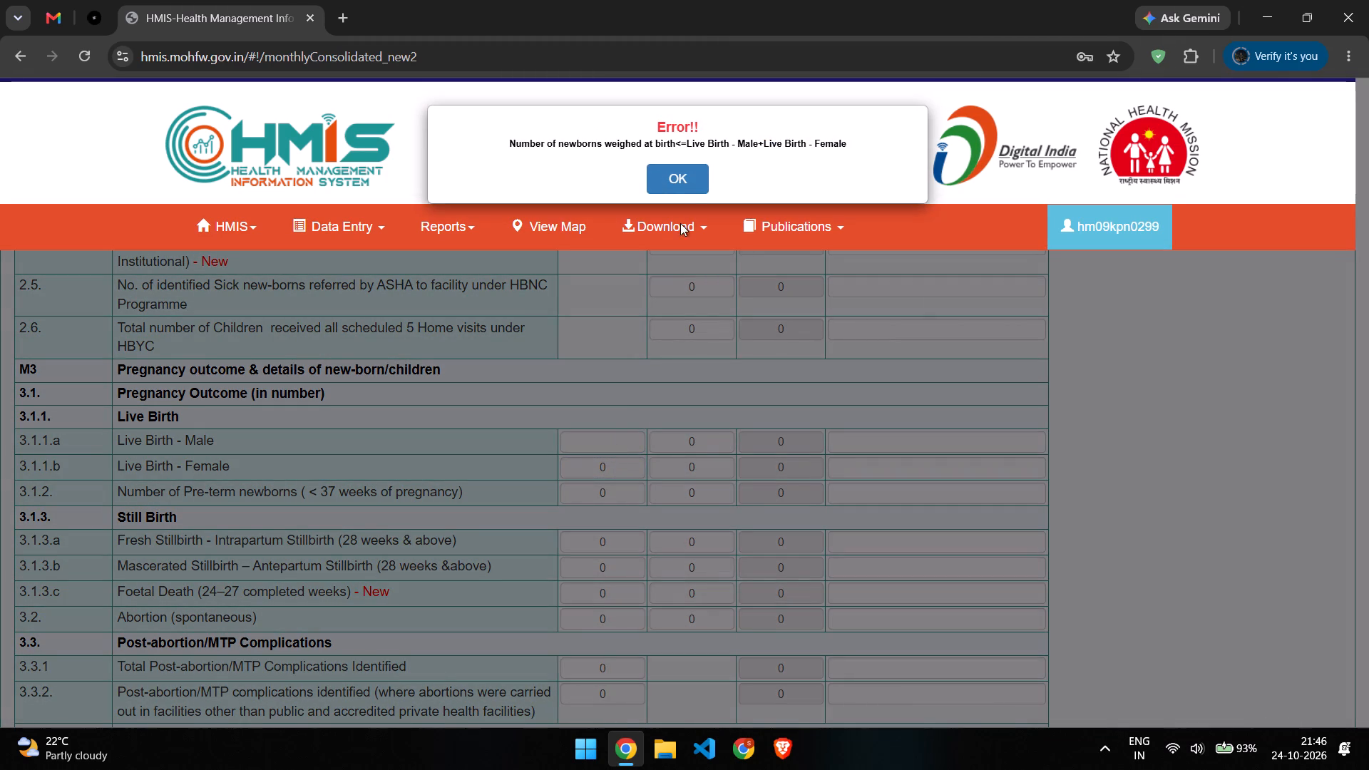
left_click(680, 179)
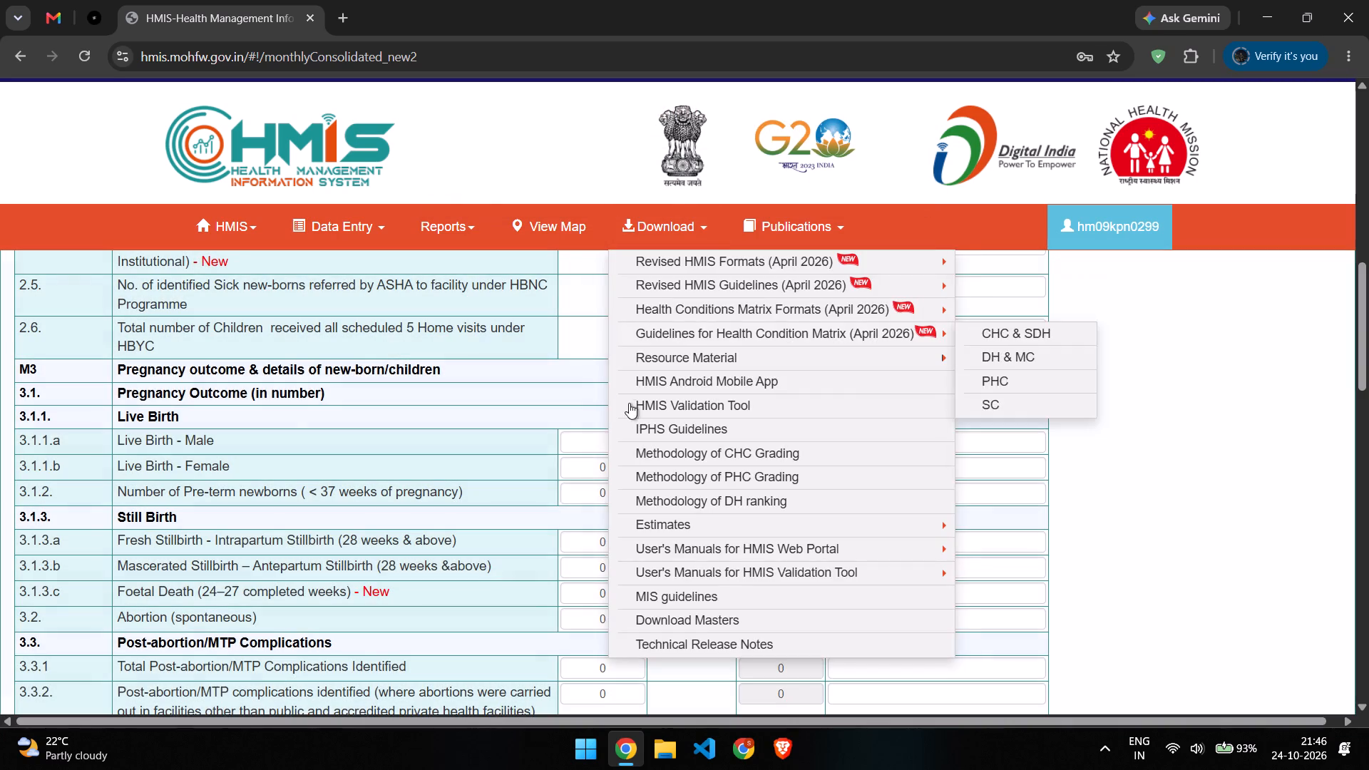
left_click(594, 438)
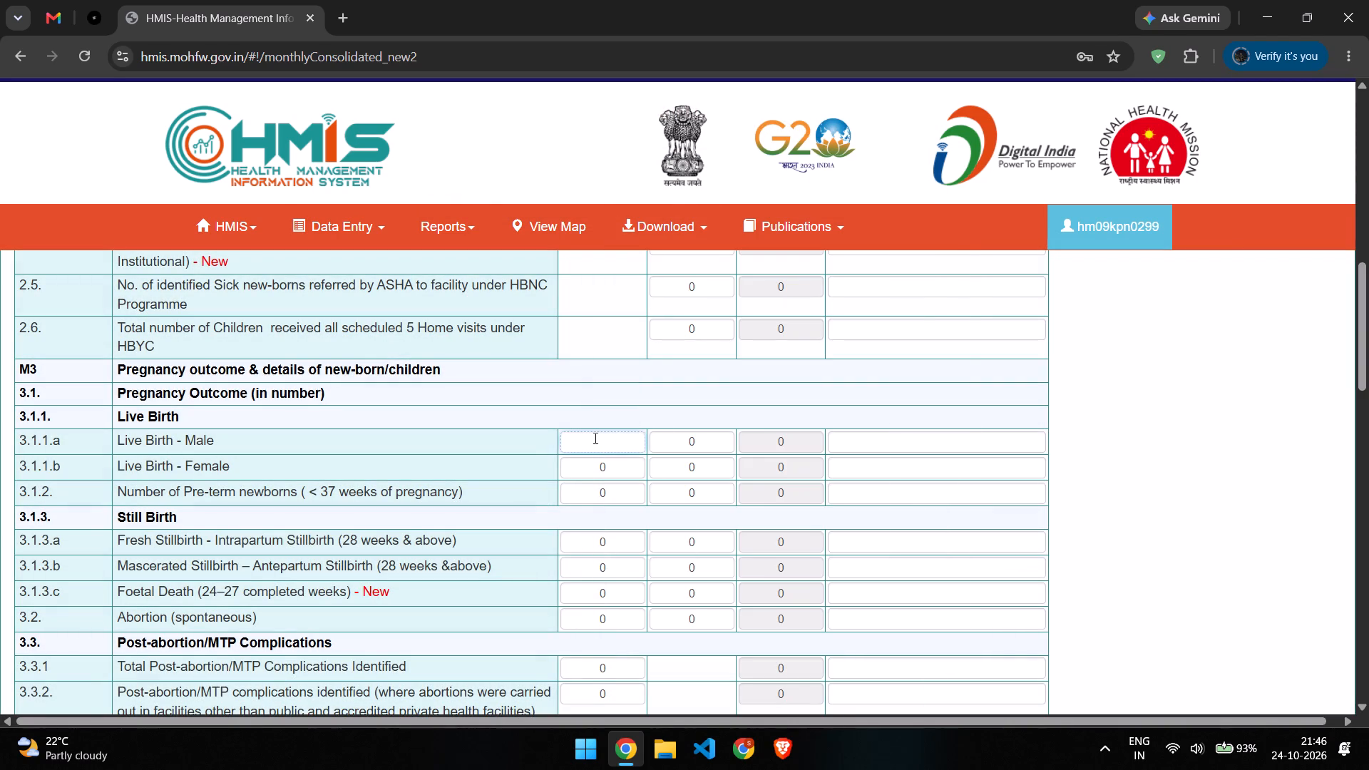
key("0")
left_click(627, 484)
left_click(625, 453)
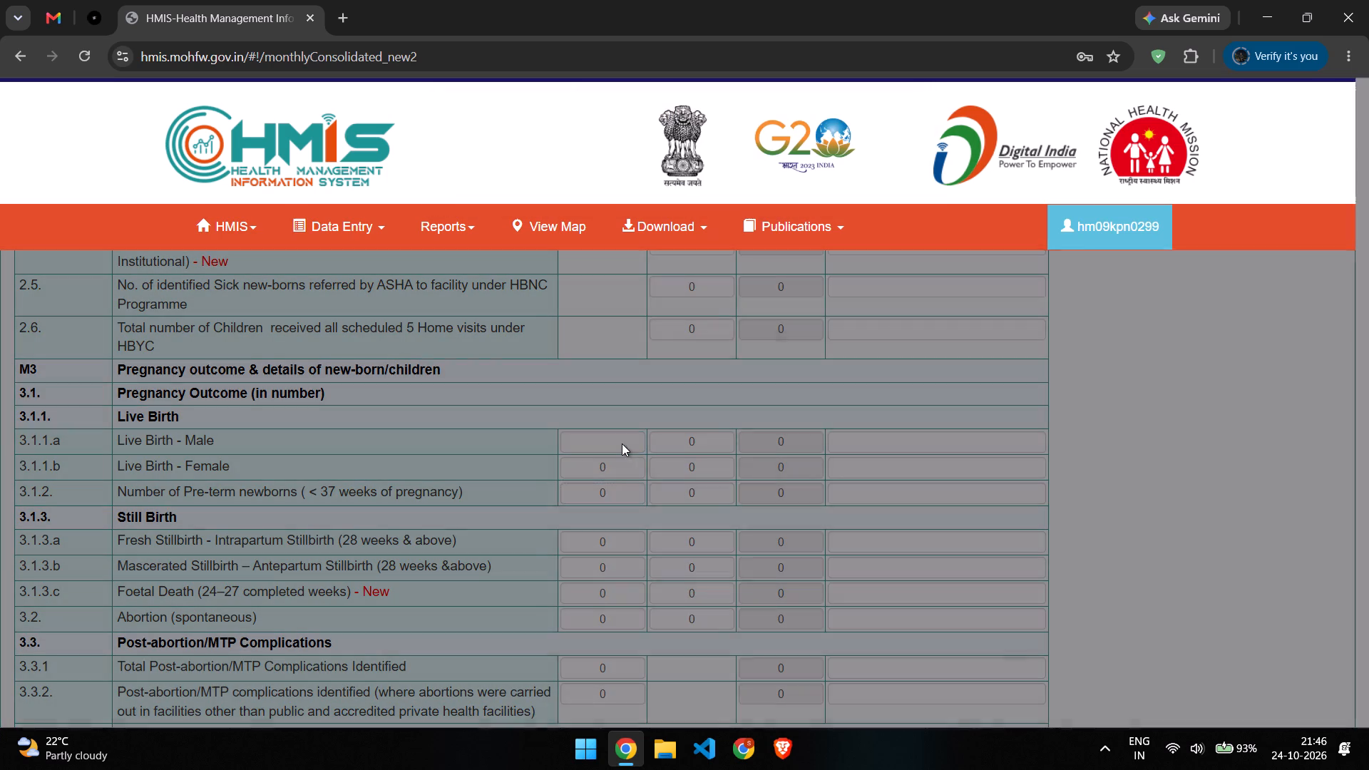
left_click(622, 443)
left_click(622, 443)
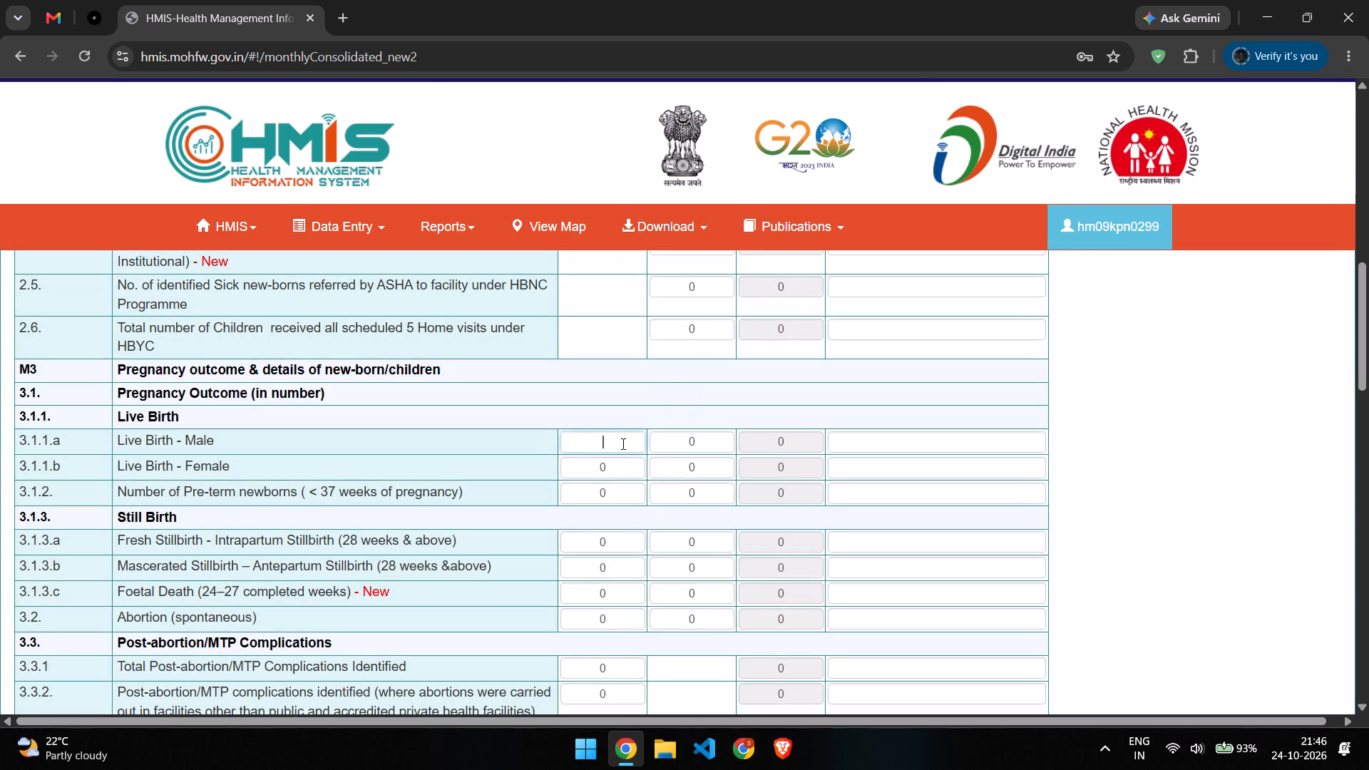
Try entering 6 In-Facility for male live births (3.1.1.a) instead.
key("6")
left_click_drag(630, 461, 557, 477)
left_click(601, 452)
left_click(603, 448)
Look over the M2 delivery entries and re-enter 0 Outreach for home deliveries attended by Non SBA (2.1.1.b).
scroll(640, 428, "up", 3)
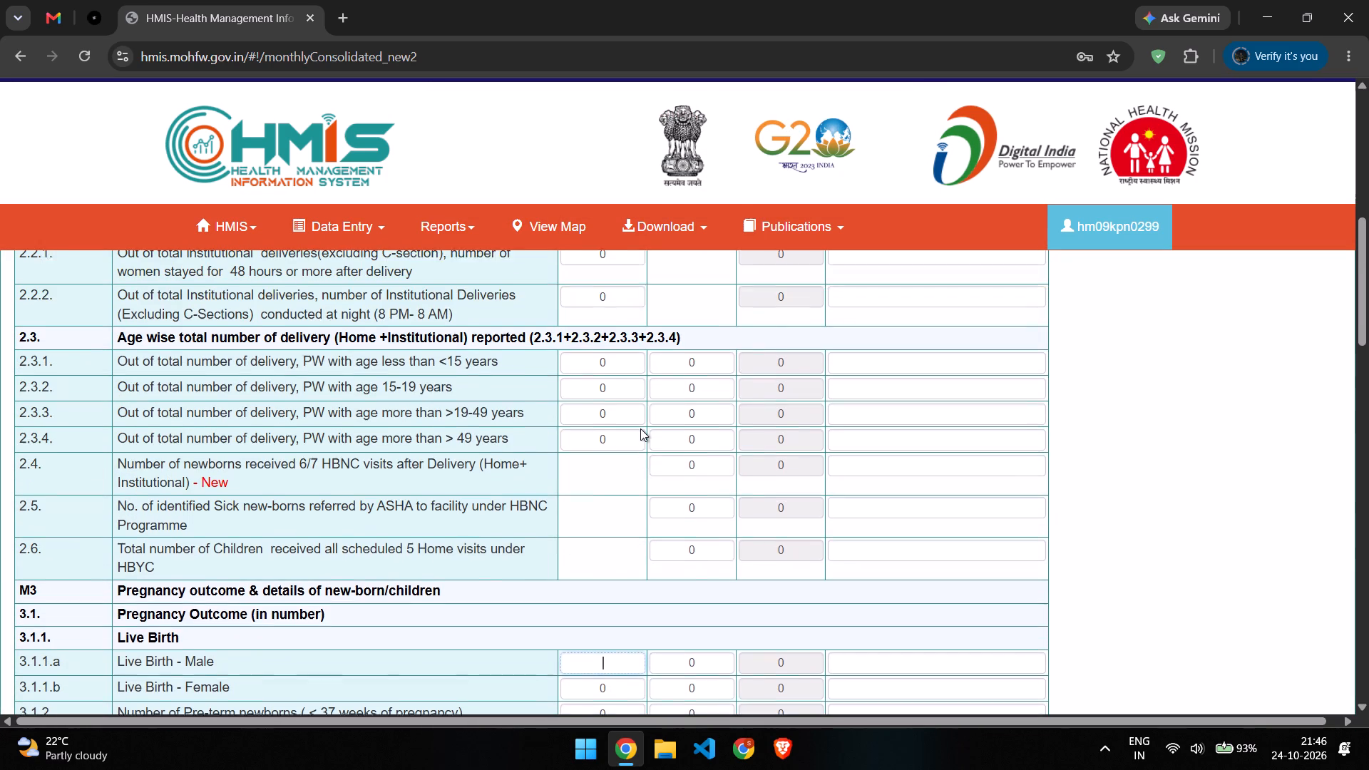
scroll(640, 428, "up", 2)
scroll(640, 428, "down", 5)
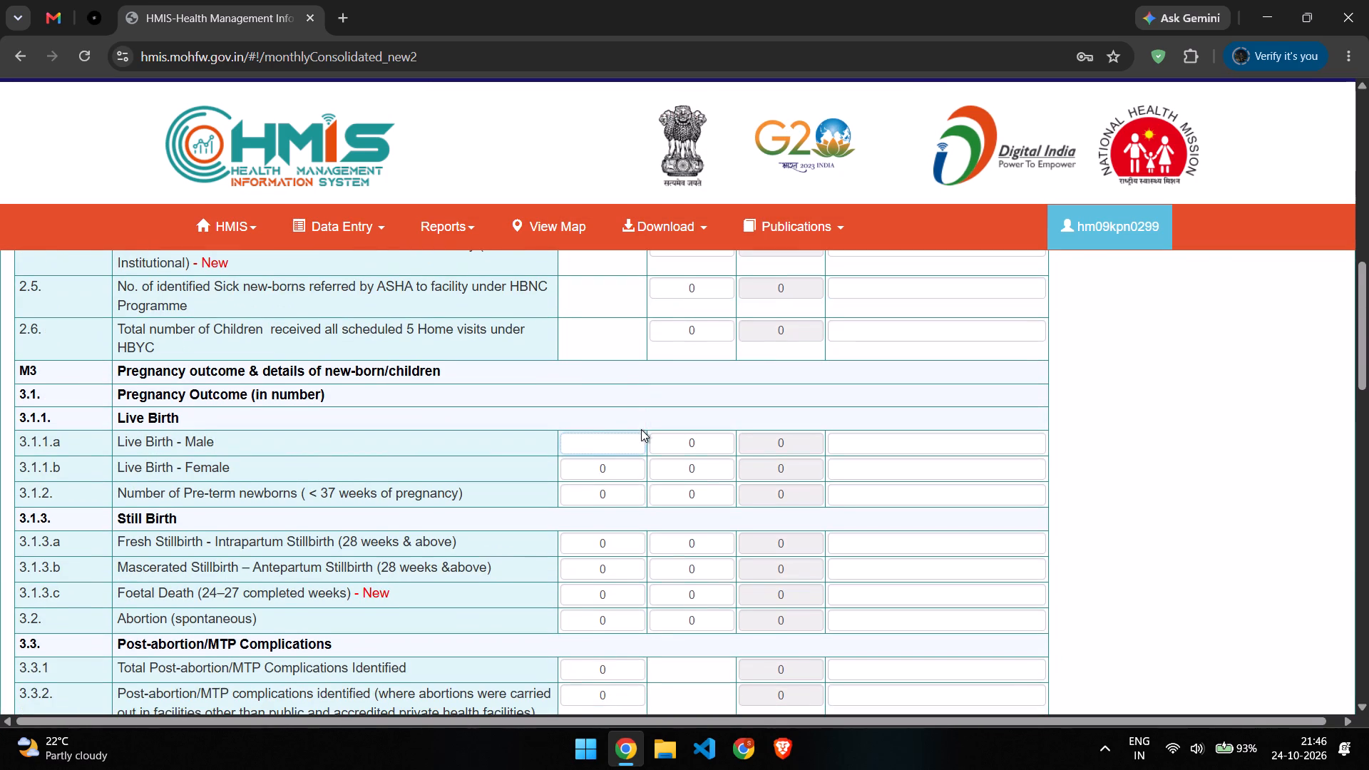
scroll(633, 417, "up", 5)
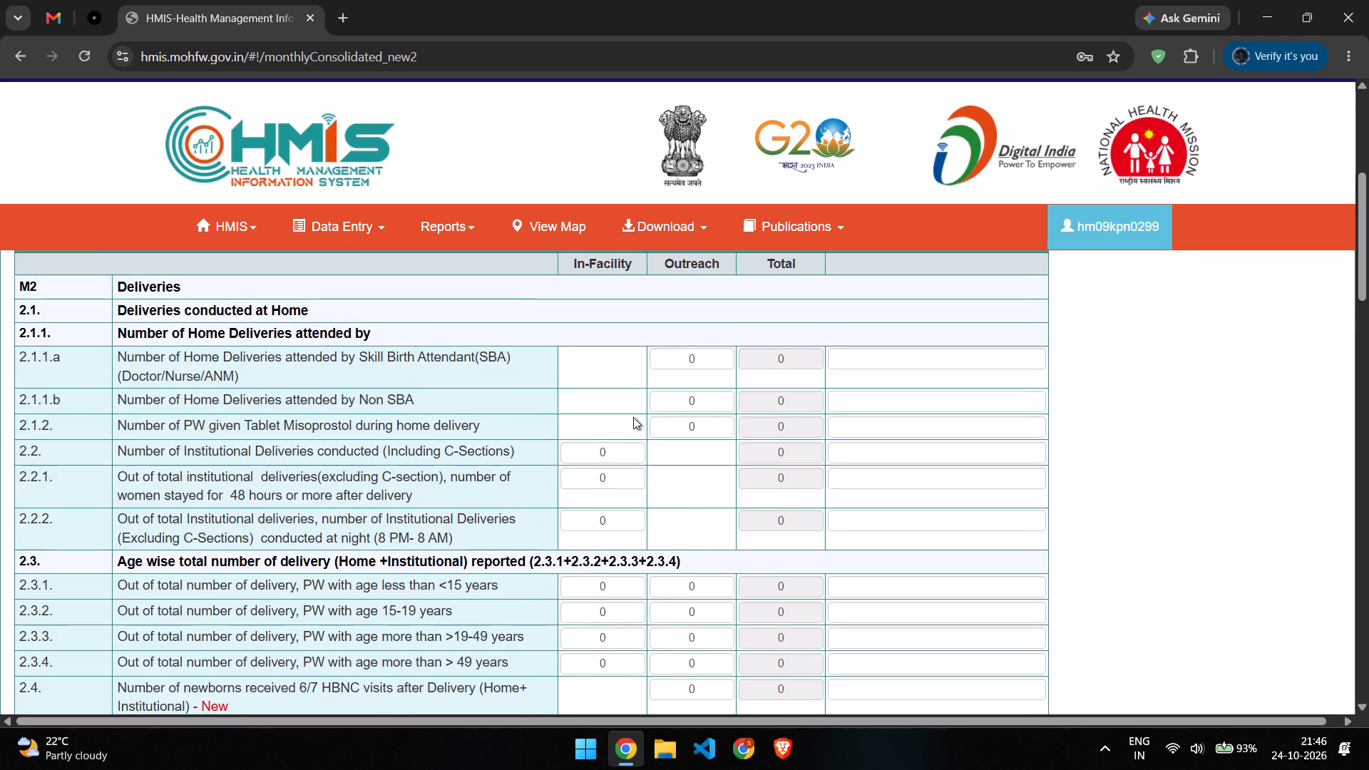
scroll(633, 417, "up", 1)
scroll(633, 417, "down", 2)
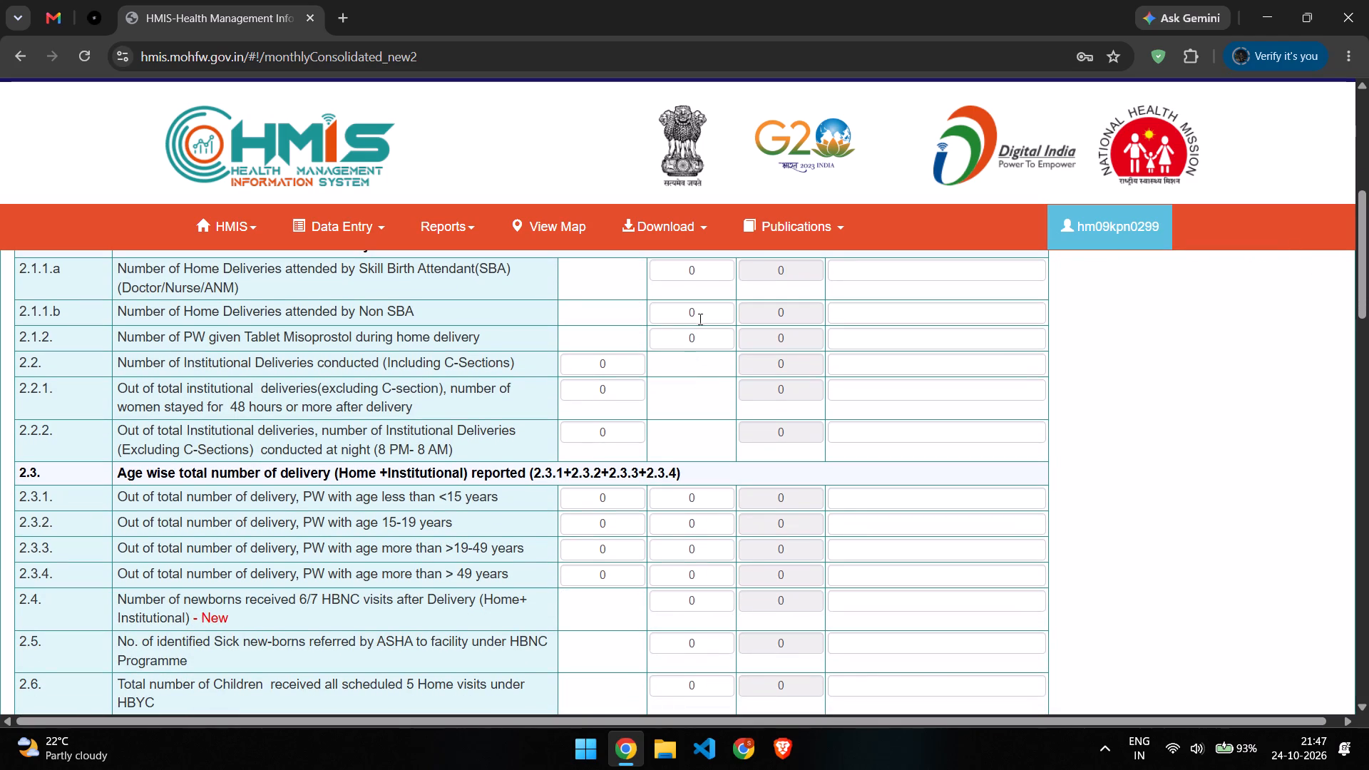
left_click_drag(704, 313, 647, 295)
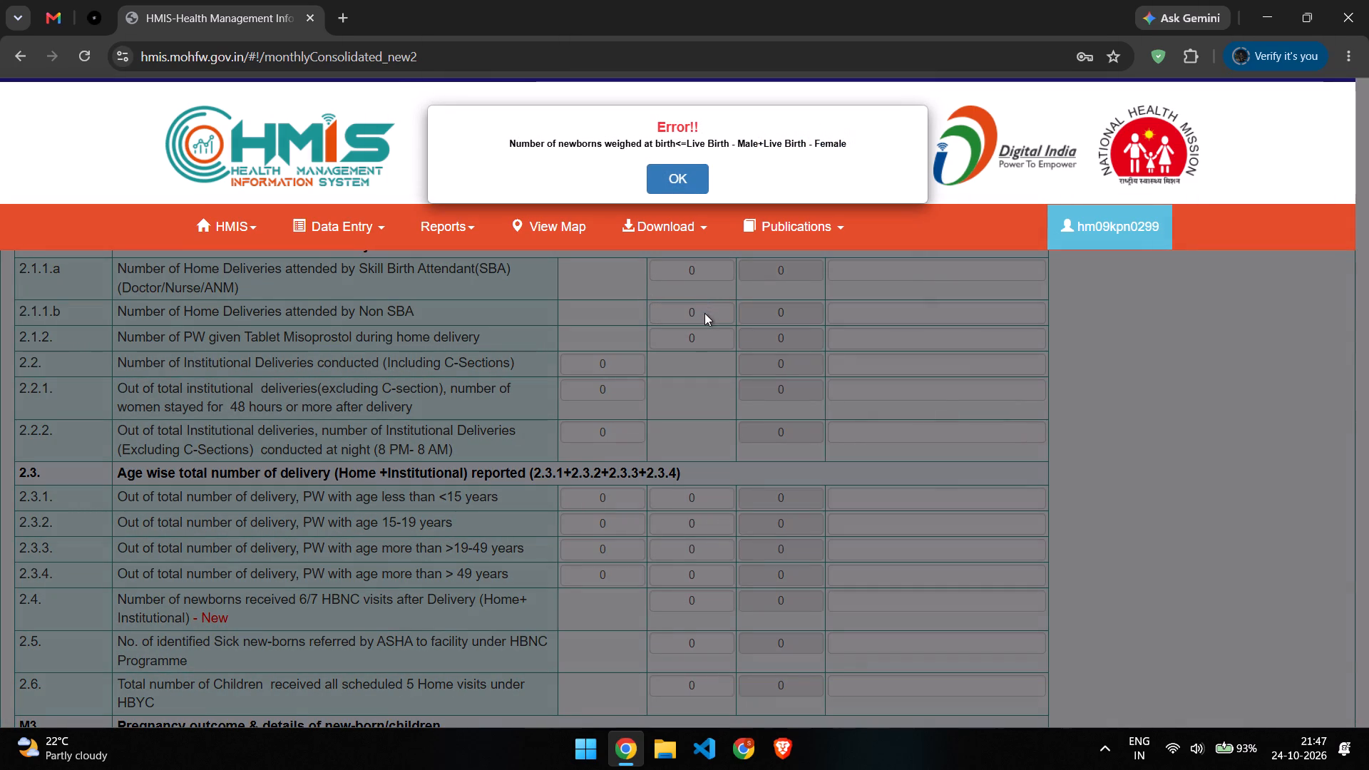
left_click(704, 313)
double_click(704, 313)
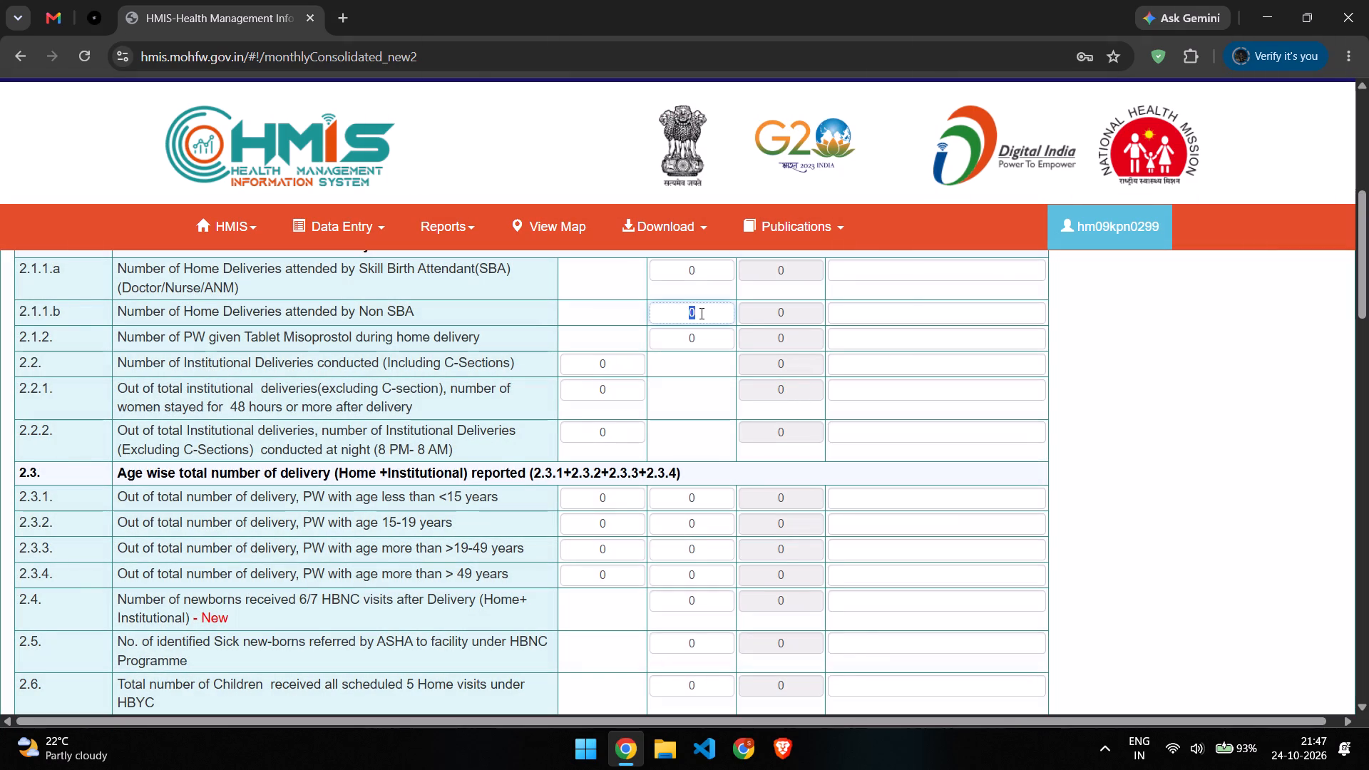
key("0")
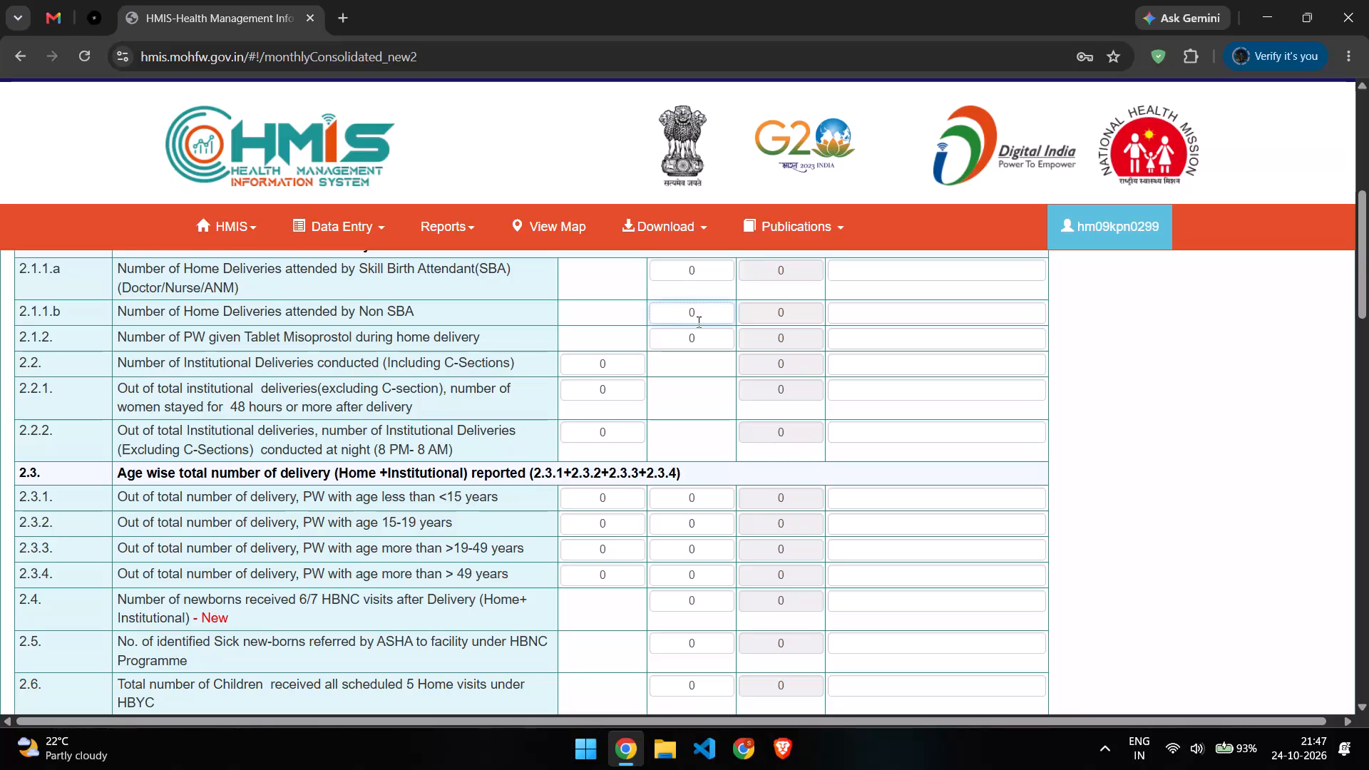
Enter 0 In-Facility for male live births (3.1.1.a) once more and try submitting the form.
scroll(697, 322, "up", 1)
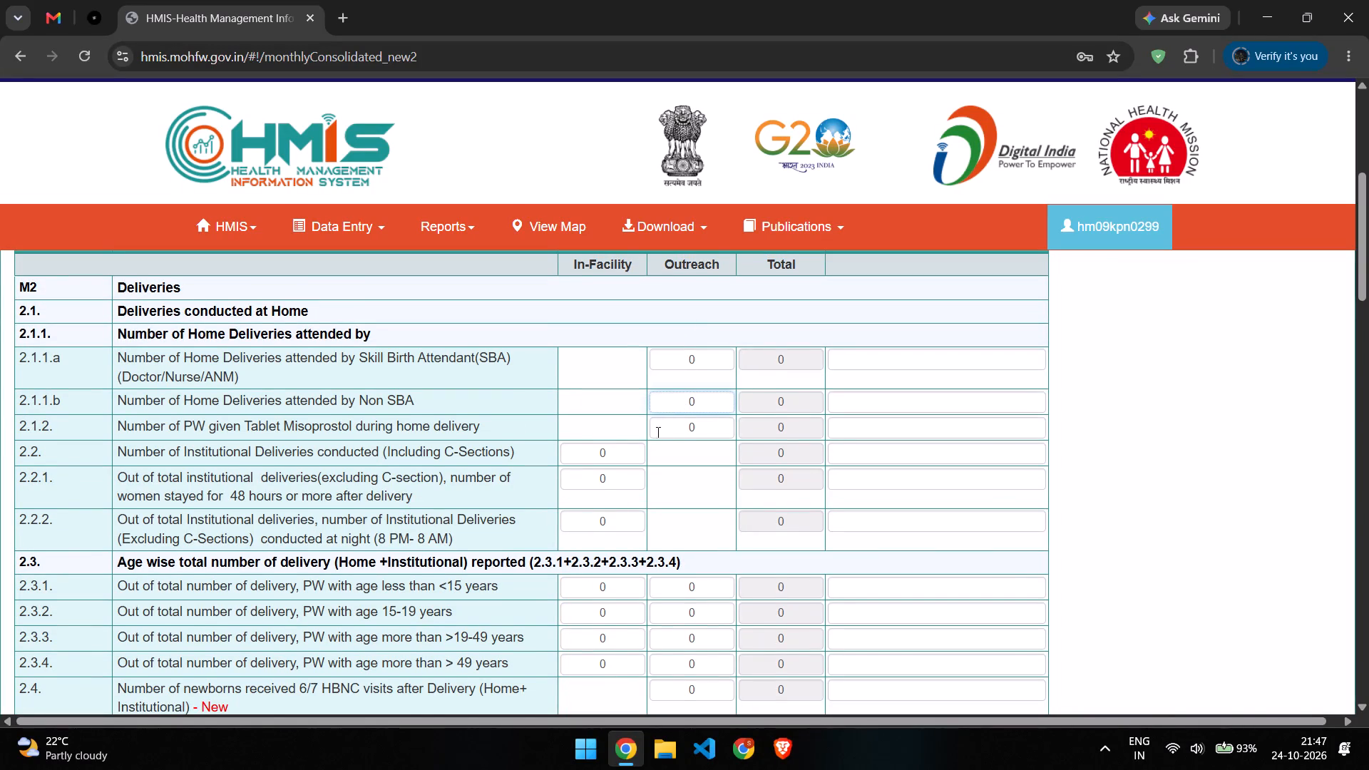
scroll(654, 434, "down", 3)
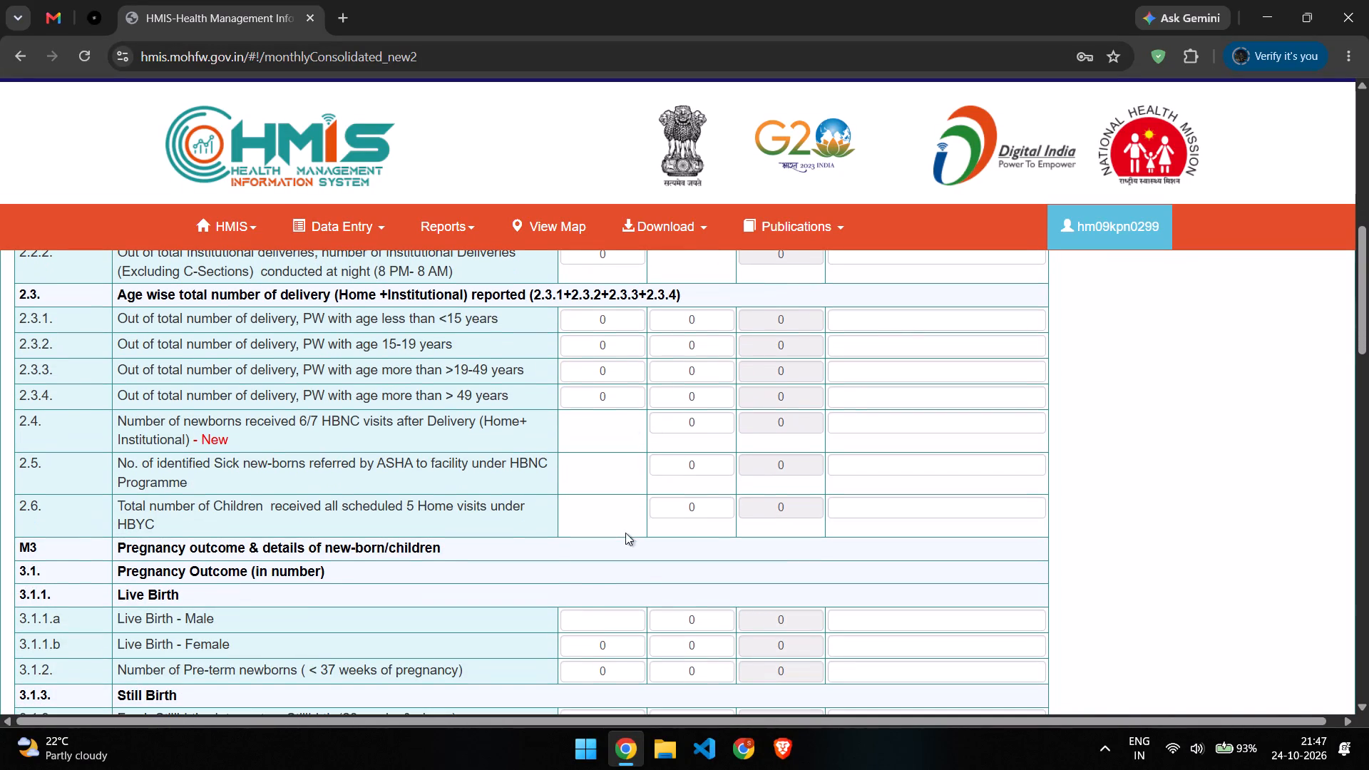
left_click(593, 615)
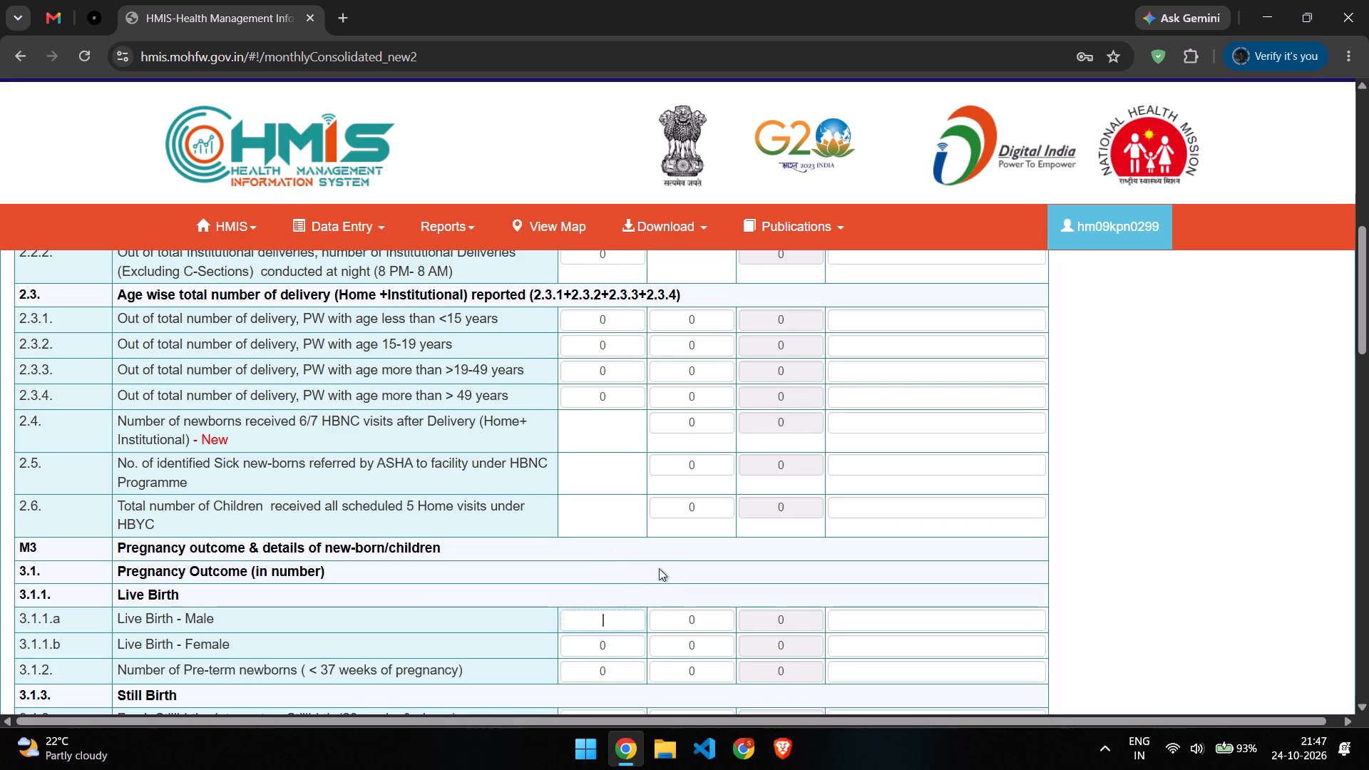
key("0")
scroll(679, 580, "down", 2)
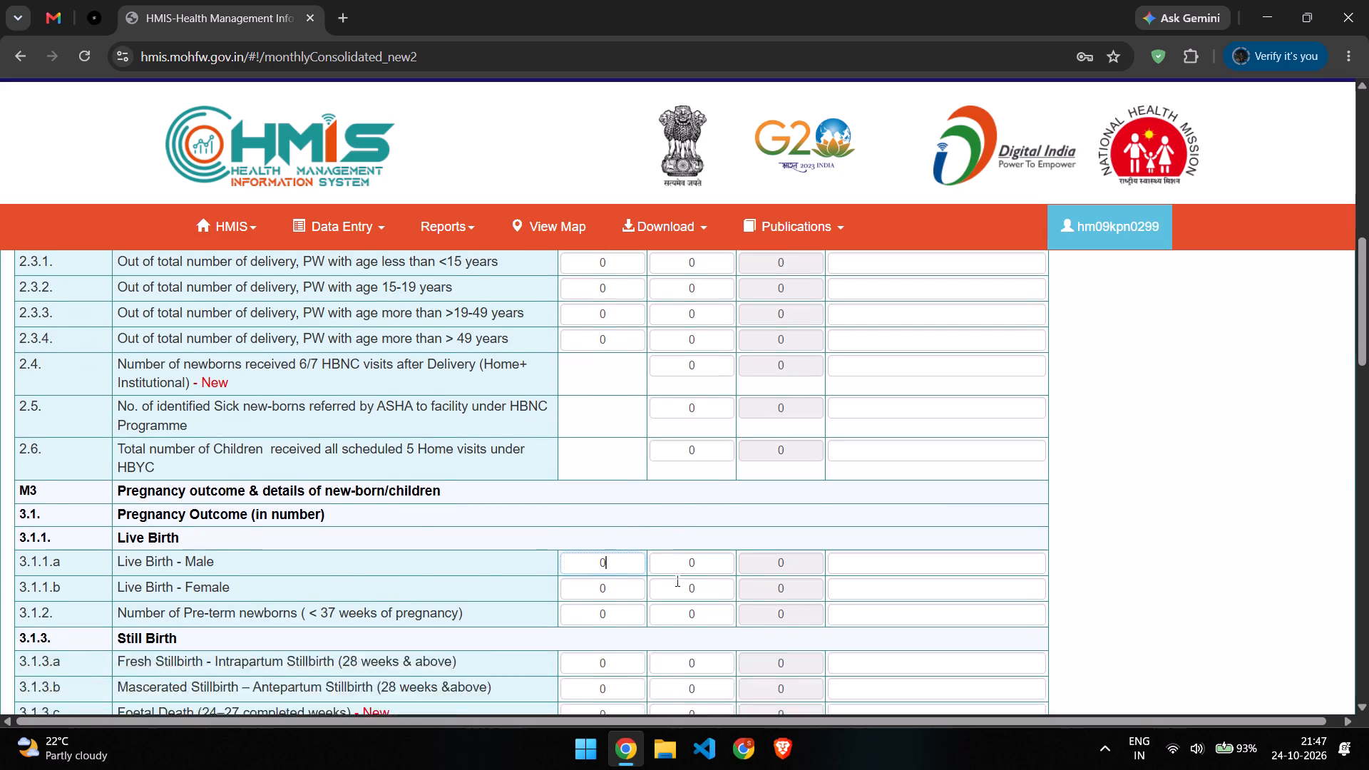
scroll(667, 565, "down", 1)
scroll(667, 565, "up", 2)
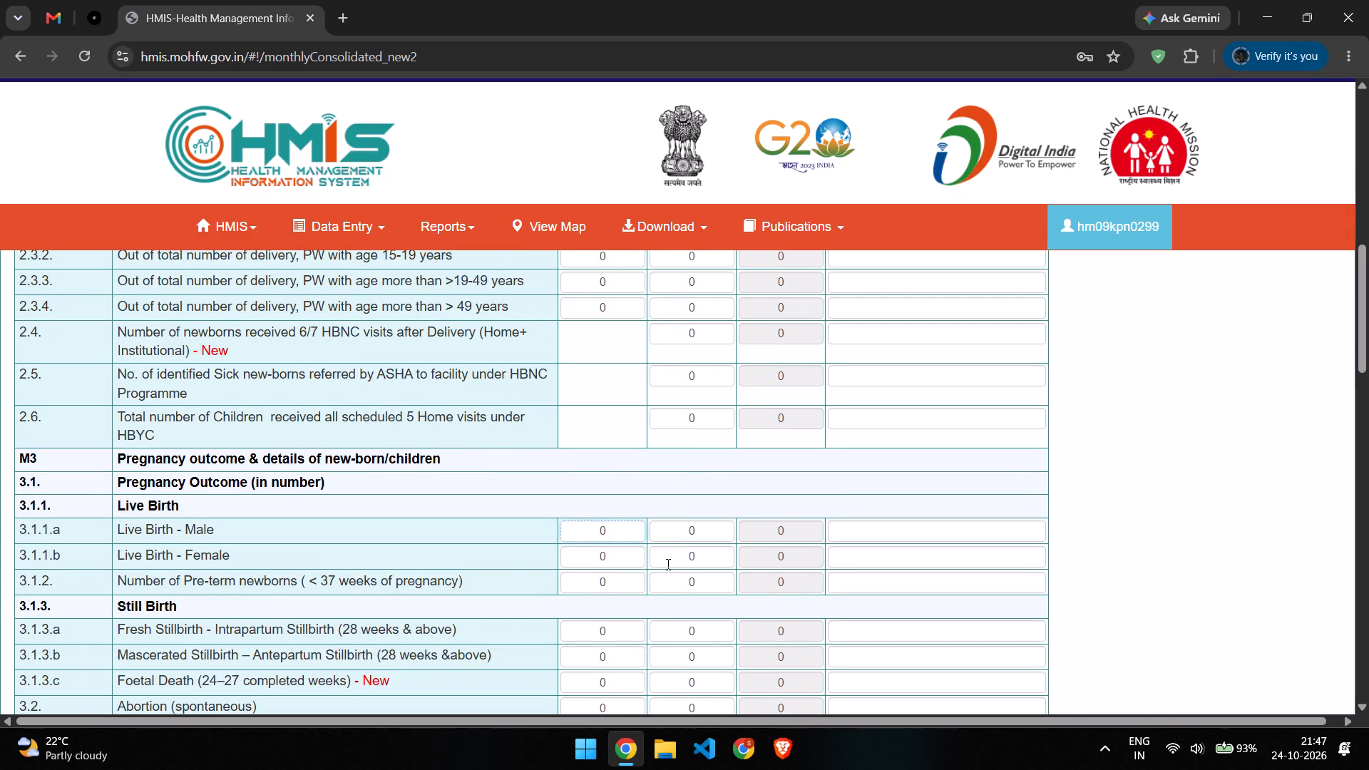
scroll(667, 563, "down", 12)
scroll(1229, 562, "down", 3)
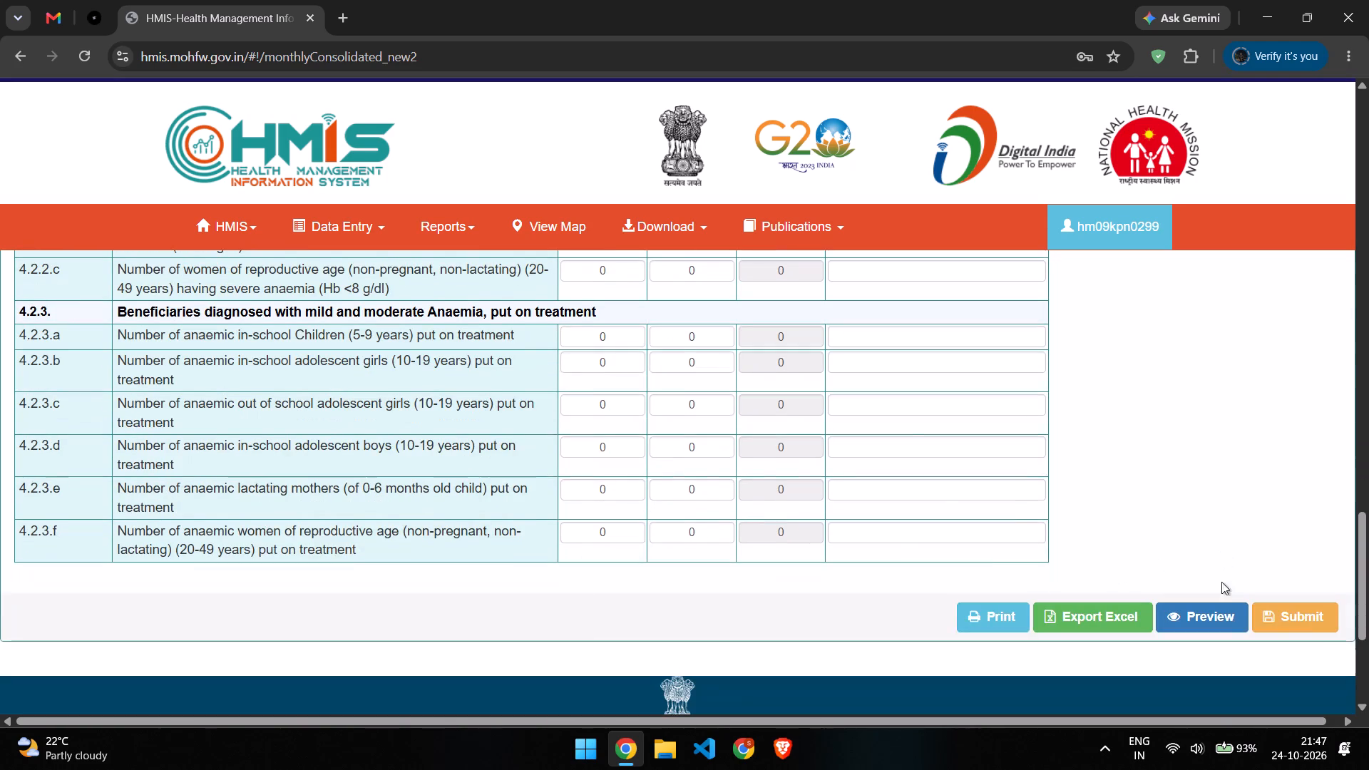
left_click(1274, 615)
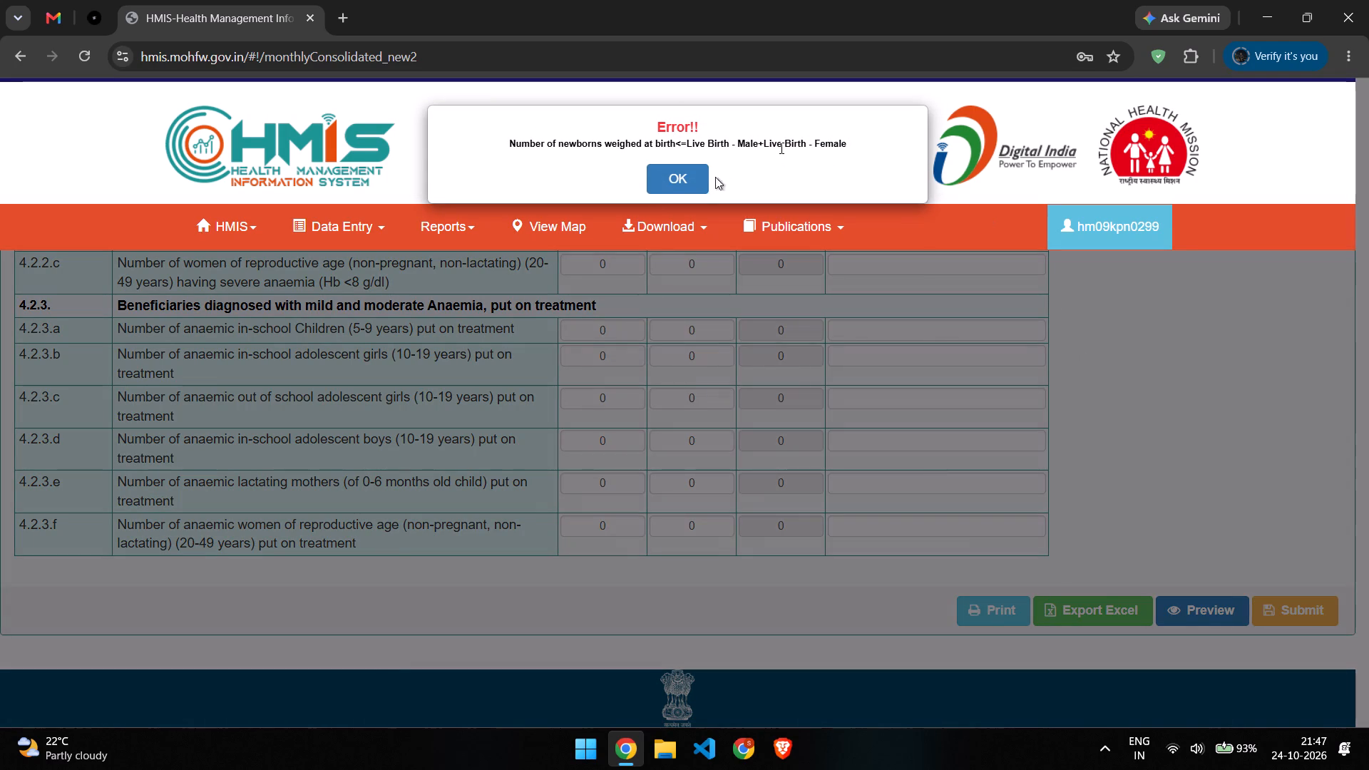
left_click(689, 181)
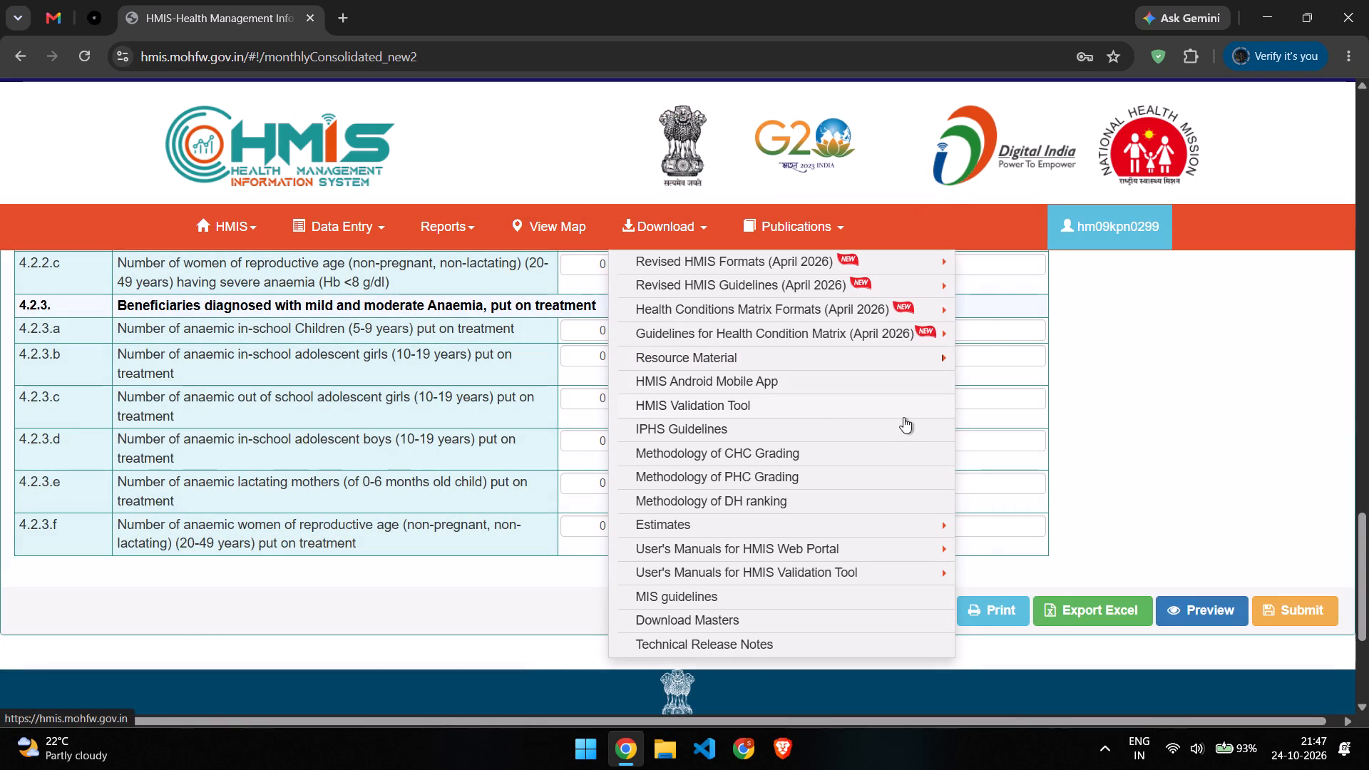
Set the Outreach number of home deliveries attended by Non SBA (2.1.1.b) to 9.
scroll(697, 443, "up", 9)
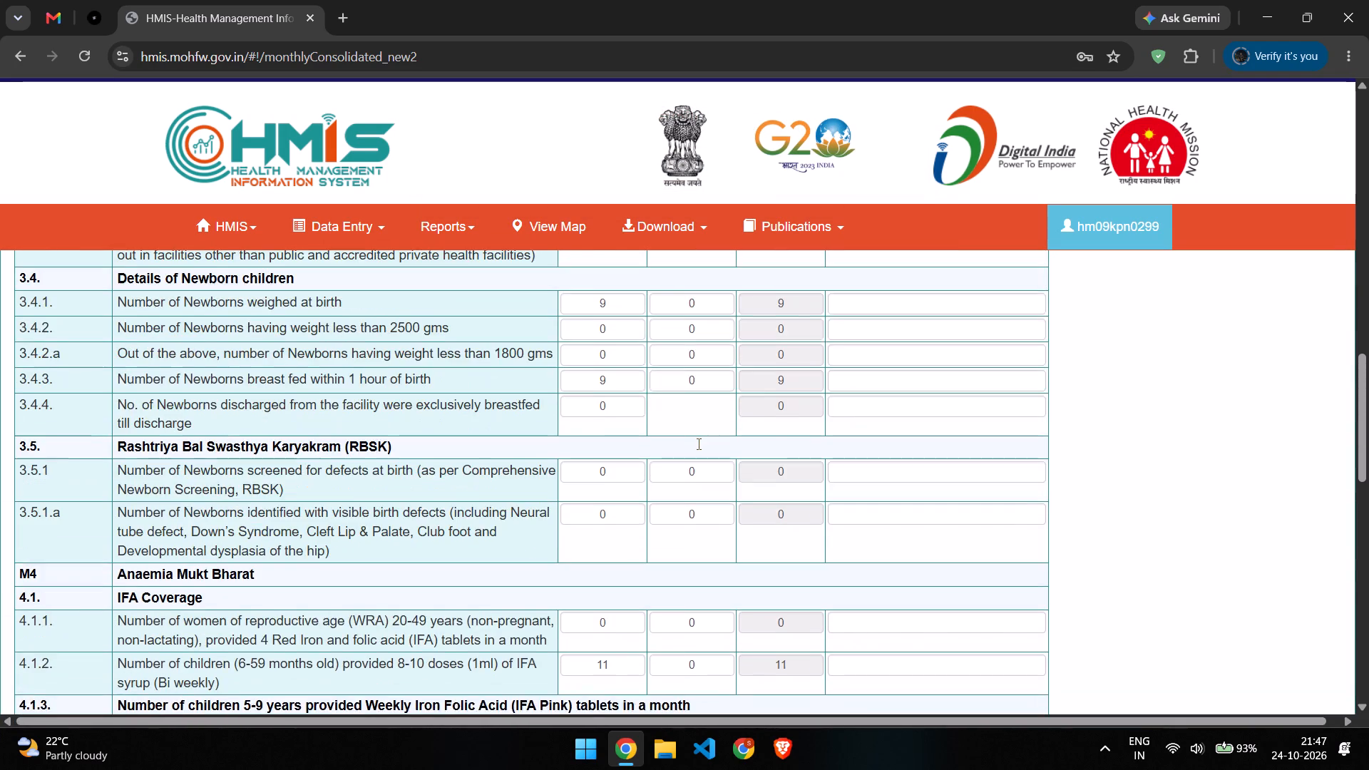
scroll(694, 445, "up", 2)
scroll(617, 456, "up", 2)
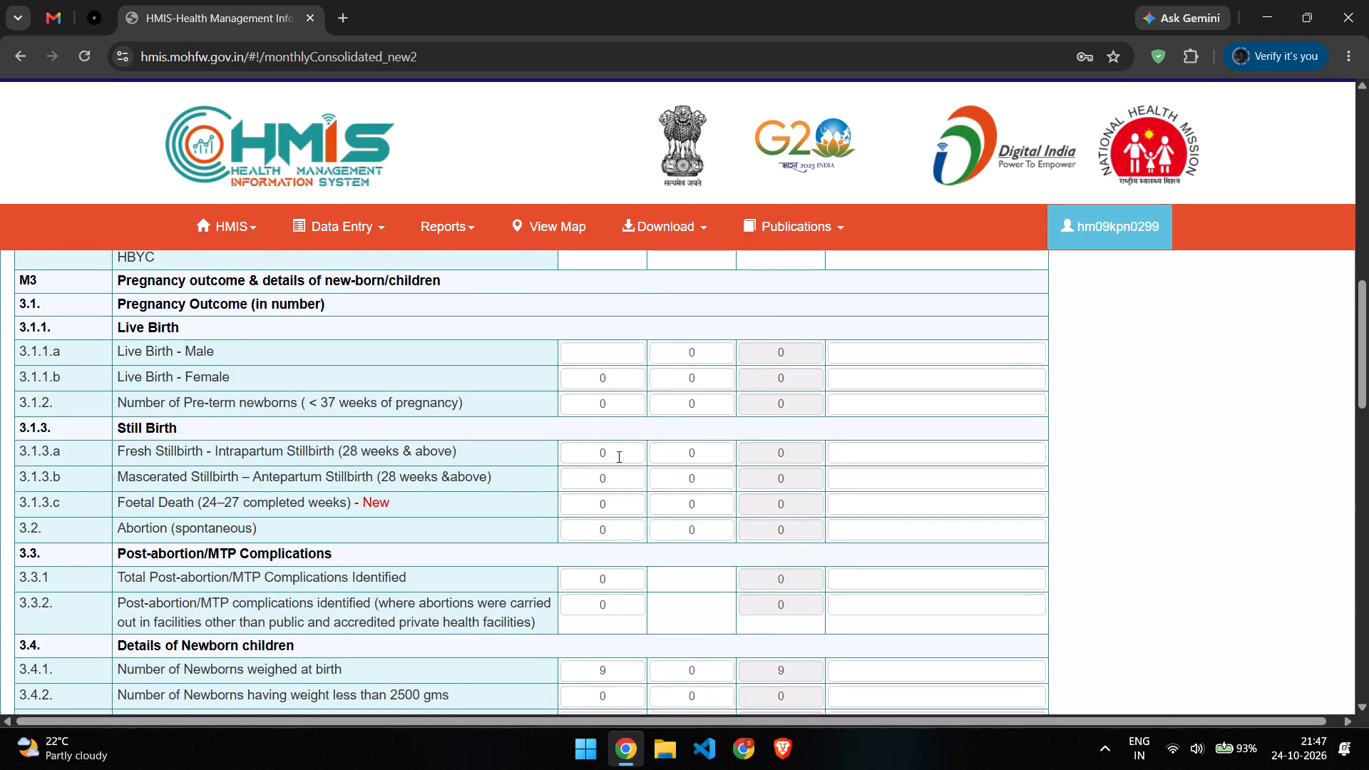
scroll(617, 456, "up", 1)
left_click(603, 443)
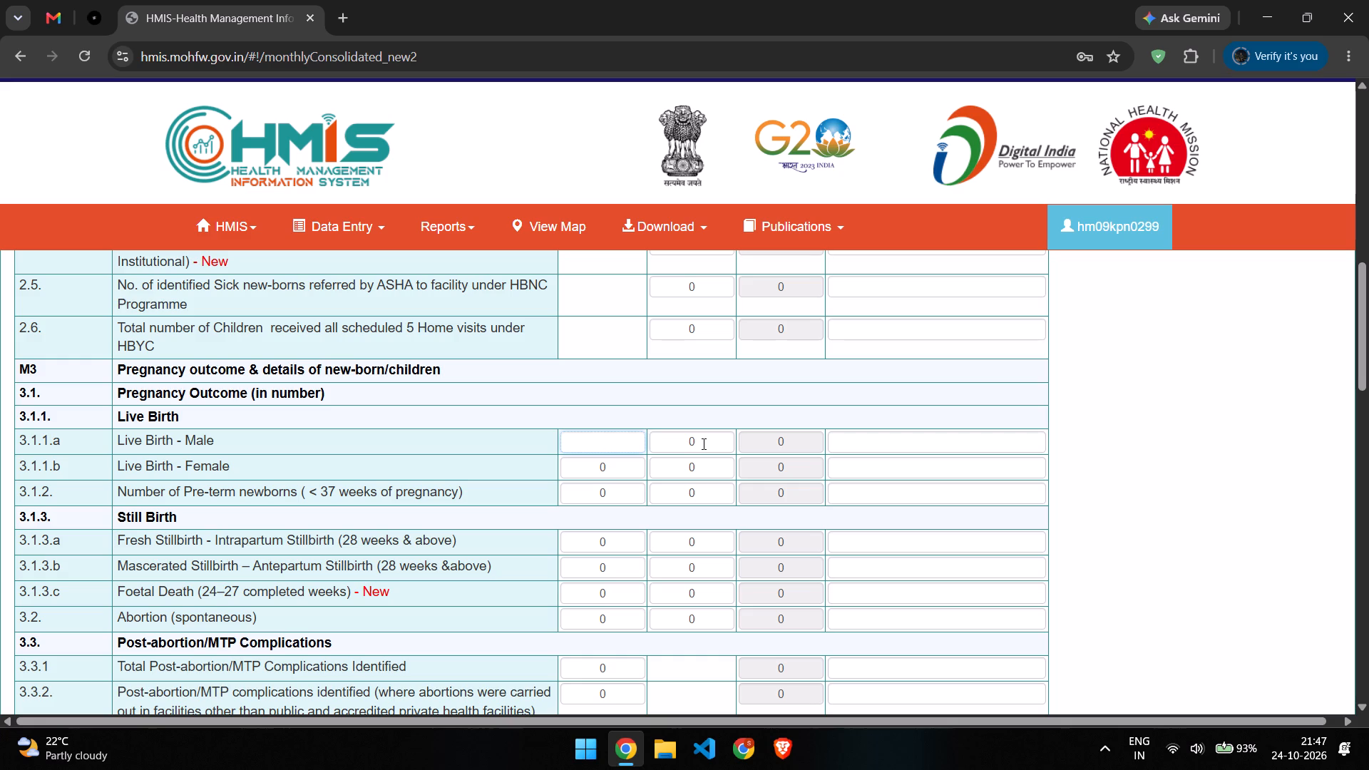
scroll(640, 446, "up", 4)
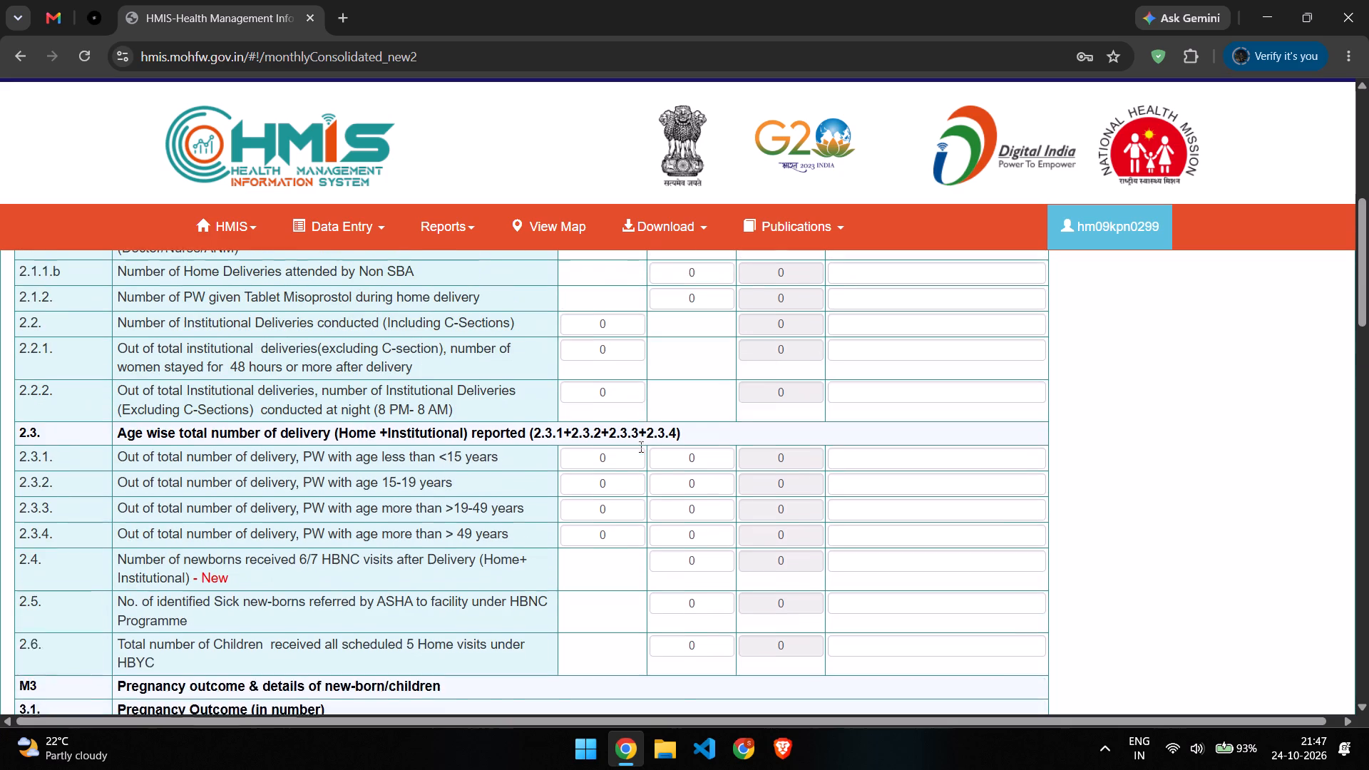
scroll(640, 446, "up", 1)
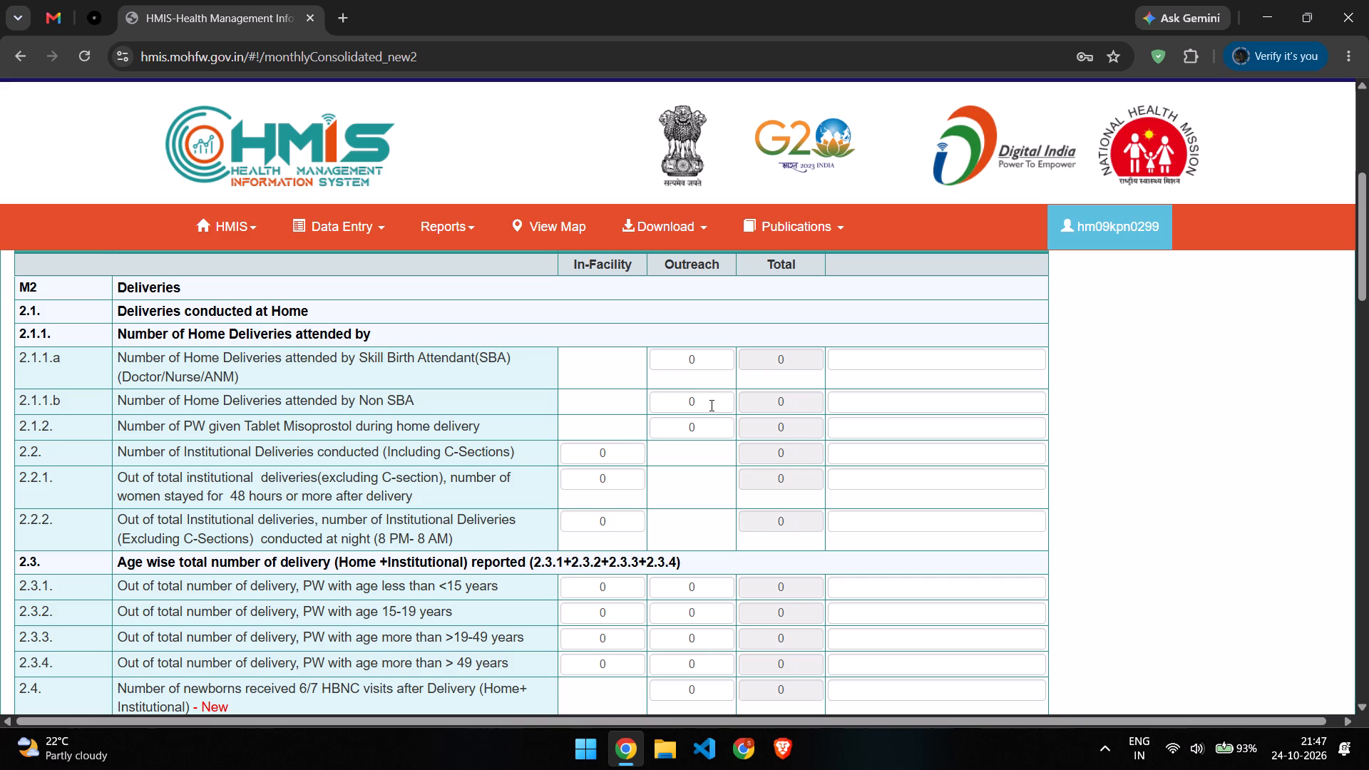
left_click_drag(704, 399, 653, 399)
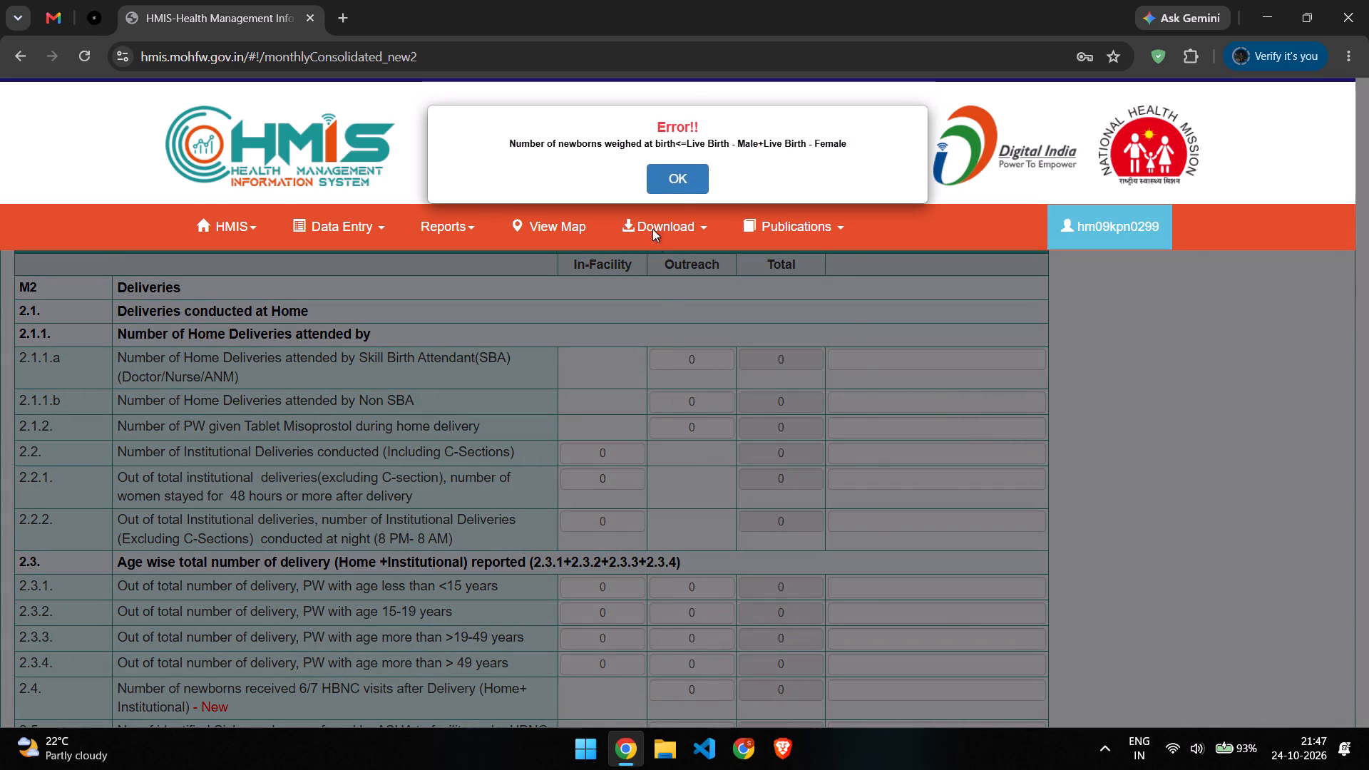
left_click(675, 183)
left_click_drag(707, 402, 671, 408)
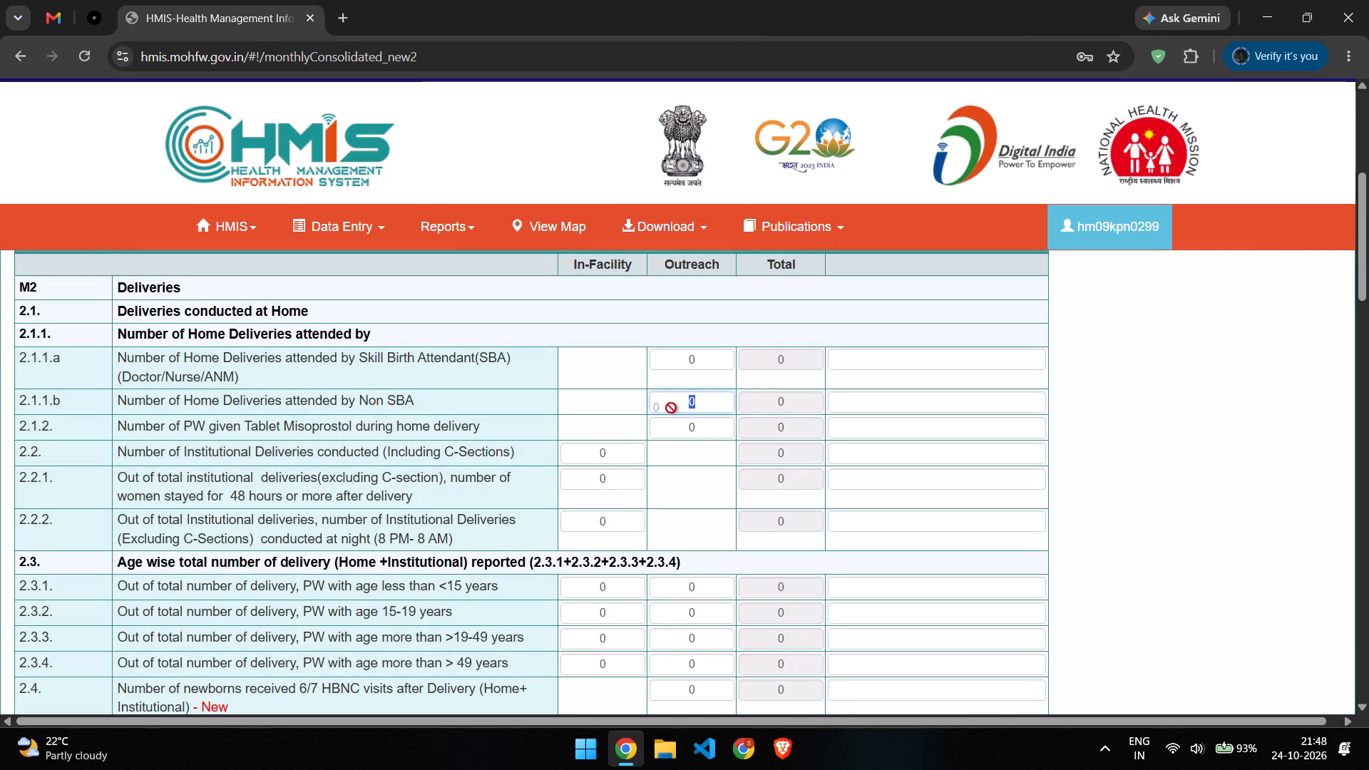
key("9")
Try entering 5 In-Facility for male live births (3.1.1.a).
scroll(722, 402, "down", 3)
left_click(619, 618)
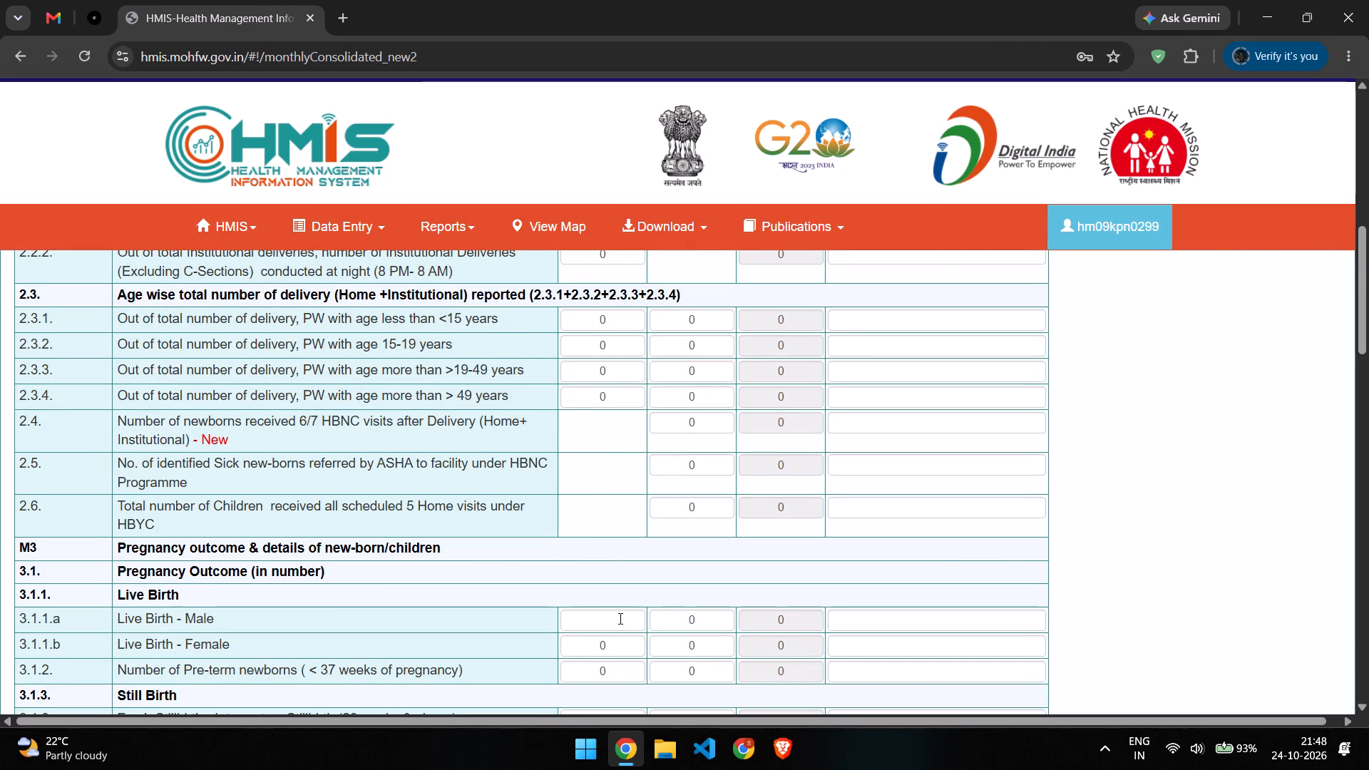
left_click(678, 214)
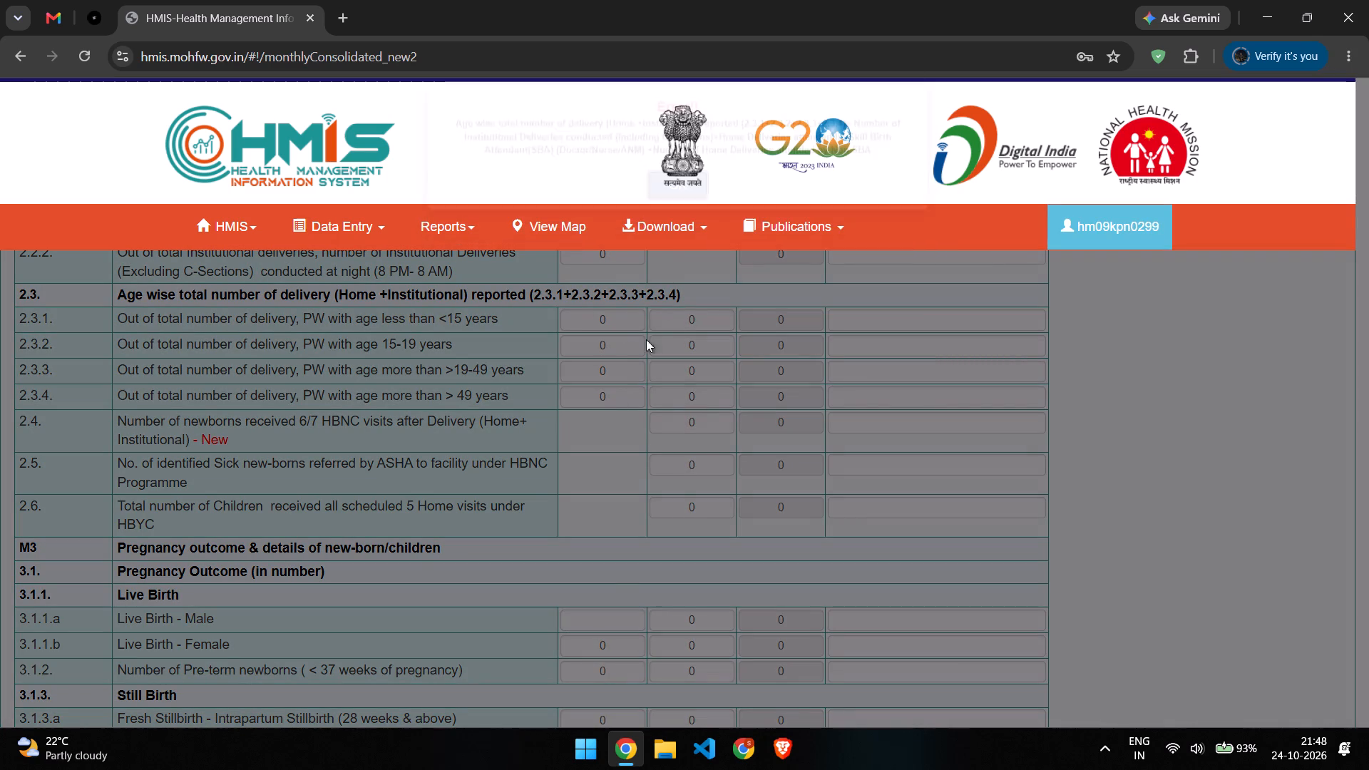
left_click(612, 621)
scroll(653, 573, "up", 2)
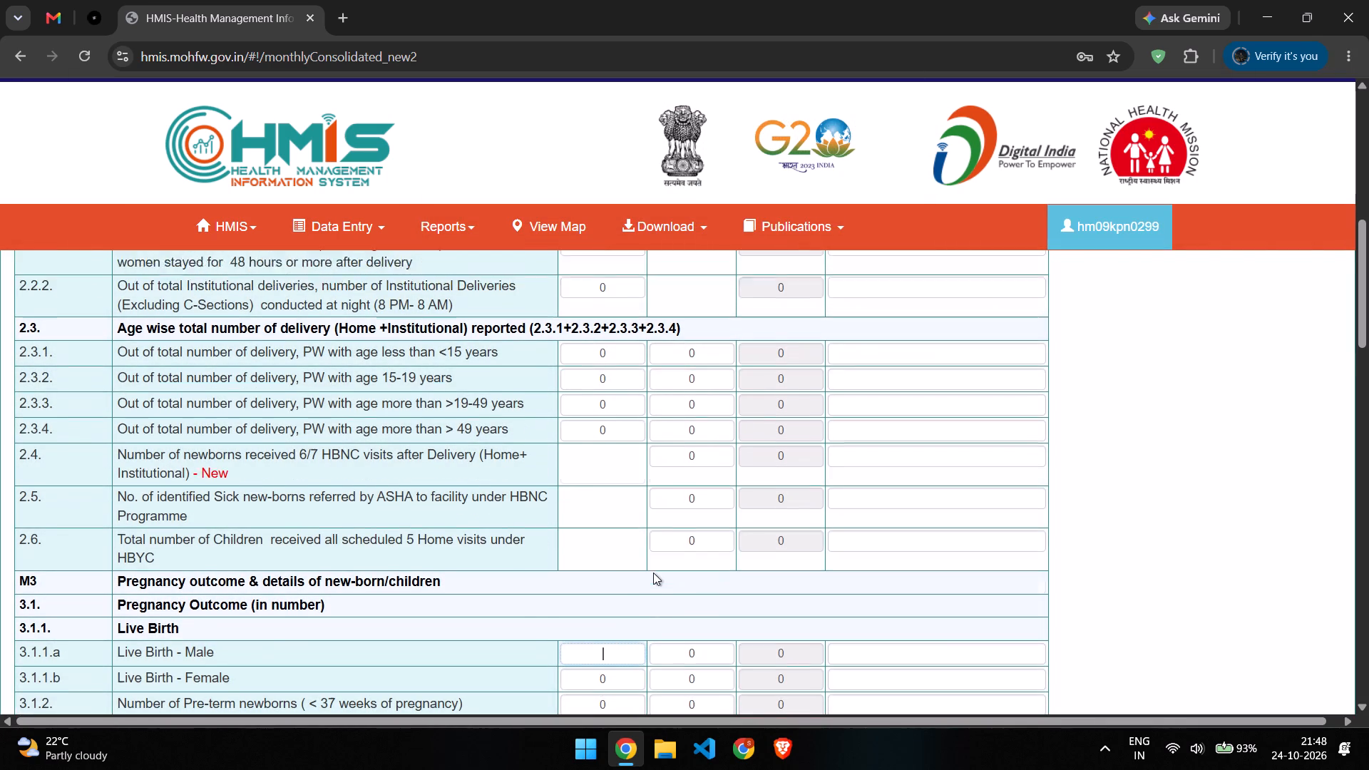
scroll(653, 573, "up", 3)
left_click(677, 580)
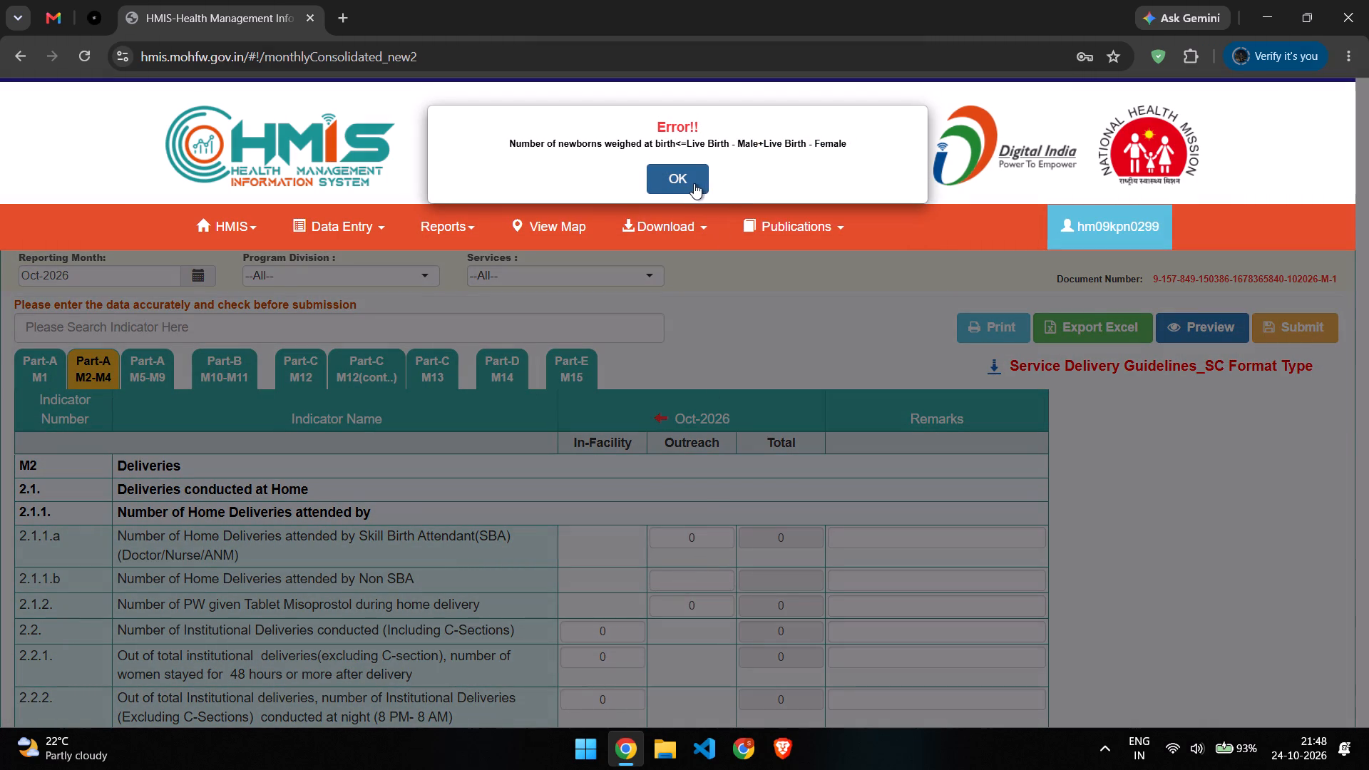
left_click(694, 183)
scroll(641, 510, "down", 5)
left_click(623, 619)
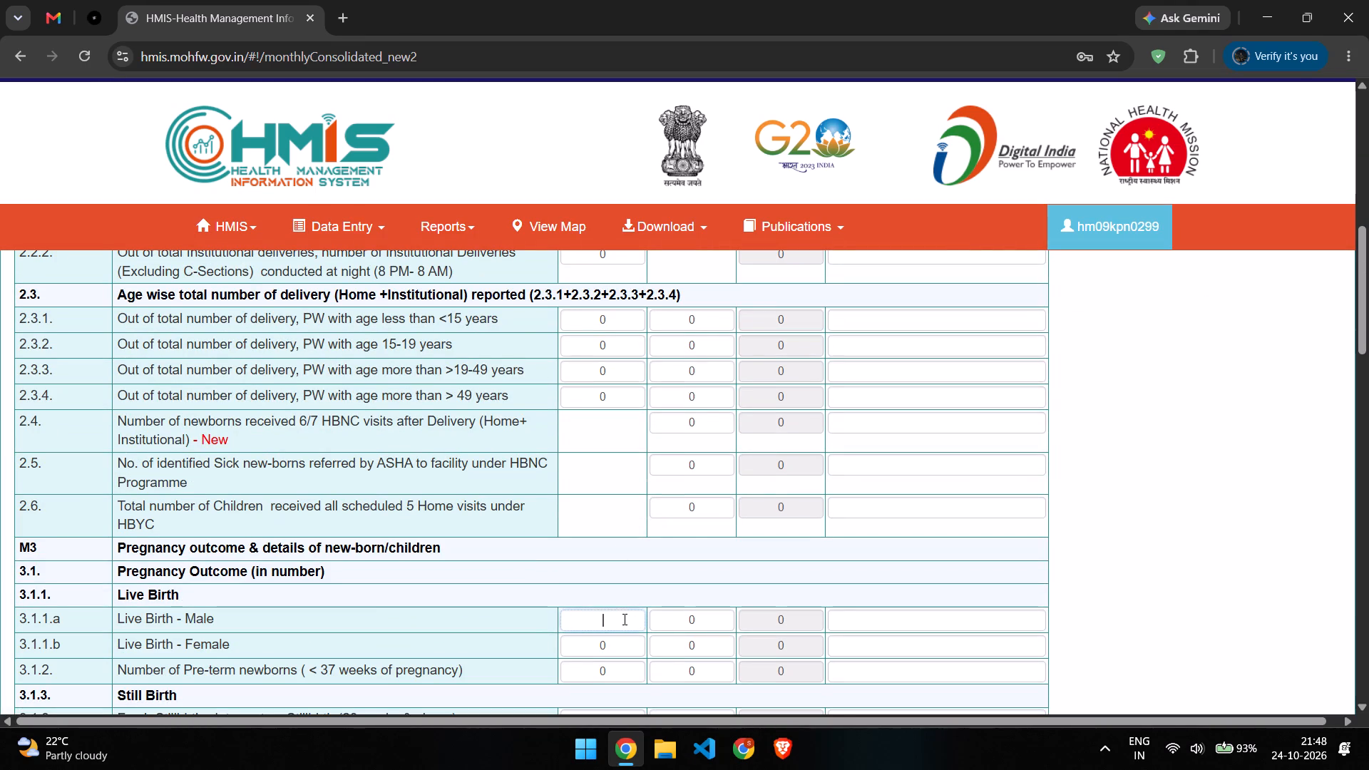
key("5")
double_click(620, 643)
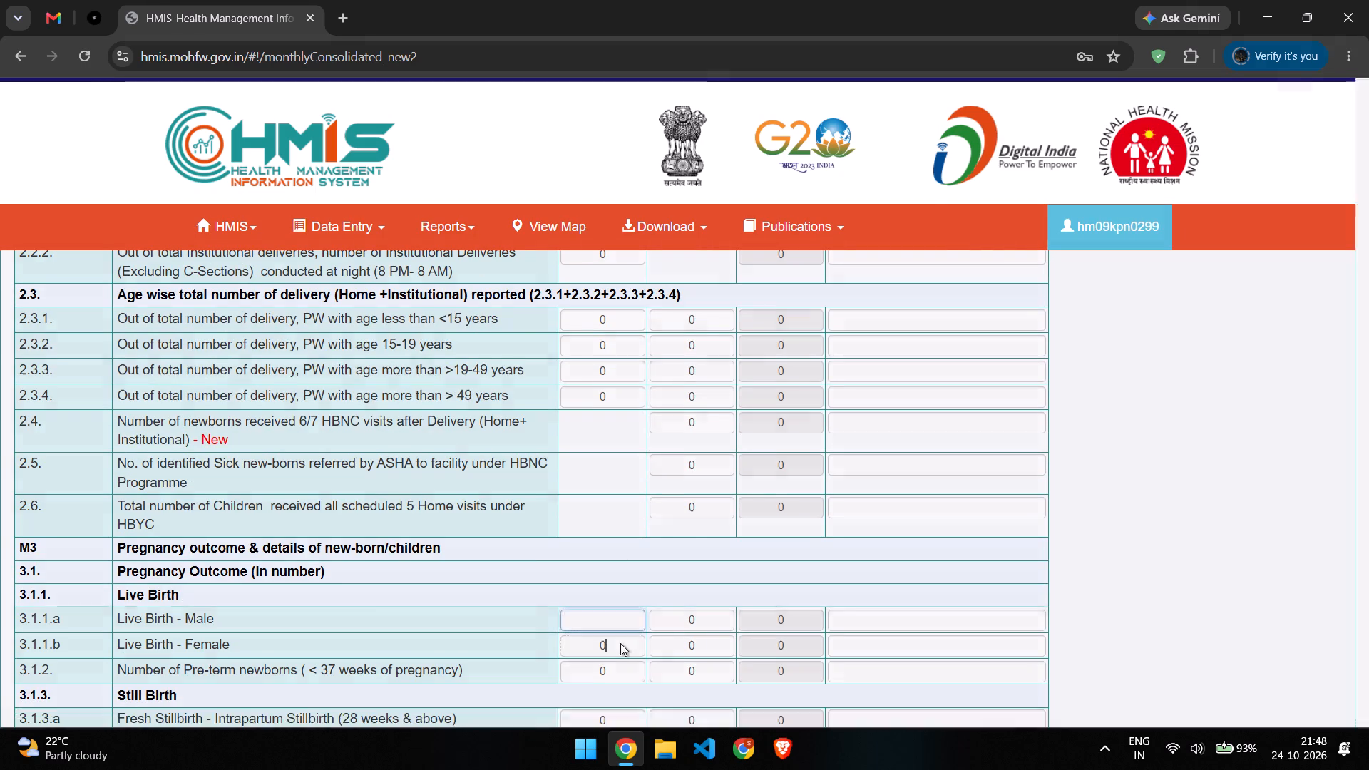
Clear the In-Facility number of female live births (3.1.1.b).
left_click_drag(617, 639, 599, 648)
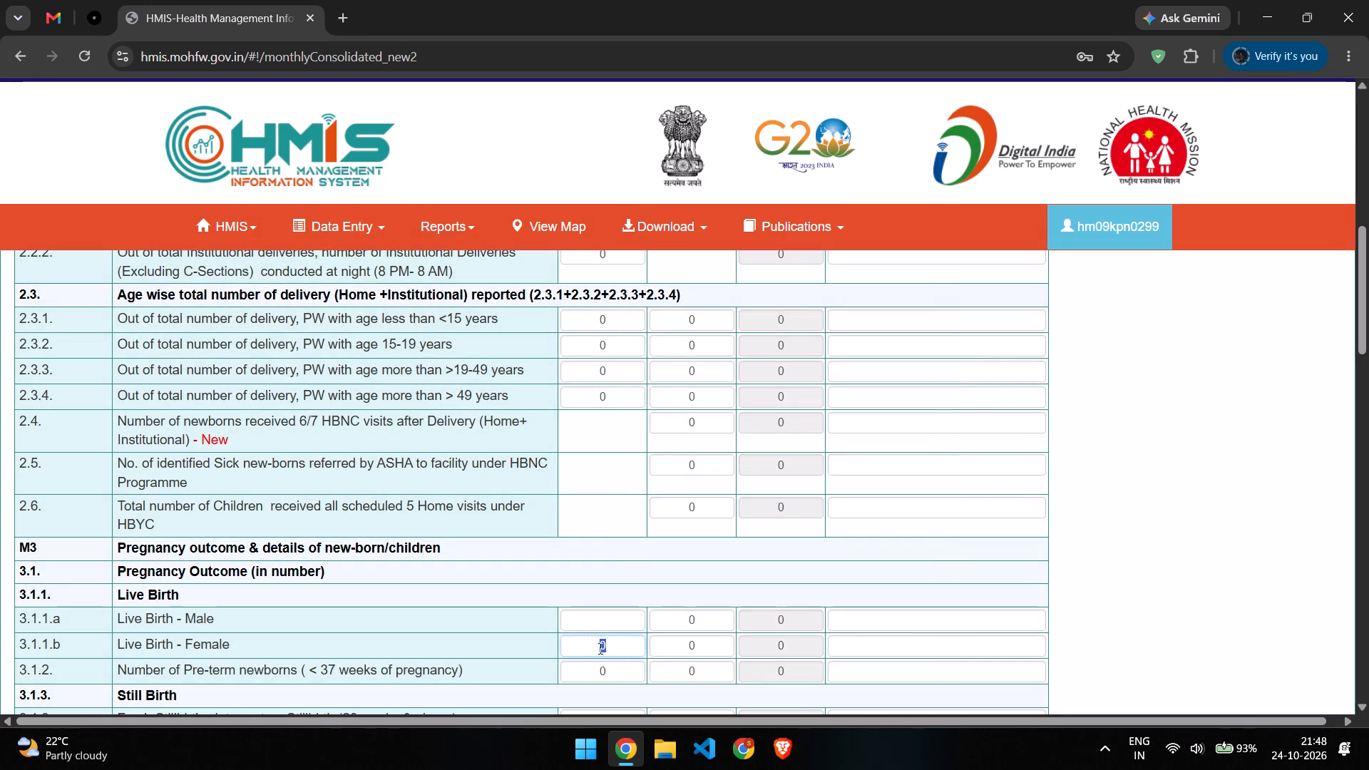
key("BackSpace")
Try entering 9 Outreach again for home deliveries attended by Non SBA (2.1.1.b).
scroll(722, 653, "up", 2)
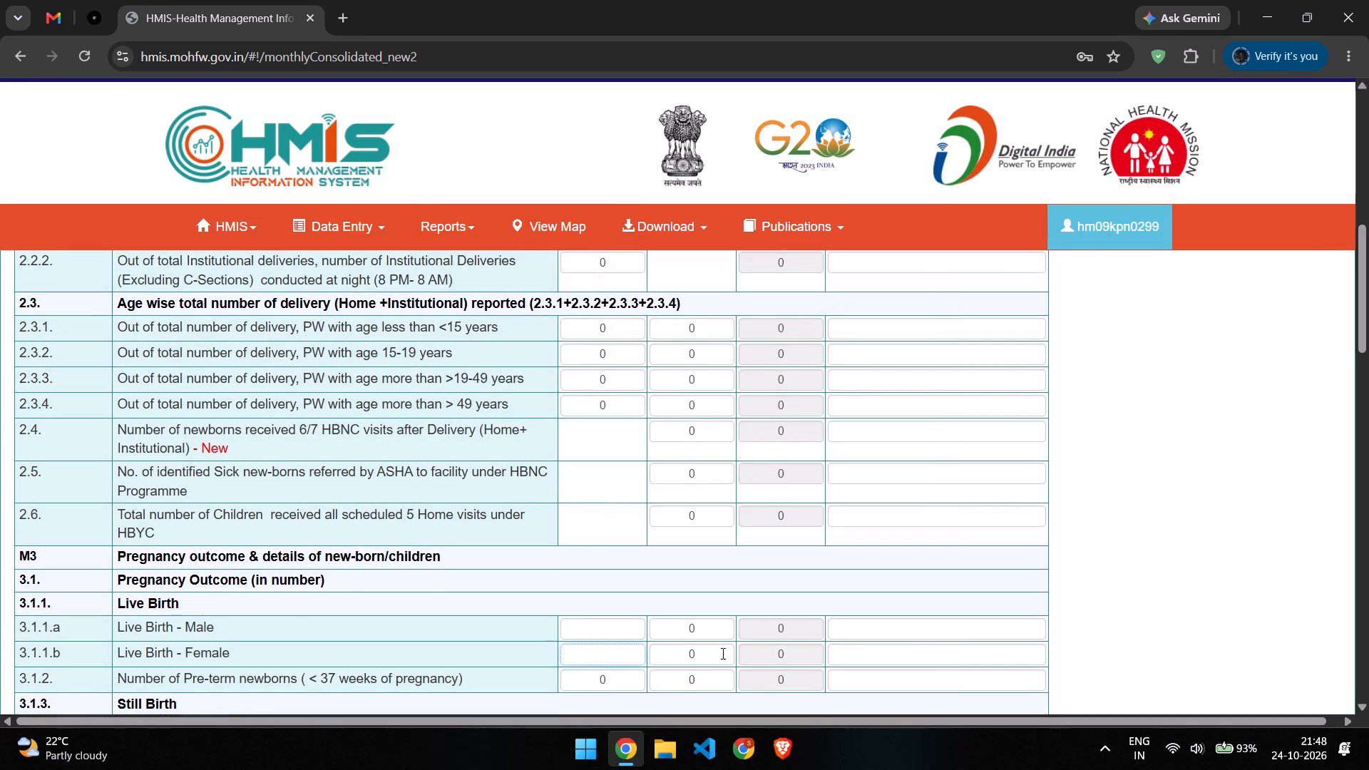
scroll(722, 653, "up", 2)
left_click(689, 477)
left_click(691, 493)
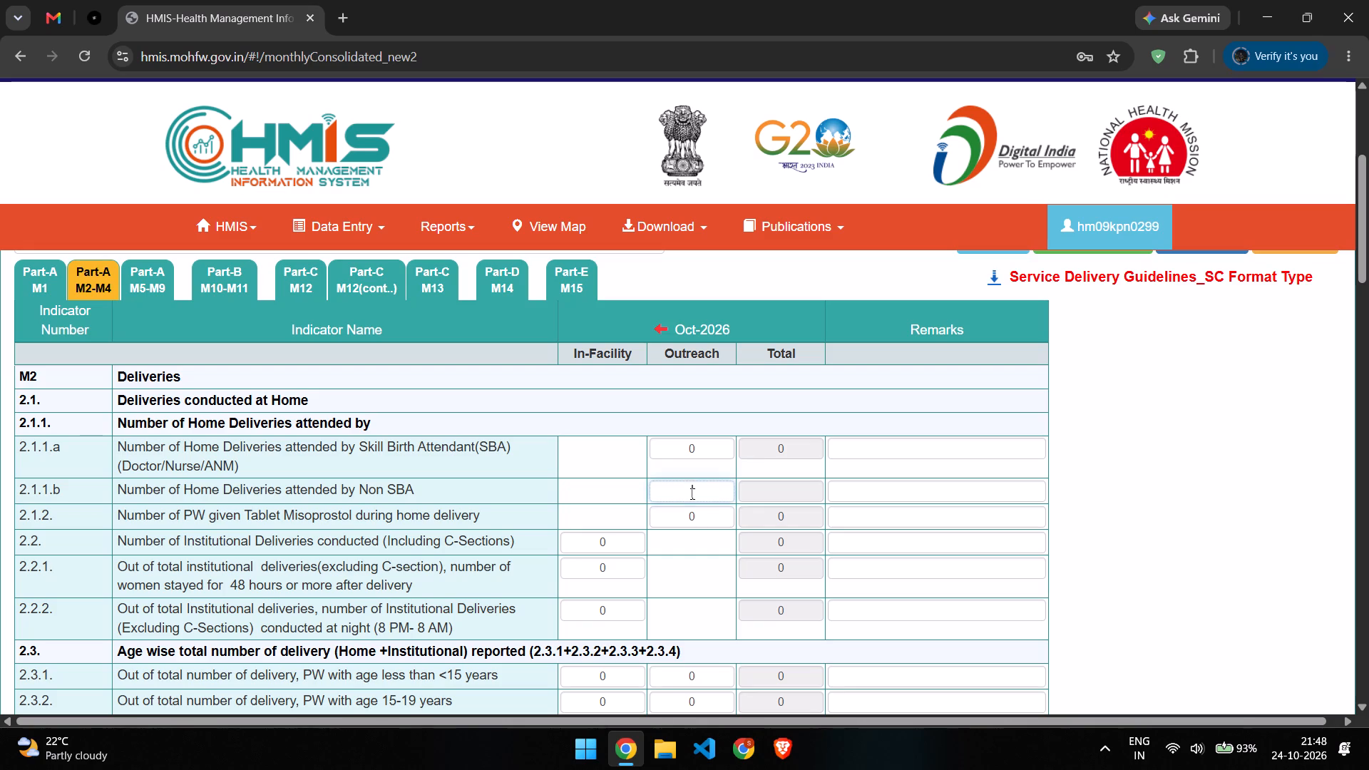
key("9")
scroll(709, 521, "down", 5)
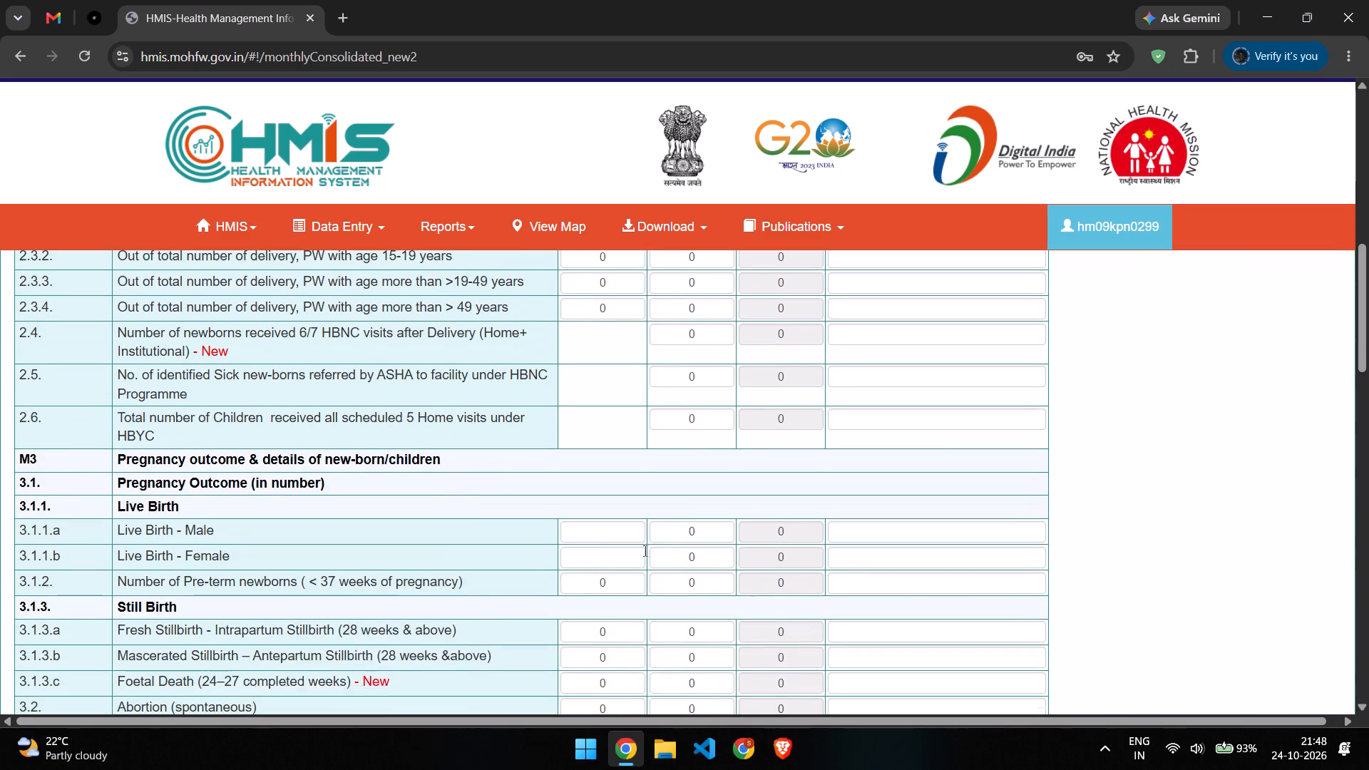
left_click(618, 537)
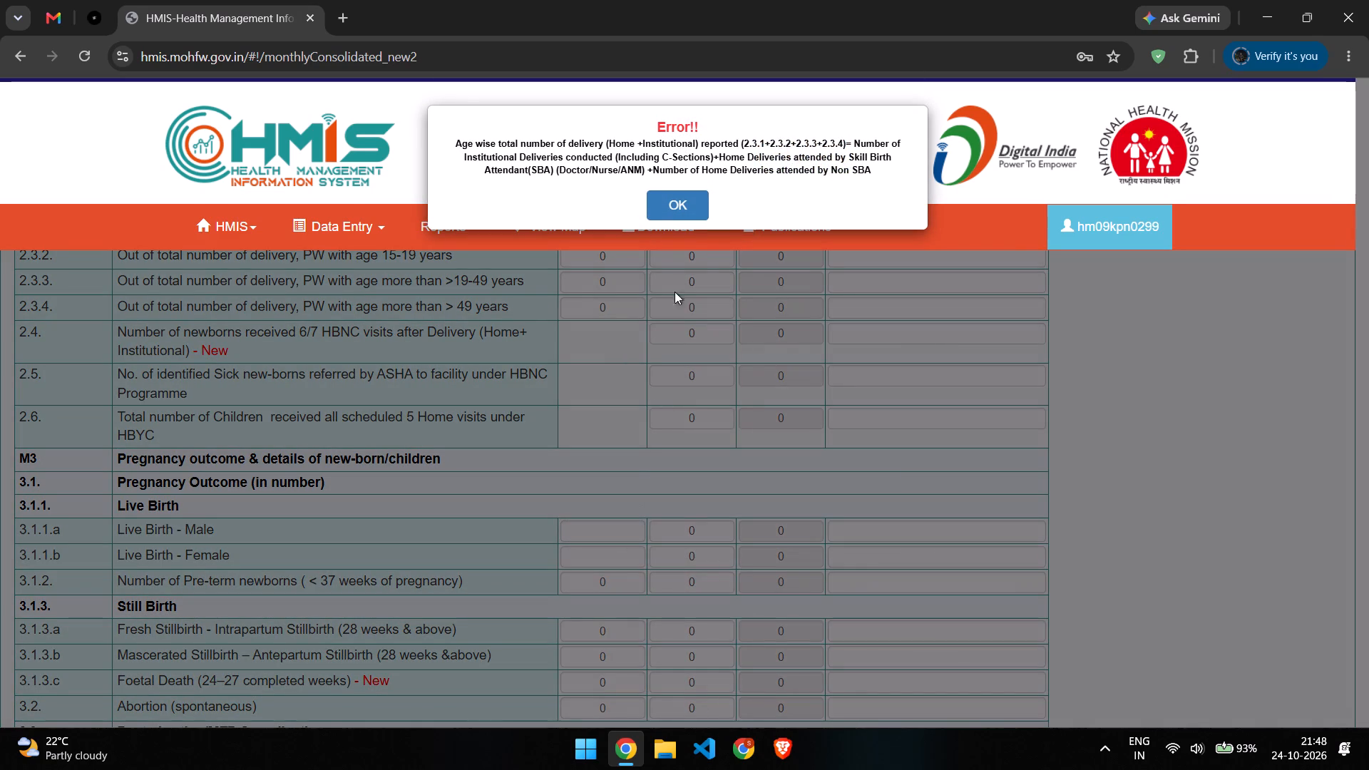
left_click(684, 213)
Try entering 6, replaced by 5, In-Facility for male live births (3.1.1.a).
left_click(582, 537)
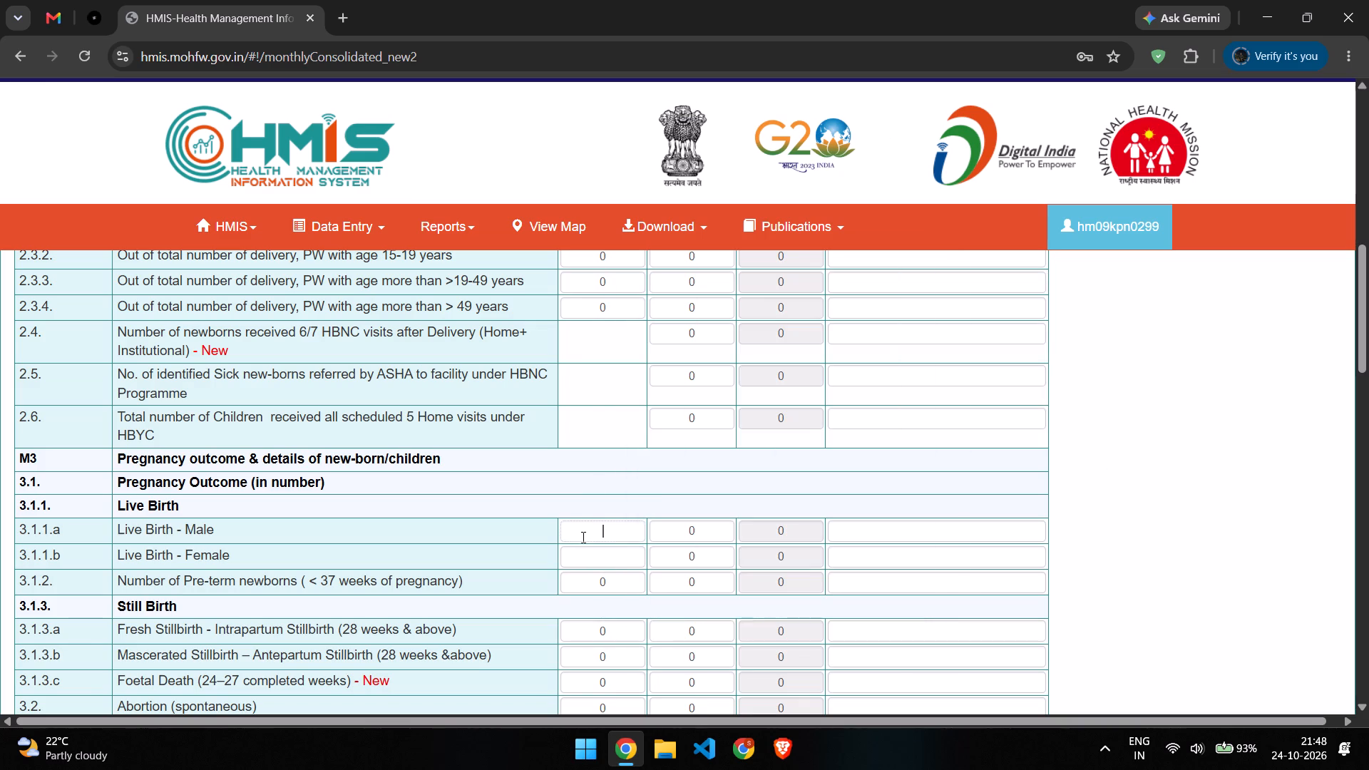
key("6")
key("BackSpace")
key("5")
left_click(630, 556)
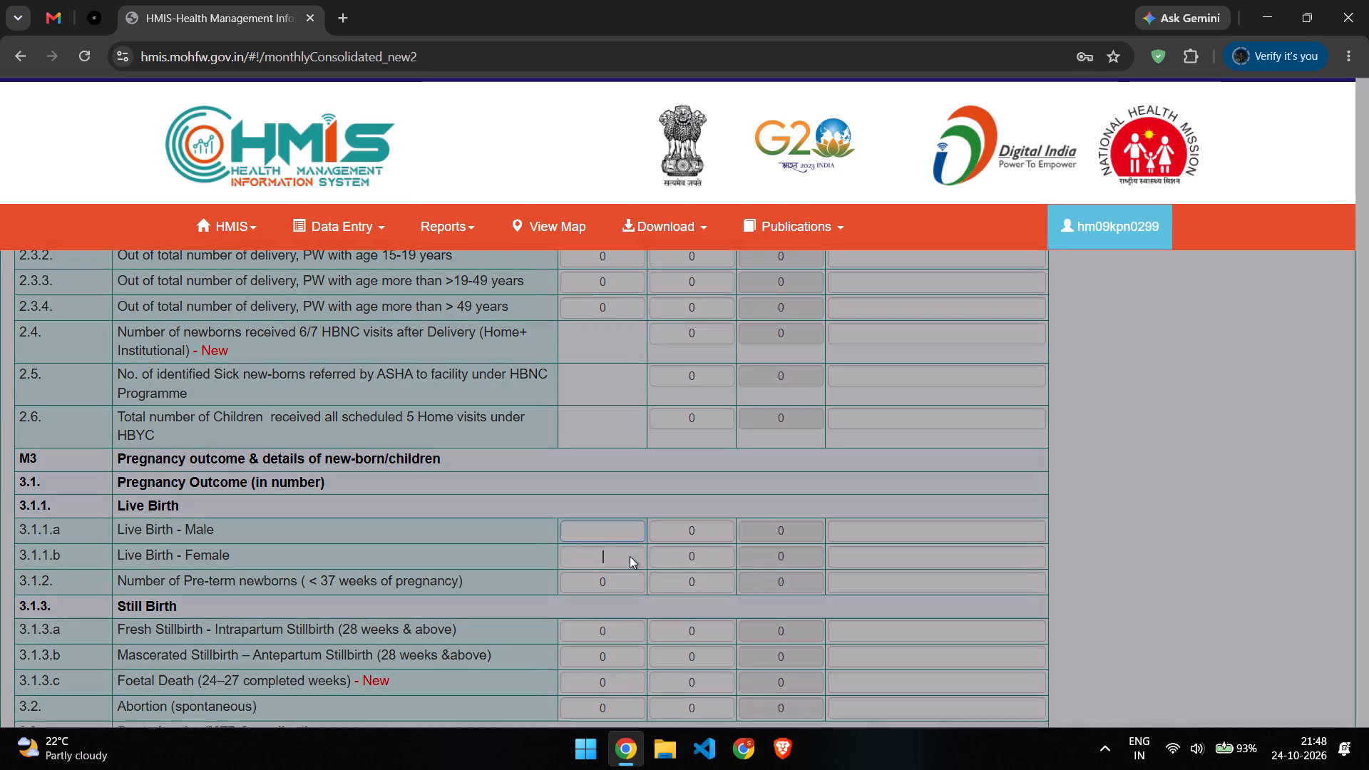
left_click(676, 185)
Set the Outreach number of home deliveries attended by Non SBA (2.1.1.b) to 0.
scroll(656, 404, "up", 4)
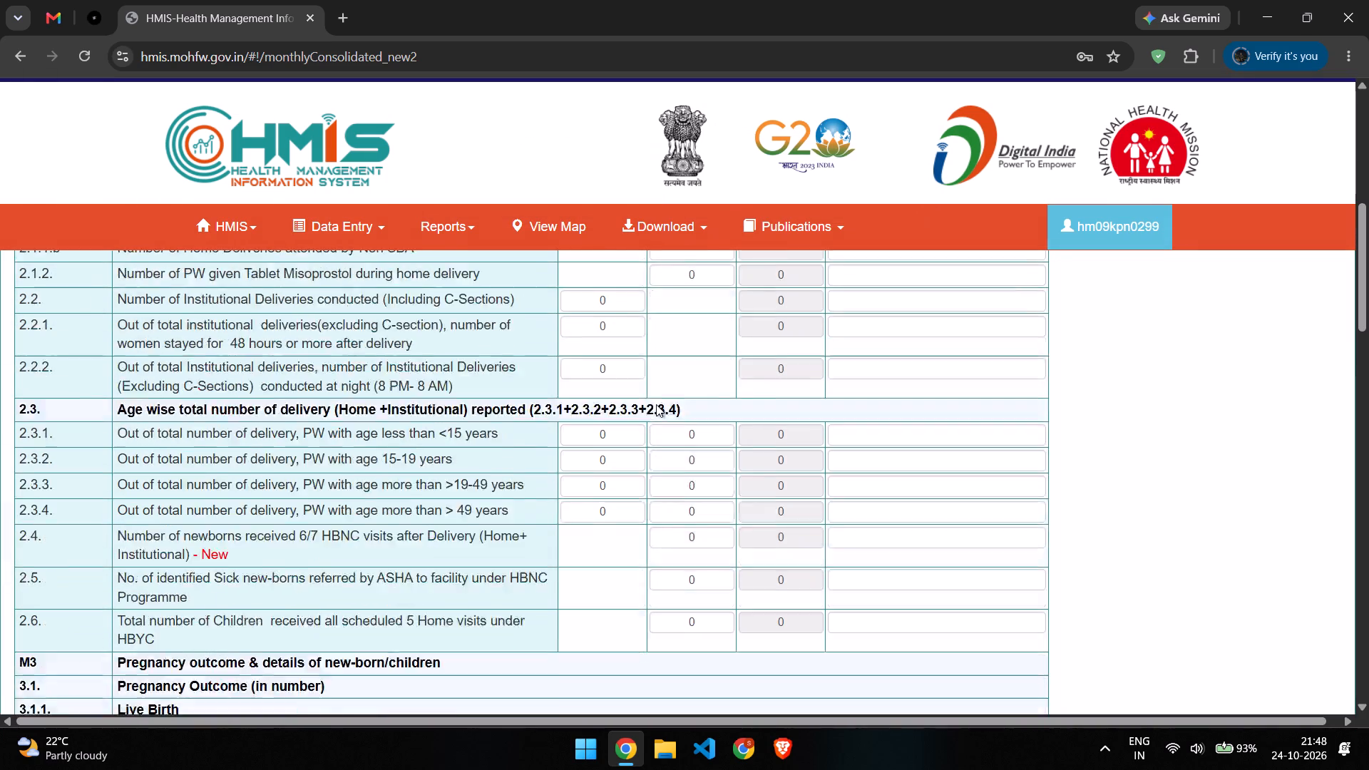
left_click(697, 411)
key("0")
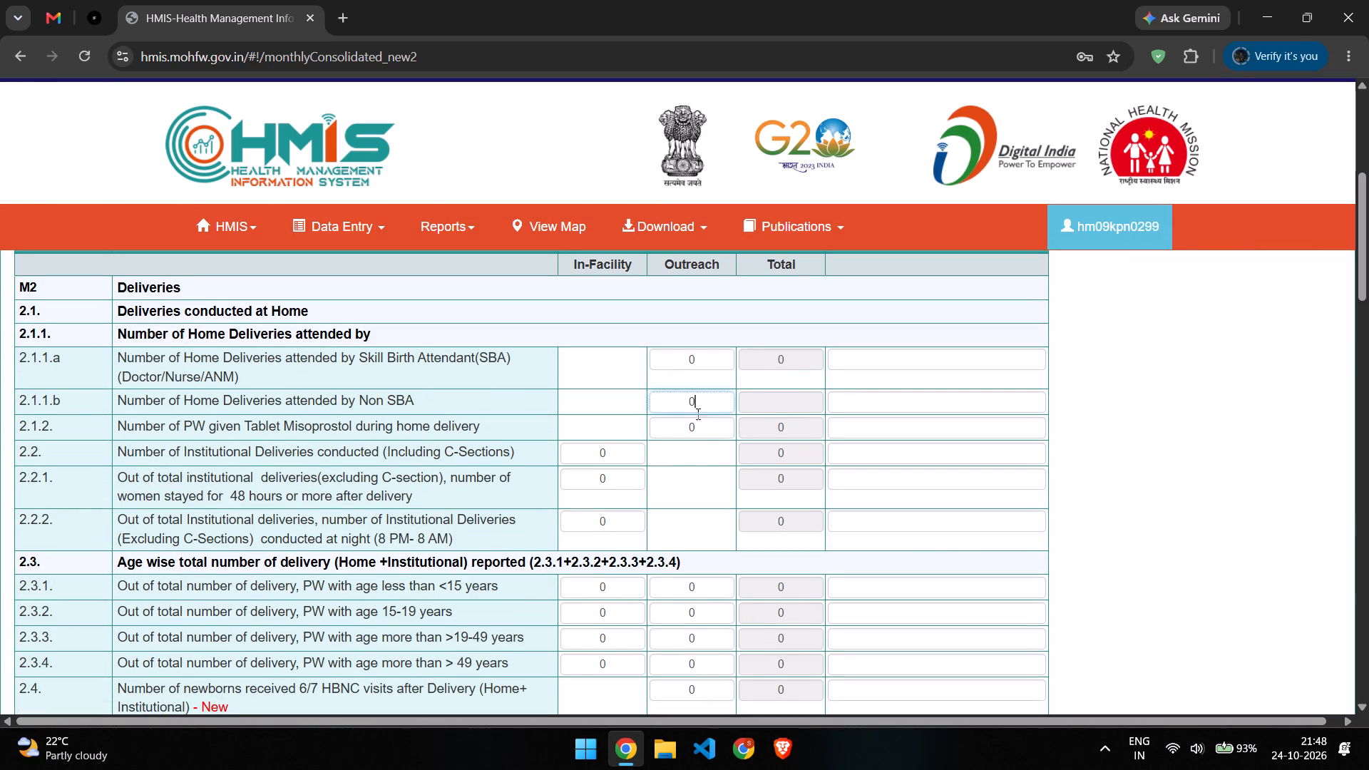
Enter 0 In-Facility for both male (3.1.1.a) and female (3.1.1.b) live births.
scroll(685, 461, "down", 4)
left_click(603, 540)
key("0")
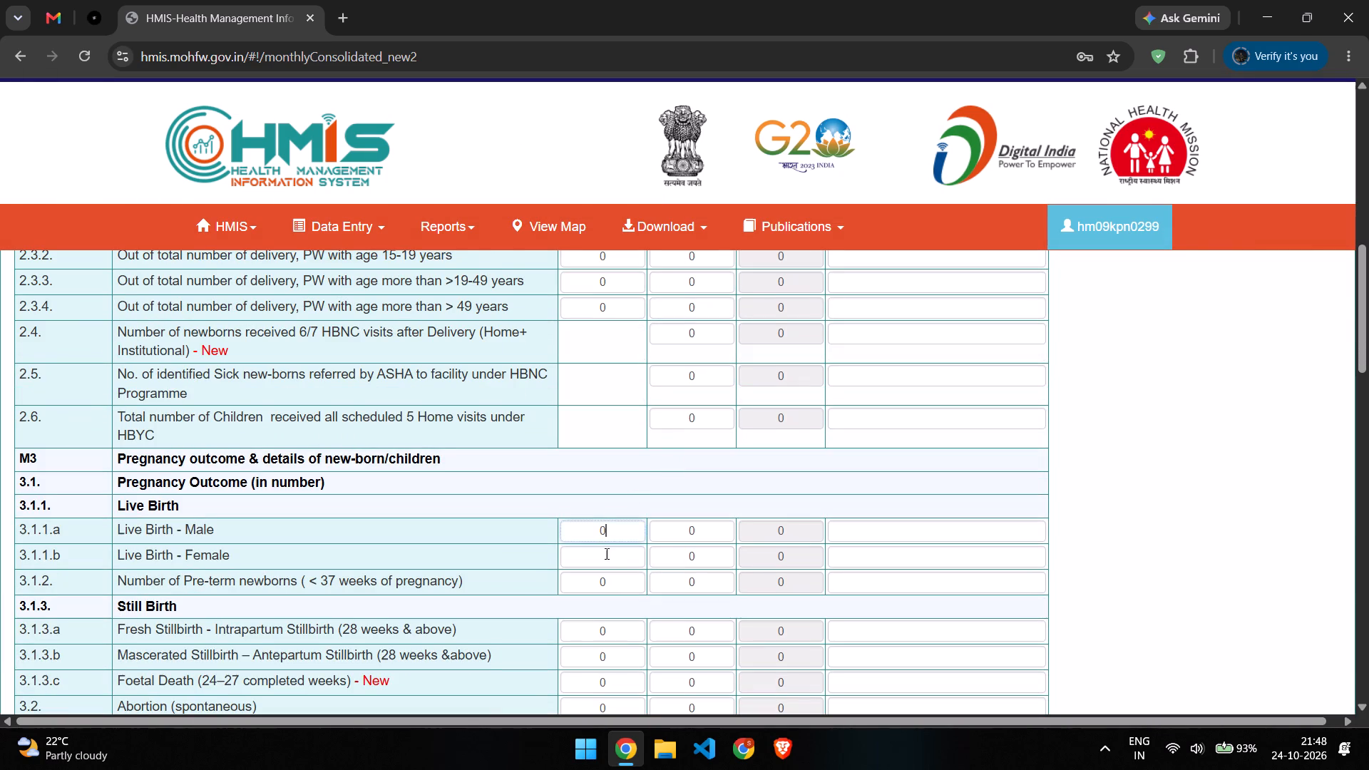
left_click(605, 553)
key("0")
left_click(609, 556)
key("0")
left_click(618, 528)
key("0")
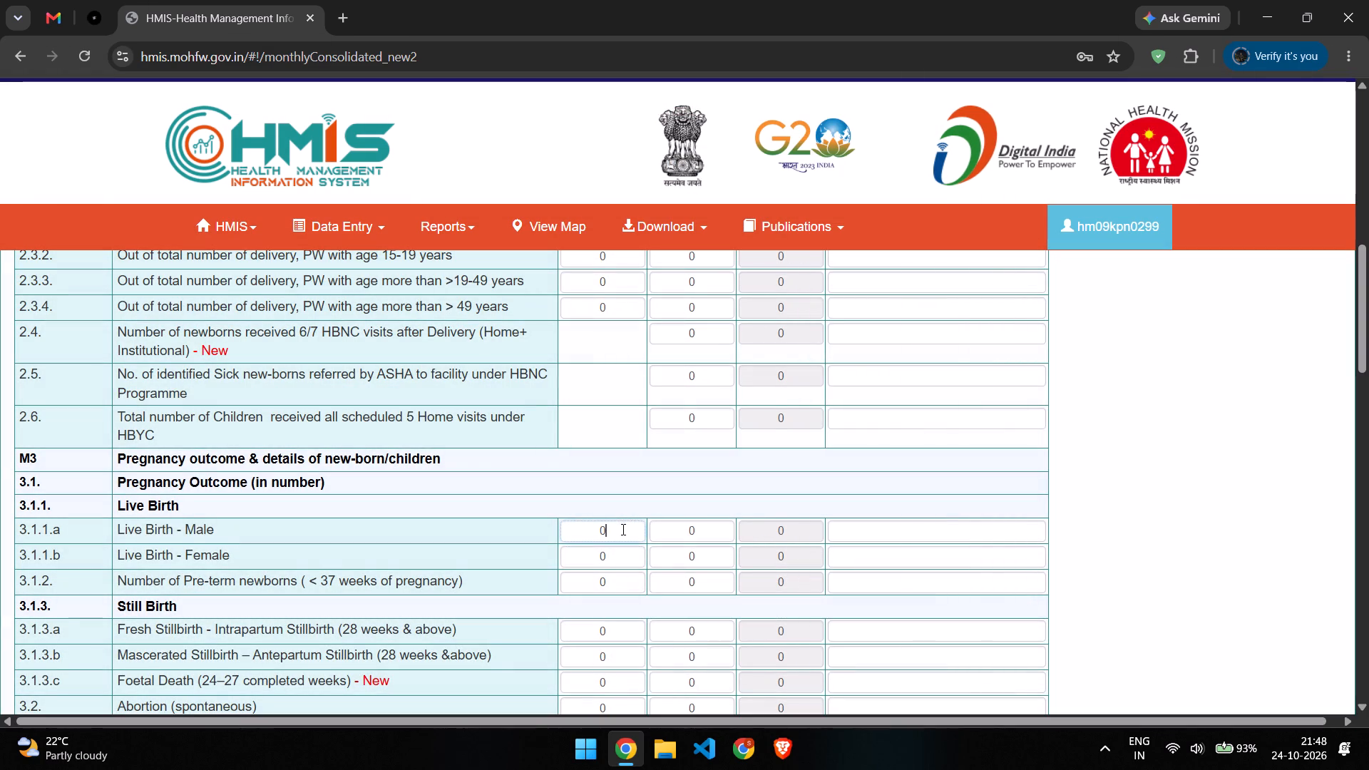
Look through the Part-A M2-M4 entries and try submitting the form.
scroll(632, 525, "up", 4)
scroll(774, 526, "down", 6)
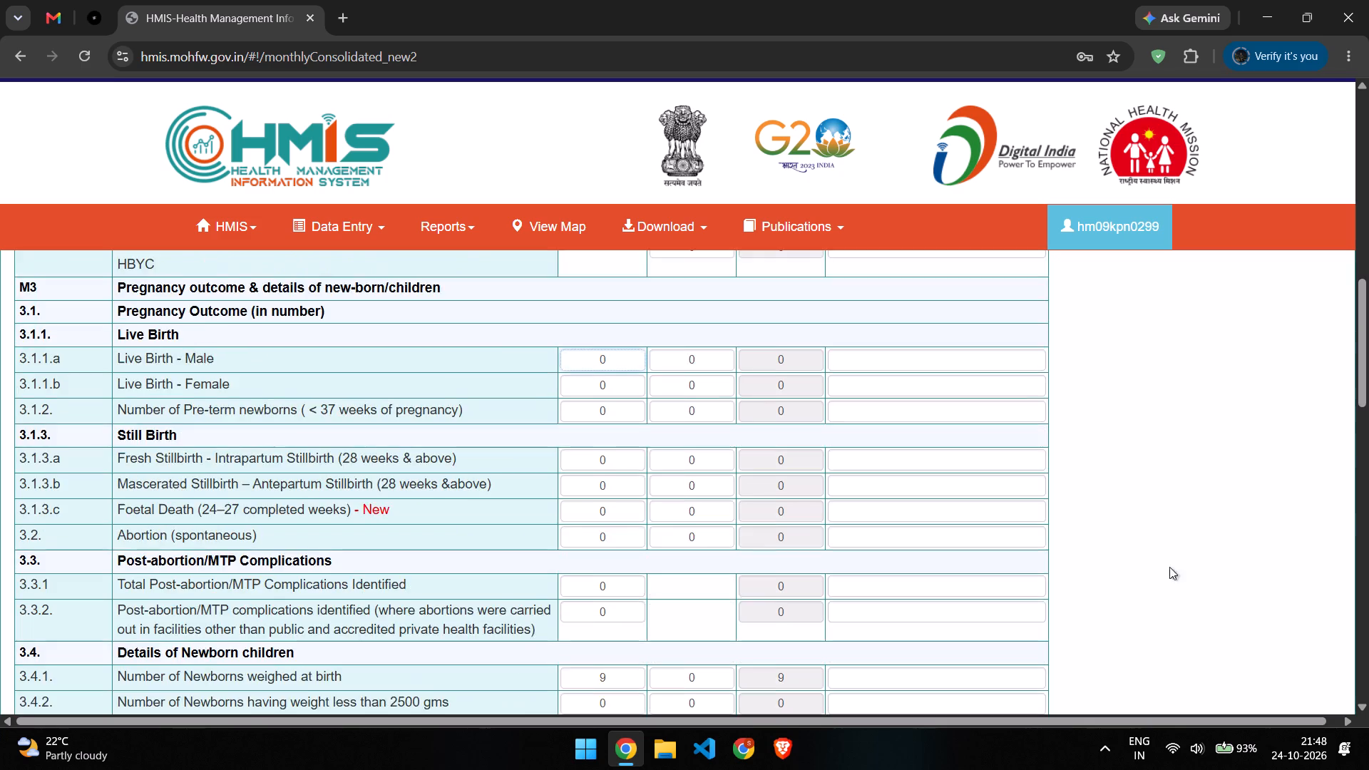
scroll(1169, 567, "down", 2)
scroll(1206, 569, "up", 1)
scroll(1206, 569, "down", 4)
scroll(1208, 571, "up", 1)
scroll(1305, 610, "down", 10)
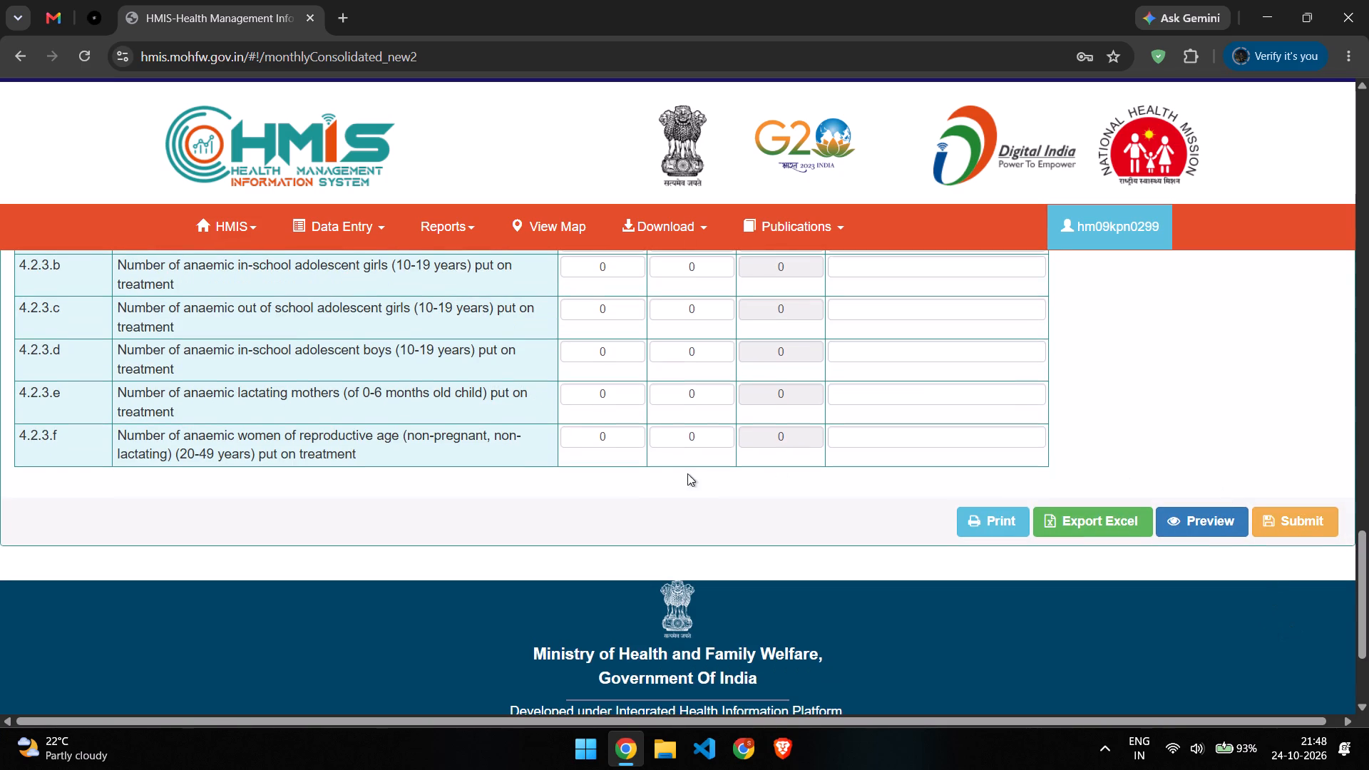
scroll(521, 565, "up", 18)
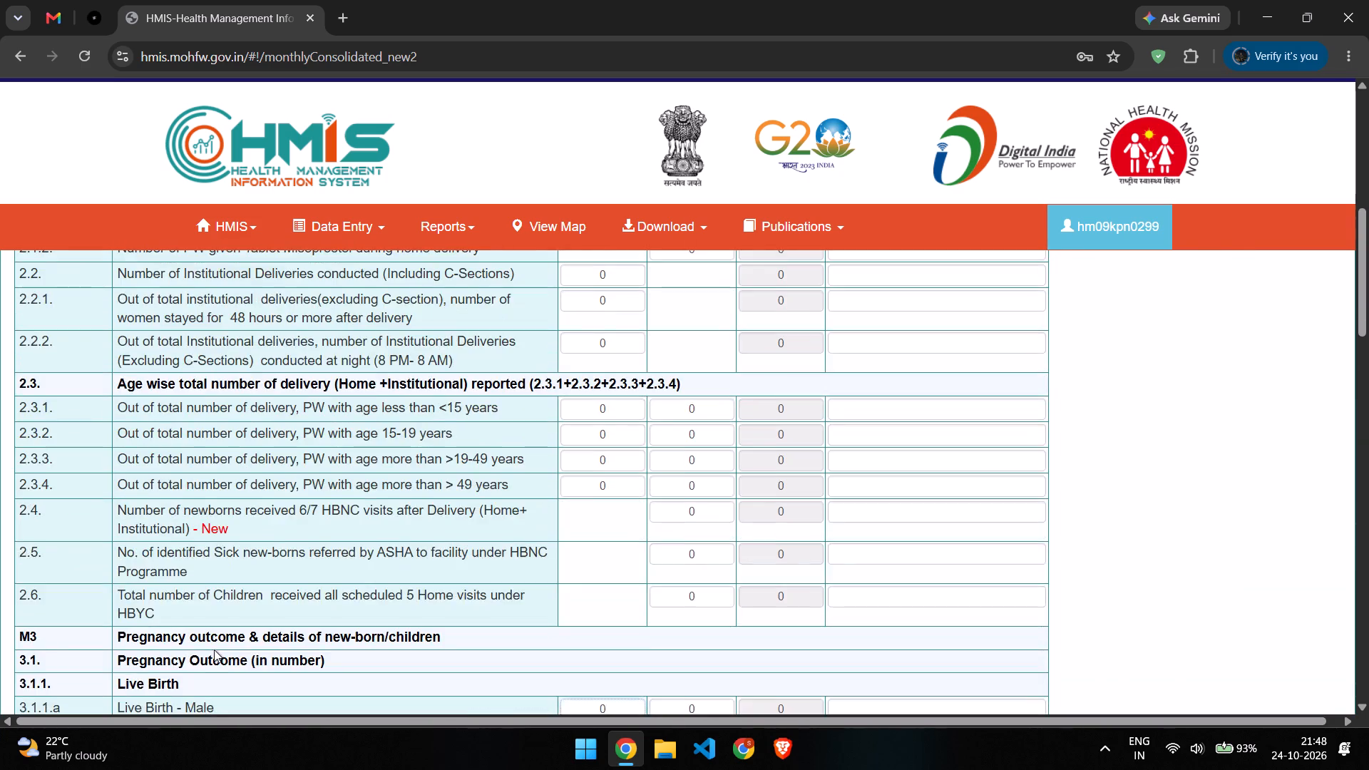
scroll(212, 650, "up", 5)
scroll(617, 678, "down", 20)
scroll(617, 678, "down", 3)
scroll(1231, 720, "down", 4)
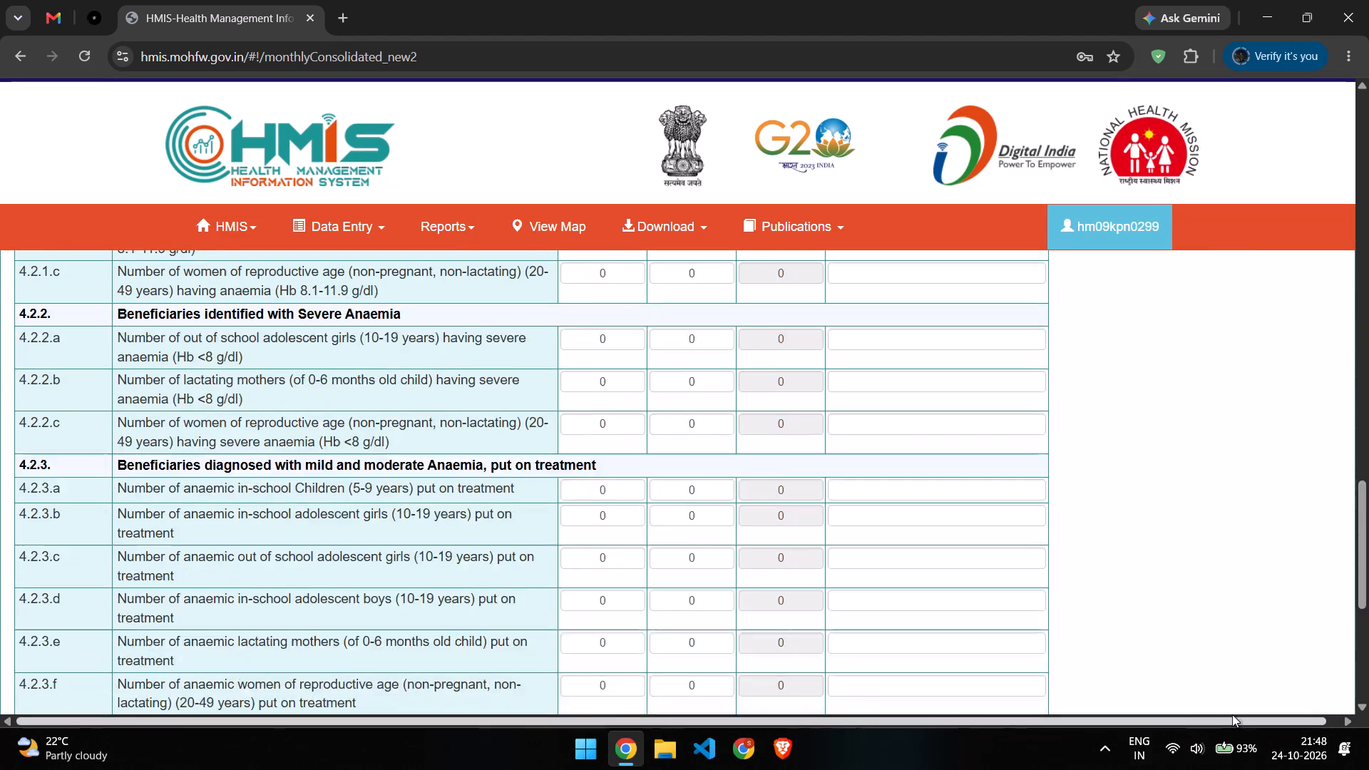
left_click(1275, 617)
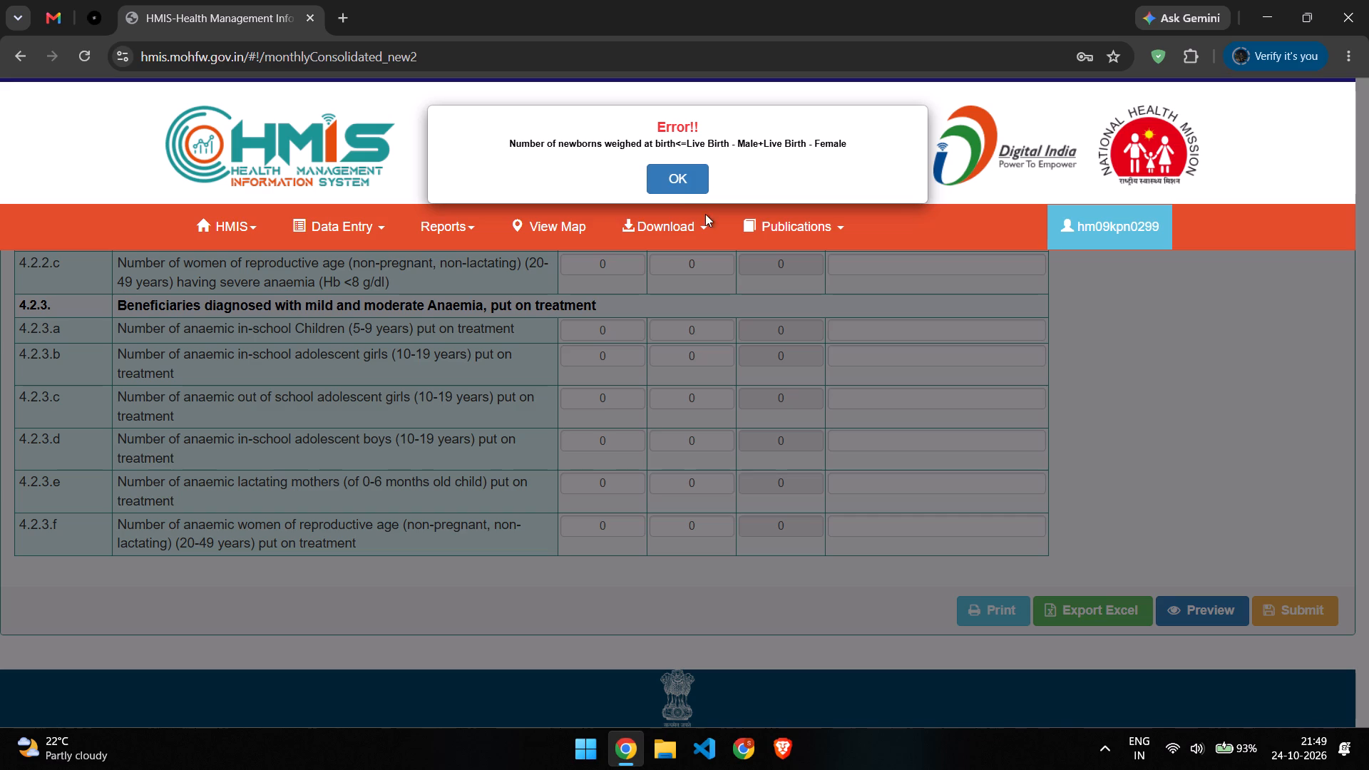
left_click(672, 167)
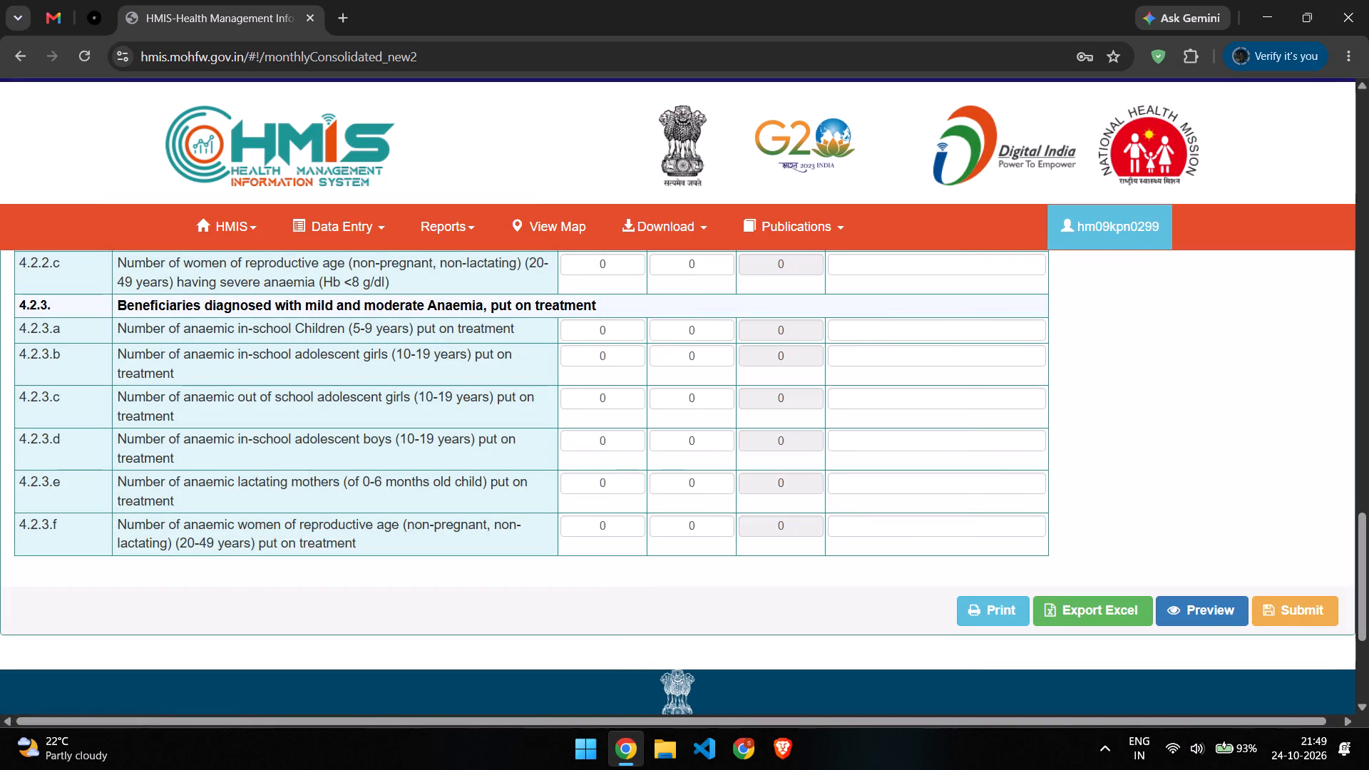
Set the In-Facility number of male live births (3.1.1.a) to 9.
scroll(722, 232, "up", 4)
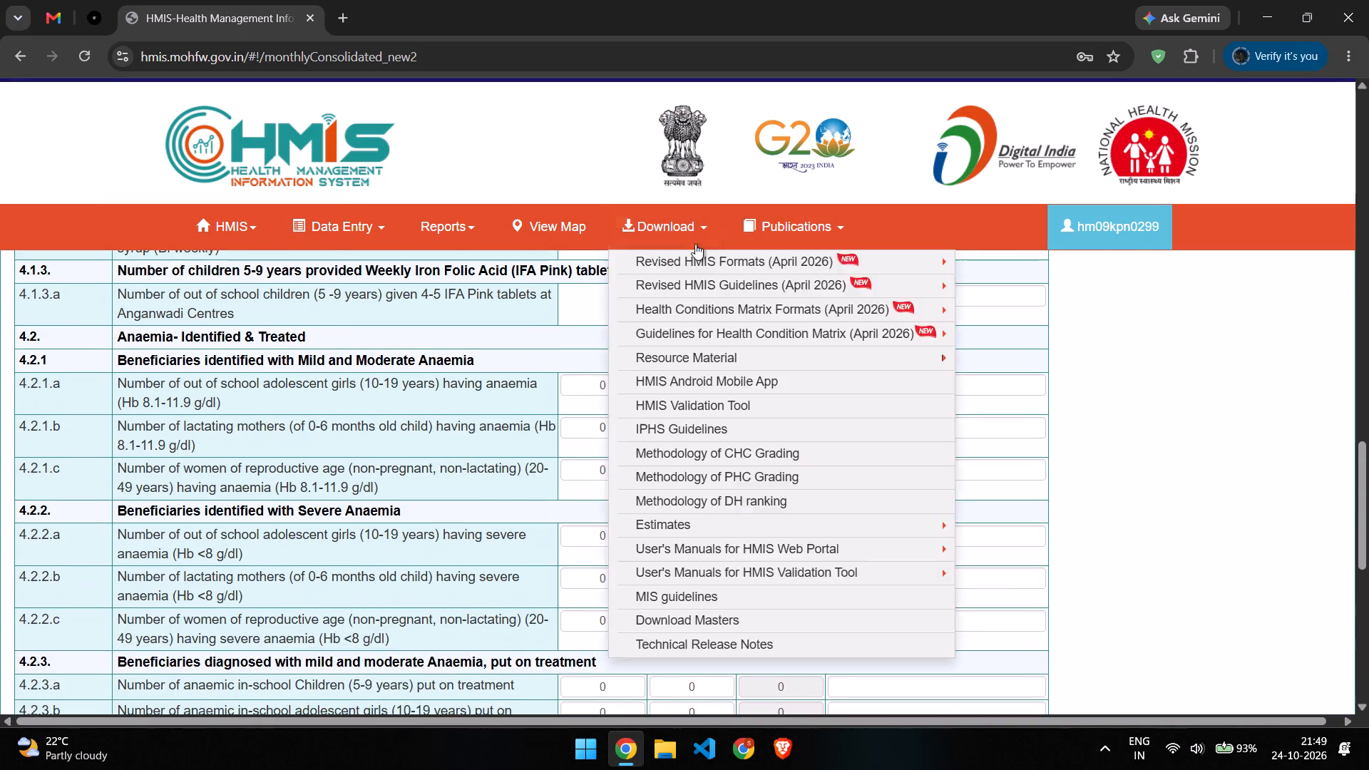
scroll(597, 271, "up", 1)
scroll(611, 568, "up", 1)
scroll(643, 509, "up", 1)
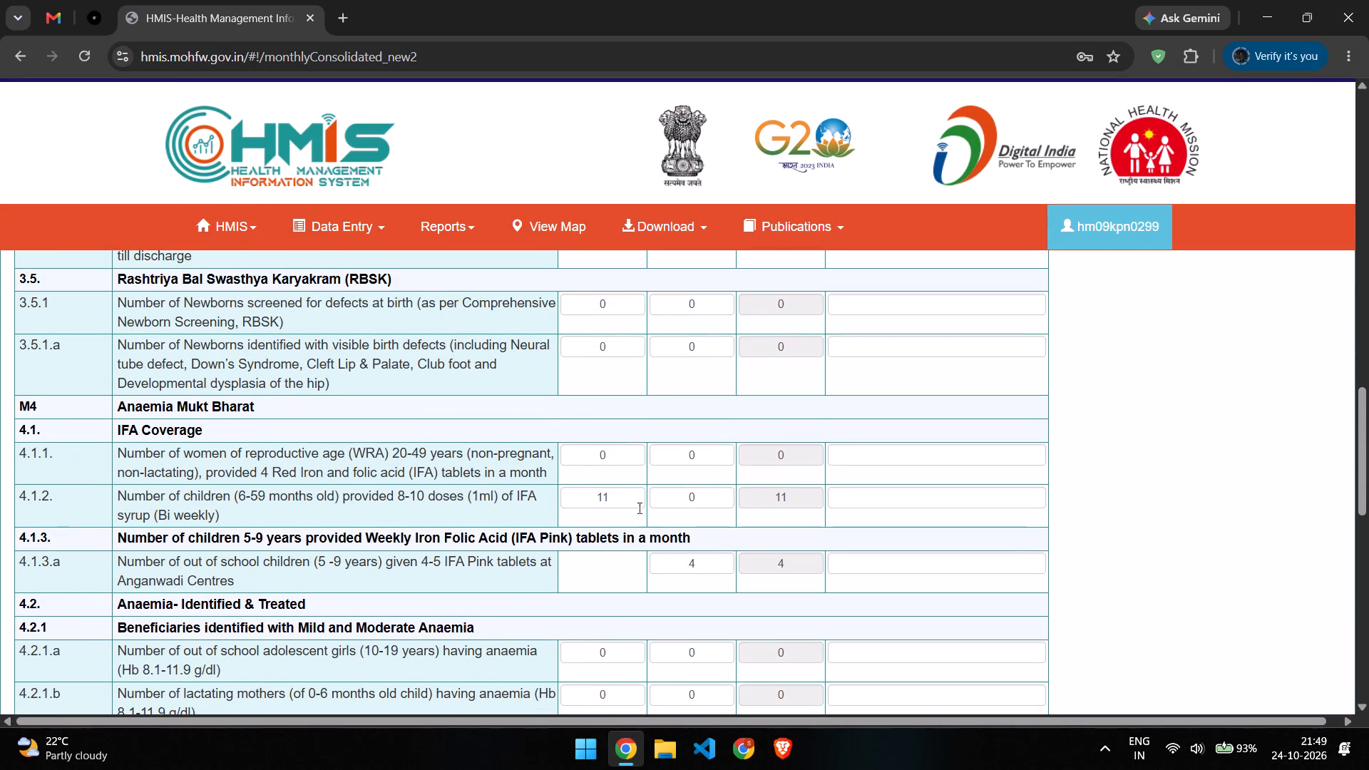
scroll(638, 508, "up", 6)
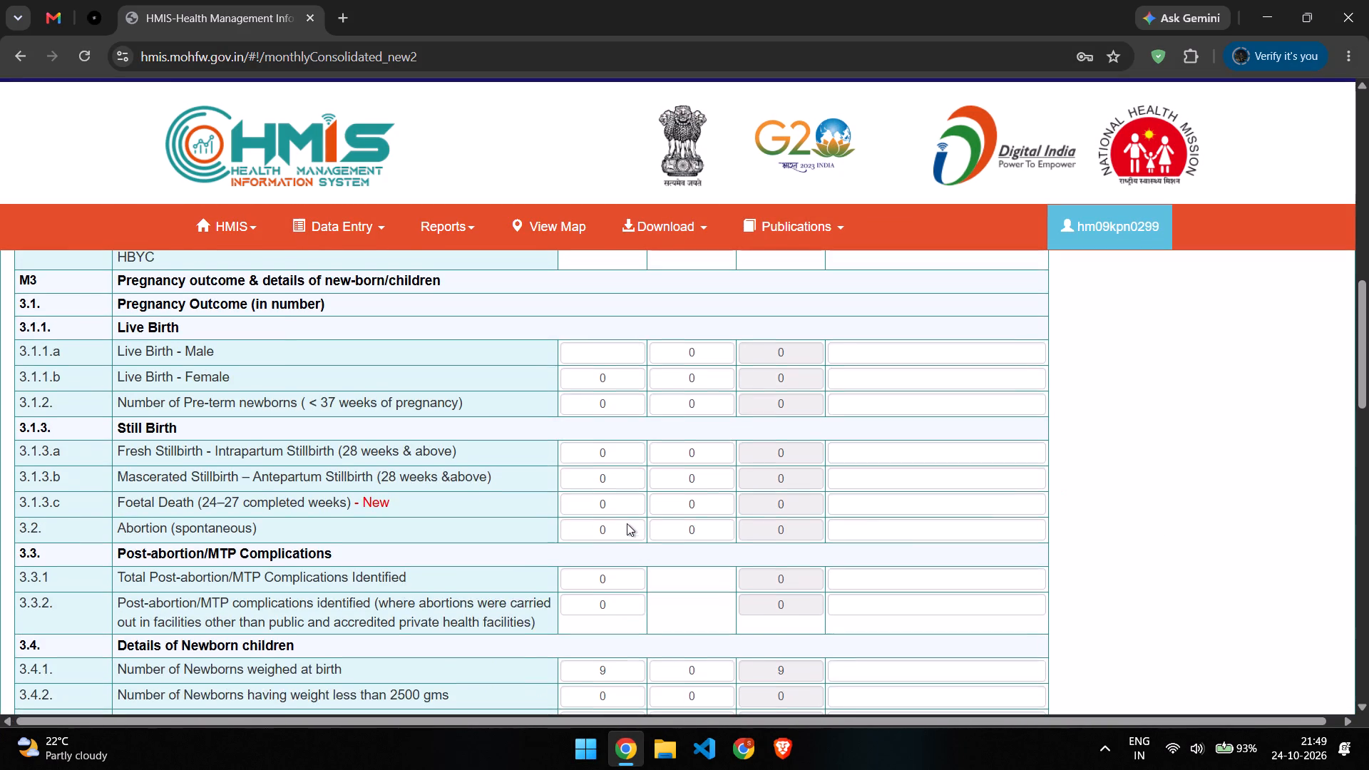
scroll(627, 523, "up", 1)
left_click(620, 443)
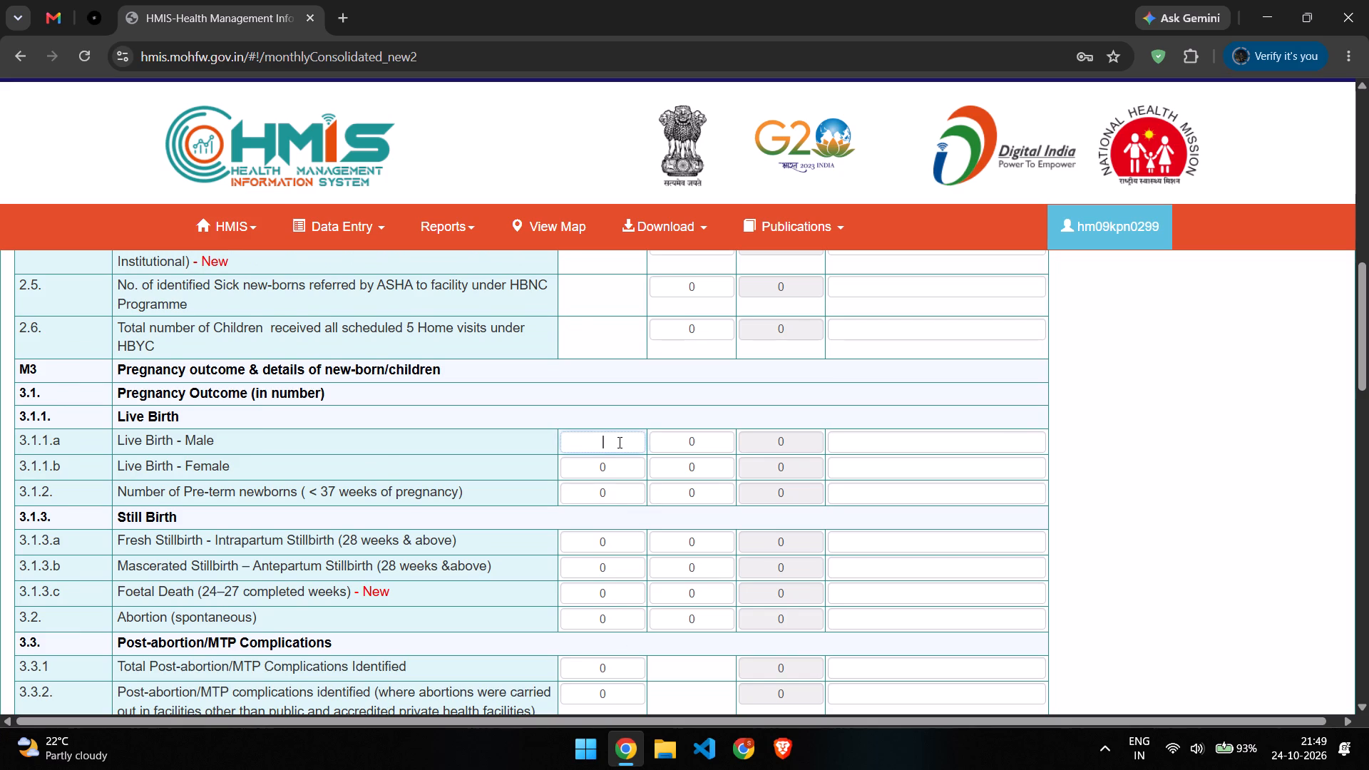
key("9")
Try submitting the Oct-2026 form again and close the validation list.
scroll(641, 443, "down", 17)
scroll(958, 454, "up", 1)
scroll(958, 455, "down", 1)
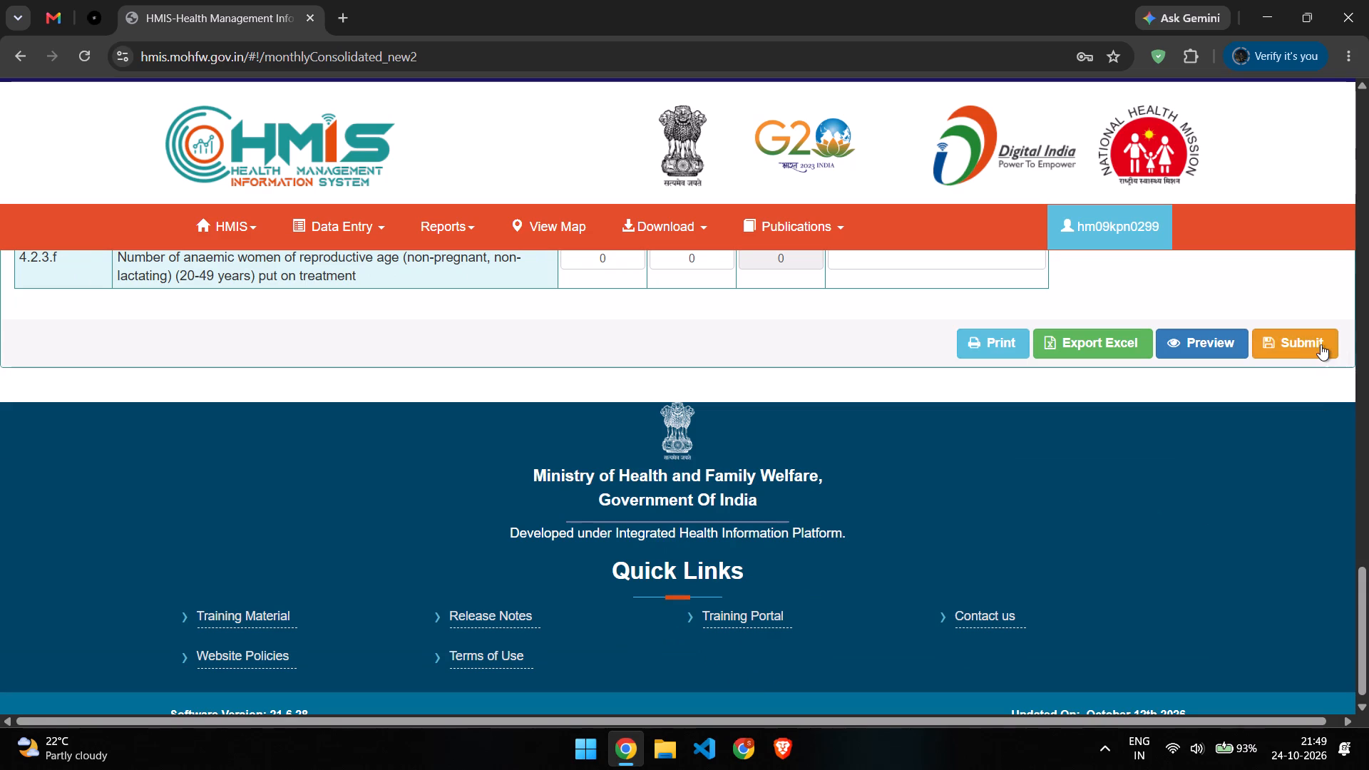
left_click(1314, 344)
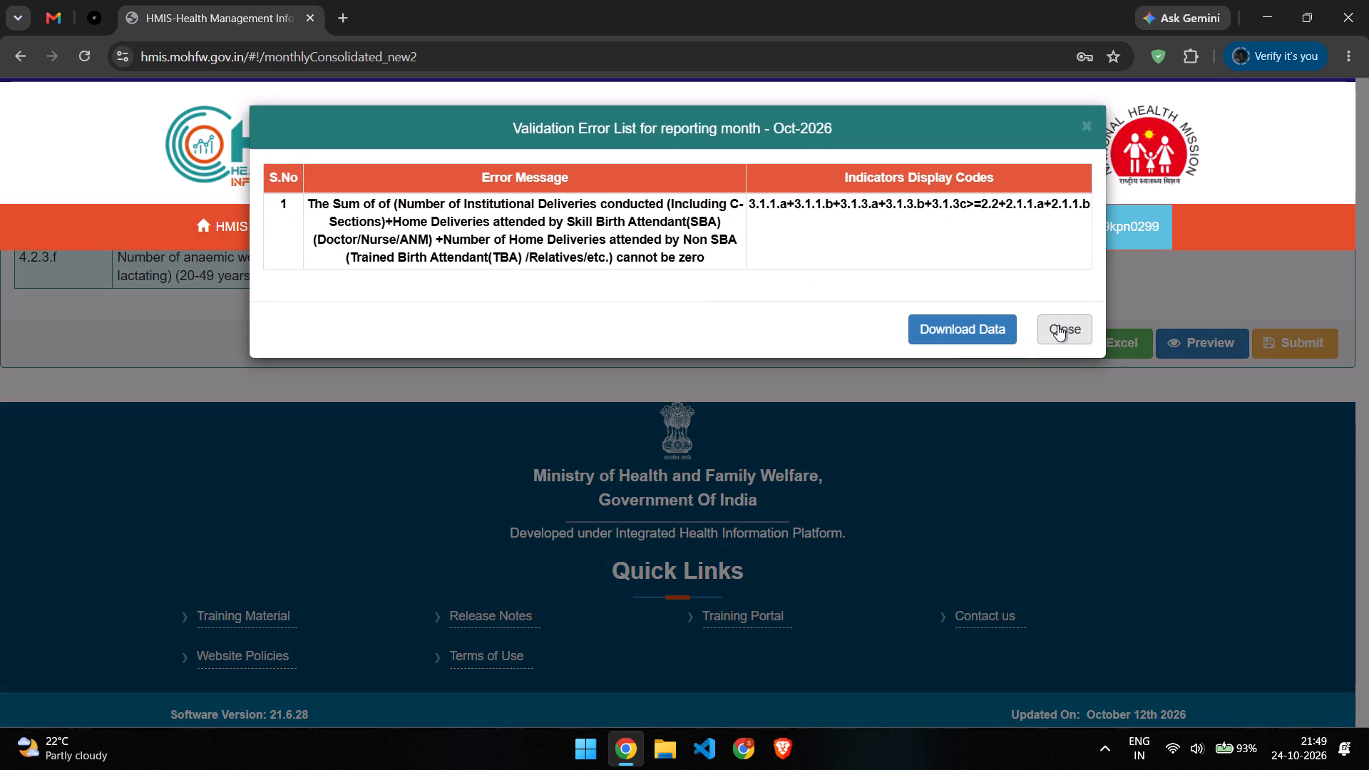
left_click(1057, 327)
Check the M3 live-birth and newborn entries, try submitting the Oct-2026 form again and close the validation list.
scroll(804, 342, "up", 8)
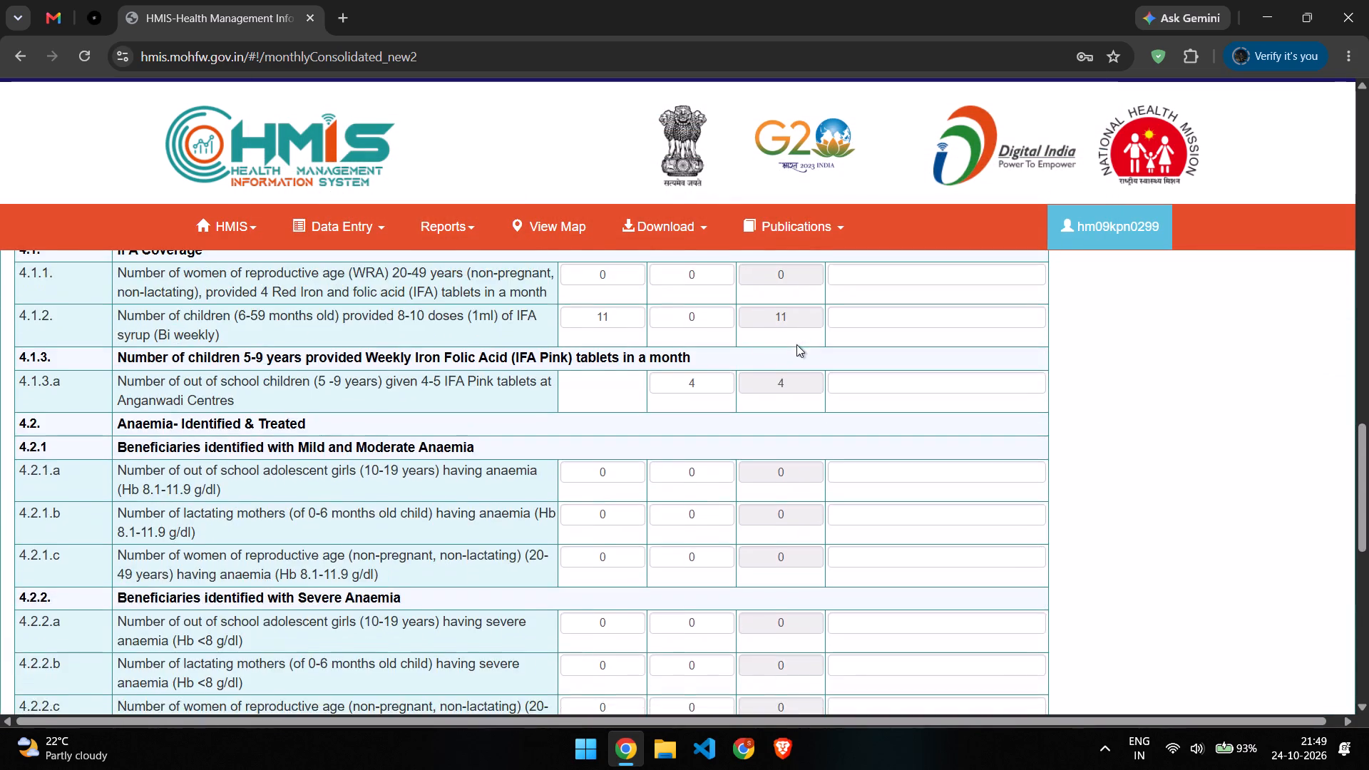
scroll(796, 344, "up", 3)
scroll(225, 475, "up", 3)
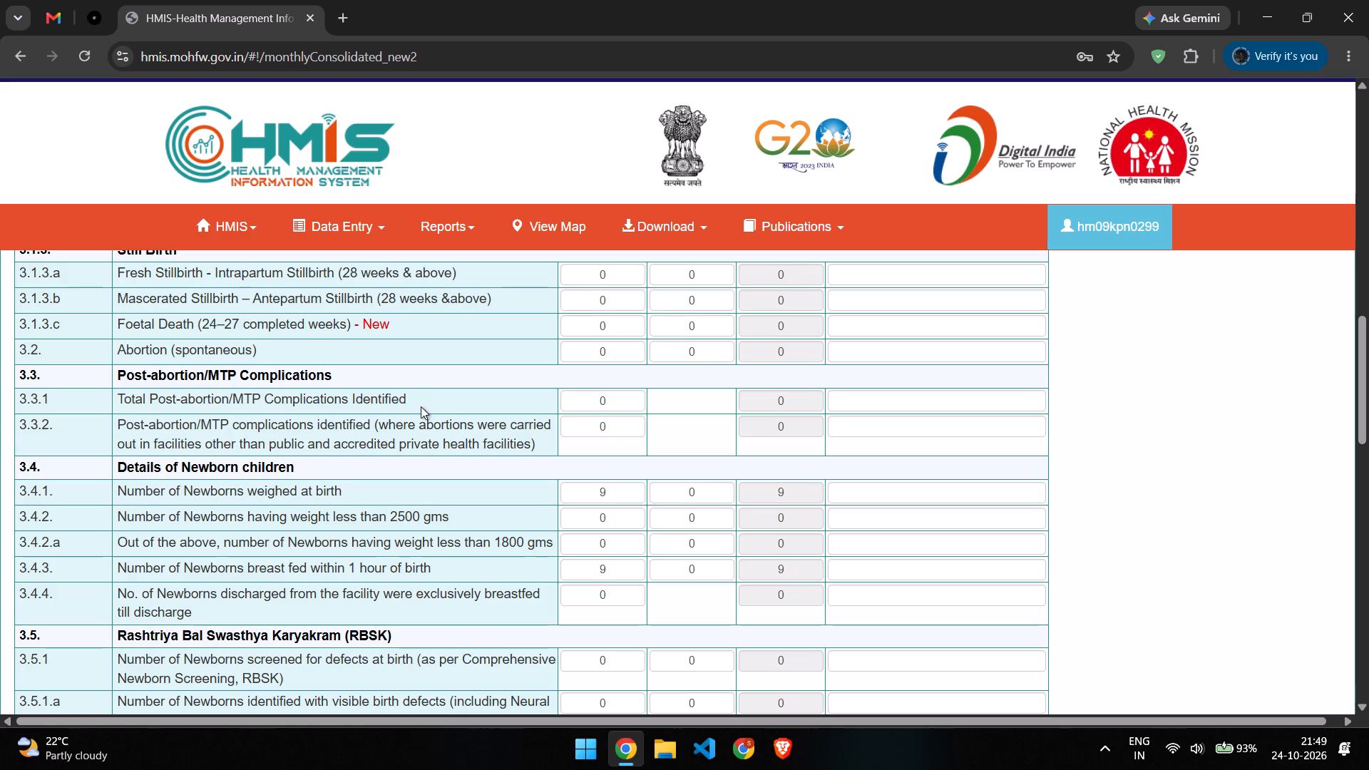
scroll(446, 406, "up", 2)
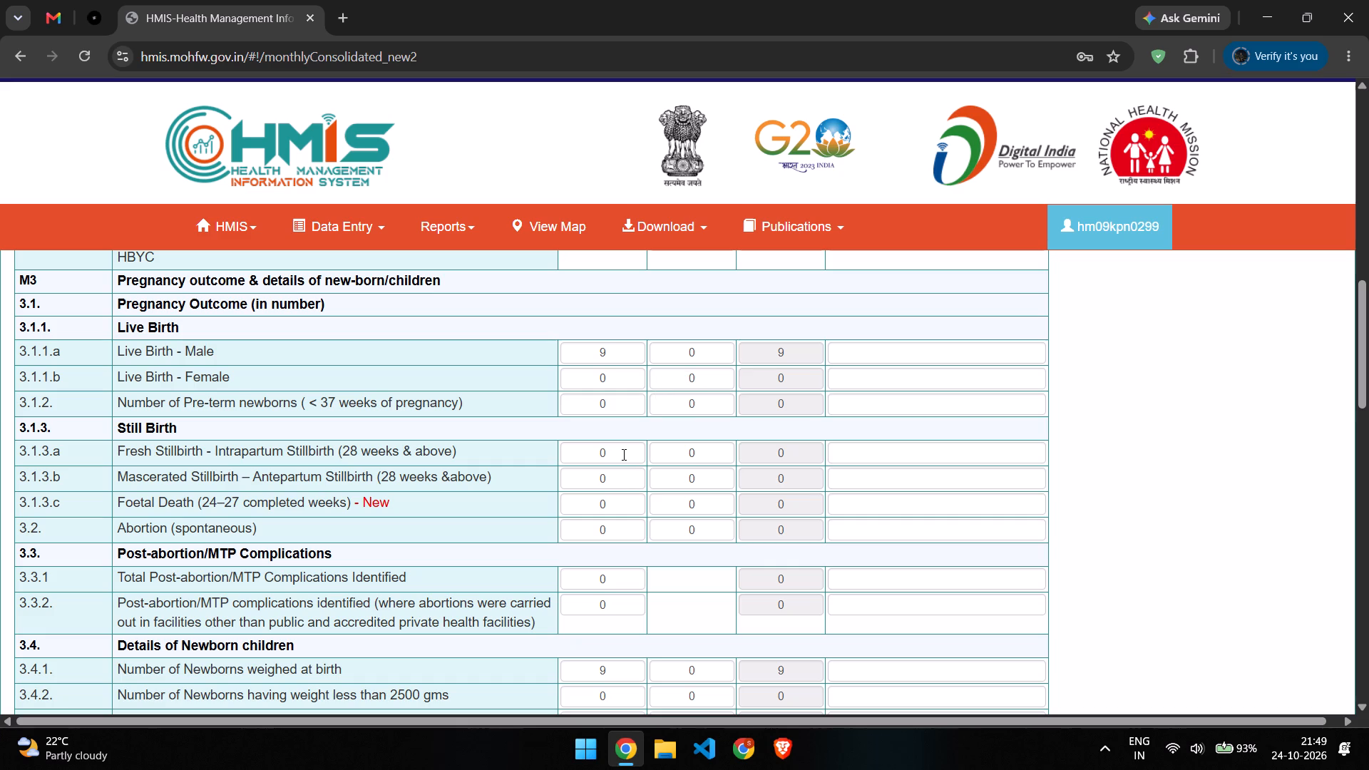
scroll(976, 493, "down", 18)
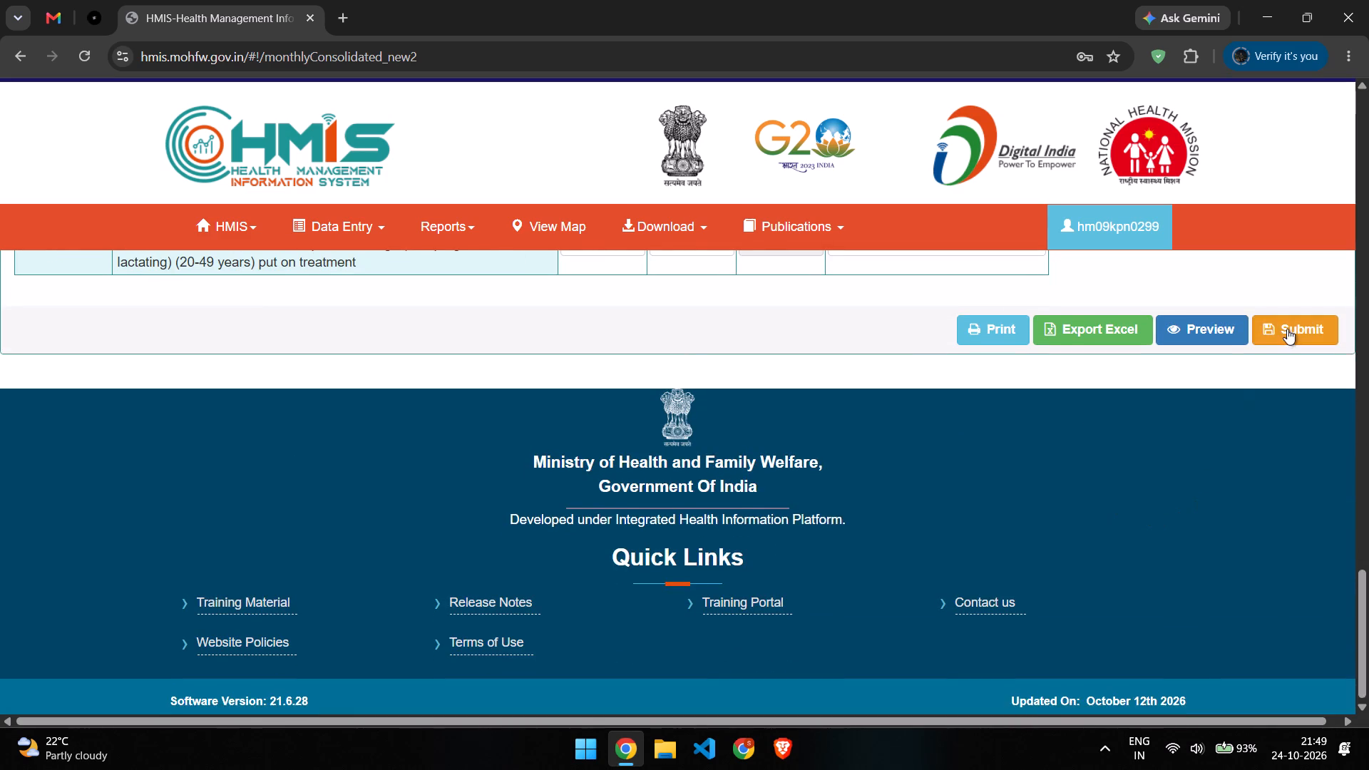
left_click(1287, 329)
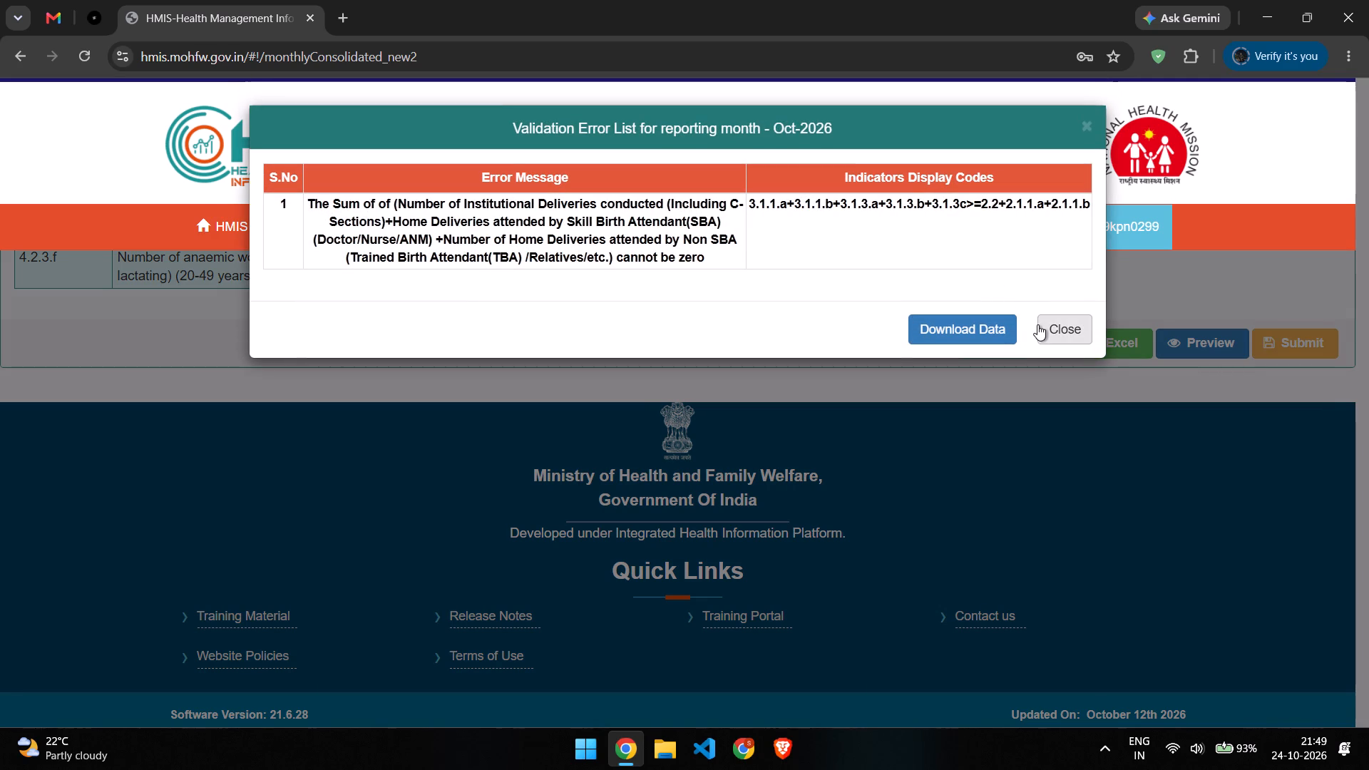
left_click(1048, 325)
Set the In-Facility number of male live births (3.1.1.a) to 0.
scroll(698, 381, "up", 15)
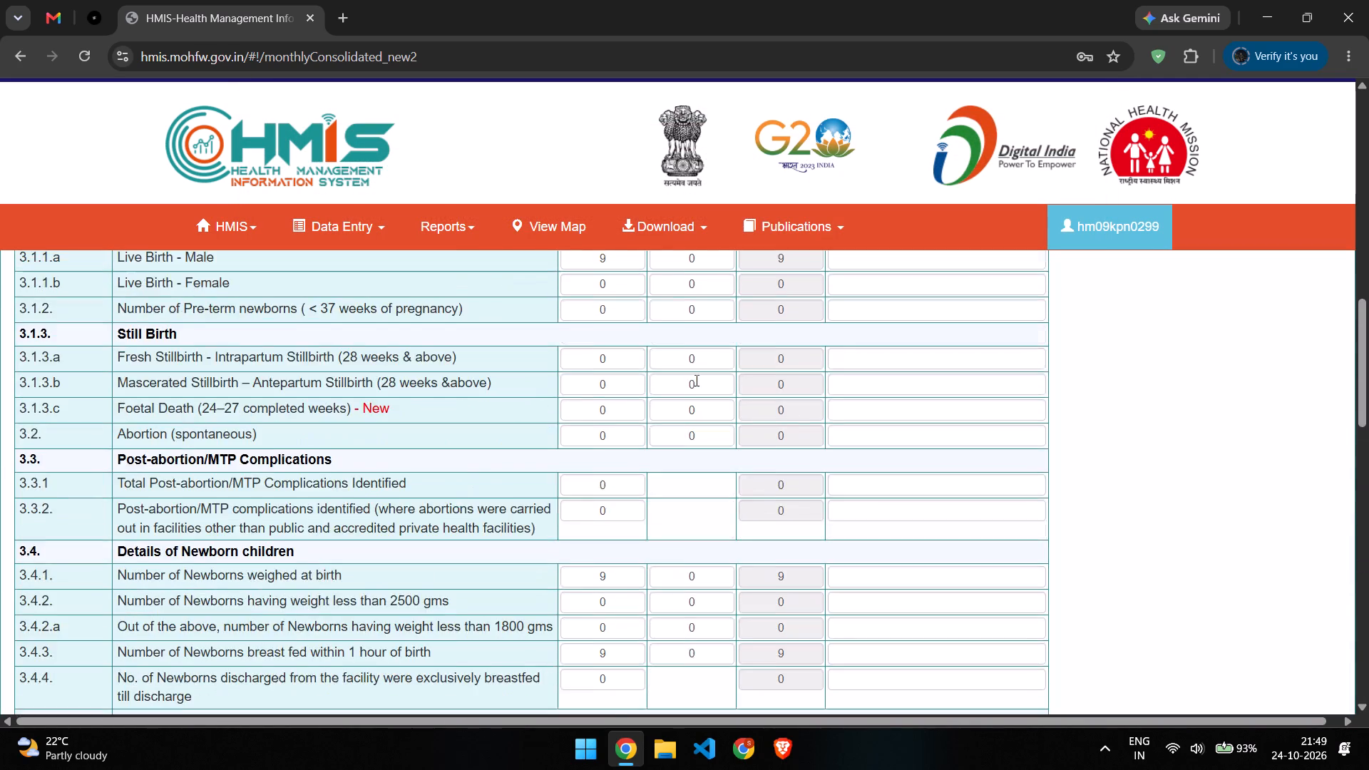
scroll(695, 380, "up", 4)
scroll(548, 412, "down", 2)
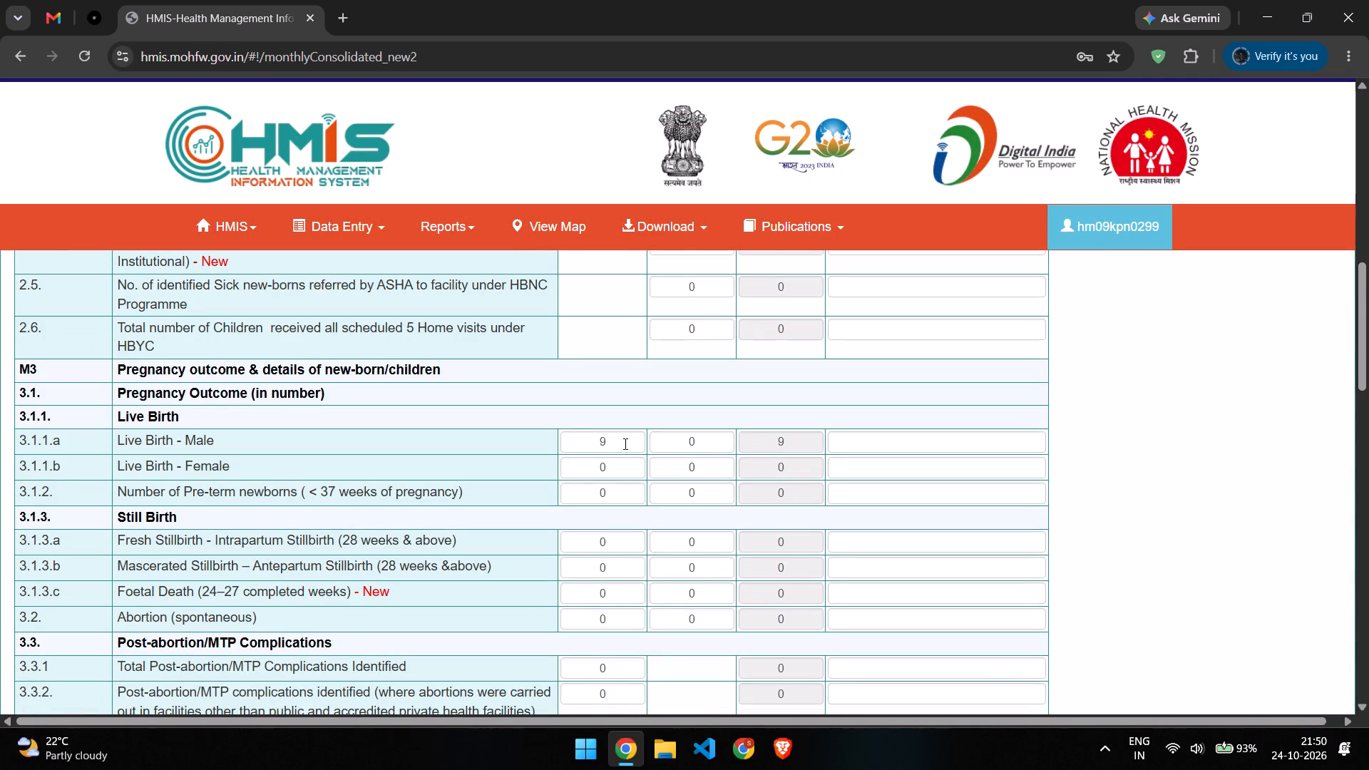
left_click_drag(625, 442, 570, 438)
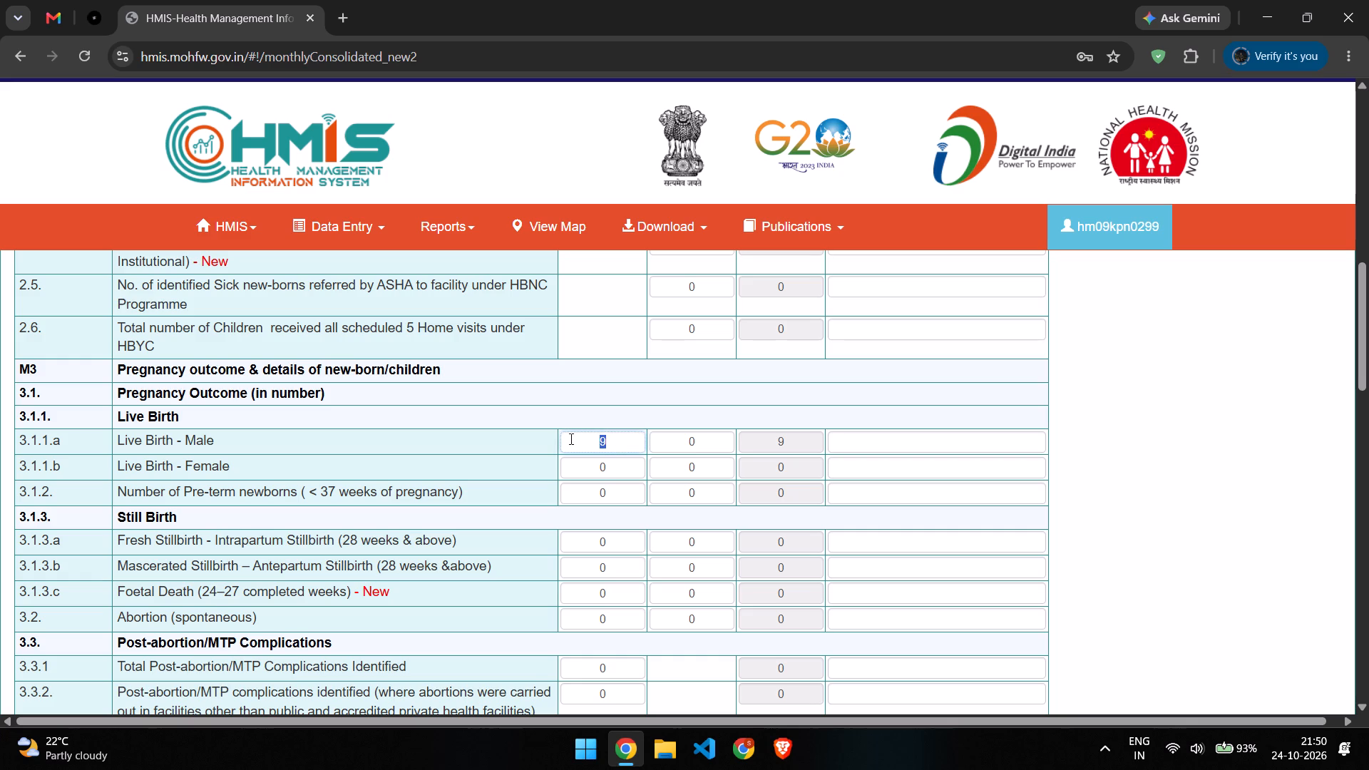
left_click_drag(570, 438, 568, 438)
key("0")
Try submitting the Oct-2026 form with the changed live-birth figure and dismiss the alert.
scroll(669, 415, "down", 11)
scroll(936, 450, "up", 1)
scroll(955, 451, "down", 5)
left_click(1290, 535)
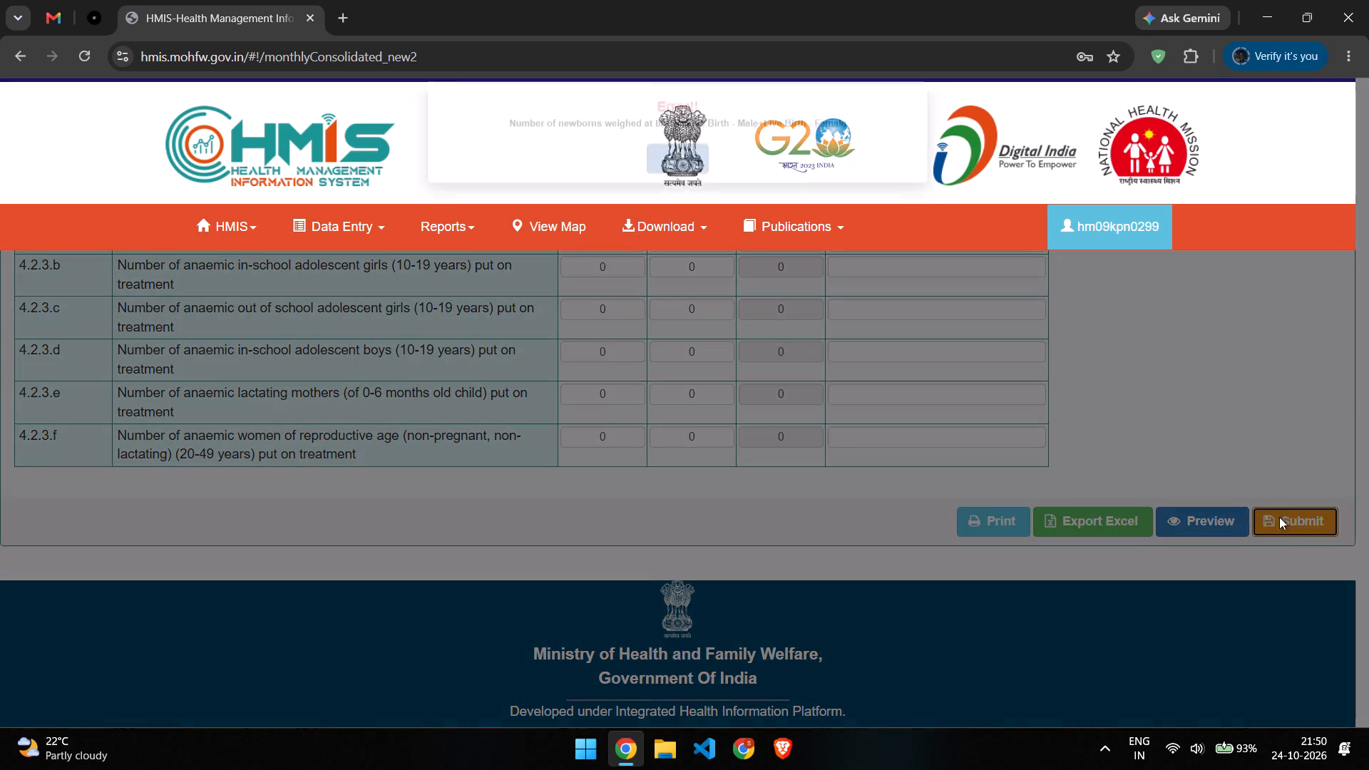
left_click(677, 195)
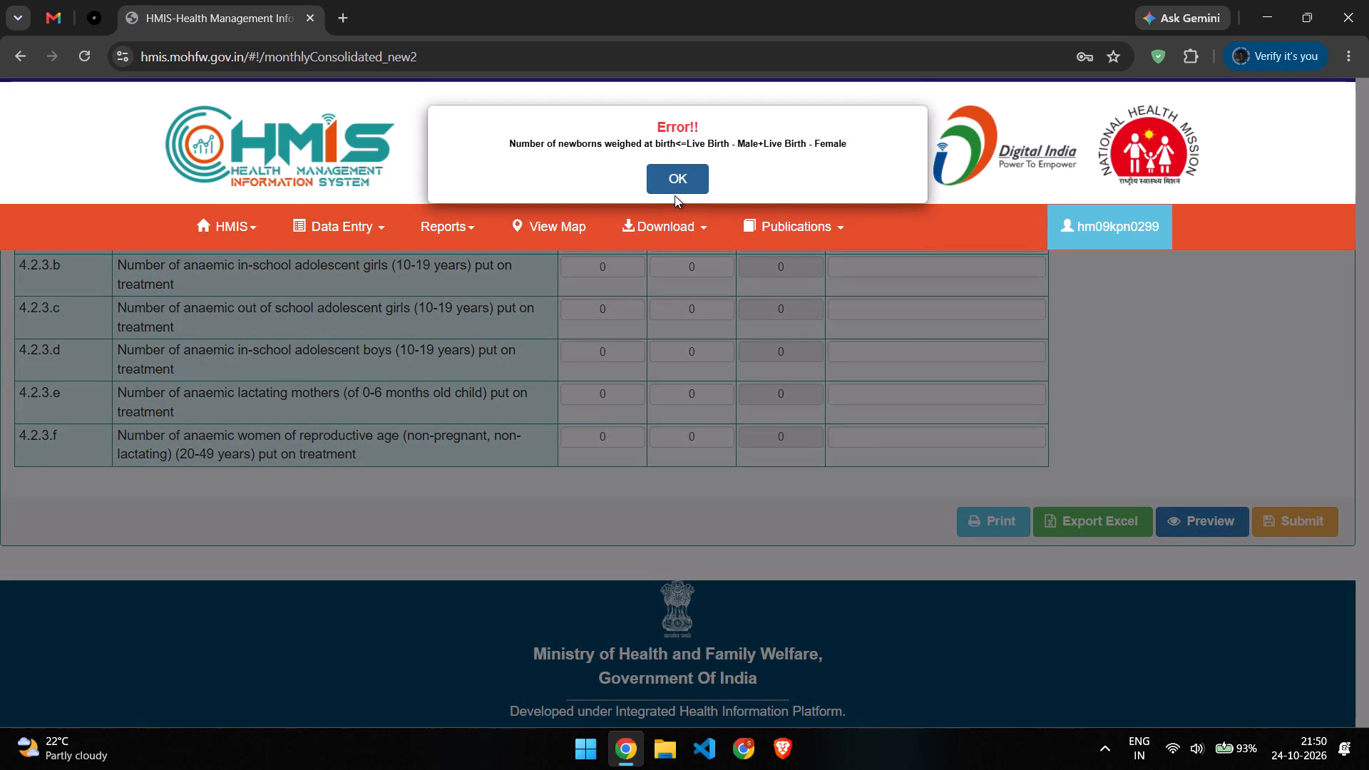
left_click(675, 188)
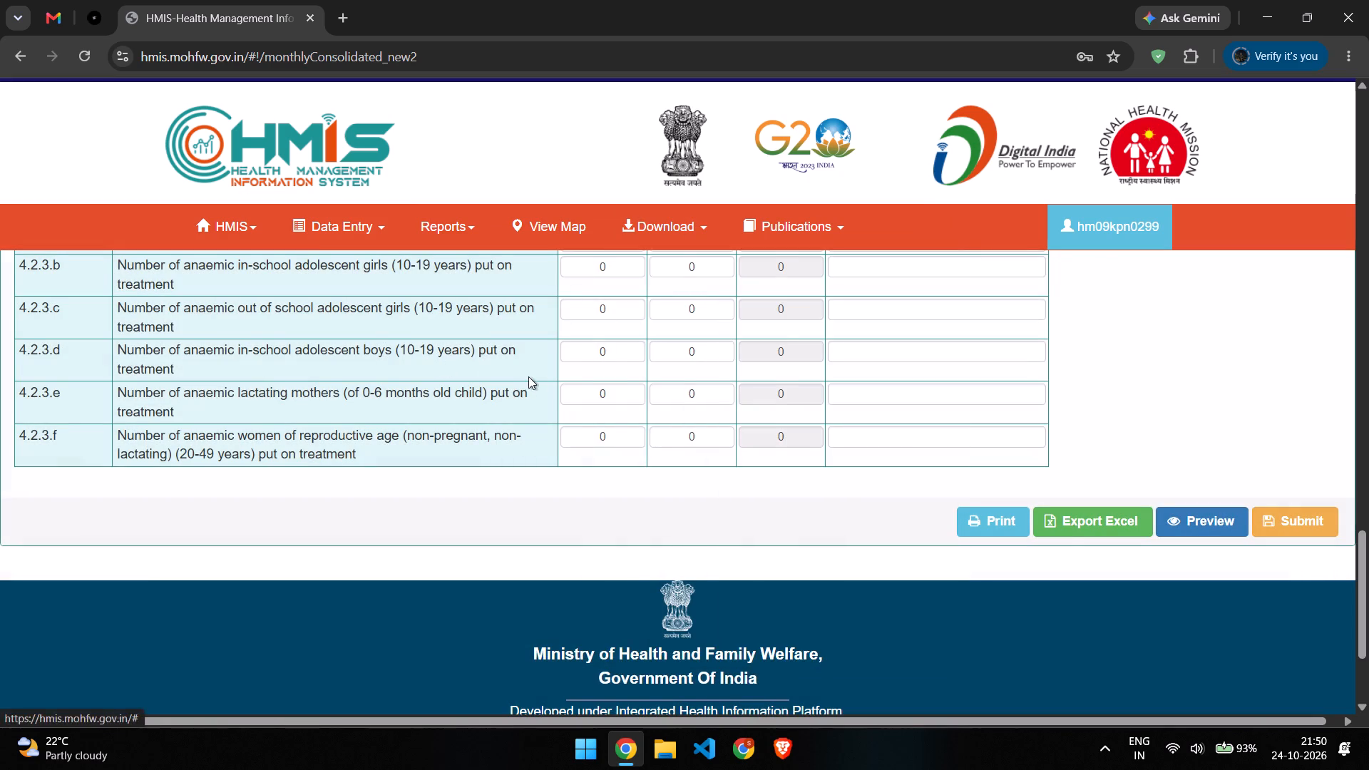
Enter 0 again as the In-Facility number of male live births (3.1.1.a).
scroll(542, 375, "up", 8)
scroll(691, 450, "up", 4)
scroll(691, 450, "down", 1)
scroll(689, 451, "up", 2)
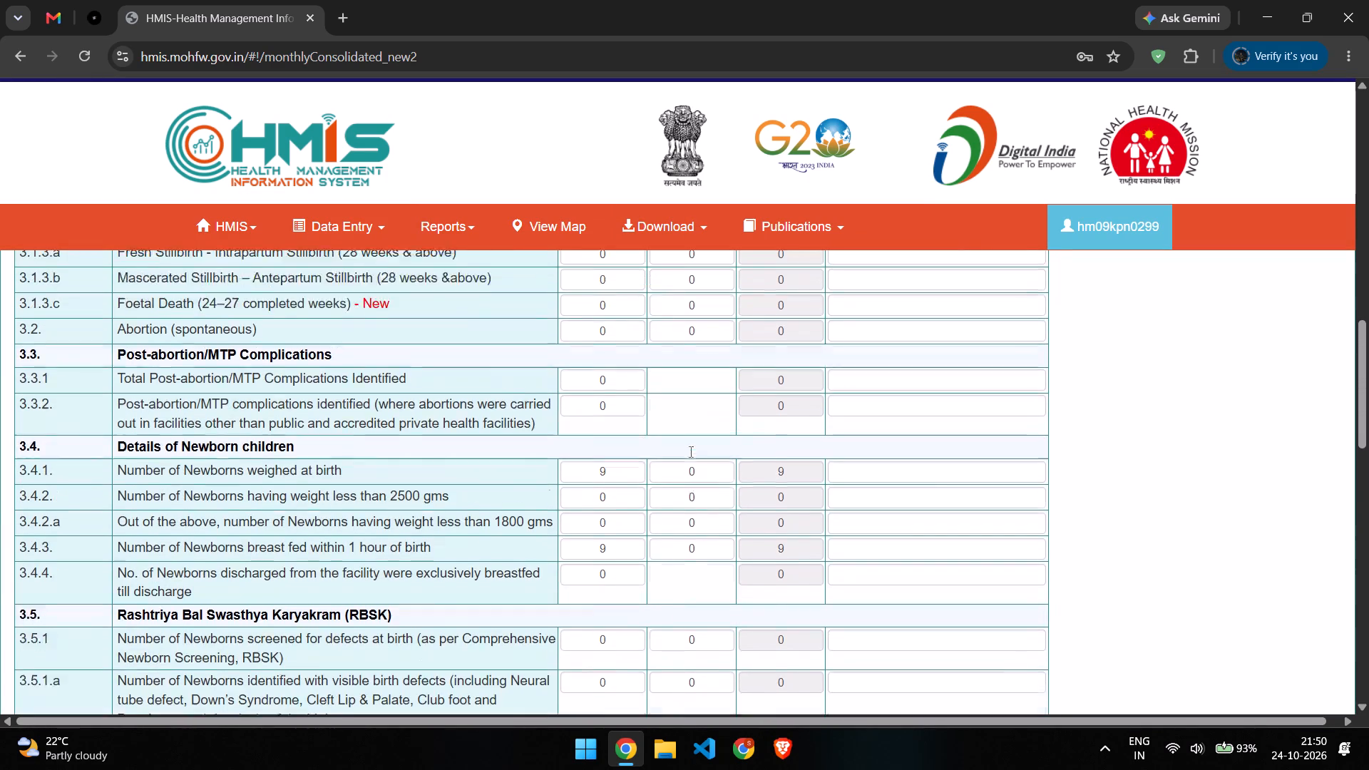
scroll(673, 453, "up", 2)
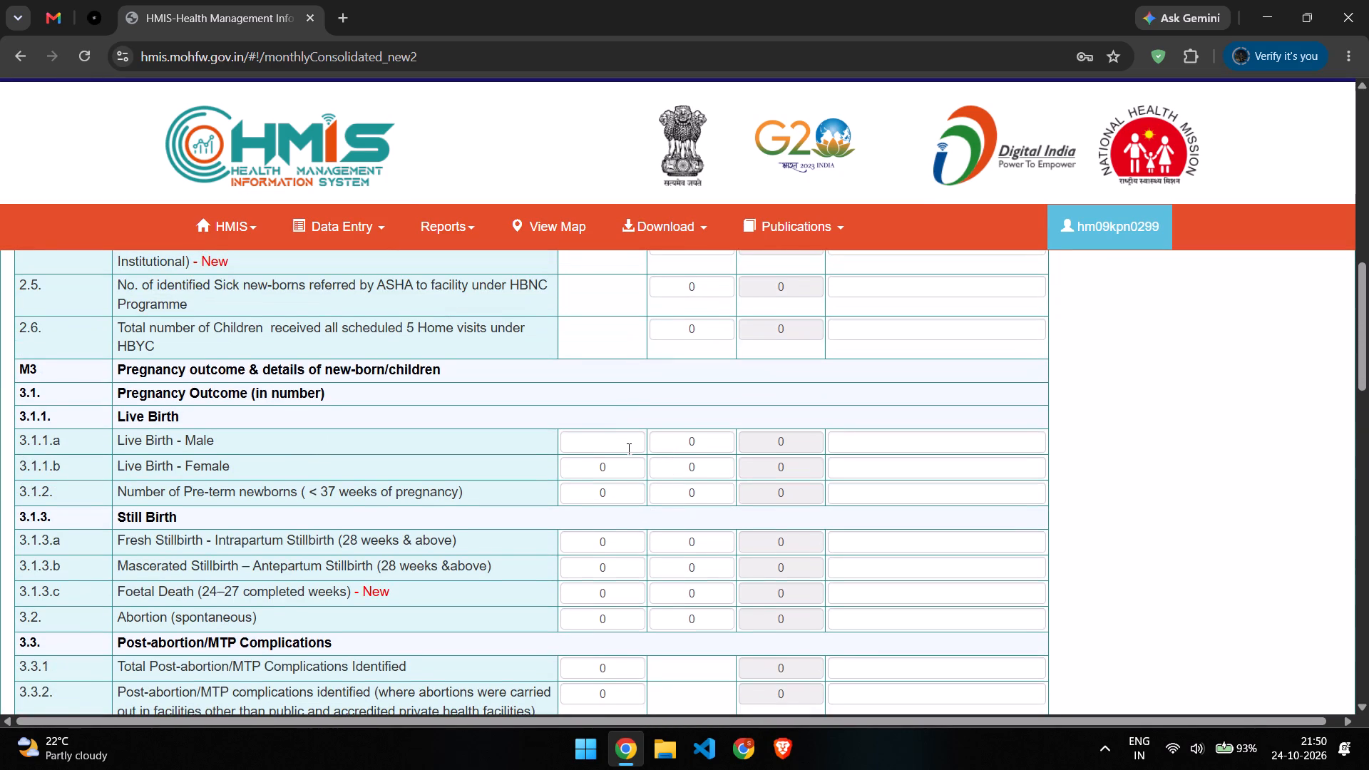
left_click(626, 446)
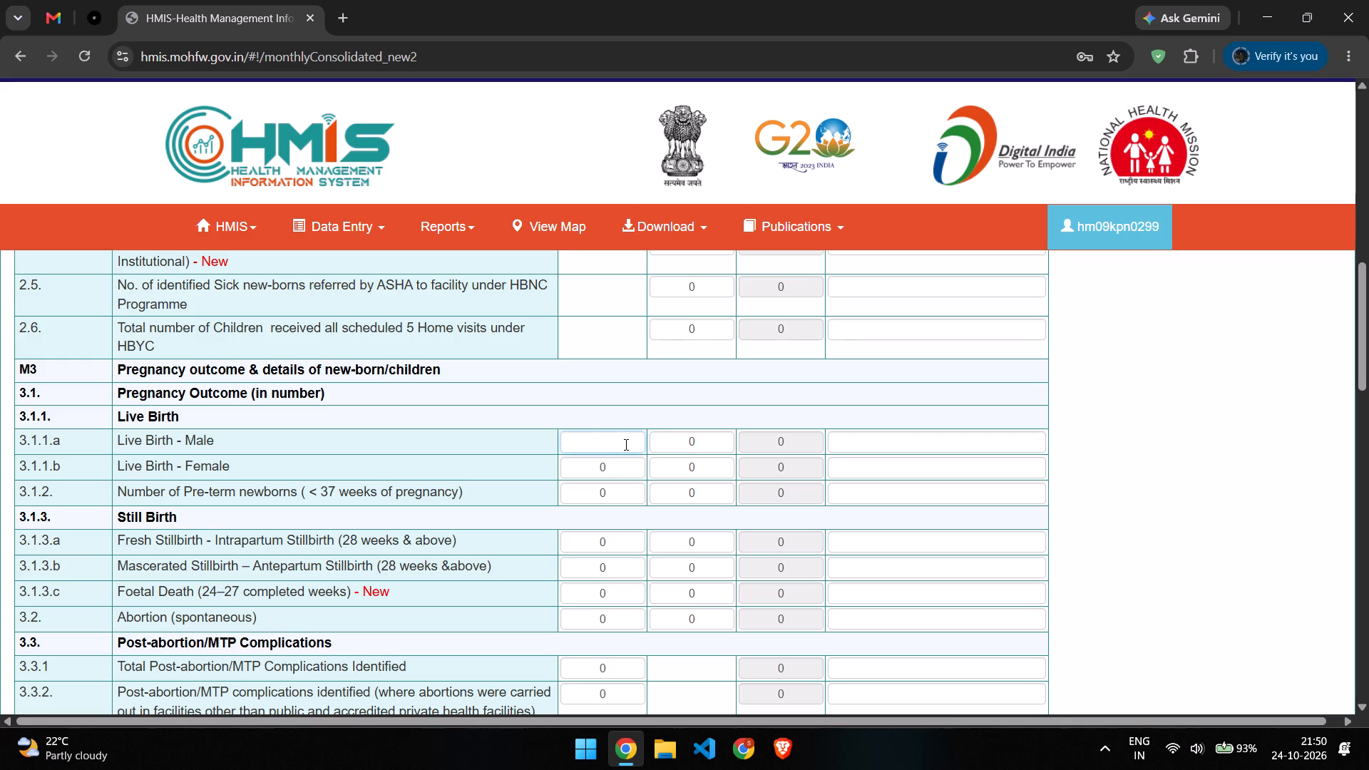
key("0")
Review the M2 delivery entries against the M3 live-birth, stillbirth and newborn entries, and dismiss any alert.
scroll(418, 263, "up", 6)
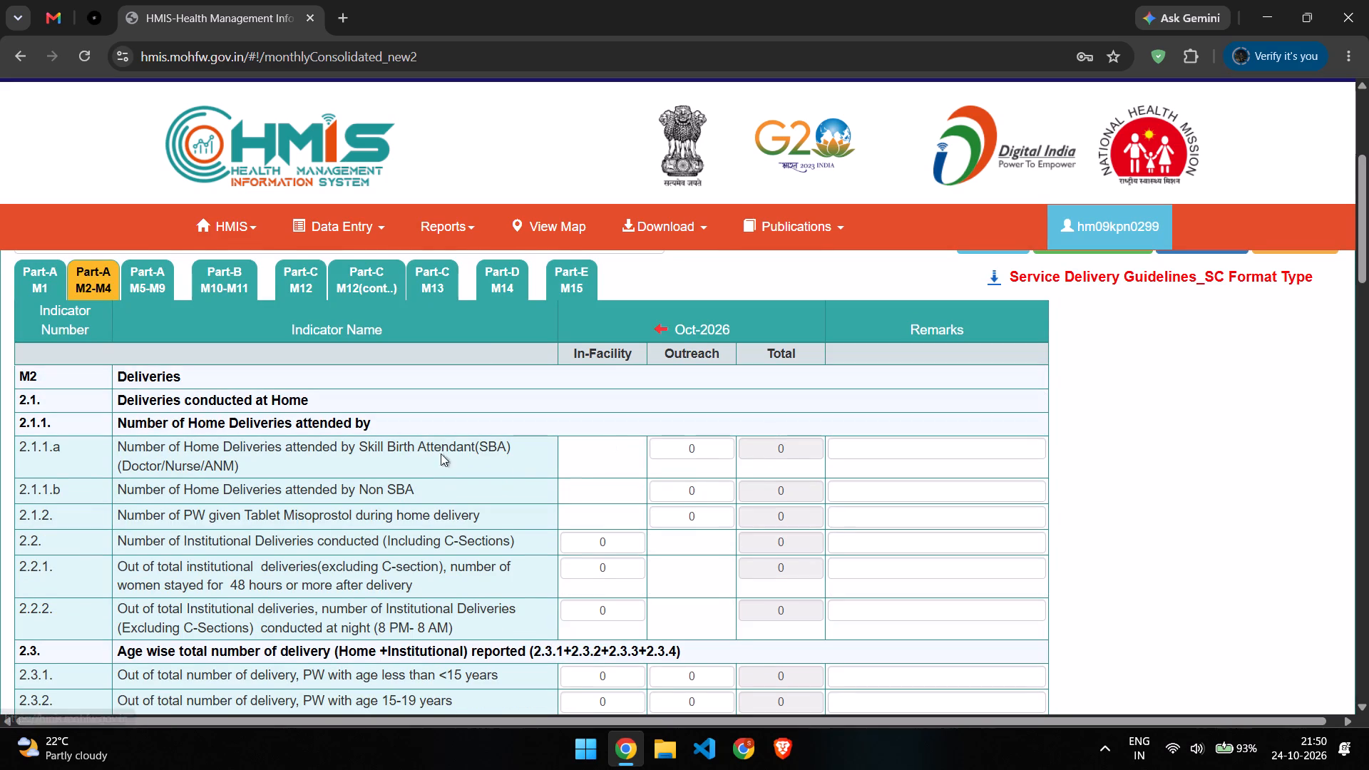
scroll(592, 433, "down", 5)
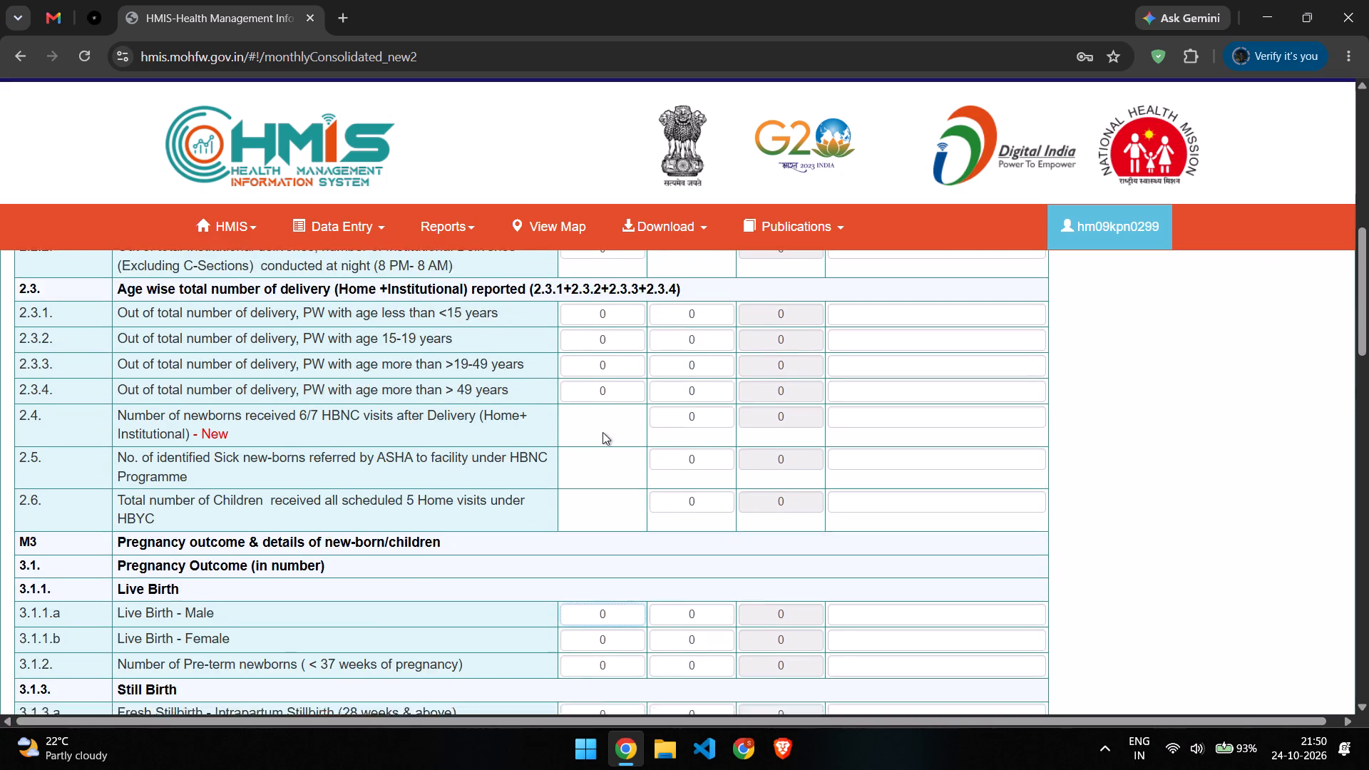
scroll(592, 428, "down", 2)
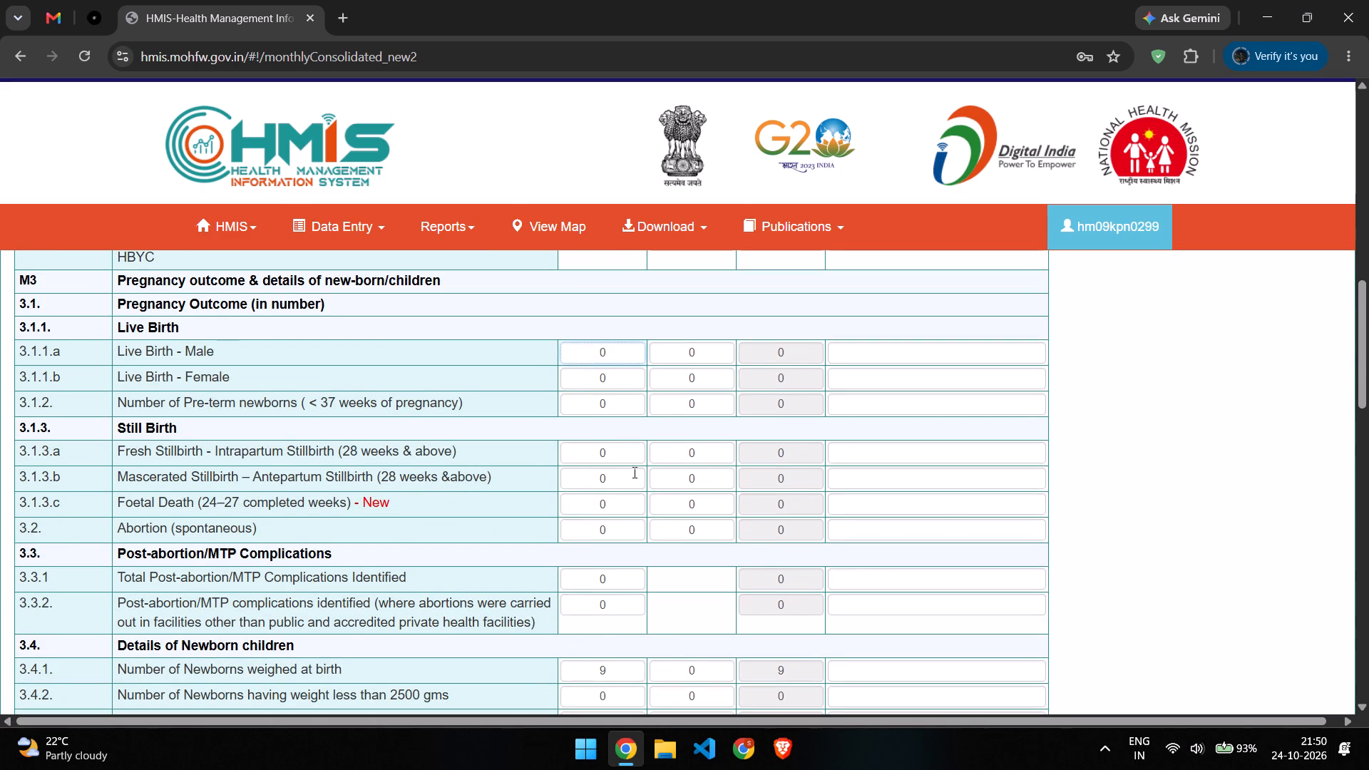
scroll(635, 471, "down", 2)
left_click(677, 404)
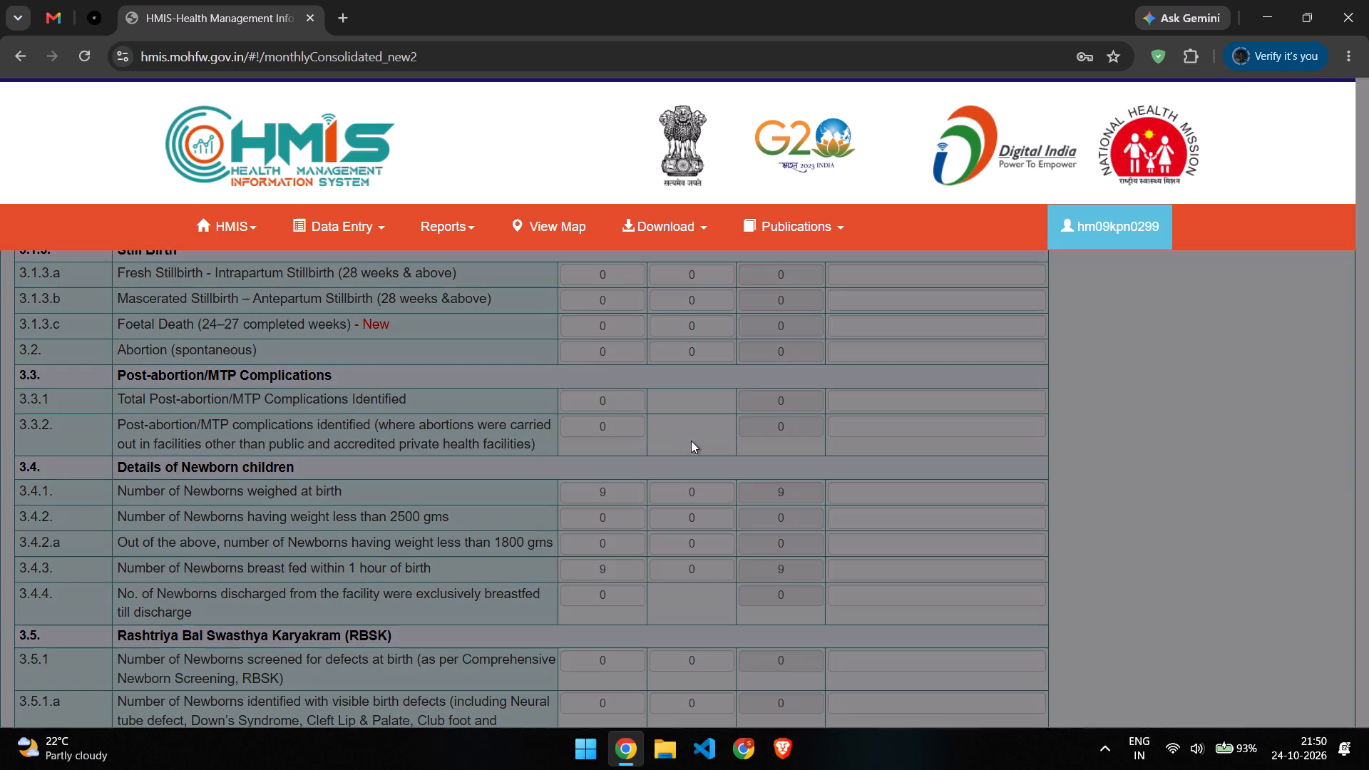
left_click(691, 441)
left_click(679, 185)
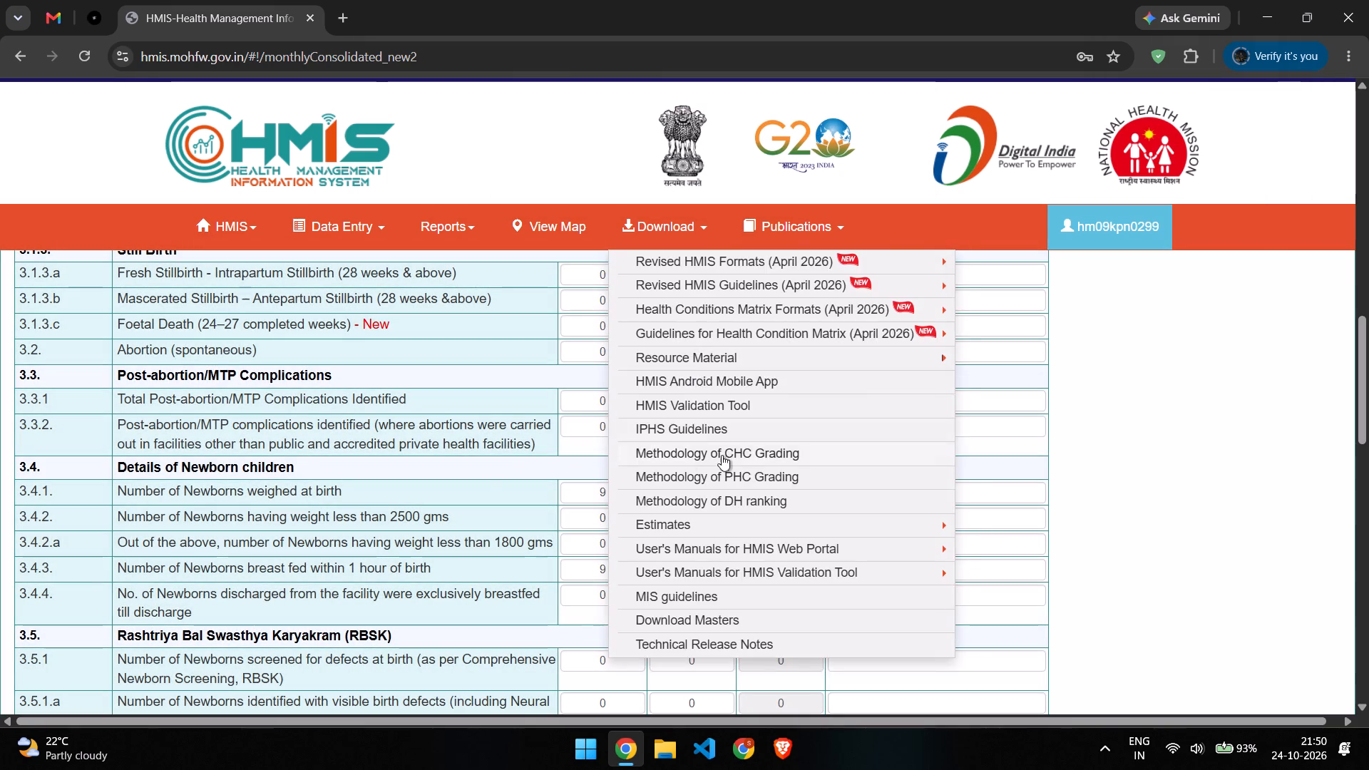
Look over the M4 anaemia entries, try submitting the Oct-2026 form and close the validation list.
scroll(699, 554, "down", 4)
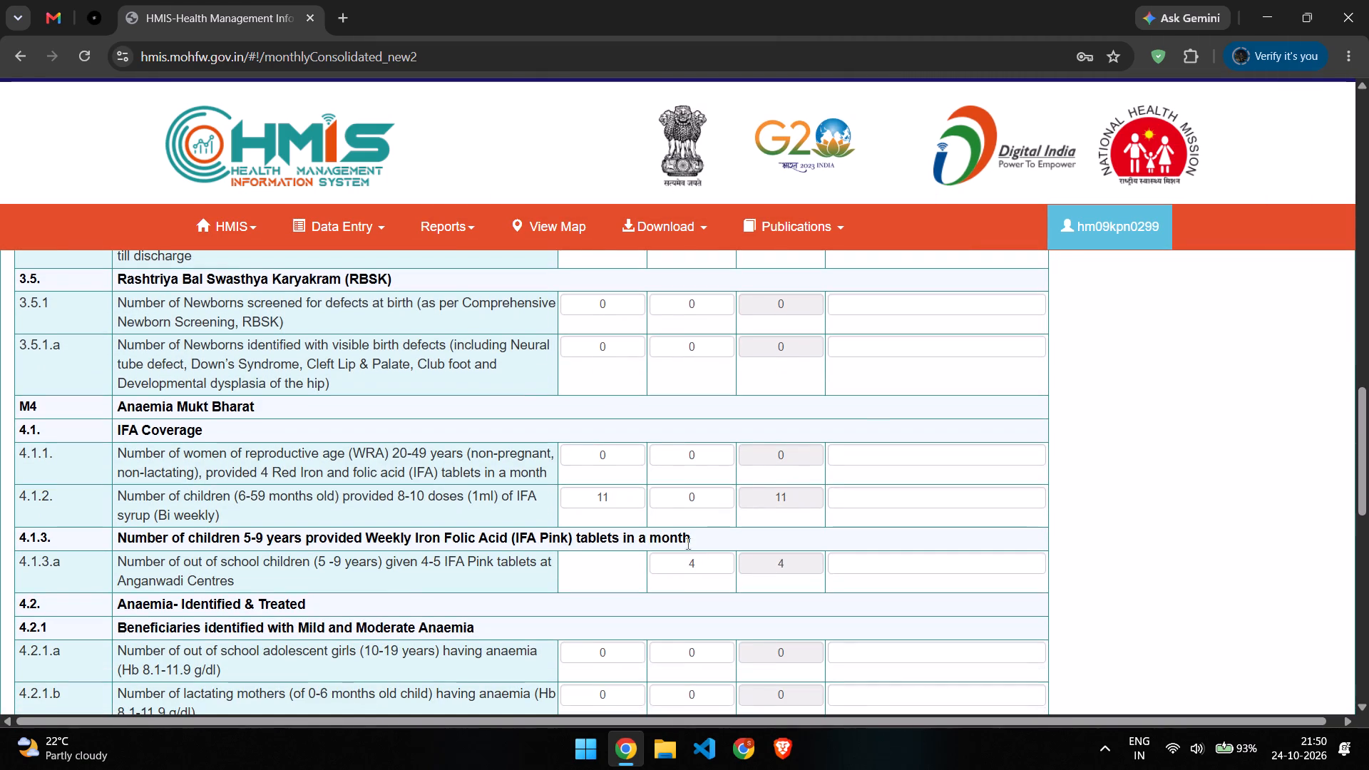
scroll(680, 512, "down", 5)
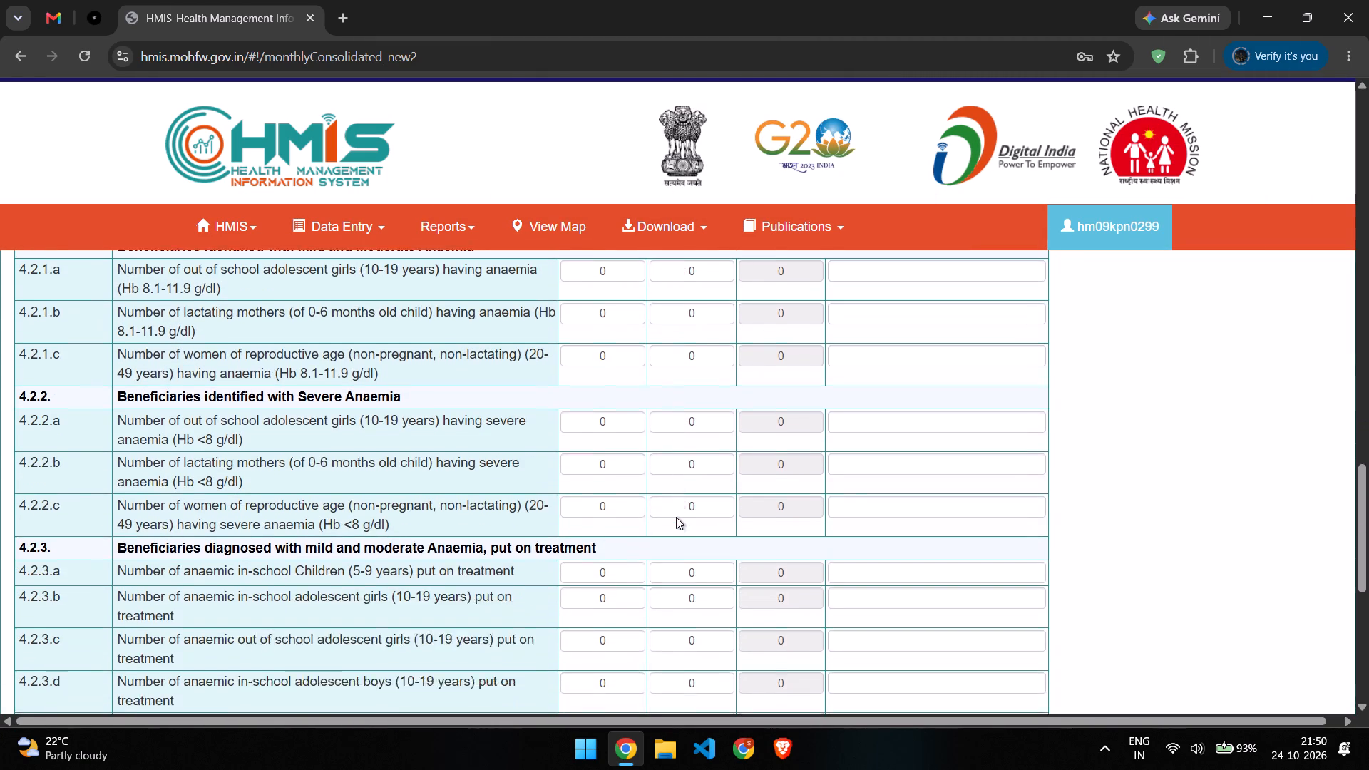
scroll(676, 517, "down", 3)
scroll(676, 517, "up", 6)
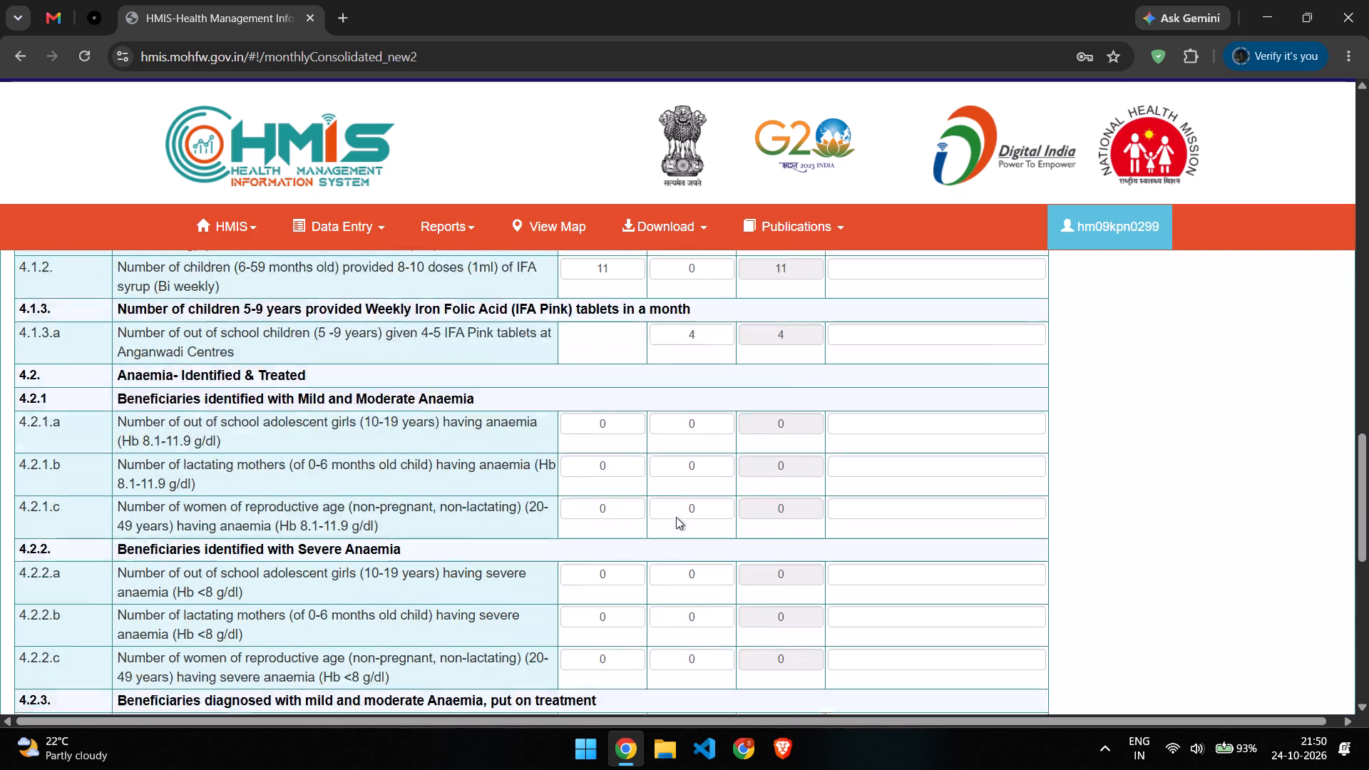
scroll(676, 517, "down", 6)
left_click(1306, 538)
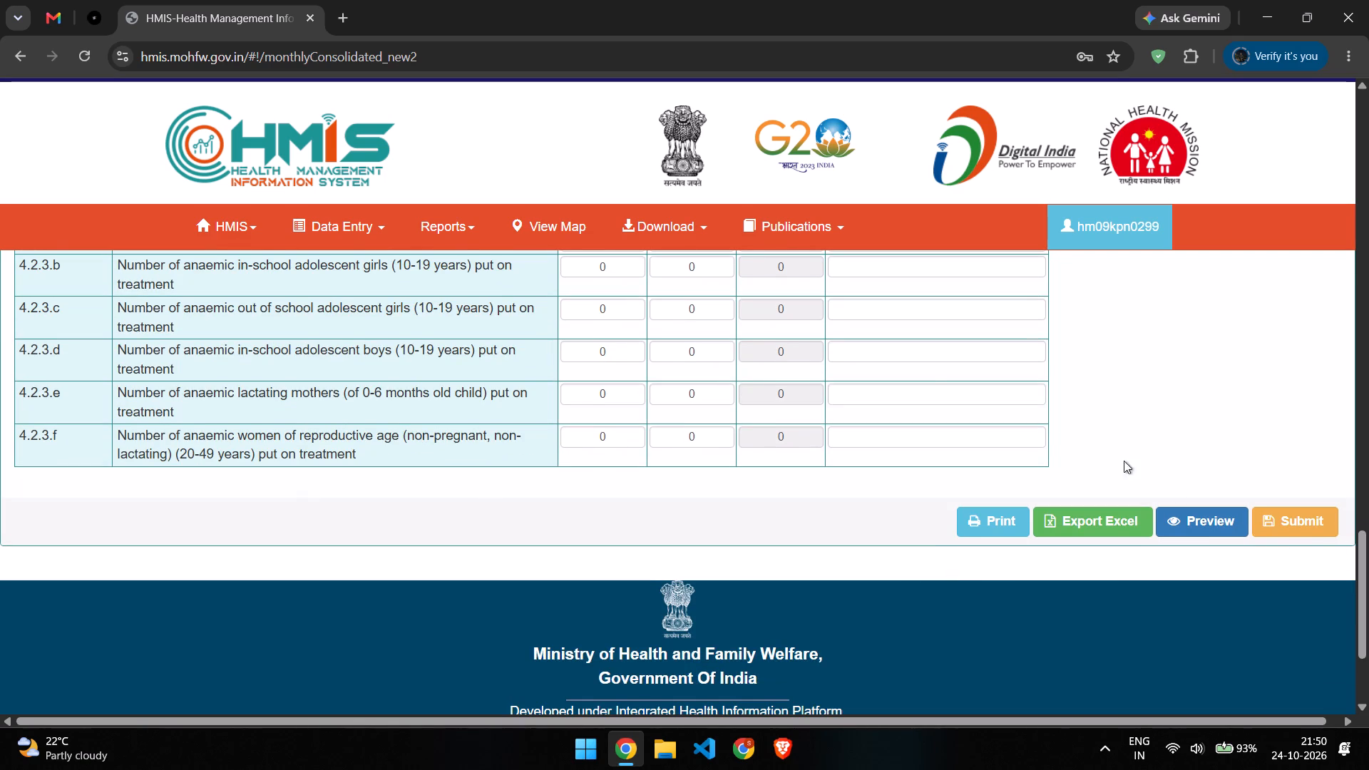
left_click(1291, 518)
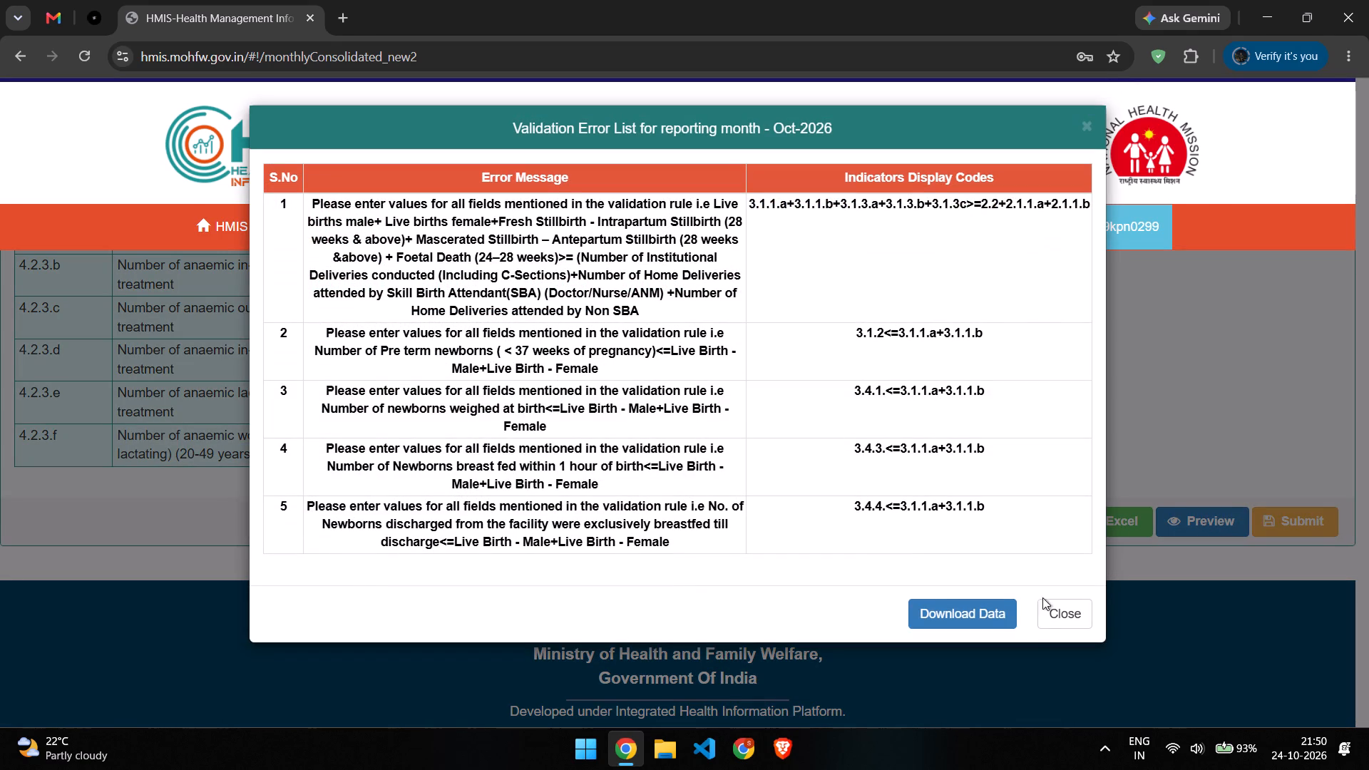
left_click(1056, 611)
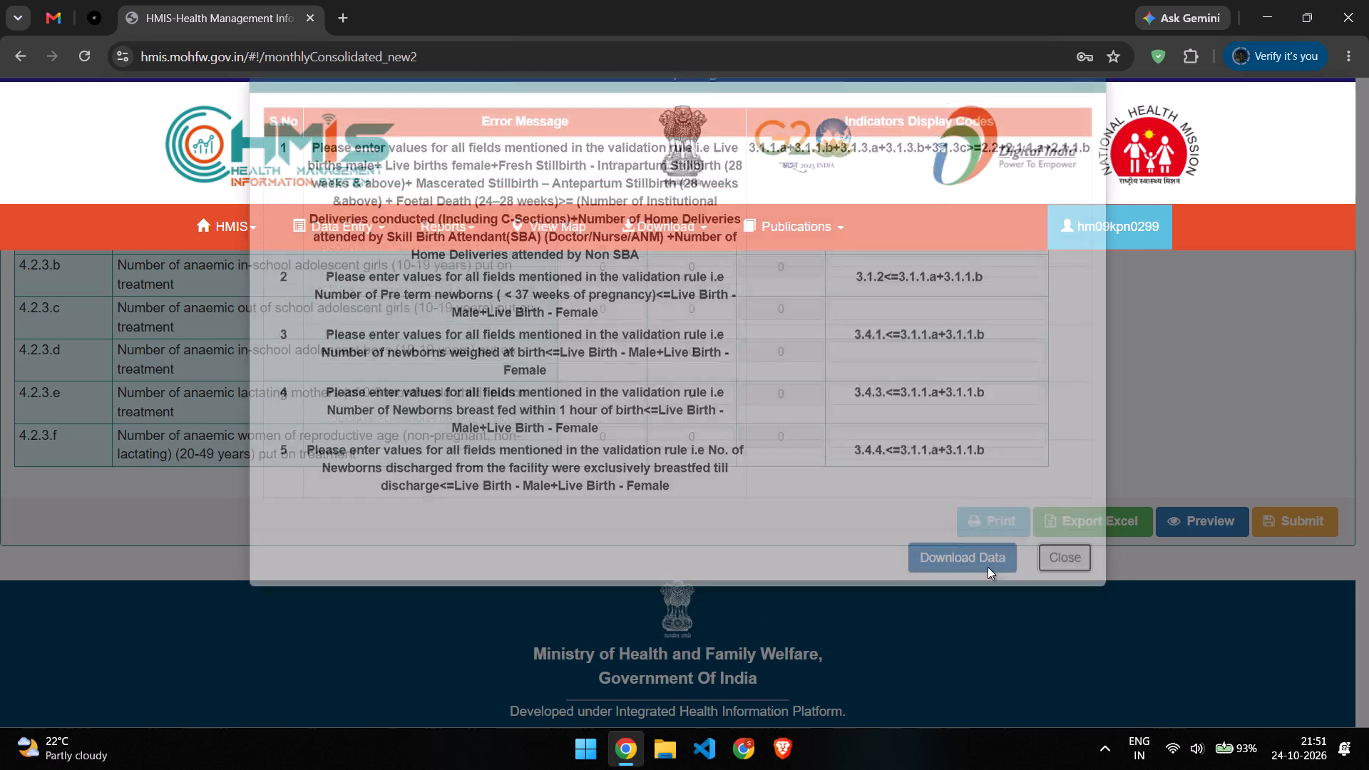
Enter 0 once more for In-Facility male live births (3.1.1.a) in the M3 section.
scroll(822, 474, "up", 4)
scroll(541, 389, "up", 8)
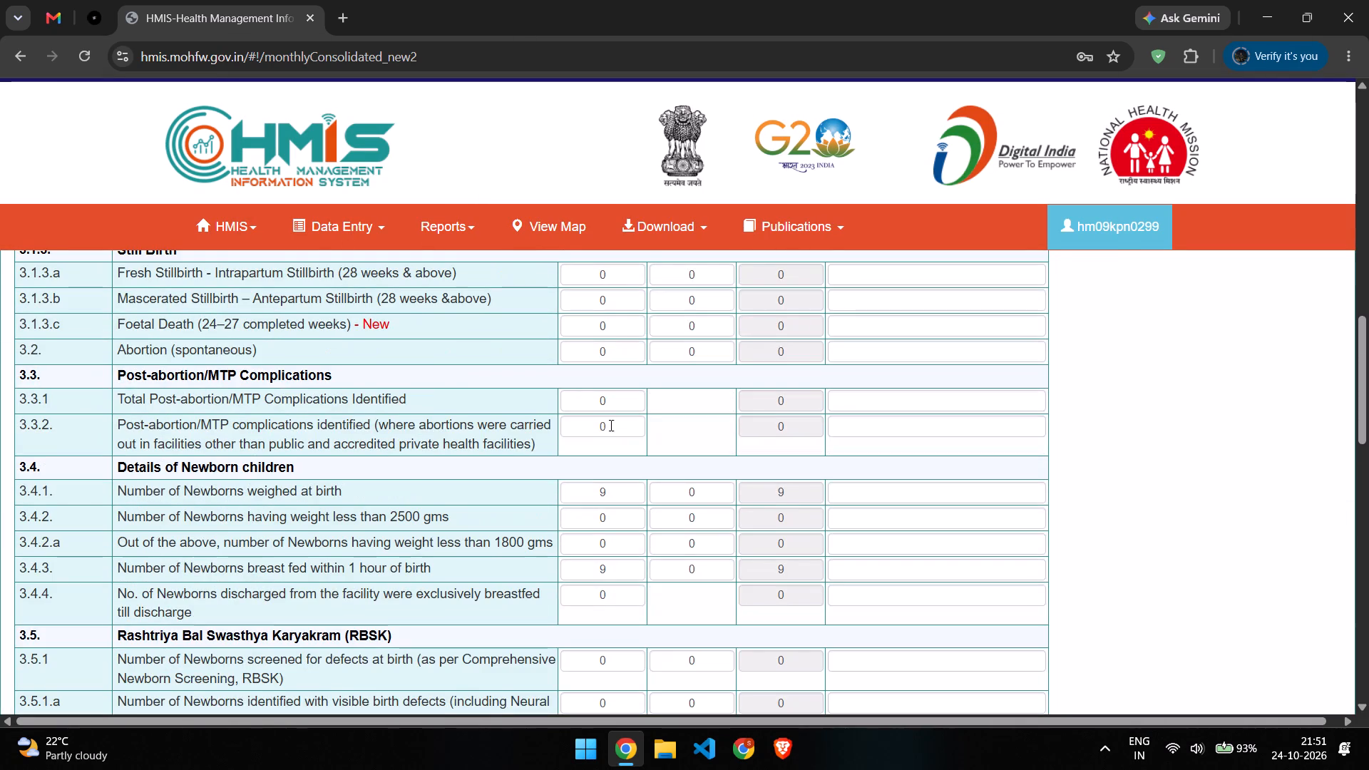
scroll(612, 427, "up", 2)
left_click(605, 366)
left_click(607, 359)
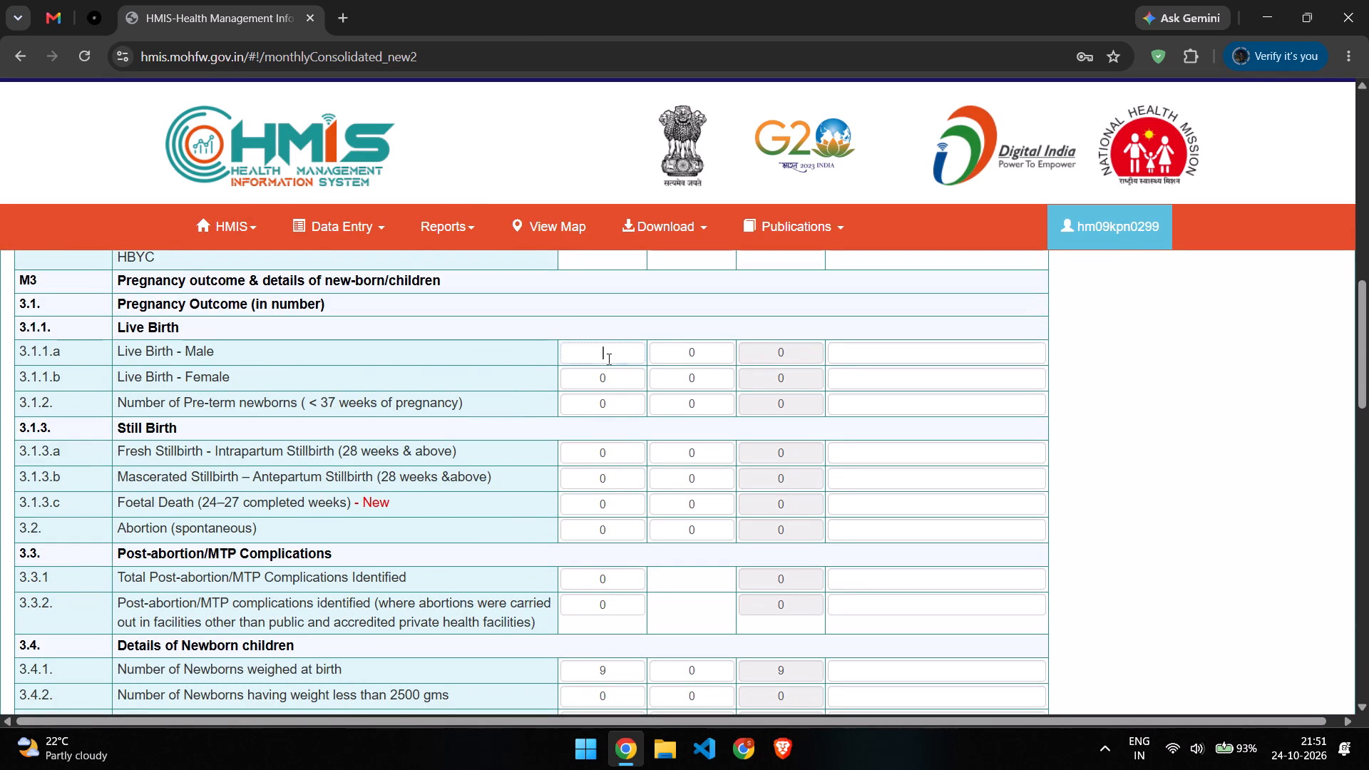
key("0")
Try submitting the Oct-2026 form again, dismissing the alert and closing the validation list.
scroll(744, 446, "down", 2)
scroll(759, 453, "up", 1)
scroll(761, 455, "down", 7)
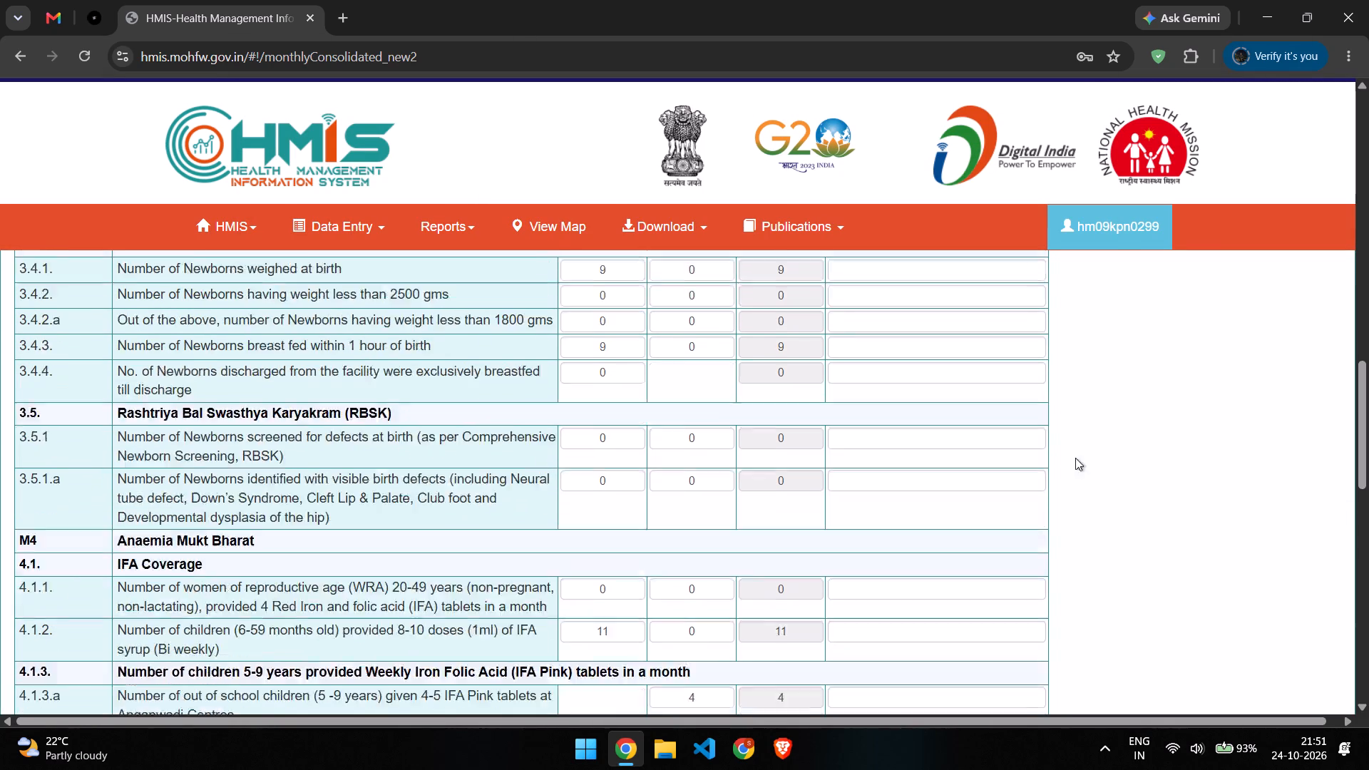
scroll(1075, 458, "down", 1)
scroll(1278, 617, "down", 5)
left_click(1293, 527)
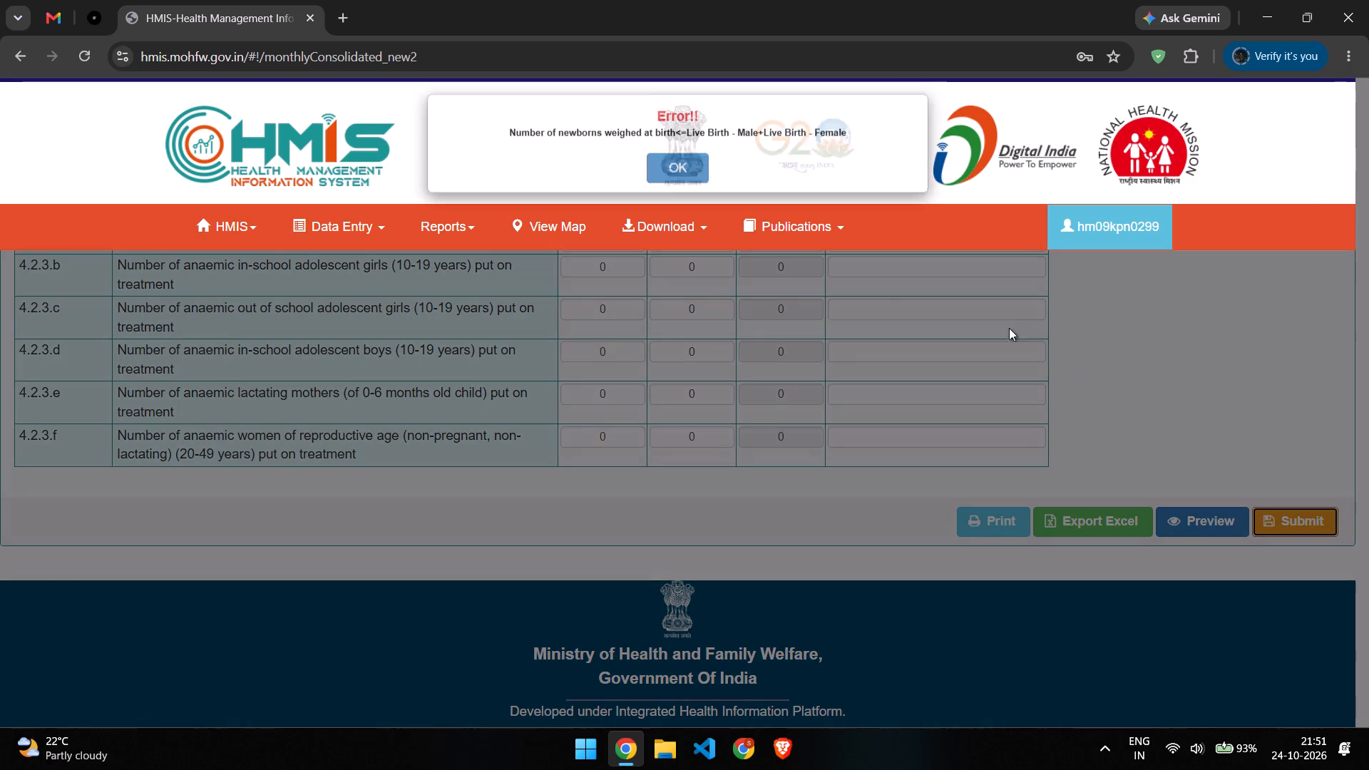
left_click(674, 188)
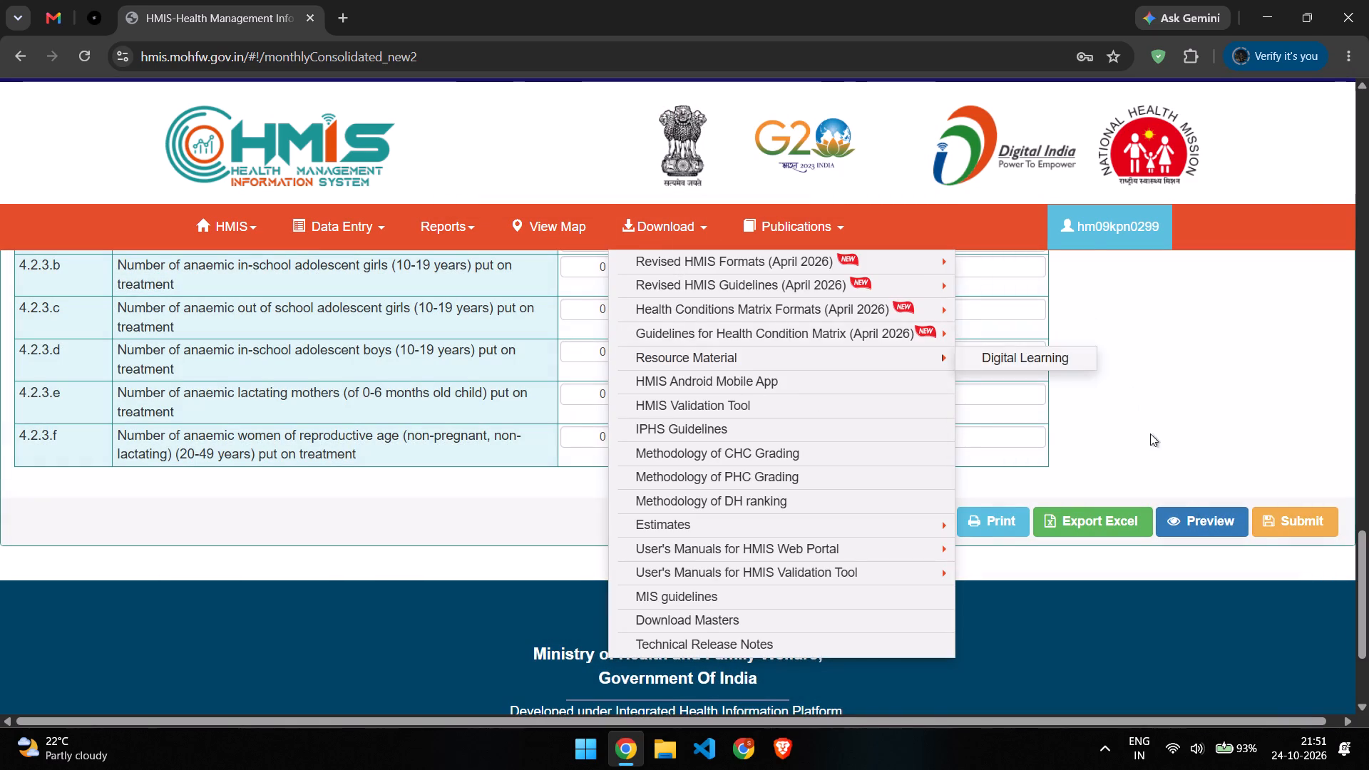
left_click(1275, 502)
left_click(1278, 518)
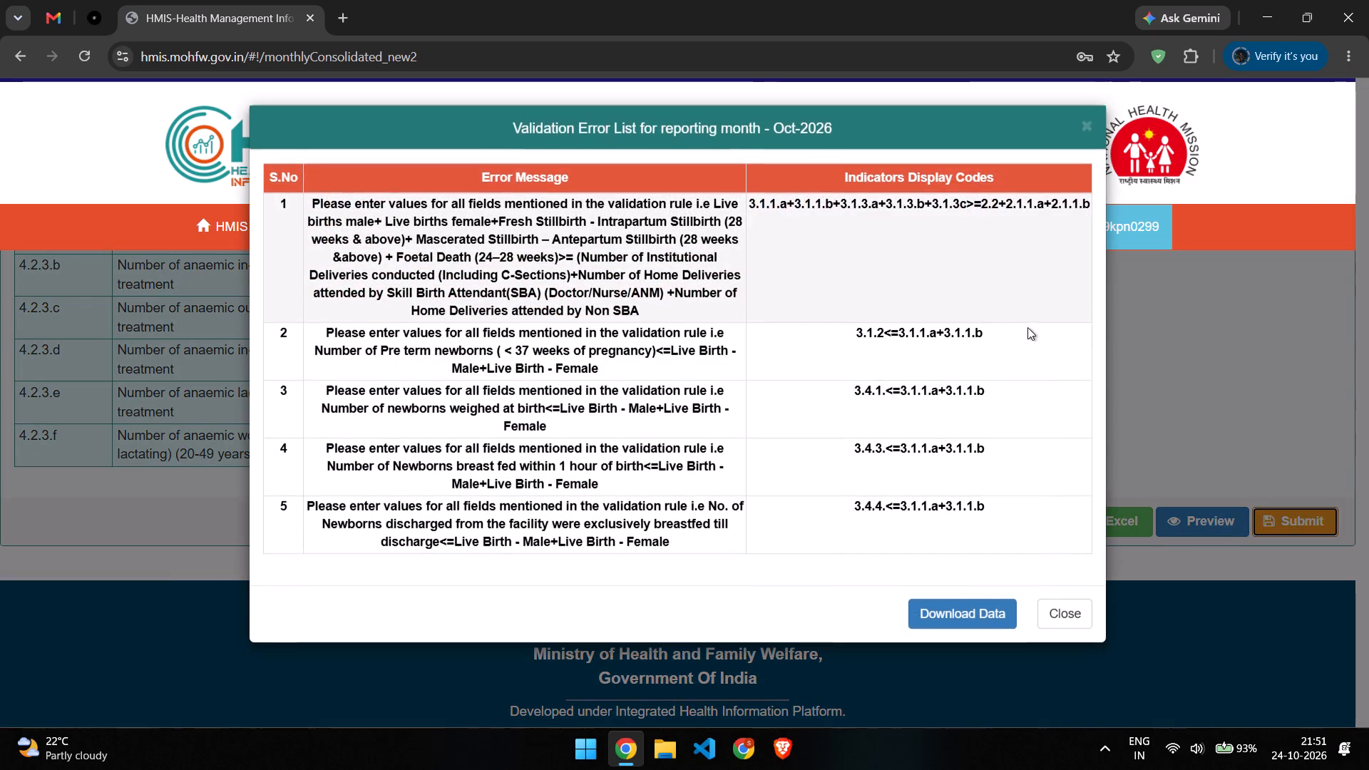
left_click(1062, 618)
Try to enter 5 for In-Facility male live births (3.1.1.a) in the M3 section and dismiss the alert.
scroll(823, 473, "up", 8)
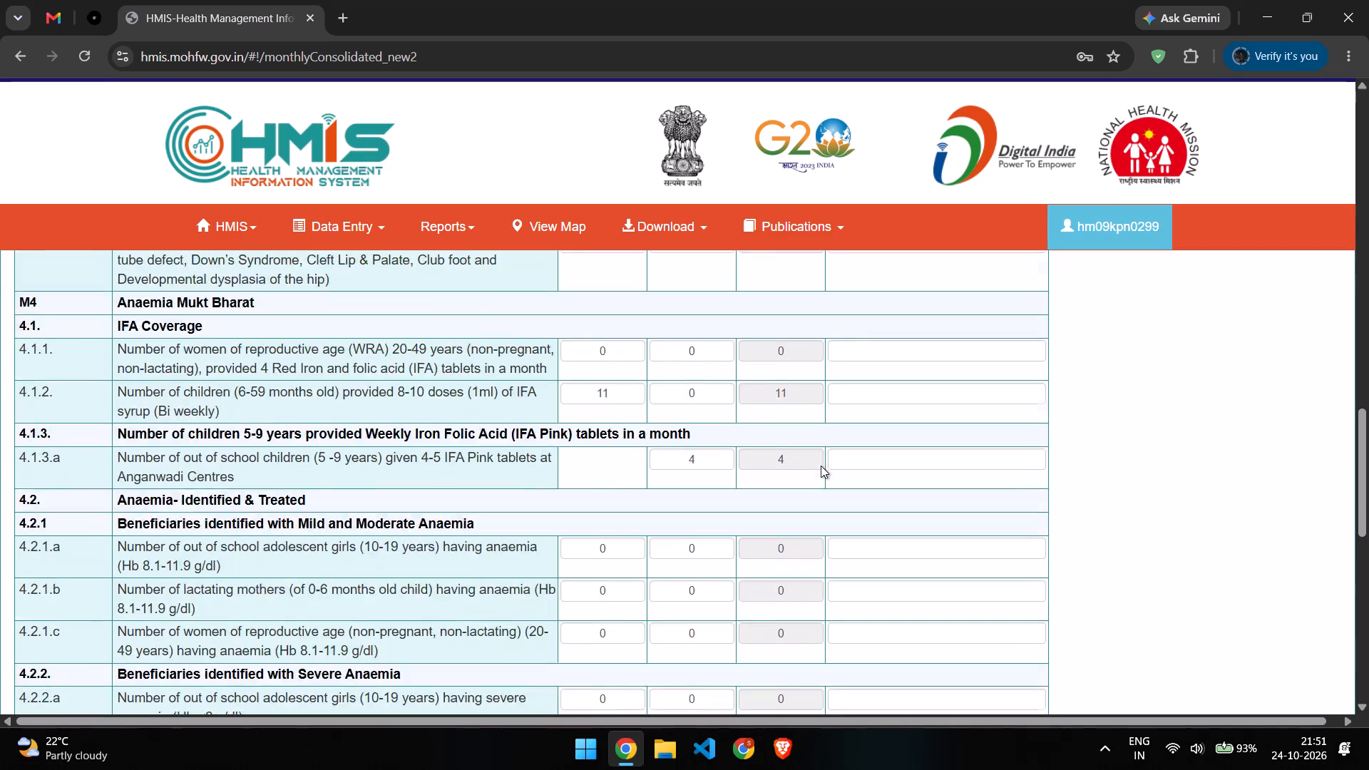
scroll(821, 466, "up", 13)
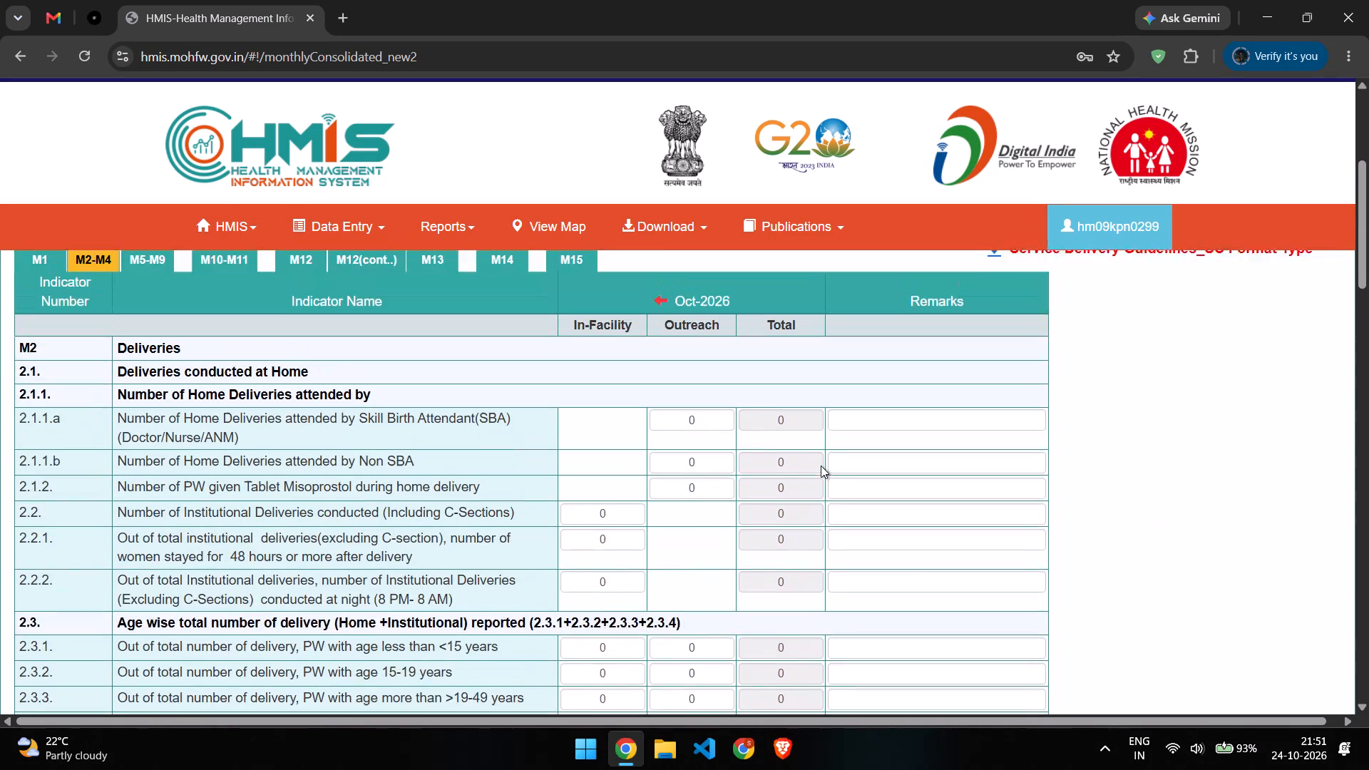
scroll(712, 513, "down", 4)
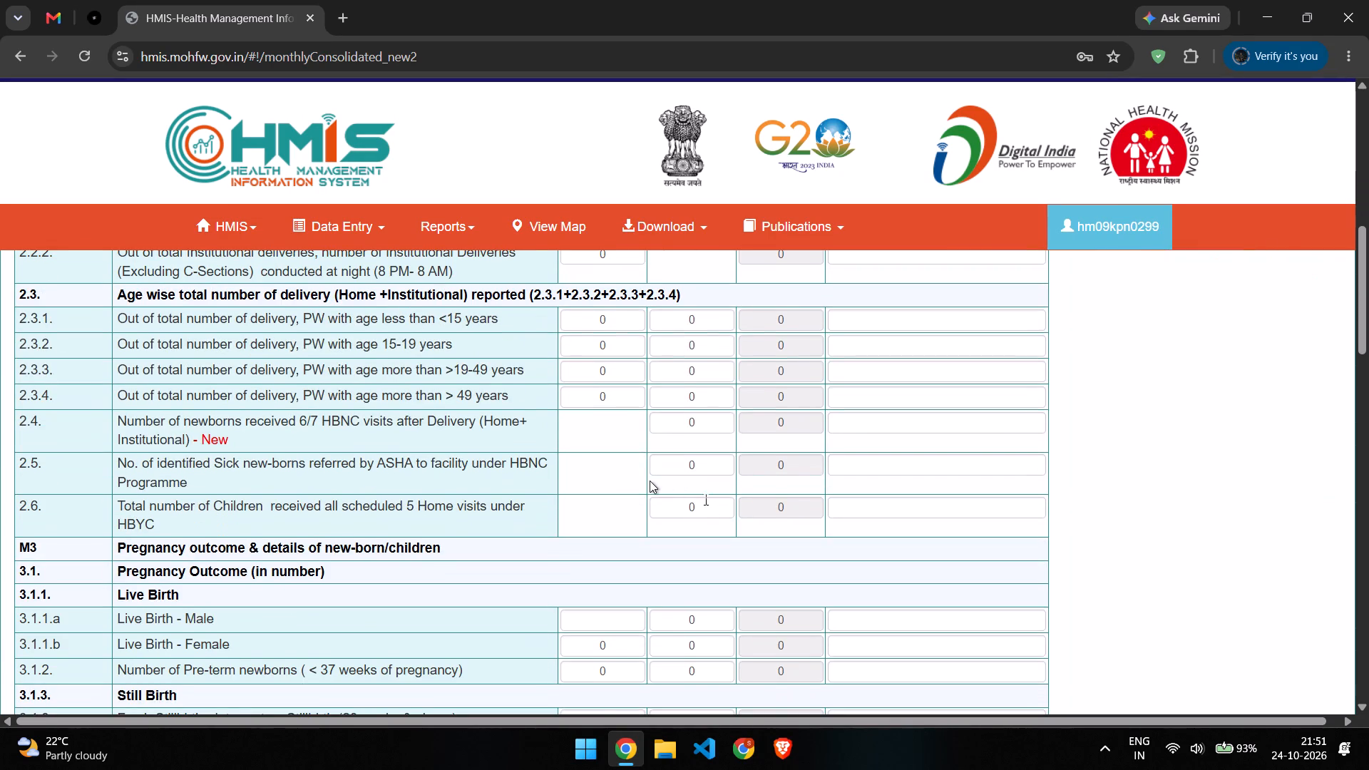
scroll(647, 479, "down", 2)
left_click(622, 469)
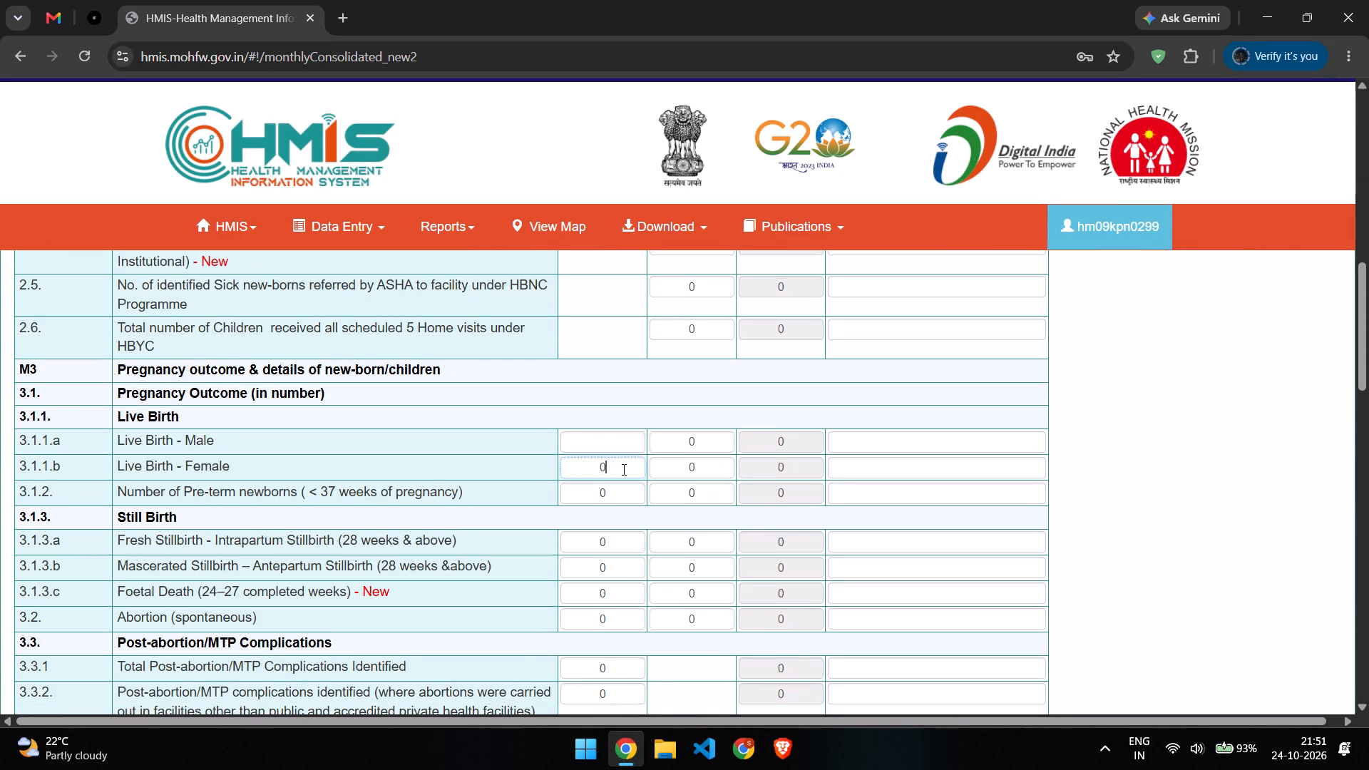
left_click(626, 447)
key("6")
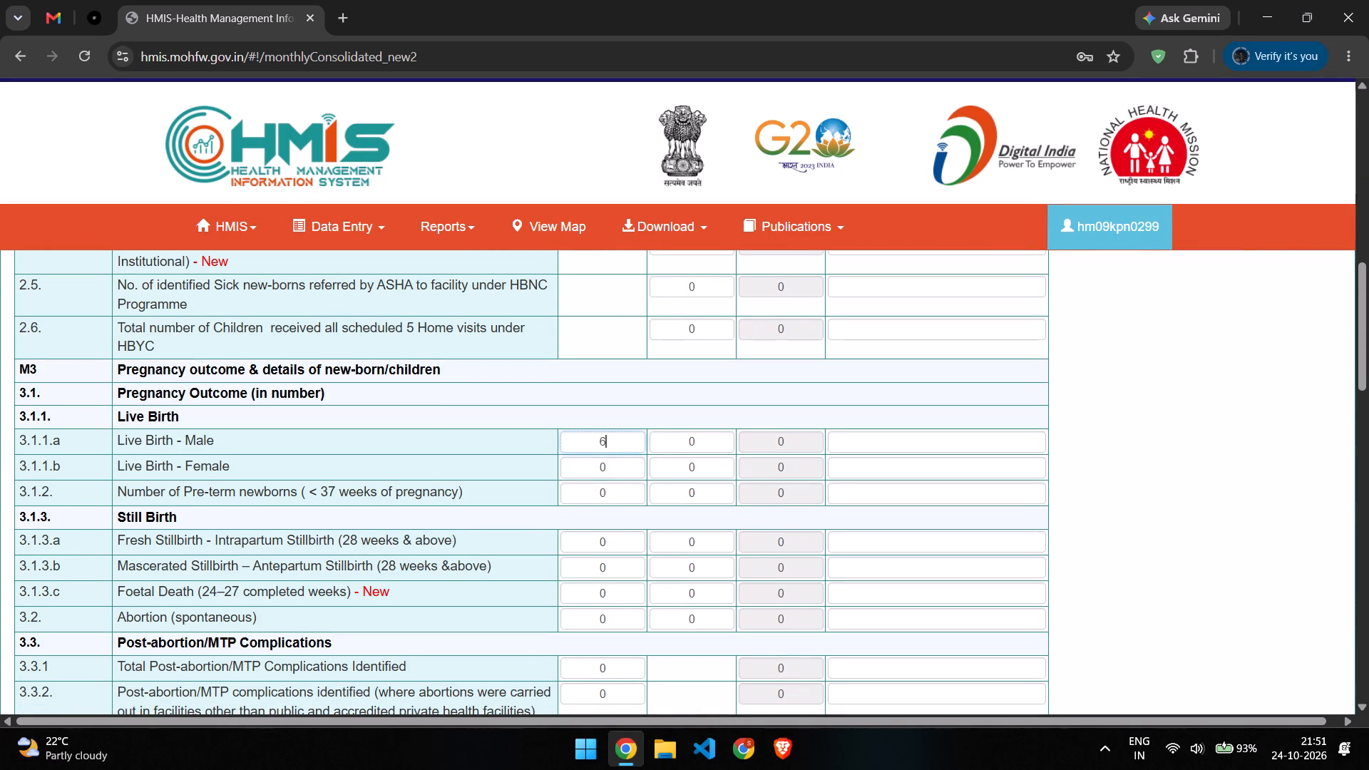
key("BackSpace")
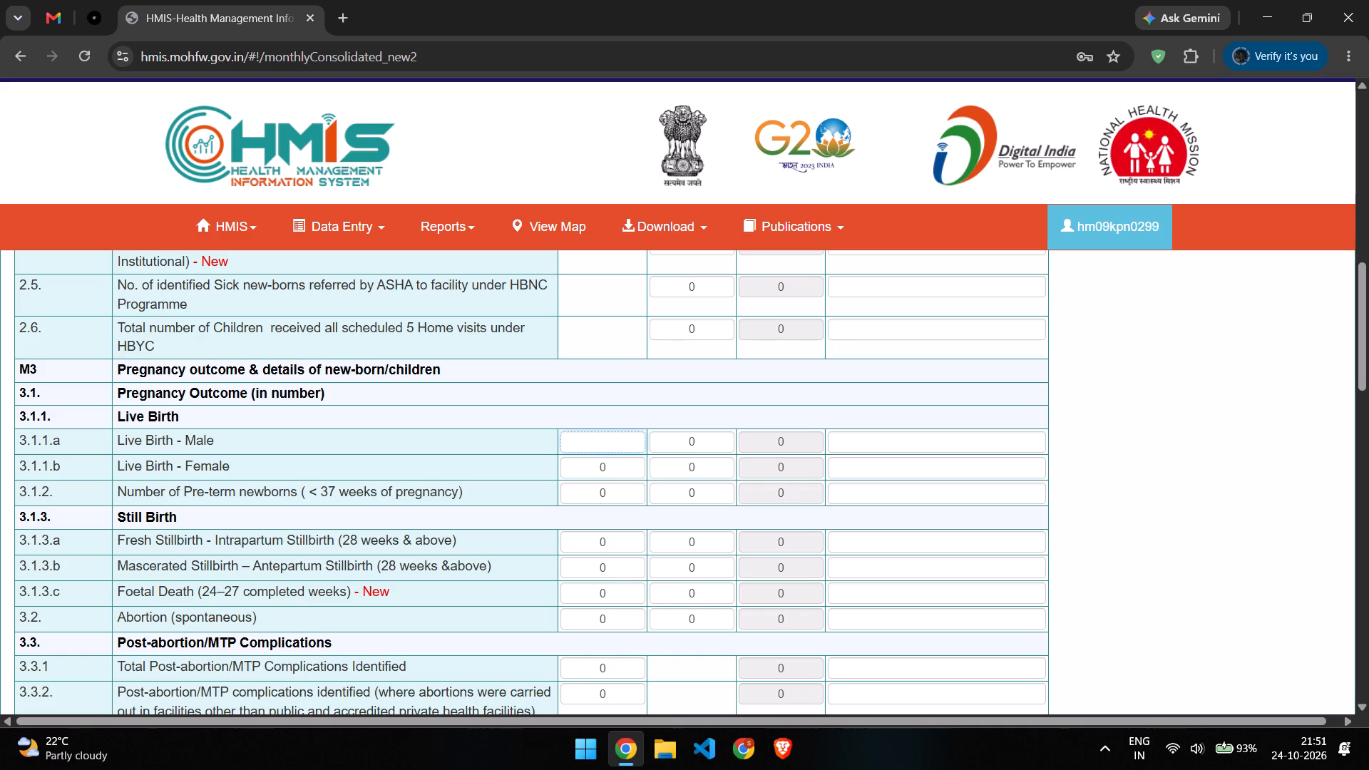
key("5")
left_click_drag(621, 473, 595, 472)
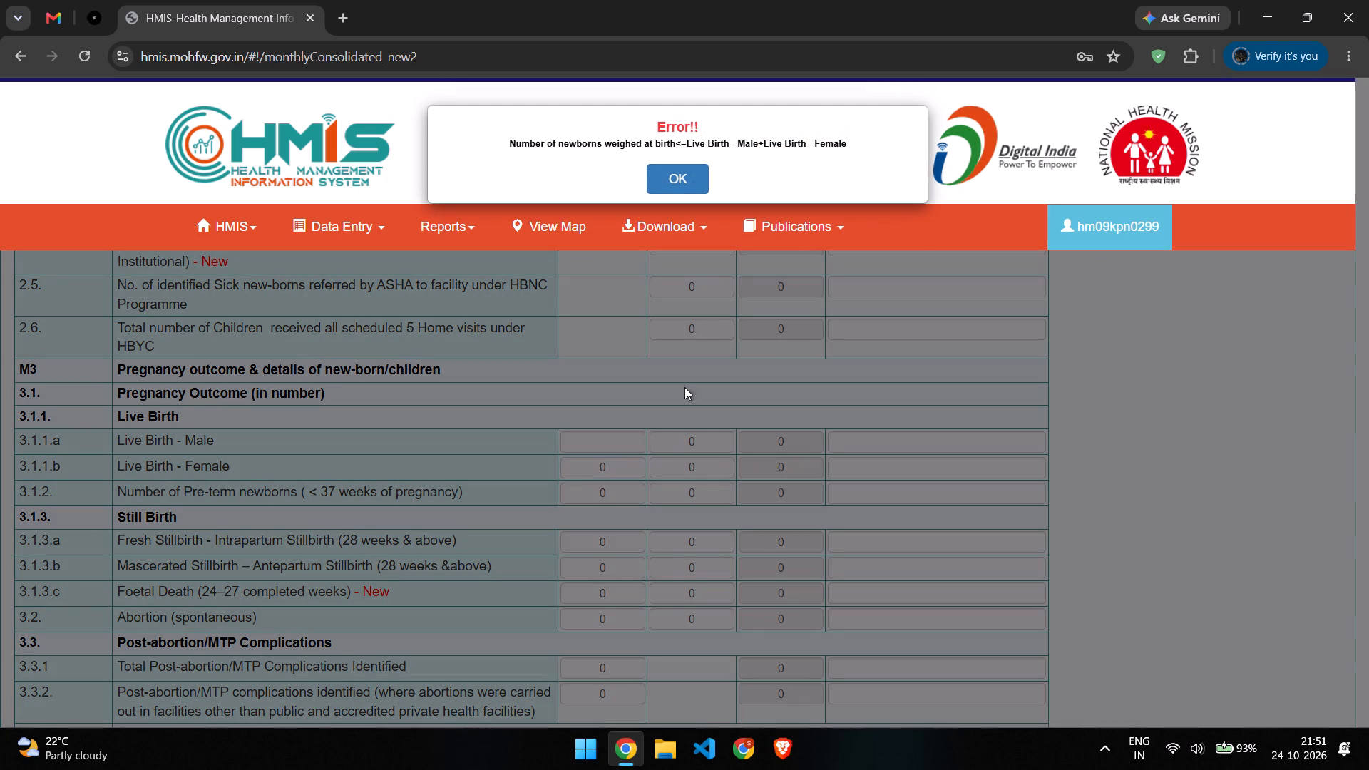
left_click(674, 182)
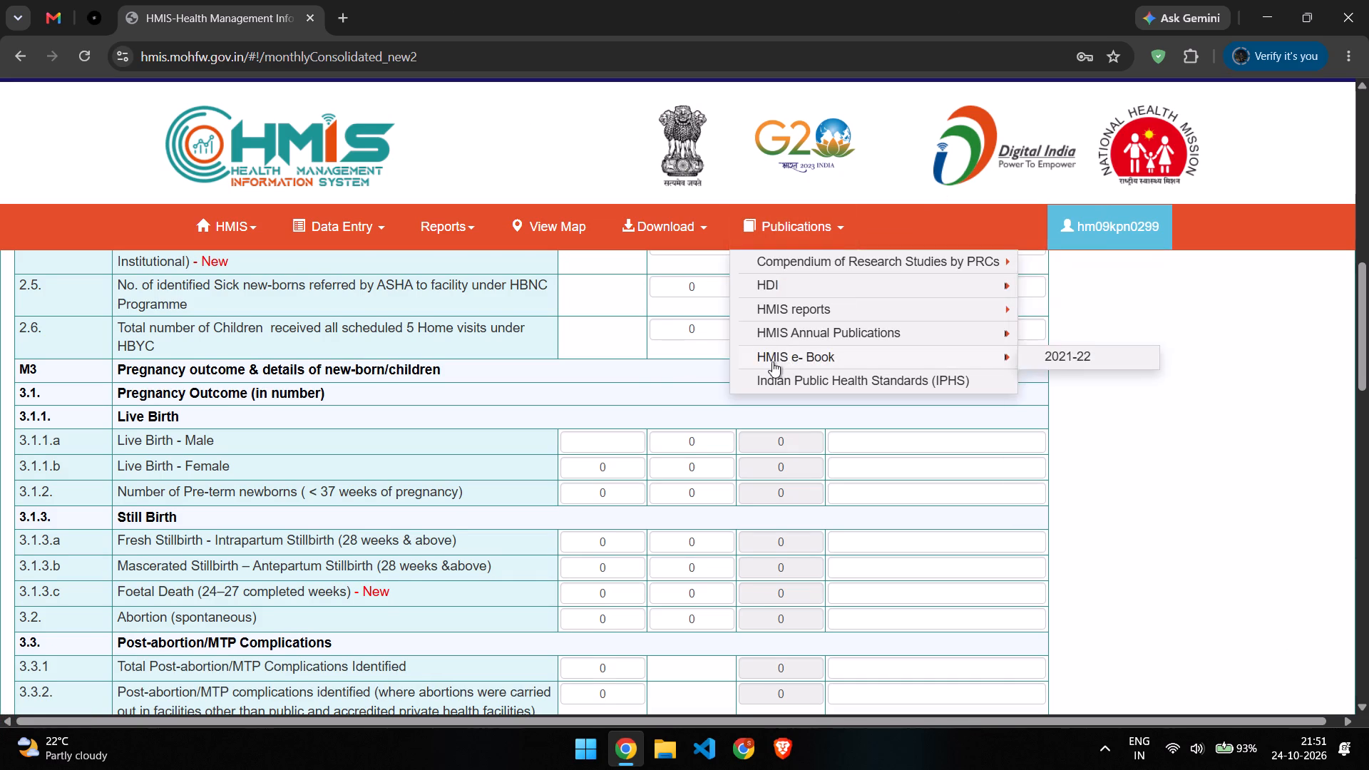
Switch to Part-A M1 and review the antenatal care entries, checking the pre-eclampsia (1.3.2) and haemoglobin test (1.4.1) fields.
scroll(644, 387, "up", 7)
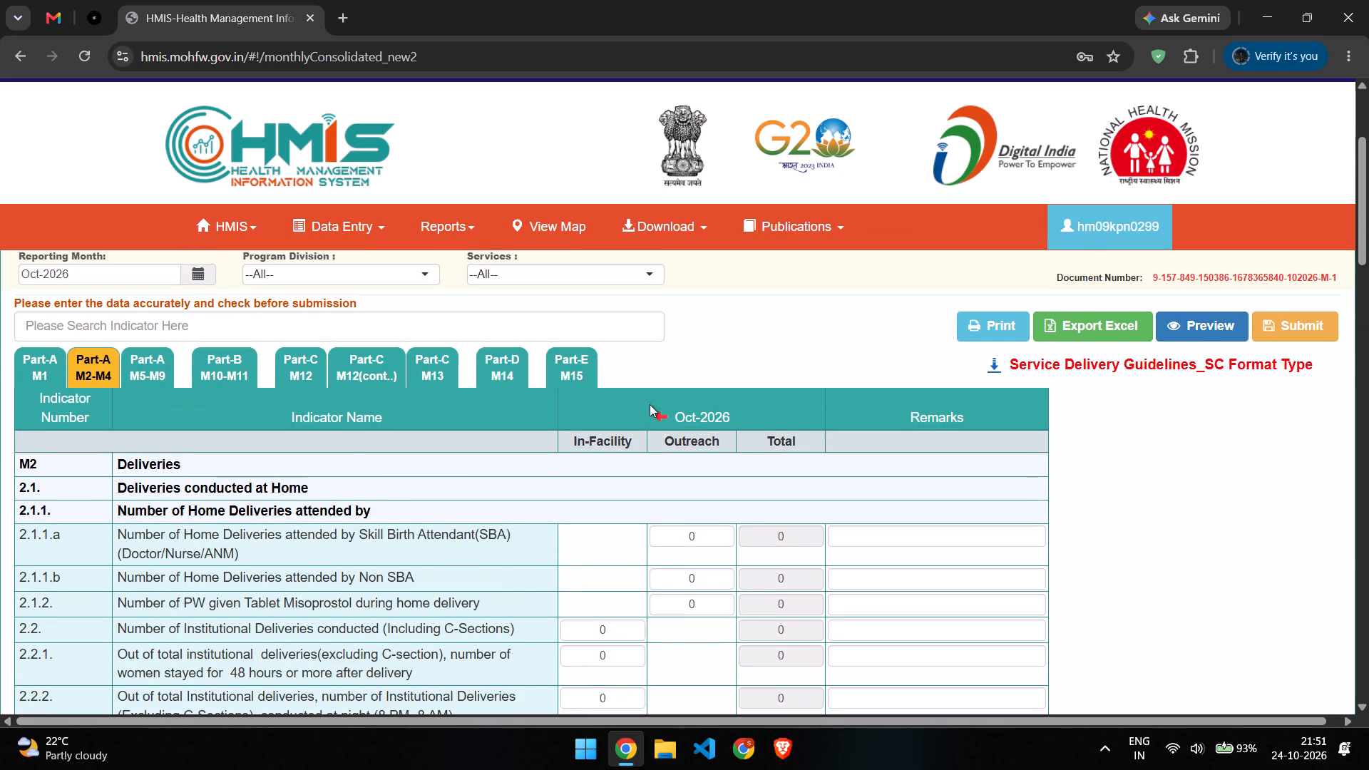
left_click(45, 375)
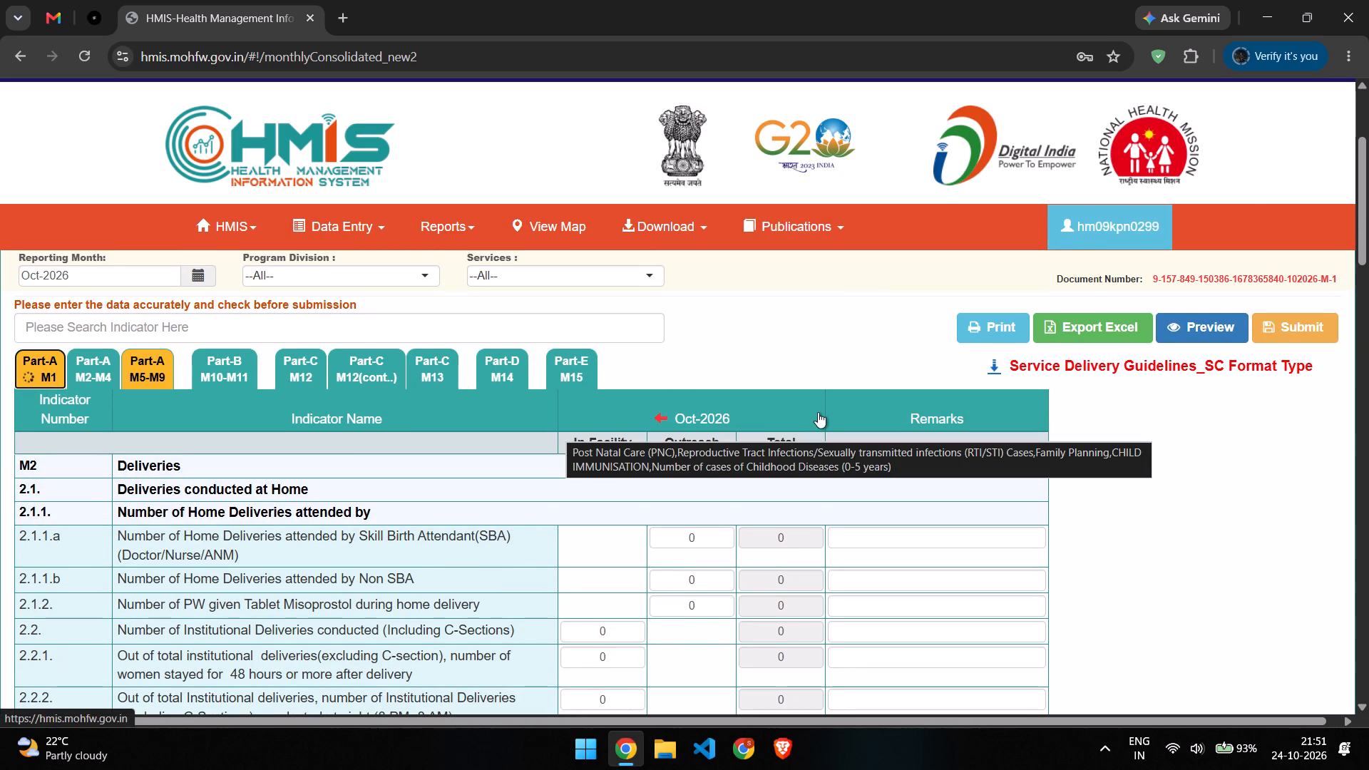
scroll(776, 463, "down", 2)
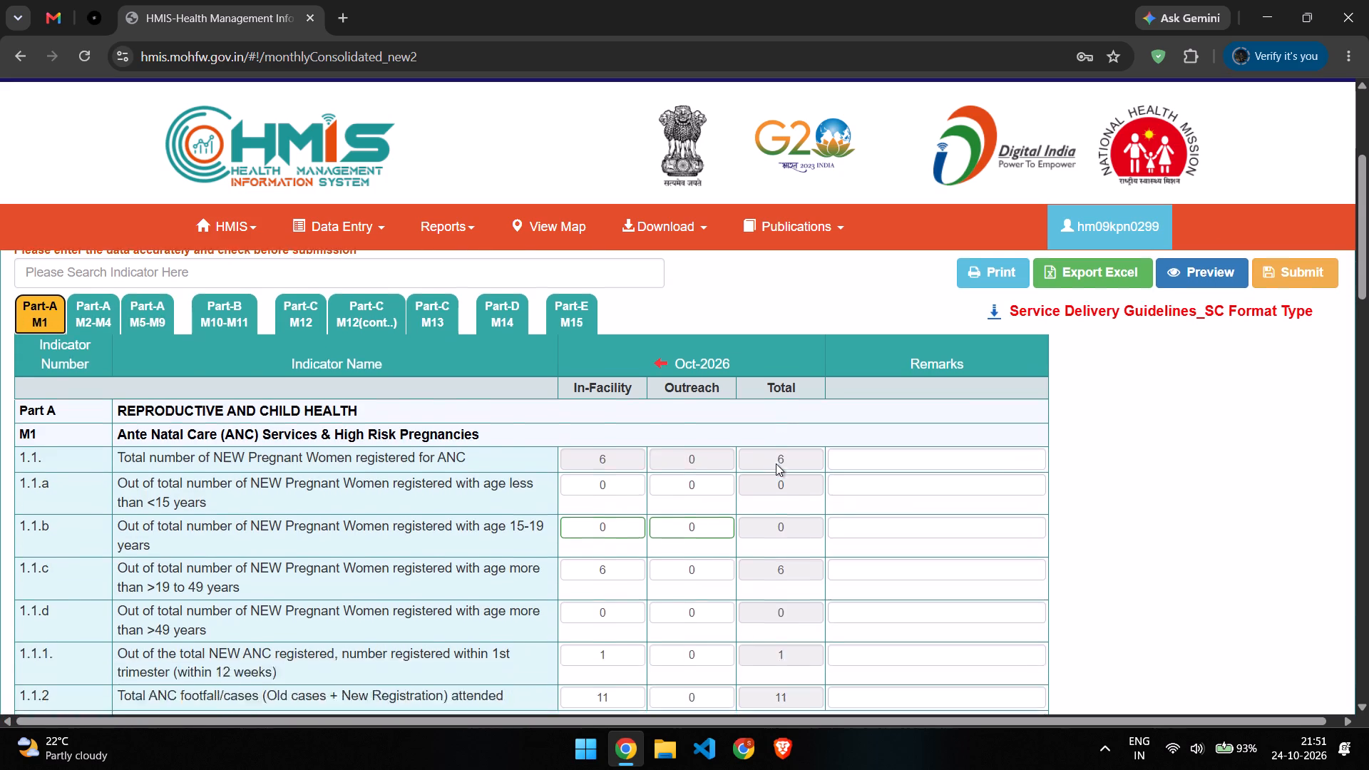
scroll(776, 463, "down", 1)
scroll(758, 470, "up", 1)
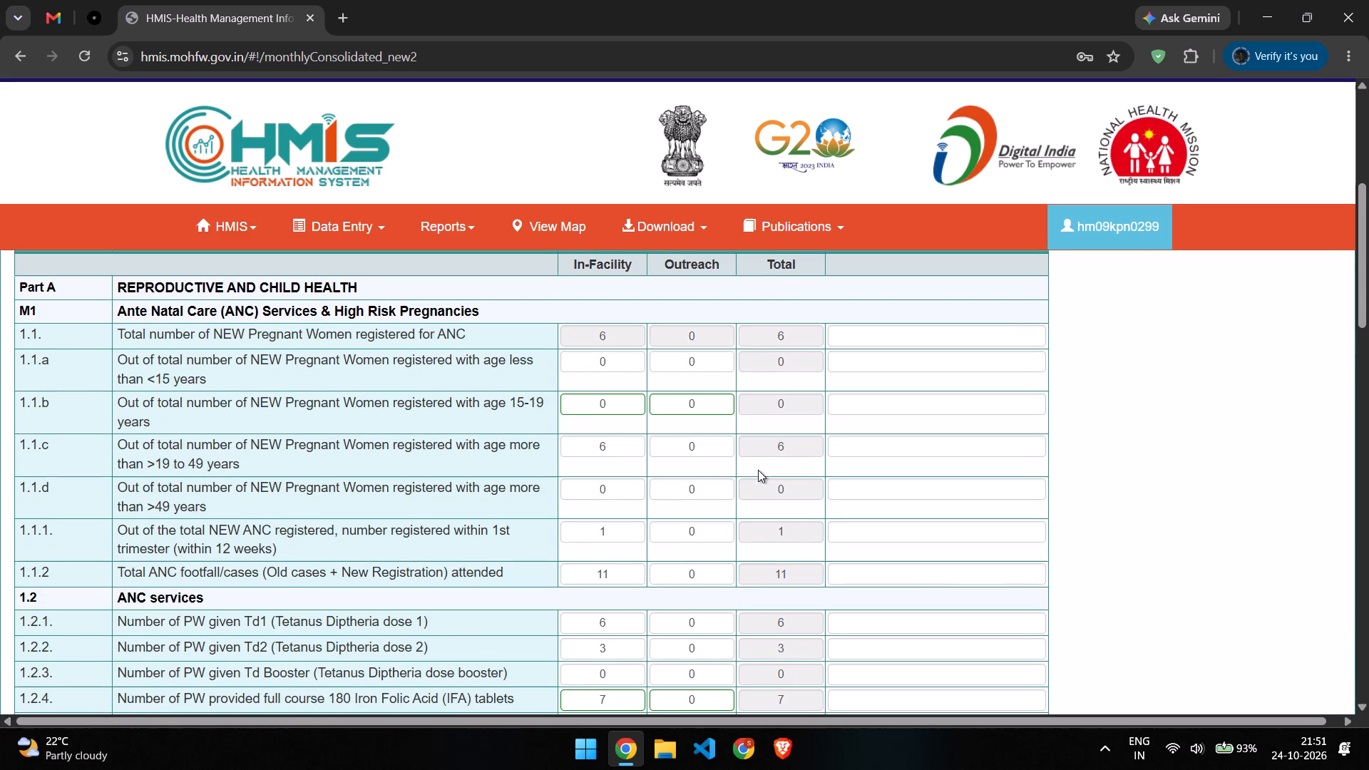
scroll(765, 471, "down", 5)
left_click(630, 431)
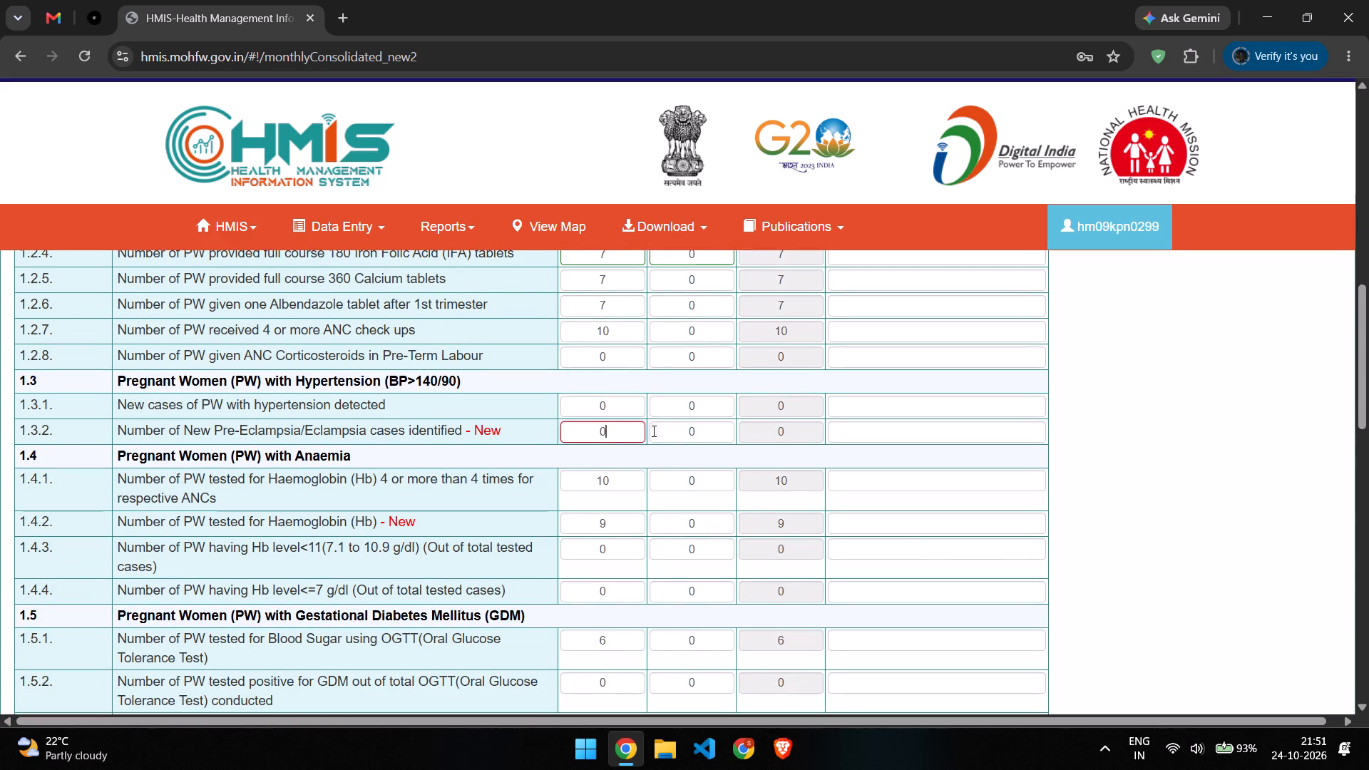
left_click(655, 430)
left_click(630, 491)
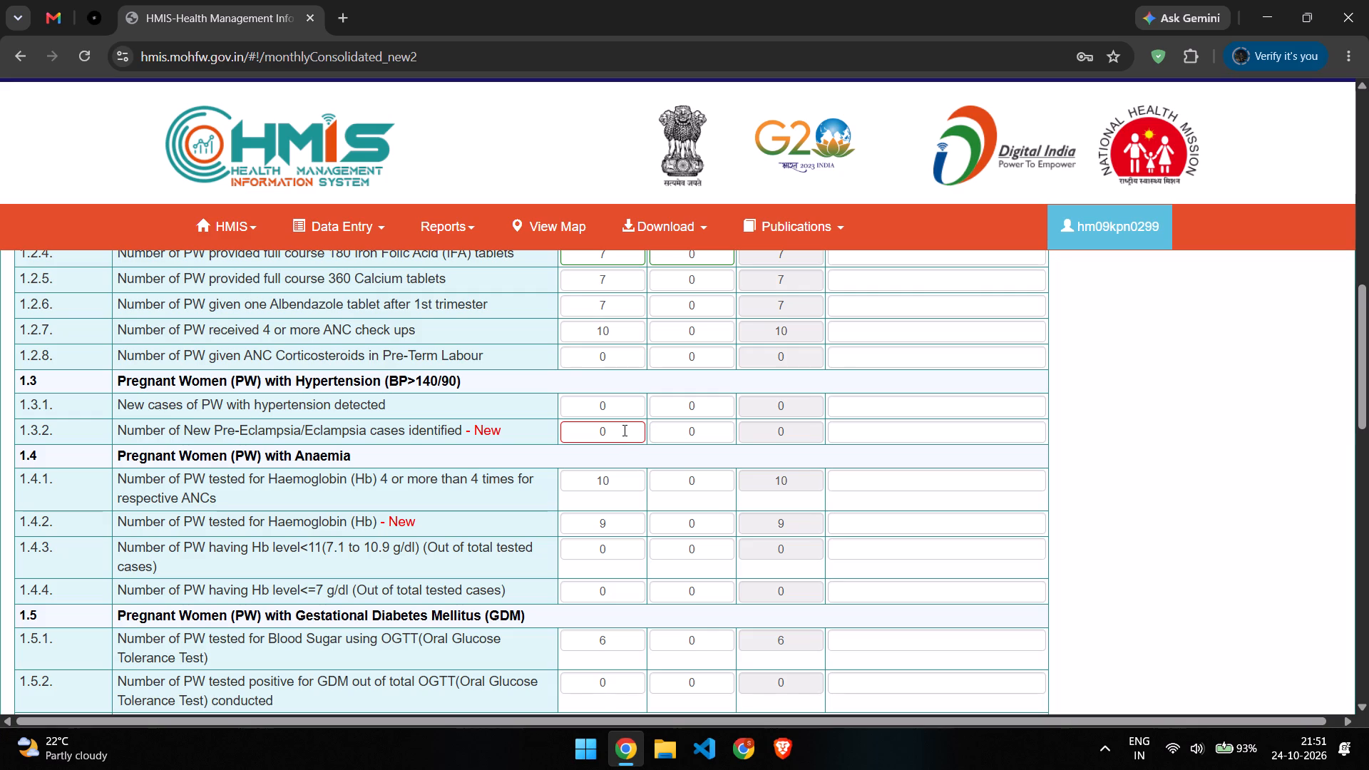
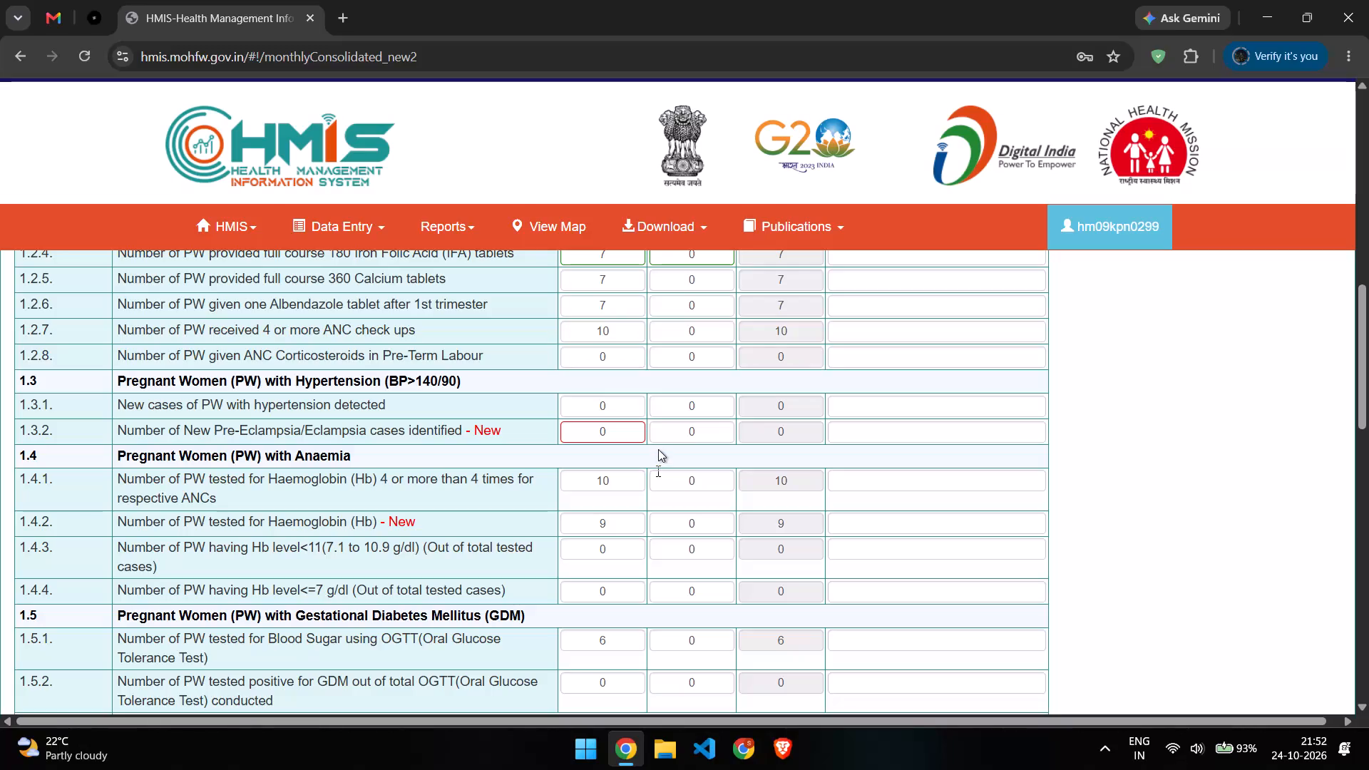
Re-enter 0 for In-Facility new pre-eclampsia/eclampsia cases (1.3.2) in the M1 section.
left_click(657, 438)
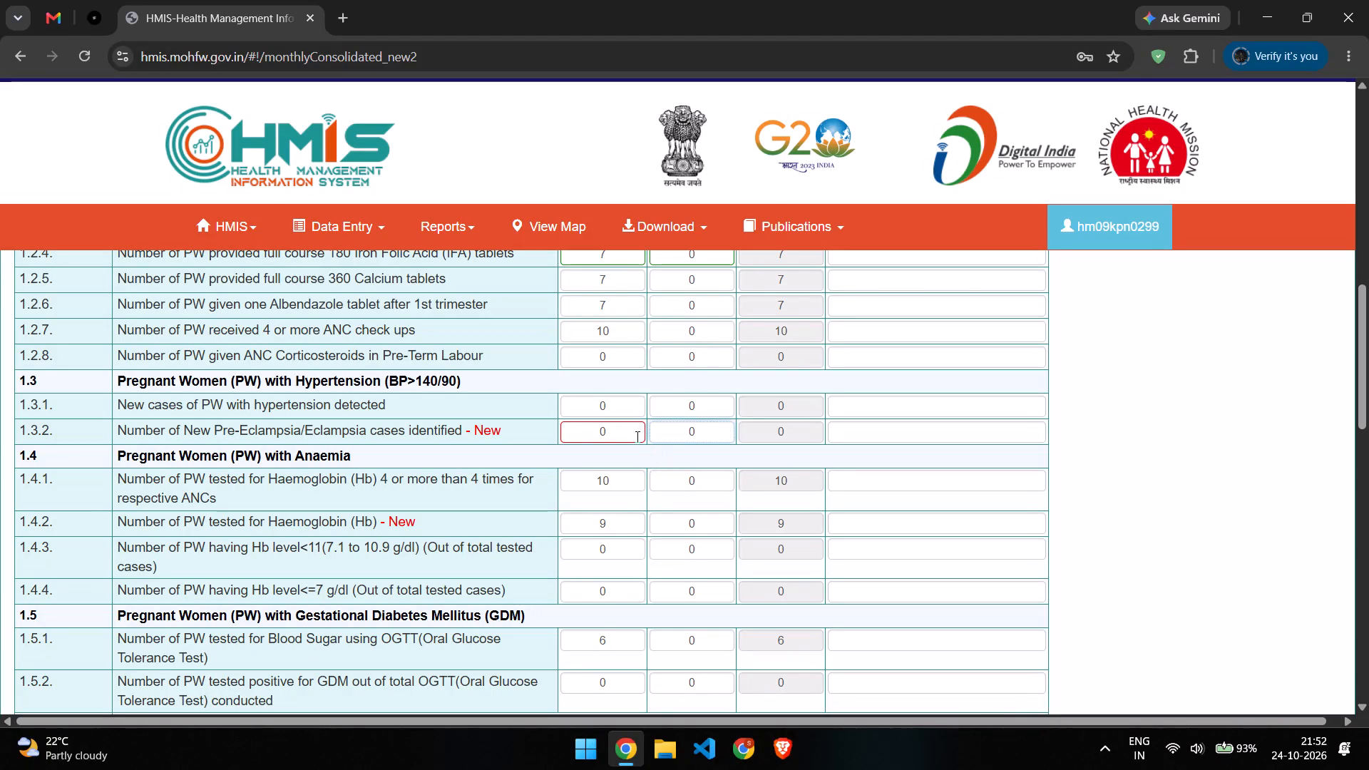
left_click_drag(625, 436, 597, 432)
key("0")
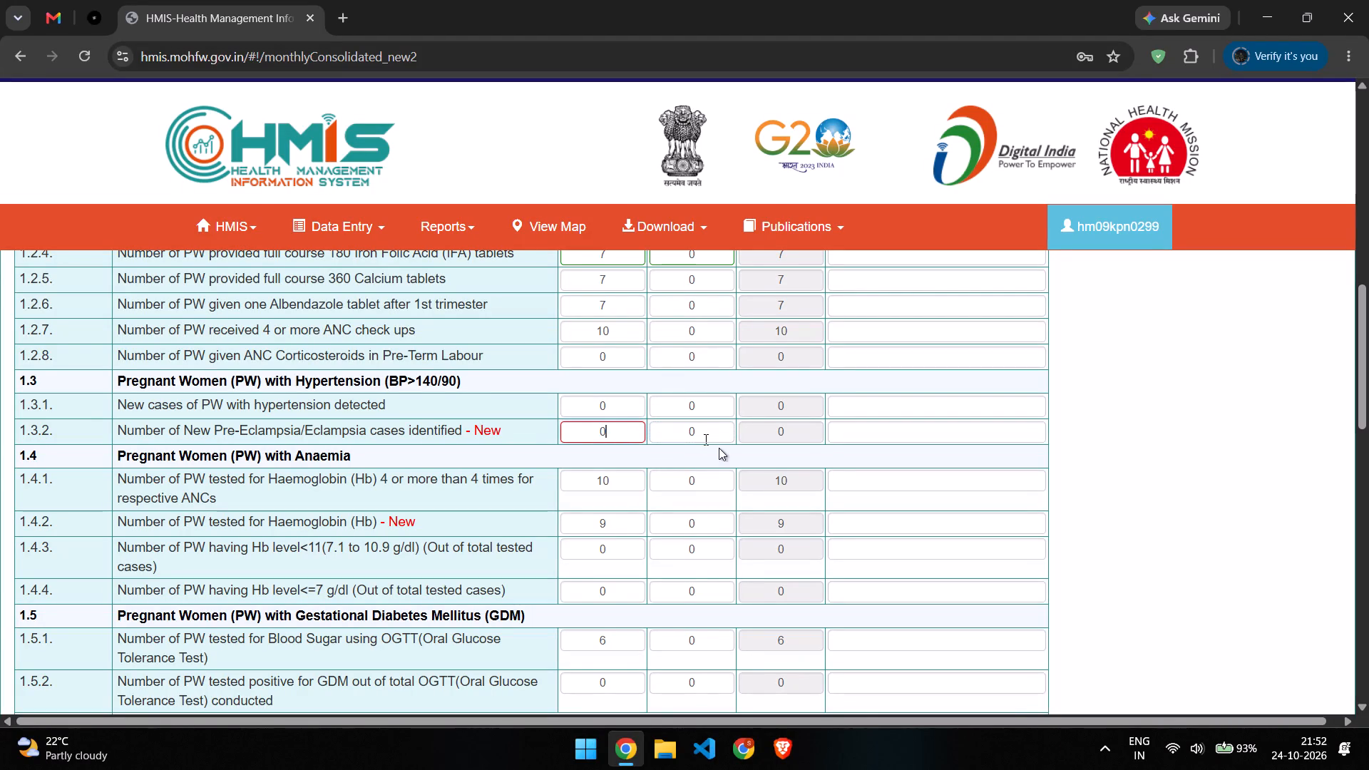
left_click(629, 483)
left_click(664, 429)
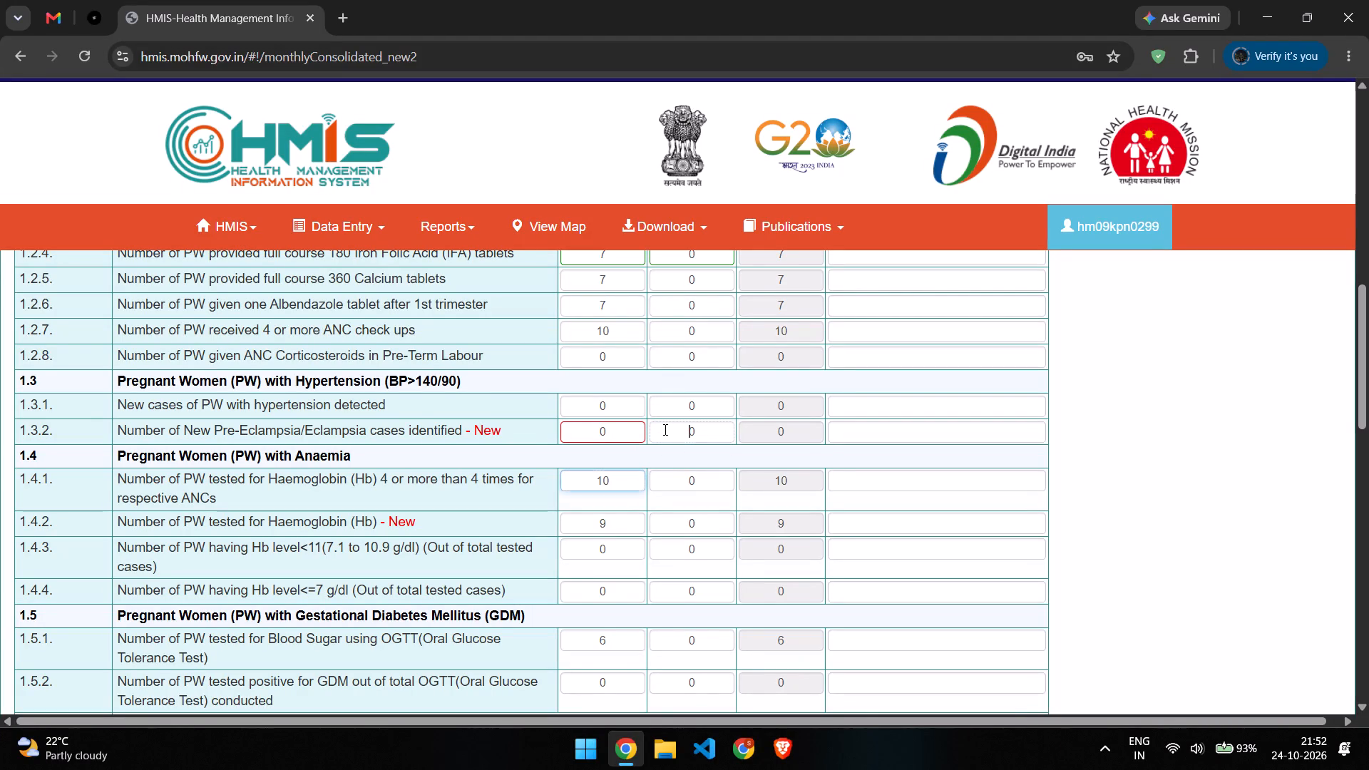
left_click(613, 436)
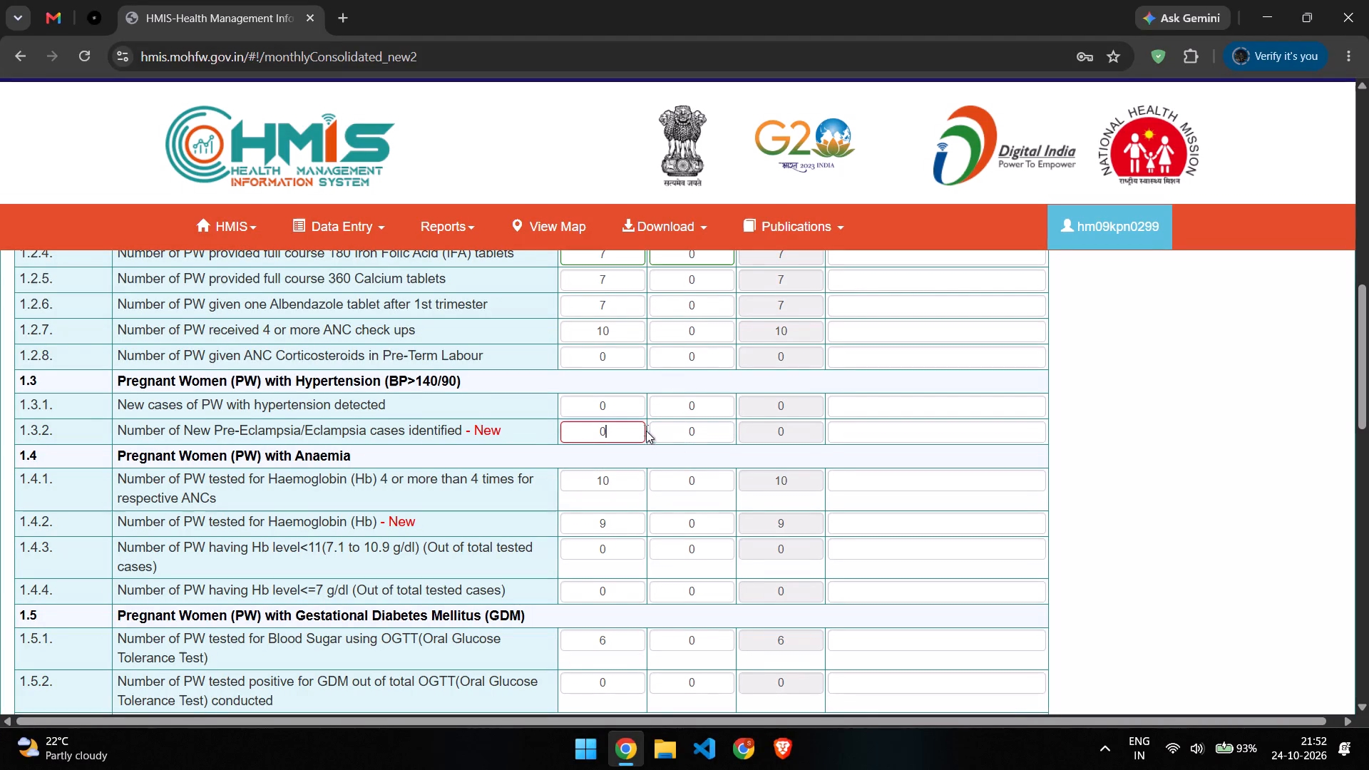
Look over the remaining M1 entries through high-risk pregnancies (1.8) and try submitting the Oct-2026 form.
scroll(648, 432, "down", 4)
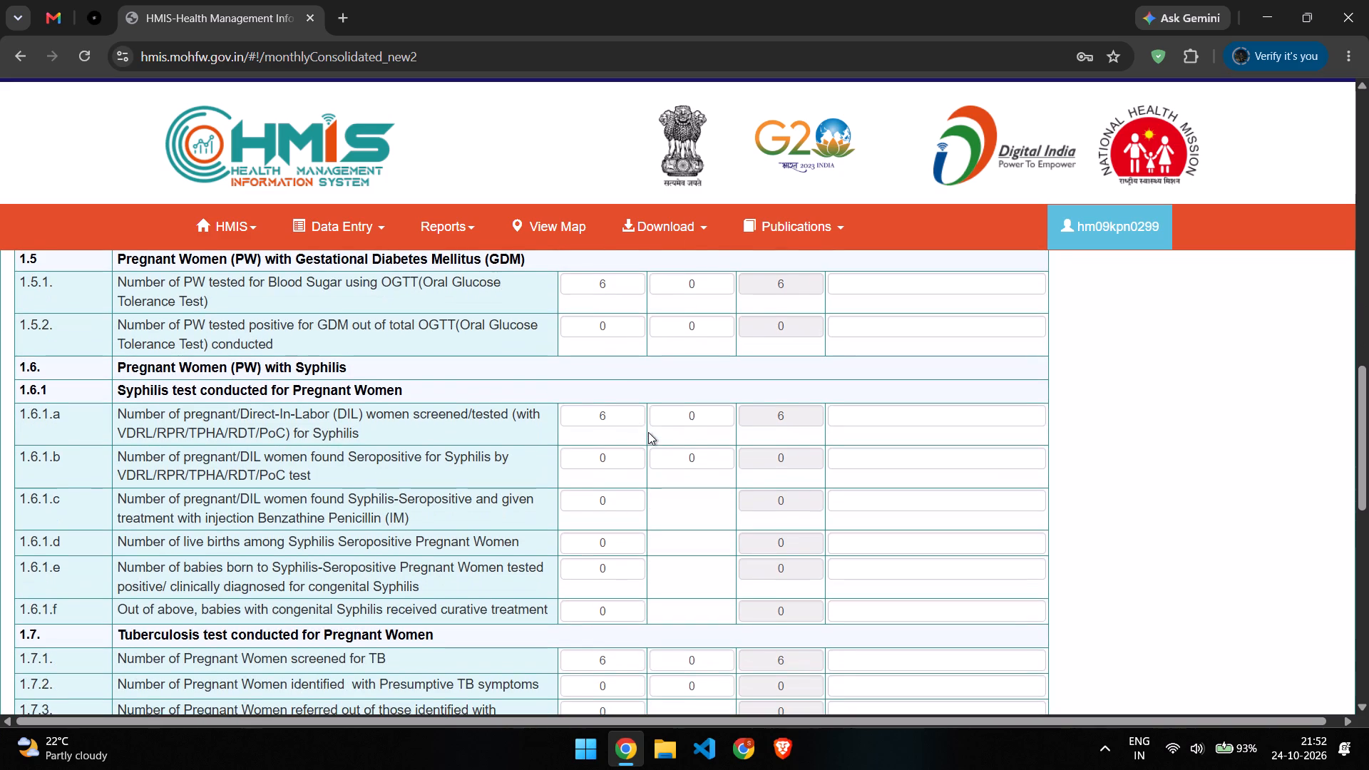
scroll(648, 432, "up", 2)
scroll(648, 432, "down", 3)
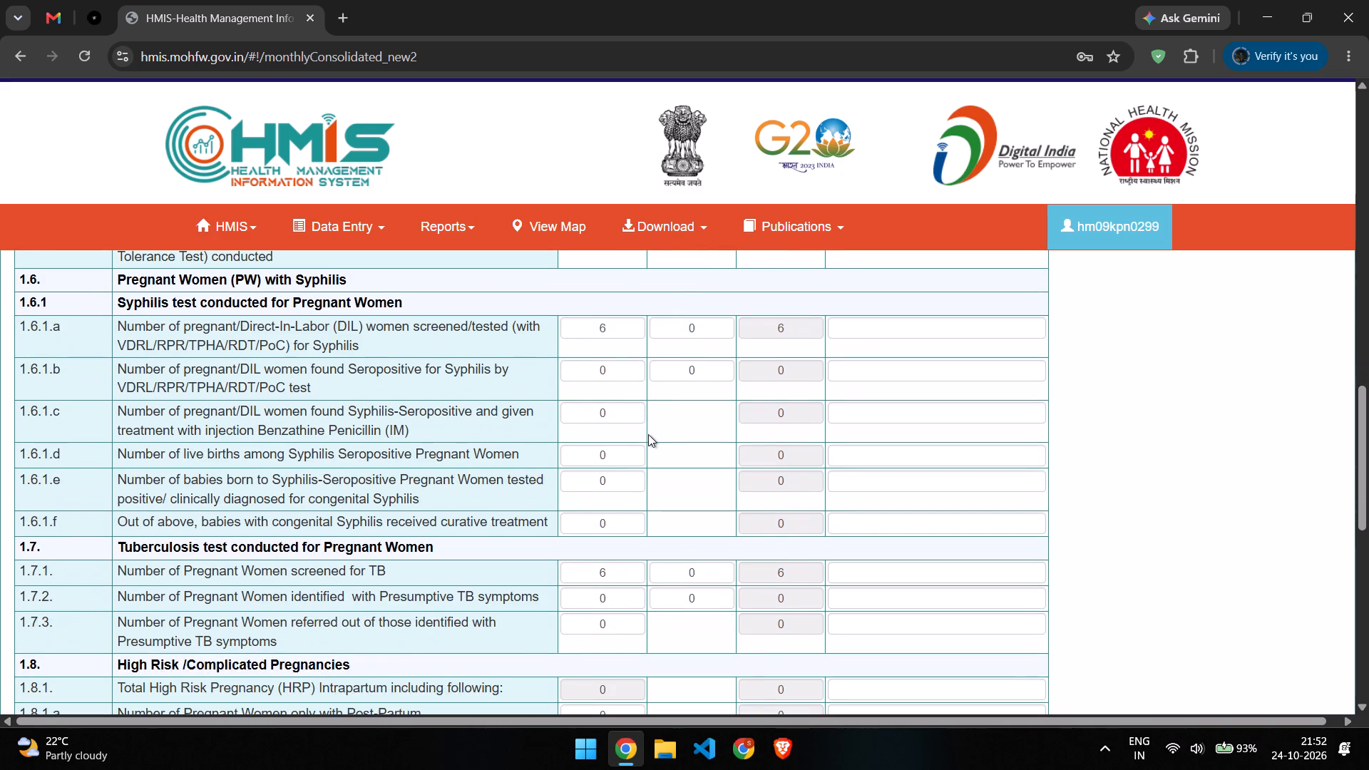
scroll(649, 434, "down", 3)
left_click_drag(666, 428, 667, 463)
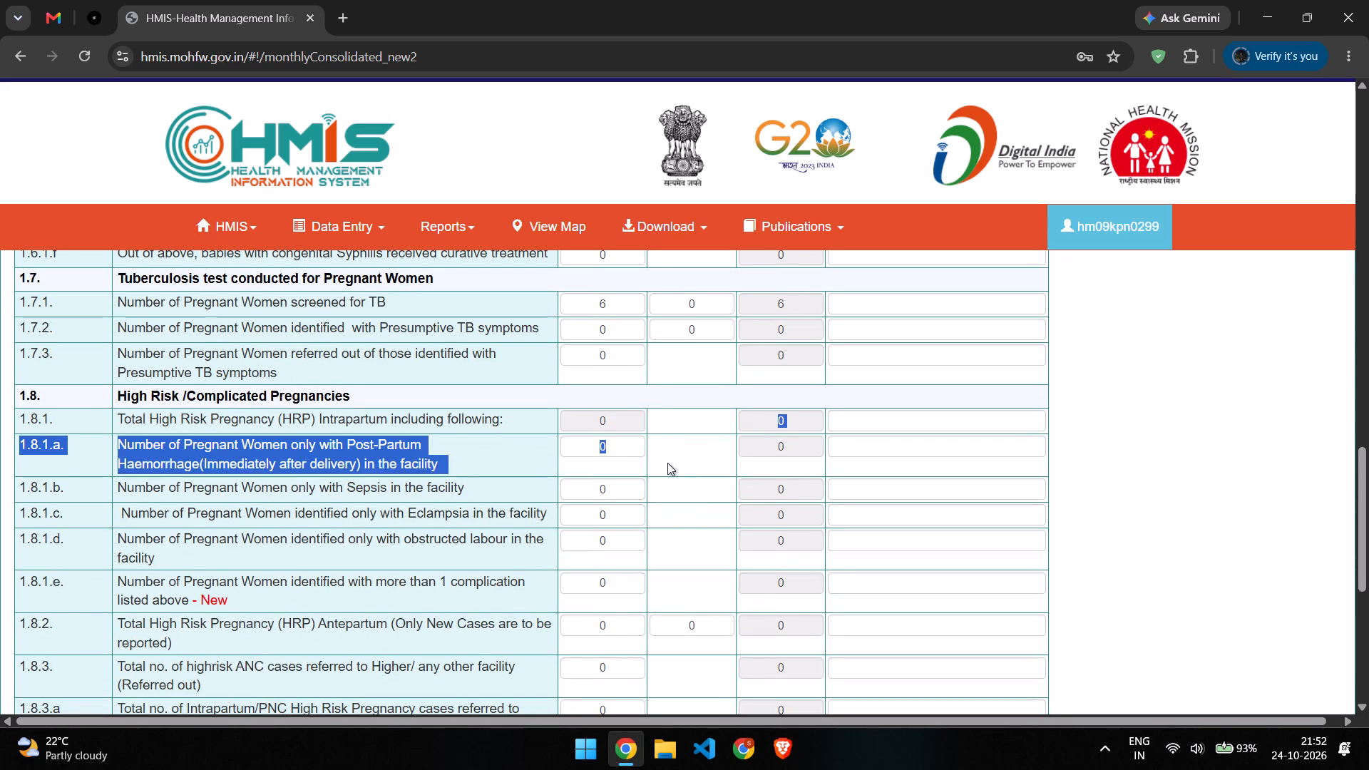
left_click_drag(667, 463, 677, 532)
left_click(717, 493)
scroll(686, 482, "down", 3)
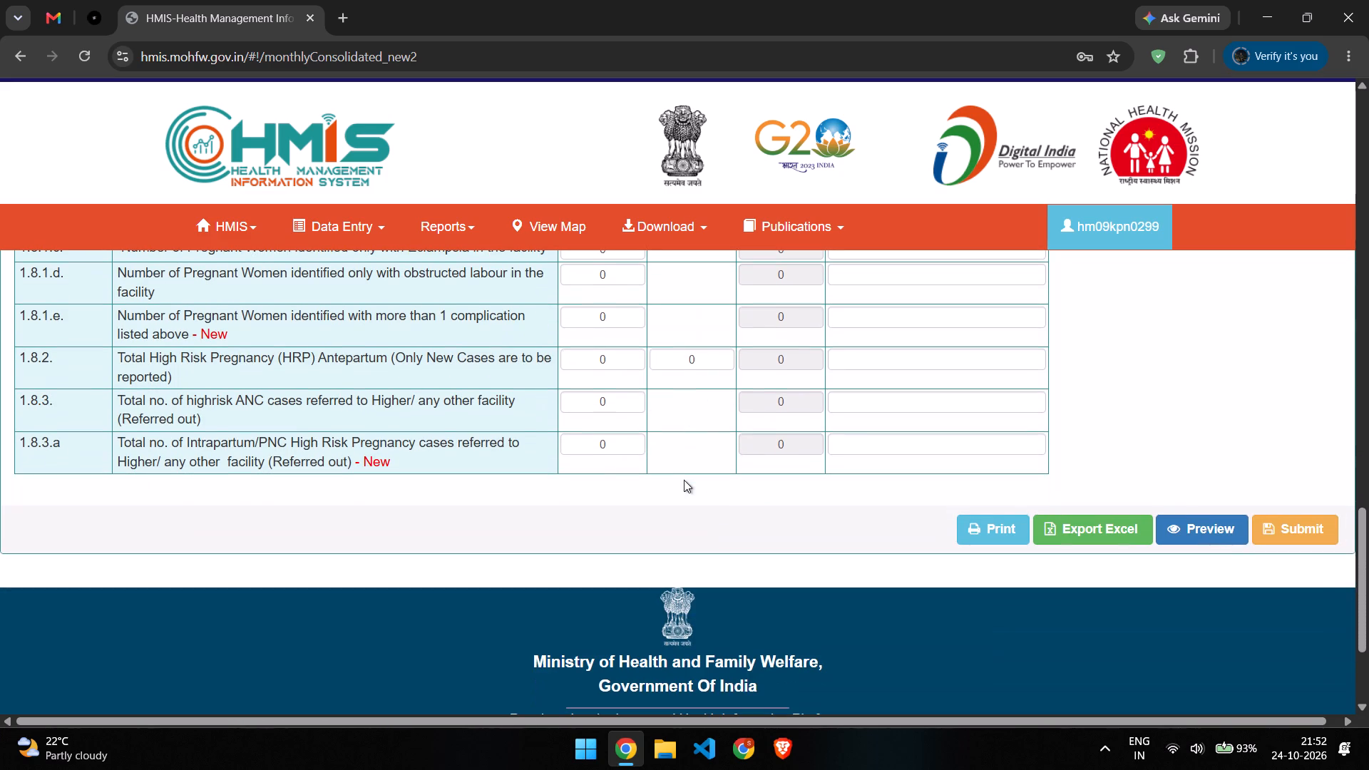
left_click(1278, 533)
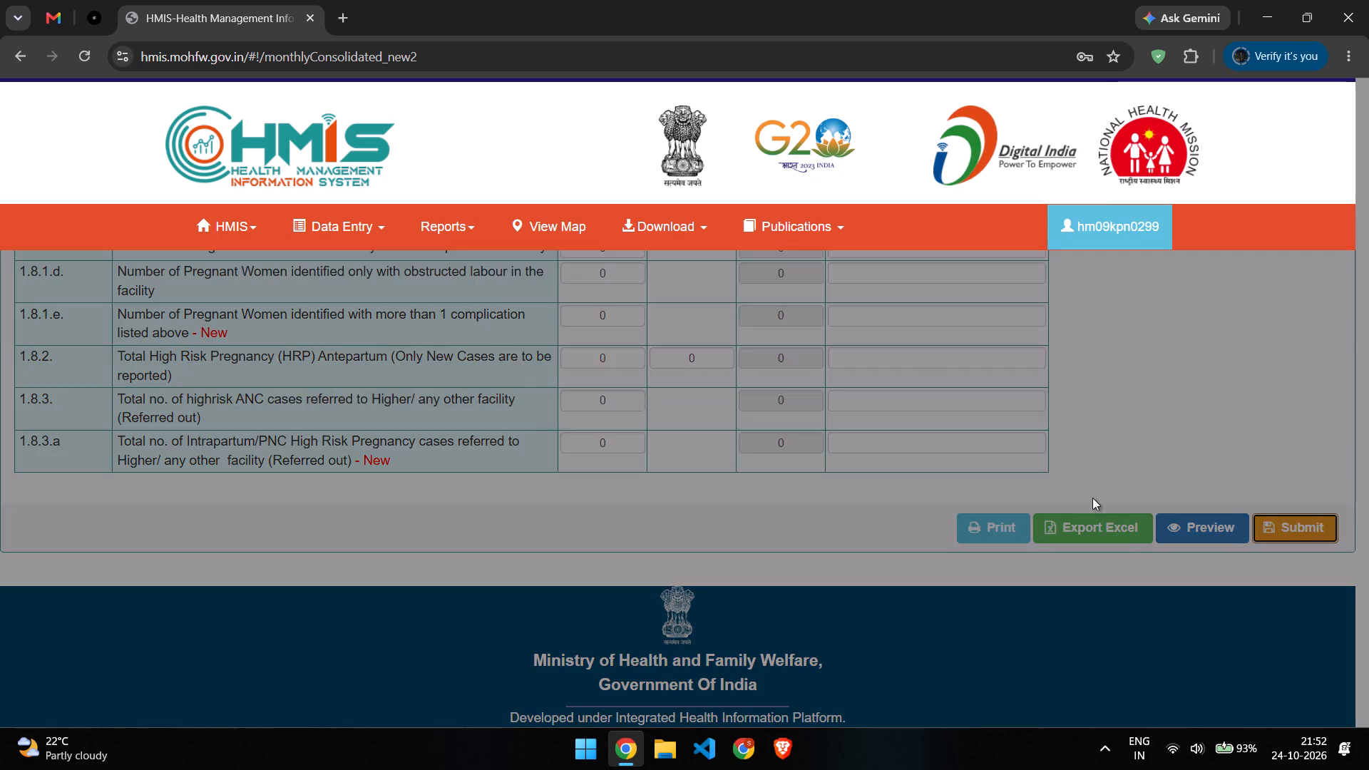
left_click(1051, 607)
Switch to Part-A M2-M4 and enter 0 for In-Facility male live births (3.1.1.a).
scroll(614, 431, "up", 2)
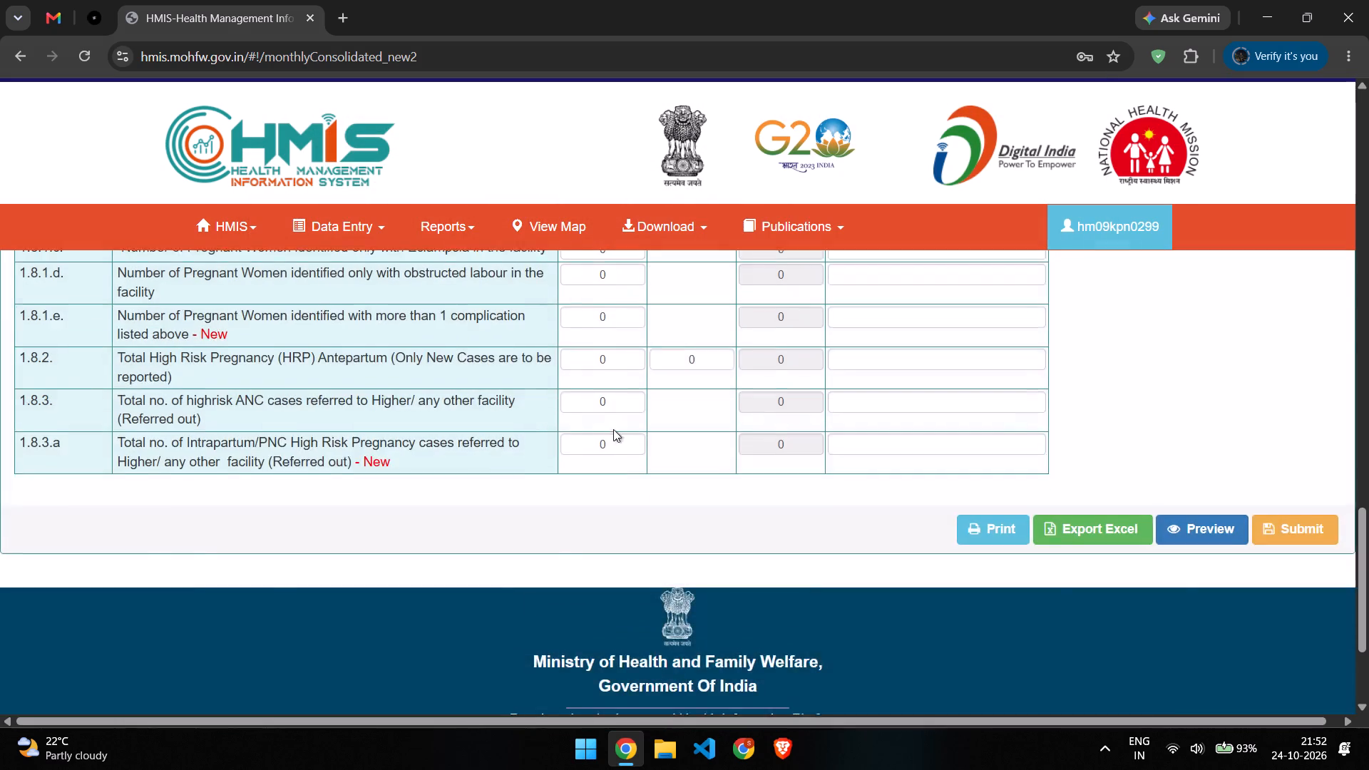
scroll(613, 429, "up", 6)
scroll(612, 420, "down", 1)
scroll(612, 420, "up", 8)
scroll(126, 456, "up", 4)
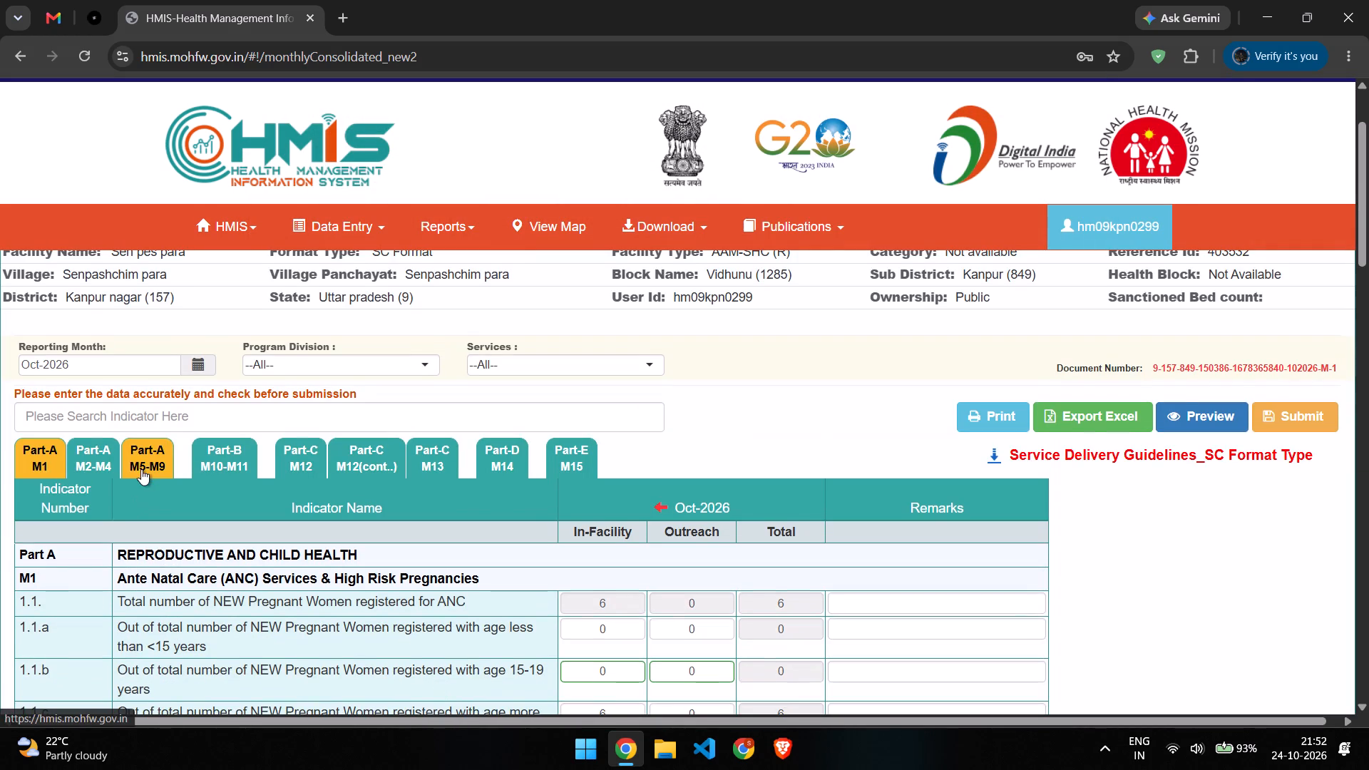
left_click(115, 456)
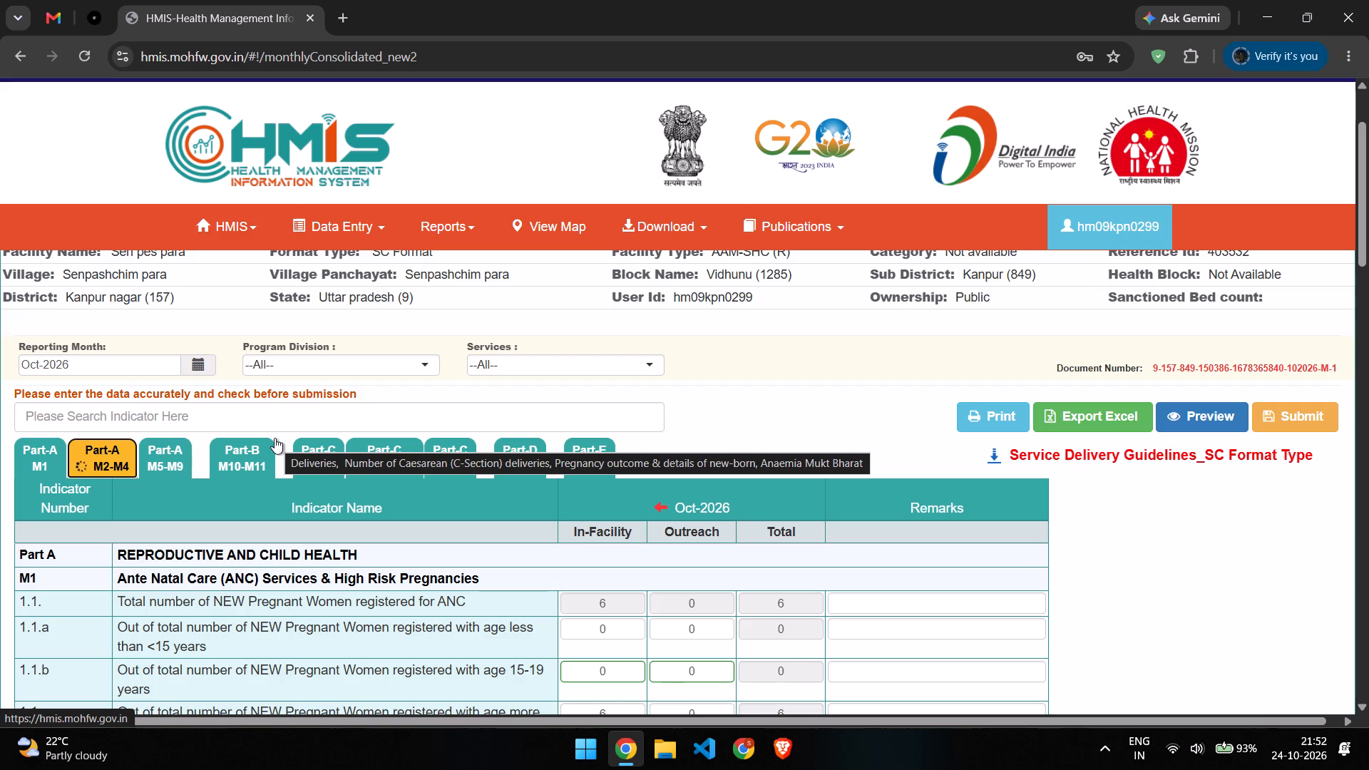
scroll(625, 423, "down", 2)
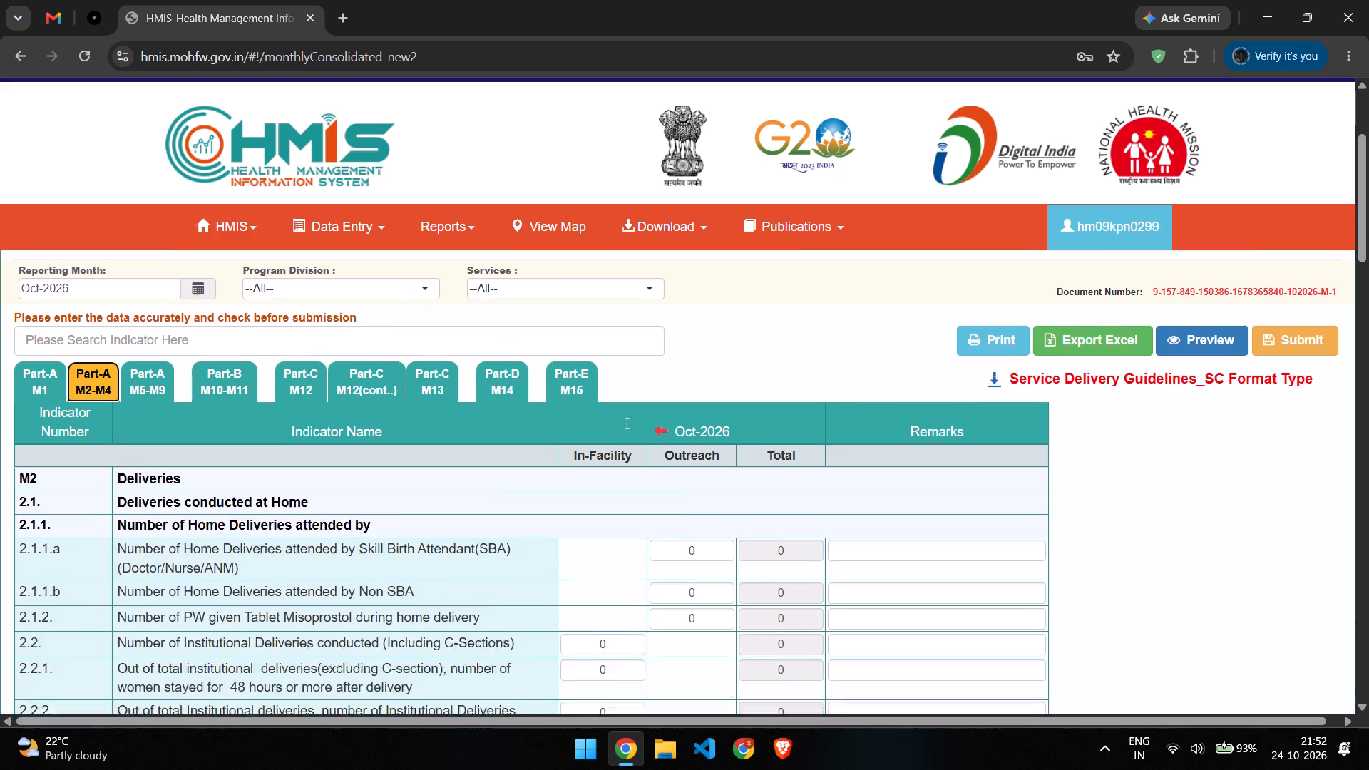
scroll(658, 456, "down", 3)
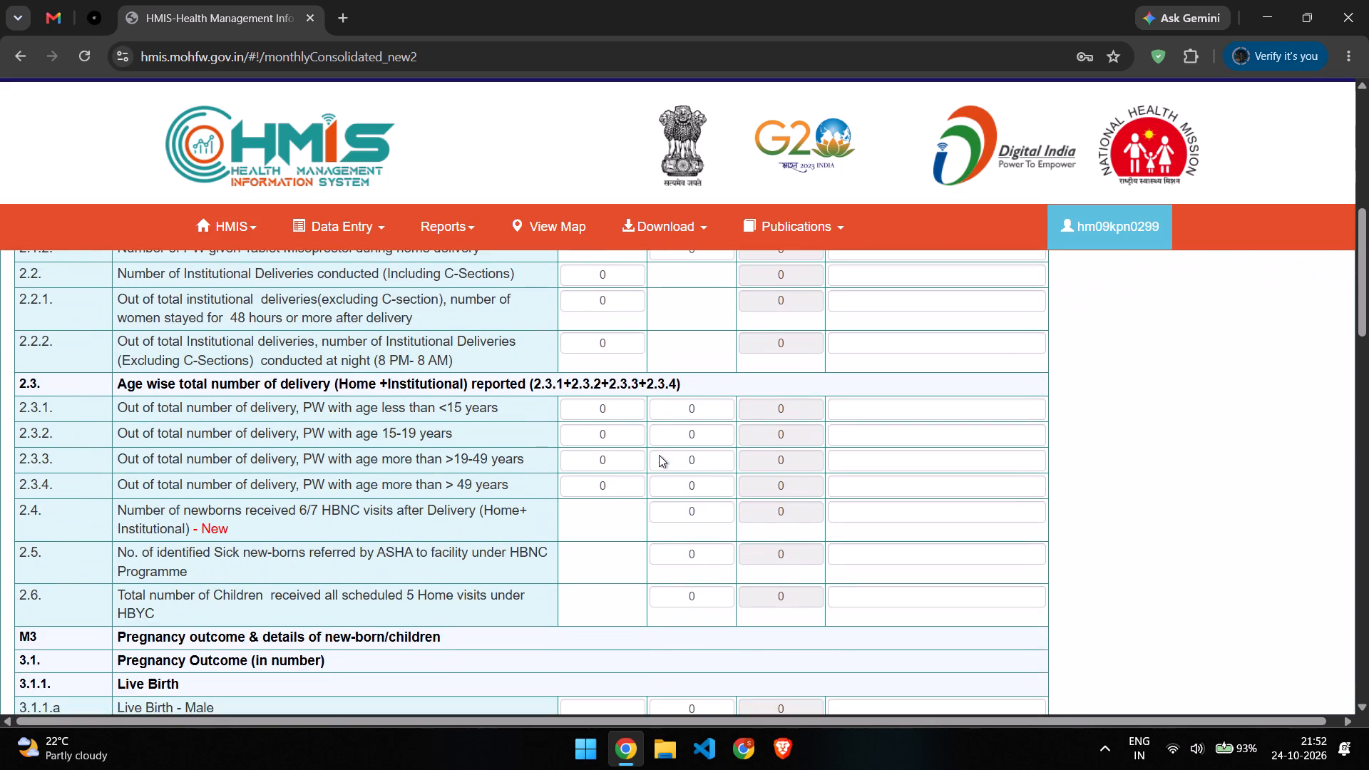
scroll(659, 455, "down", 2)
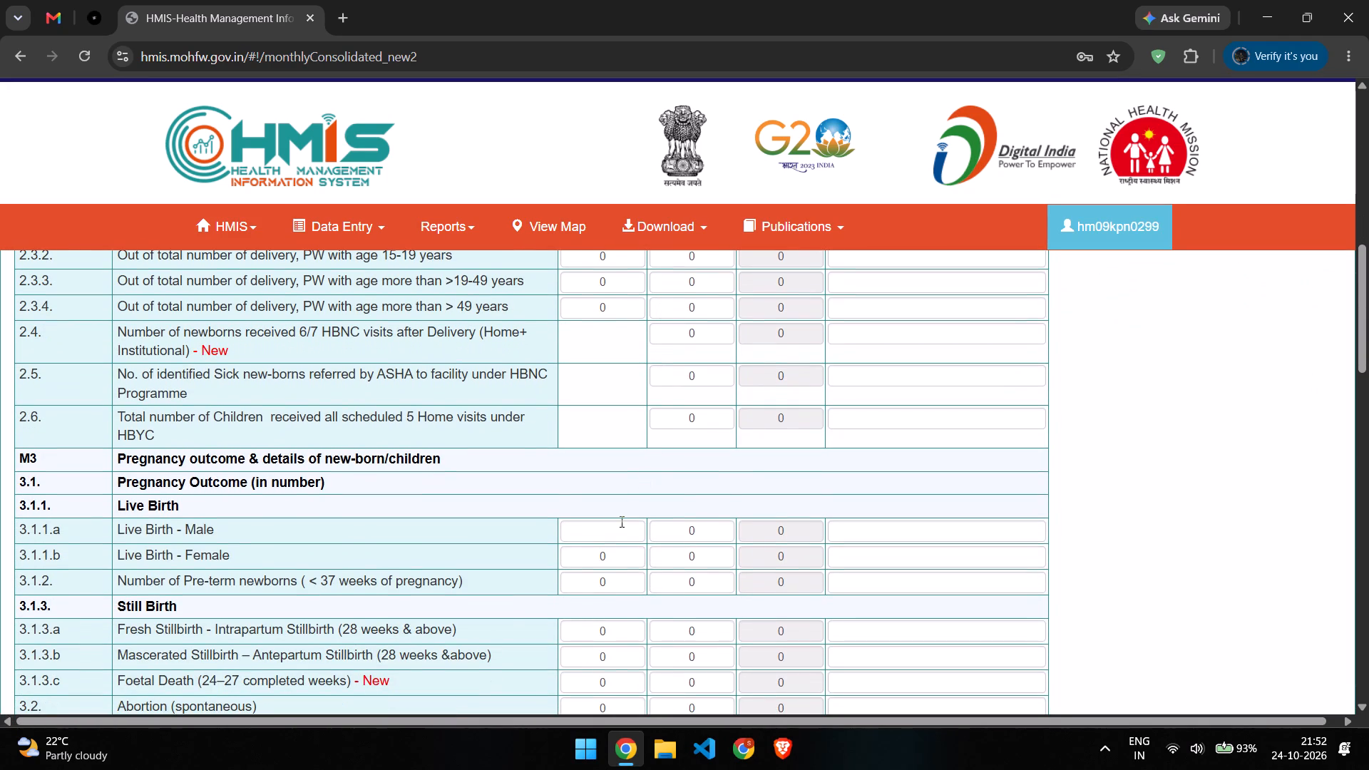
left_click(617, 523)
key("0")
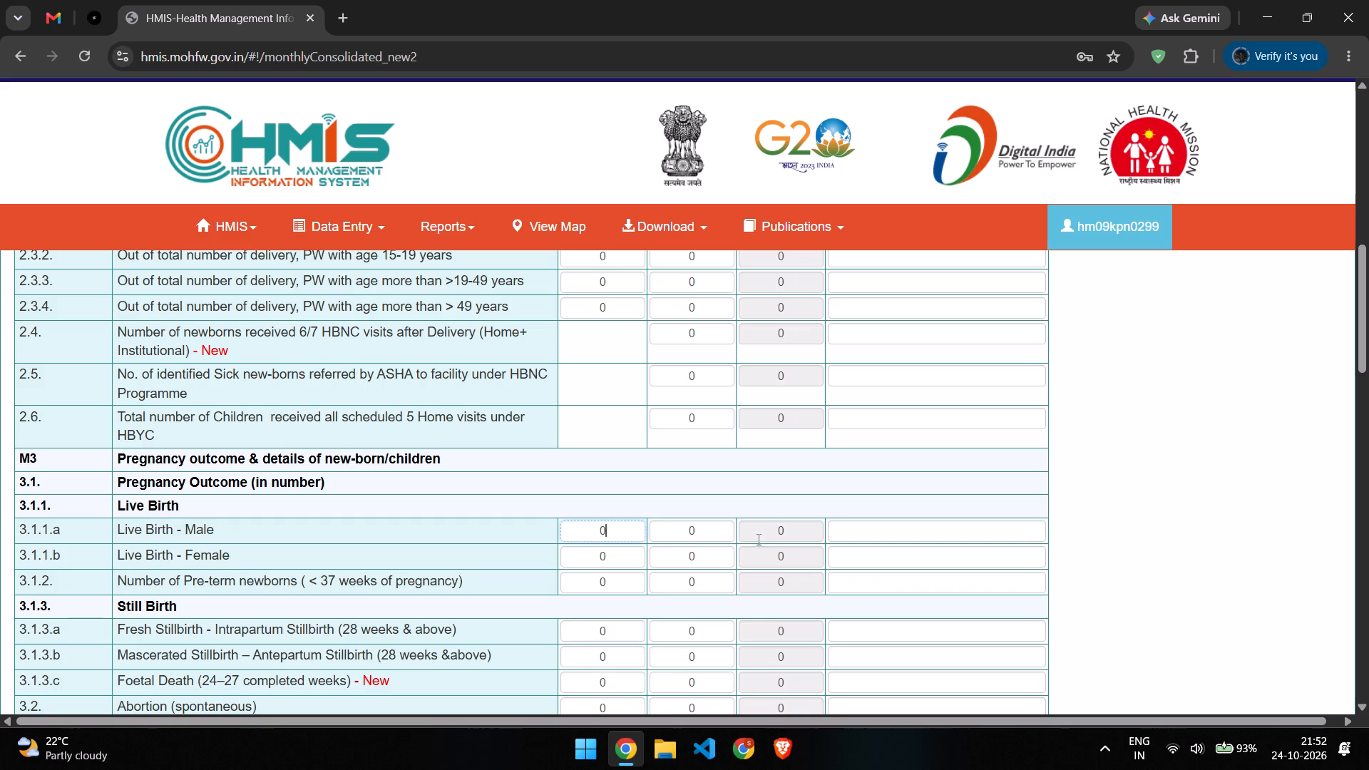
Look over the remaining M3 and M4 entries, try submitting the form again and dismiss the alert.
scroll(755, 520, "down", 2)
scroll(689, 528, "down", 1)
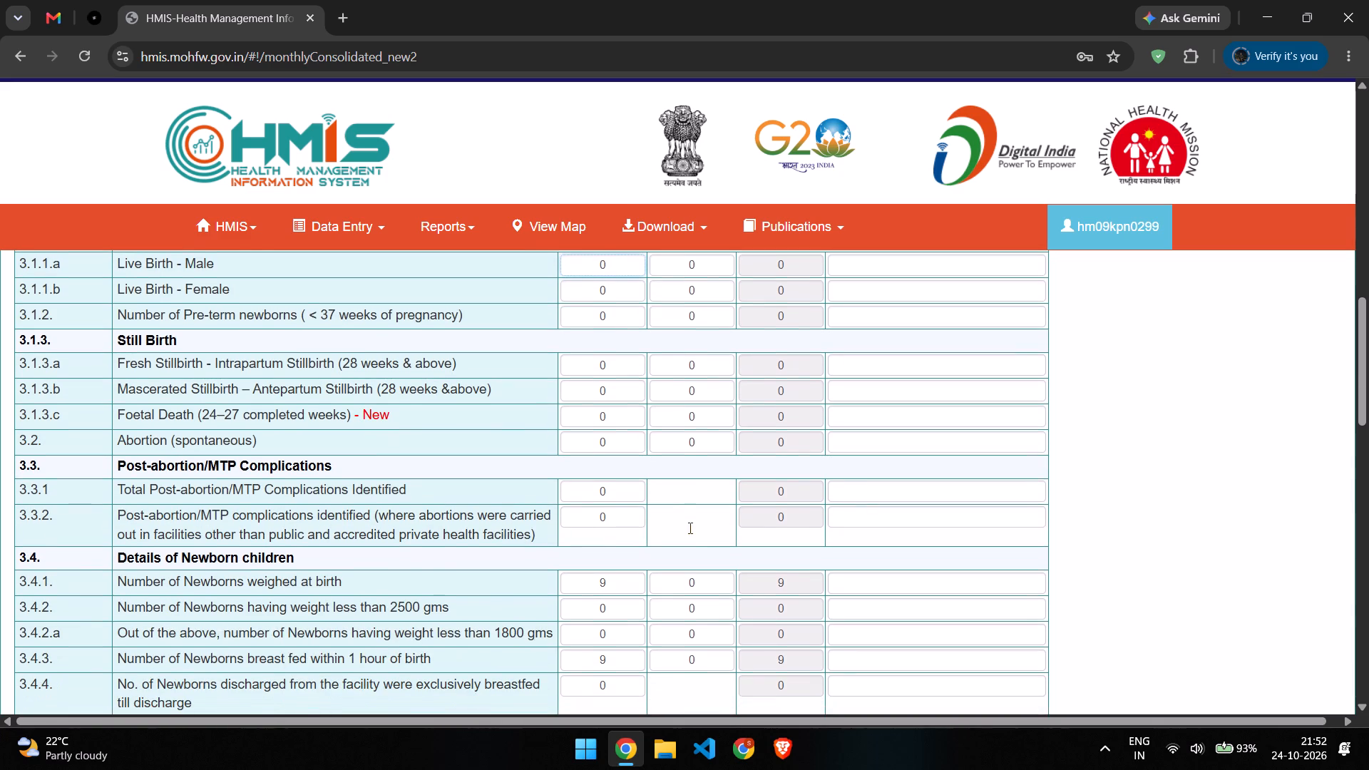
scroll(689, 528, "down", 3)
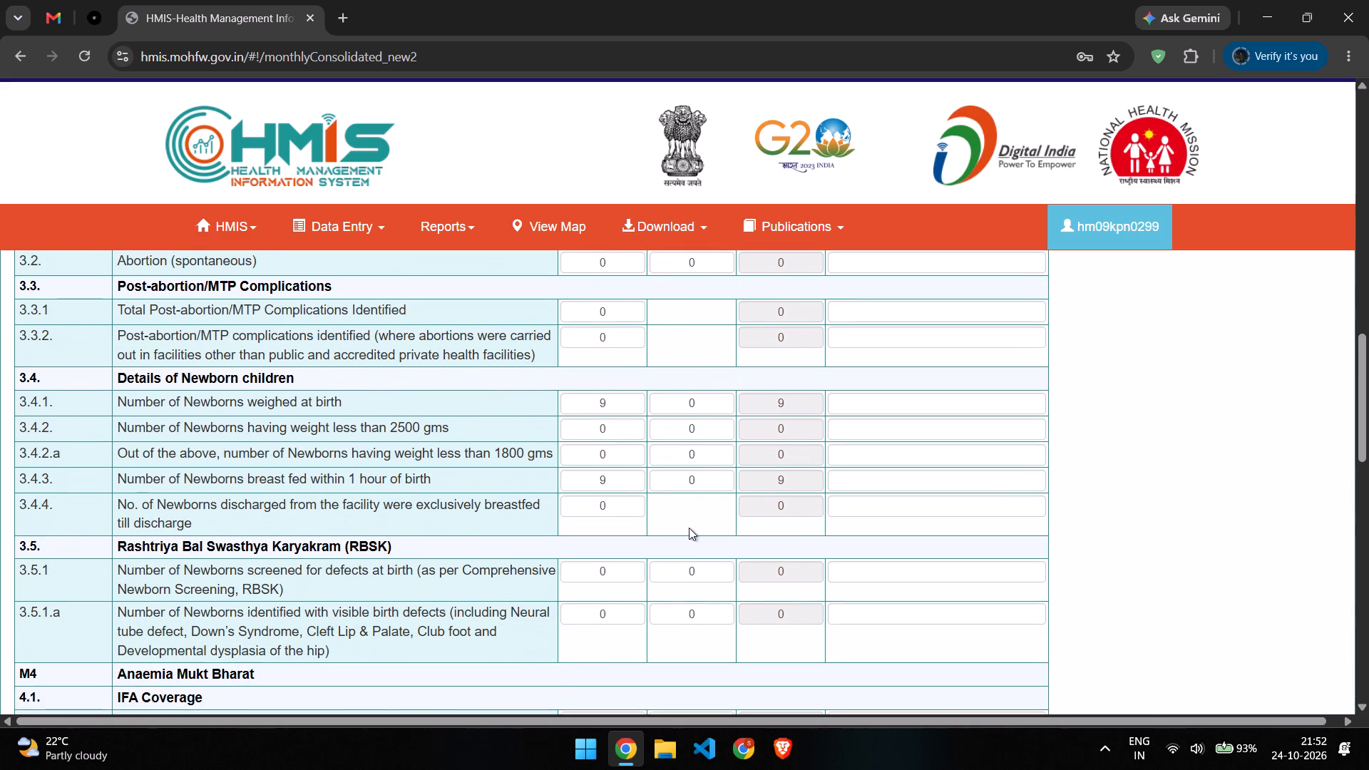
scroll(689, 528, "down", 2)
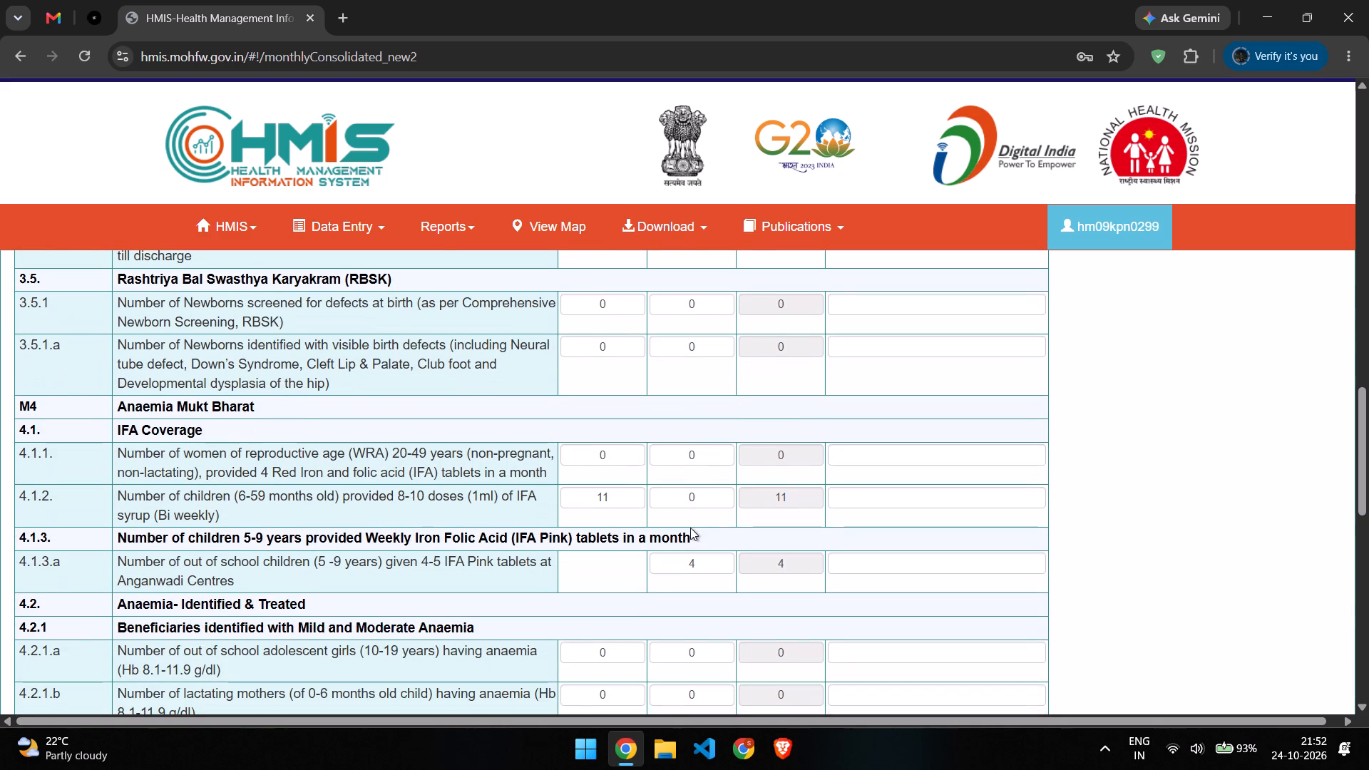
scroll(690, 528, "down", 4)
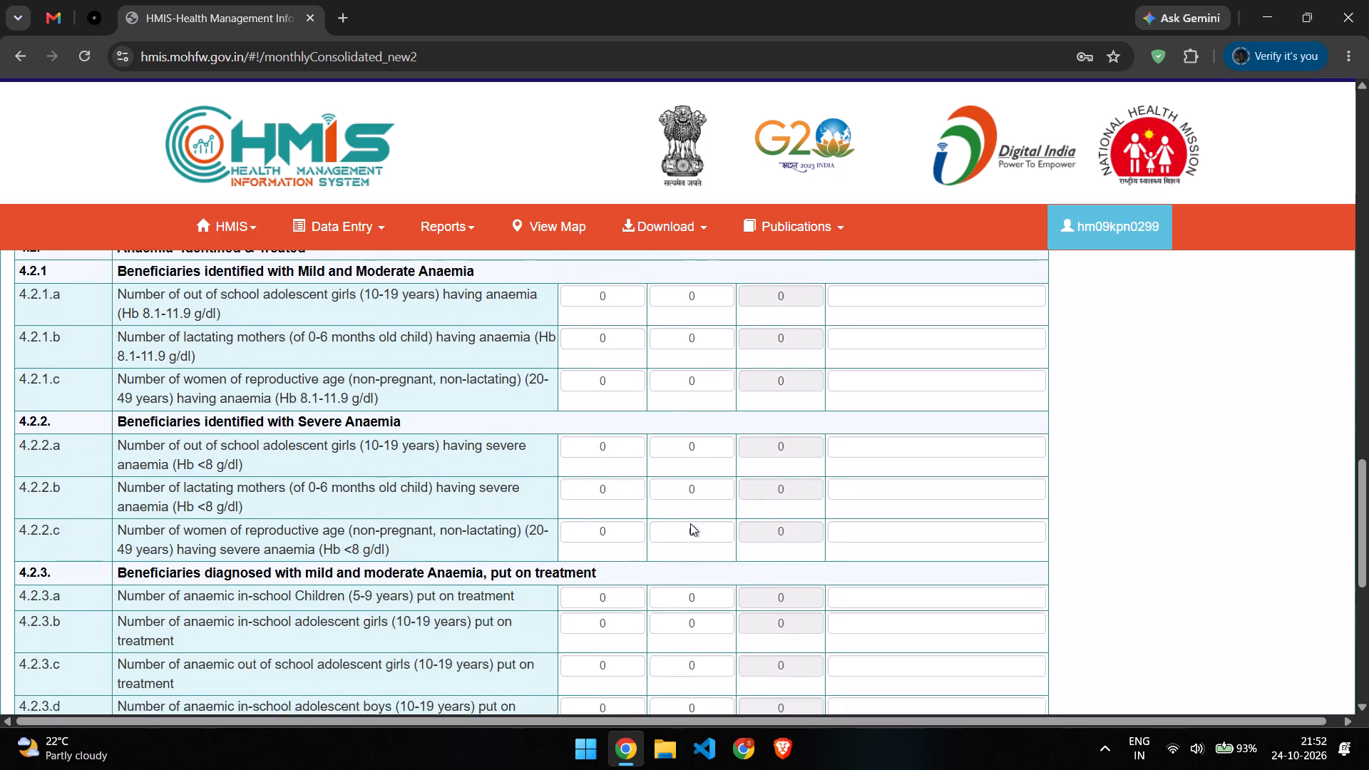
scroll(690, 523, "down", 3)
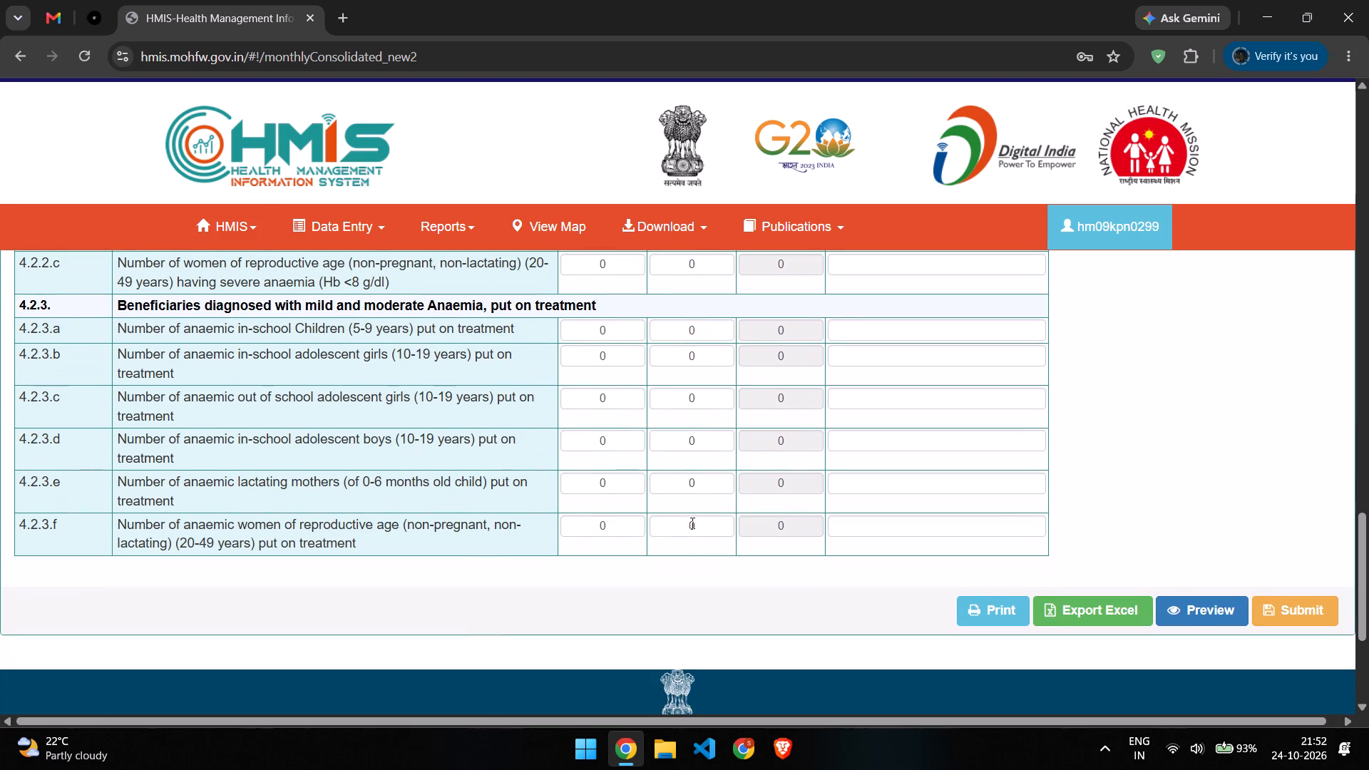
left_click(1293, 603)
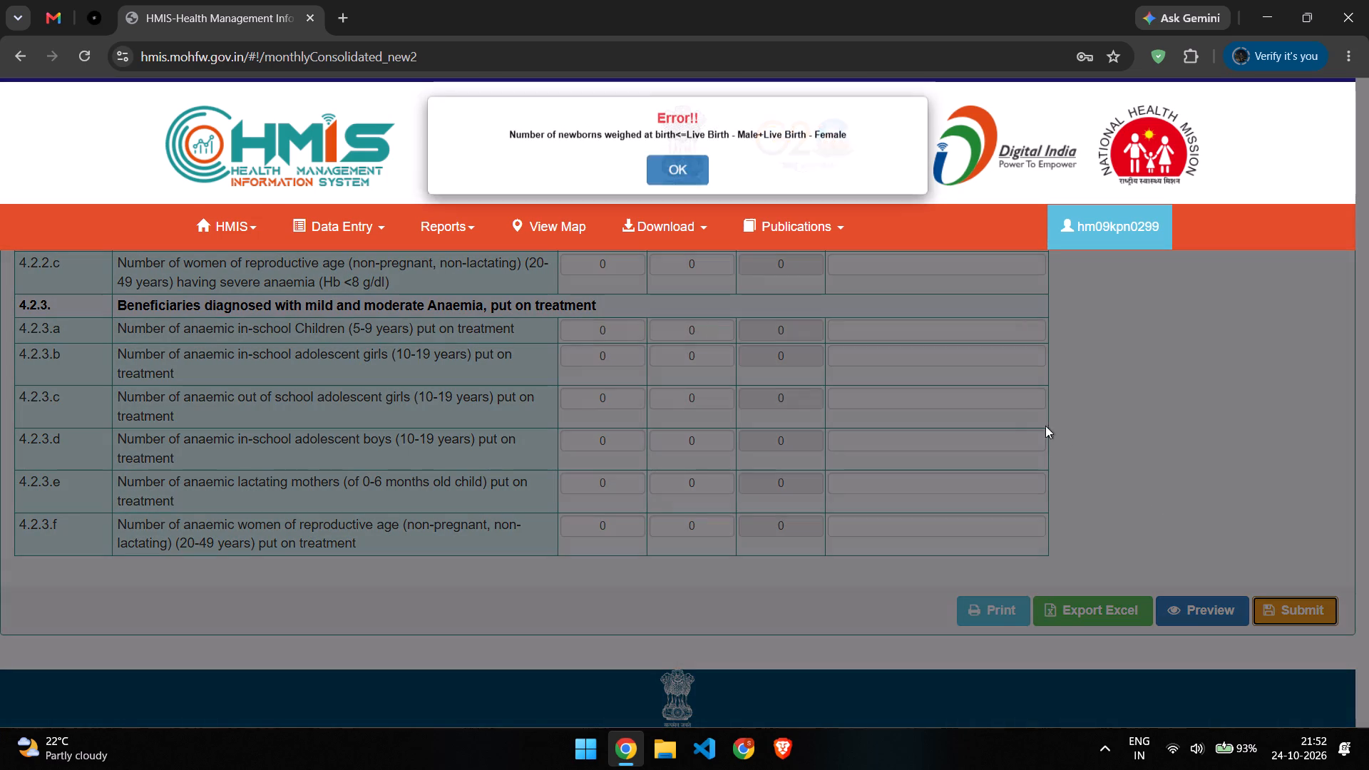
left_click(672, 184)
Switch to the Part-A M5-M9 section of the form.
scroll(712, 387, "up", 4)
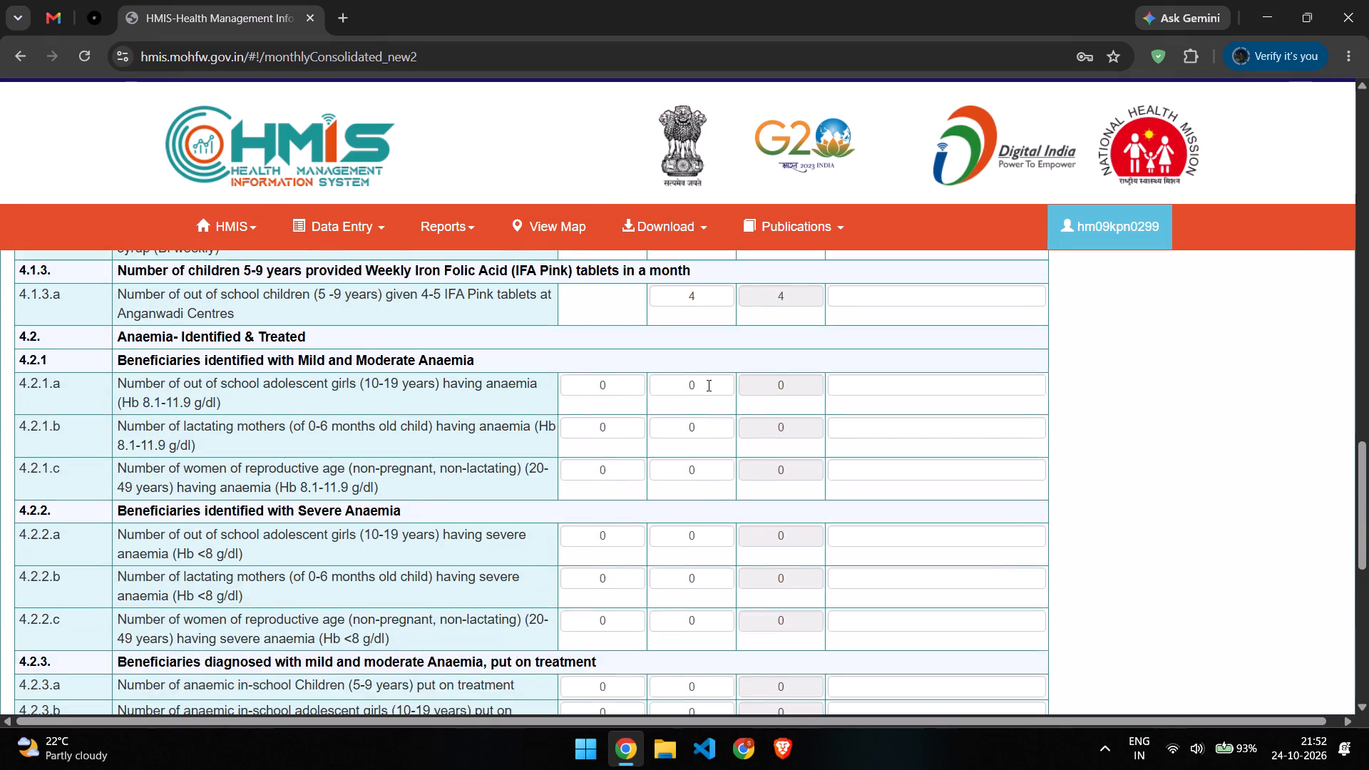
scroll(707, 385, "up", 2)
scroll(612, 433, "up", 5)
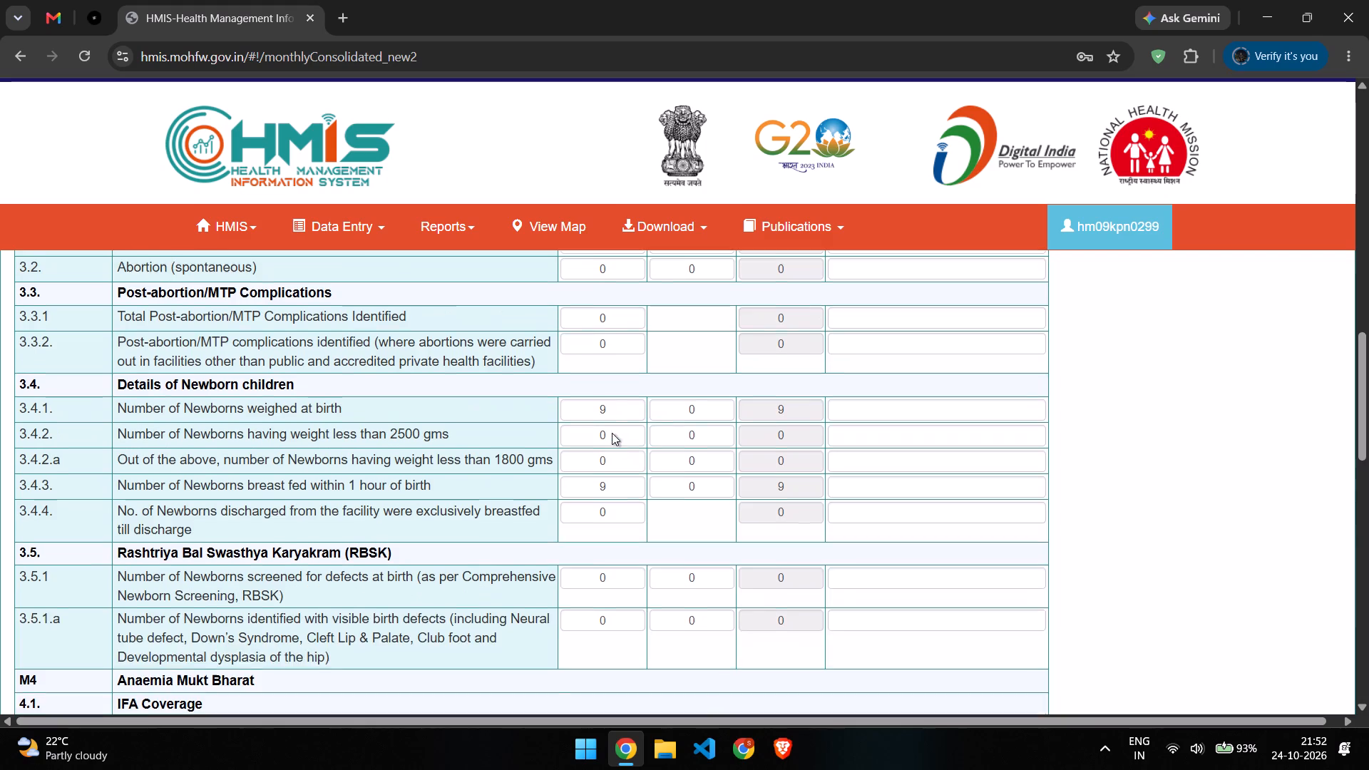
scroll(612, 433, "up", 9)
scroll(359, 274, "up", 1)
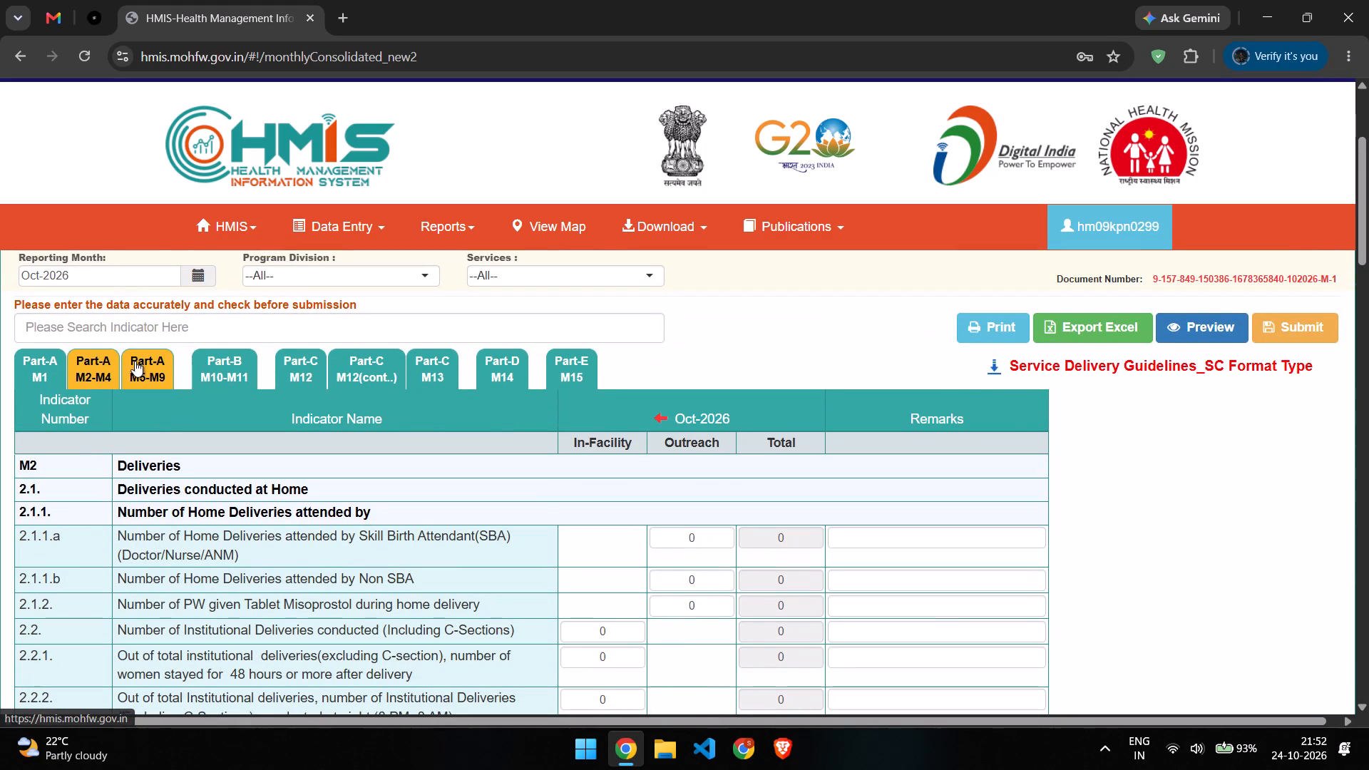
left_click(141, 362)
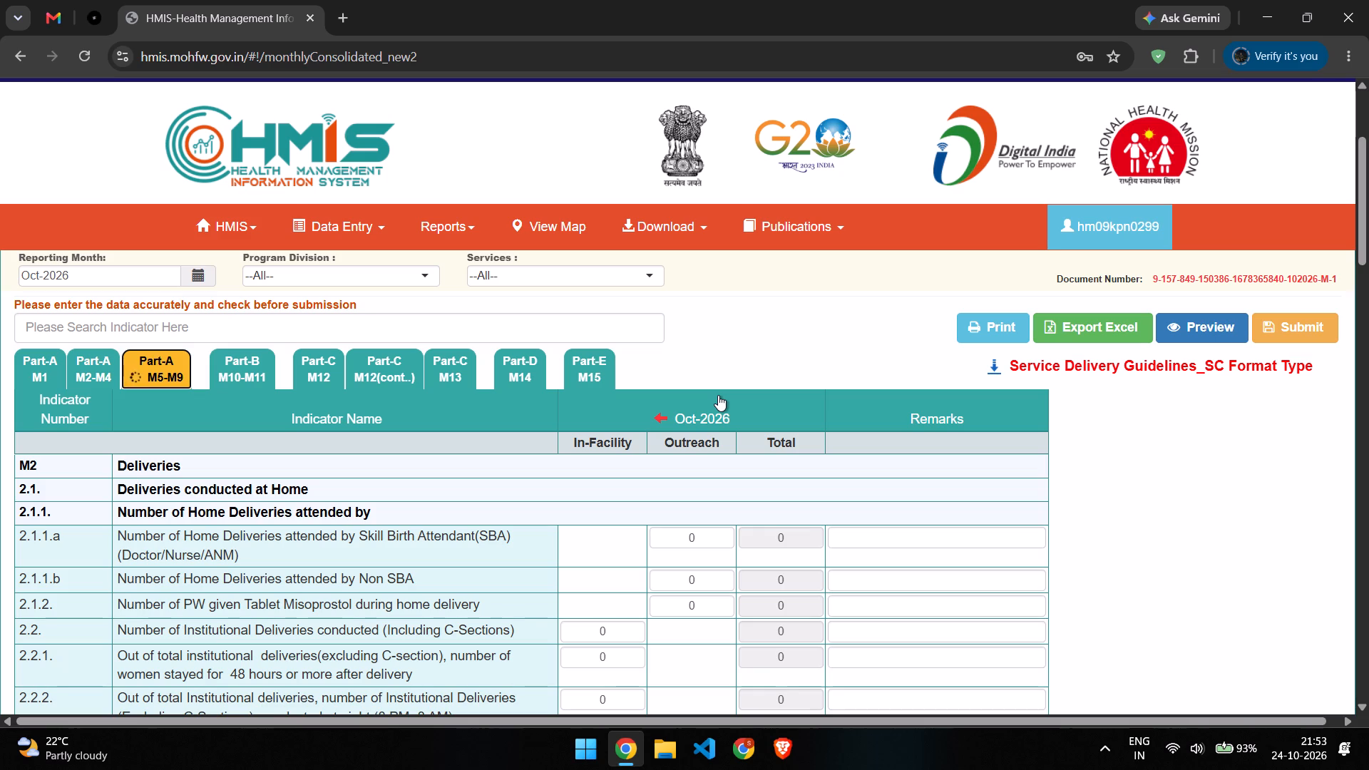
left_click(763, 271)
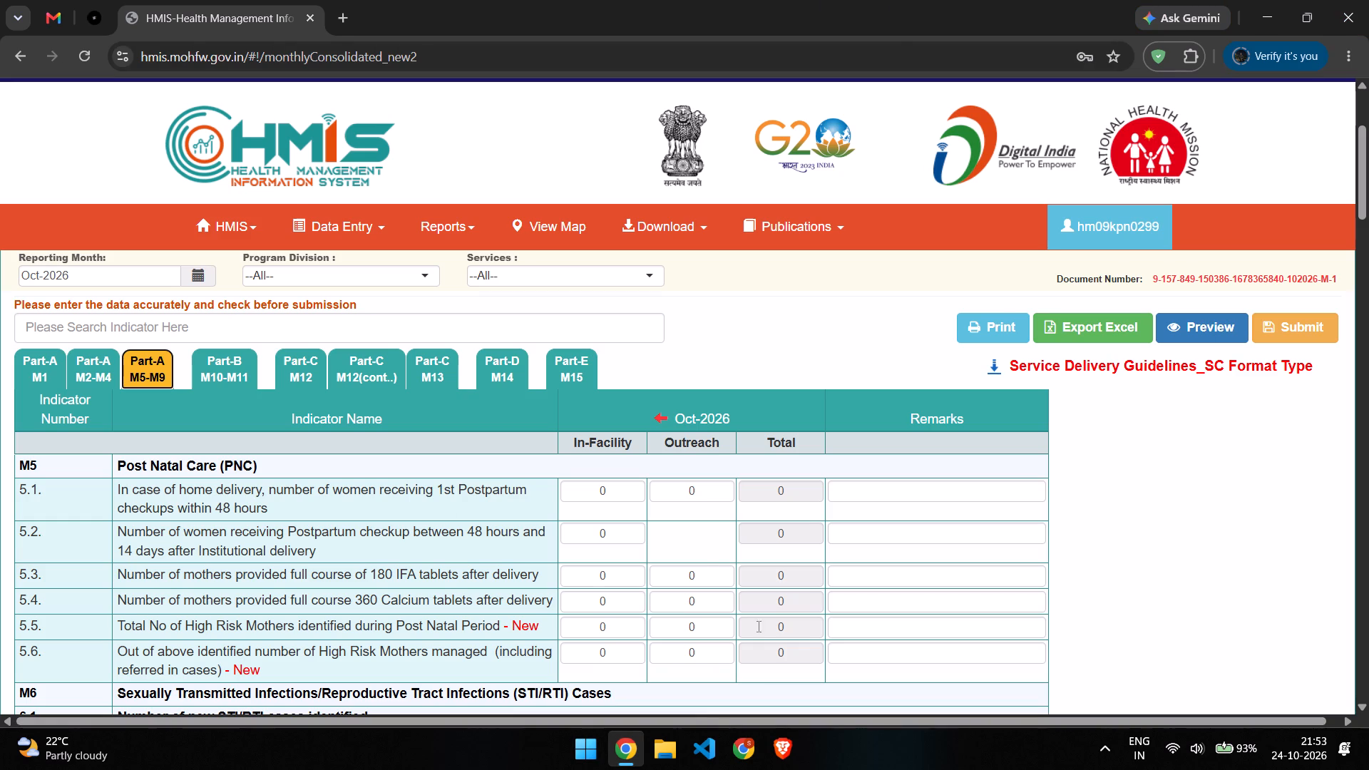
Review the postnatal care, STI/RTI, family planning and infant immunisation entries in M5 to M8.
scroll(703, 565, "down", 5)
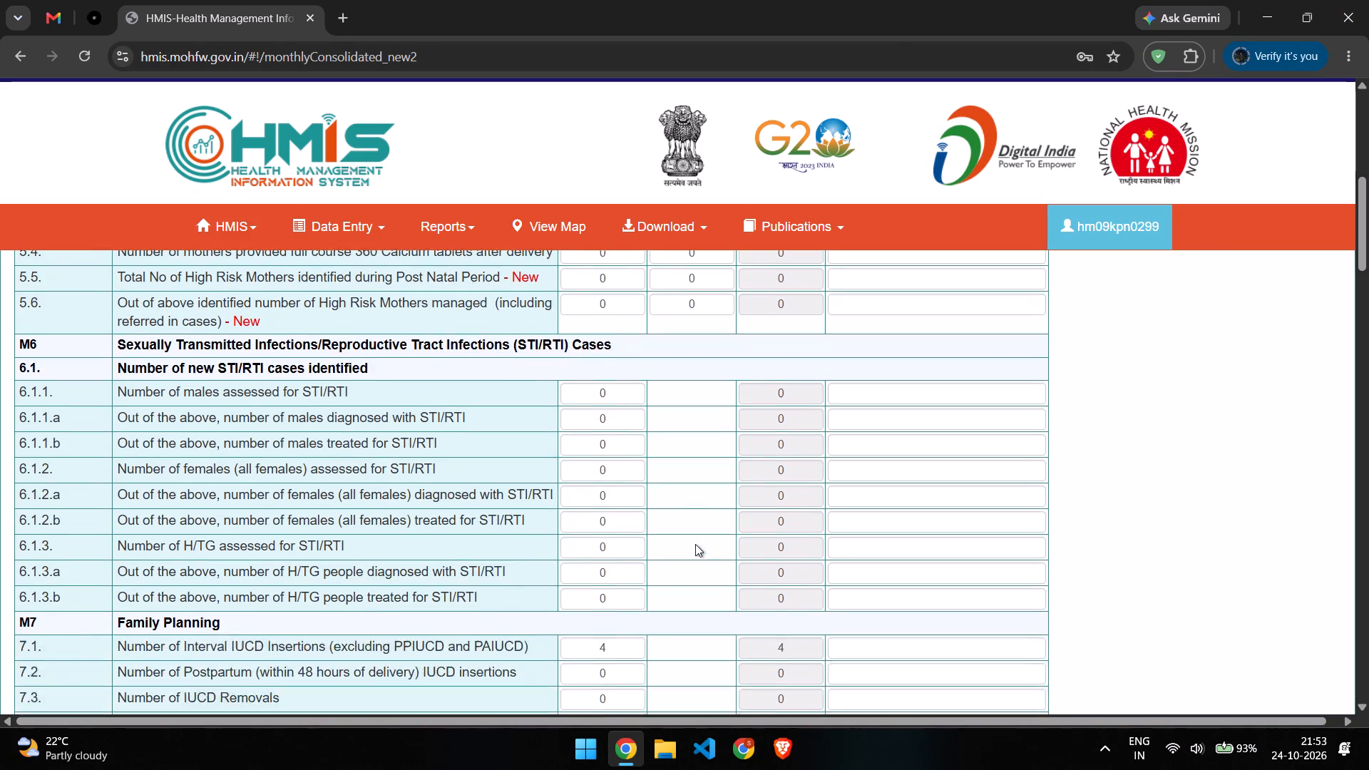
scroll(695, 544, "down", 5)
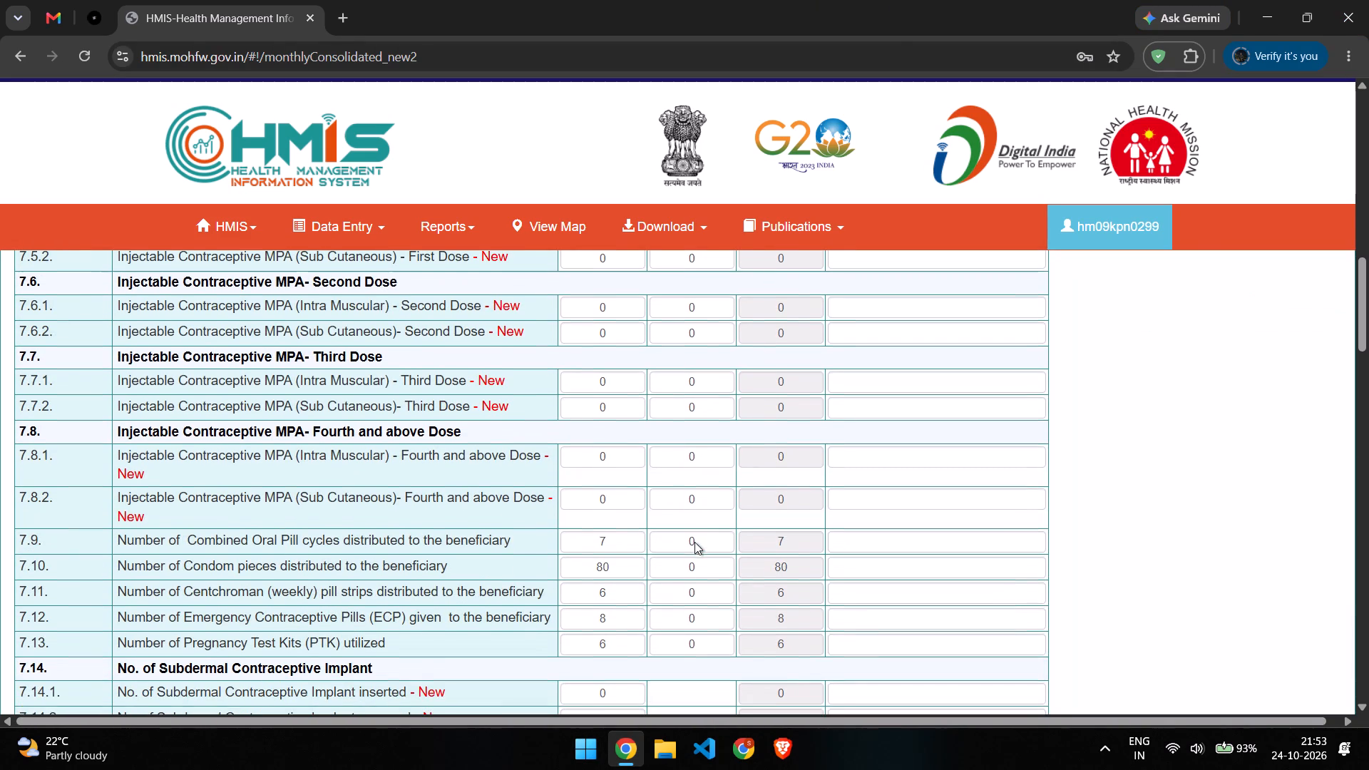
scroll(694, 539, "down", 3)
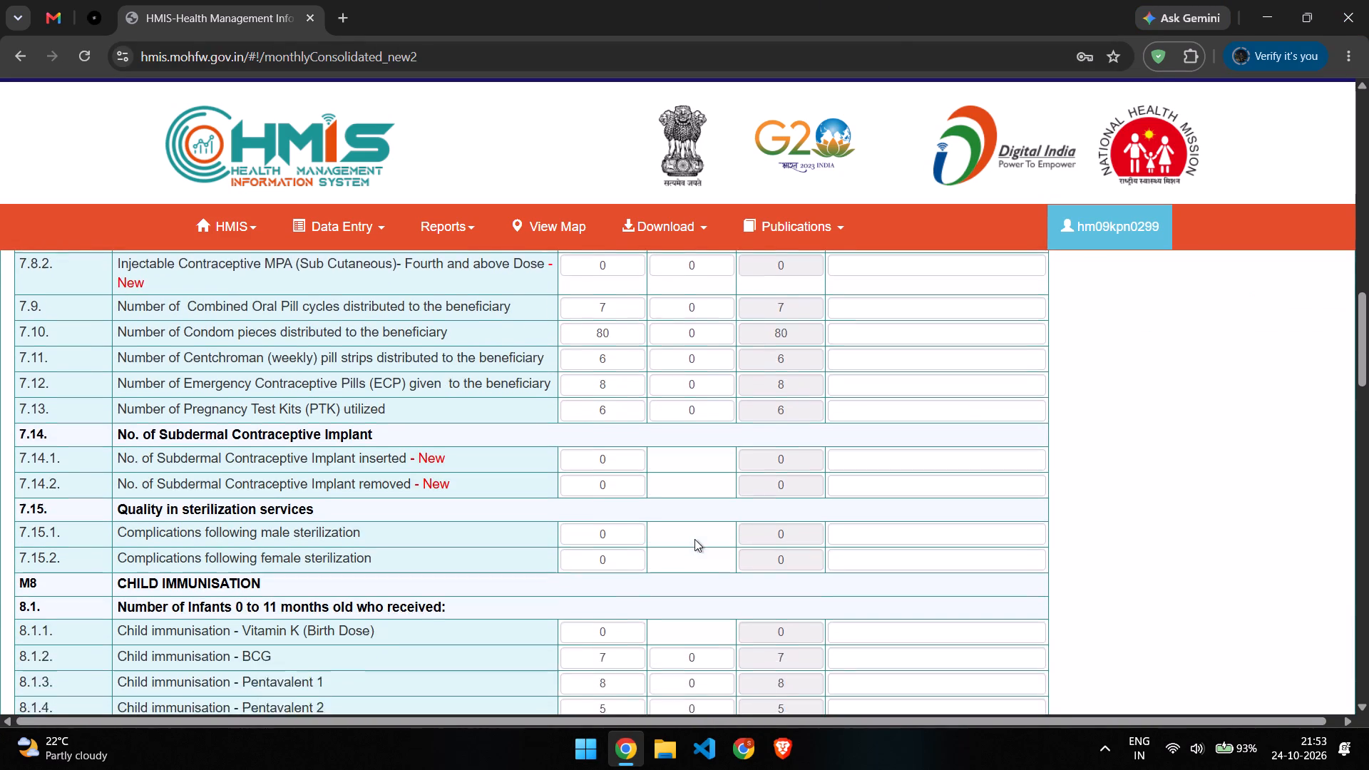
scroll(694, 539, "down", 3)
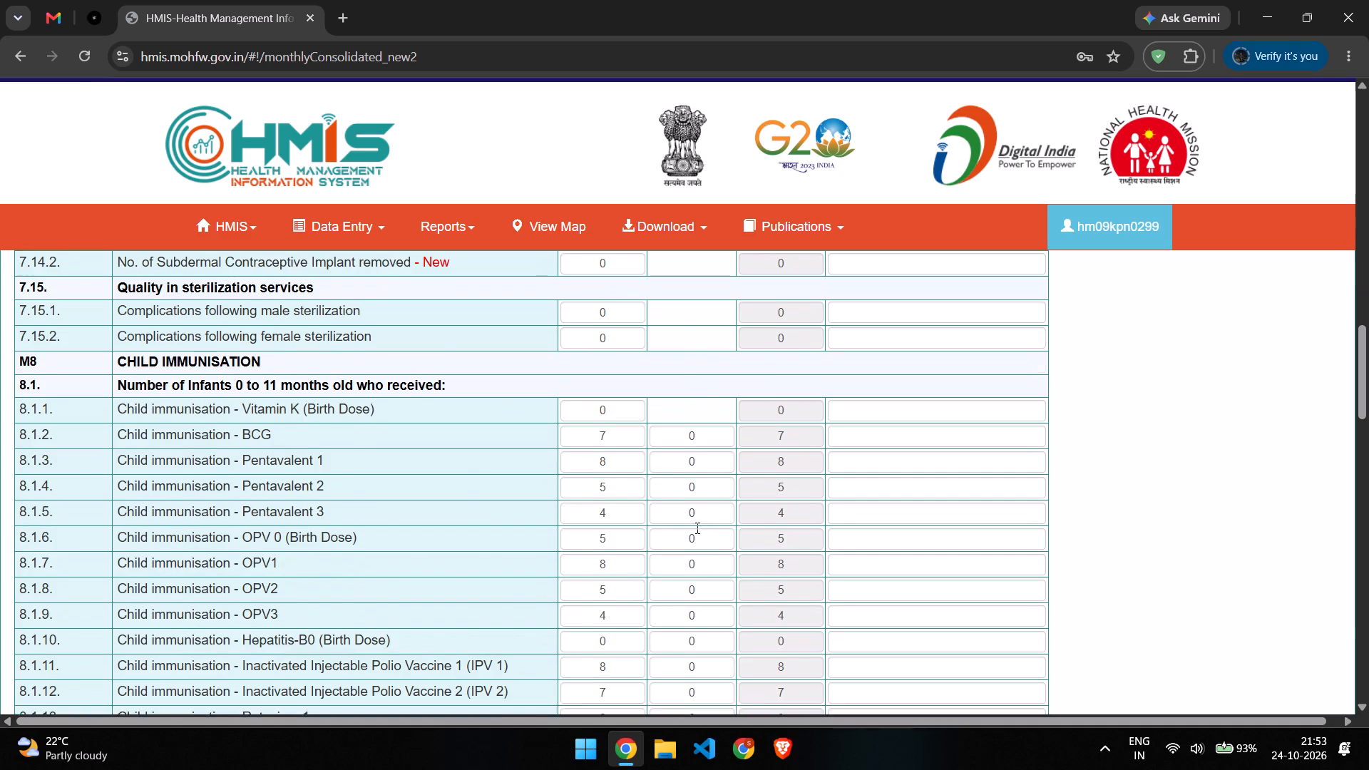
scroll(696, 528, "down", 2)
Enter 0 for Outreach PCV1 child immunisation (8.1.16) in the M8 section.
left_click(698, 538)
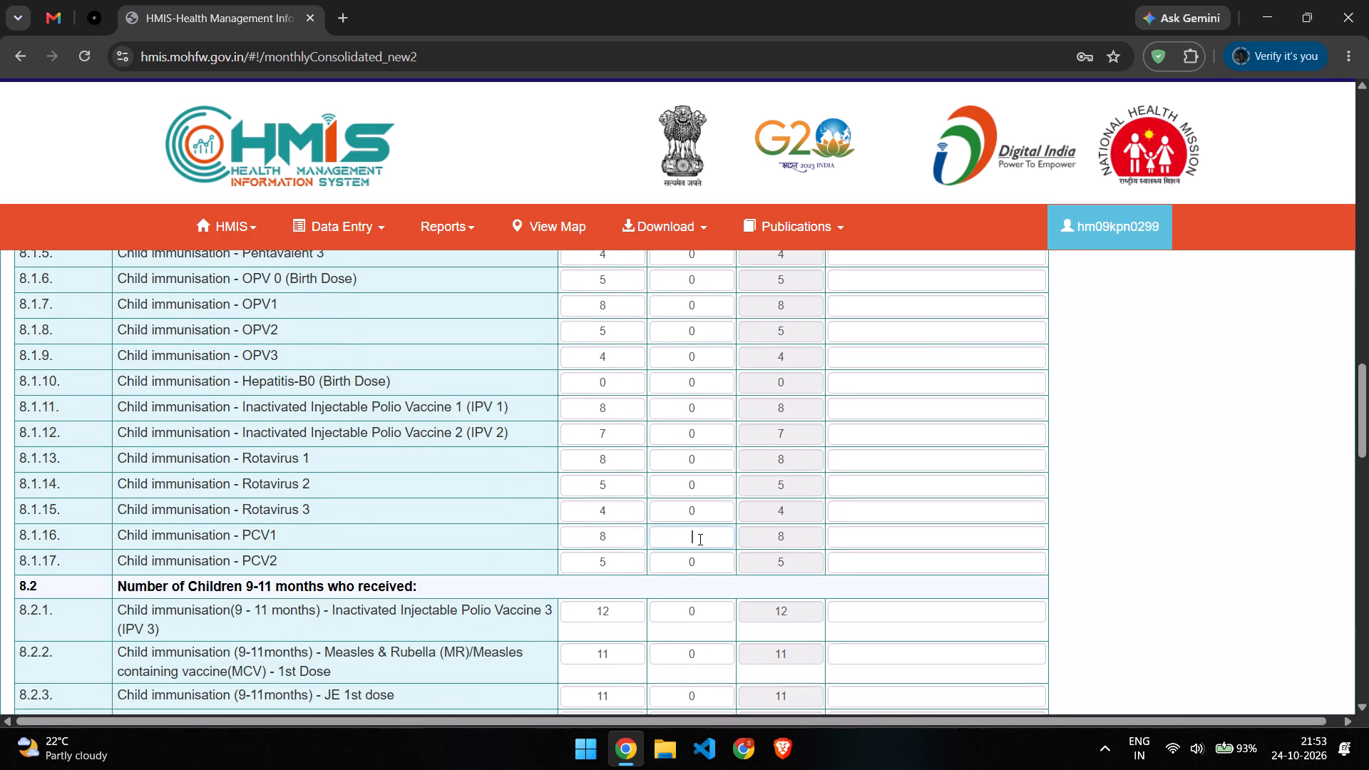
key("0")
Review the remaining M8 immunisation and M9 childhood disease entries down to the end of the section.
scroll(726, 536, "down", 2)
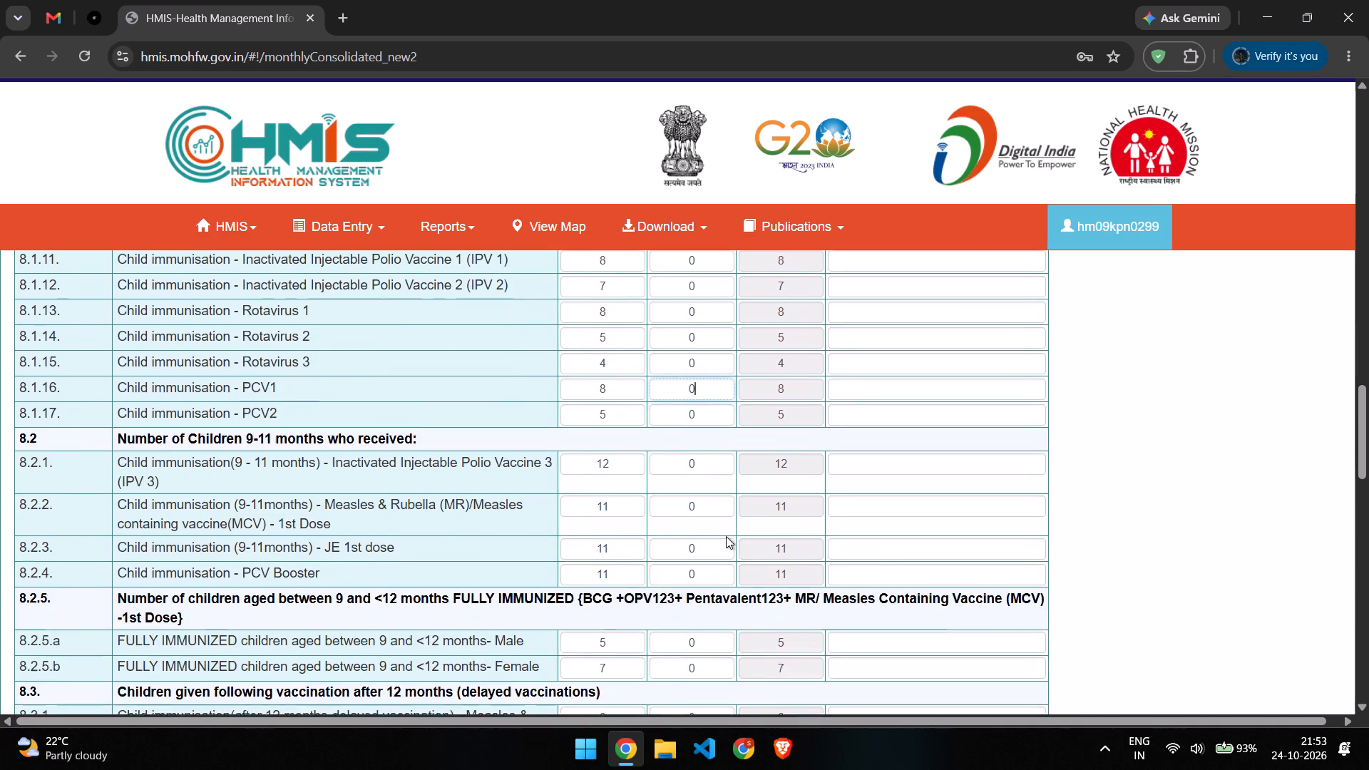
scroll(726, 536, "down", 5)
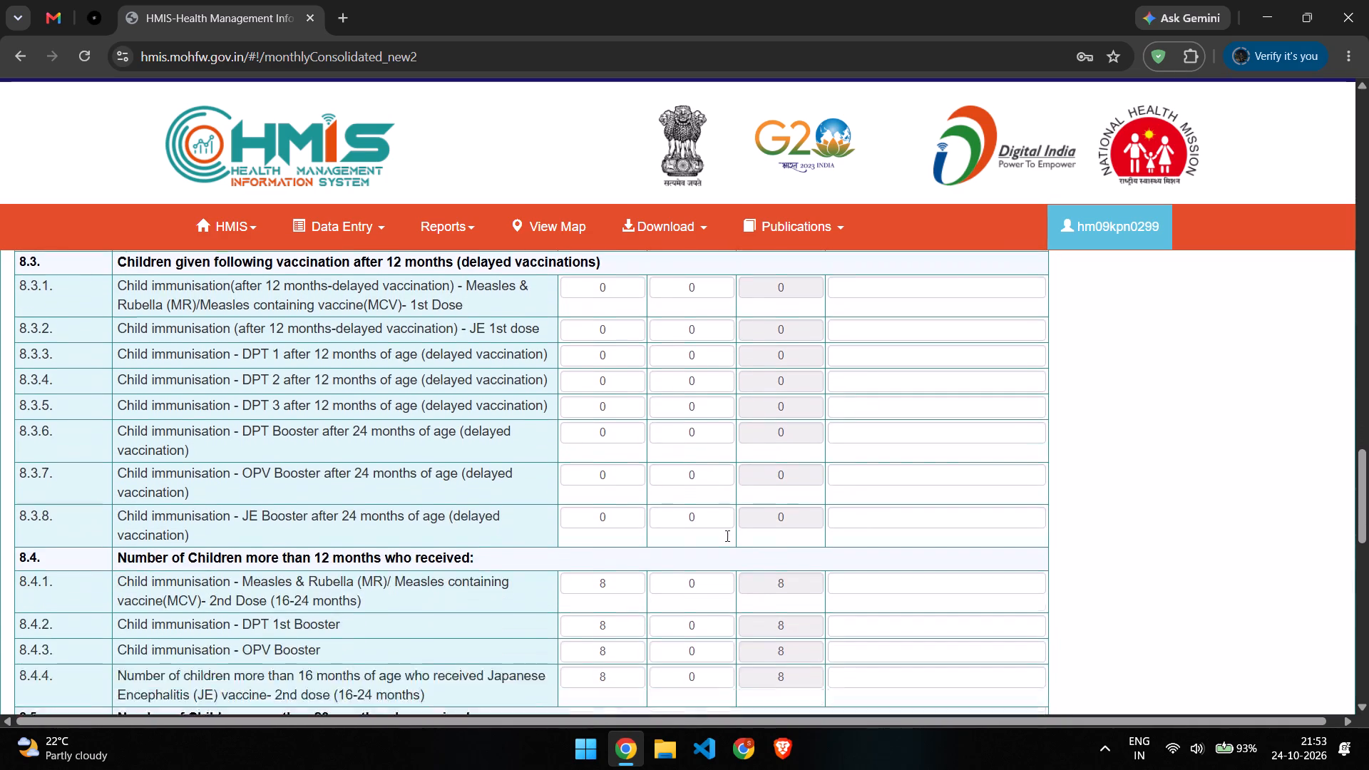
scroll(726, 535, "down", 4)
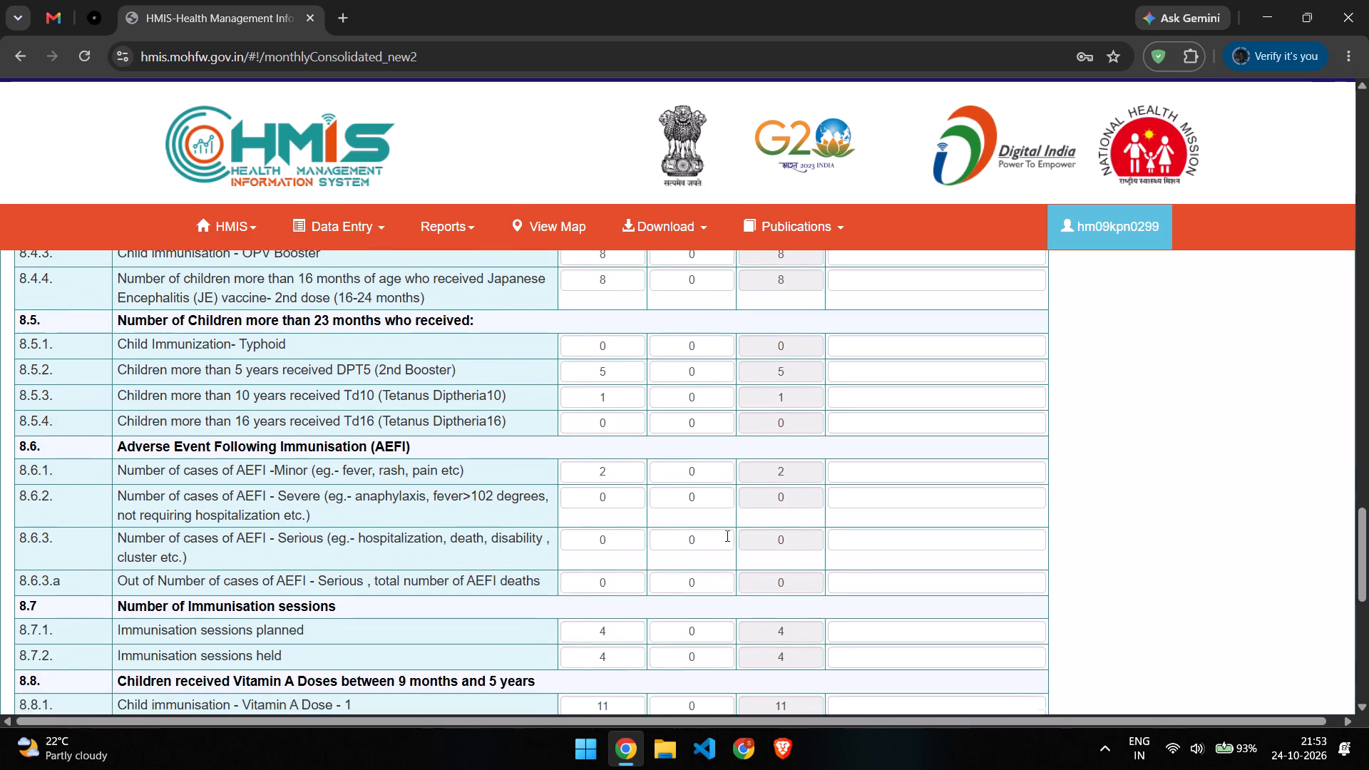
scroll(726, 535, "down", 4)
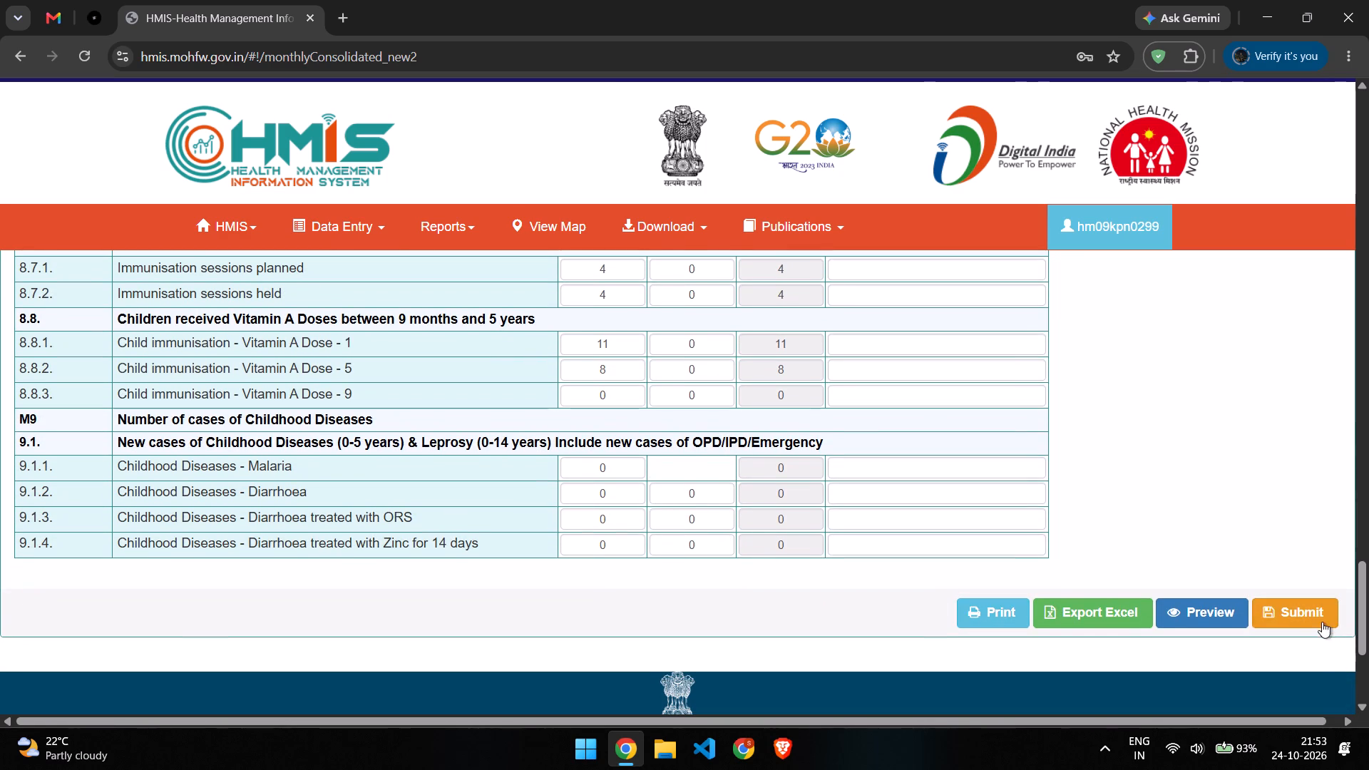
Try submitting the form from the M5-M9 section and close the validation error list.
left_click(1322, 620)
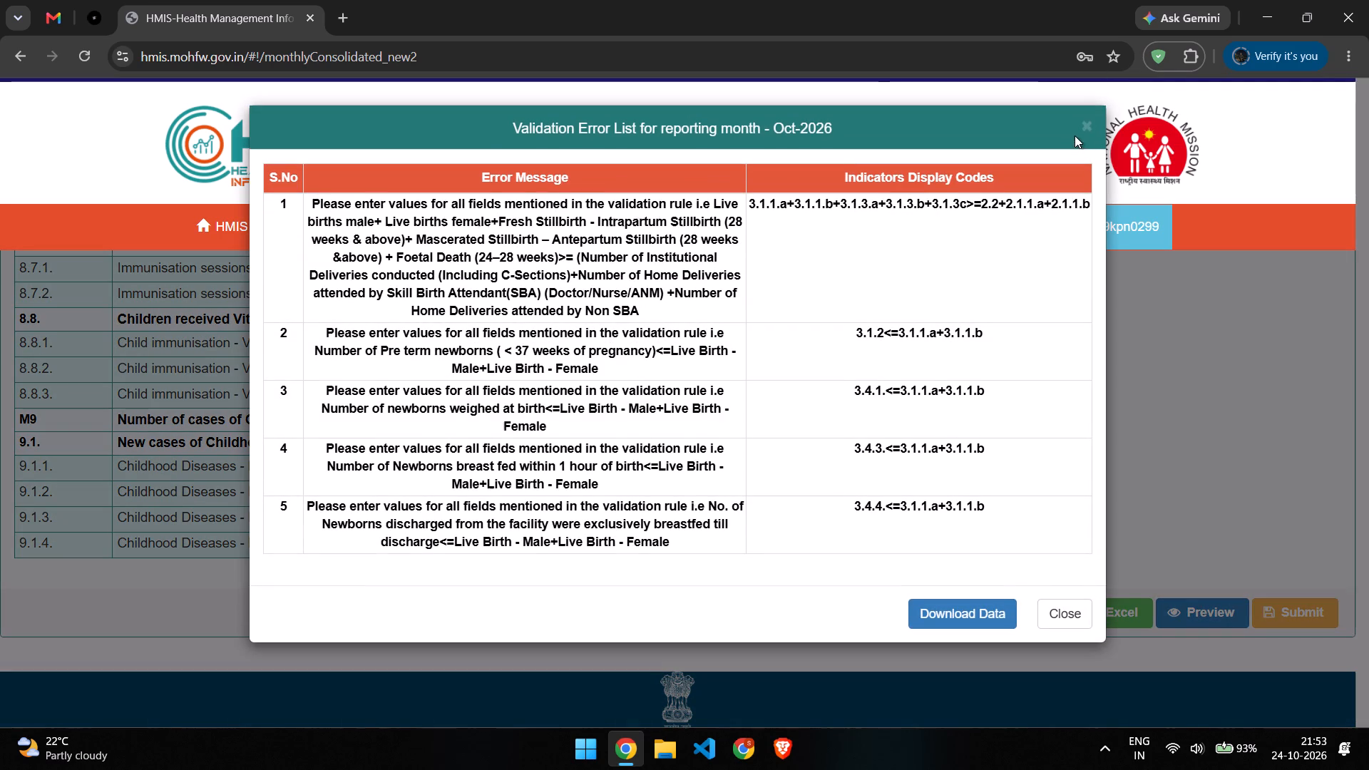
left_click(1087, 127)
Switch to the Part-B M10-M11 section of the form.
scroll(720, 416, "up", 11)
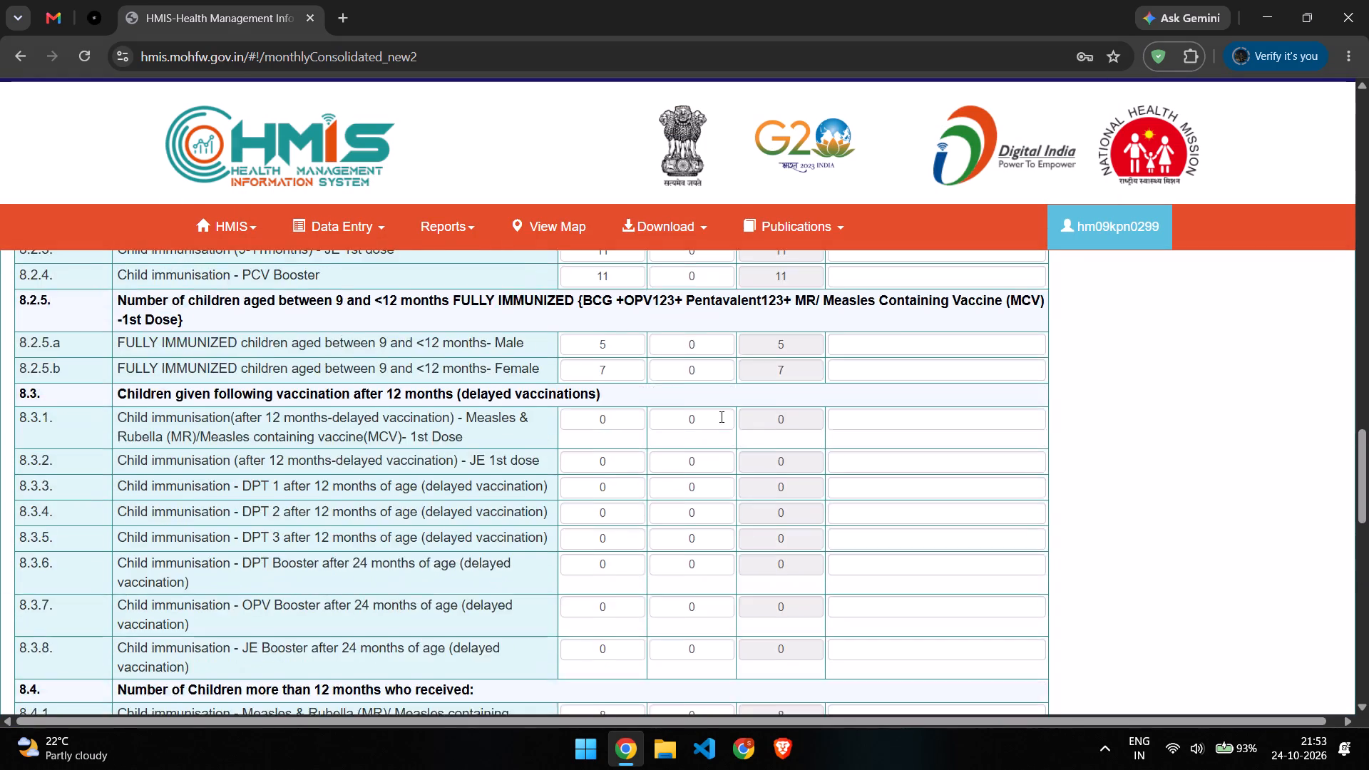
scroll(720, 416, "up", 11)
scroll(185, 453, "up", 5)
scroll(331, 394, "up", 3)
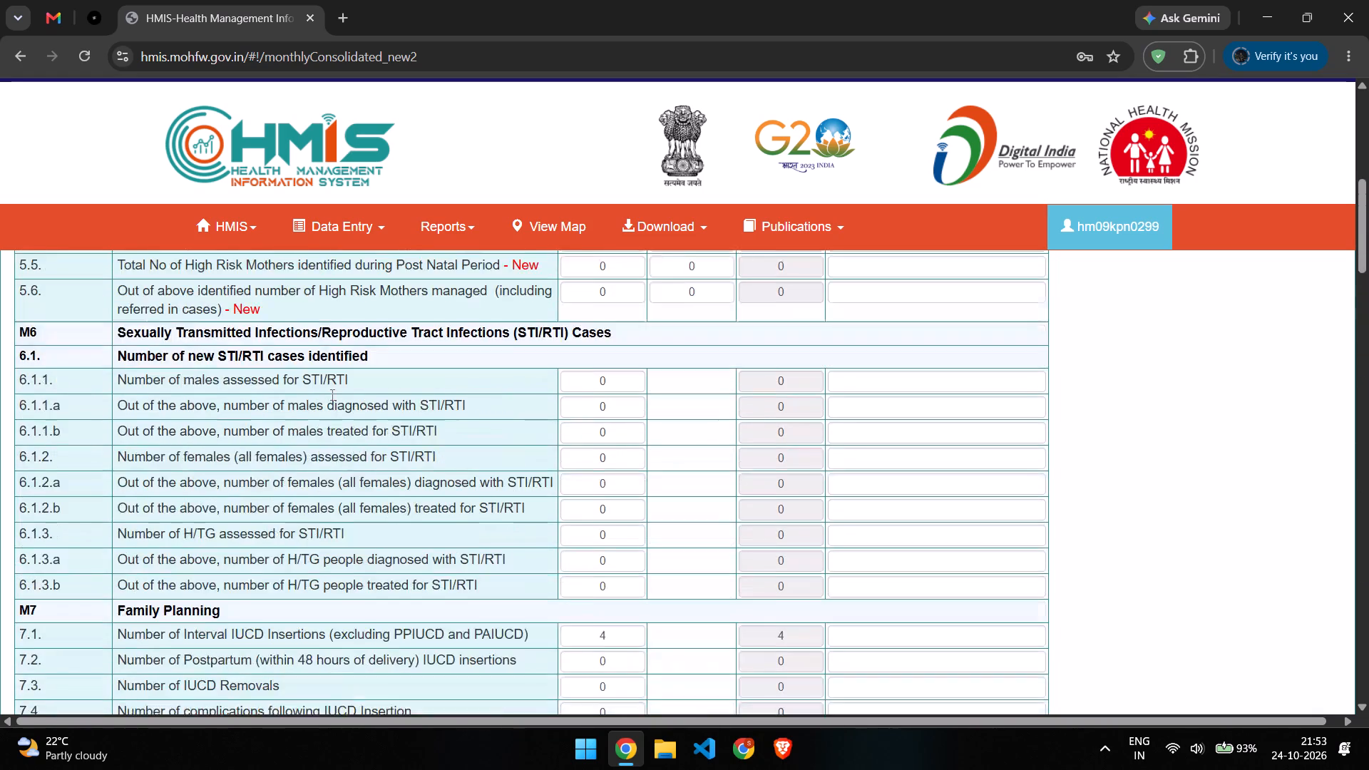
scroll(331, 391, "up", 5)
left_click(237, 456)
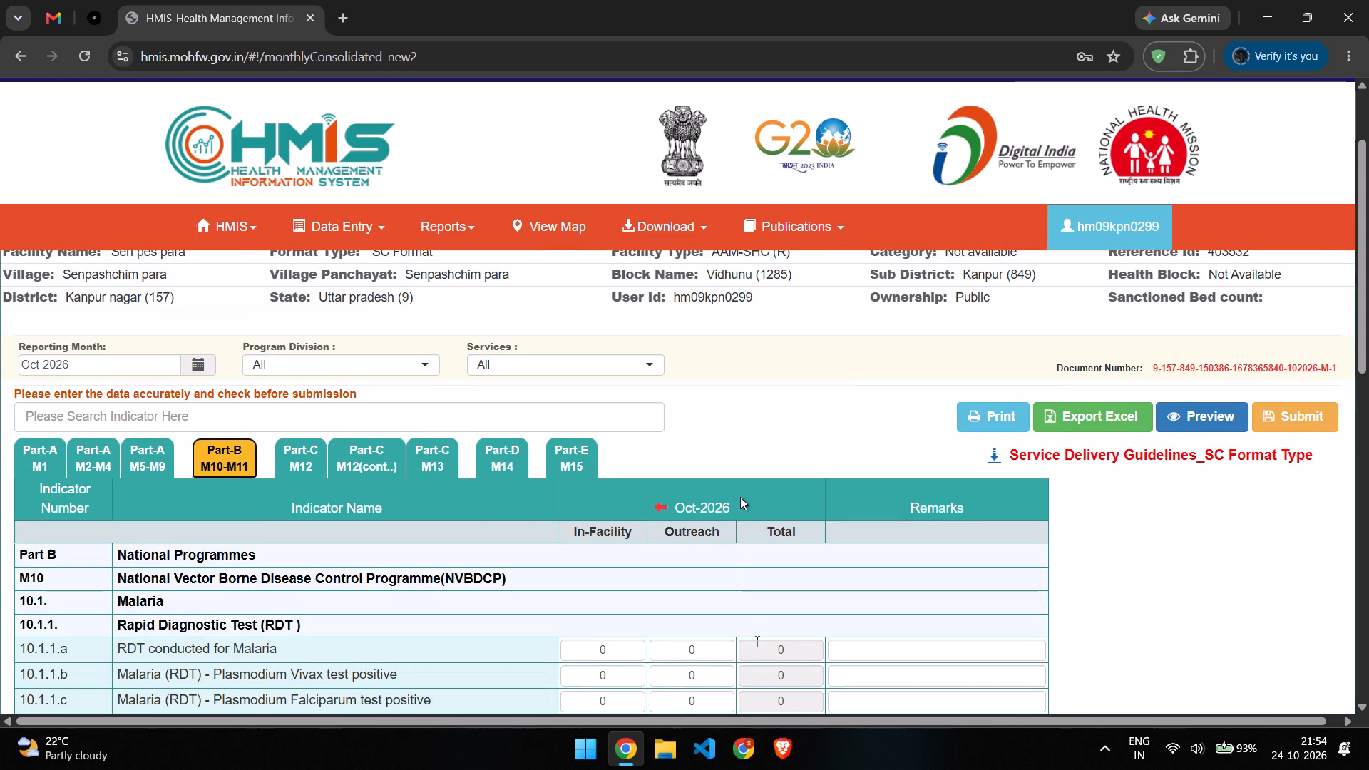
Look over the M10 and M11 entries, try submitting the form and close the validation error list.
scroll(740, 496, "down", 4)
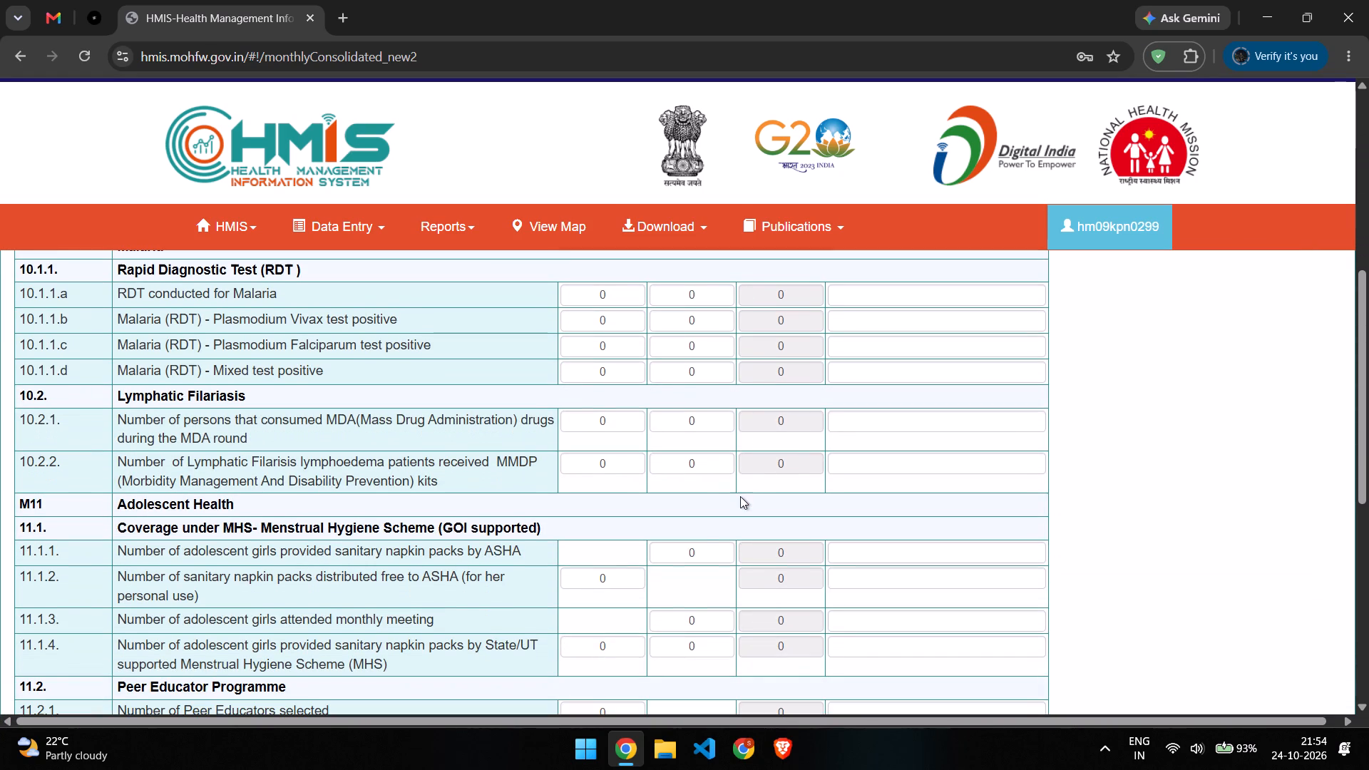
scroll(689, 533, "down", 2)
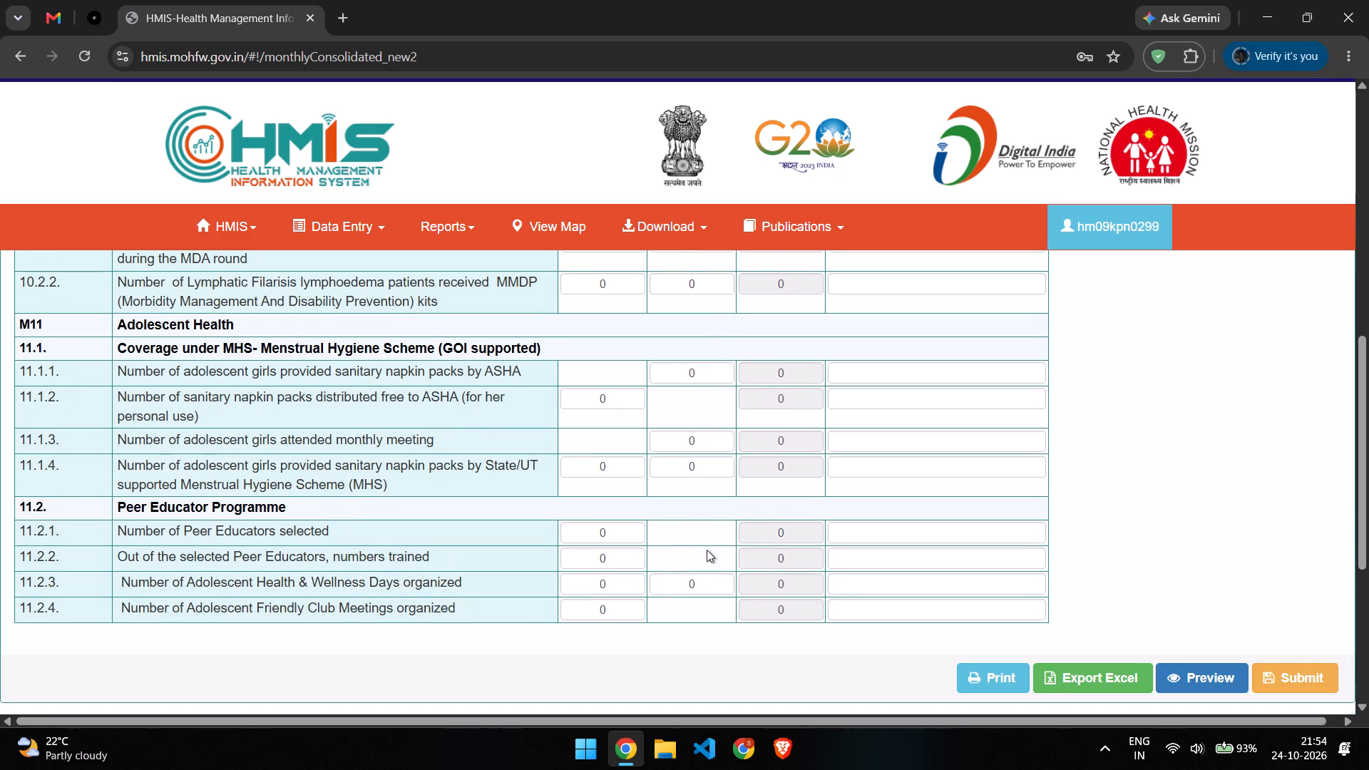
left_click(1291, 683)
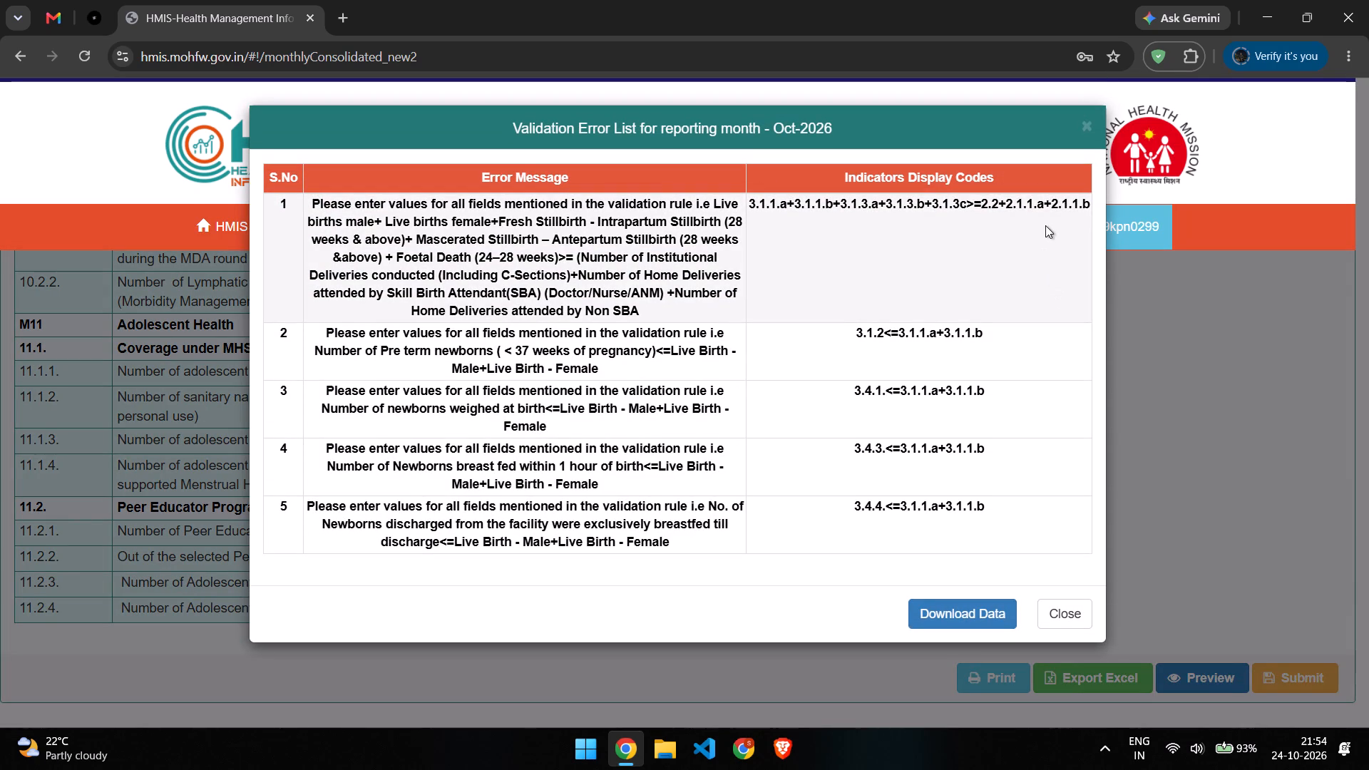
left_click(1087, 123)
Switch back to the Part-A M2-M4 section of the form.
scroll(347, 389, "up", 11)
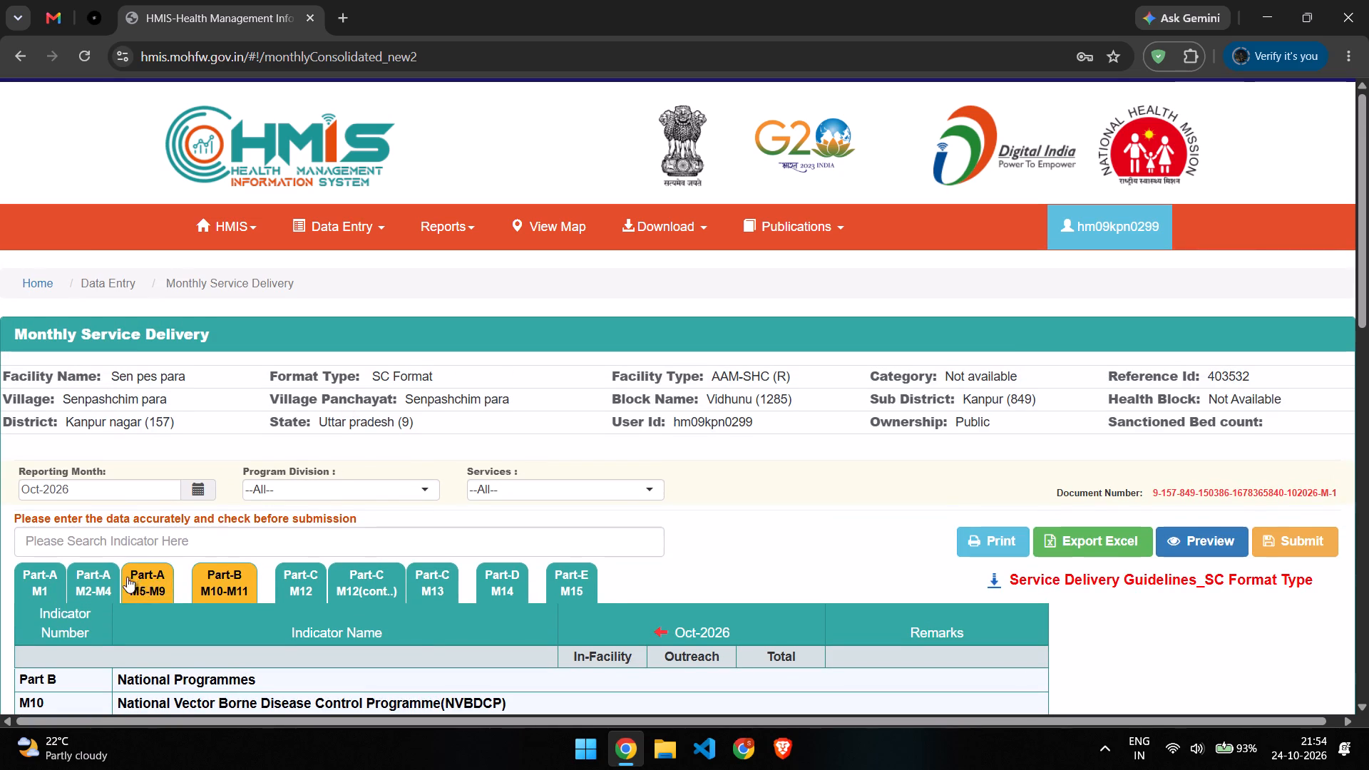
left_click(104, 568)
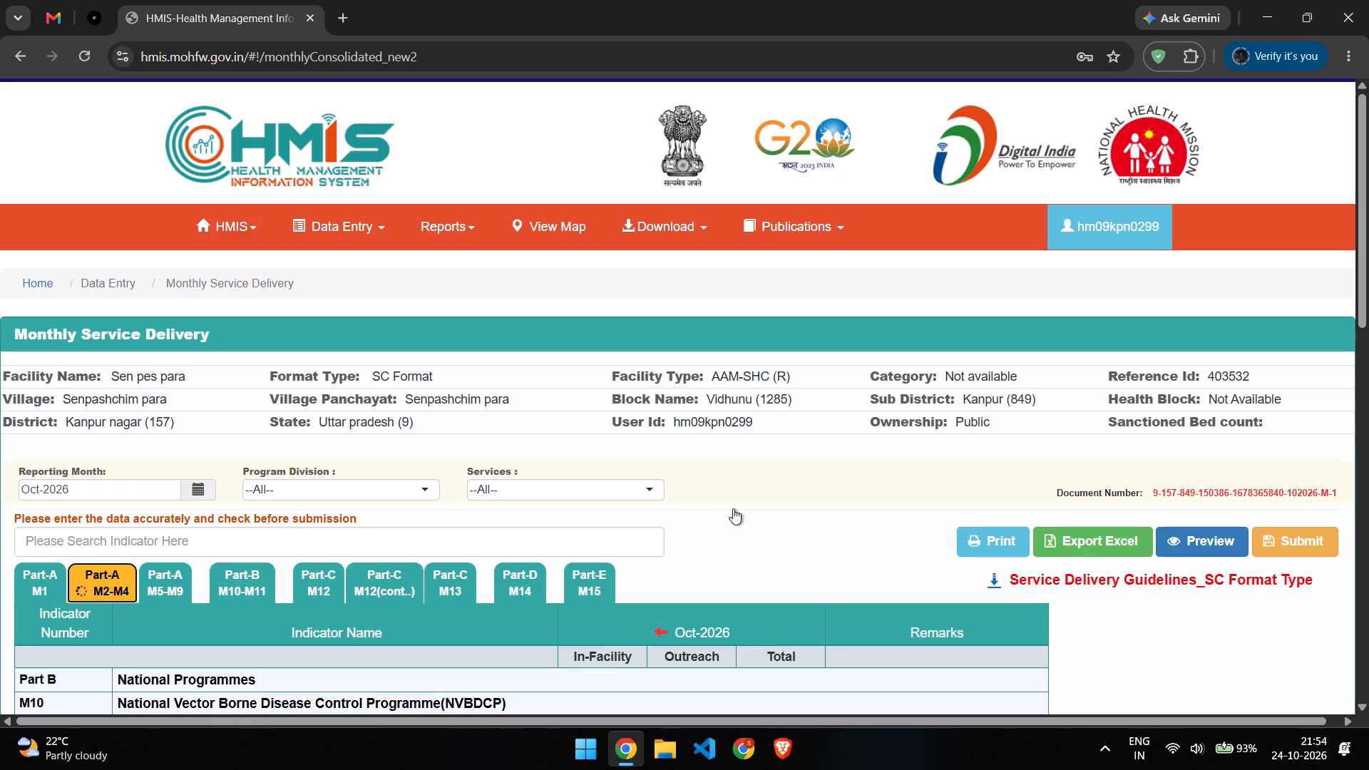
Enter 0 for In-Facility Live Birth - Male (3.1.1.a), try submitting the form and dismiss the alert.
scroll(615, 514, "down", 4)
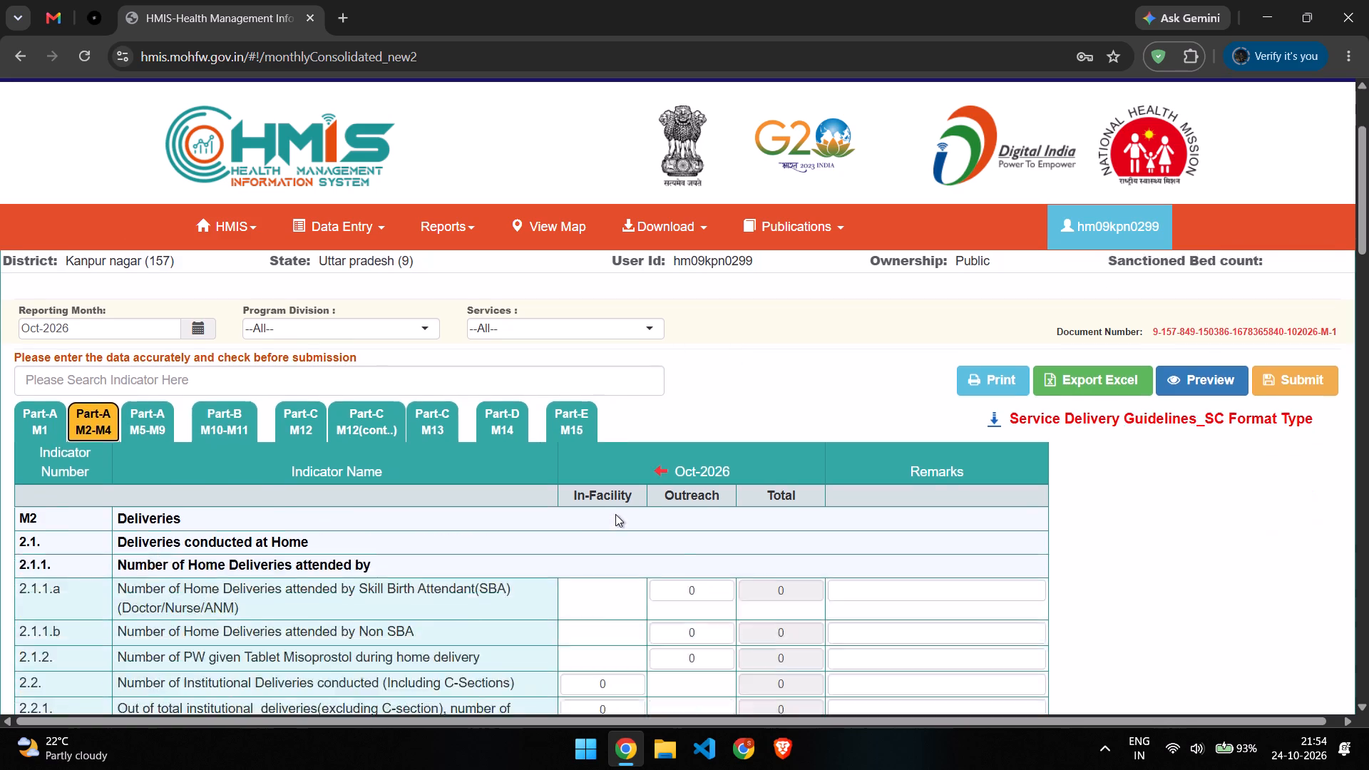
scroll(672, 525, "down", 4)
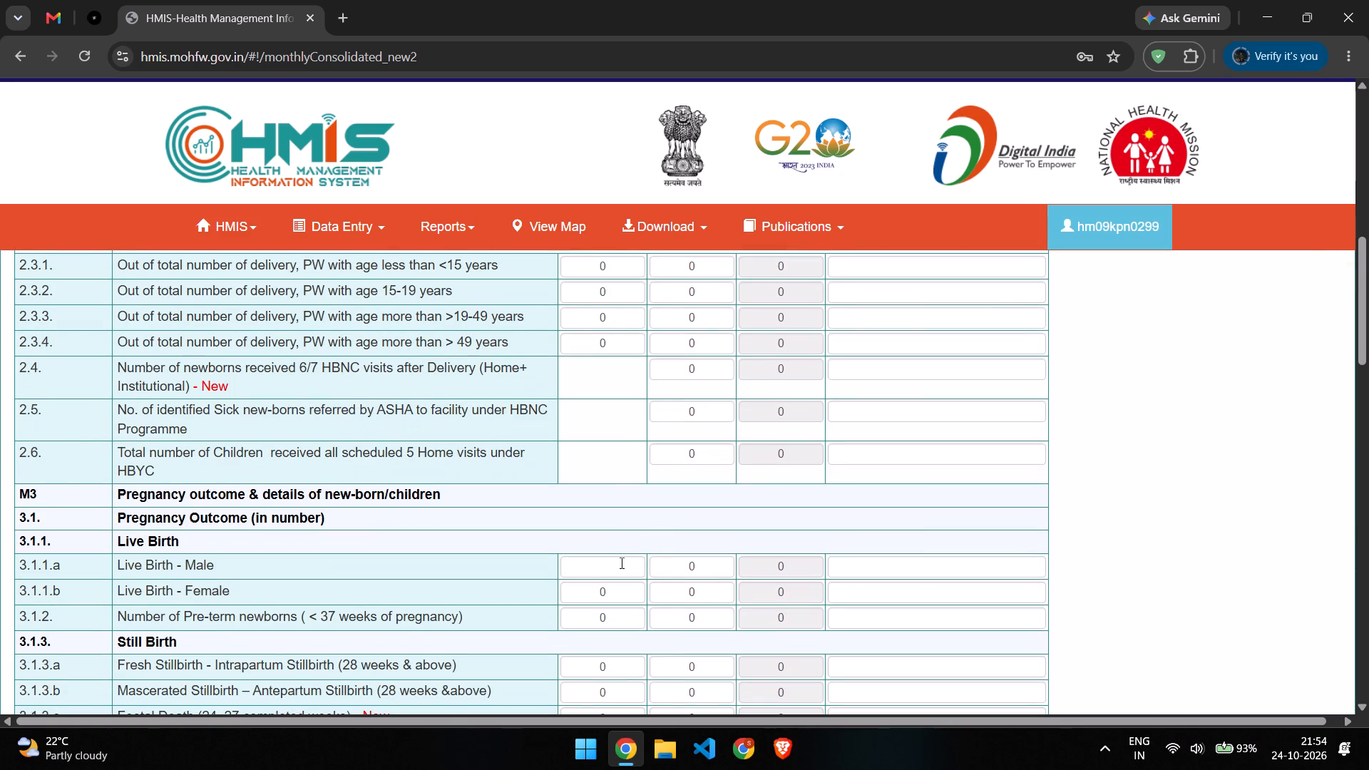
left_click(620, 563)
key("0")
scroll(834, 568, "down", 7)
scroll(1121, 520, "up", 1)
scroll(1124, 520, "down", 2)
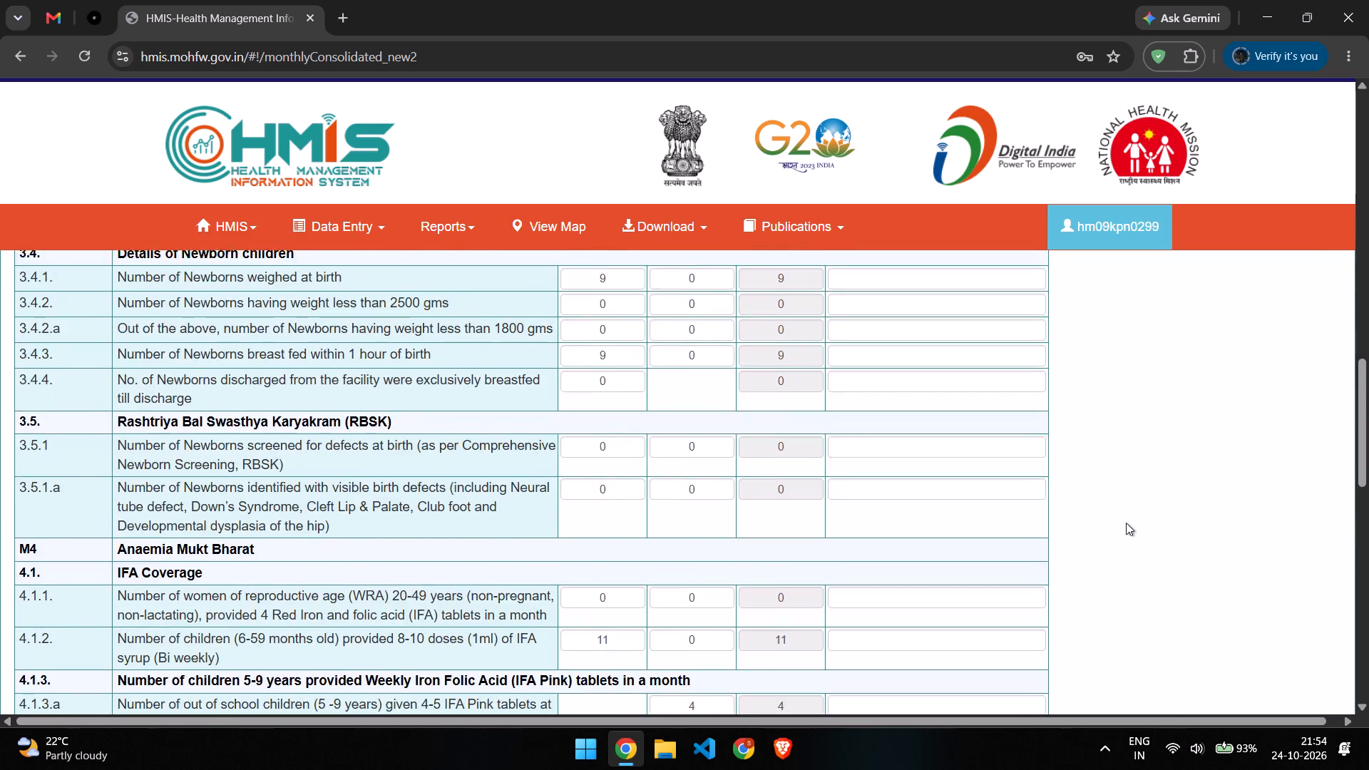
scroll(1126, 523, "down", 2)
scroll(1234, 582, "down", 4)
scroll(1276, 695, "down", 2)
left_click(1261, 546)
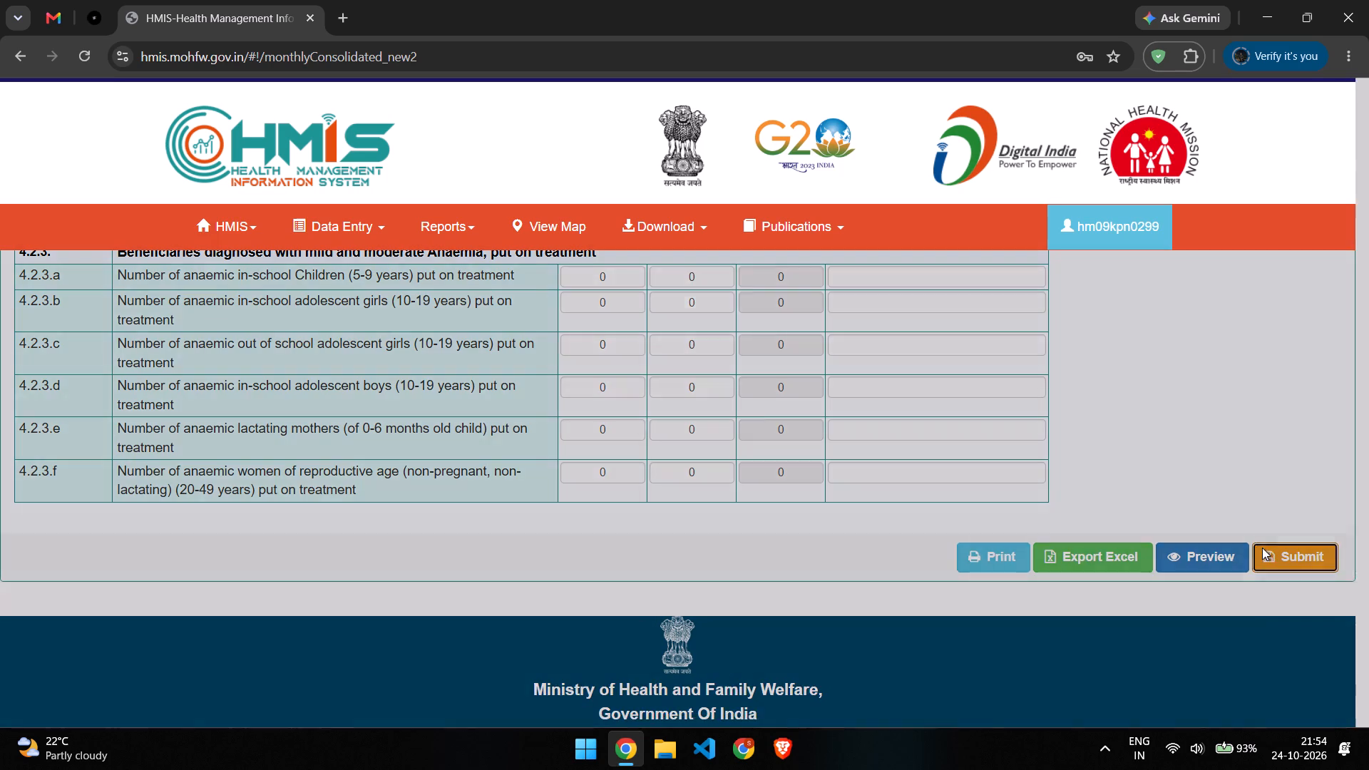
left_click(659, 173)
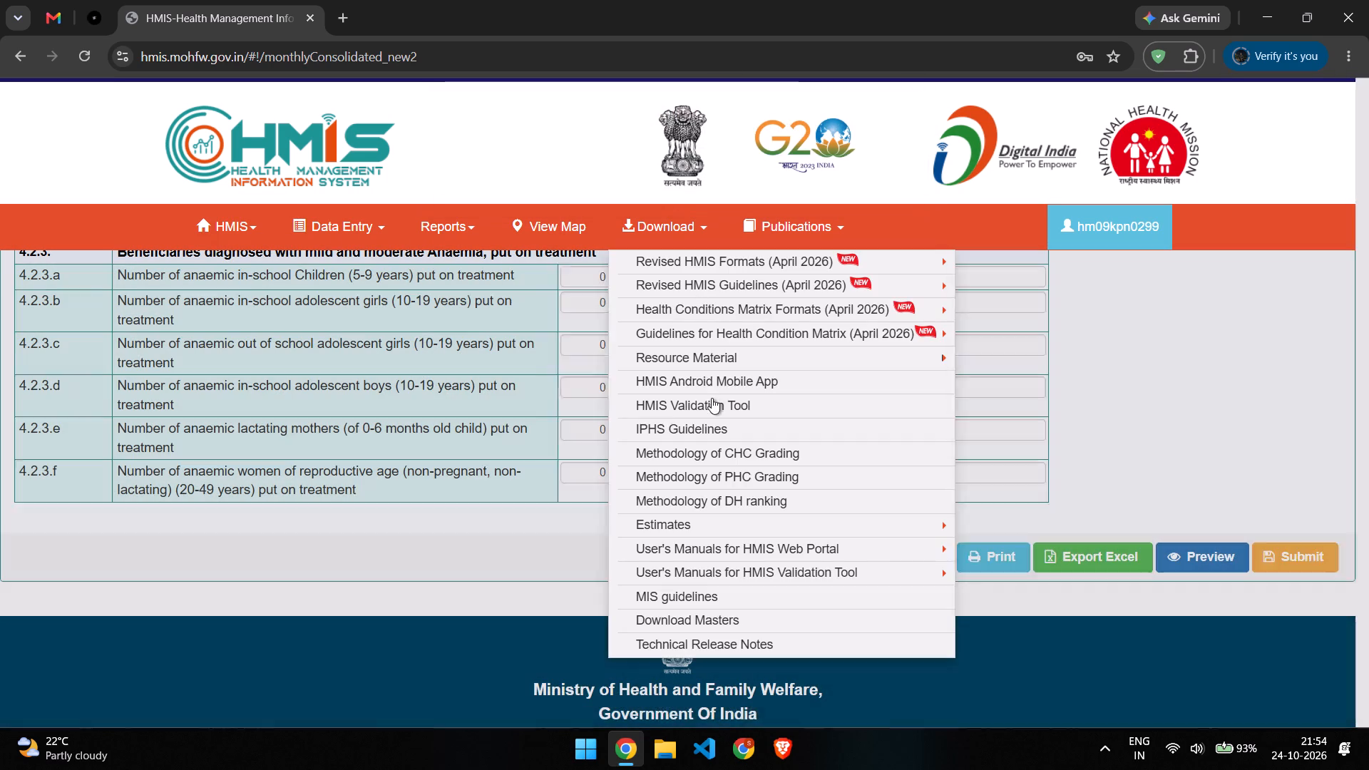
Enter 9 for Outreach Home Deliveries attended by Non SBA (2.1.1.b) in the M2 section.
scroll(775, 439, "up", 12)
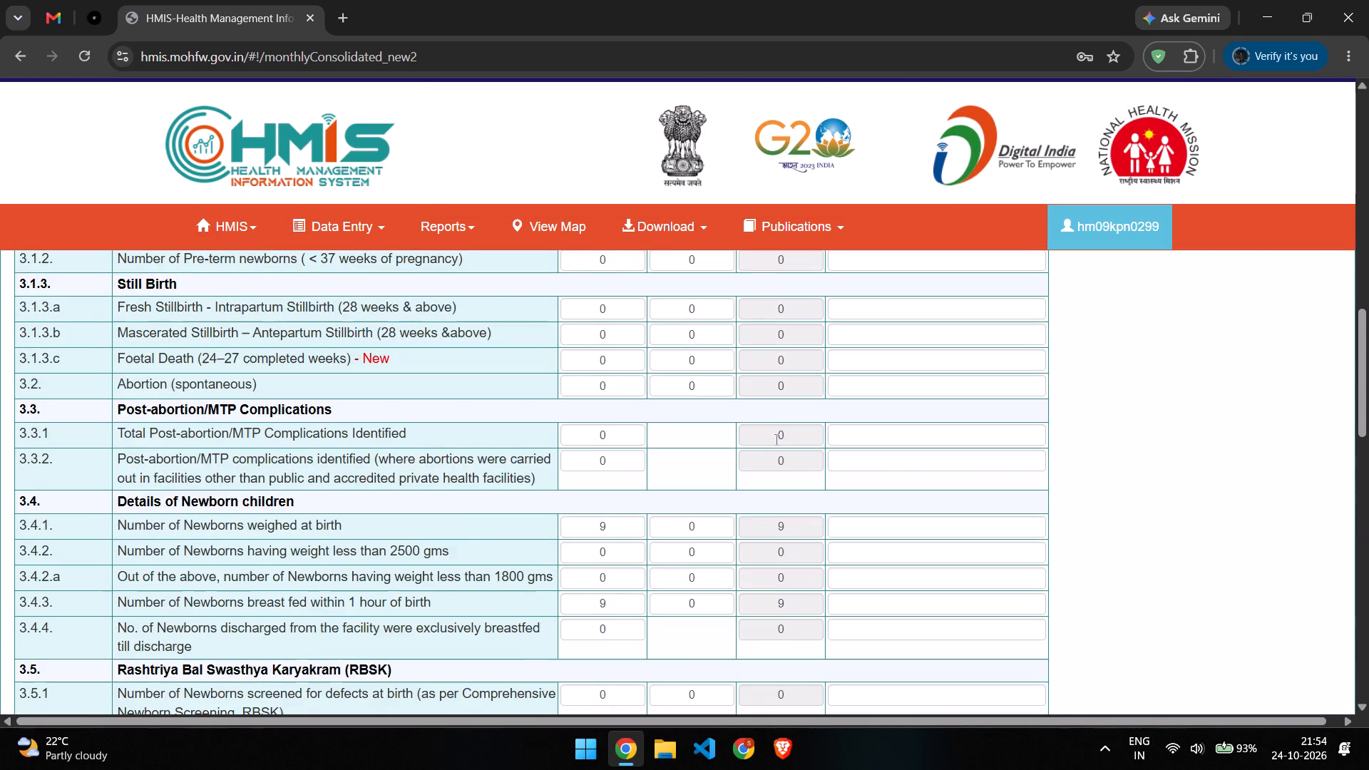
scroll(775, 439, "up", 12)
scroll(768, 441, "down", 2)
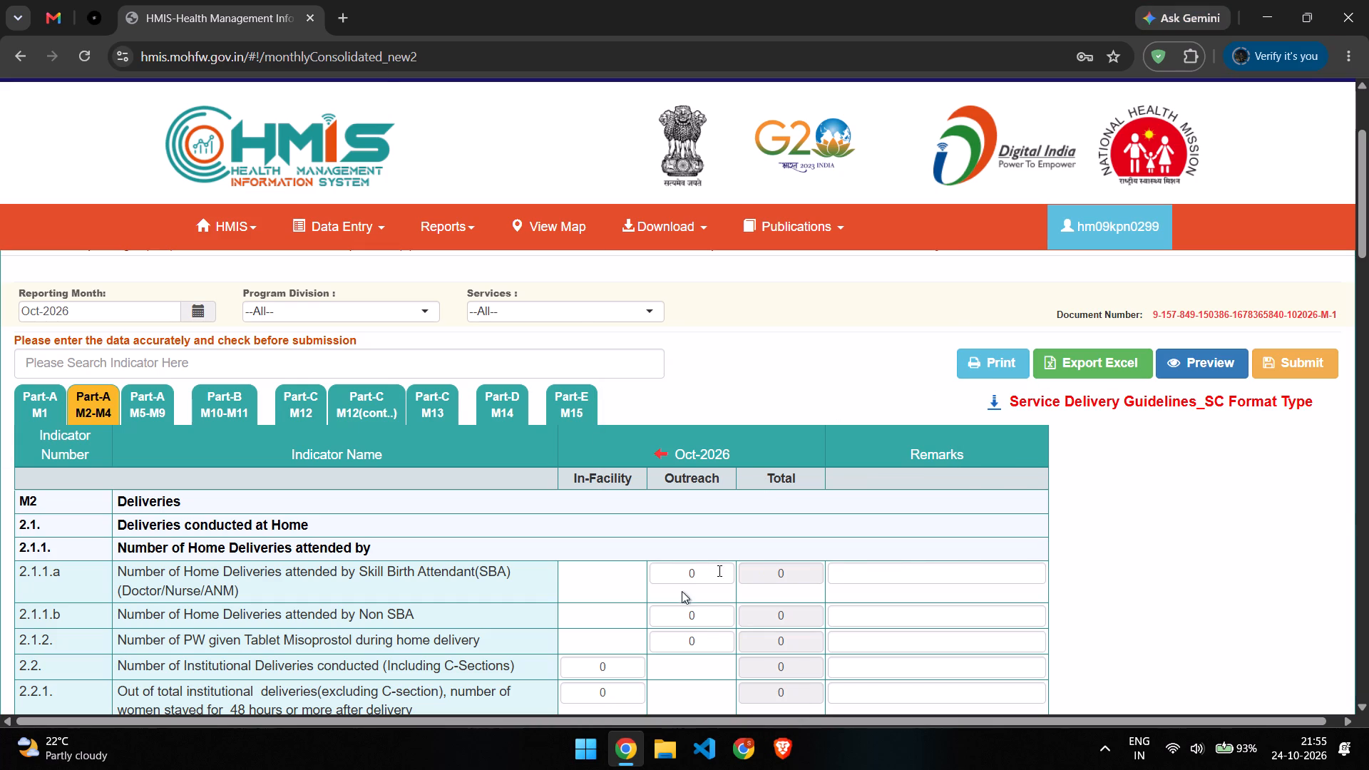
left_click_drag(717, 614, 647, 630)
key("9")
Set the Outreach number of children who received all scheduled 5 home visits under HBYC (2.6) to 30.
scroll(630, 657, "down", 2)
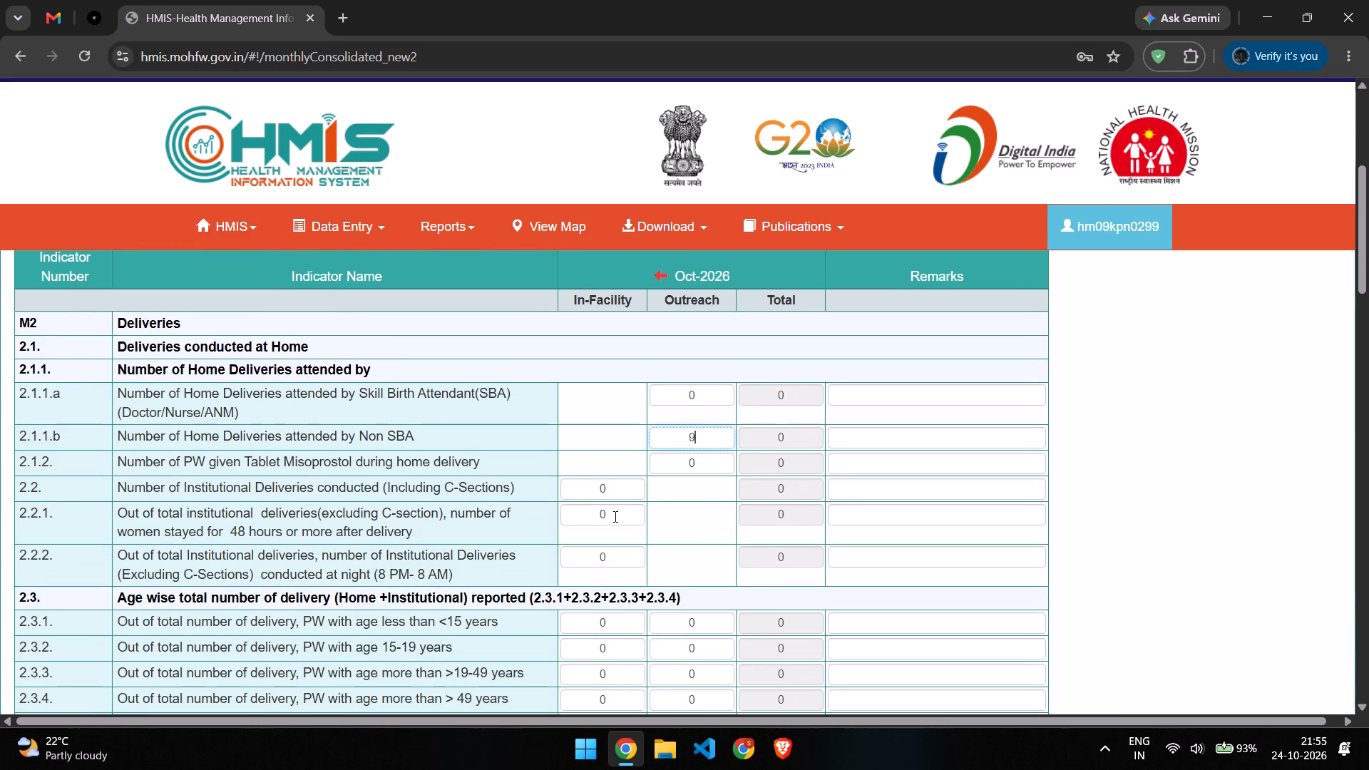
scroll(614, 516, "down", 1)
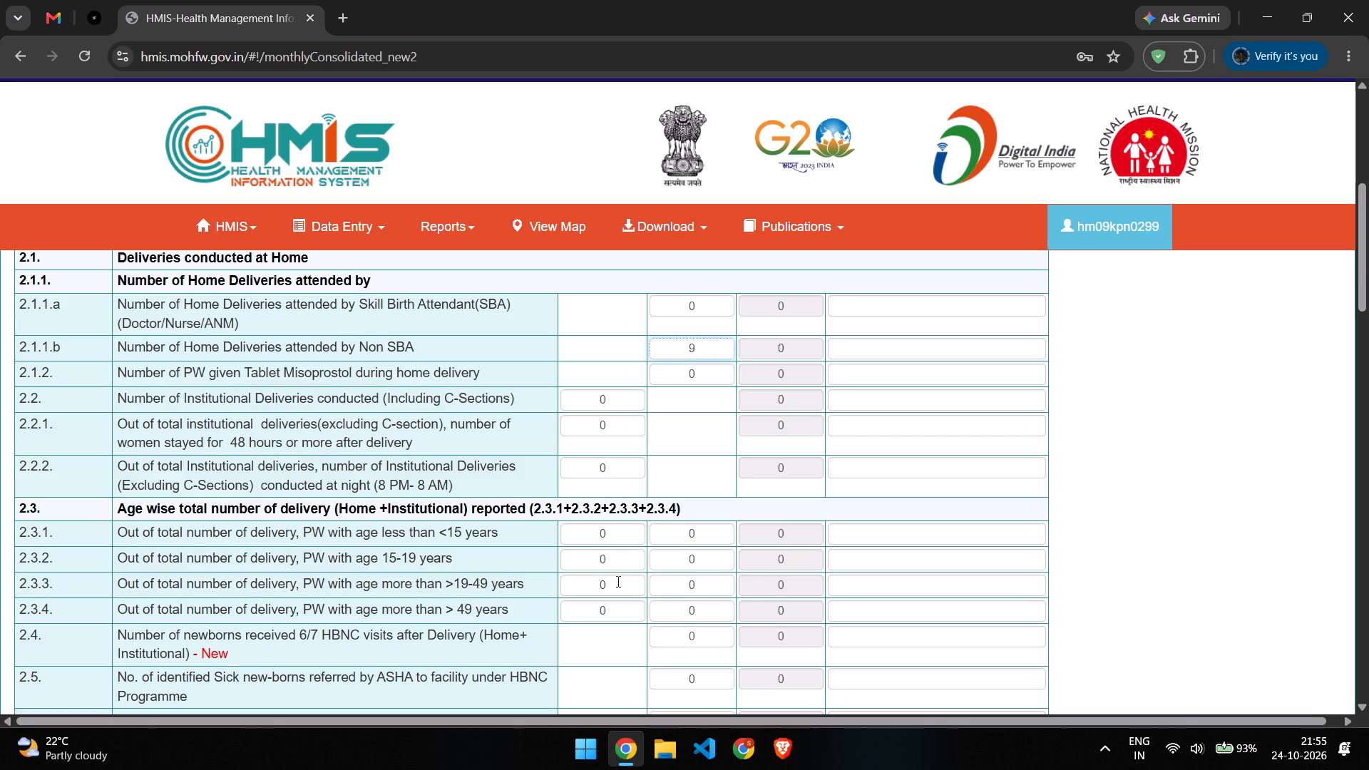
scroll(617, 581, "down", 1)
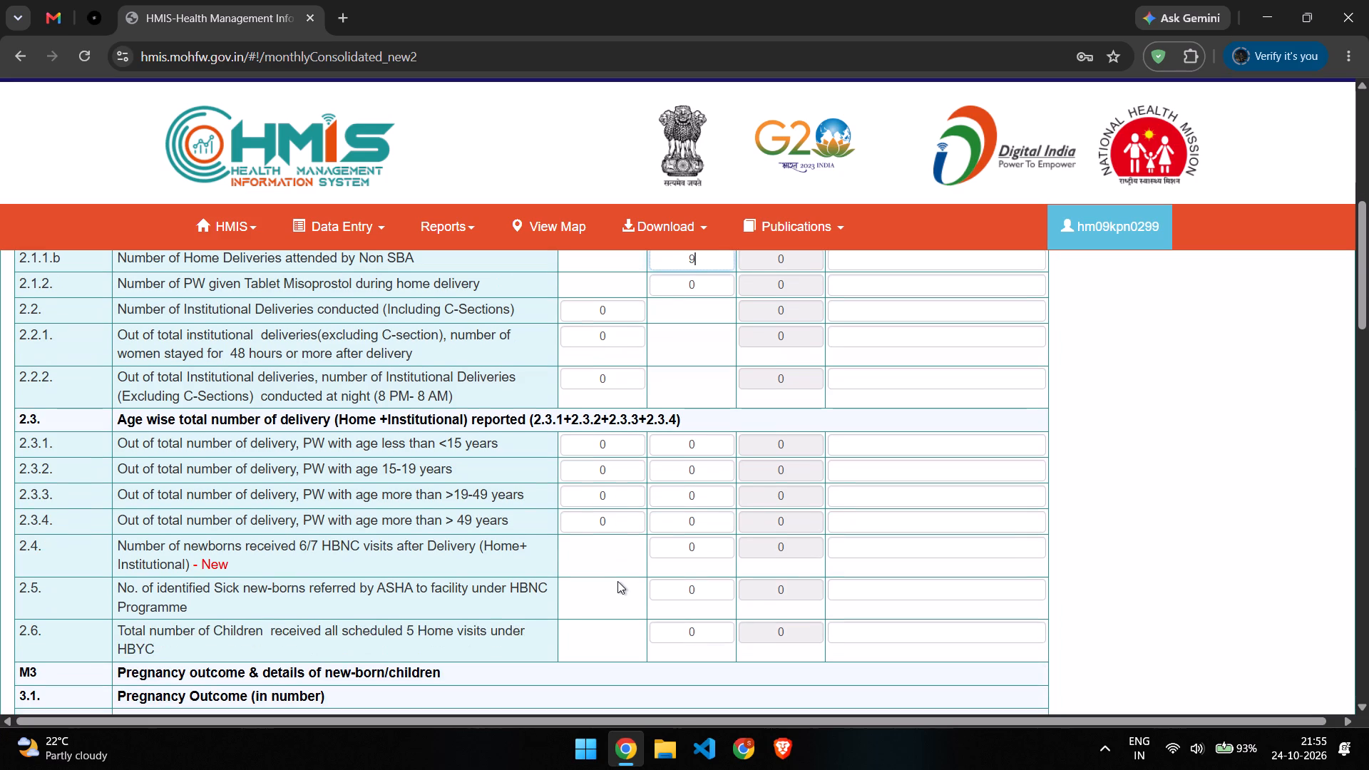
scroll(617, 581, "down", 3)
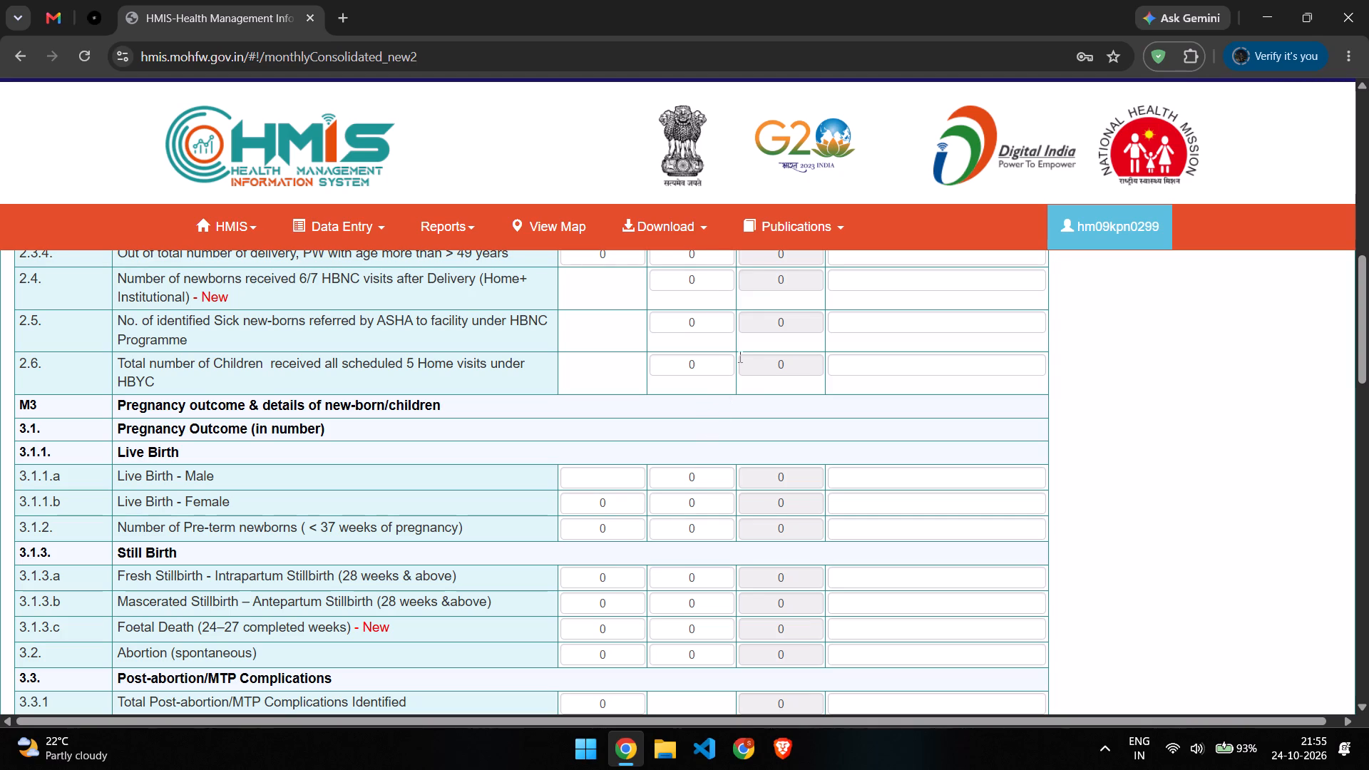
left_click_drag(714, 366, 714, 366)
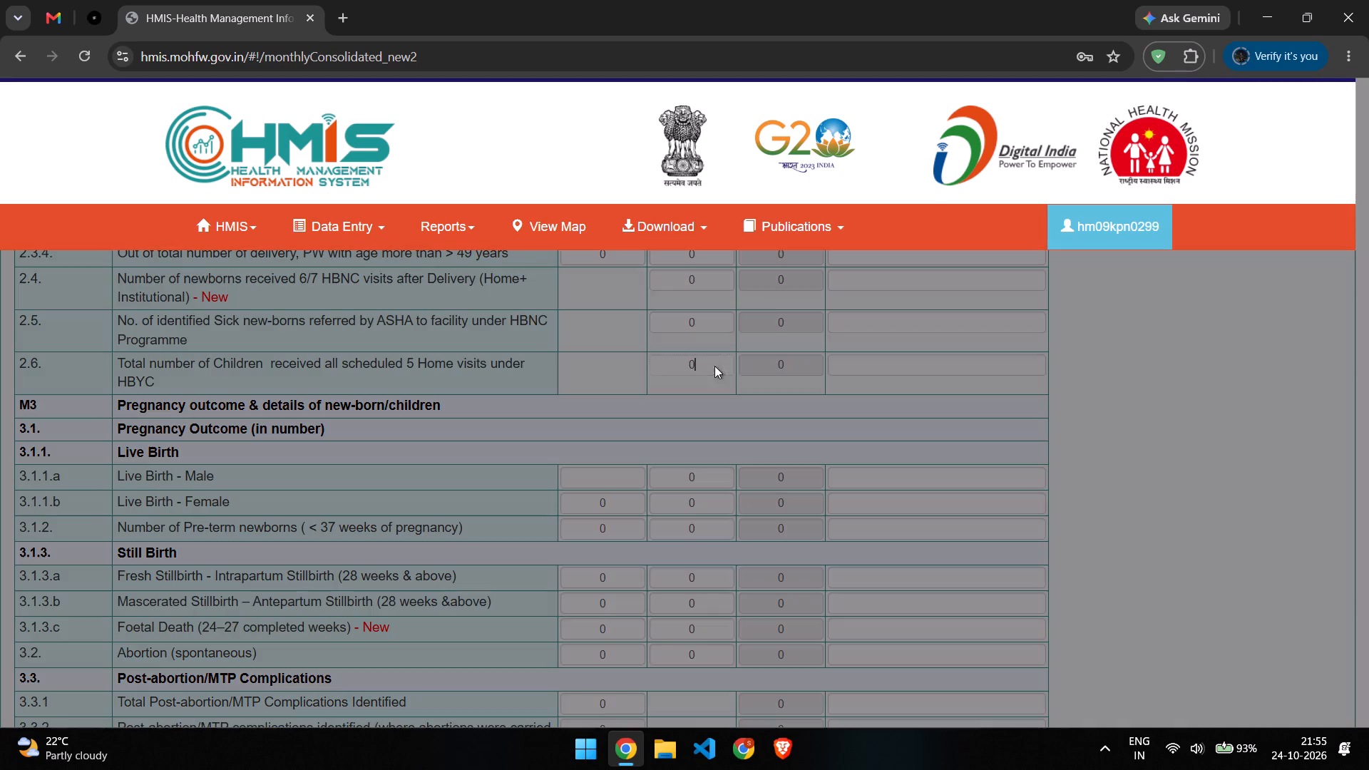
left_click_drag(714, 366, 694, 363)
left_click(681, 207)
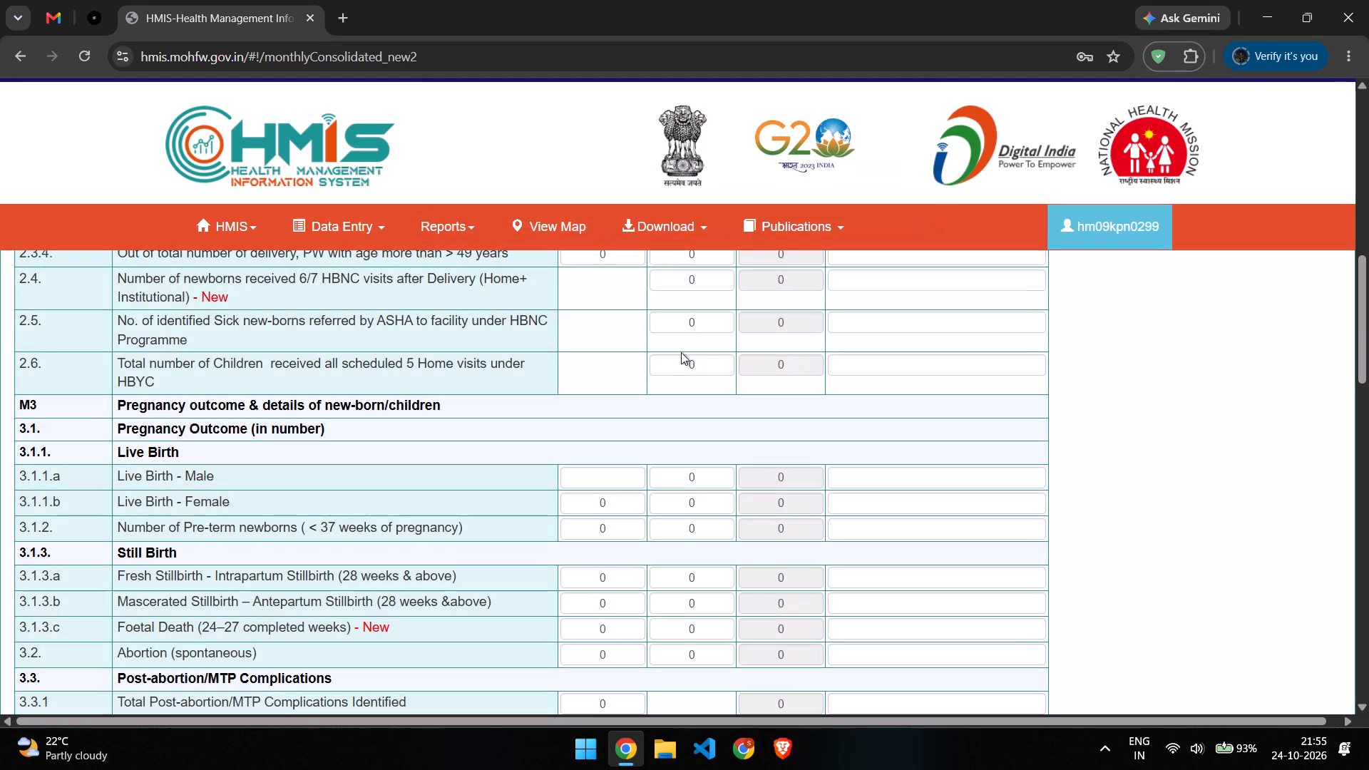
left_click_drag(707, 360, 670, 369)
type("30")
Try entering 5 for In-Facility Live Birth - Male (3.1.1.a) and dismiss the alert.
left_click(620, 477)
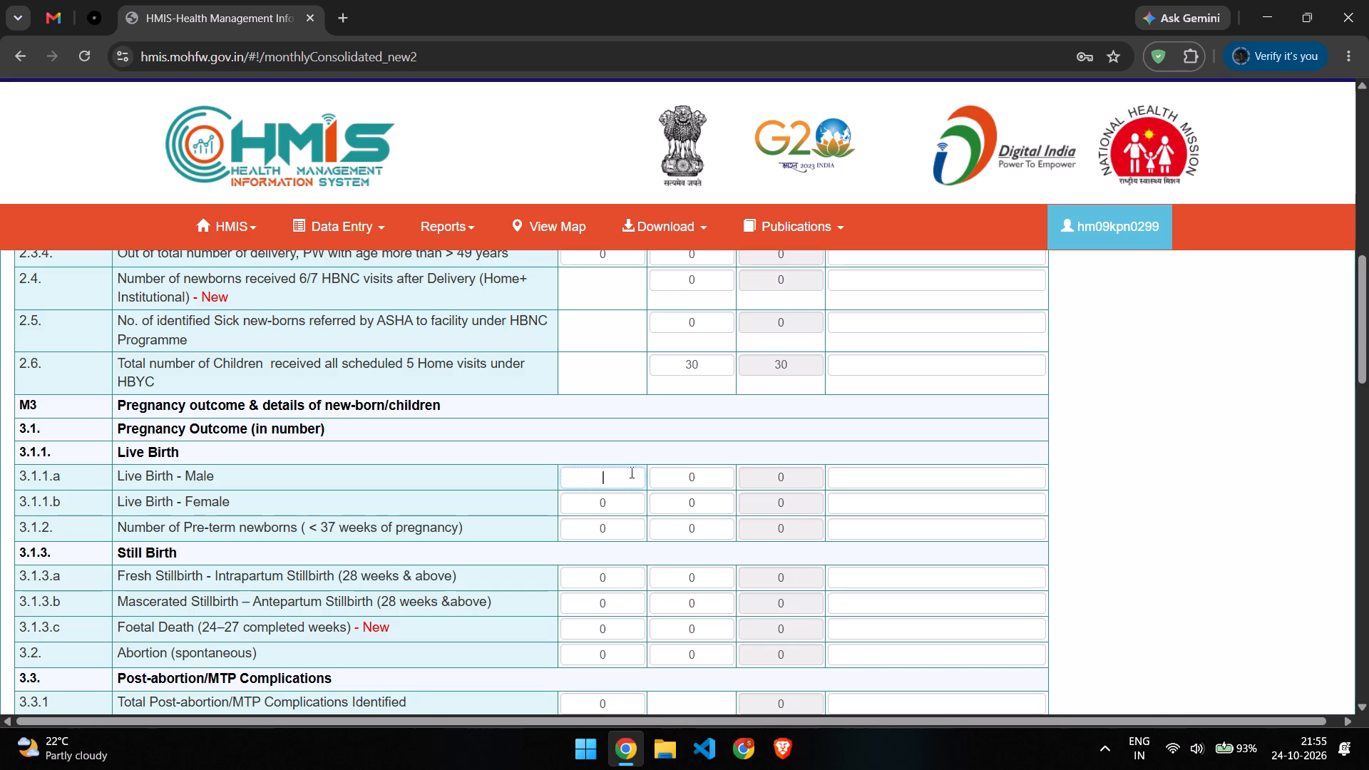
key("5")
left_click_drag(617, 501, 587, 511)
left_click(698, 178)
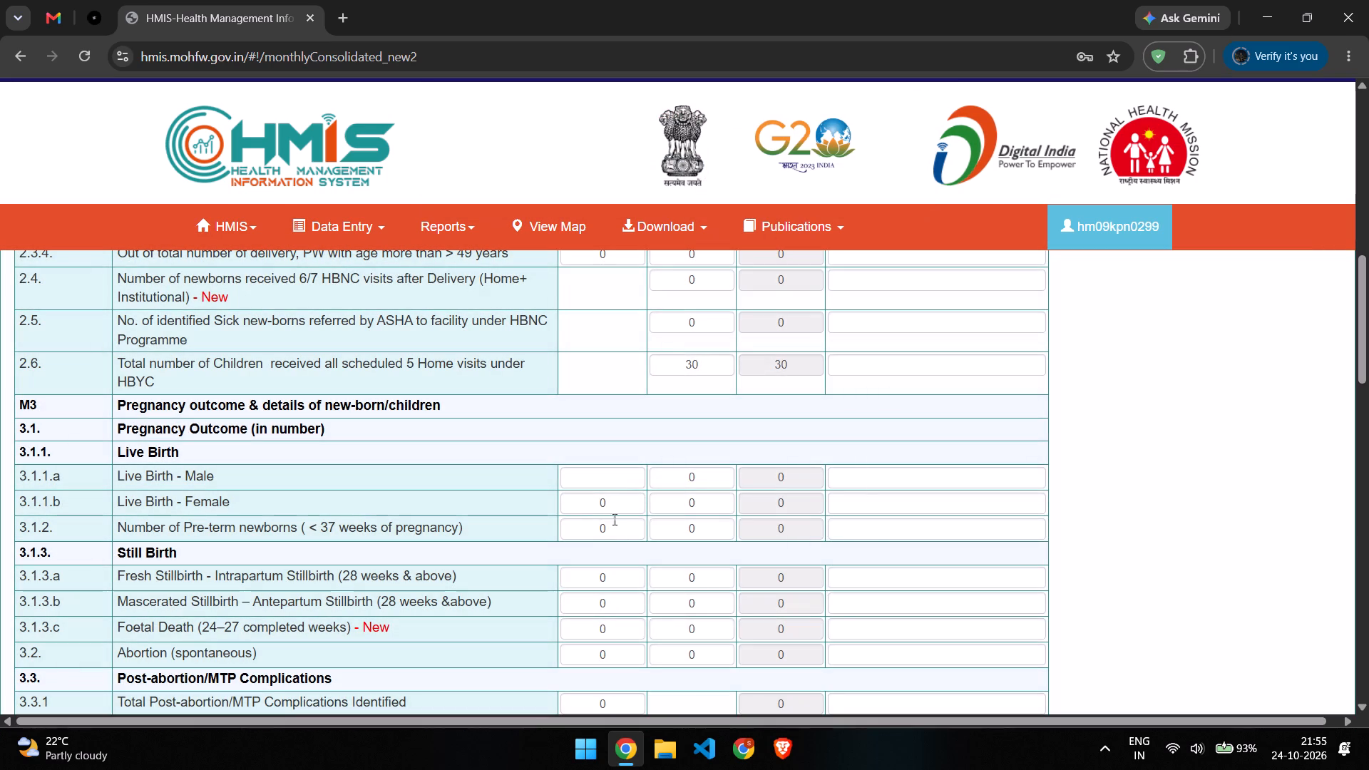
Set In-Facility Live Birth - Female (3.1.1.b) to 4 and Live Birth - Male (3.1.1.a) to 0.
left_click_drag(620, 500, 590, 509)
key("4")
left_click(637, 478)
key("0")
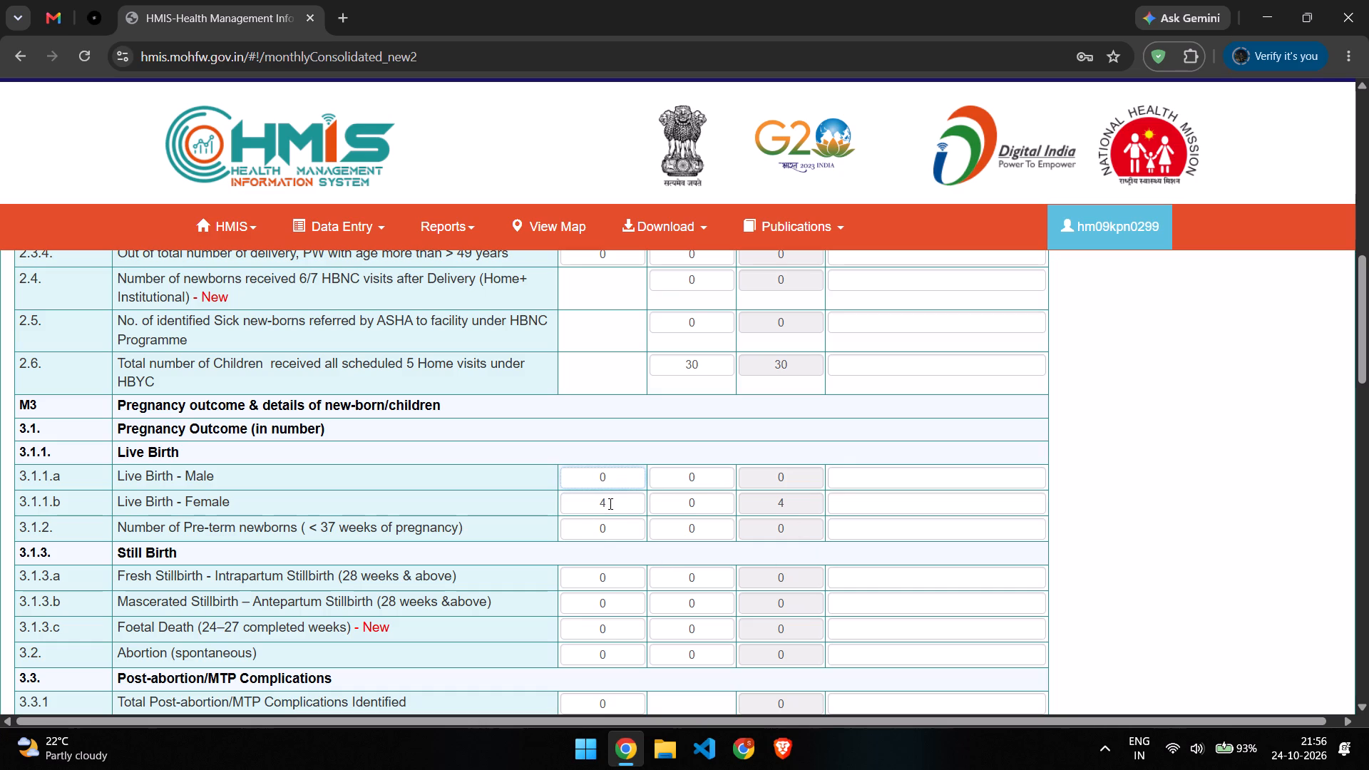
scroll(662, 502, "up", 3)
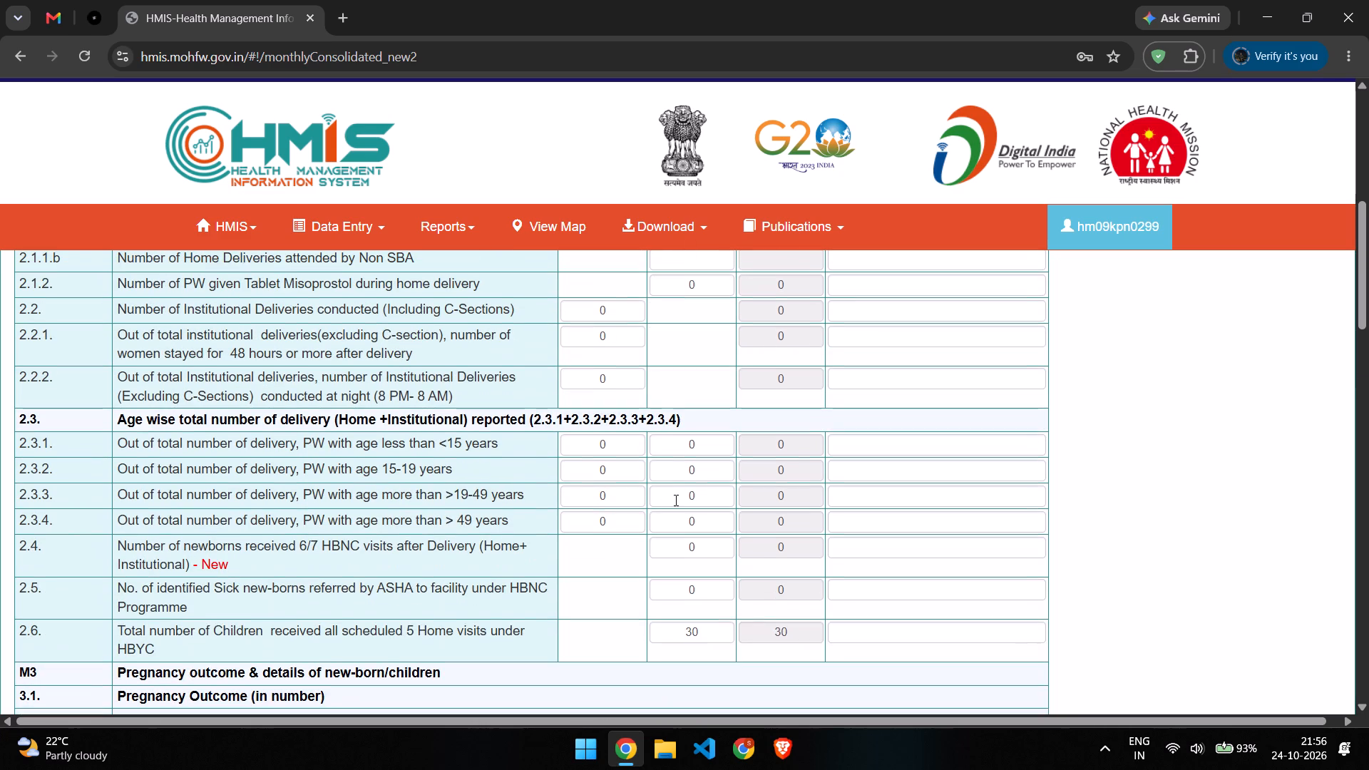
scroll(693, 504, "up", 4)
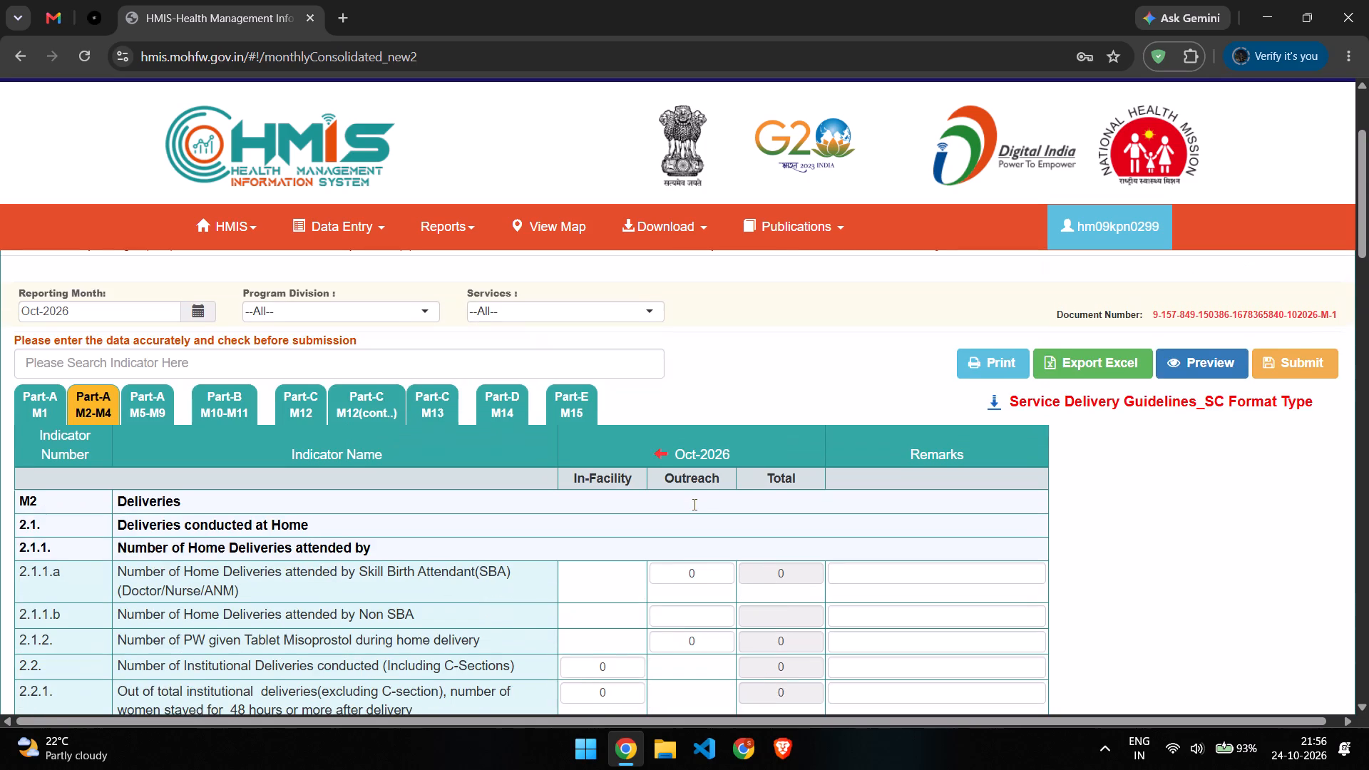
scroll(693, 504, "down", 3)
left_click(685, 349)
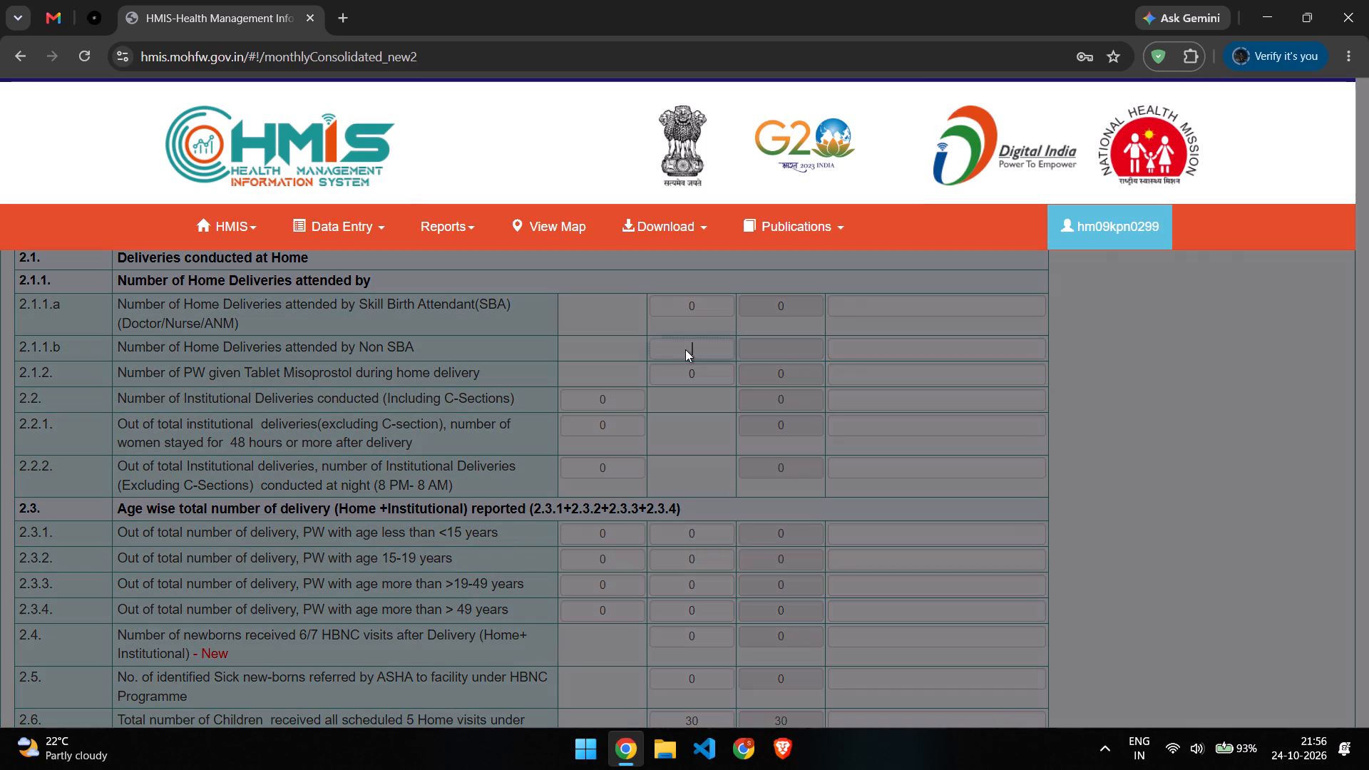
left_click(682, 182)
Set In-Facility Live Birth - Male (3.1.1.a) in the M3 section to 5.
scroll(632, 466, "down", 3)
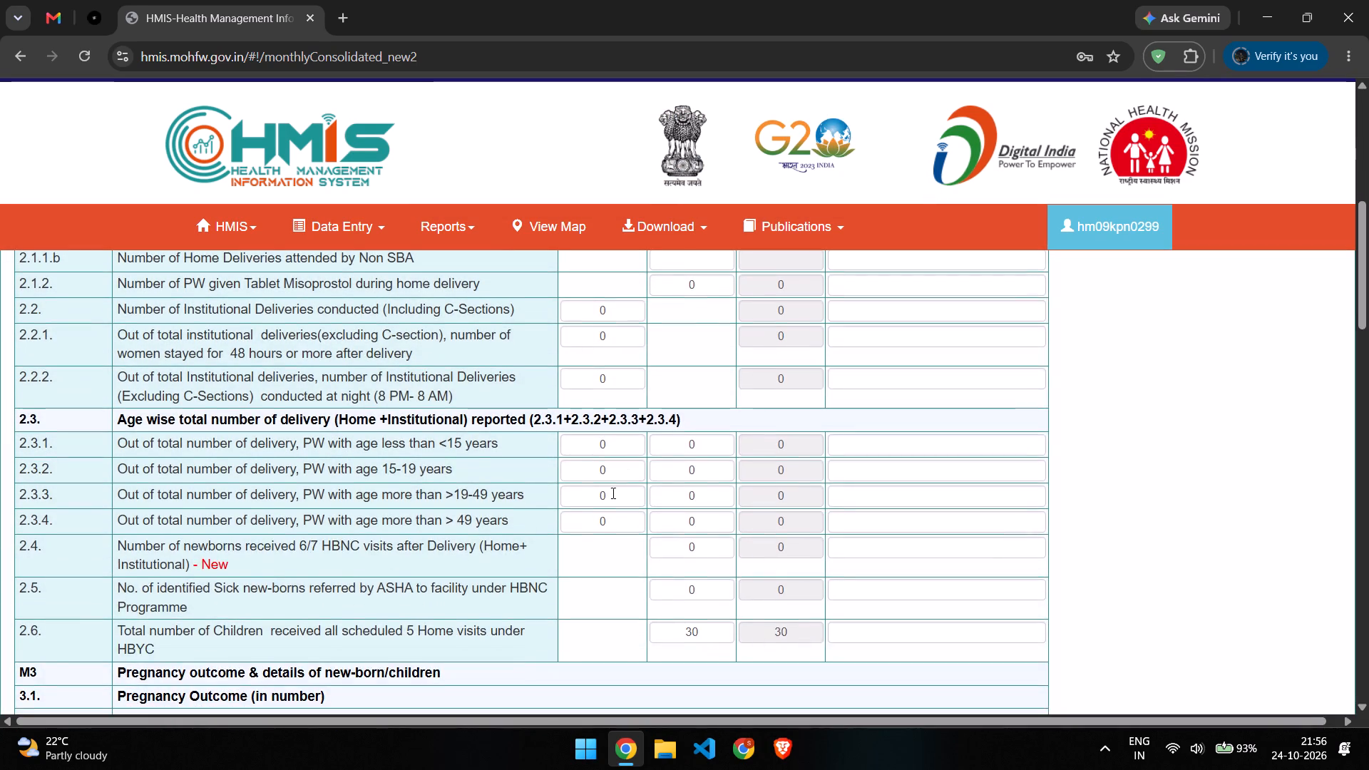
scroll(590, 532, "down", 3)
left_click(622, 481)
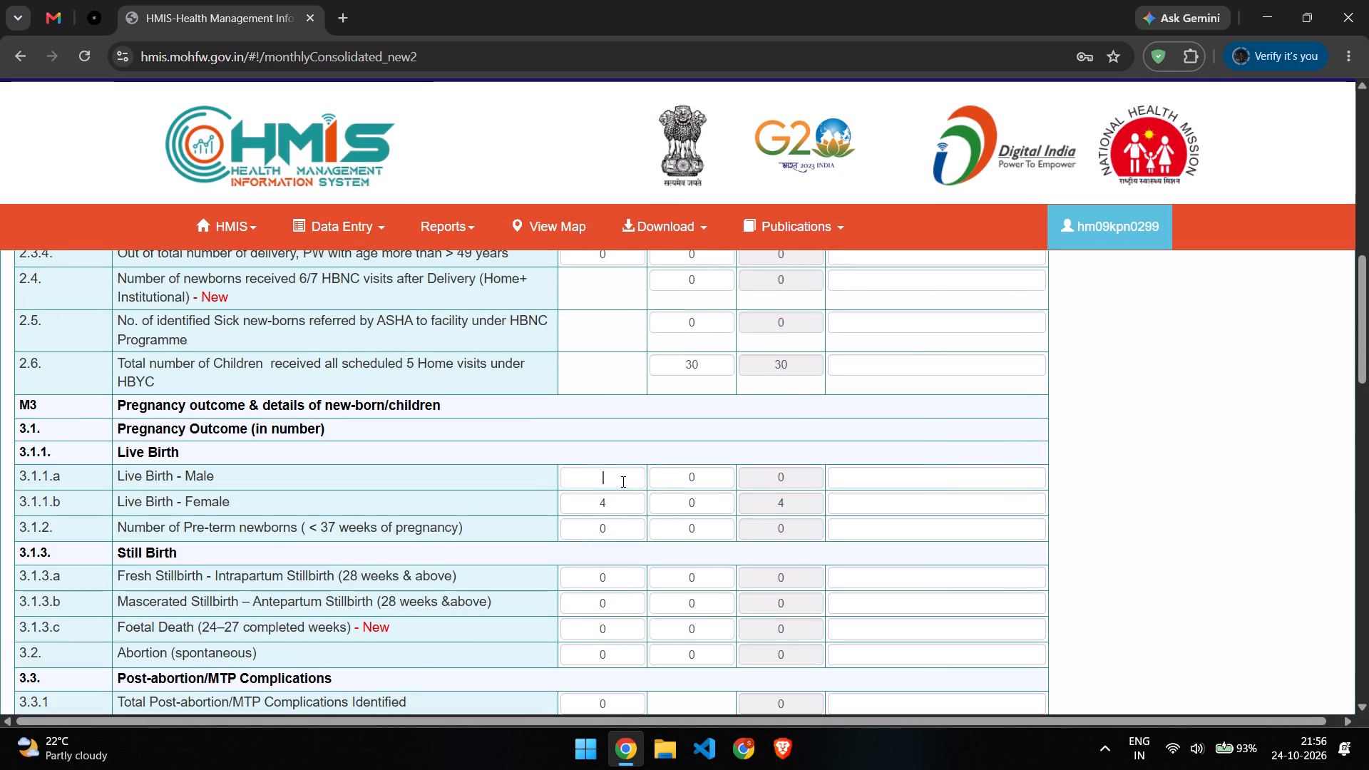
key("5")
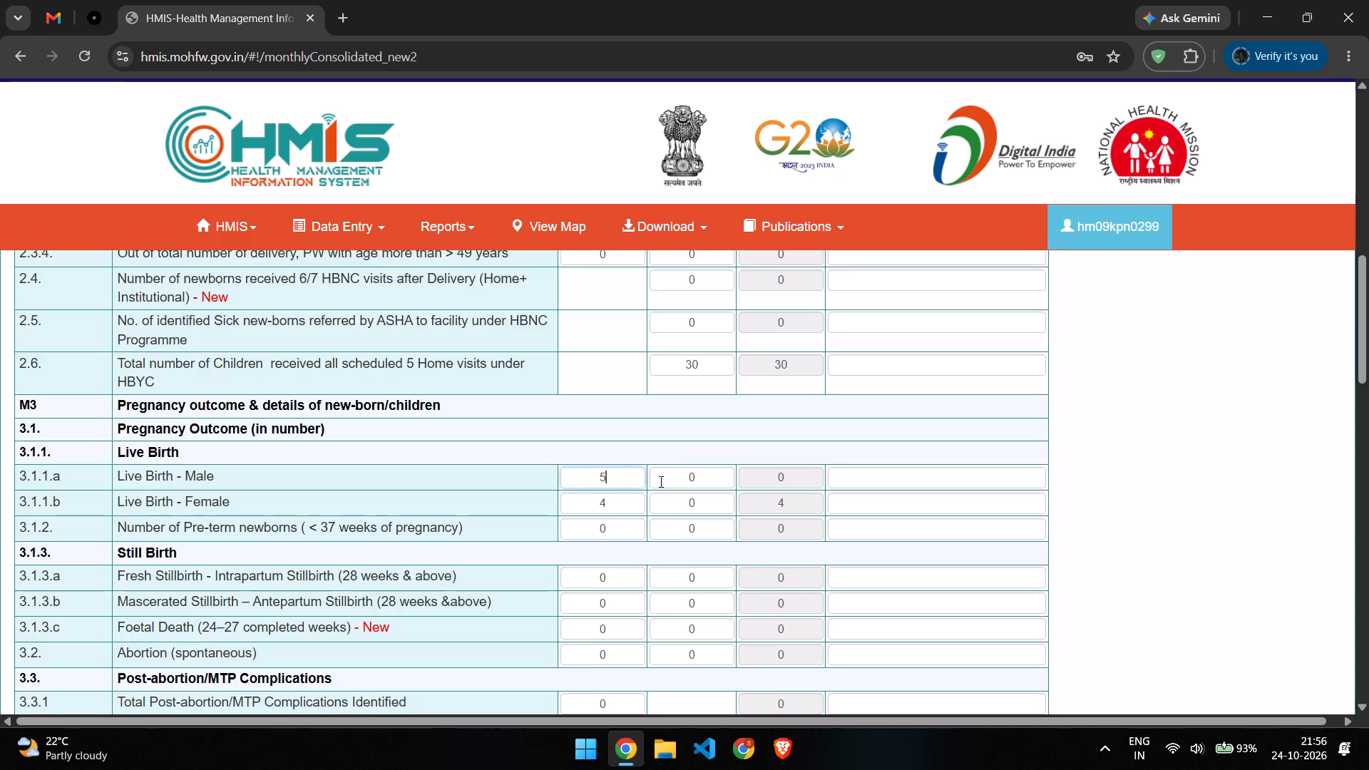
Set Outreach Number of Home Deliveries attended by Non SBA (2.1.1.b) in the M2 section to 0.
scroll(665, 481, "up", 6)
left_click(682, 521)
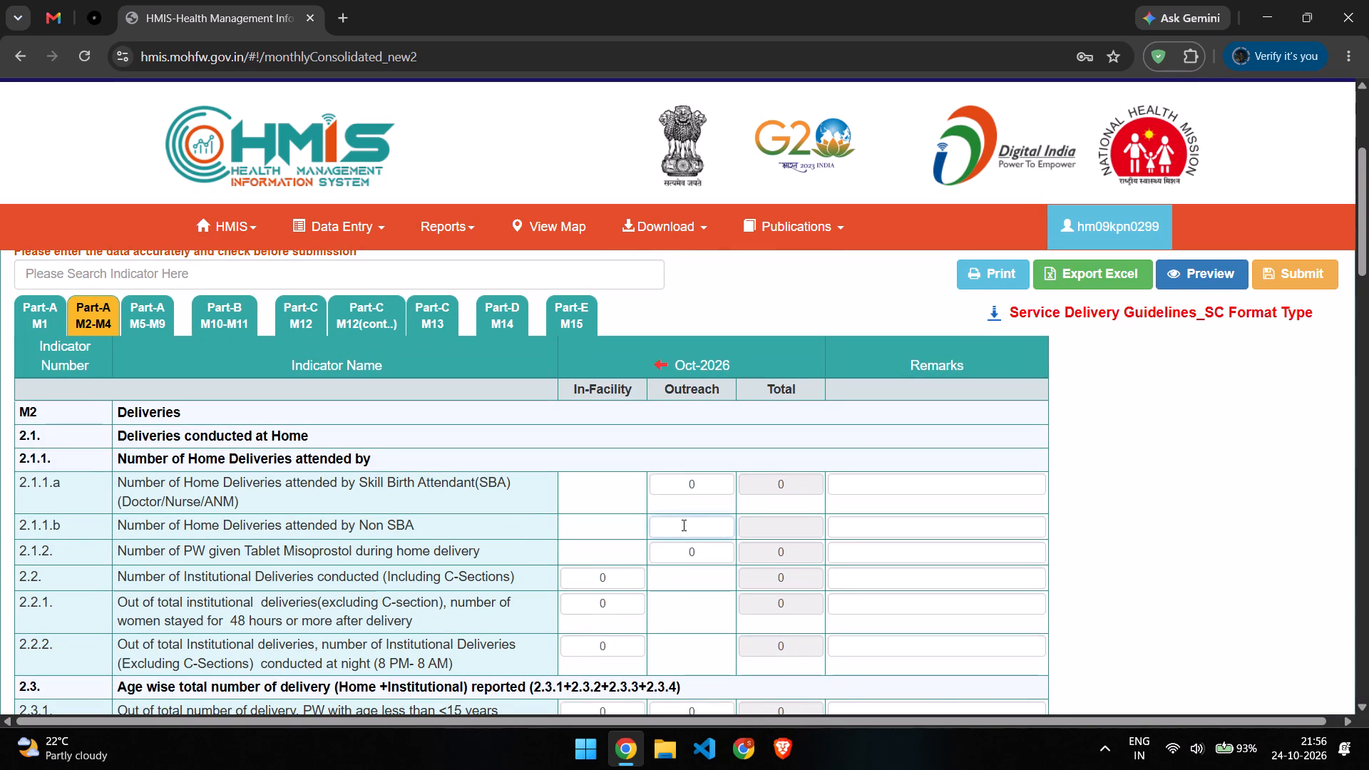
key("0")
Try to submit the Oct-2026 form from the end of the M2-M4 page and close the validation error list.
scroll(686, 525, "down", 9)
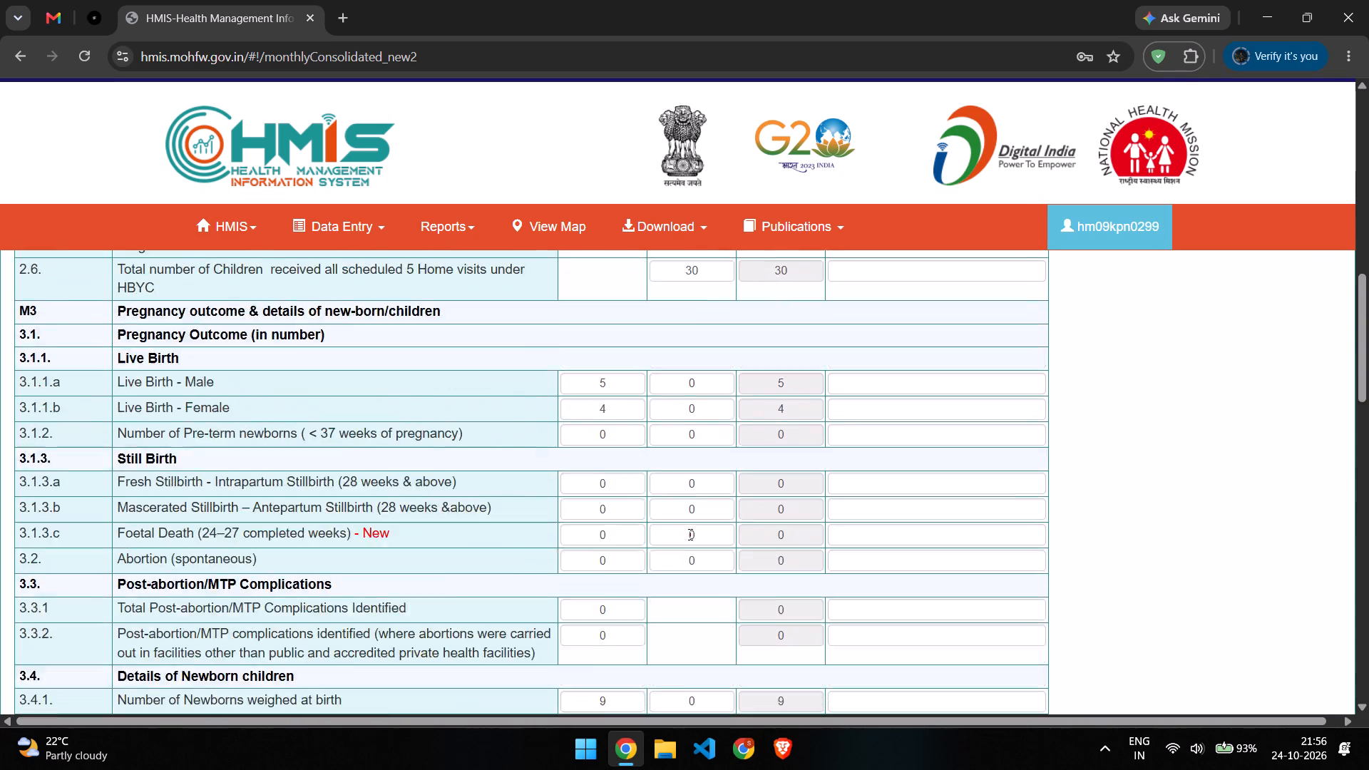
scroll(839, 519, "down", 11)
left_click(1285, 636)
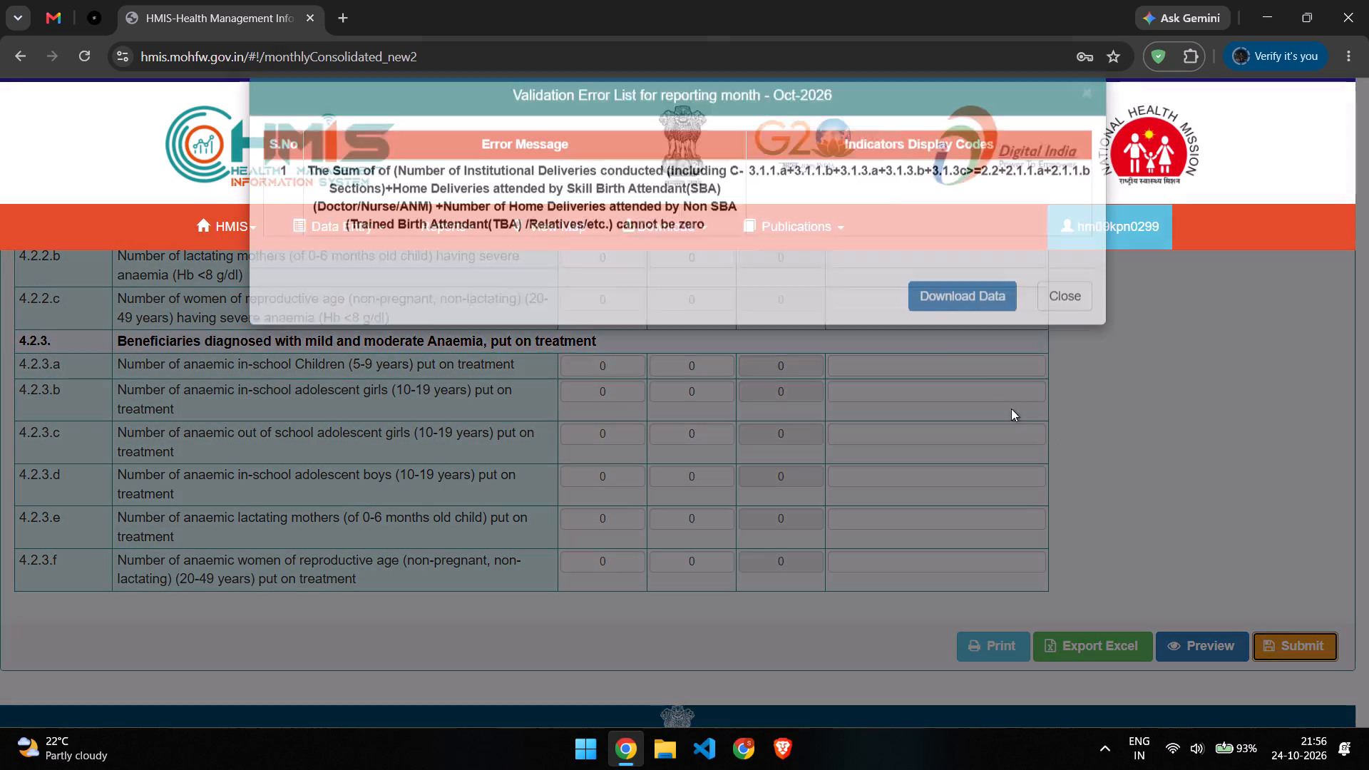
left_click(1058, 341)
Examine the M3 live-birth entries and the M2 home and institutional delivery entries against the validation rule.
scroll(820, 407, "up", 3)
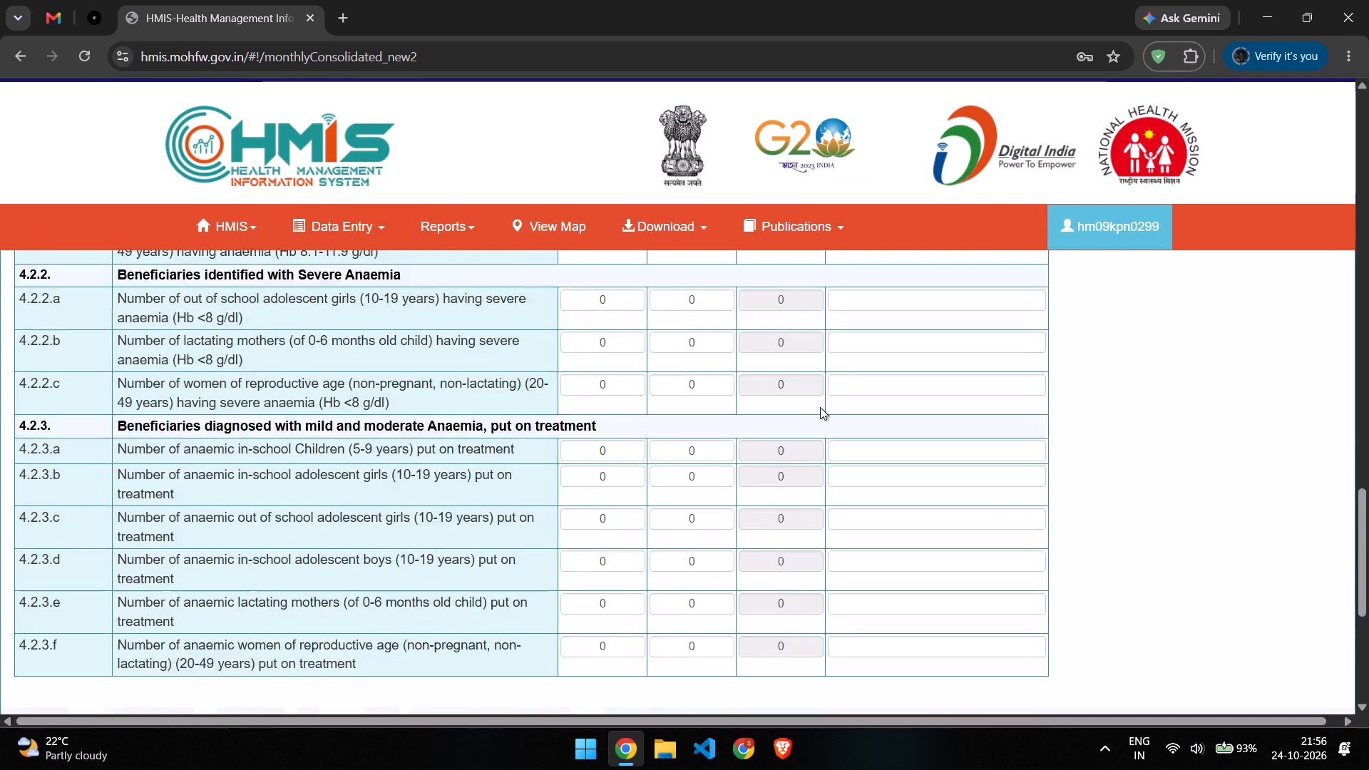
scroll(820, 407, "up", 11)
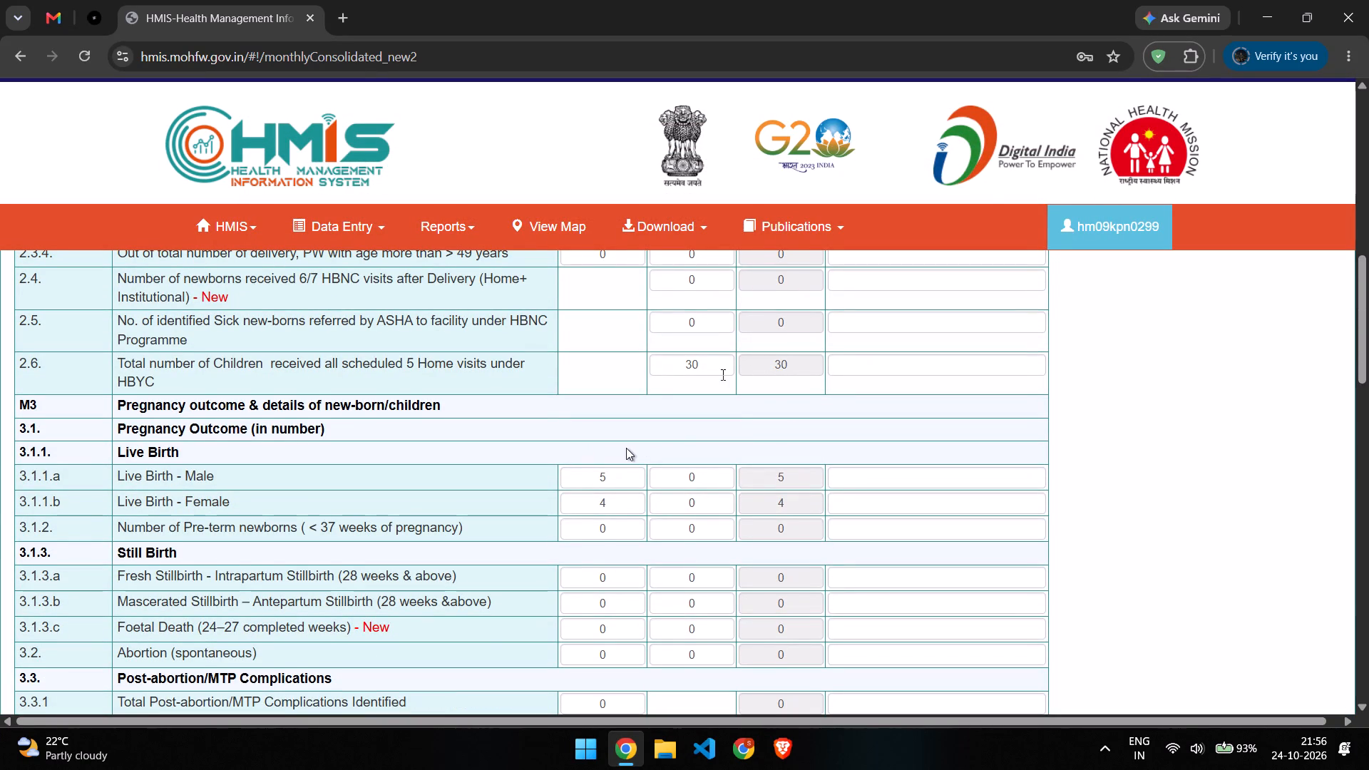
scroll(626, 446, "up", 5)
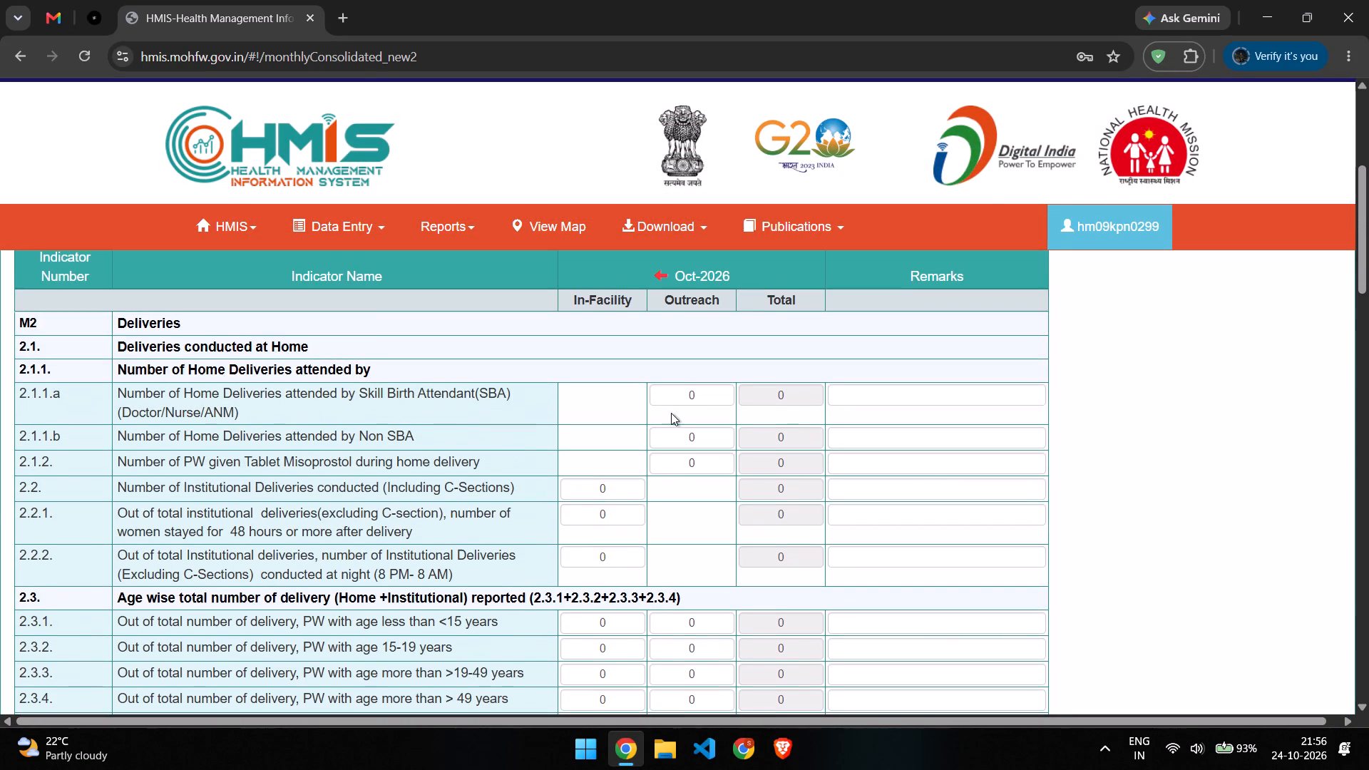
Try submitting the Oct-2026 form again and close the validation error list.
scroll(710, 471, "down", 4)
scroll(1280, 619, "down", 13)
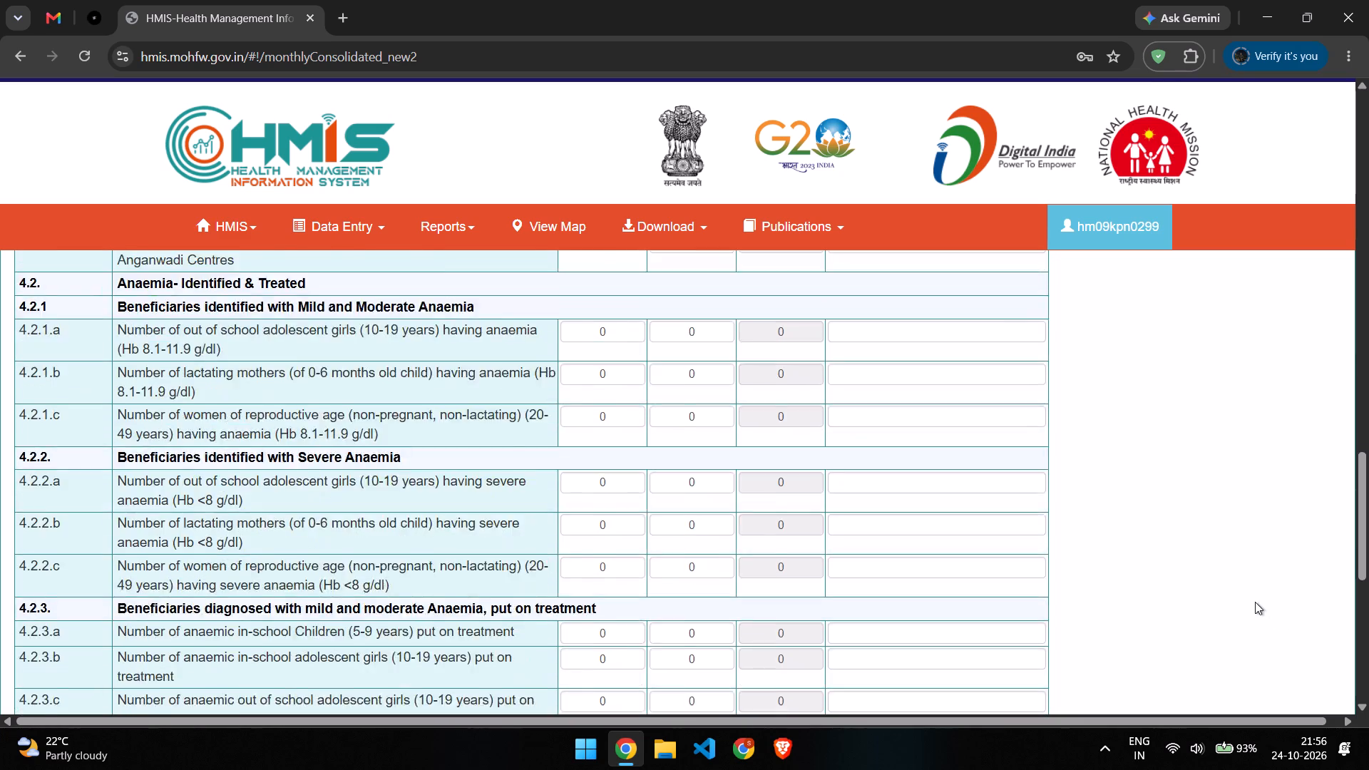
scroll(1255, 602, "down", 4)
left_click(1294, 487)
left_click(1283, 478)
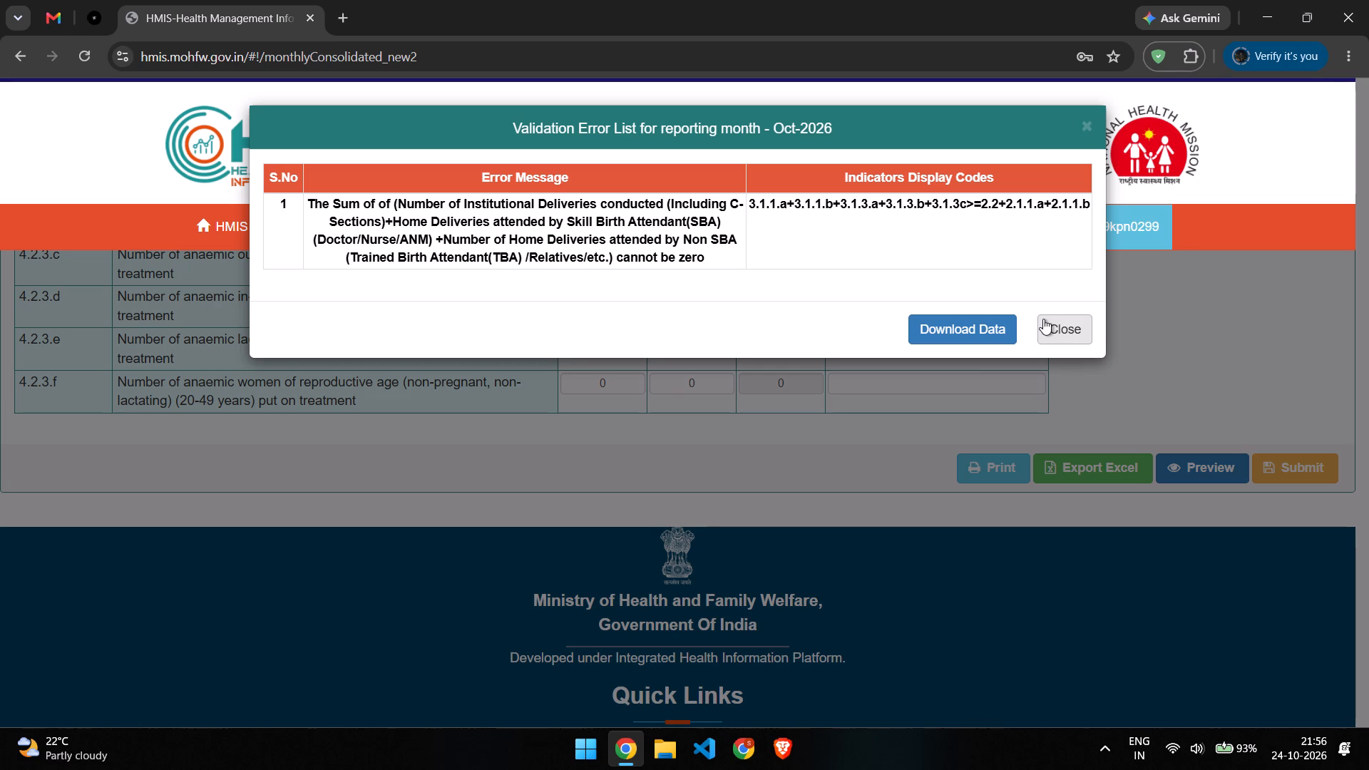
left_click(1043, 319)
Try once more to submit the Oct-2026 form and bring up its validation result.
scroll(864, 374, "down", 1)
scroll(864, 374, "up", 4)
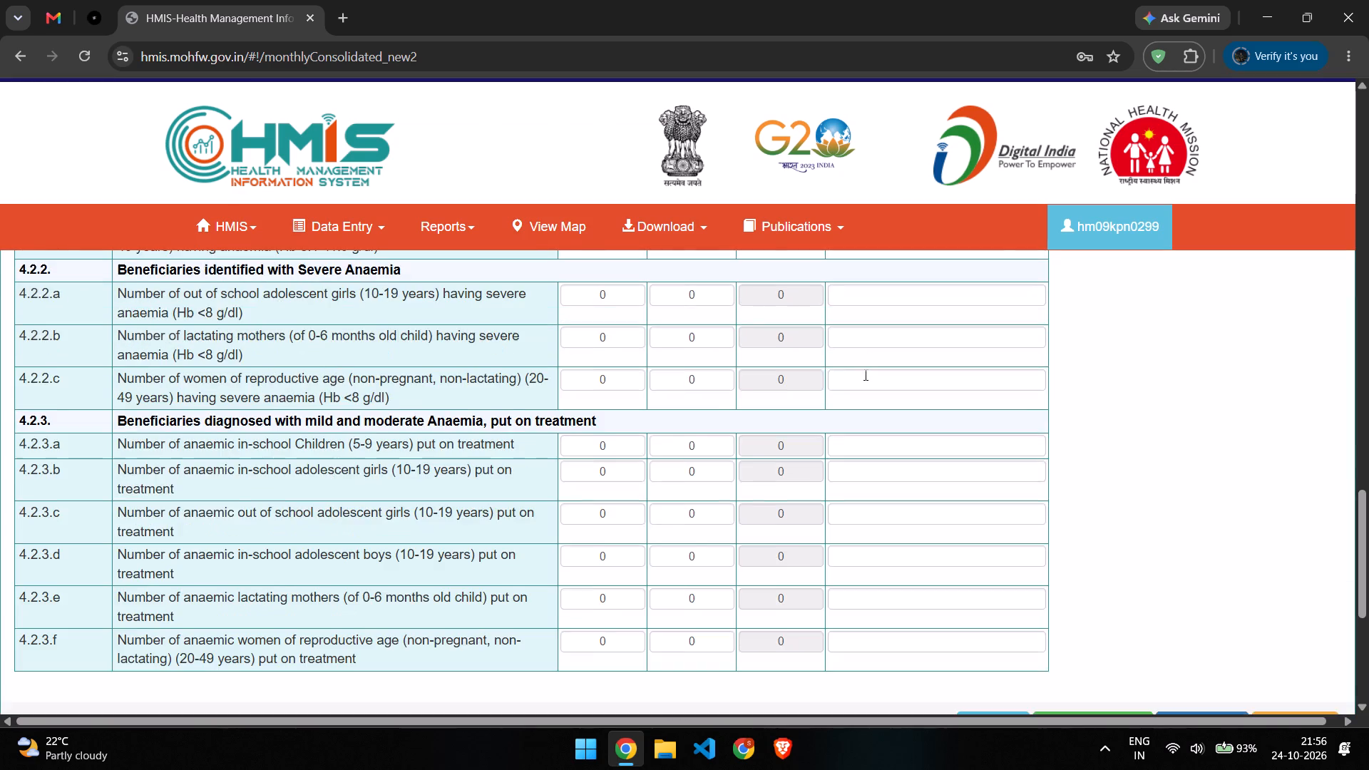
scroll(864, 374, "up", 8)
scroll(1302, 624, "down", 12)
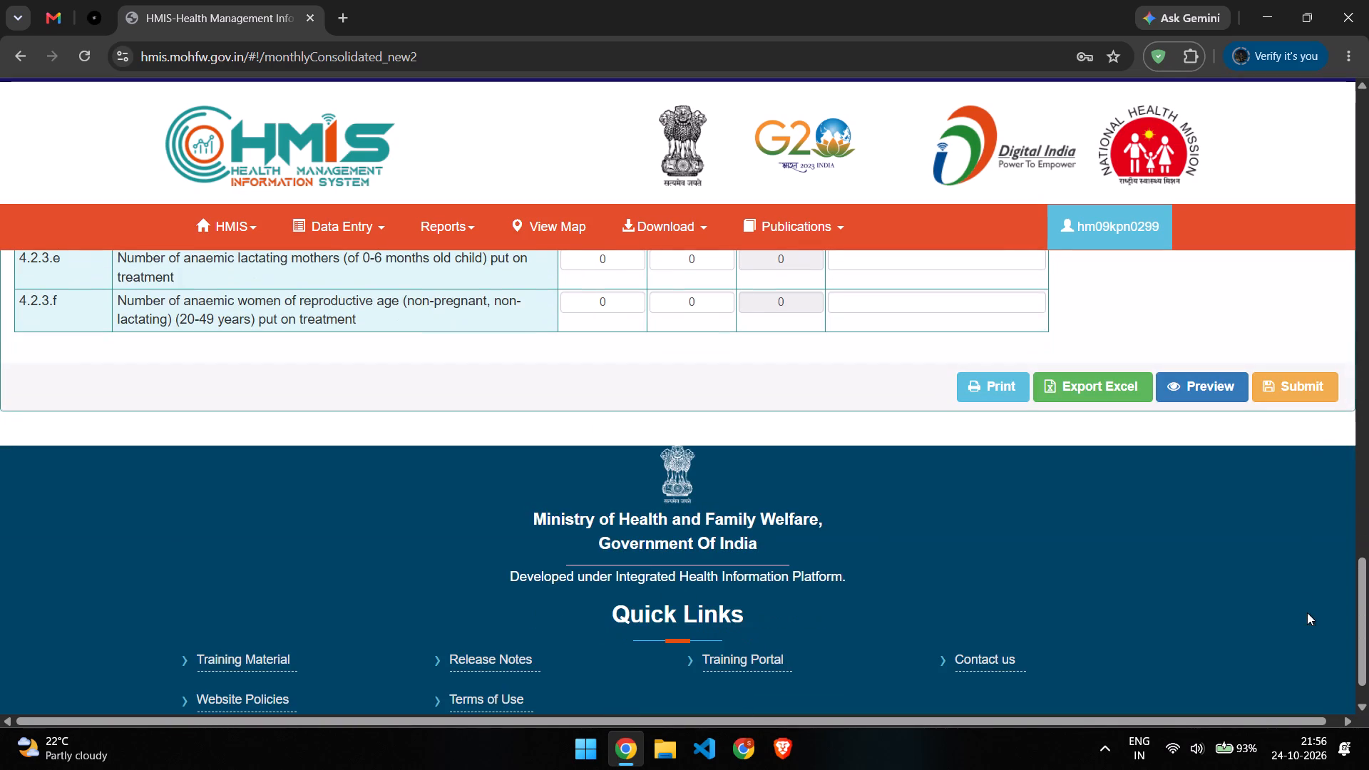
left_click(1288, 389)
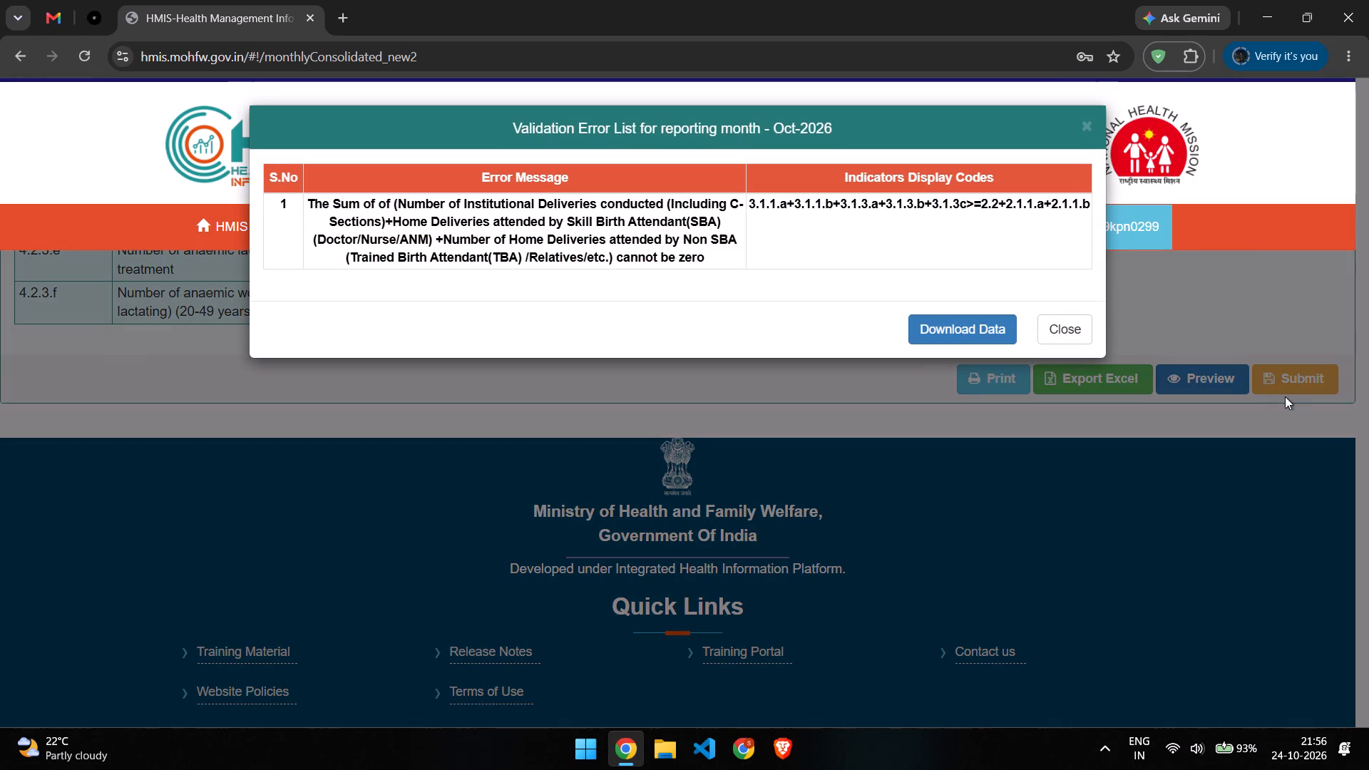
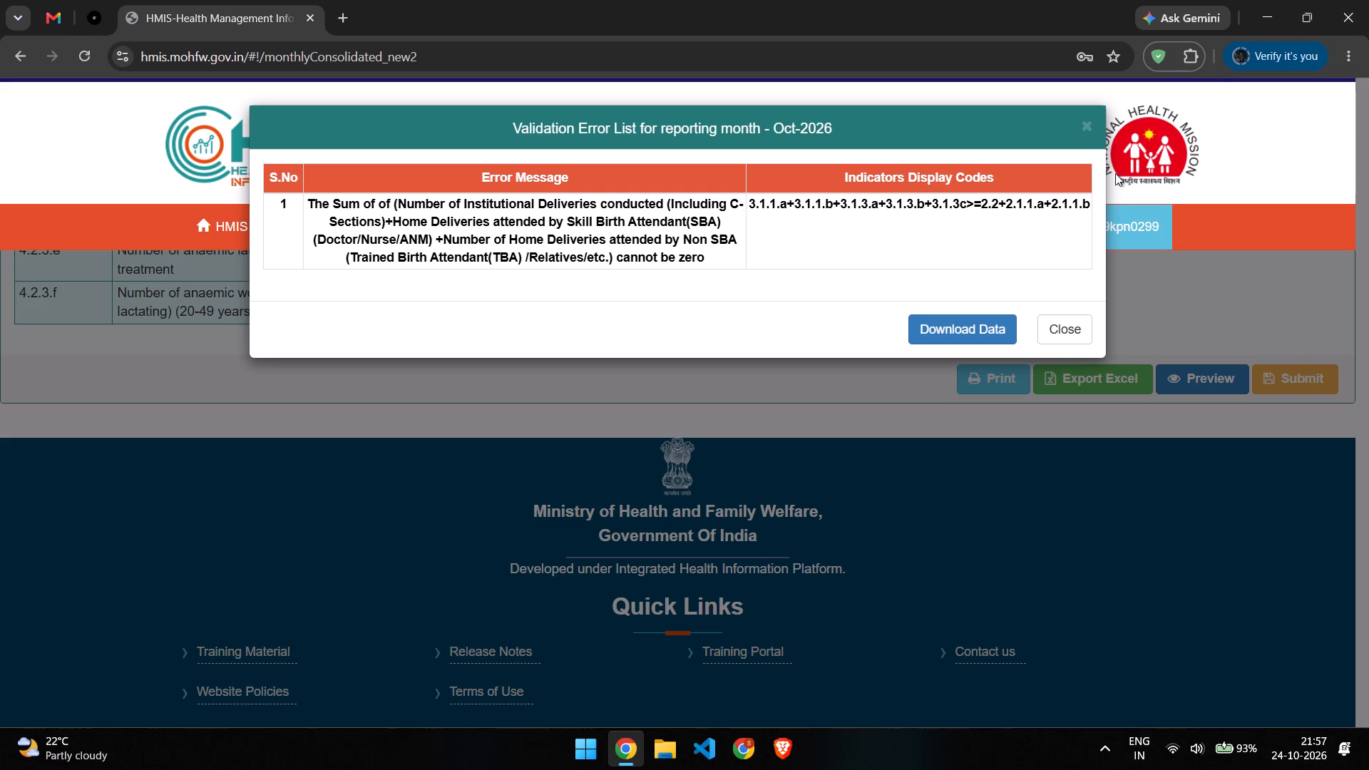
Close the validation error list and examine the M2 delivery entries and M3 live-birth entries against the rule.
left_click(1067, 327)
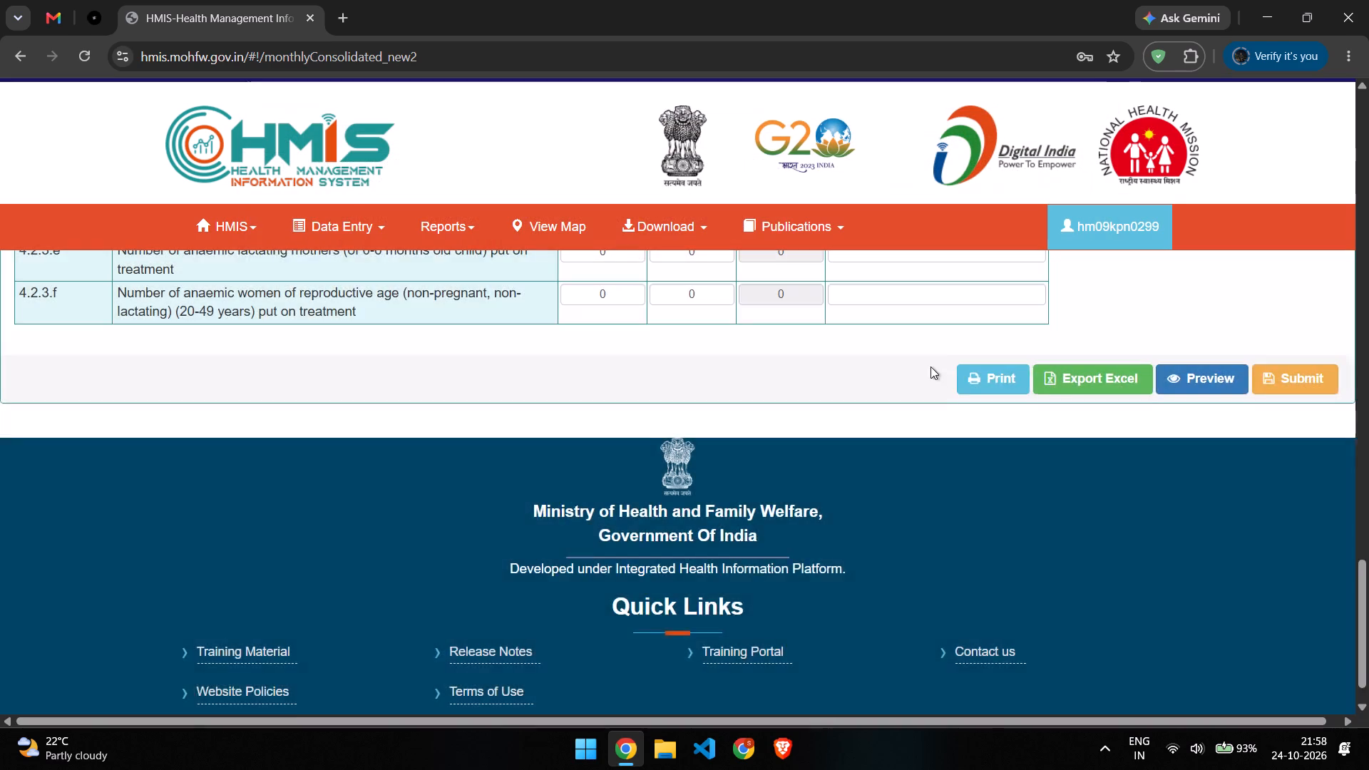
scroll(930, 366, "up", 18)
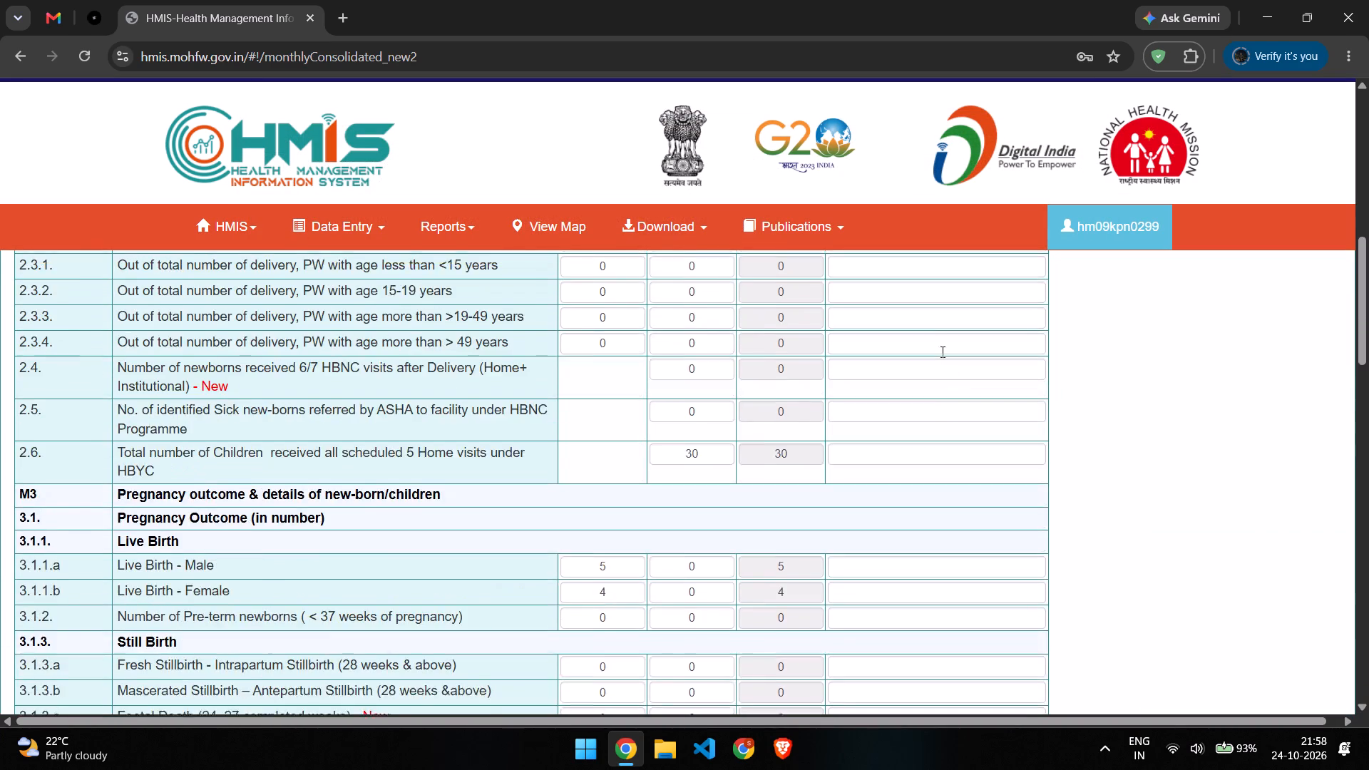
scroll(941, 351, "up", 4)
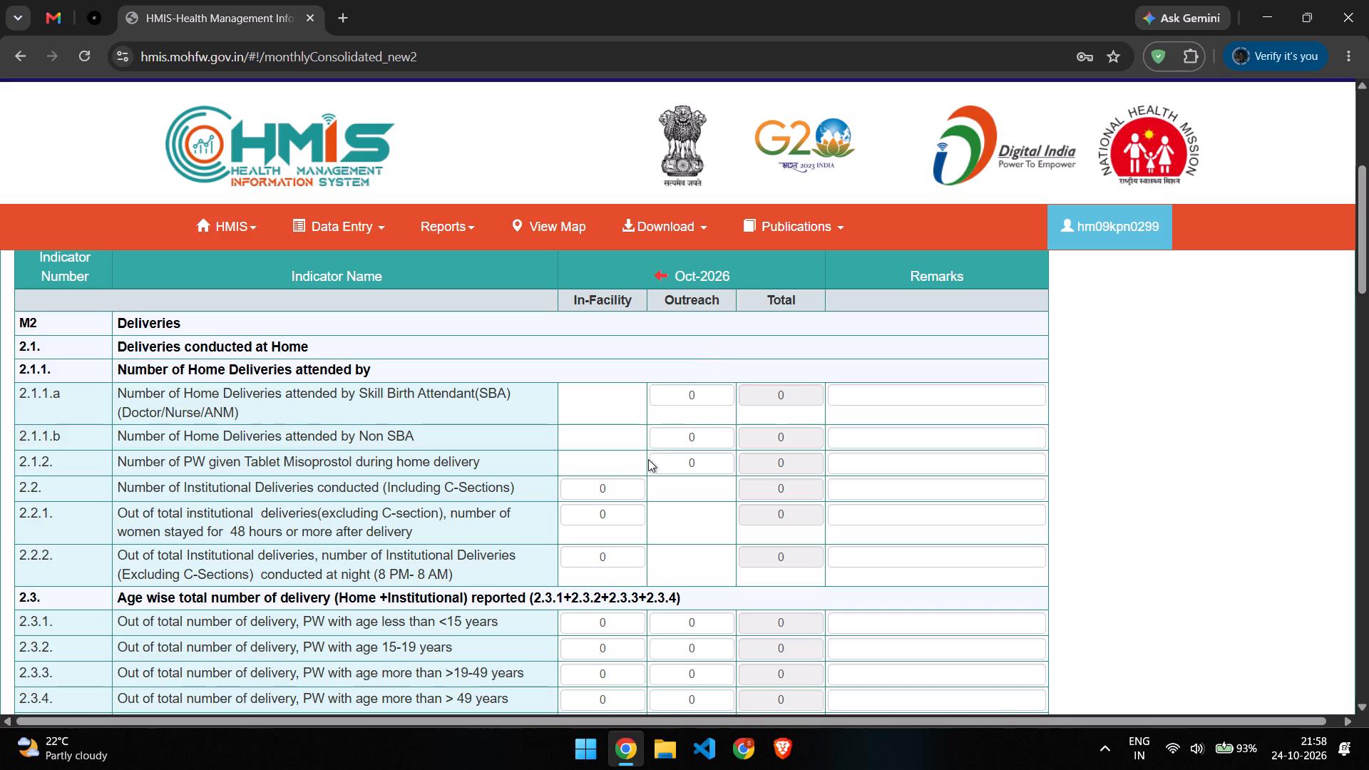
scroll(642, 435, "down", 3)
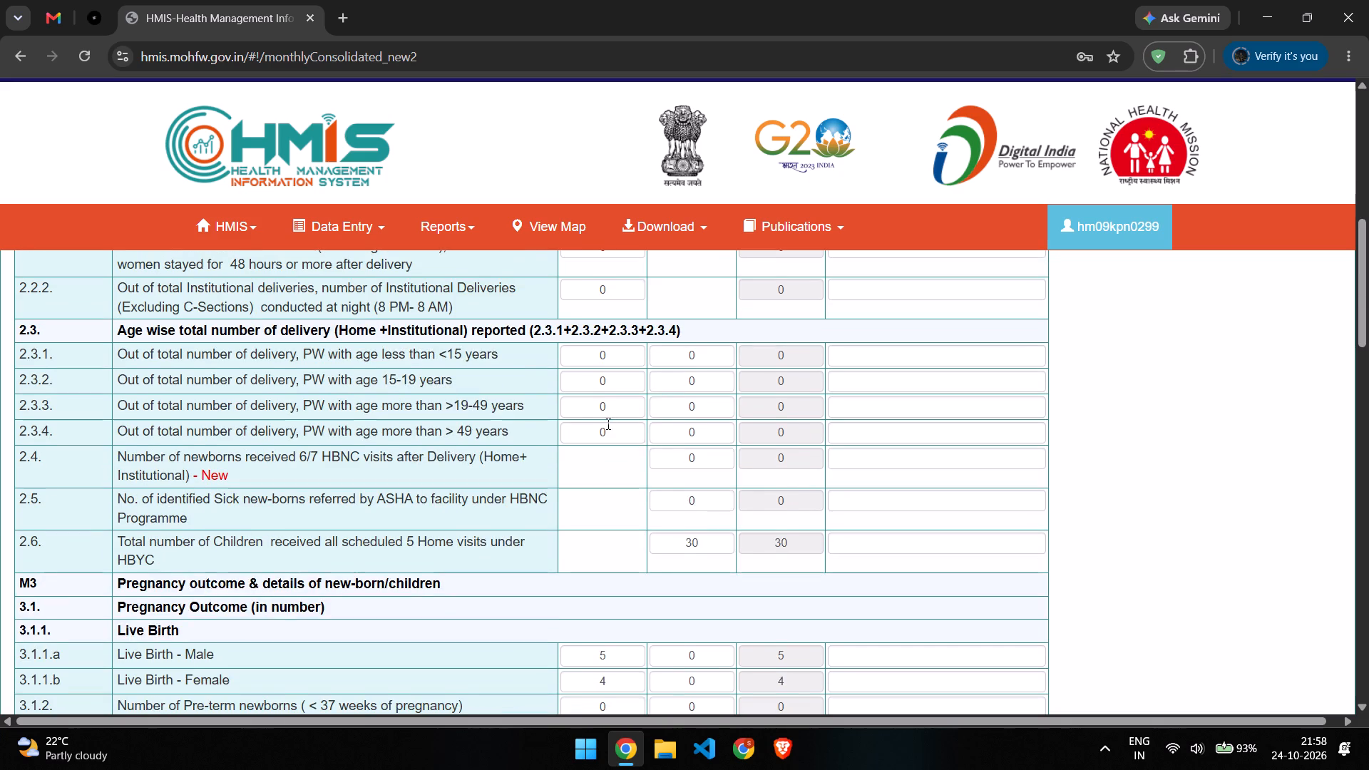
scroll(604, 425, "down", 2)
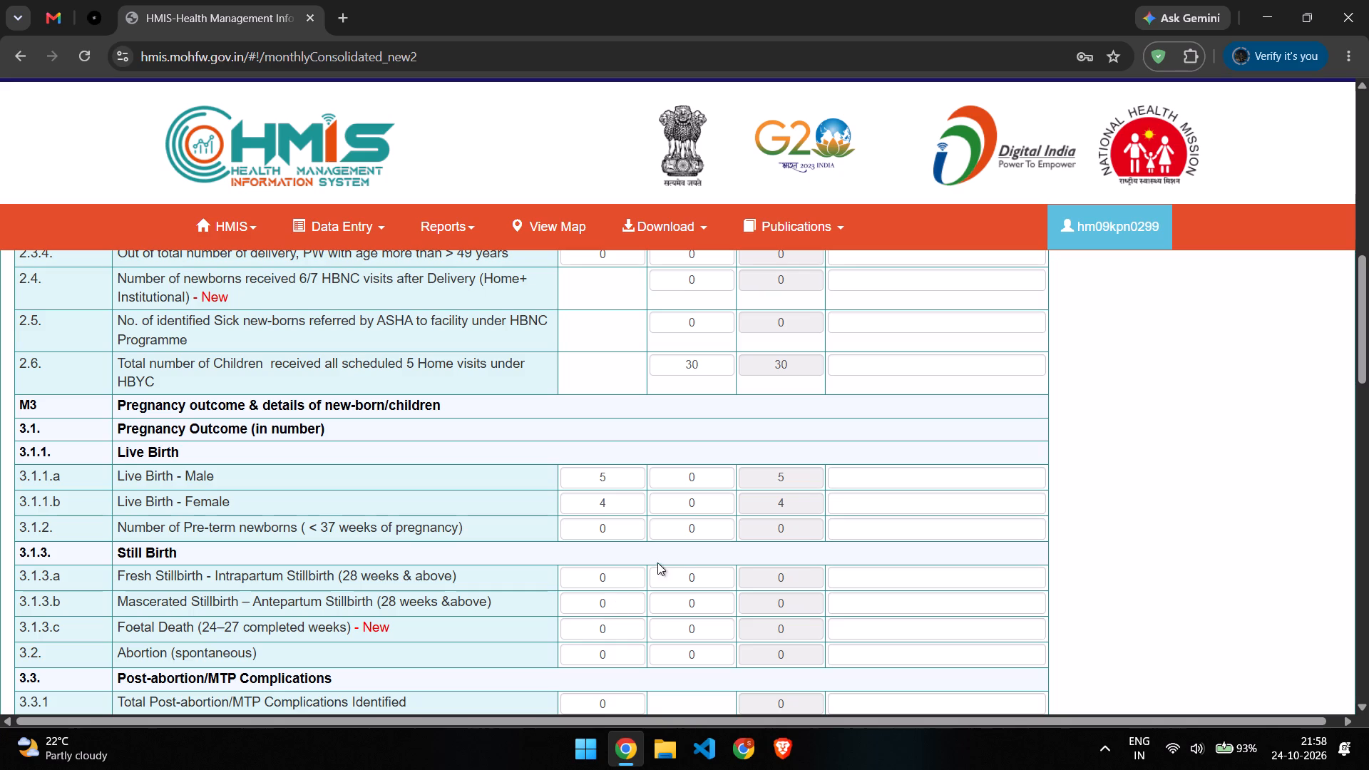
Set the in-facility Live Birth - Male (3.1.1.a) and Live Birth - Female (3.1.1.b) entries to 0.
left_click_drag(620, 476, 552, 487)
key("0")
left_click_drag(610, 503, 585, 508)
key("0")
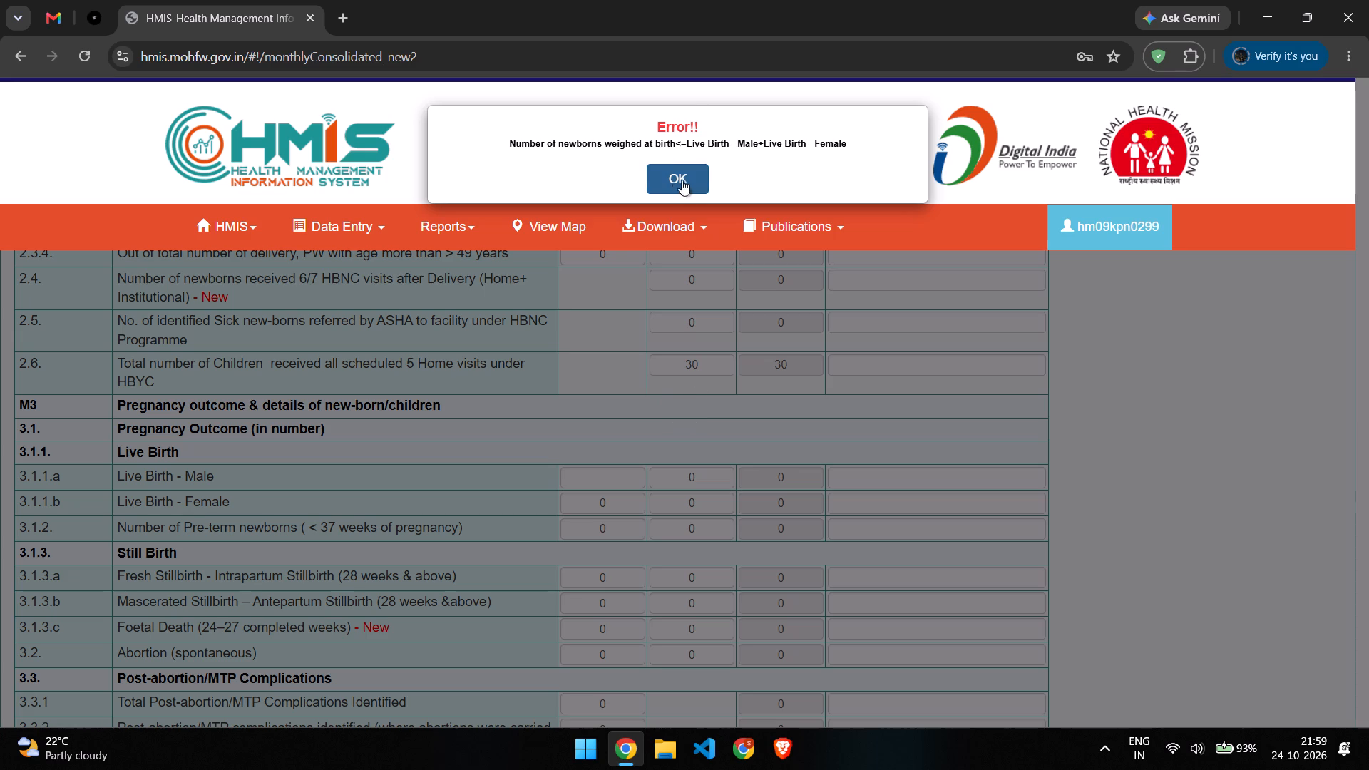
left_click(686, 185)
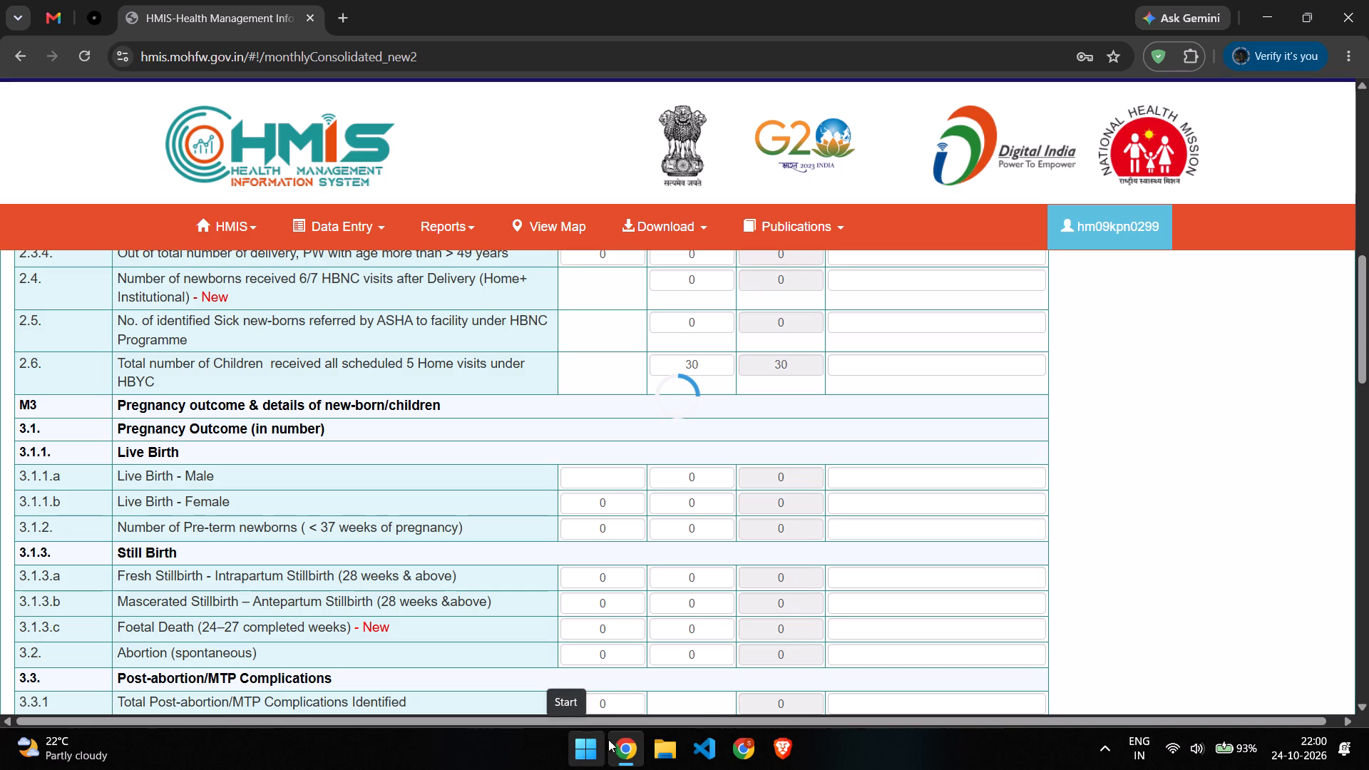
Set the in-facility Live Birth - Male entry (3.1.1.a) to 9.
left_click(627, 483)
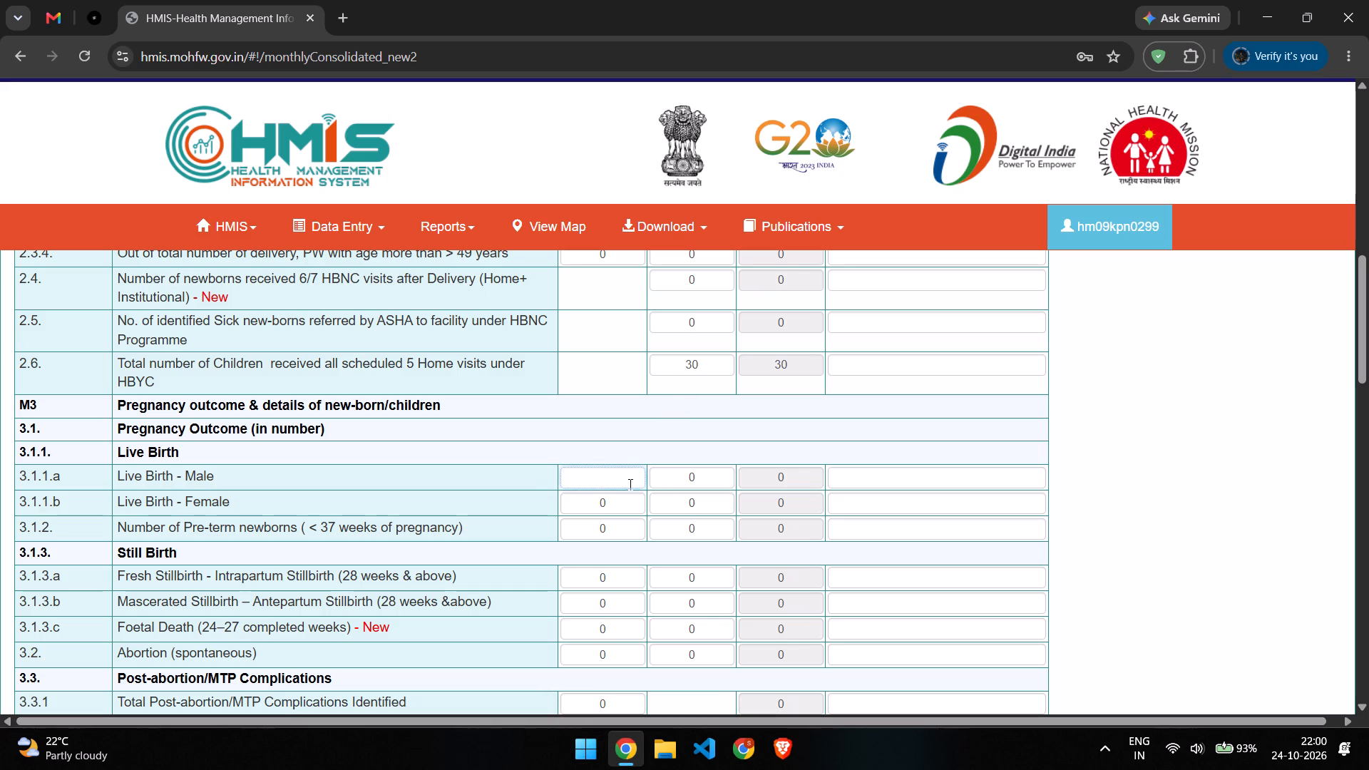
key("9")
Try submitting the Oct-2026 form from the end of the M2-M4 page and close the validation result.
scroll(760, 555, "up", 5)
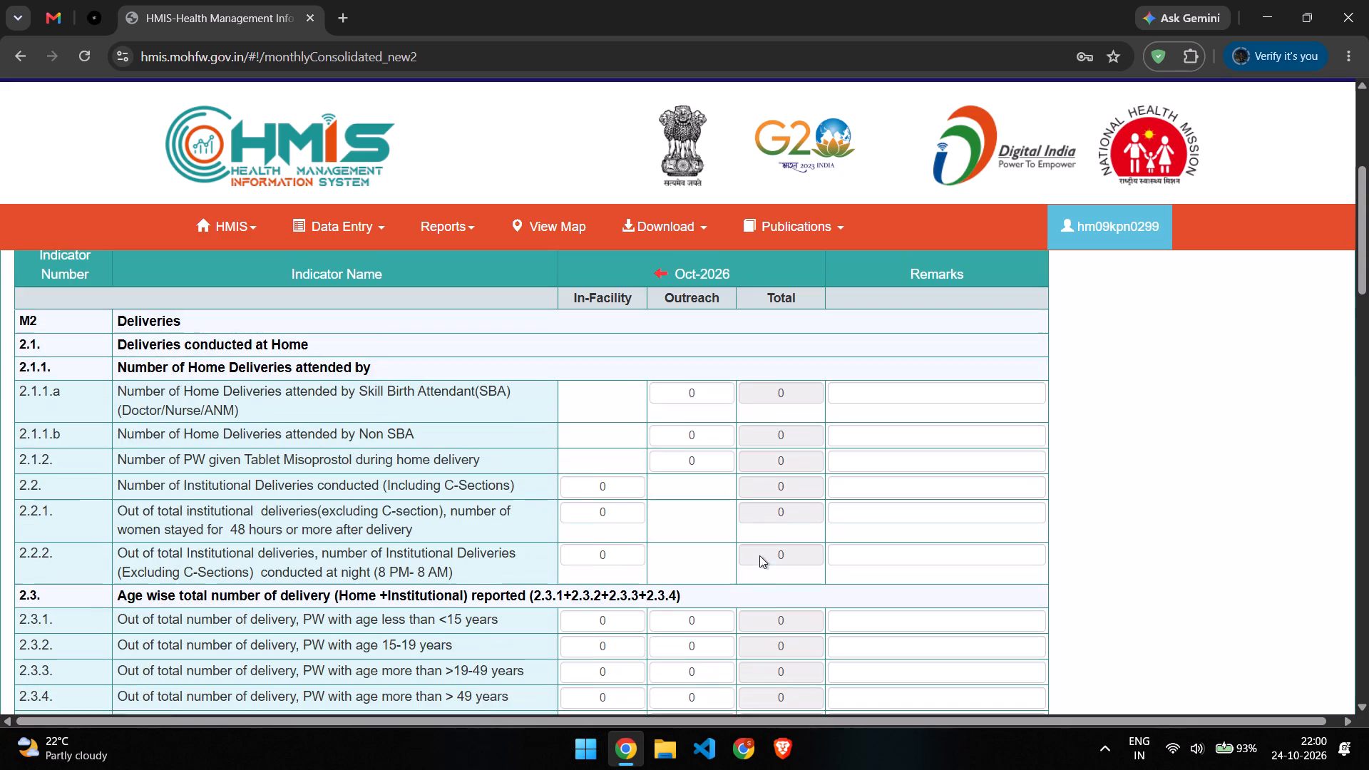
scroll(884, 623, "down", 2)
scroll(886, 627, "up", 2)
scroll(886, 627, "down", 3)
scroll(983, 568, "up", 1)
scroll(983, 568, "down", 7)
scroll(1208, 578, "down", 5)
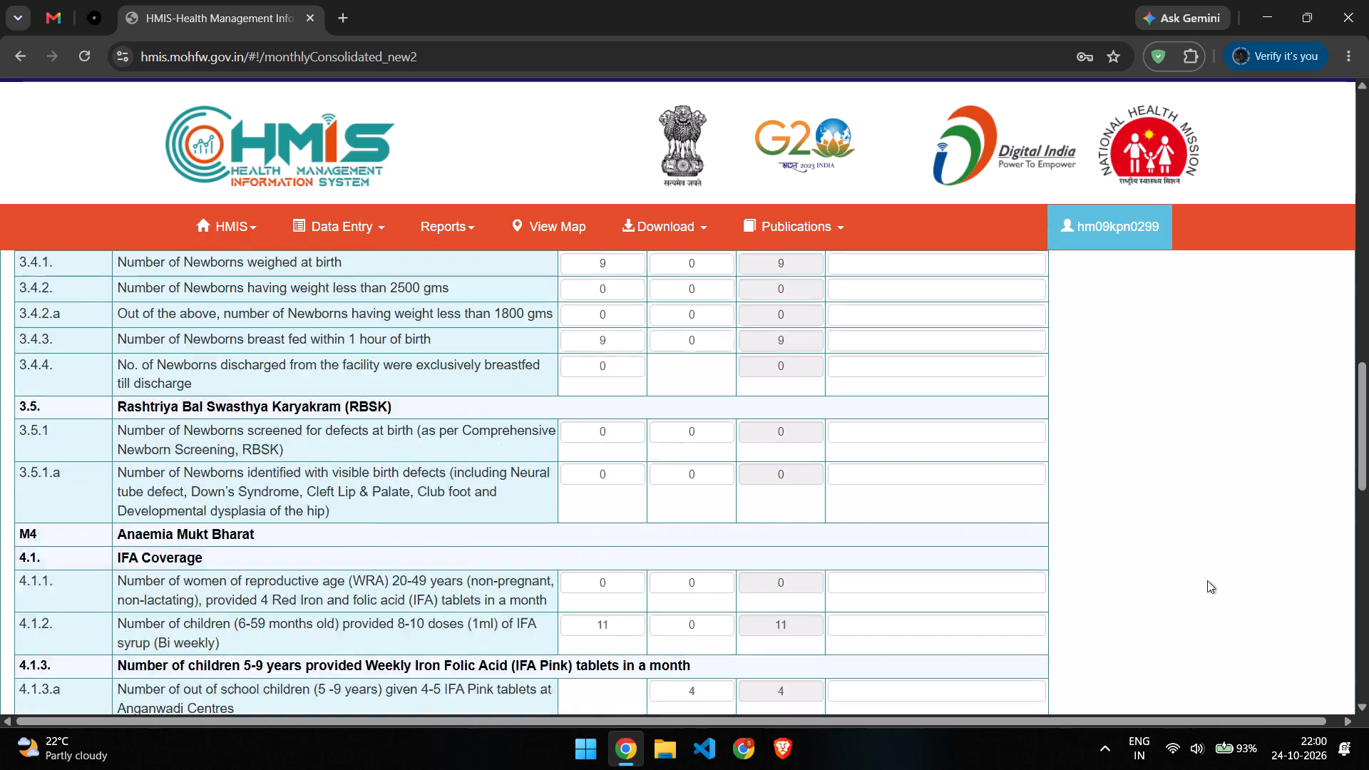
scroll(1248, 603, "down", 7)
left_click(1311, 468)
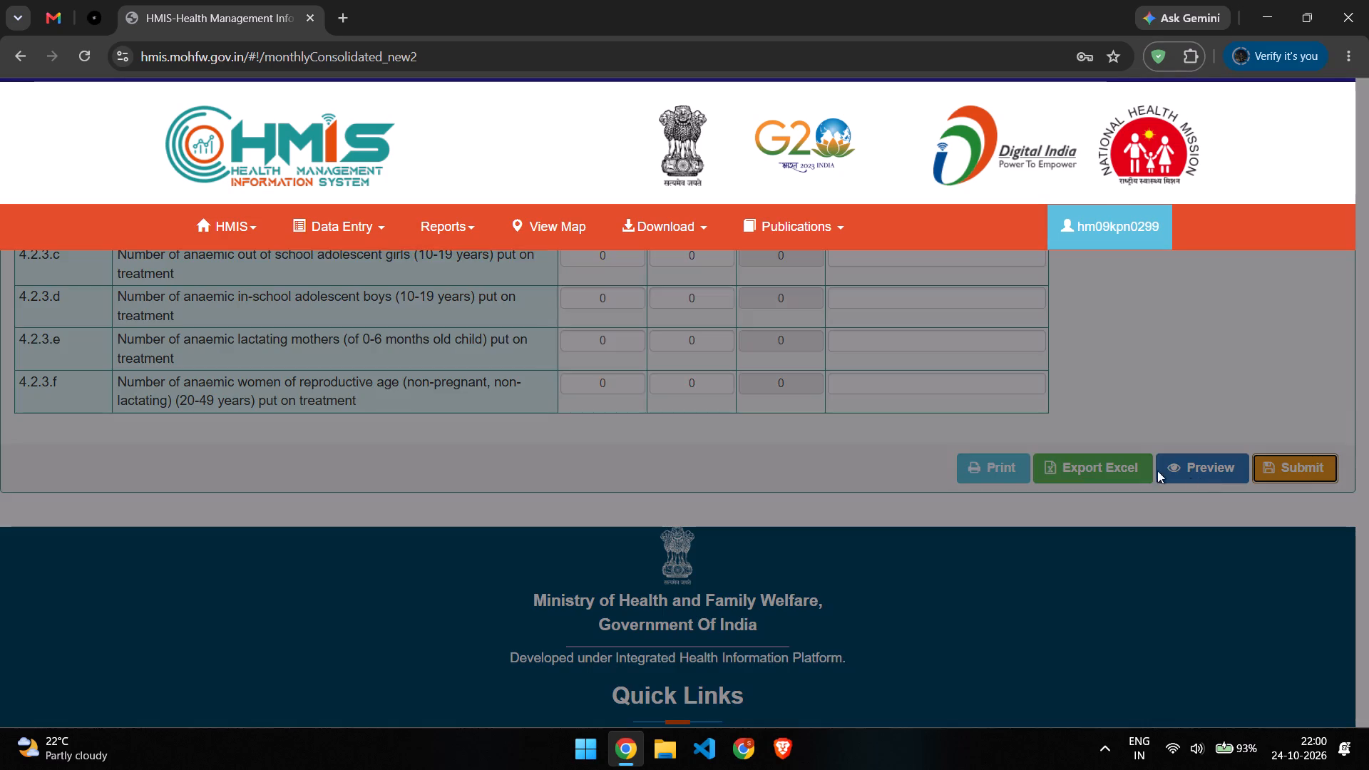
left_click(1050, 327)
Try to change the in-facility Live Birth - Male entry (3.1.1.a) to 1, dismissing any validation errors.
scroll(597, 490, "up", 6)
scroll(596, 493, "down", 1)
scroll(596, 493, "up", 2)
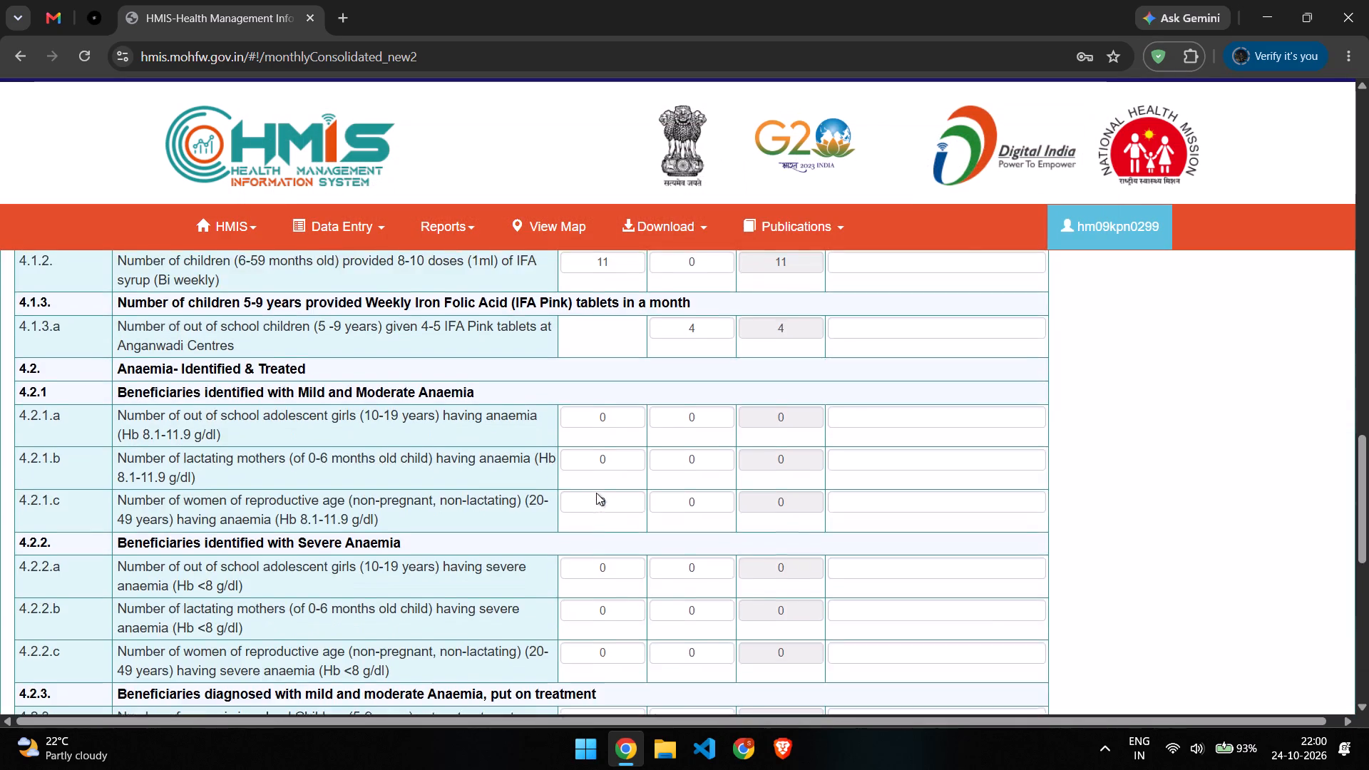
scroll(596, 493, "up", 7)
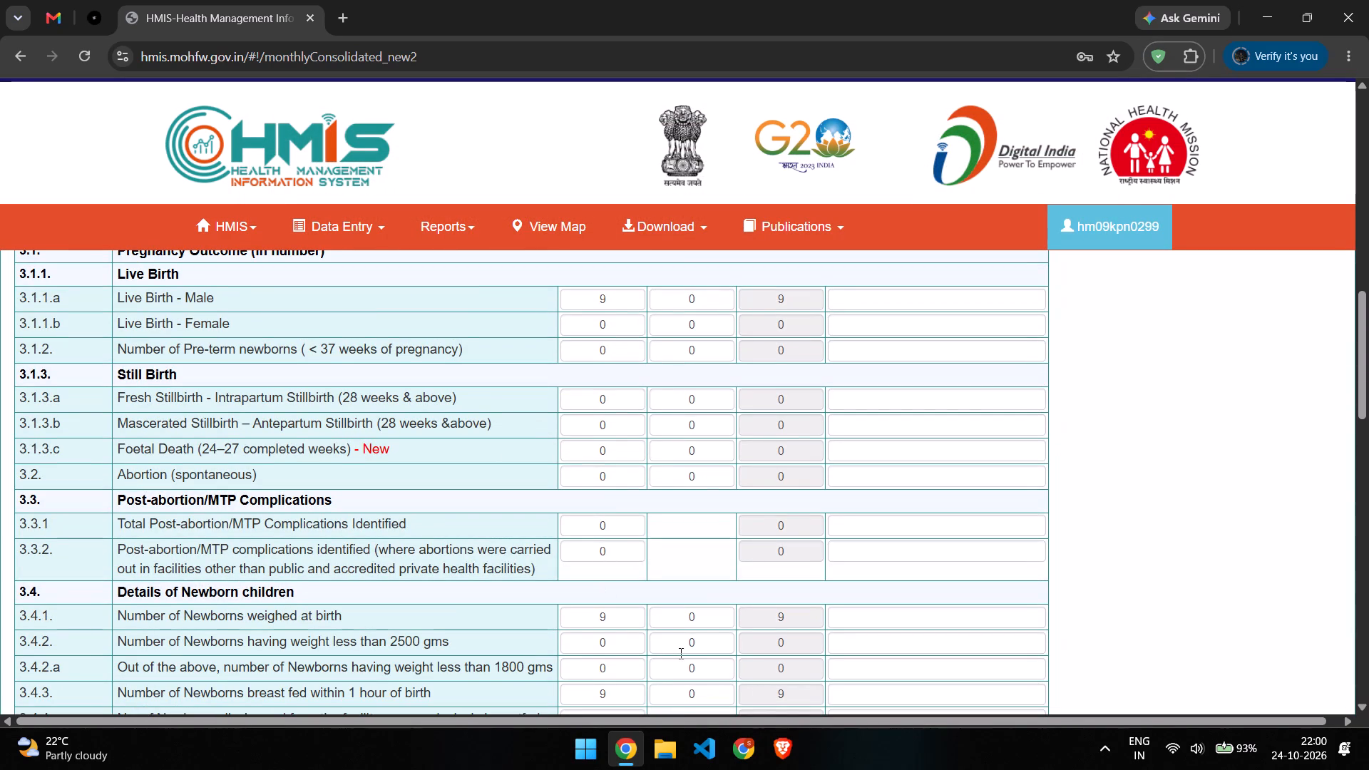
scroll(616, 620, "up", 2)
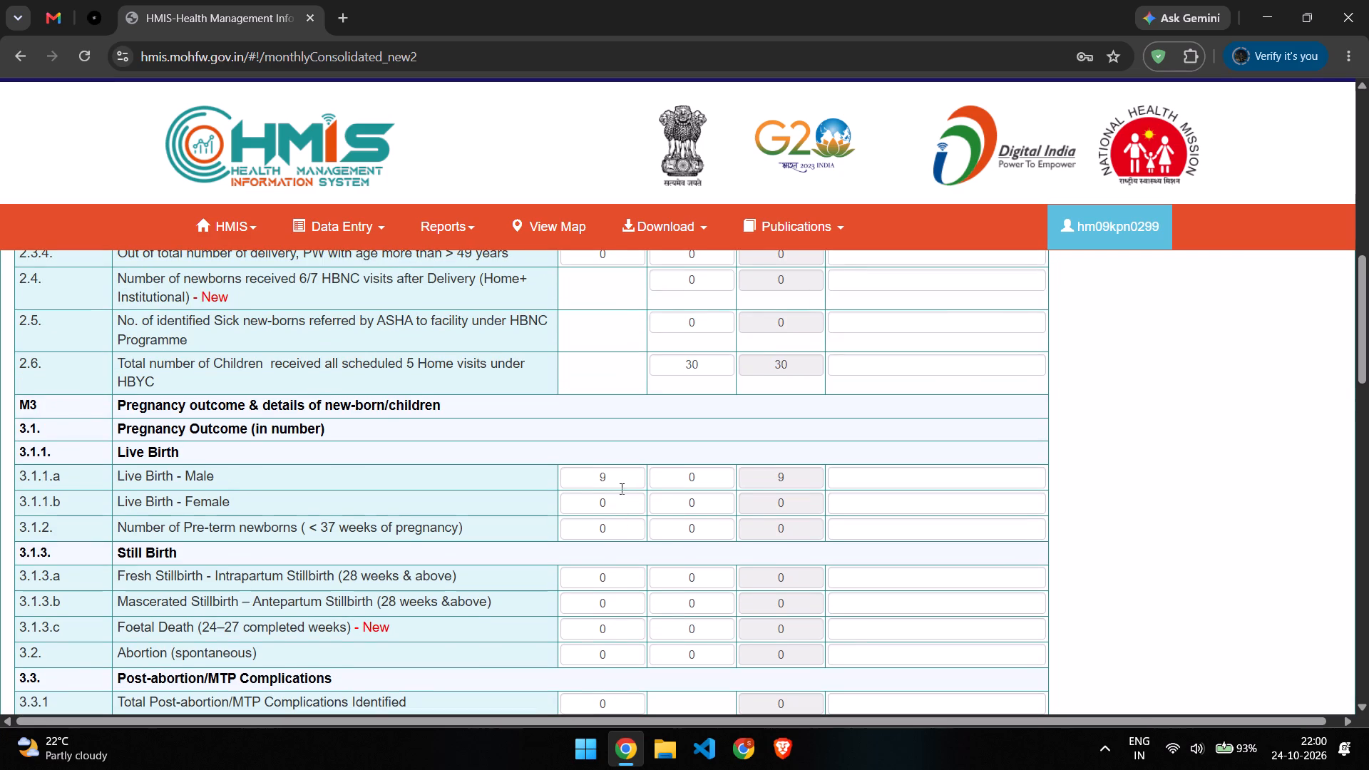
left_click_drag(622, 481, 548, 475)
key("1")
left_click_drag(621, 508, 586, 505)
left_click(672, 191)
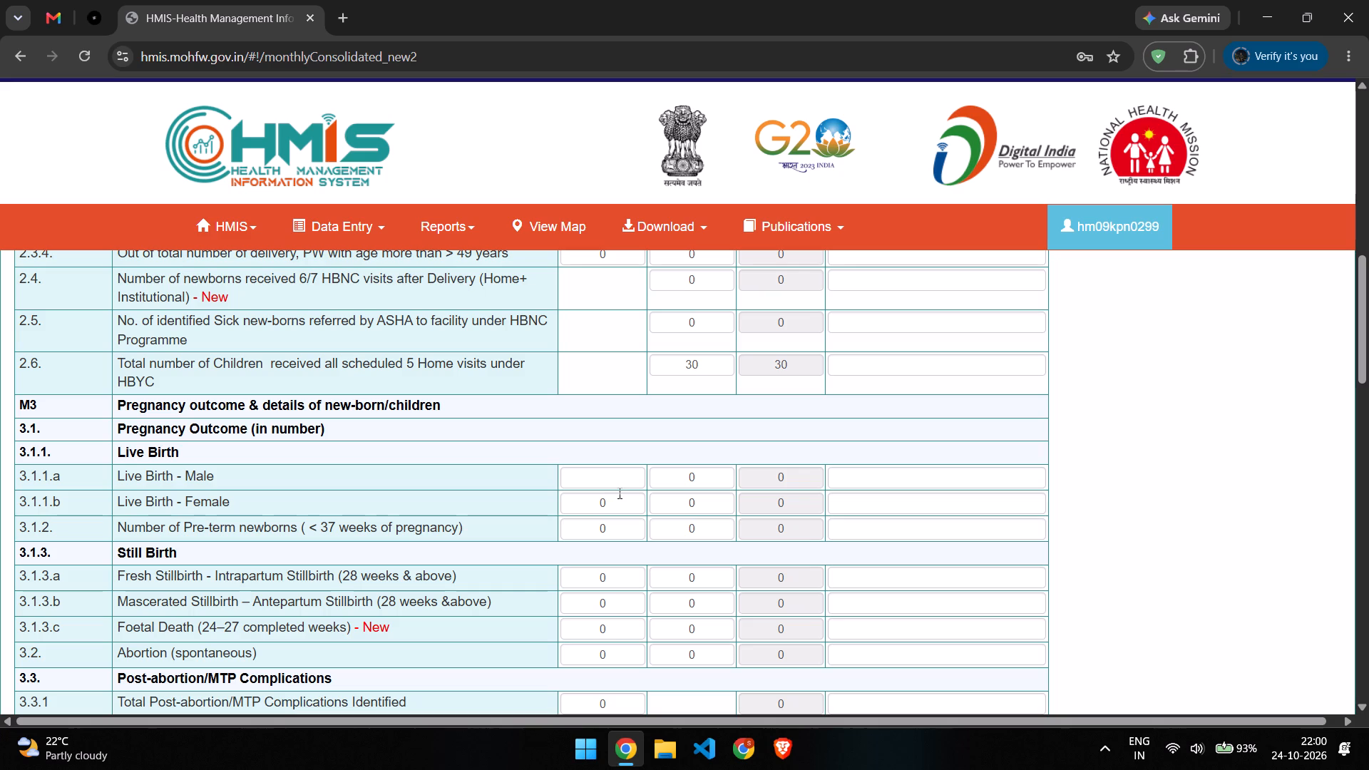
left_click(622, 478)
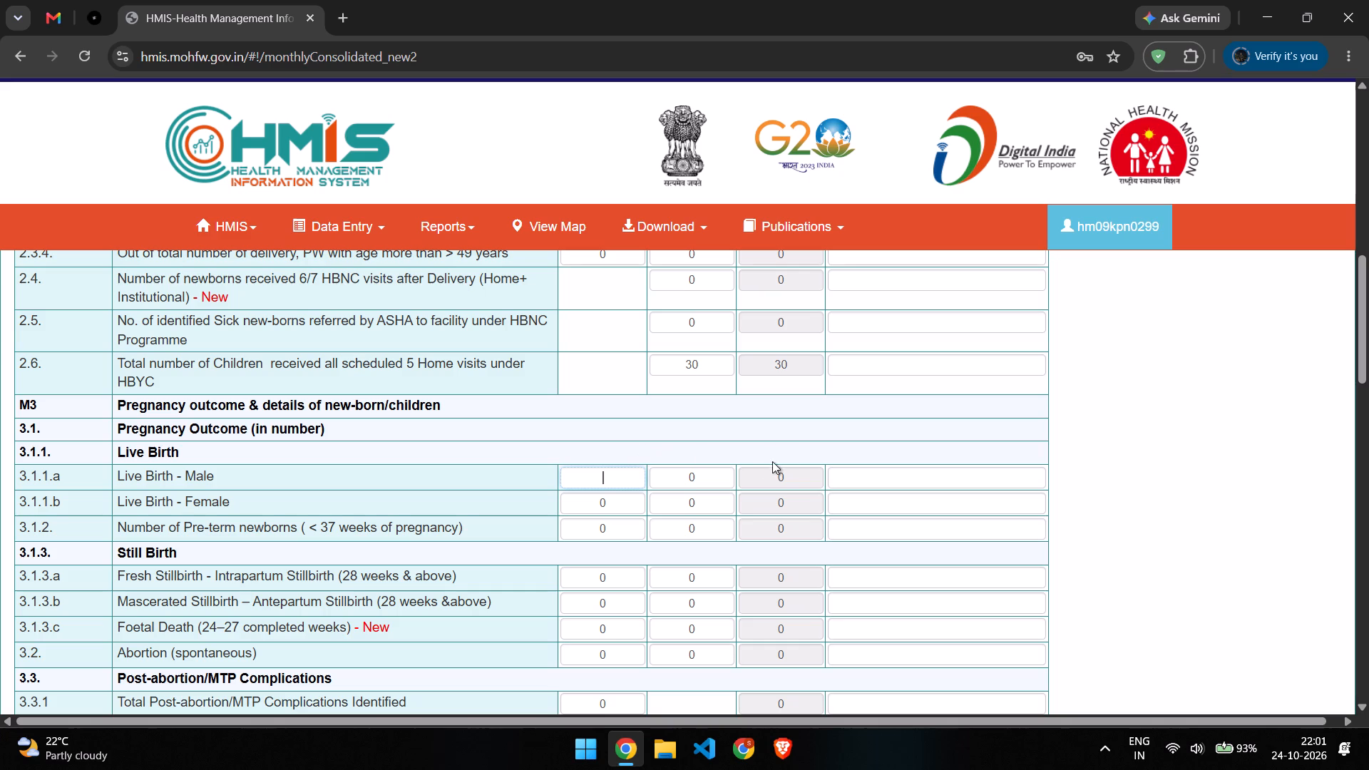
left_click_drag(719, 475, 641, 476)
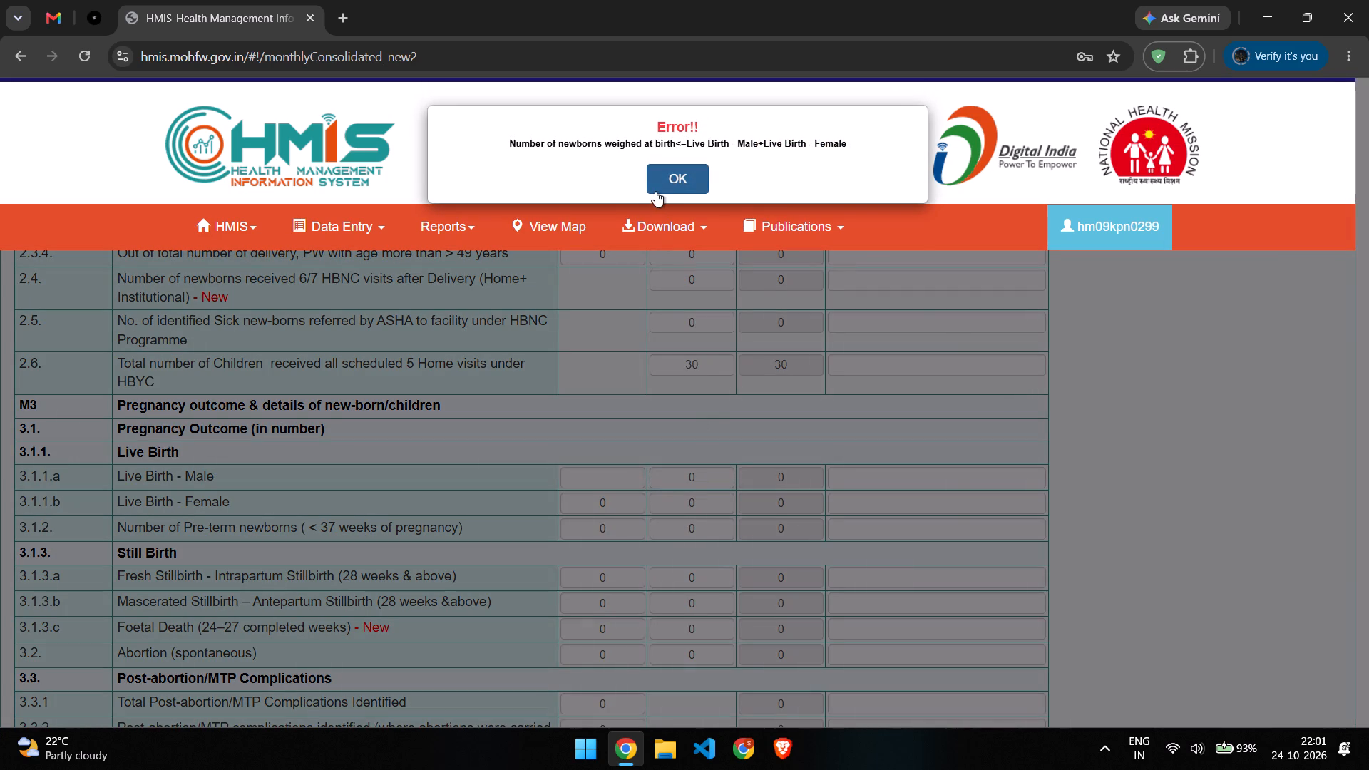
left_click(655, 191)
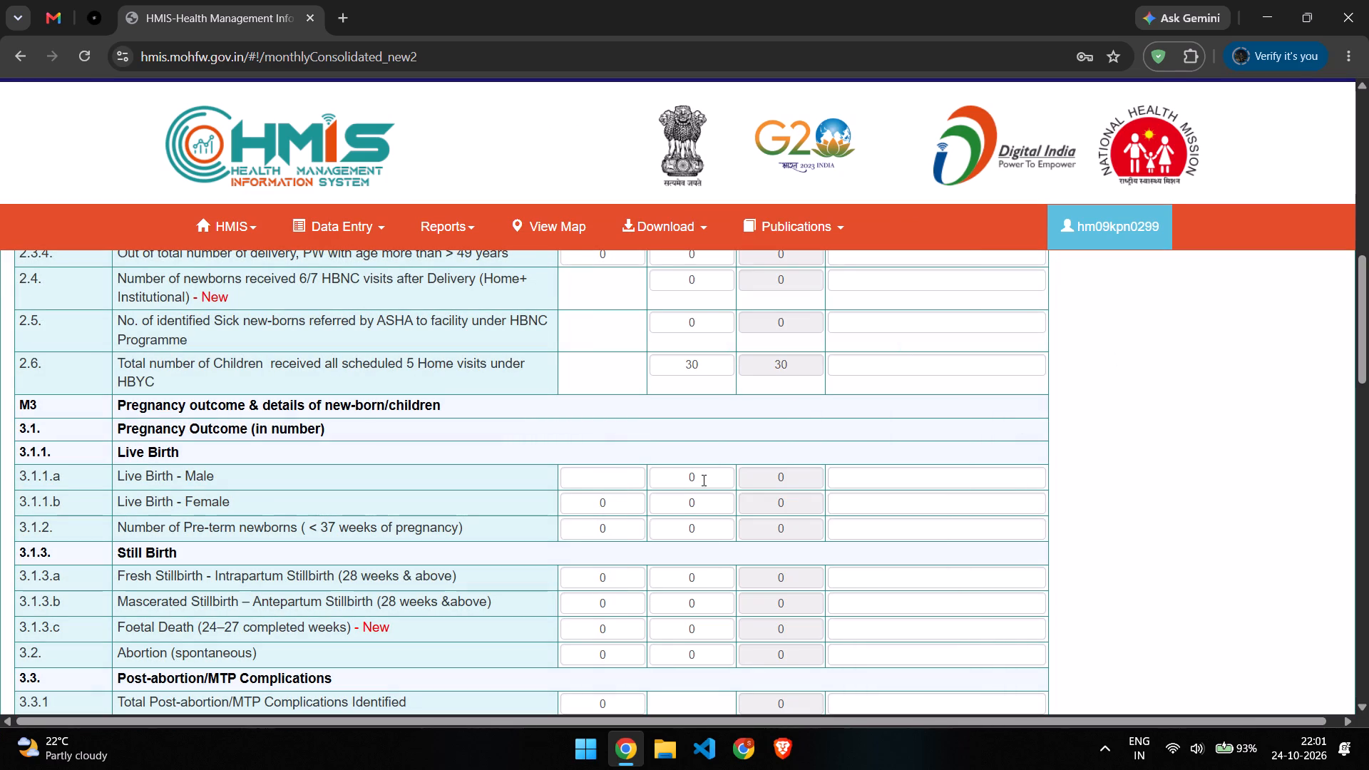
Set the outreach live births to 5 for male (3.1.1.a) and 4 for female (3.1.1.b).
left_click(708, 477)
key("BackSpace")
key("5")
left_click(704, 505)
left_click_drag(704, 505, 689, 506)
key("4")
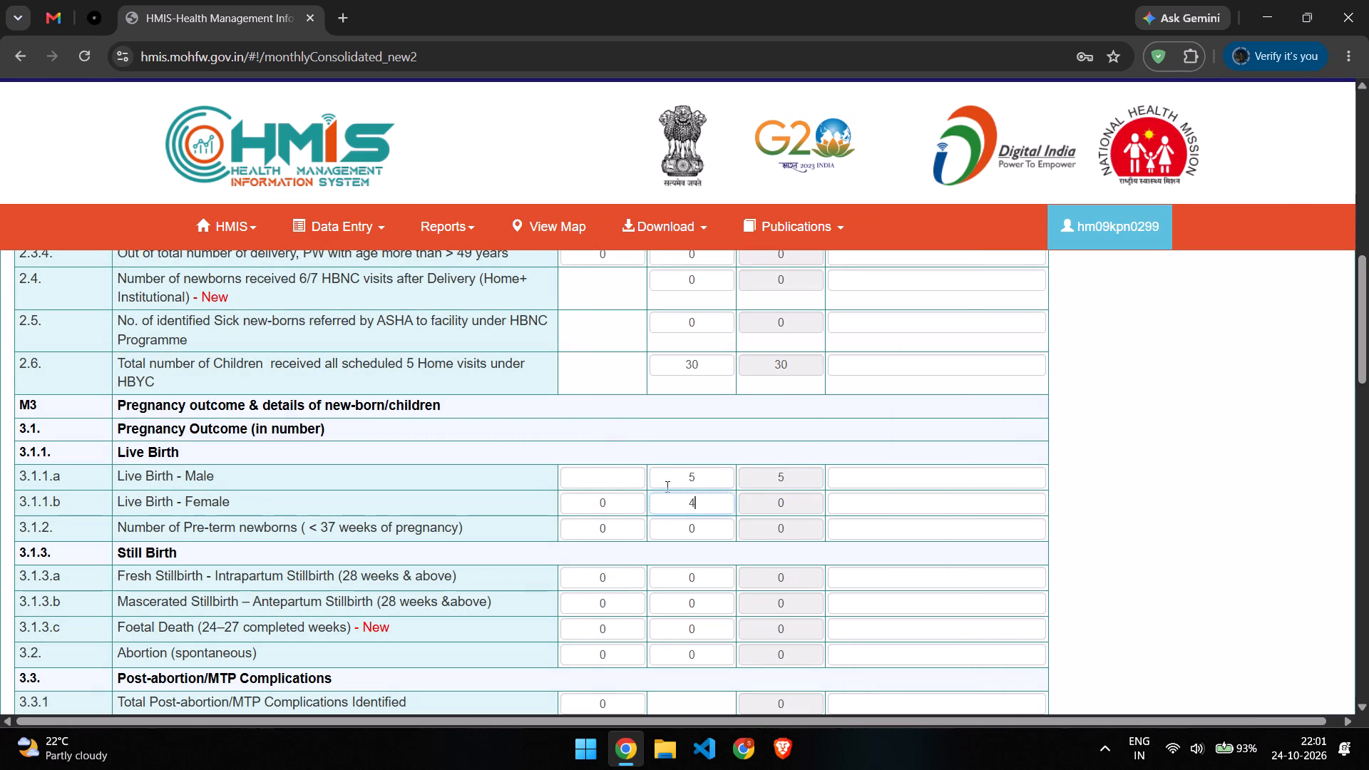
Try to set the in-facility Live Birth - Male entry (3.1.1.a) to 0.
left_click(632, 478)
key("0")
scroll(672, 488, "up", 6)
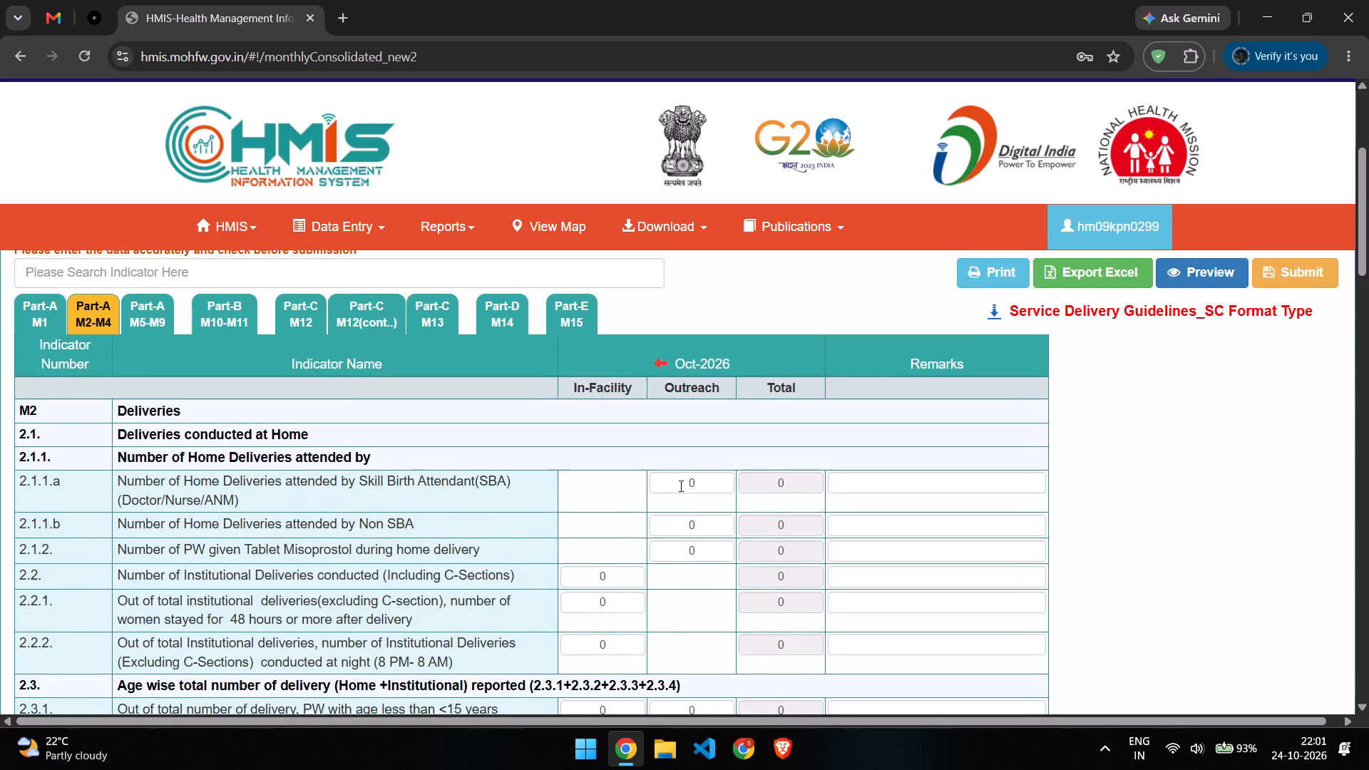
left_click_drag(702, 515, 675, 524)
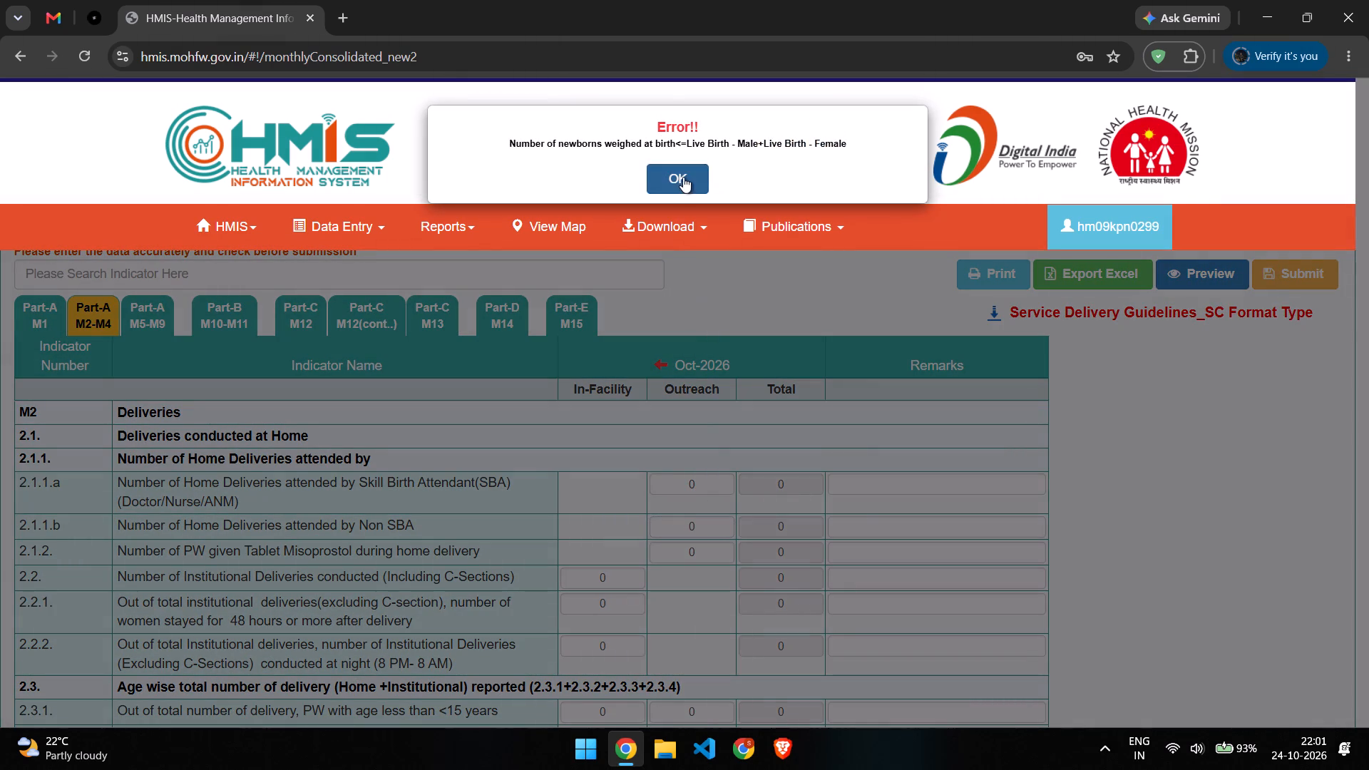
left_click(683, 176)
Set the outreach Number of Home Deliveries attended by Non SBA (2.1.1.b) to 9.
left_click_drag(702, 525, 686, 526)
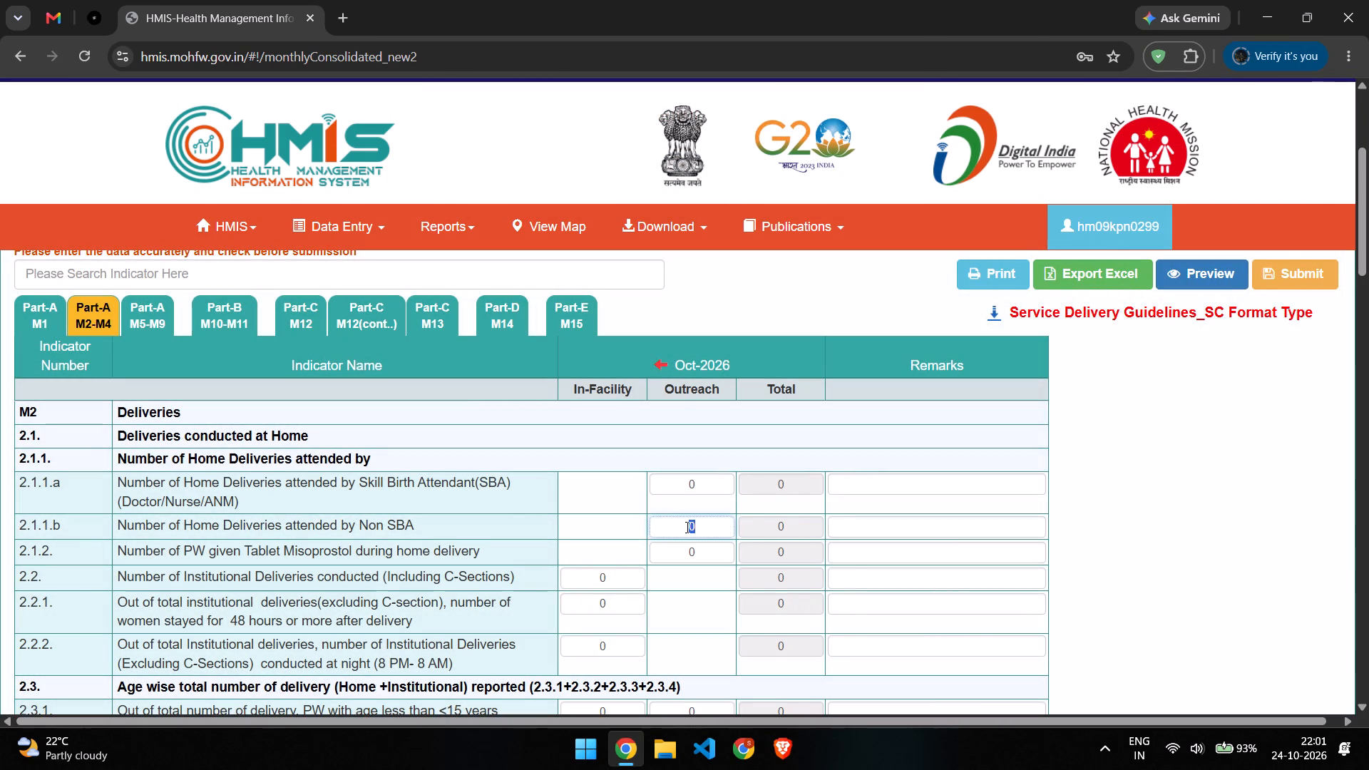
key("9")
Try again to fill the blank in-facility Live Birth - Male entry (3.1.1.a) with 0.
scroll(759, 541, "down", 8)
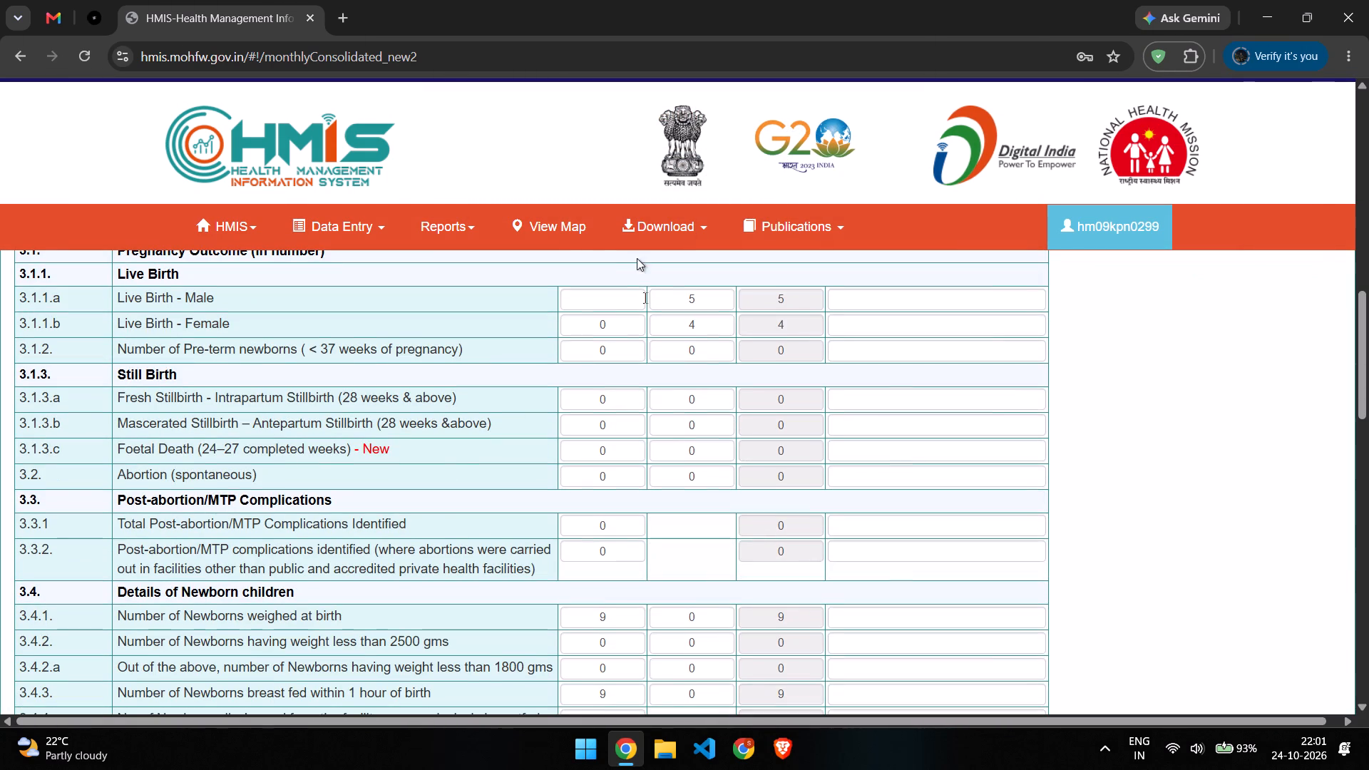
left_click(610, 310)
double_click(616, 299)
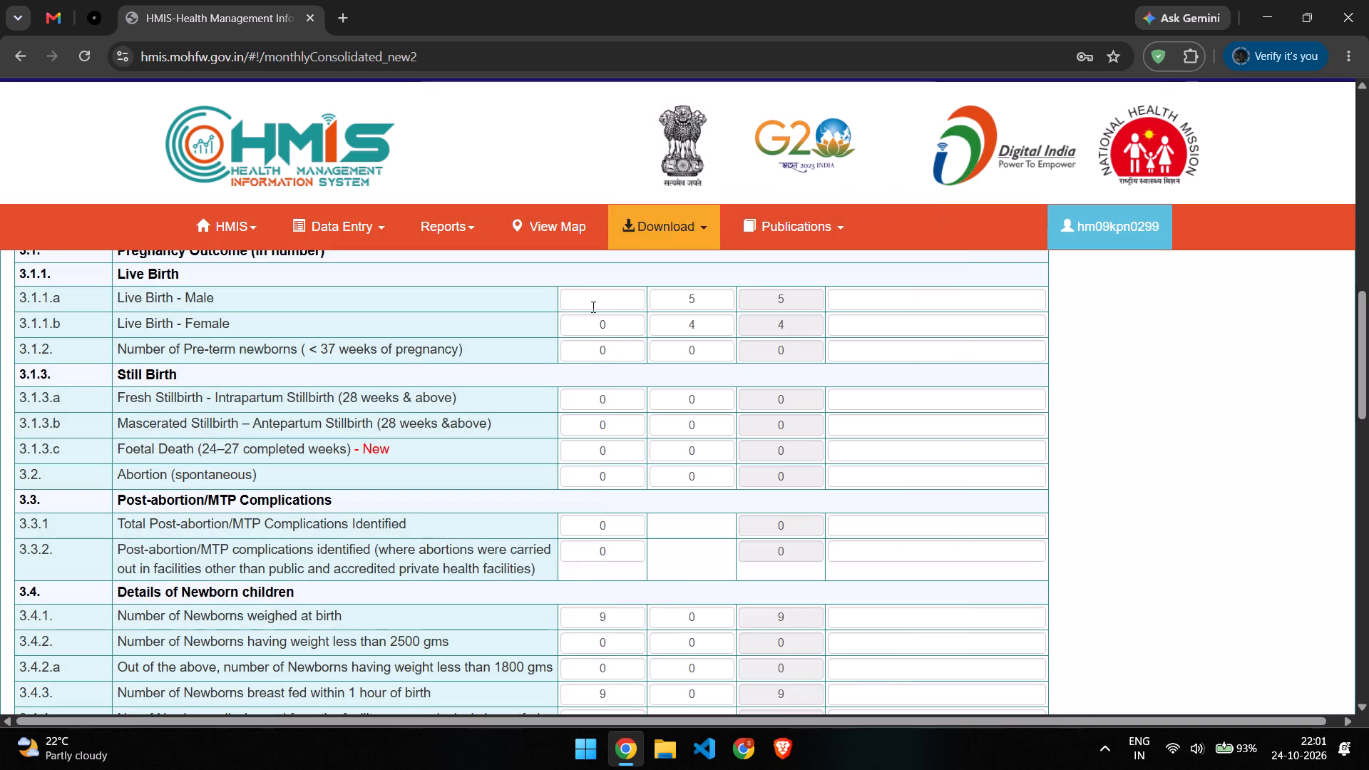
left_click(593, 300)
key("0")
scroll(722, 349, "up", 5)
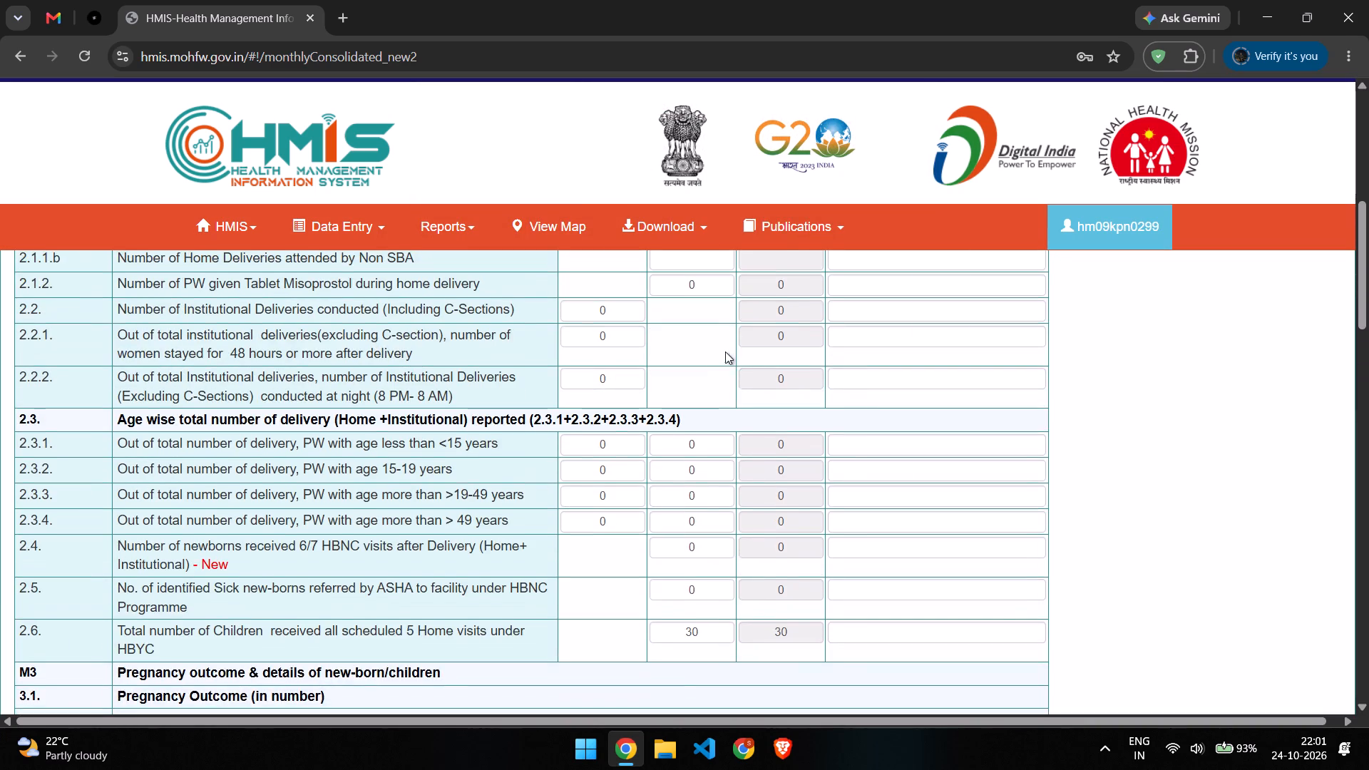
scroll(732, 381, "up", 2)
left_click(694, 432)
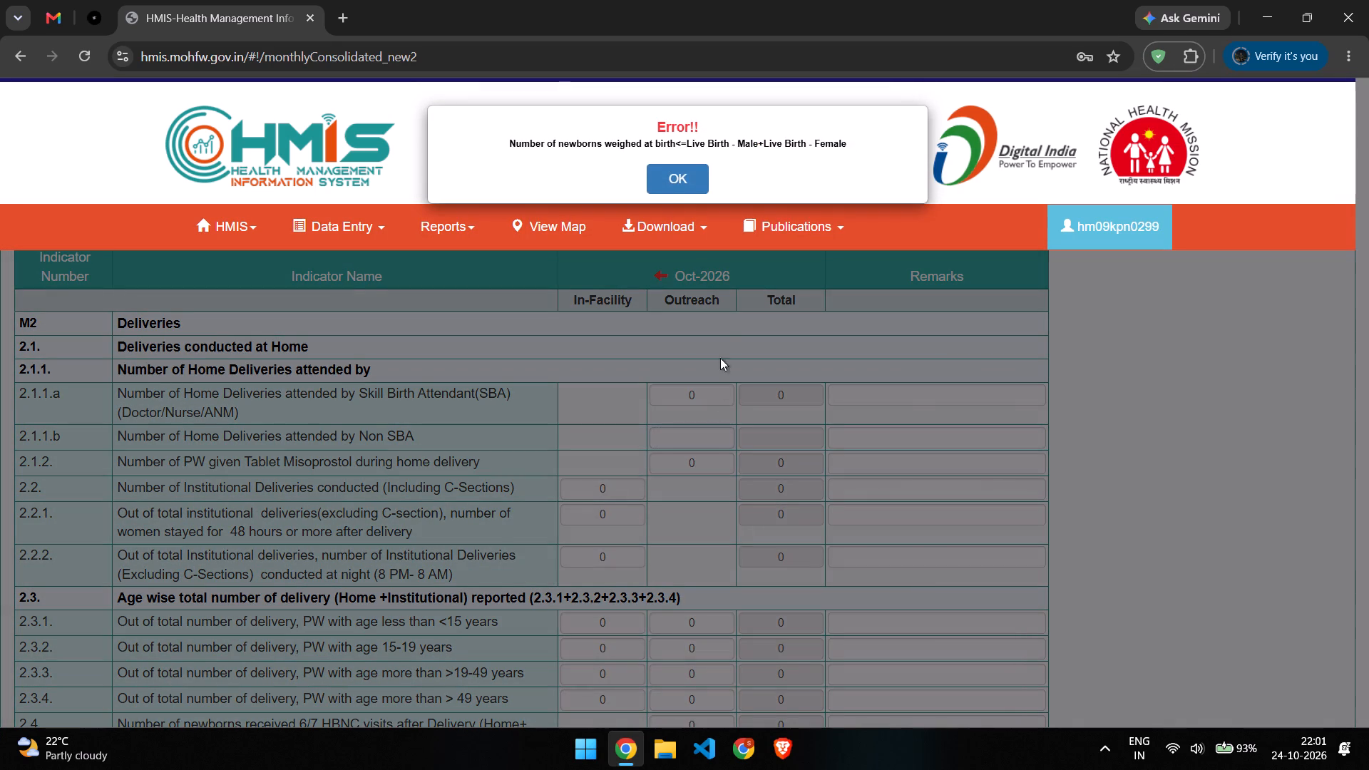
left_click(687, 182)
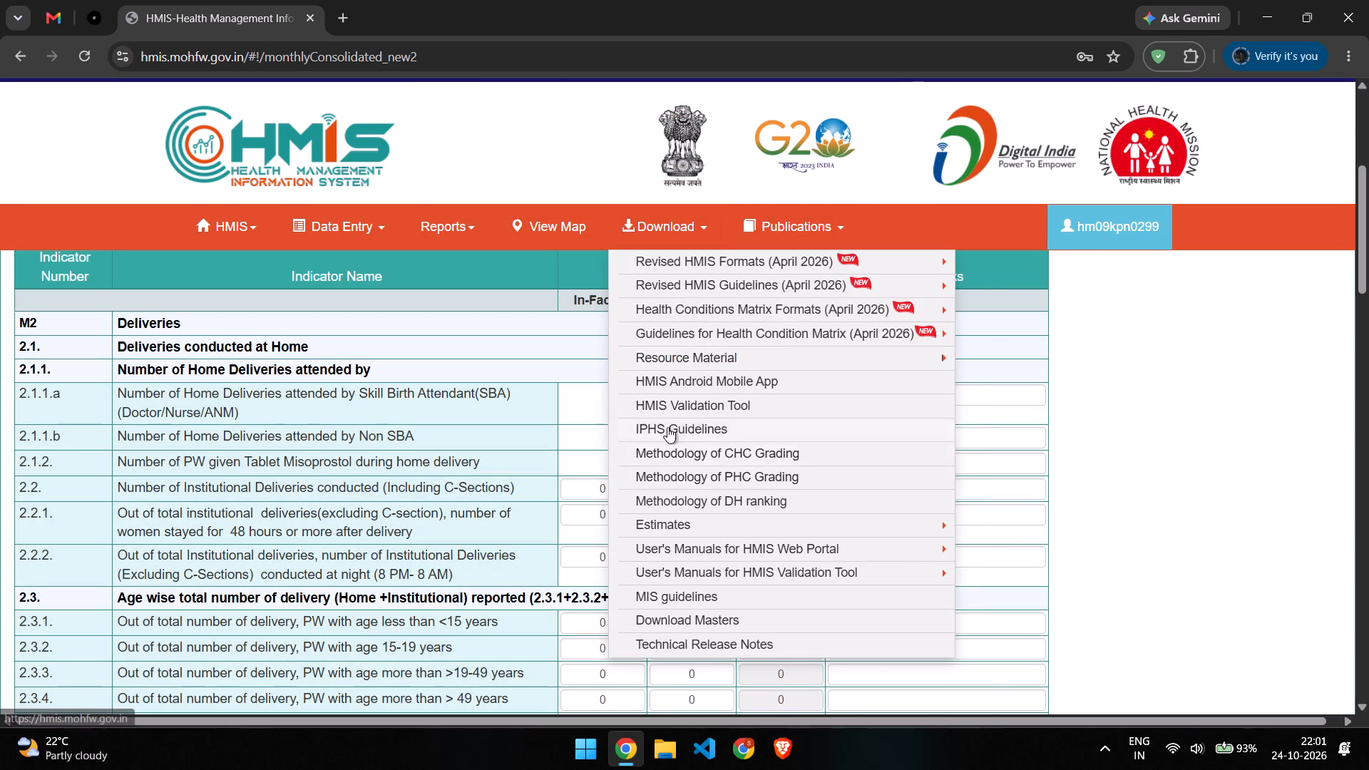
Enter 9 in the blank outreach field for Home Deliveries attended by Non SBA (2.1.1.b).
left_click(680, 436)
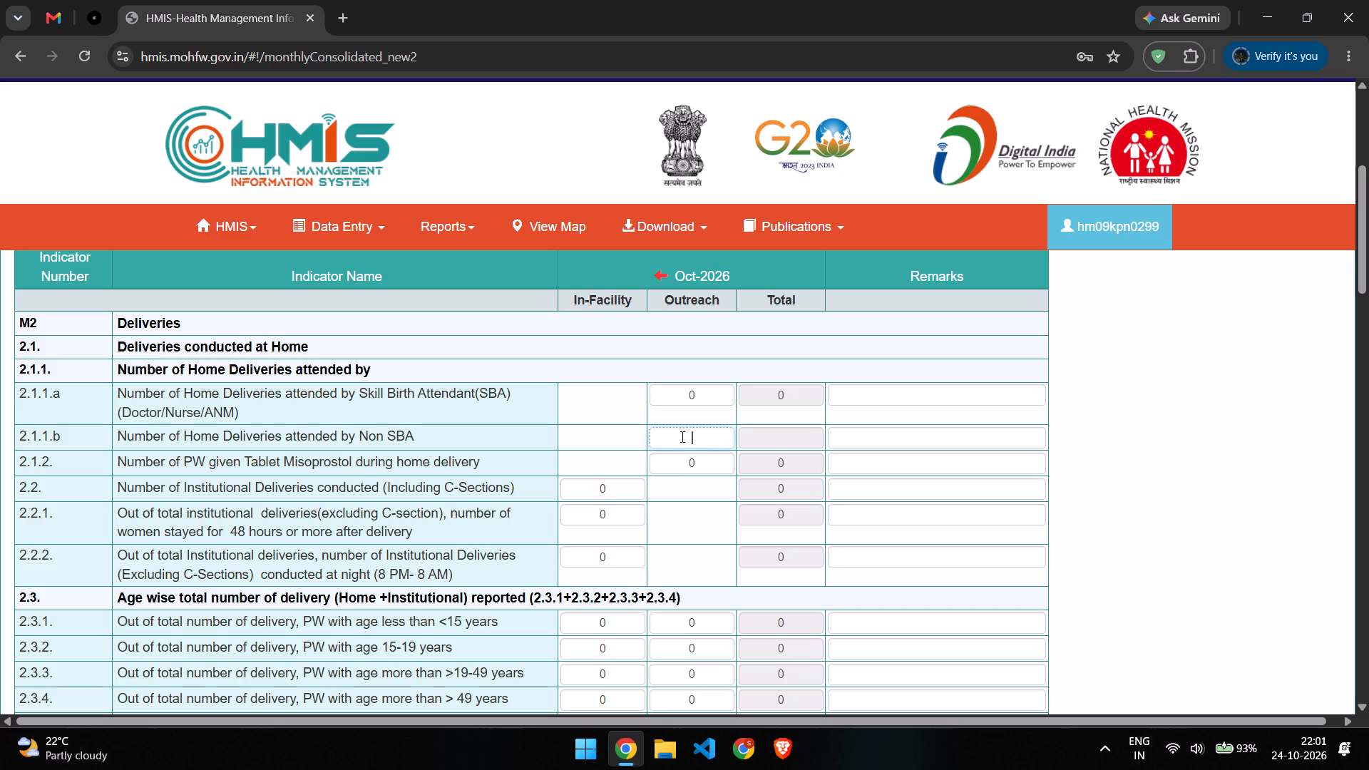
key("9")
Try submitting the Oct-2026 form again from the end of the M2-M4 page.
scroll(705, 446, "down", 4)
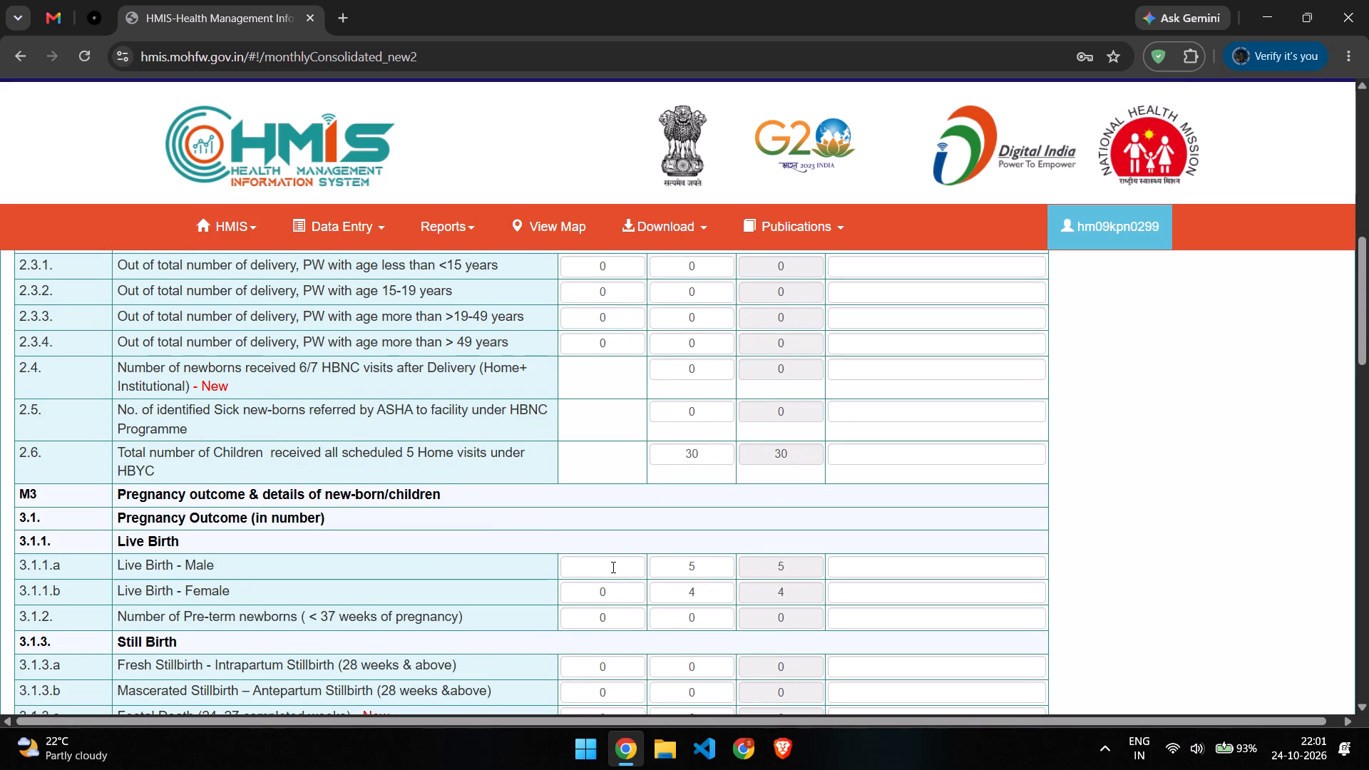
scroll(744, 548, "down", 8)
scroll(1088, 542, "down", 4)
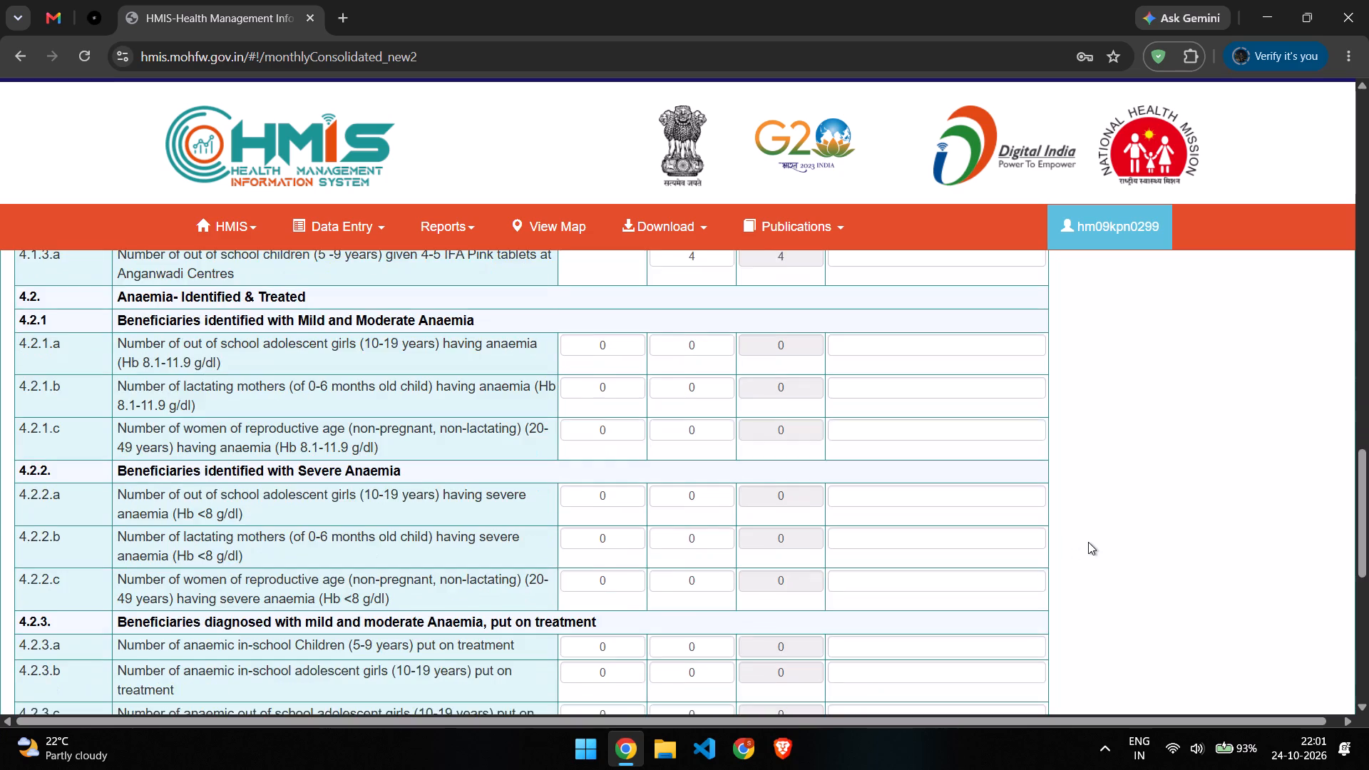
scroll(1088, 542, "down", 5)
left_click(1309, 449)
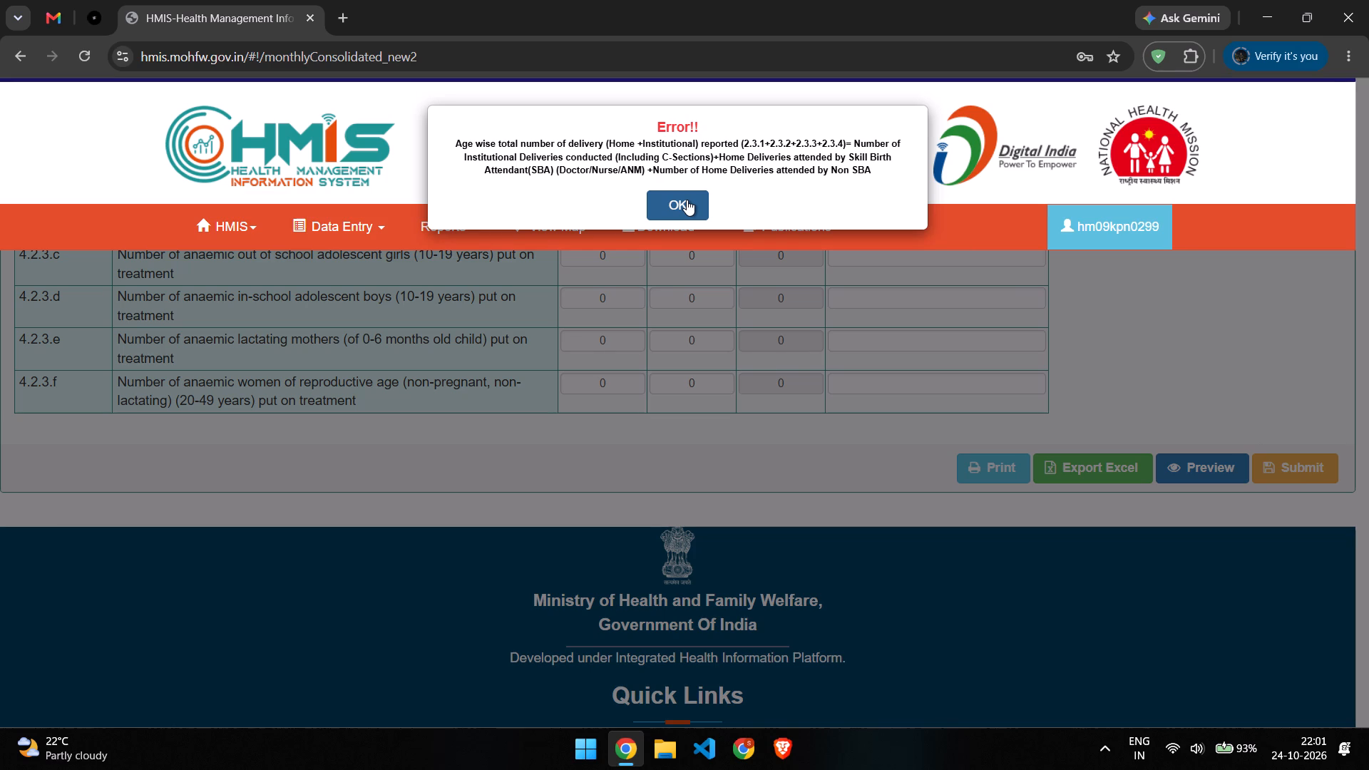
Set the outreach number of deliveries for PW with age more than >19-49 years (2.3.3) to 9.
left_click(687, 200)
scroll(655, 342, "up", 5)
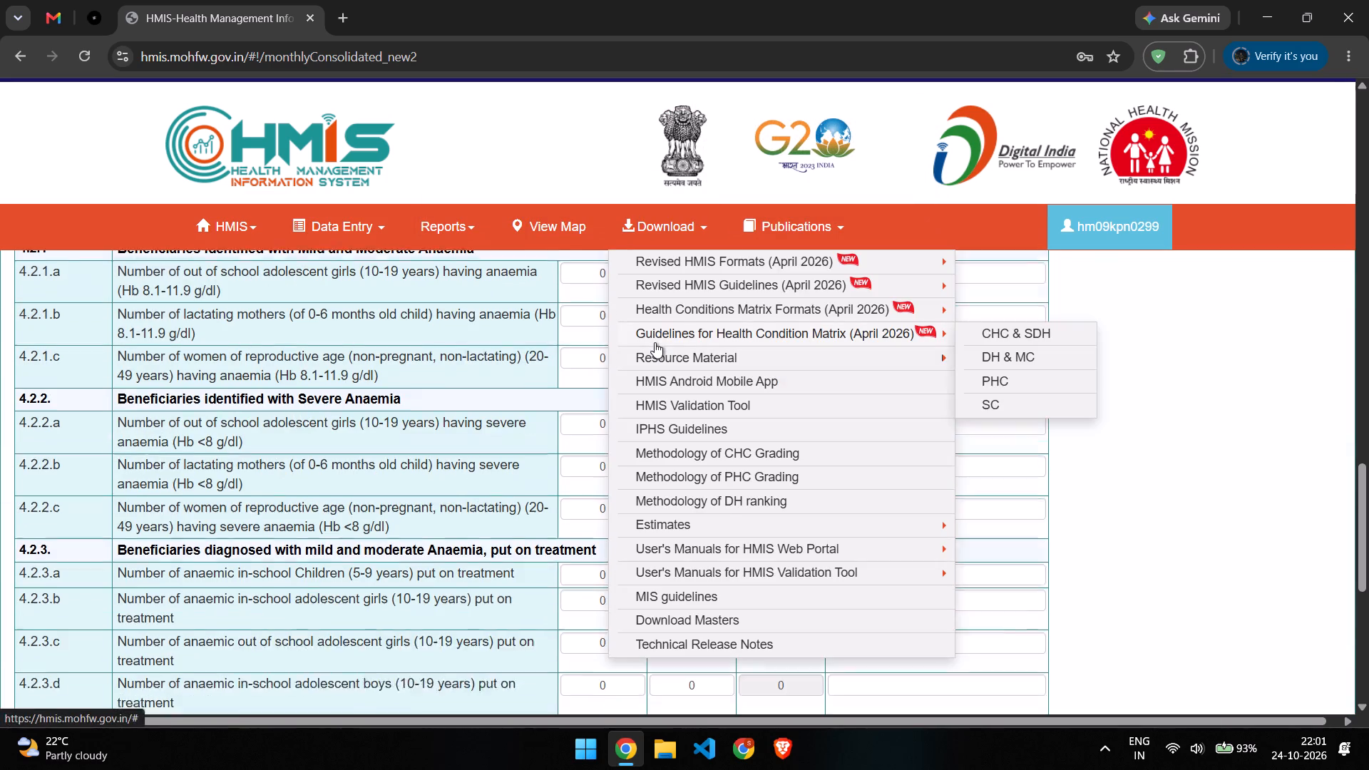
scroll(417, 526, "up", 10)
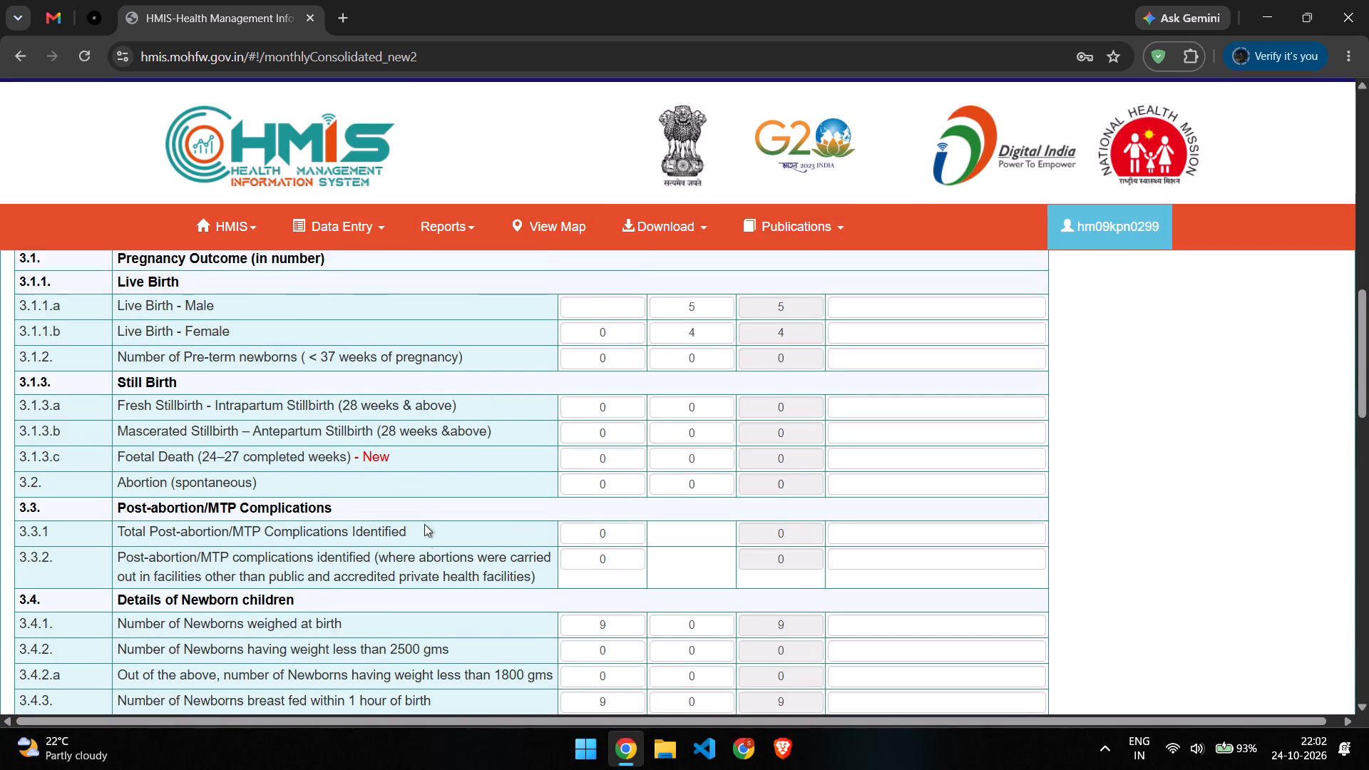
scroll(424, 524, "up", 3)
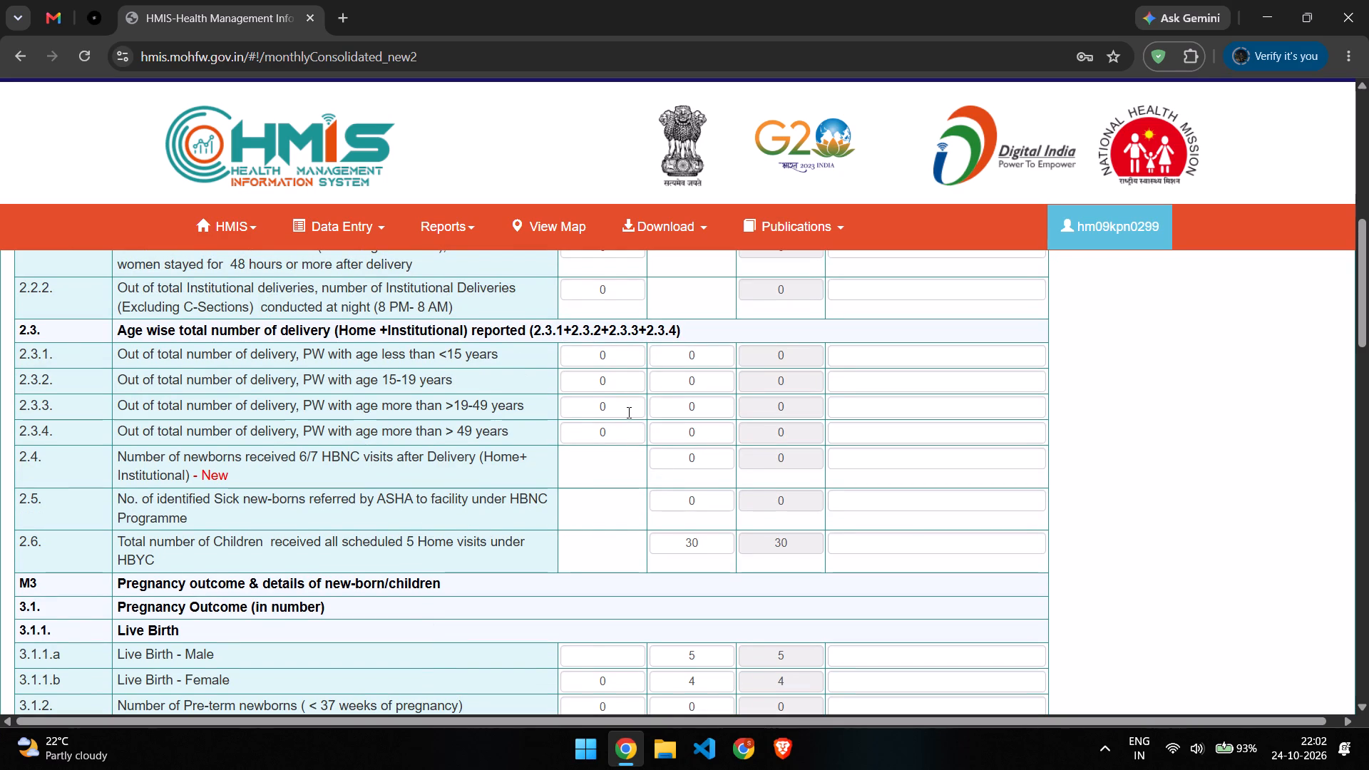
left_click_drag(627, 406, 594, 407)
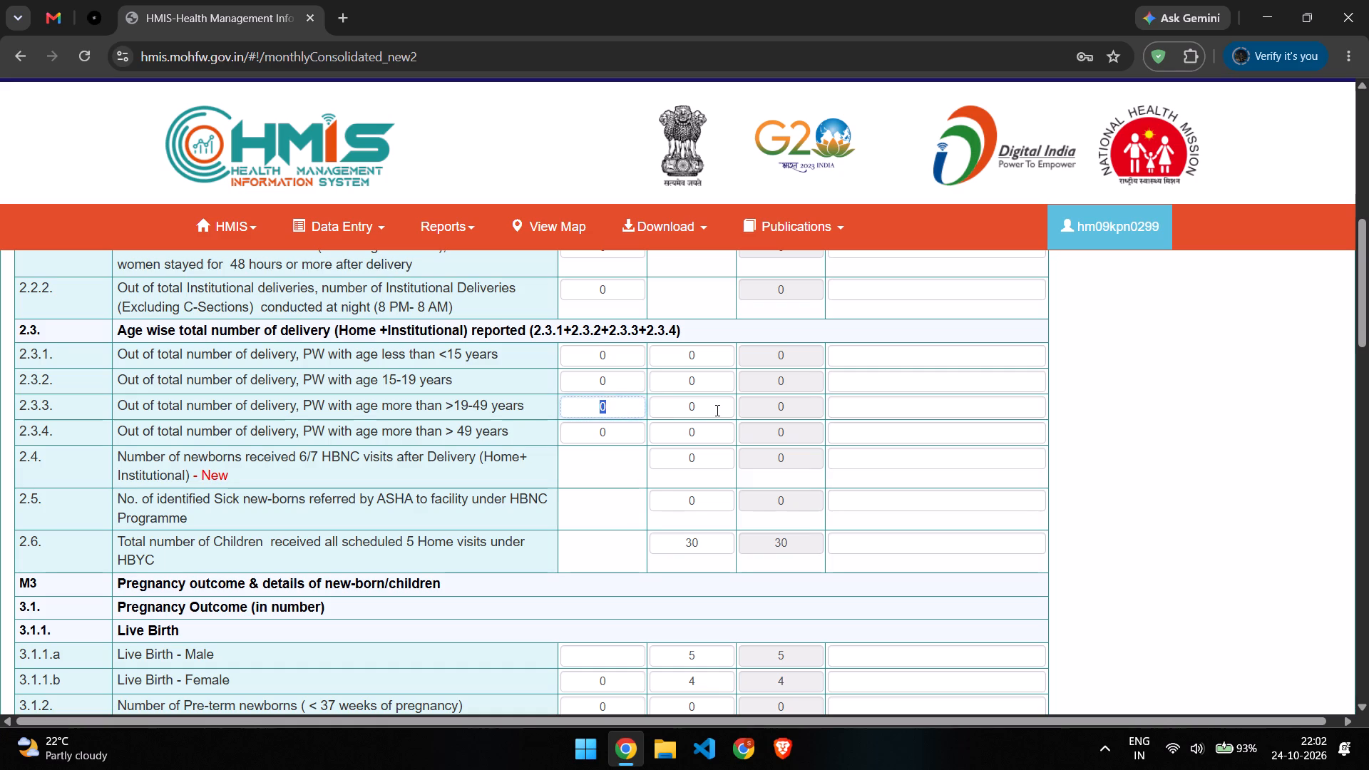
left_click_drag(718, 409, 683, 404)
key("9")
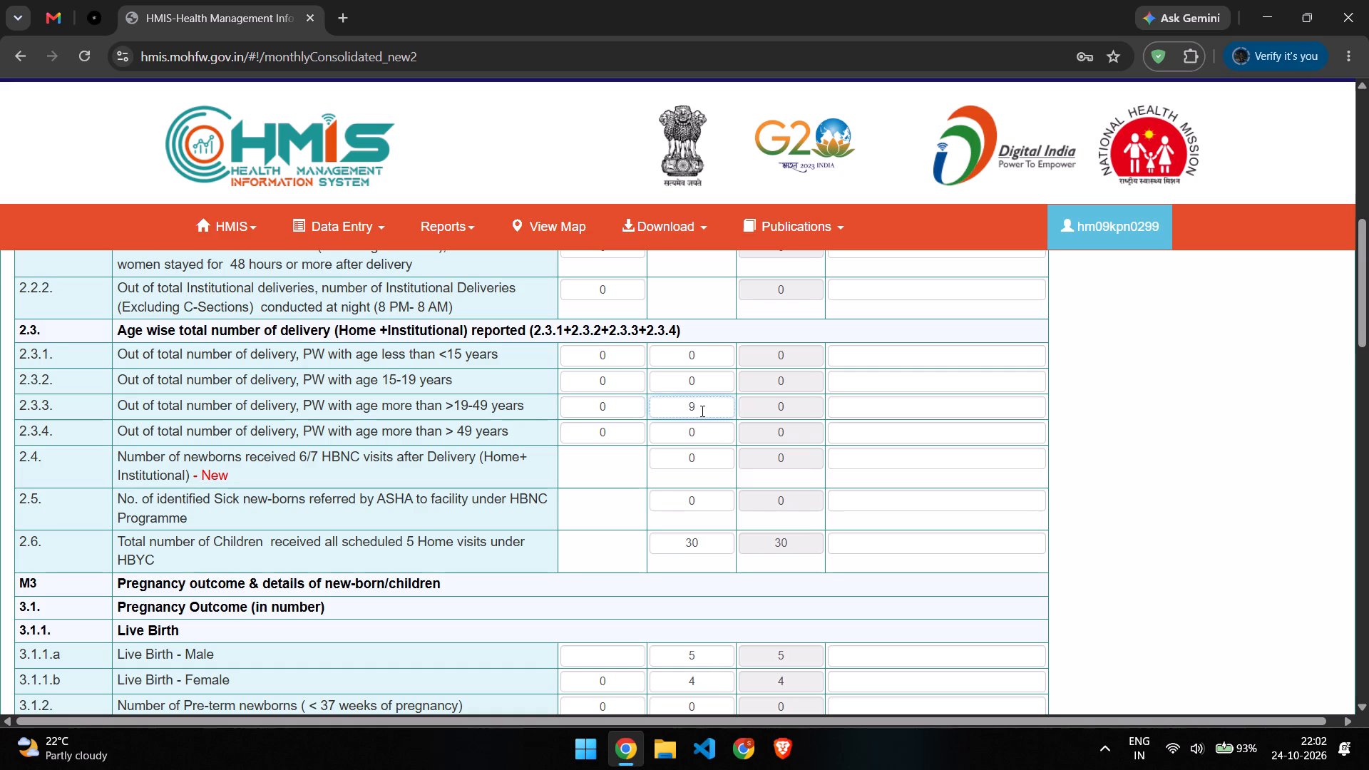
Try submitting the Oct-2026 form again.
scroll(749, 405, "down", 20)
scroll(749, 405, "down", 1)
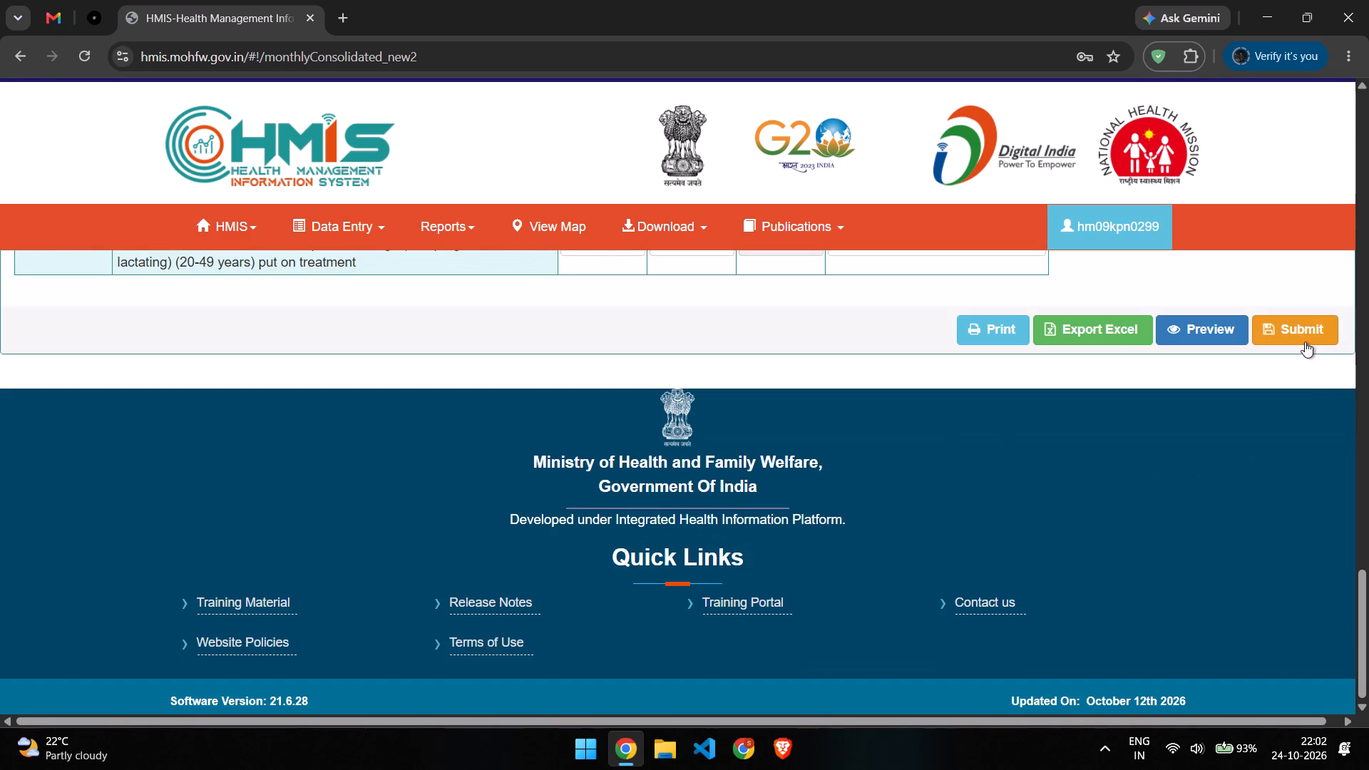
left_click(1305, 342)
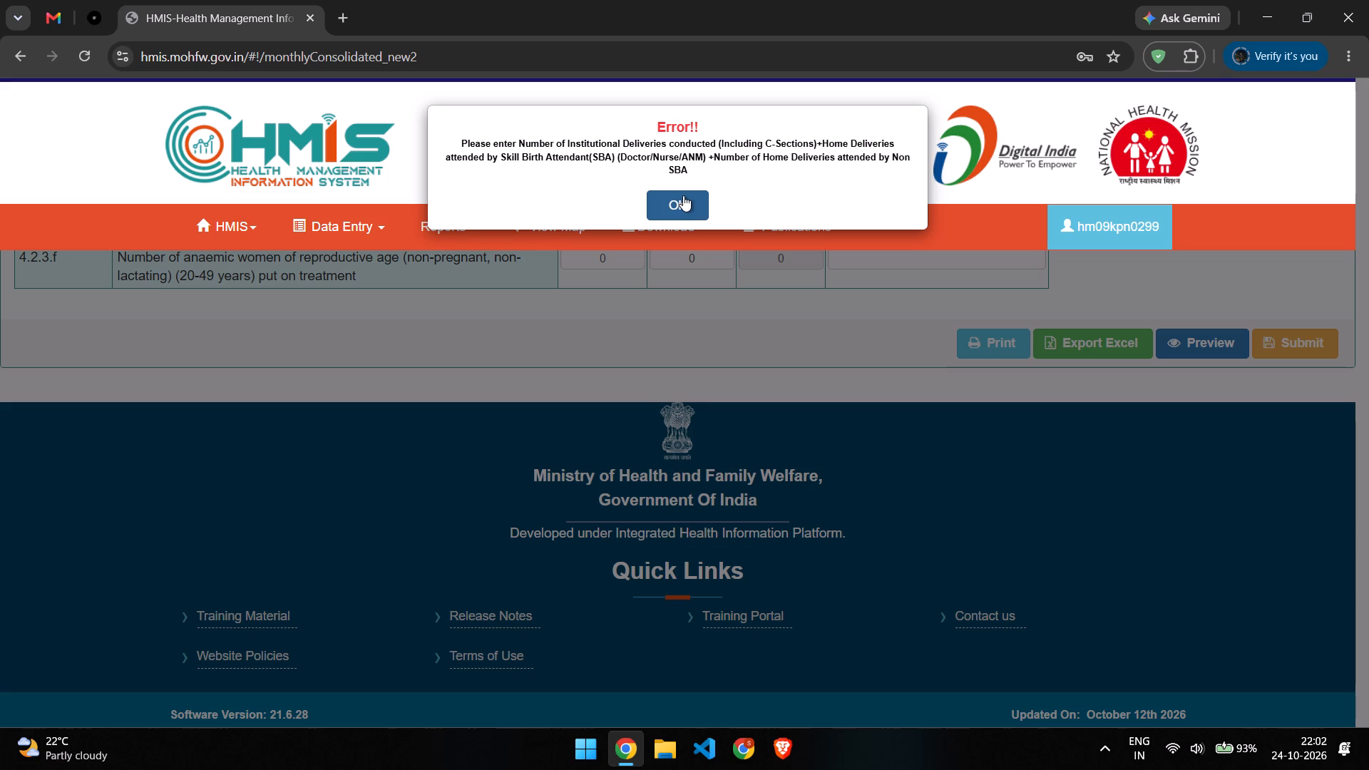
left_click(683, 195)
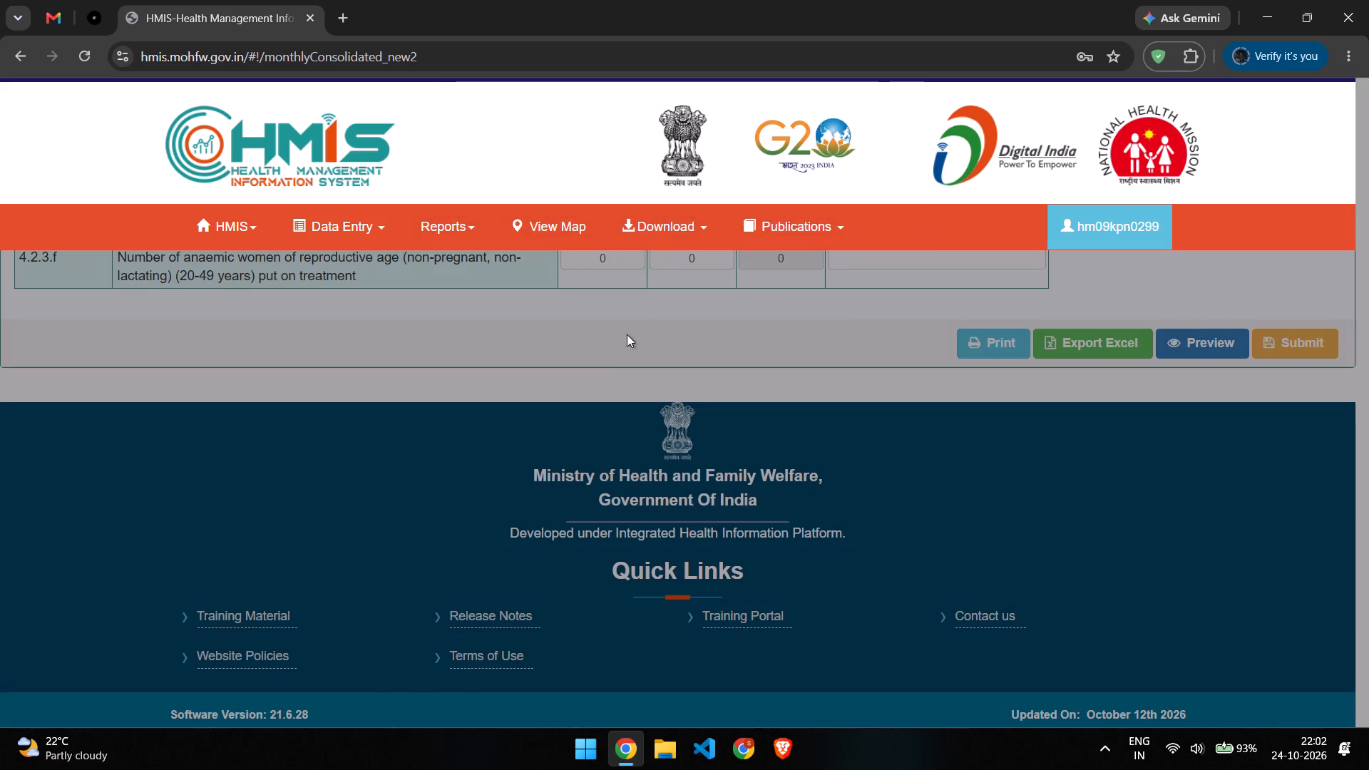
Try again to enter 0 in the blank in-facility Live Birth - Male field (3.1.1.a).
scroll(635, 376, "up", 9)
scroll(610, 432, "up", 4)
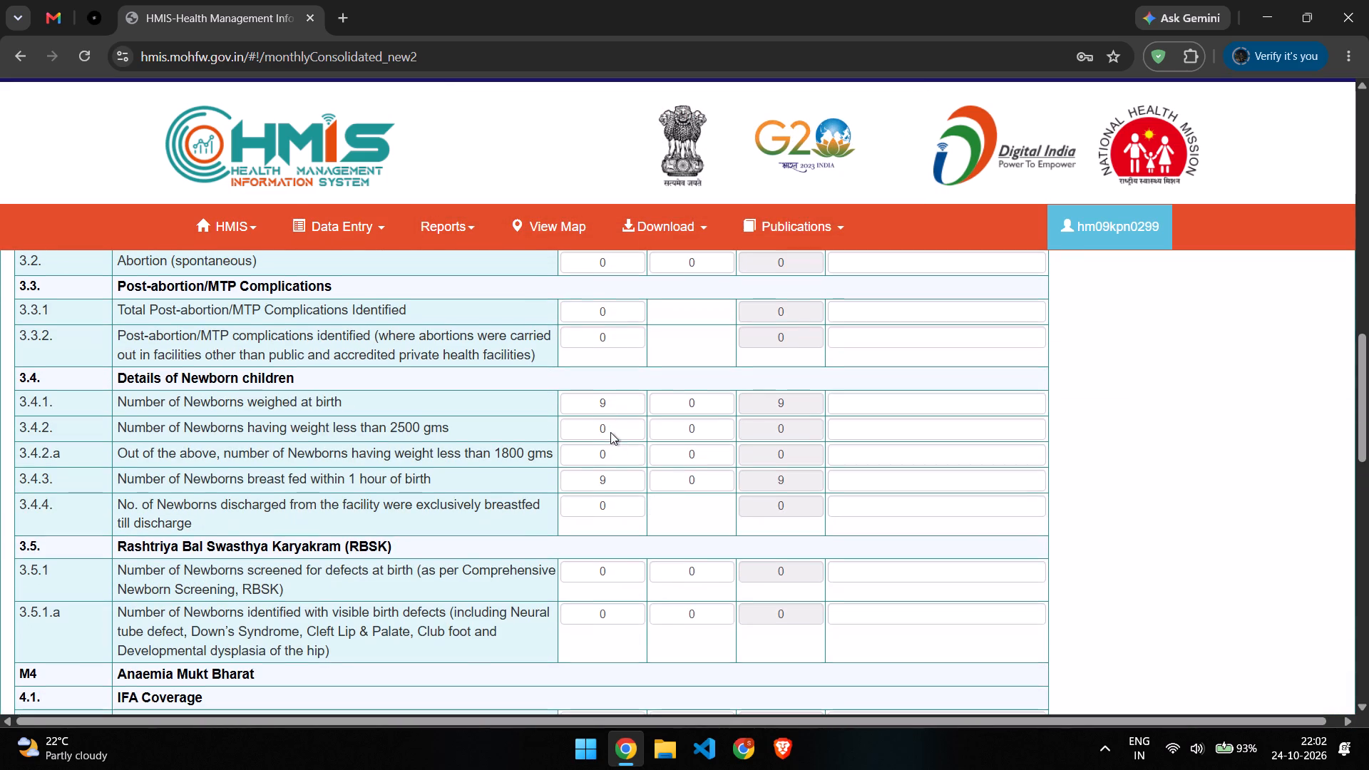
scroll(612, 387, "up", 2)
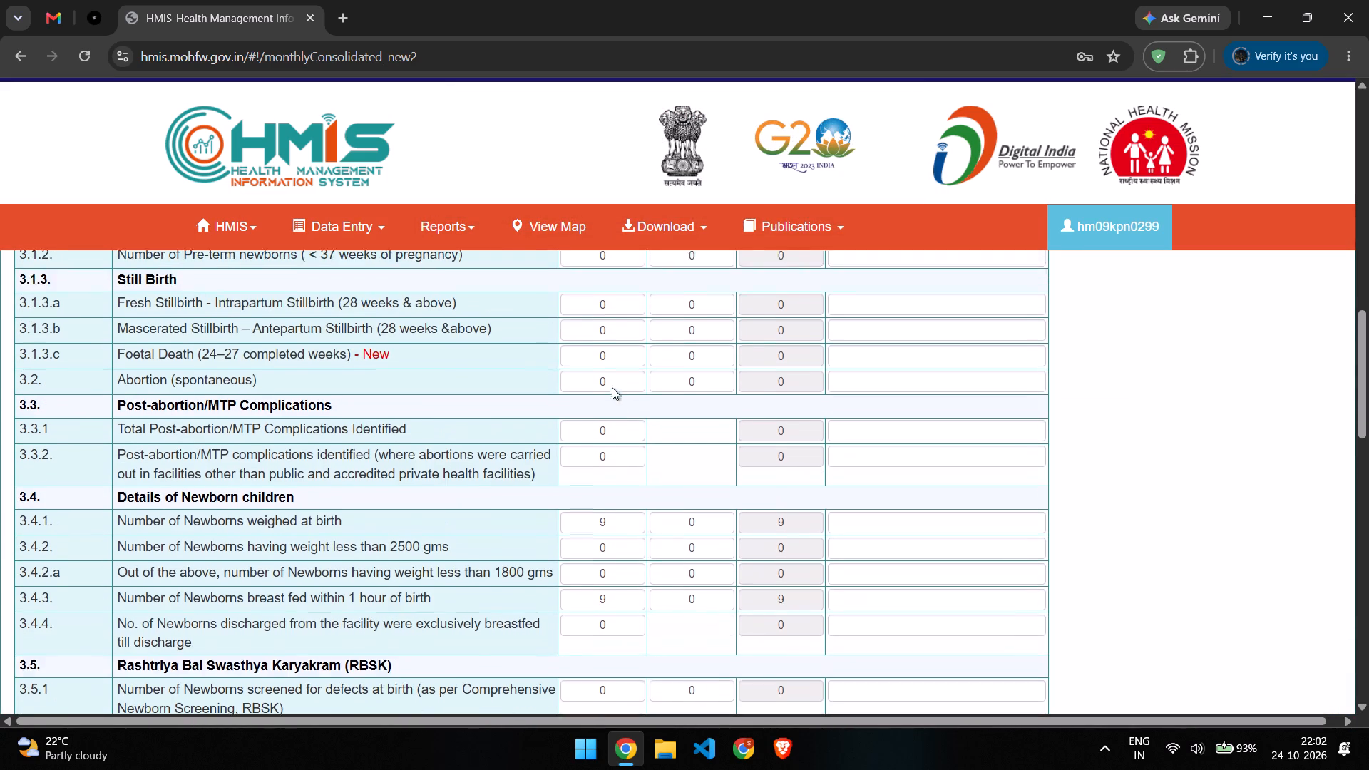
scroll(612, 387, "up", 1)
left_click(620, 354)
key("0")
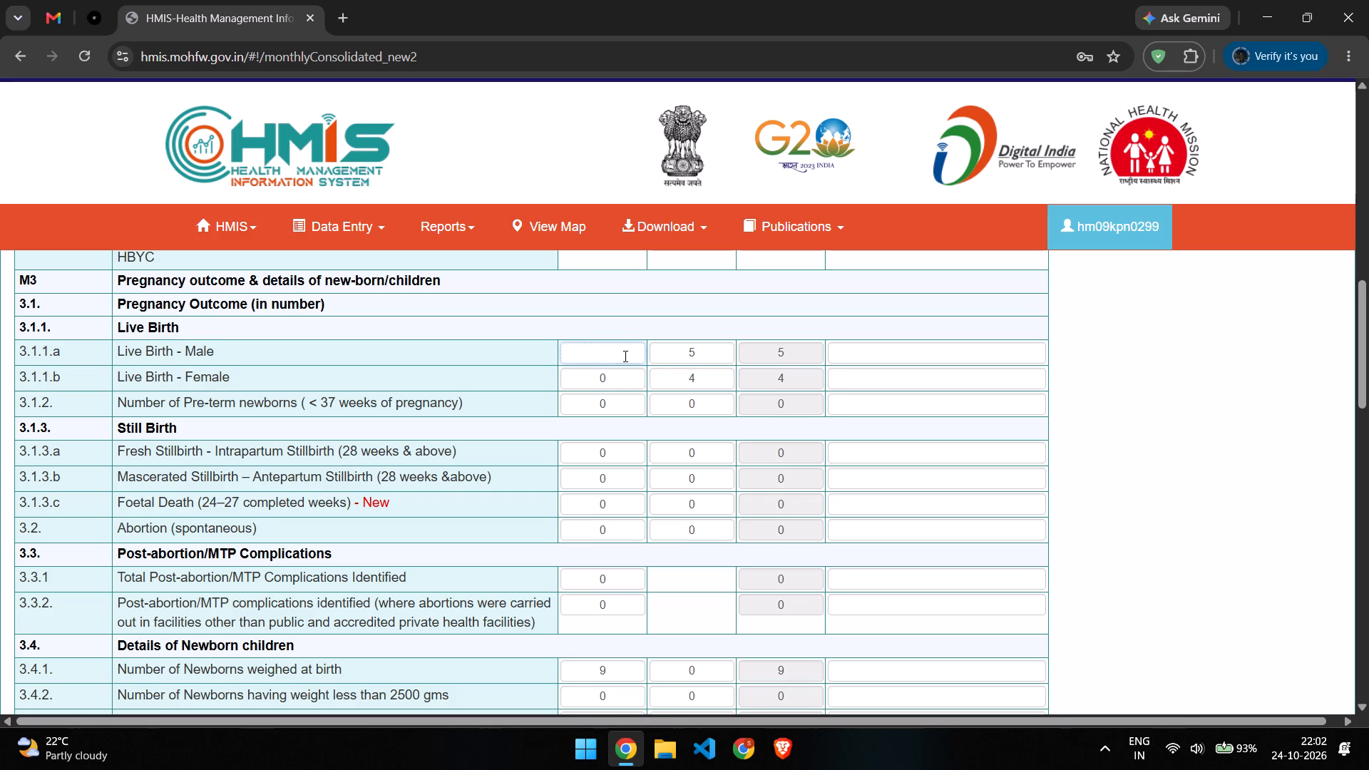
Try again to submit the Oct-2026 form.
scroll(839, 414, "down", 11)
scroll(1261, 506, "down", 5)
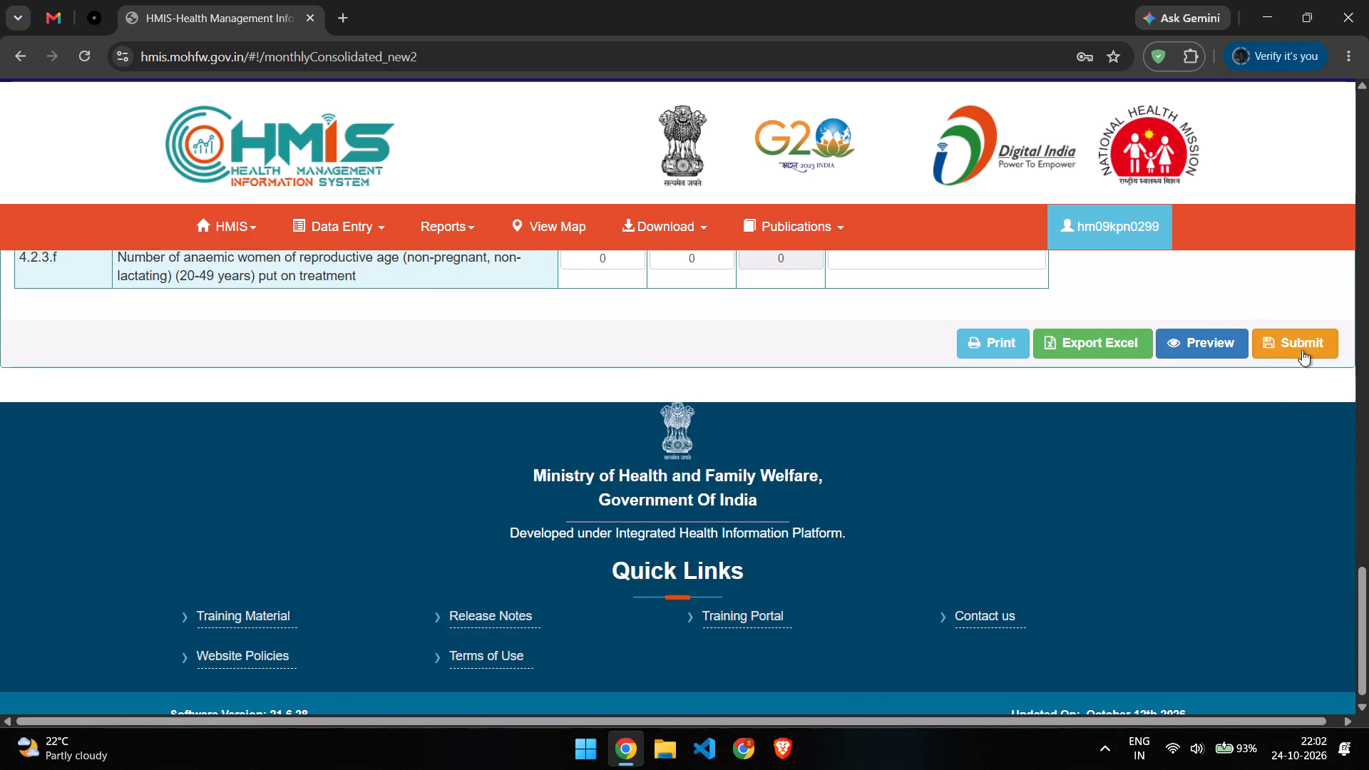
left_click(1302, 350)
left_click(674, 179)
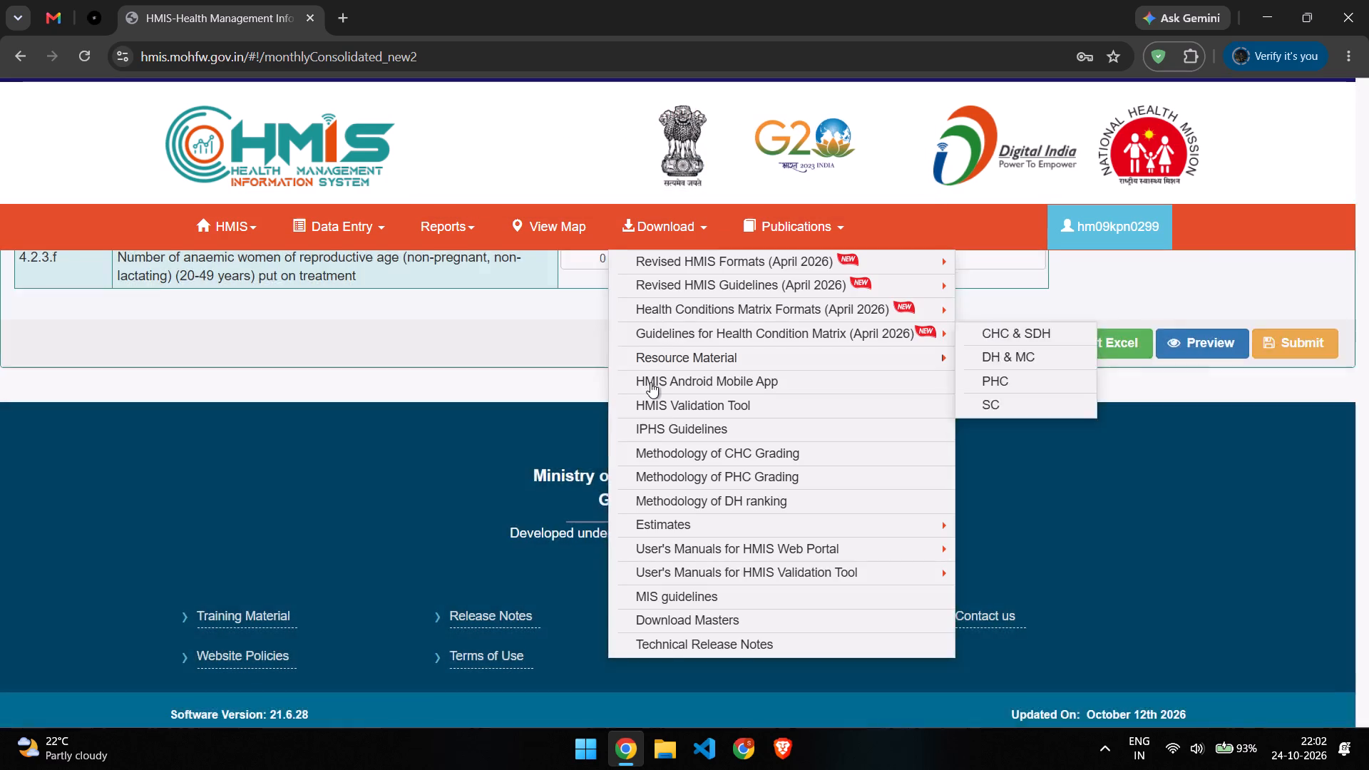
Clear the outreach Live Birth - Male entry (3.1.1.a).
scroll(650, 382, "up", 9)
scroll(641, 533, "up", 4)
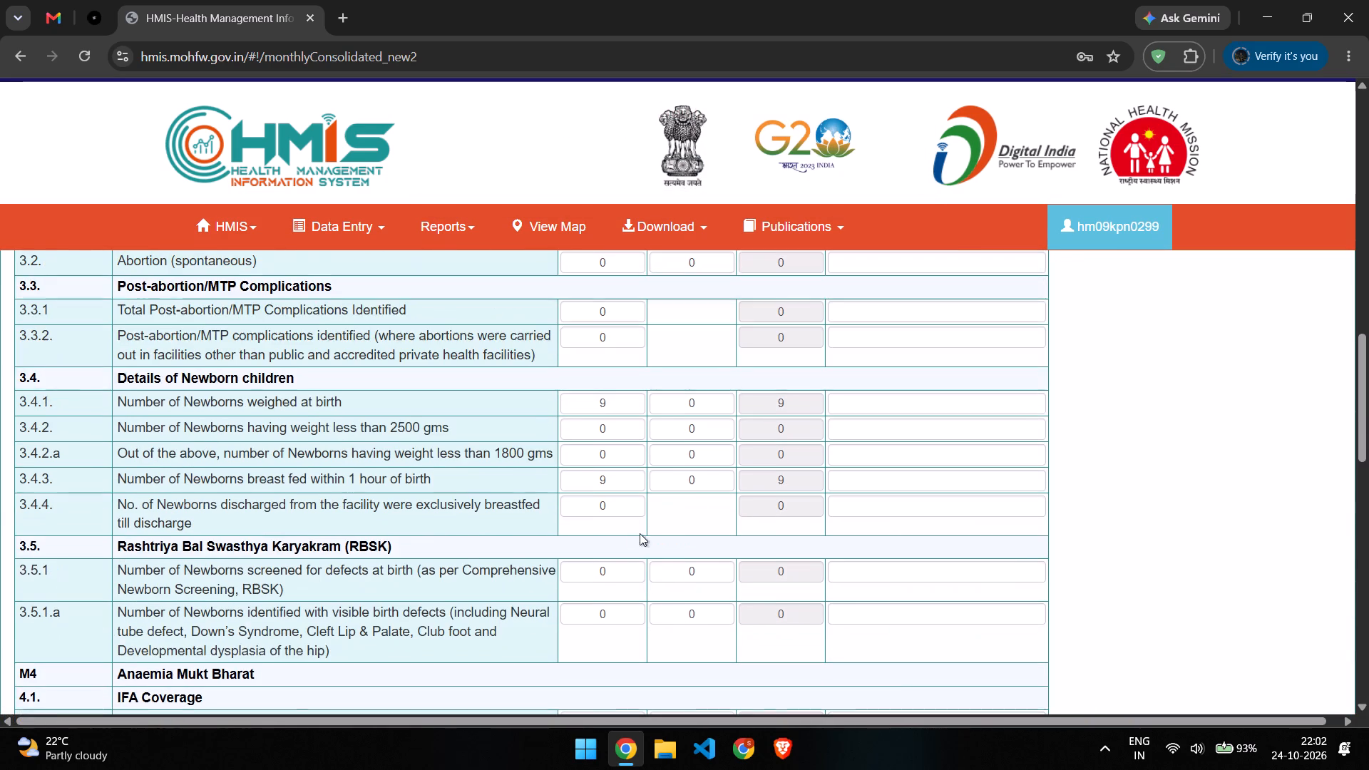
scroll(692, 429, "up", 3)
left_click(613, 354)
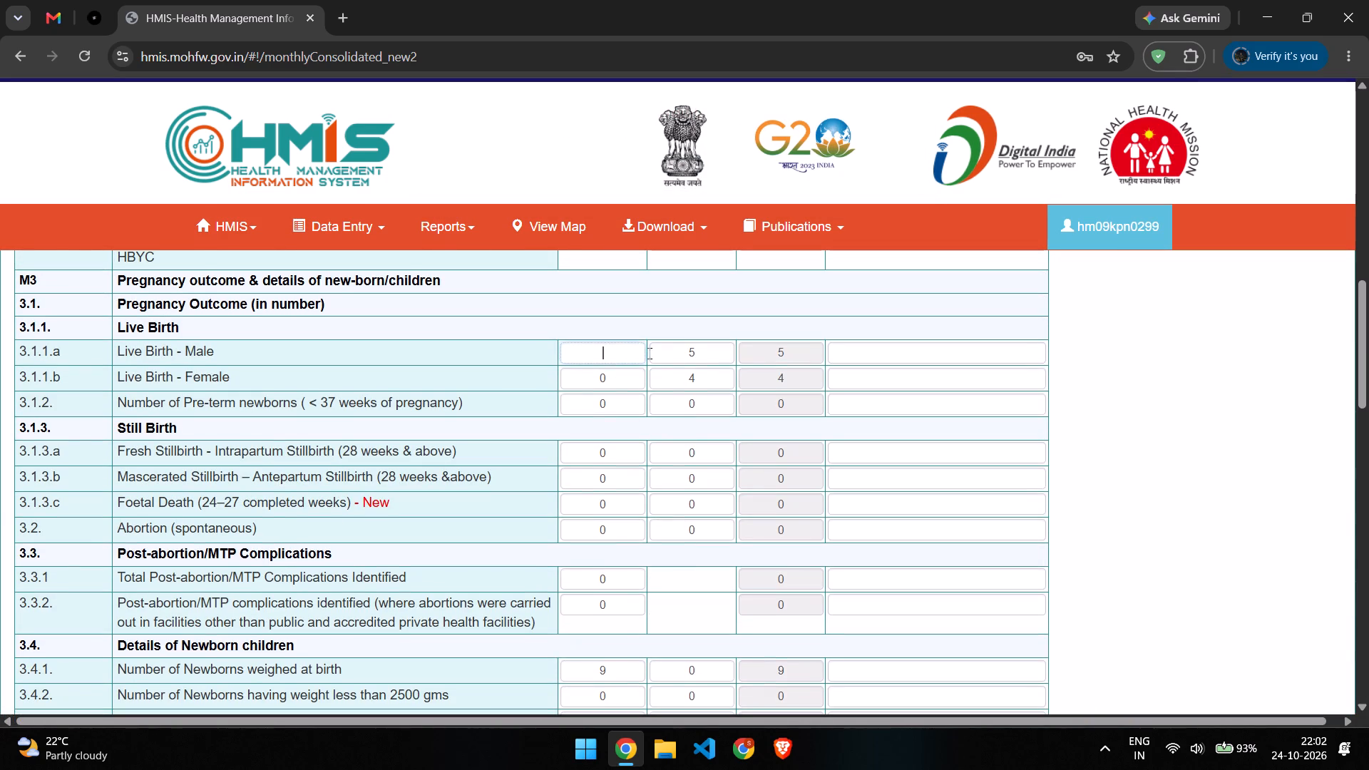
left_click_drag(702, 354, 682, 355)
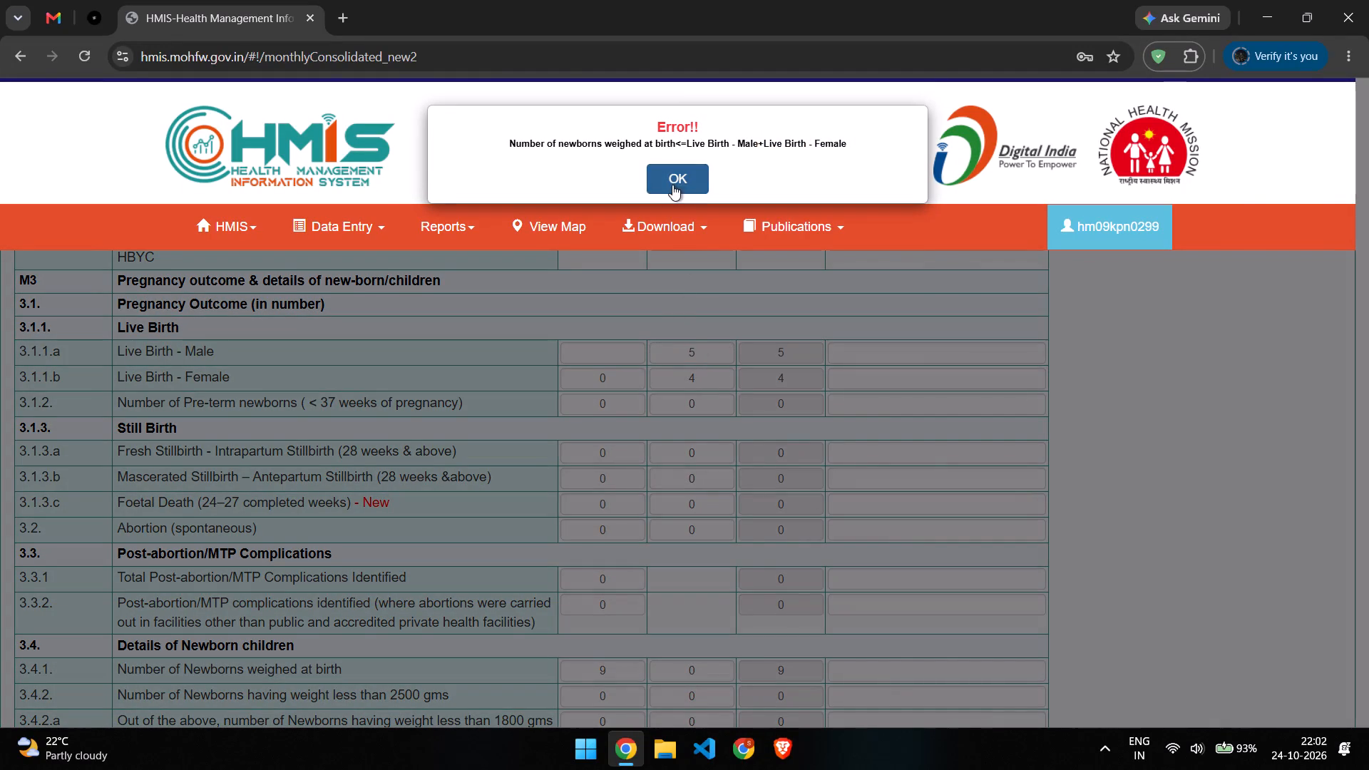
left_click(672, 183)
left_click(699, 364)
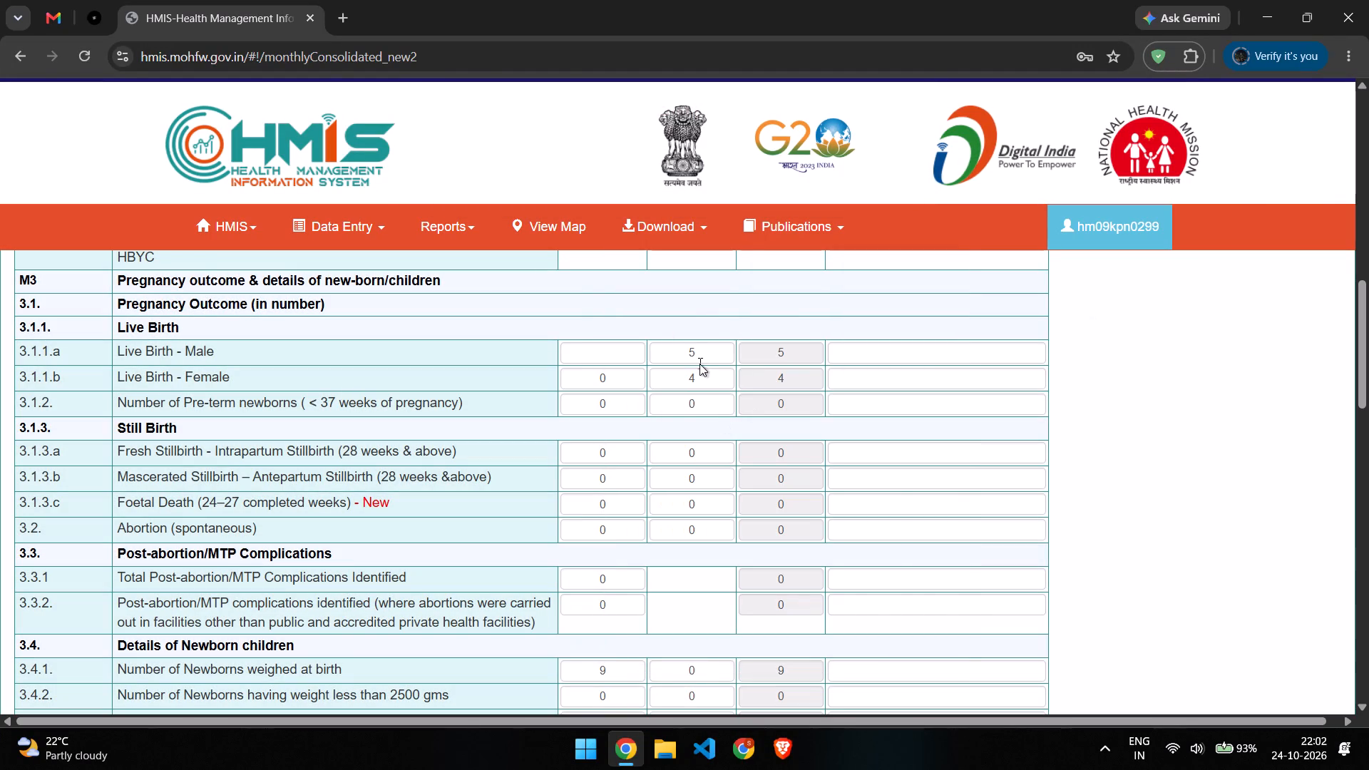
left_click(716, 354)
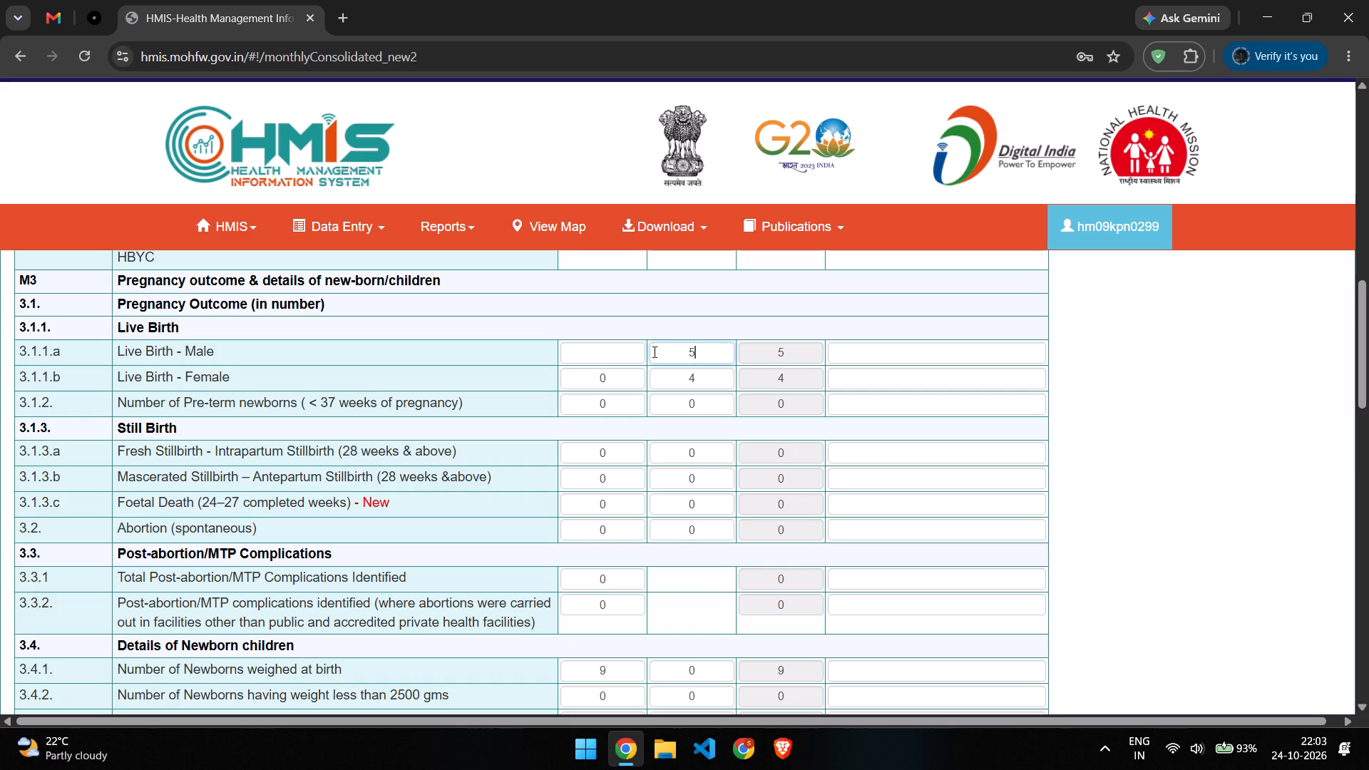
left_click(630, 354)
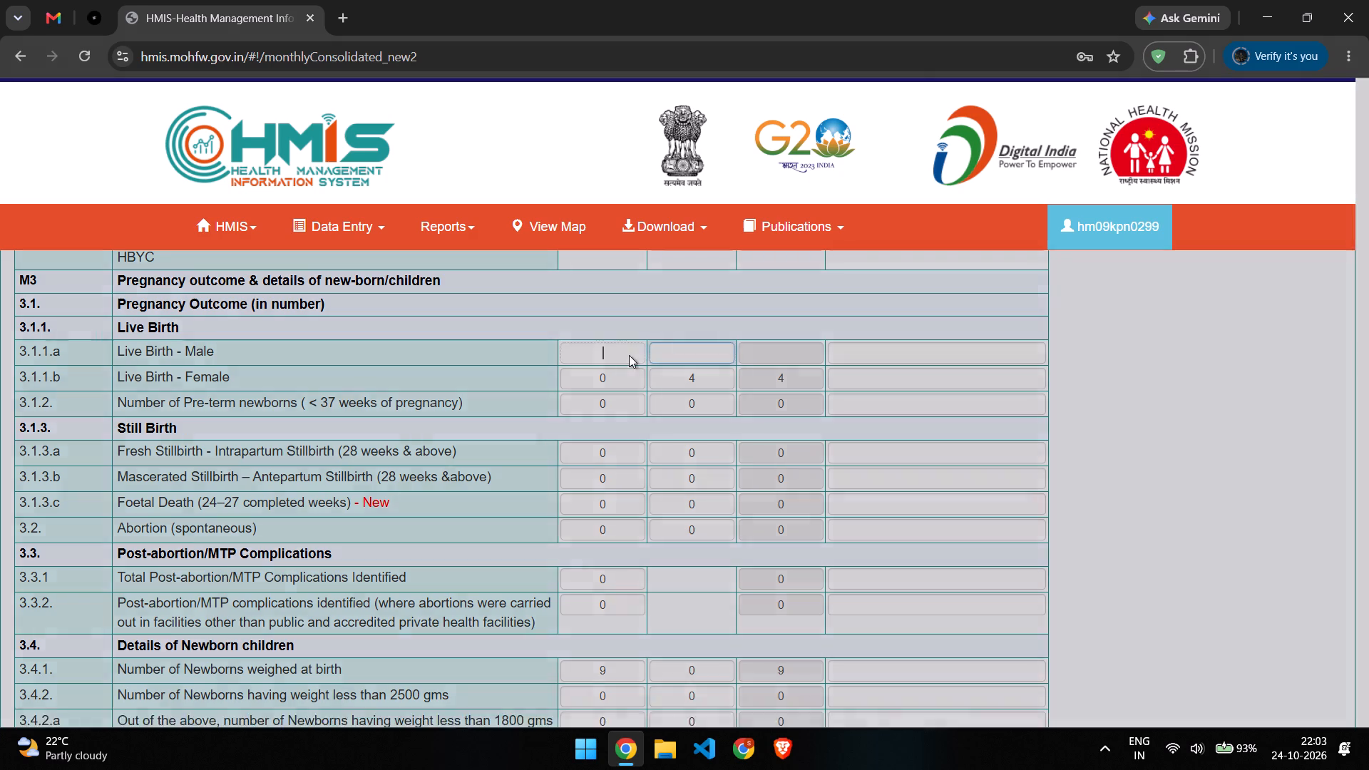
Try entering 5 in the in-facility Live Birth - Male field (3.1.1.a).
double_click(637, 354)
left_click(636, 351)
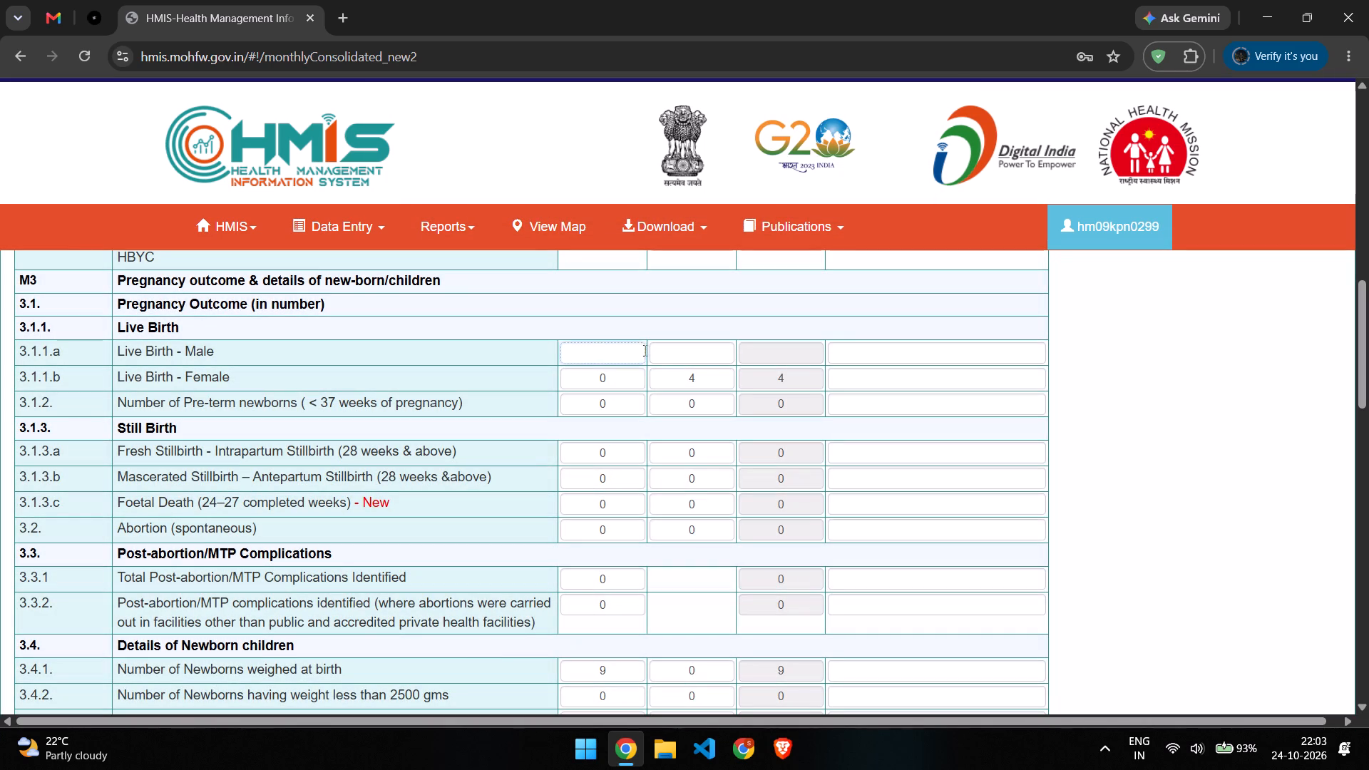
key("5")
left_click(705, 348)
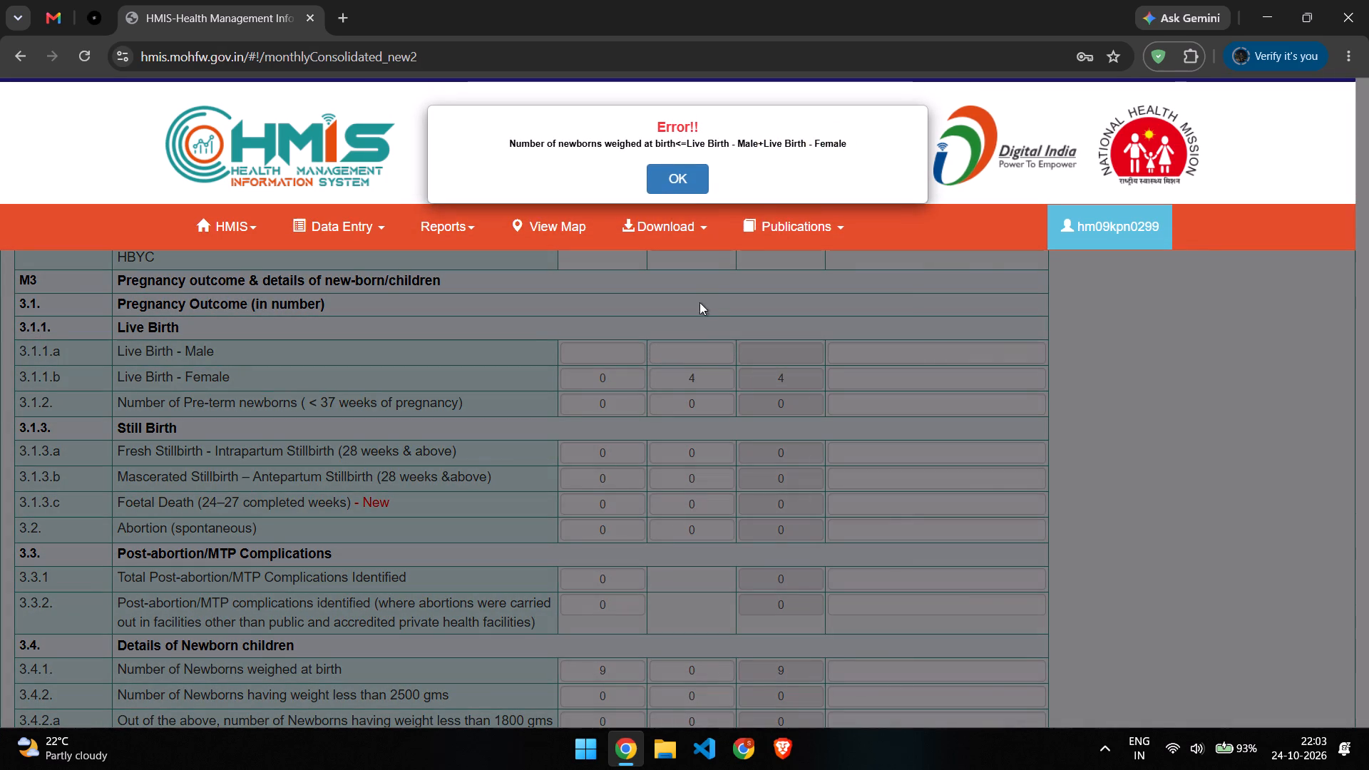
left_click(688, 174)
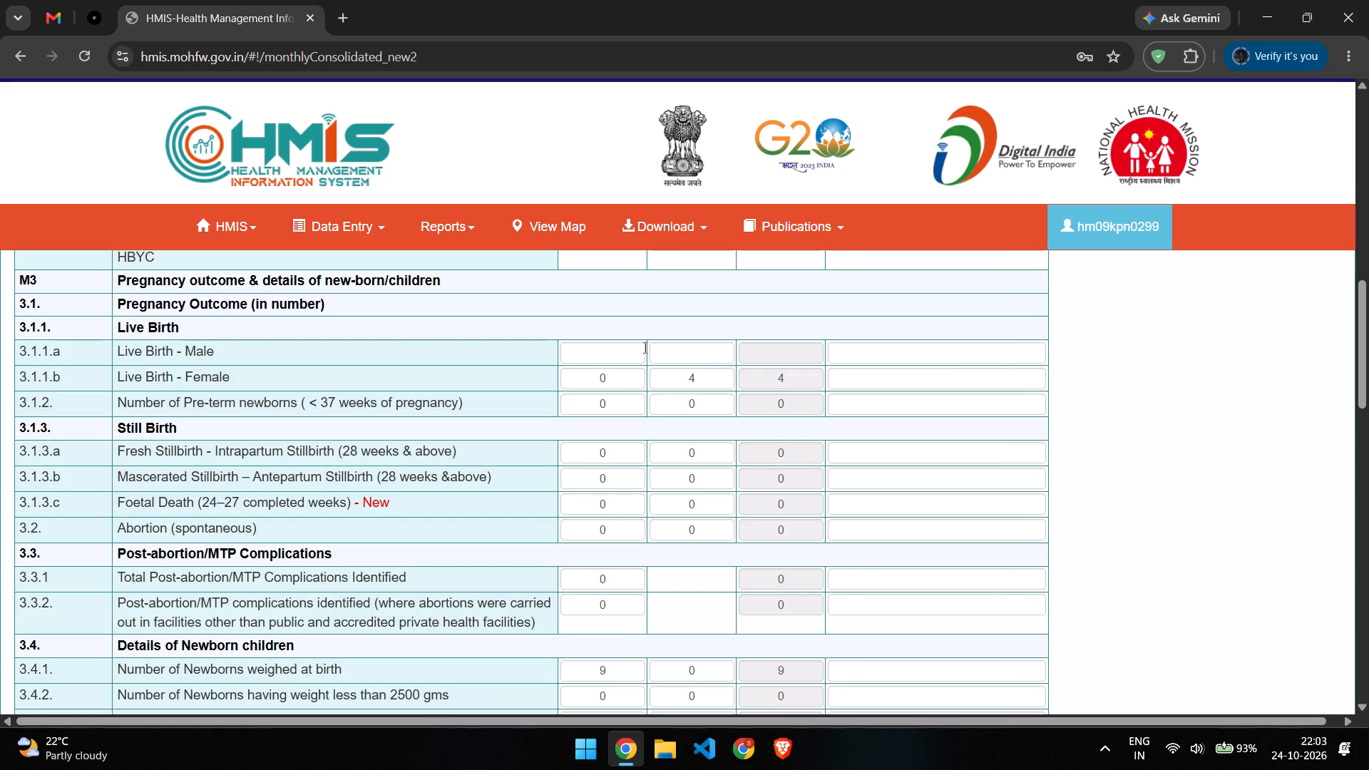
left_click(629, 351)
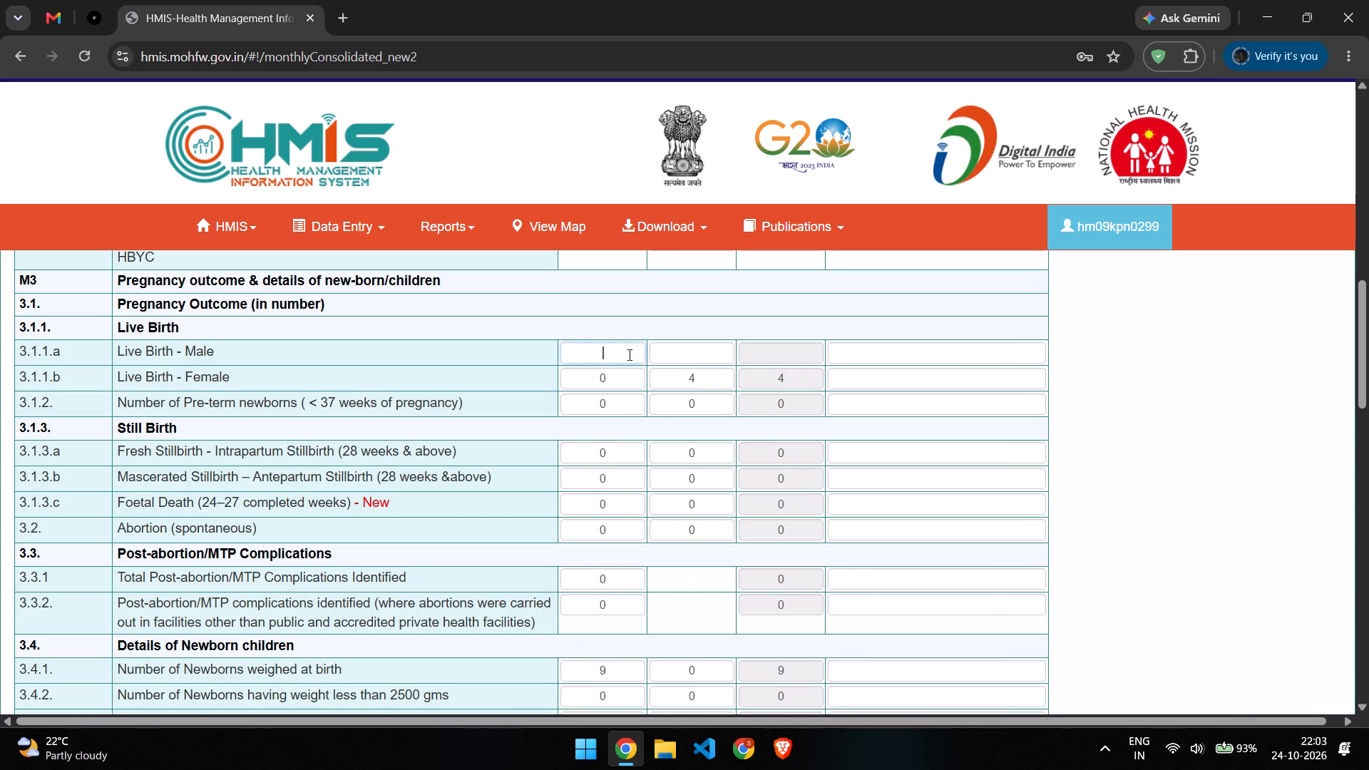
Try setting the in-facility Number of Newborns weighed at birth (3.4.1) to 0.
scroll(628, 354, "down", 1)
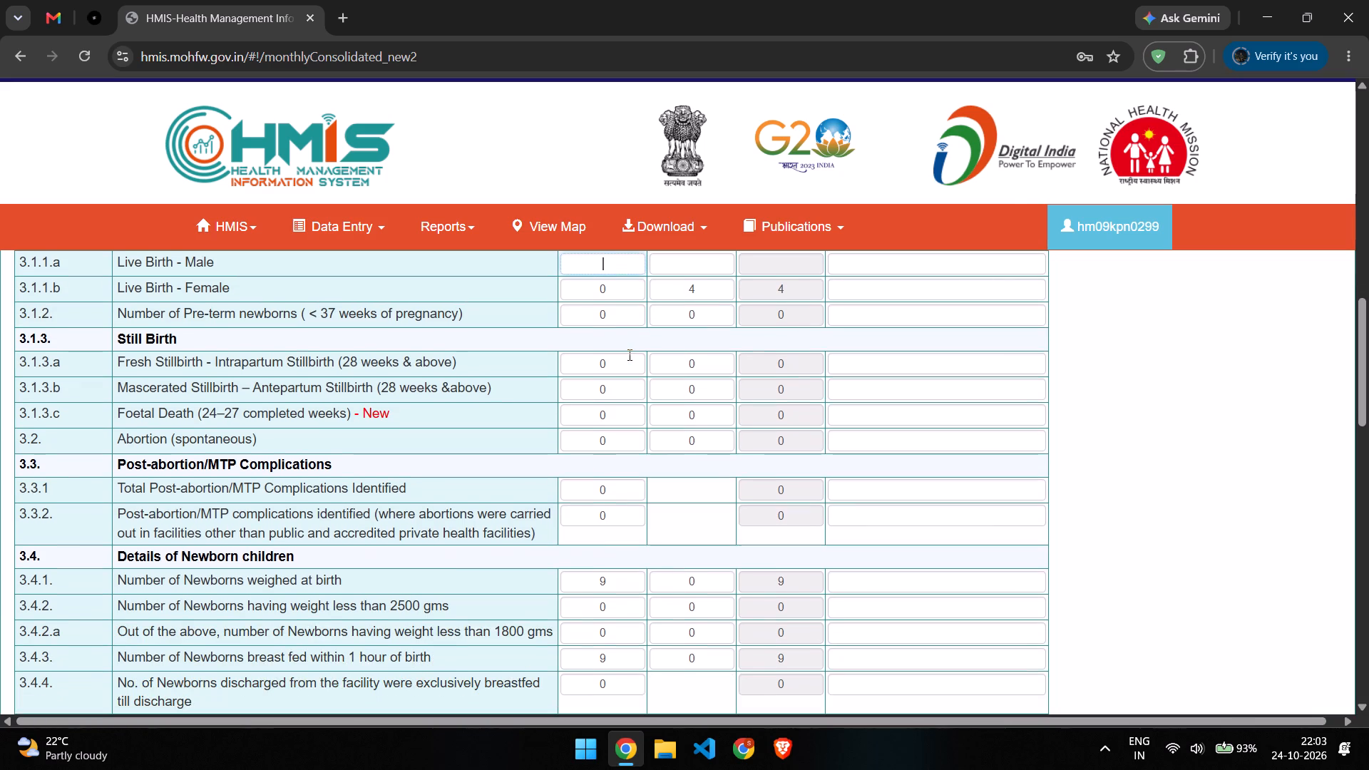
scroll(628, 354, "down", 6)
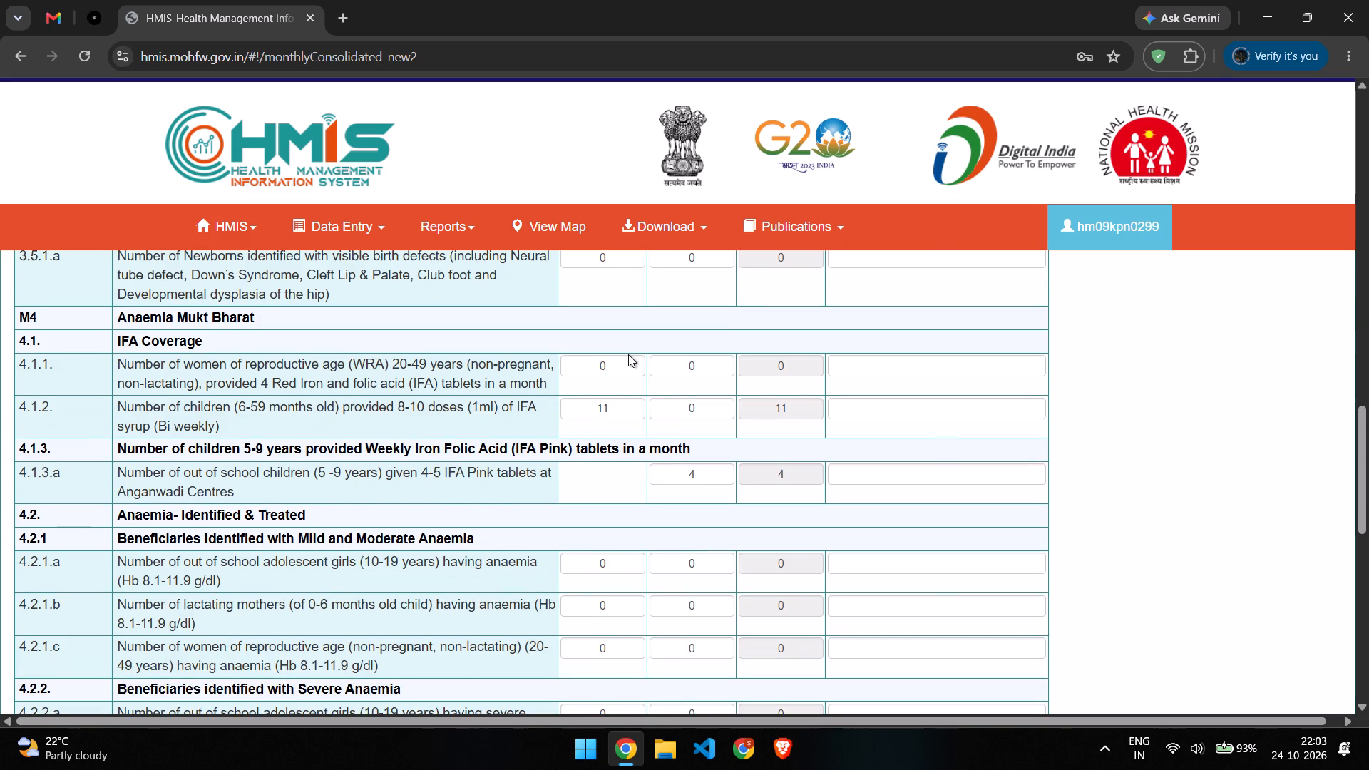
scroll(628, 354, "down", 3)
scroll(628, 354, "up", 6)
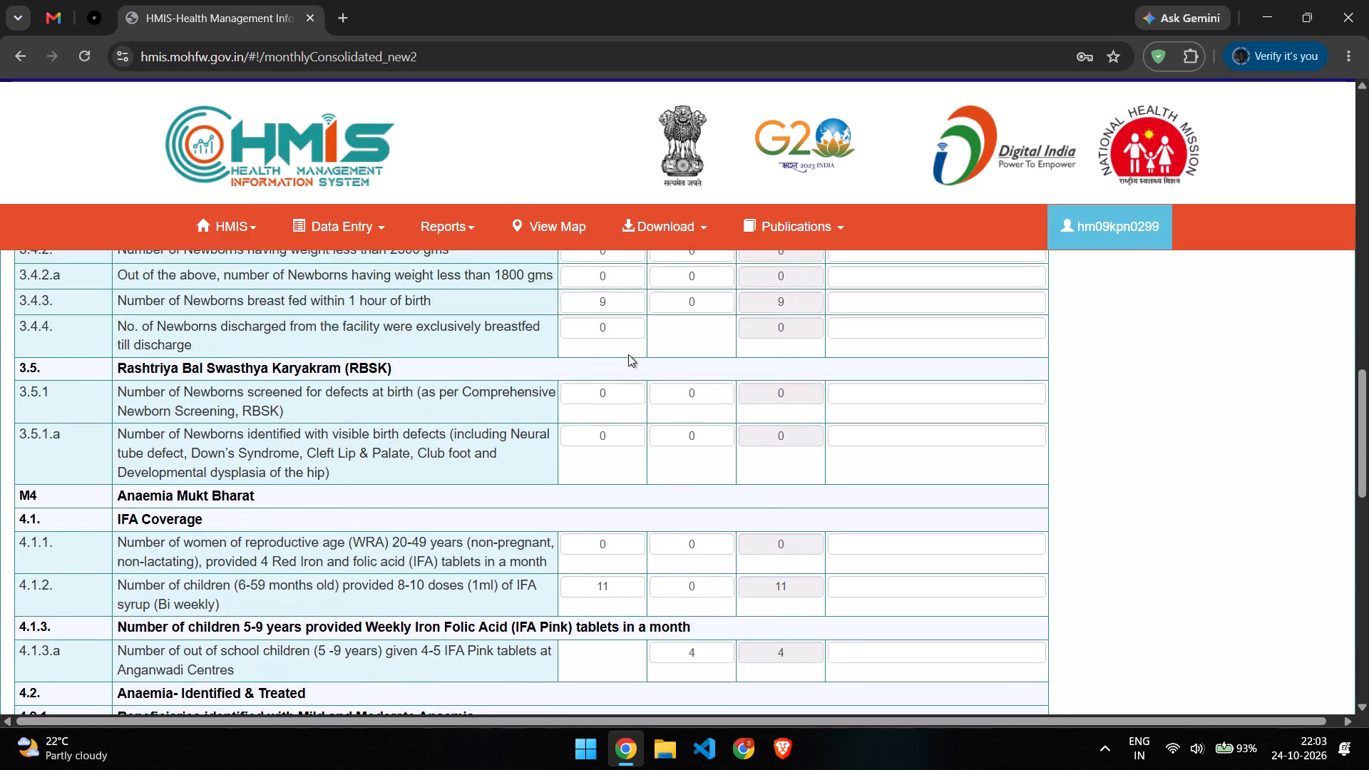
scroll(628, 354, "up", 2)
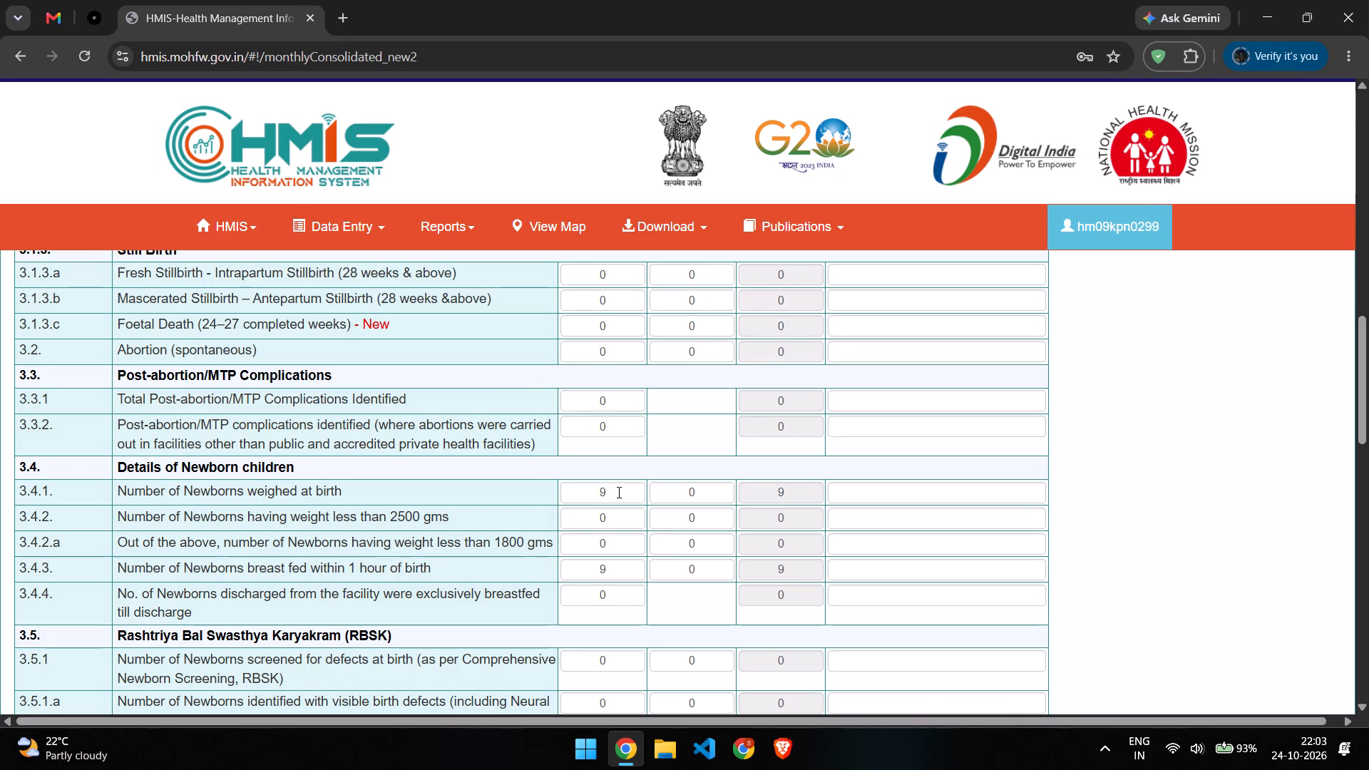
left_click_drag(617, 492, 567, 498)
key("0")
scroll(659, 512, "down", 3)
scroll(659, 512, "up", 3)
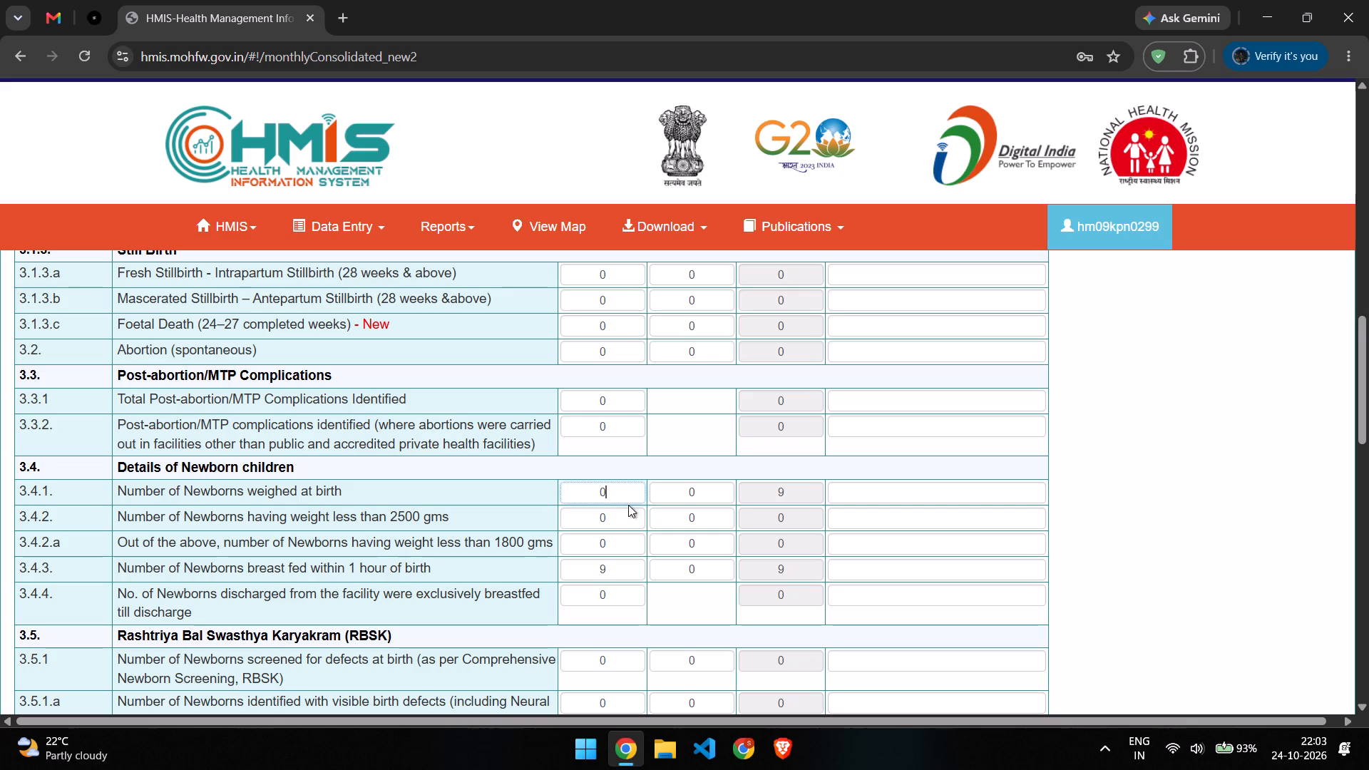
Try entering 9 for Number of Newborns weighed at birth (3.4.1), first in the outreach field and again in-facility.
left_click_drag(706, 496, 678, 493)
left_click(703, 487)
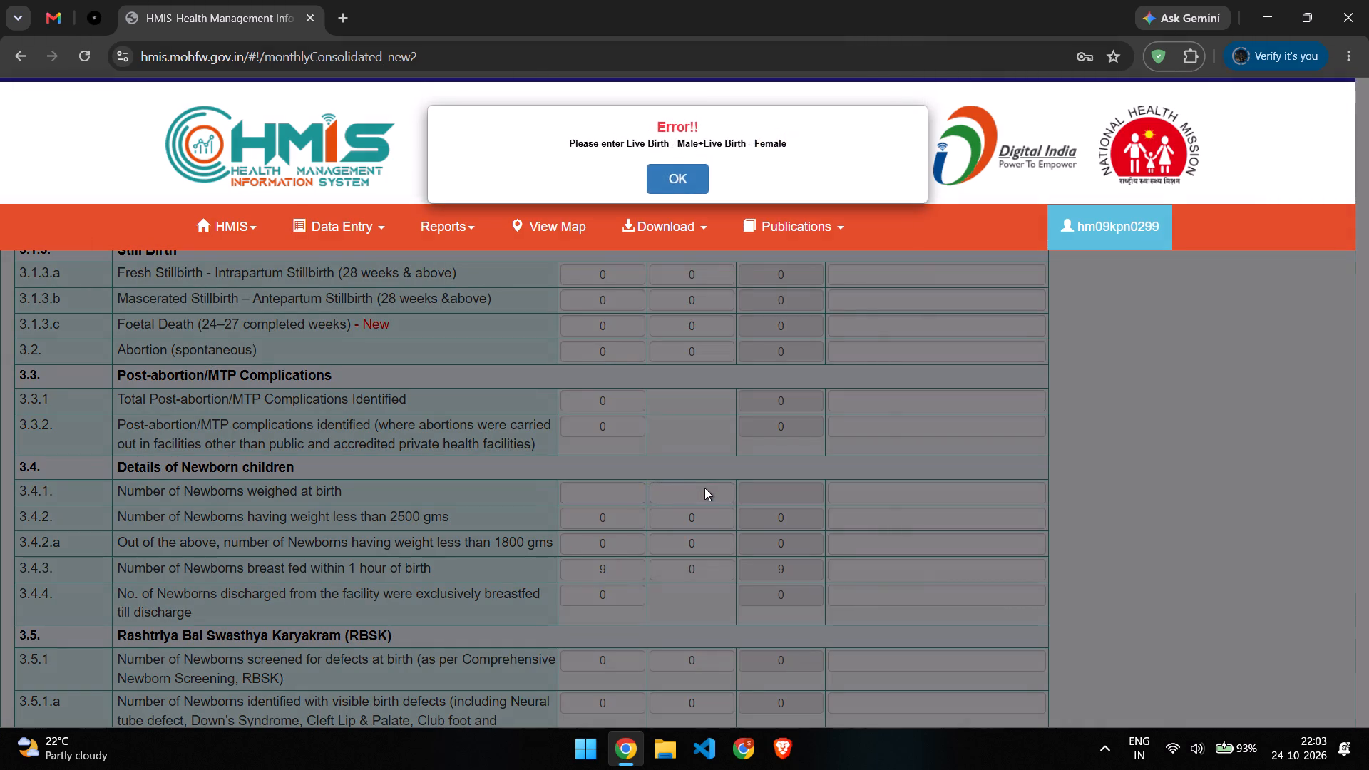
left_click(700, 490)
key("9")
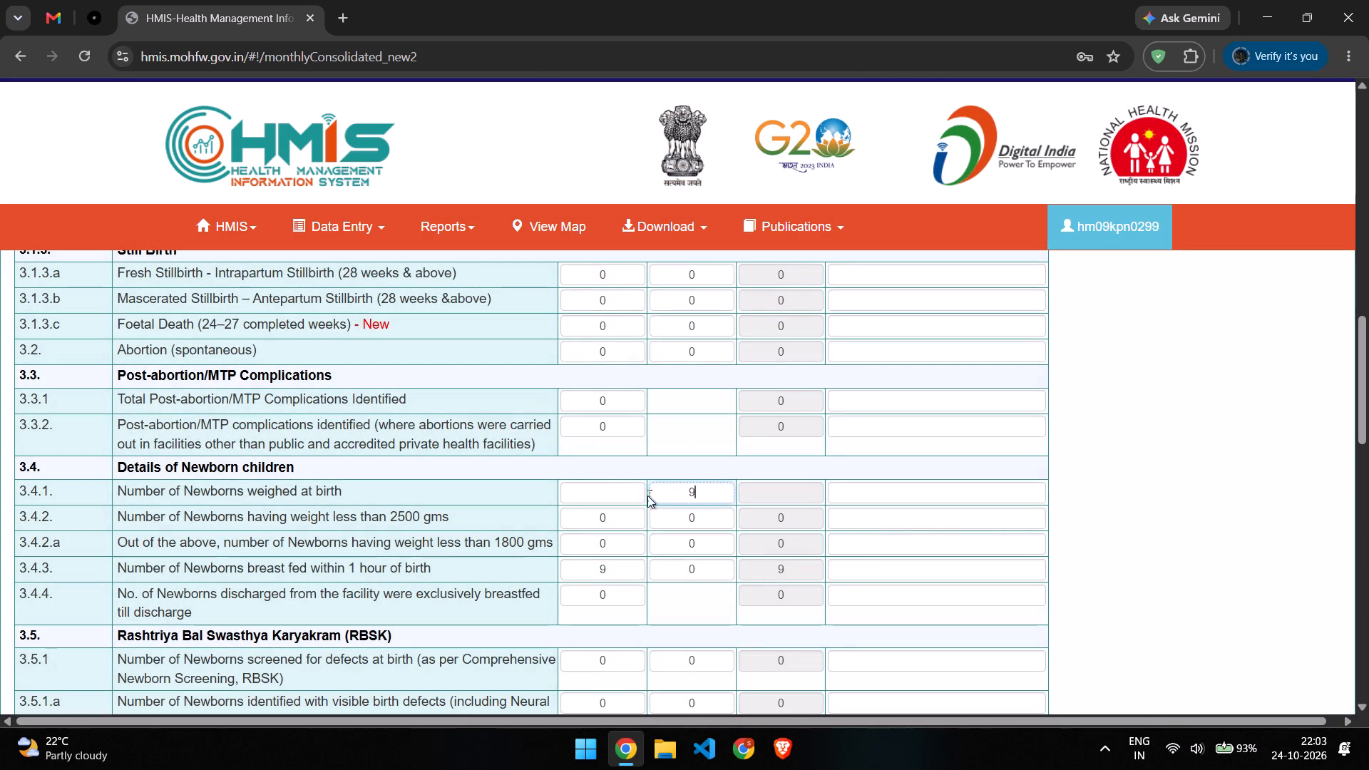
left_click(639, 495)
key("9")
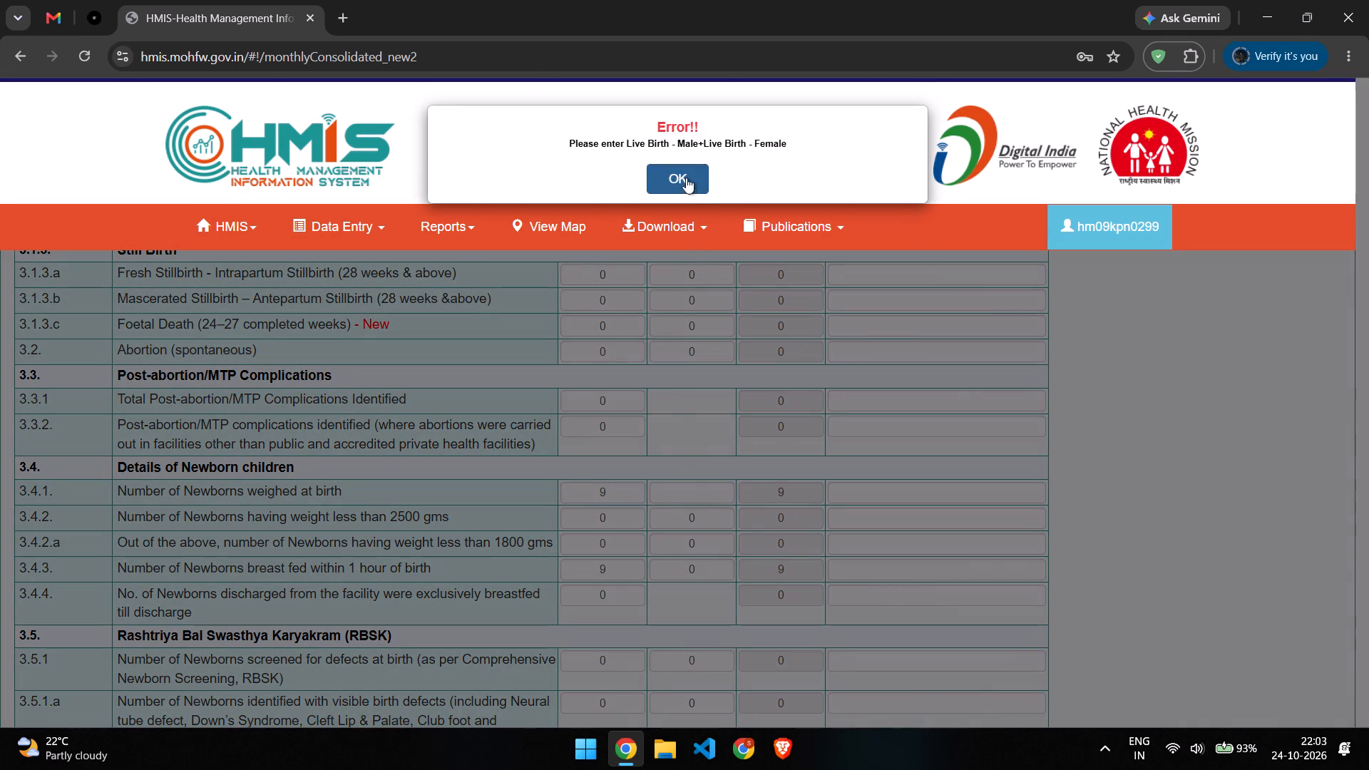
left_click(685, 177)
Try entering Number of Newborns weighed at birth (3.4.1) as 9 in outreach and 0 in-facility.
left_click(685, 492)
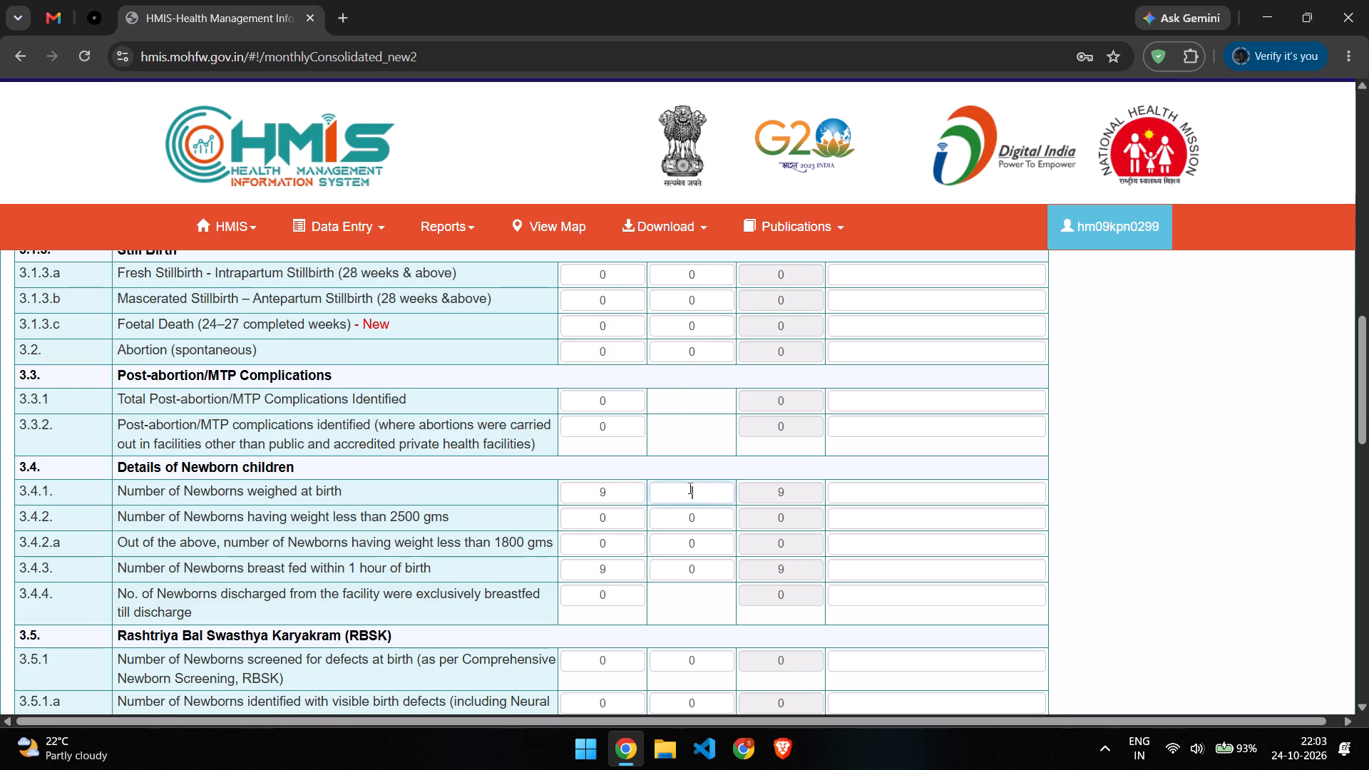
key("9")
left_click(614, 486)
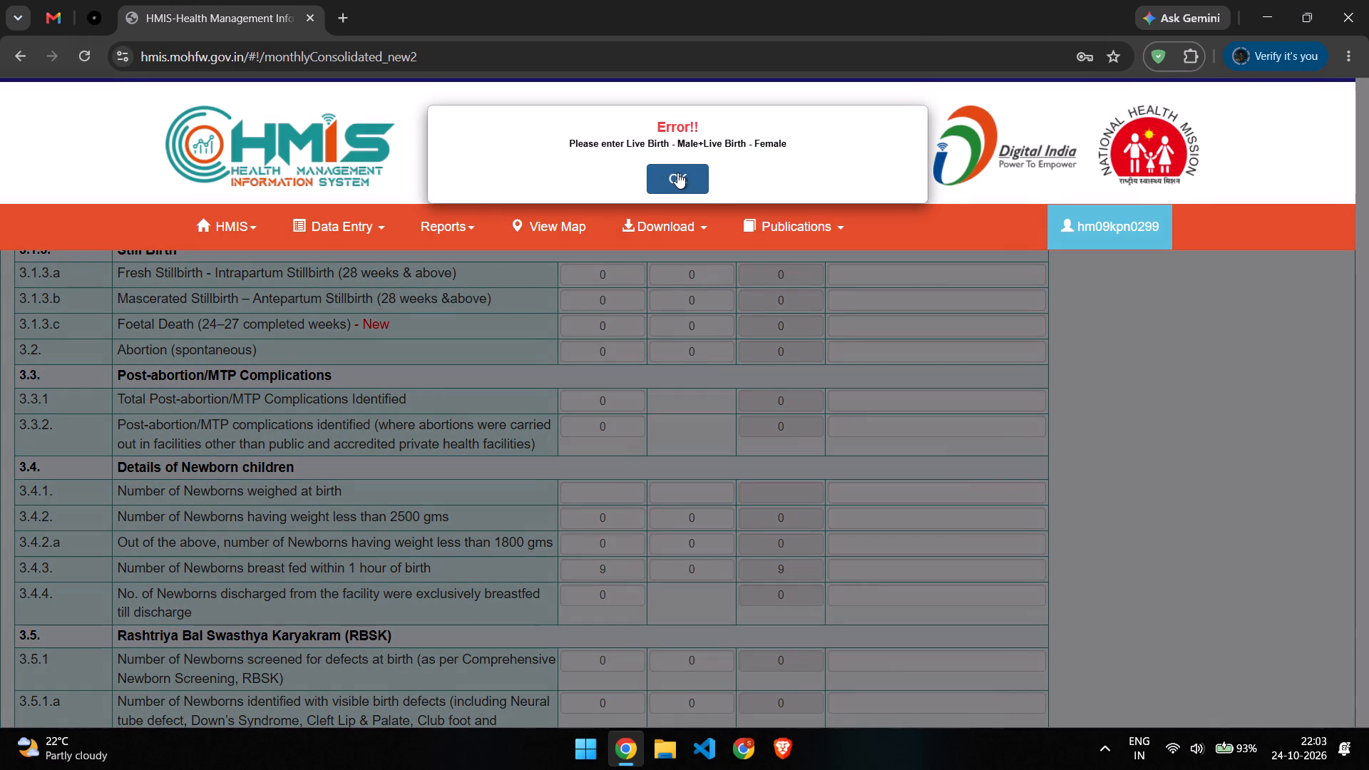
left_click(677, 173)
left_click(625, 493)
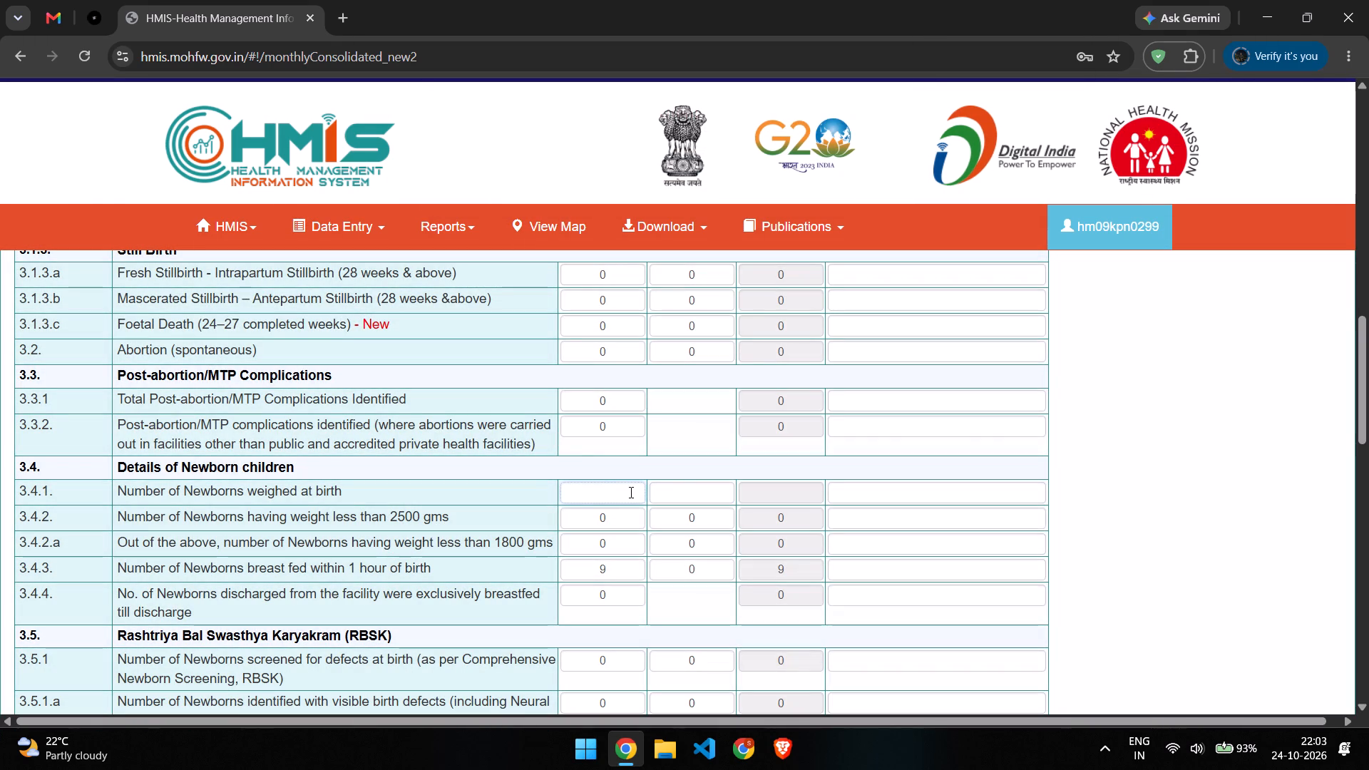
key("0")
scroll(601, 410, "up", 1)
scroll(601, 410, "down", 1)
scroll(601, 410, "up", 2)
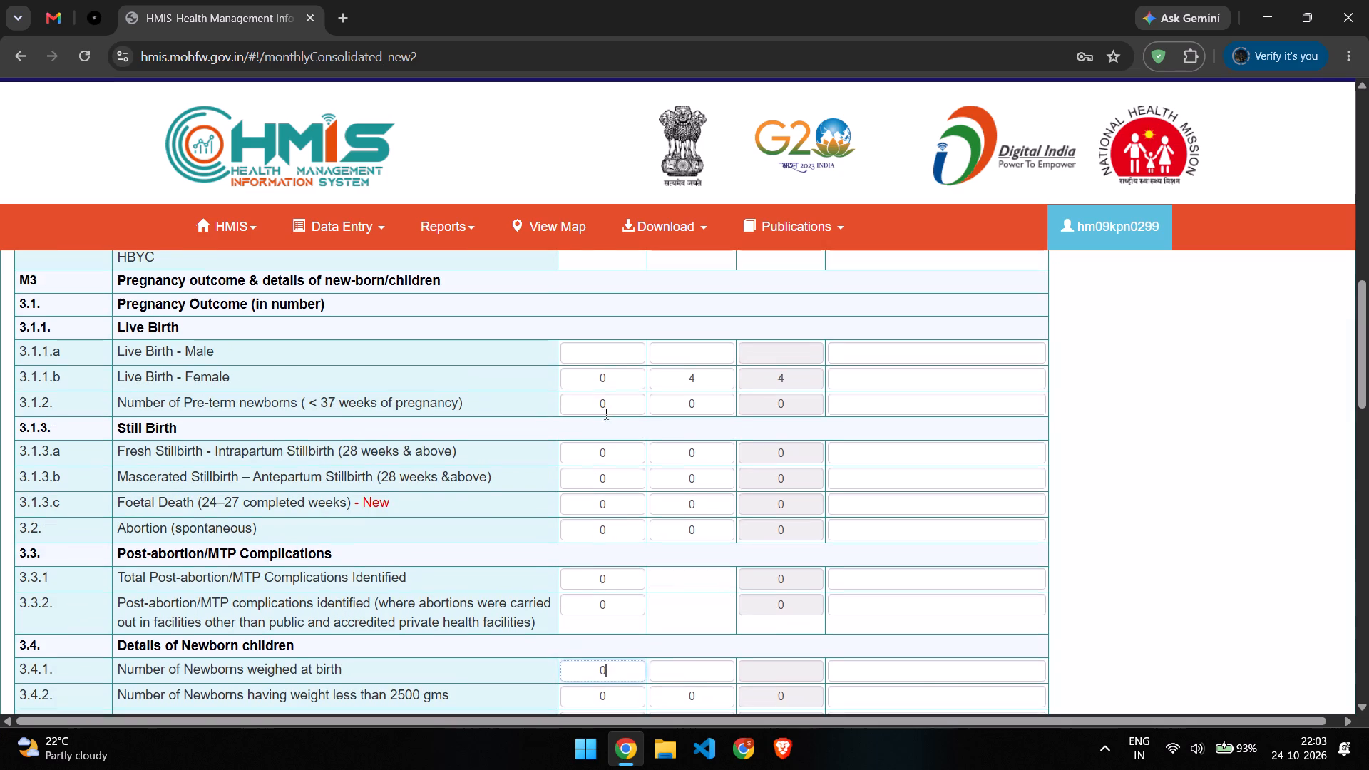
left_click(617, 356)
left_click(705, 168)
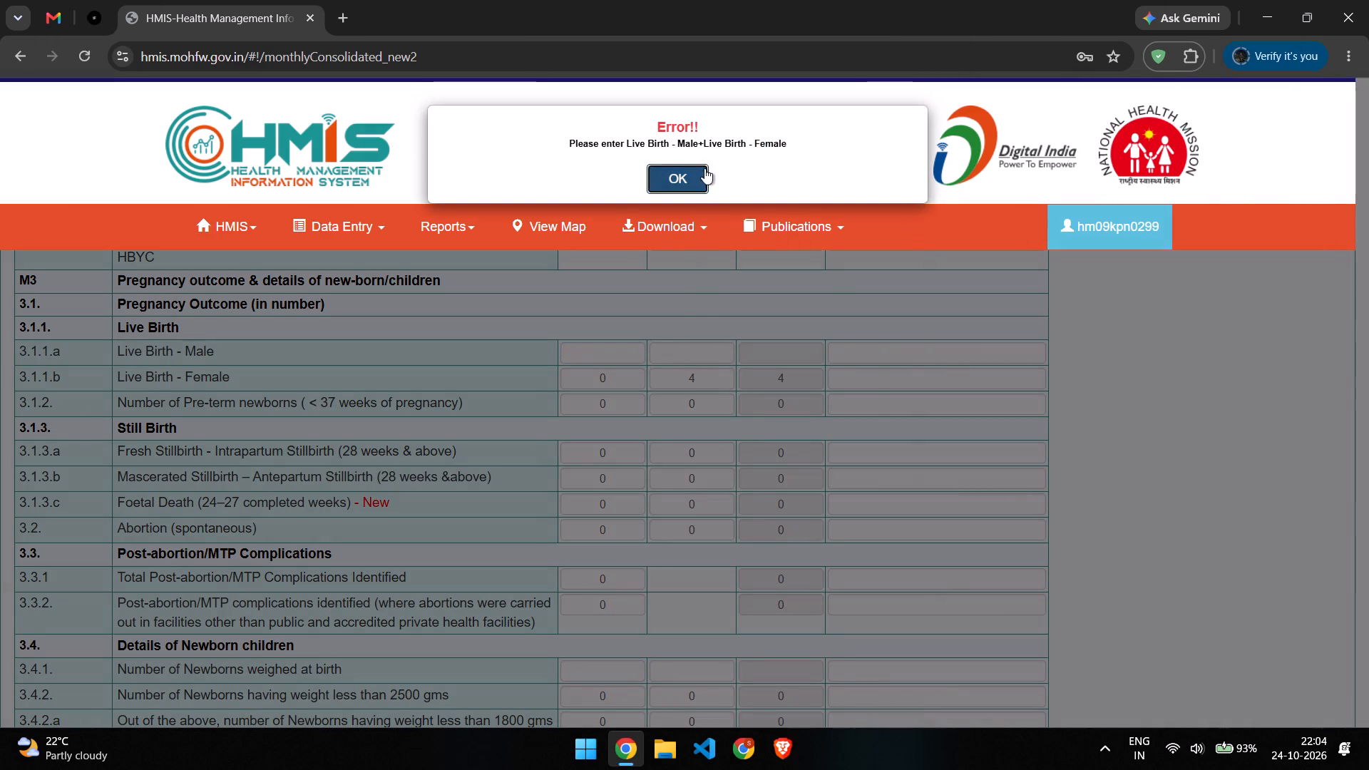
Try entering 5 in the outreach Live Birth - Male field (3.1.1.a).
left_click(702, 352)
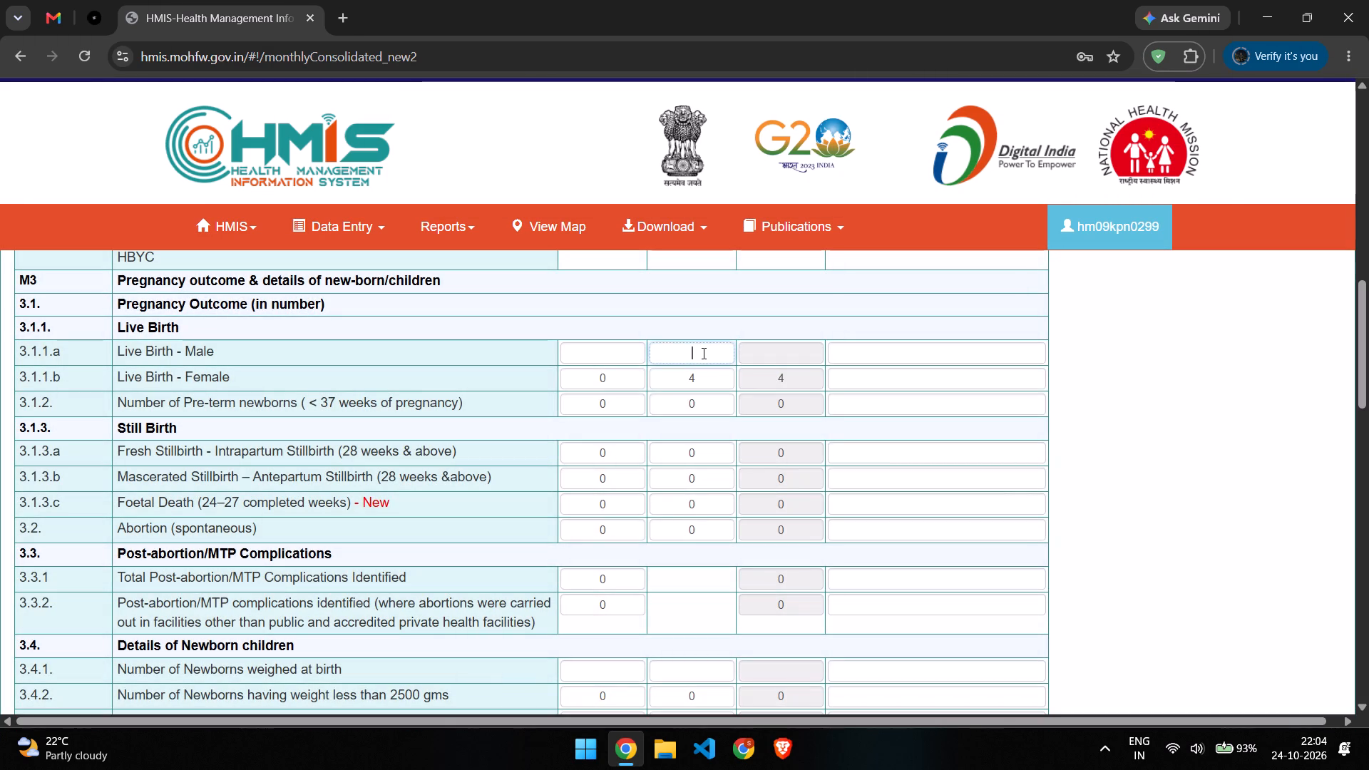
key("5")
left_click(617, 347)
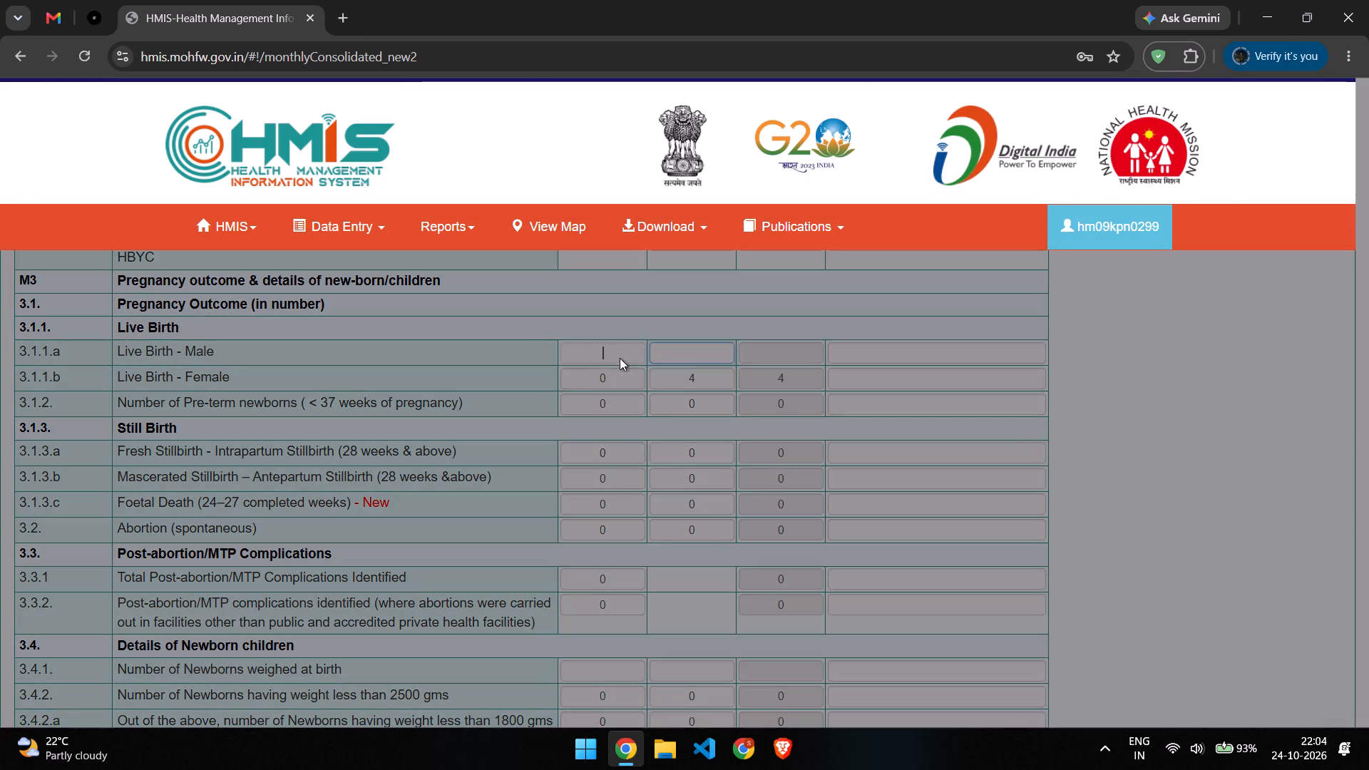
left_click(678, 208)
Enter 9 for outreach Number of Home Deliveries attended by Non SBA (2.1.1.b).
scroll(682, 424, "up", 1)
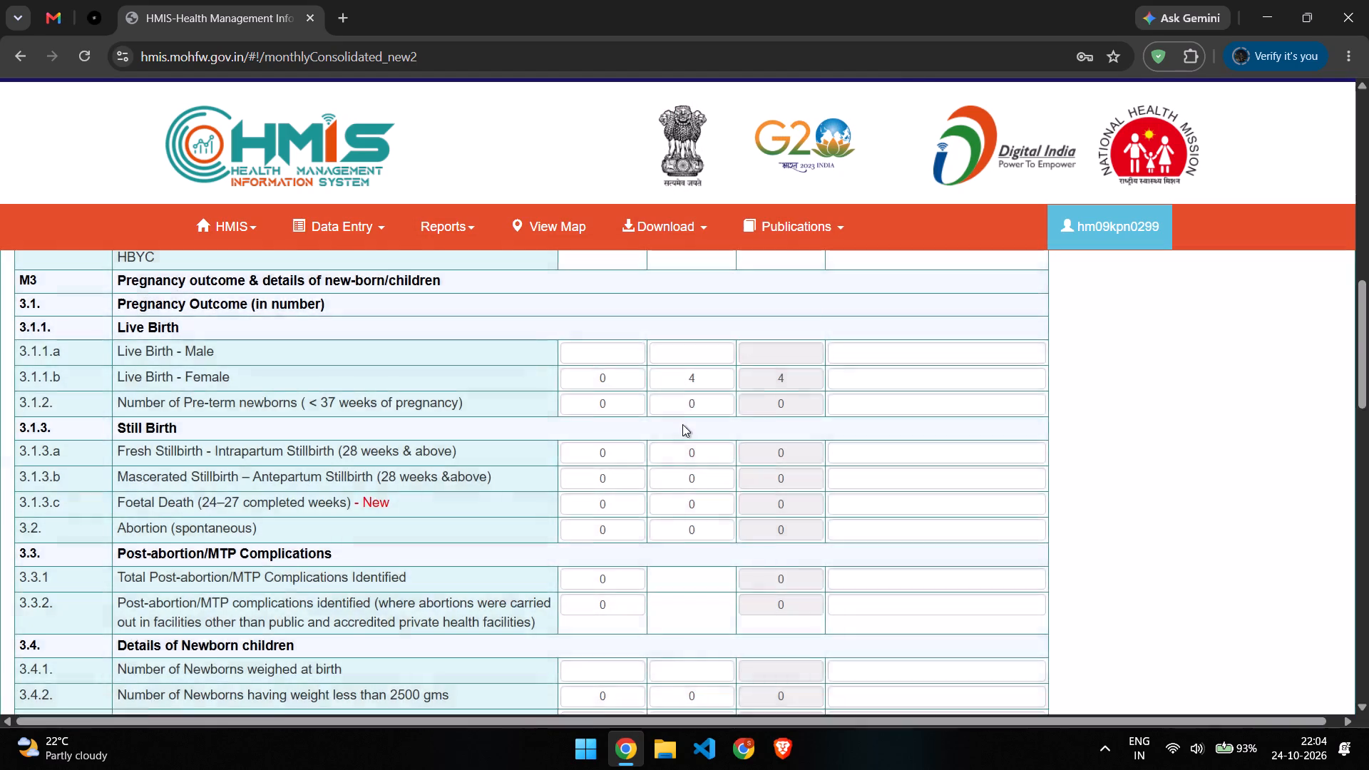
scroll(682, 424, "up", 6)
left_click(702, 399)
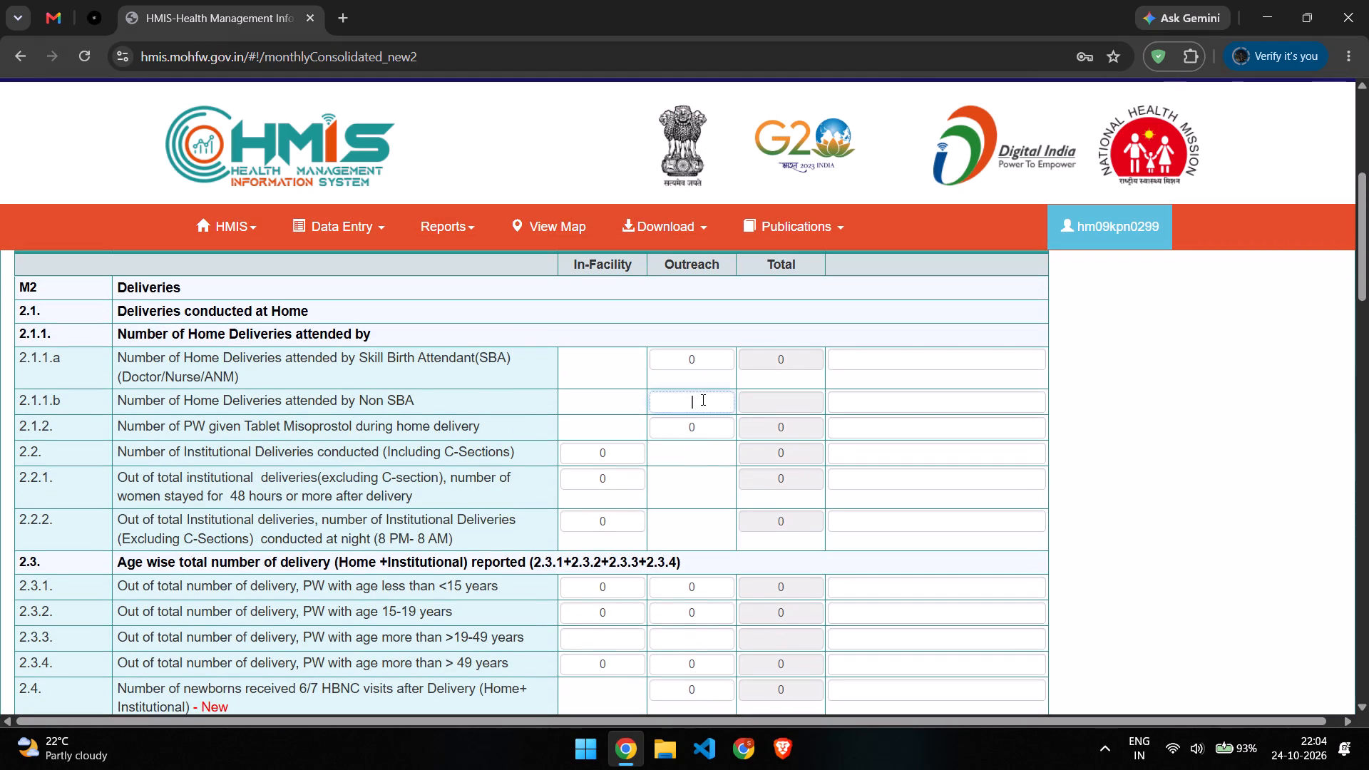
key("9")
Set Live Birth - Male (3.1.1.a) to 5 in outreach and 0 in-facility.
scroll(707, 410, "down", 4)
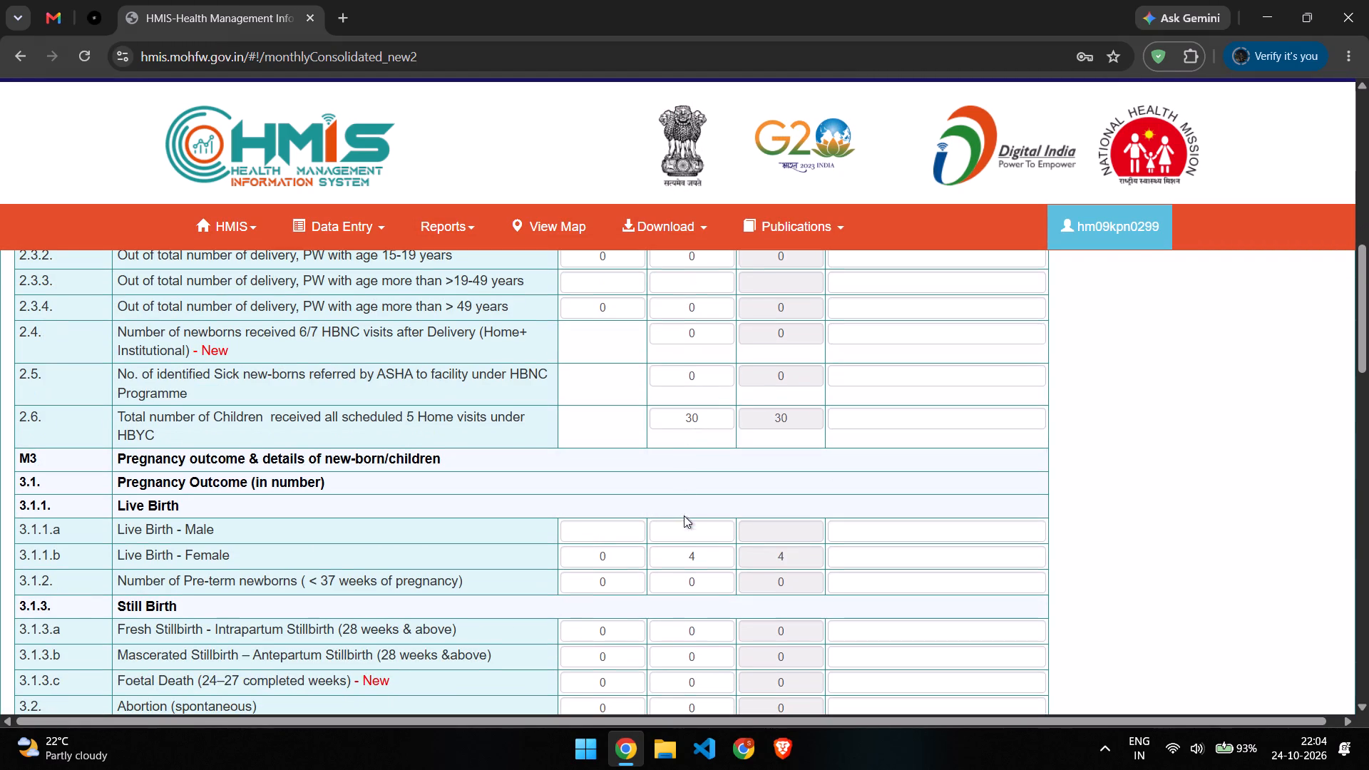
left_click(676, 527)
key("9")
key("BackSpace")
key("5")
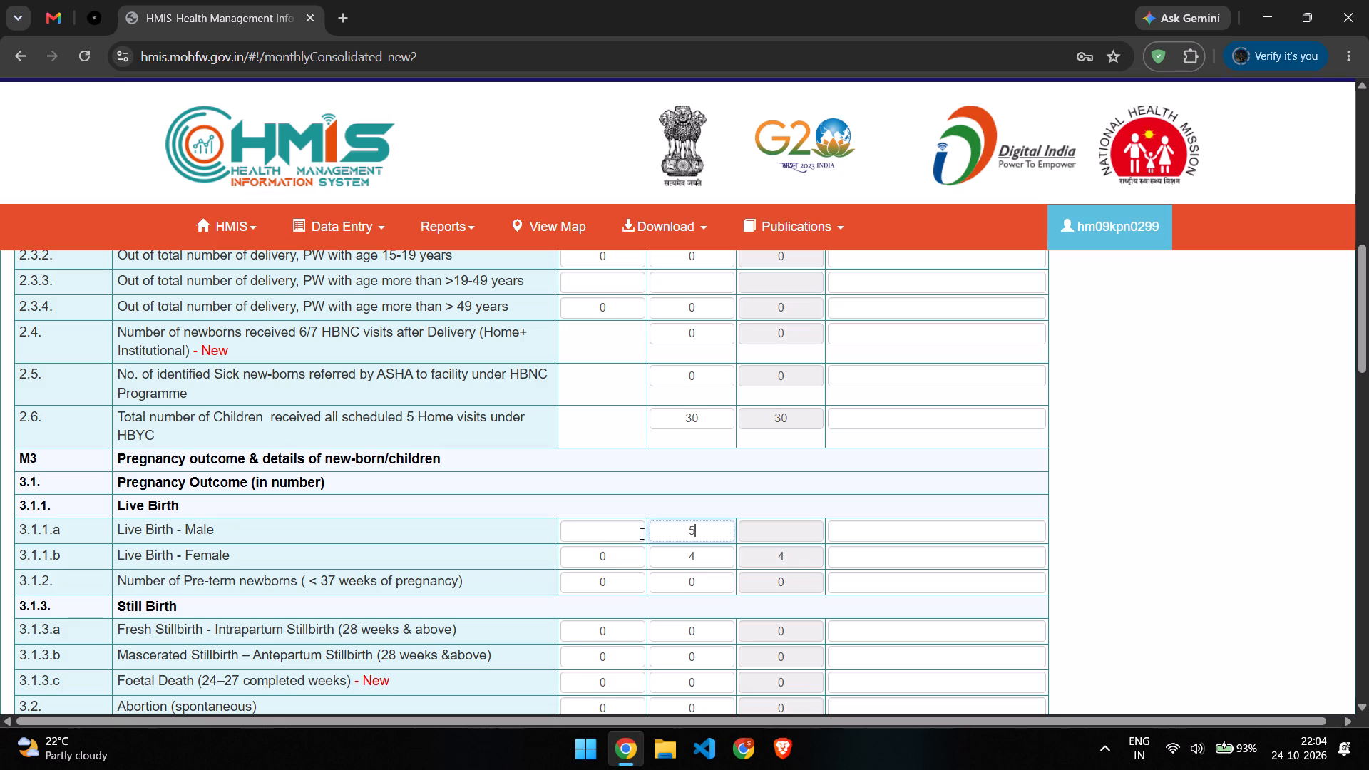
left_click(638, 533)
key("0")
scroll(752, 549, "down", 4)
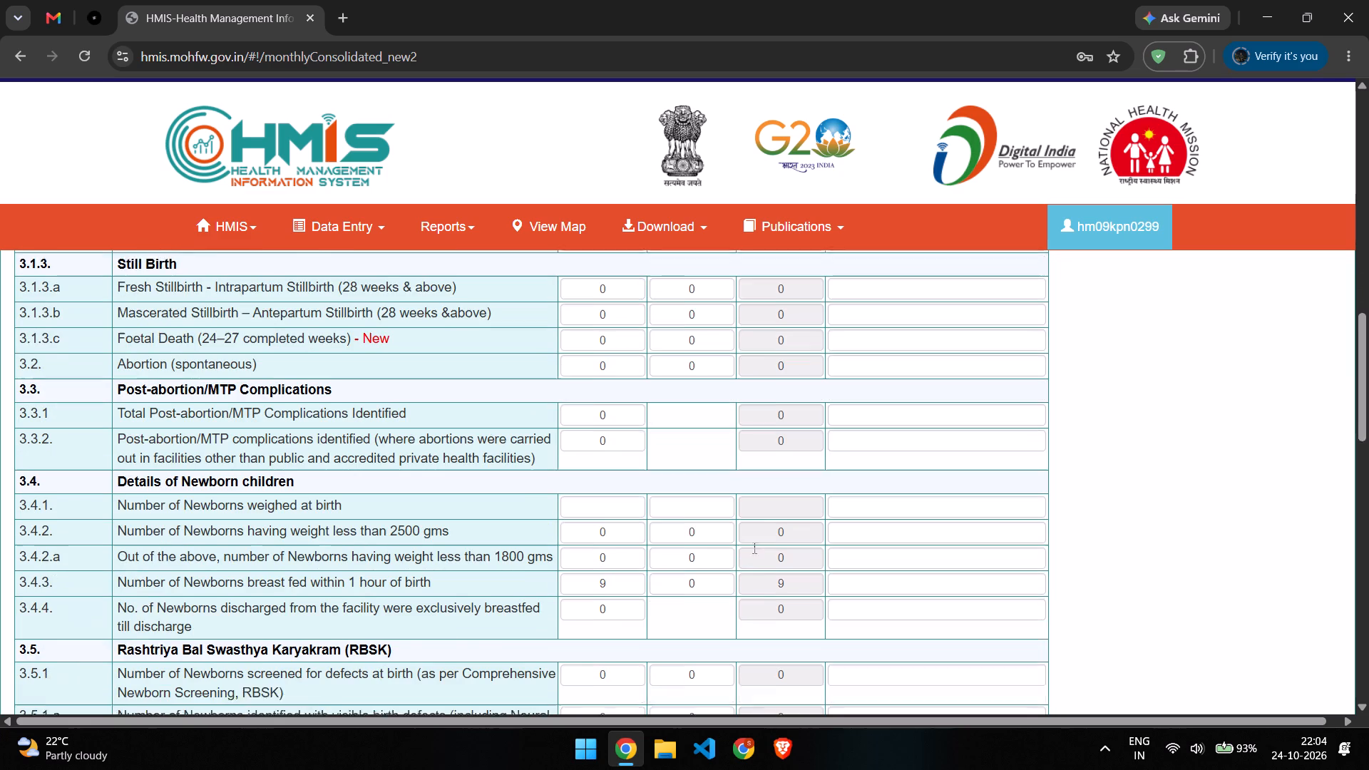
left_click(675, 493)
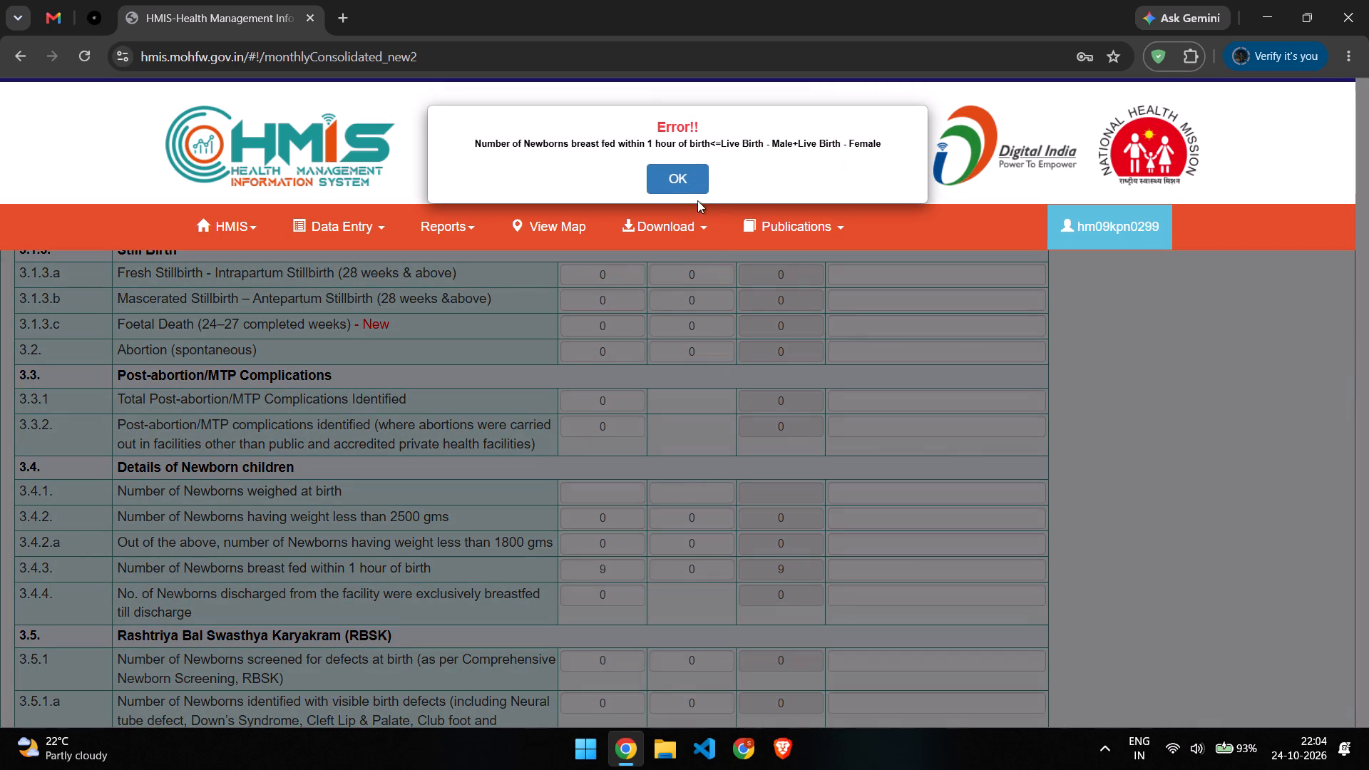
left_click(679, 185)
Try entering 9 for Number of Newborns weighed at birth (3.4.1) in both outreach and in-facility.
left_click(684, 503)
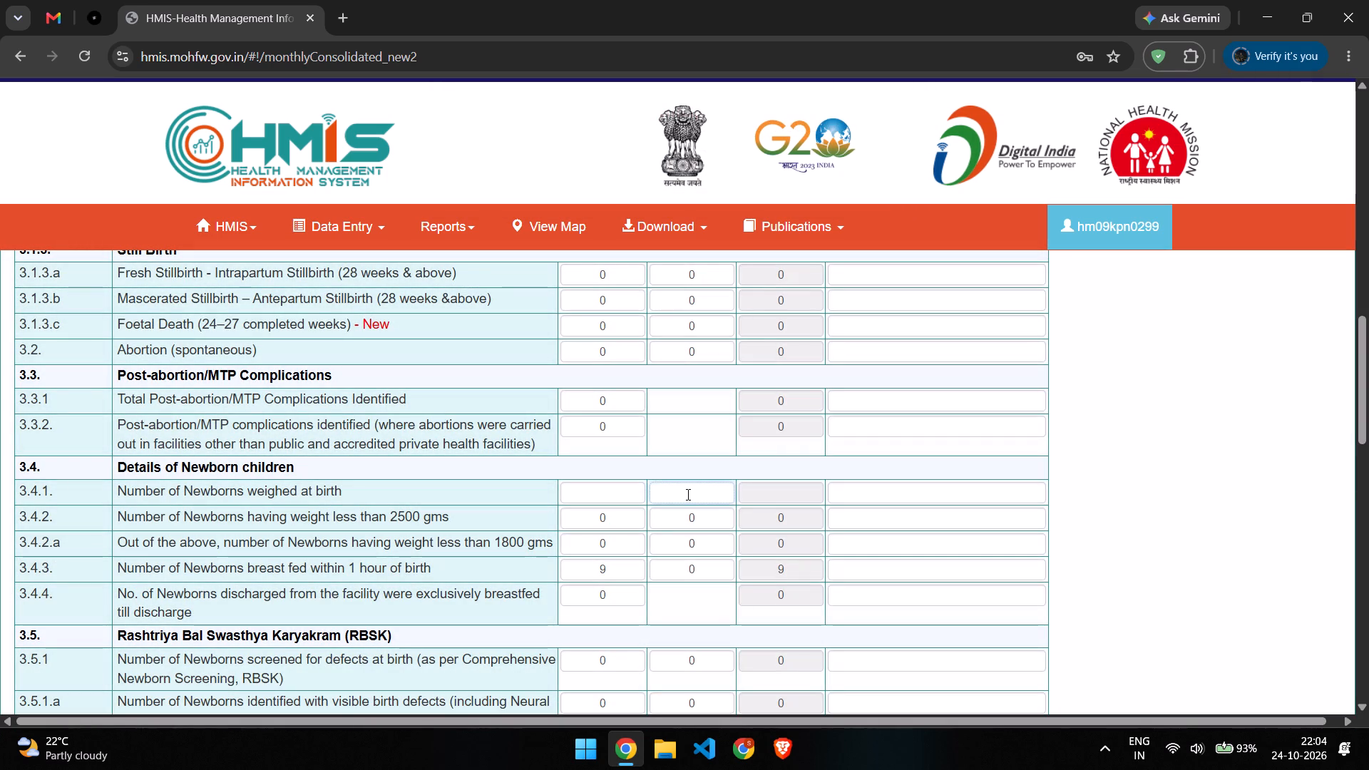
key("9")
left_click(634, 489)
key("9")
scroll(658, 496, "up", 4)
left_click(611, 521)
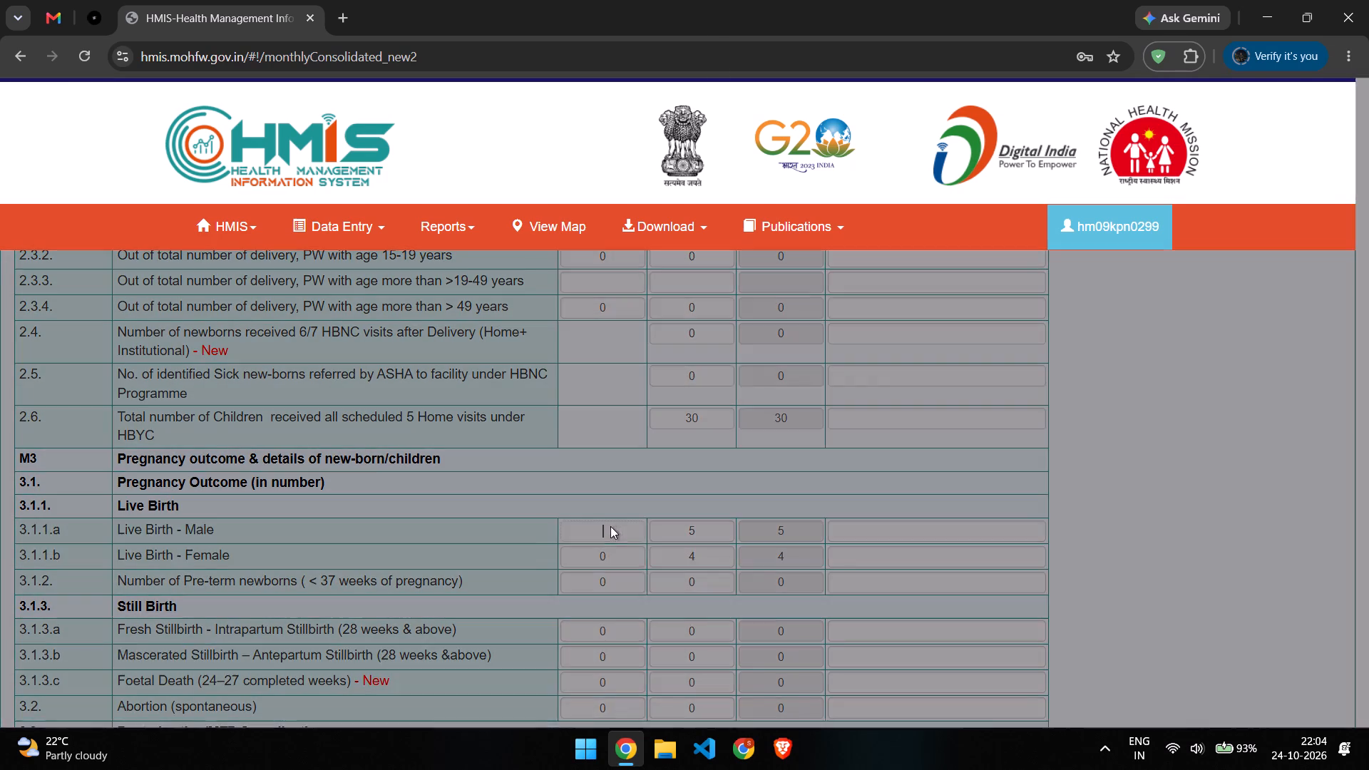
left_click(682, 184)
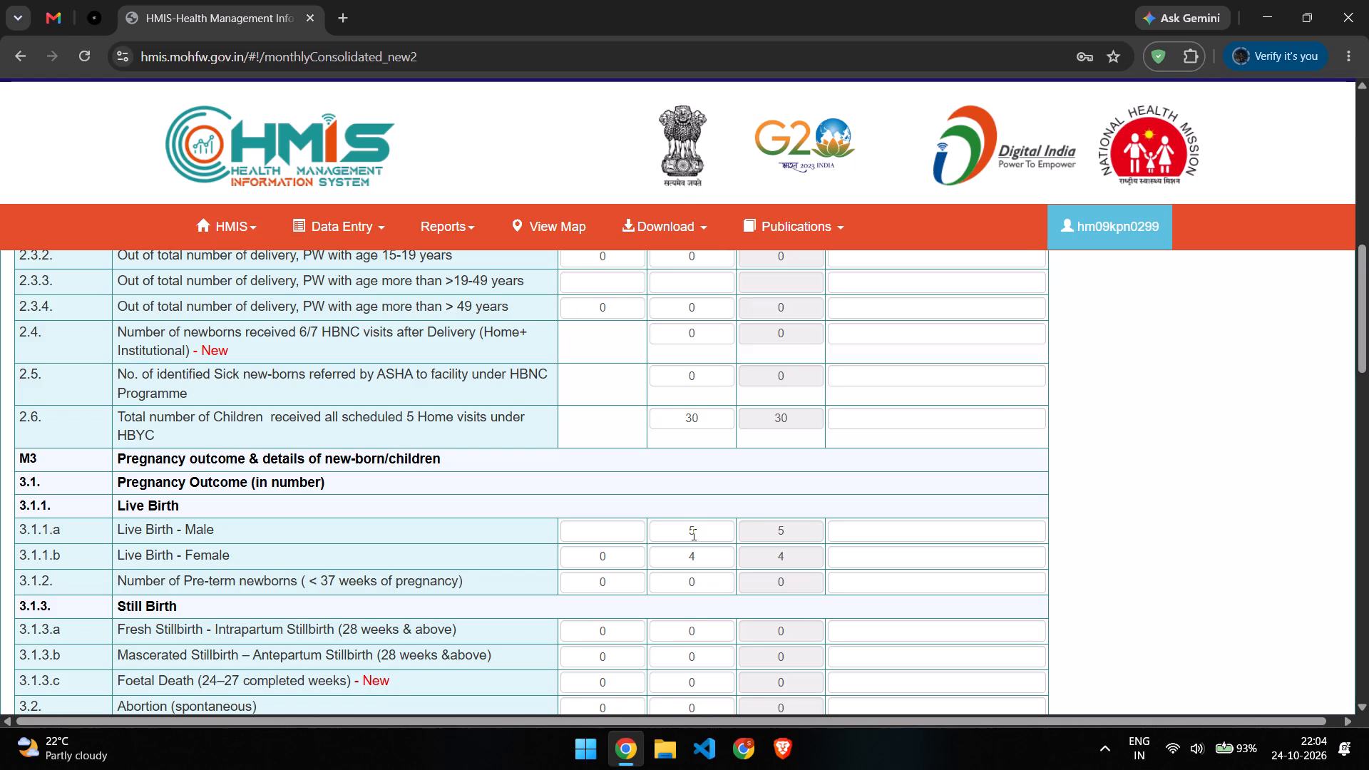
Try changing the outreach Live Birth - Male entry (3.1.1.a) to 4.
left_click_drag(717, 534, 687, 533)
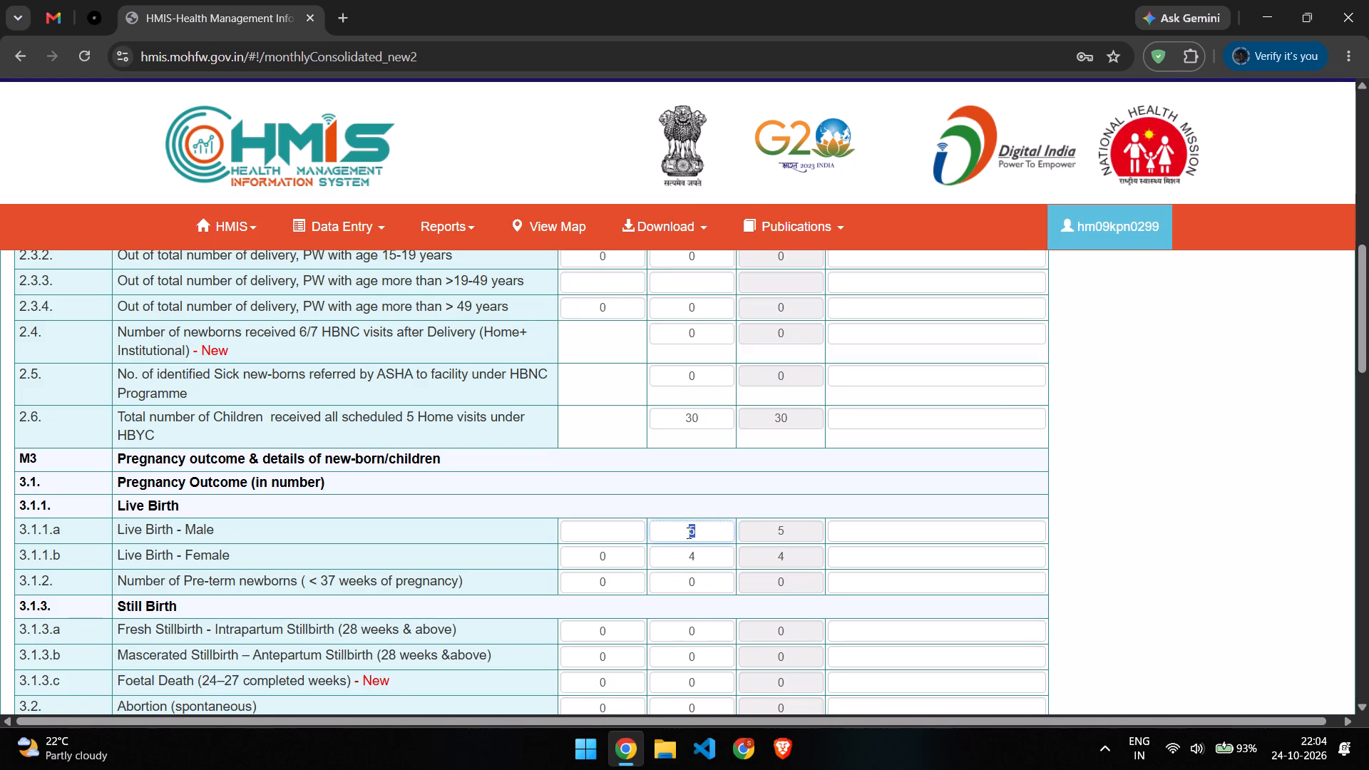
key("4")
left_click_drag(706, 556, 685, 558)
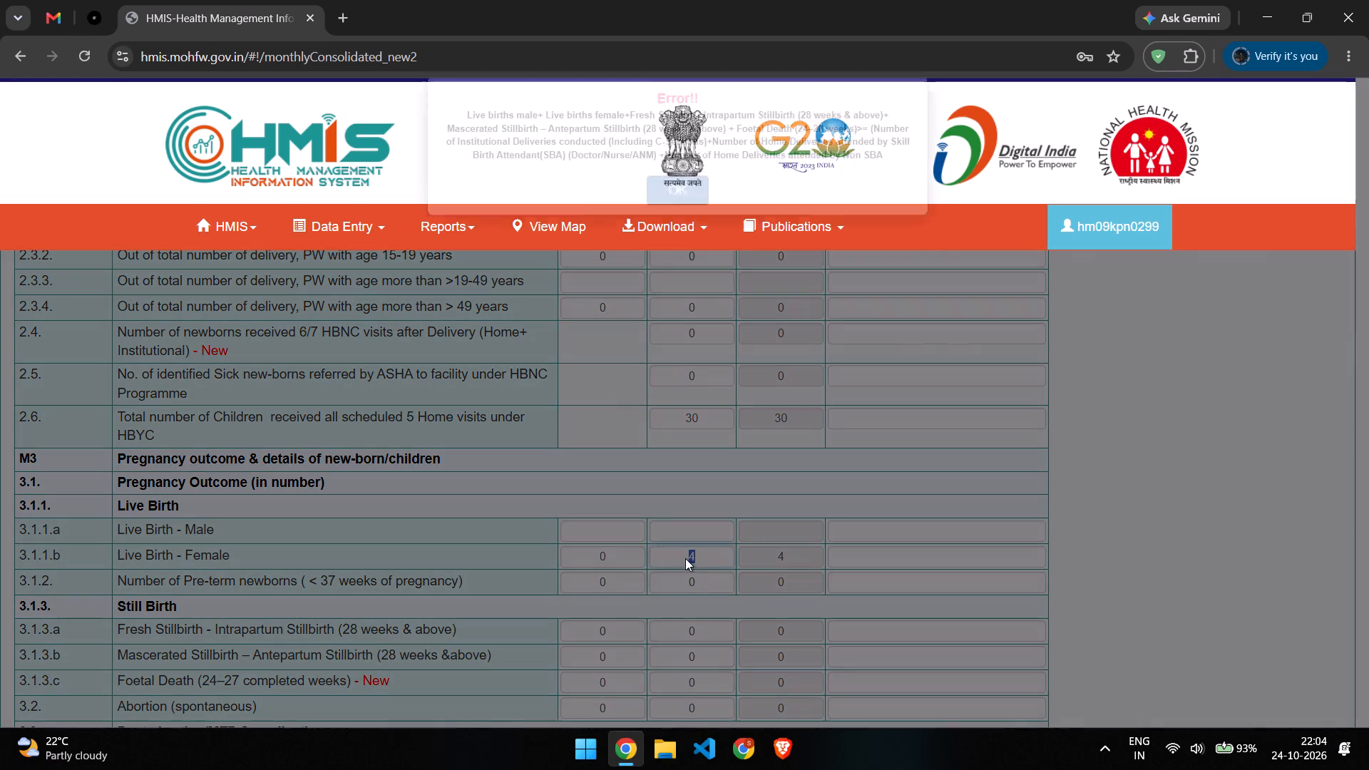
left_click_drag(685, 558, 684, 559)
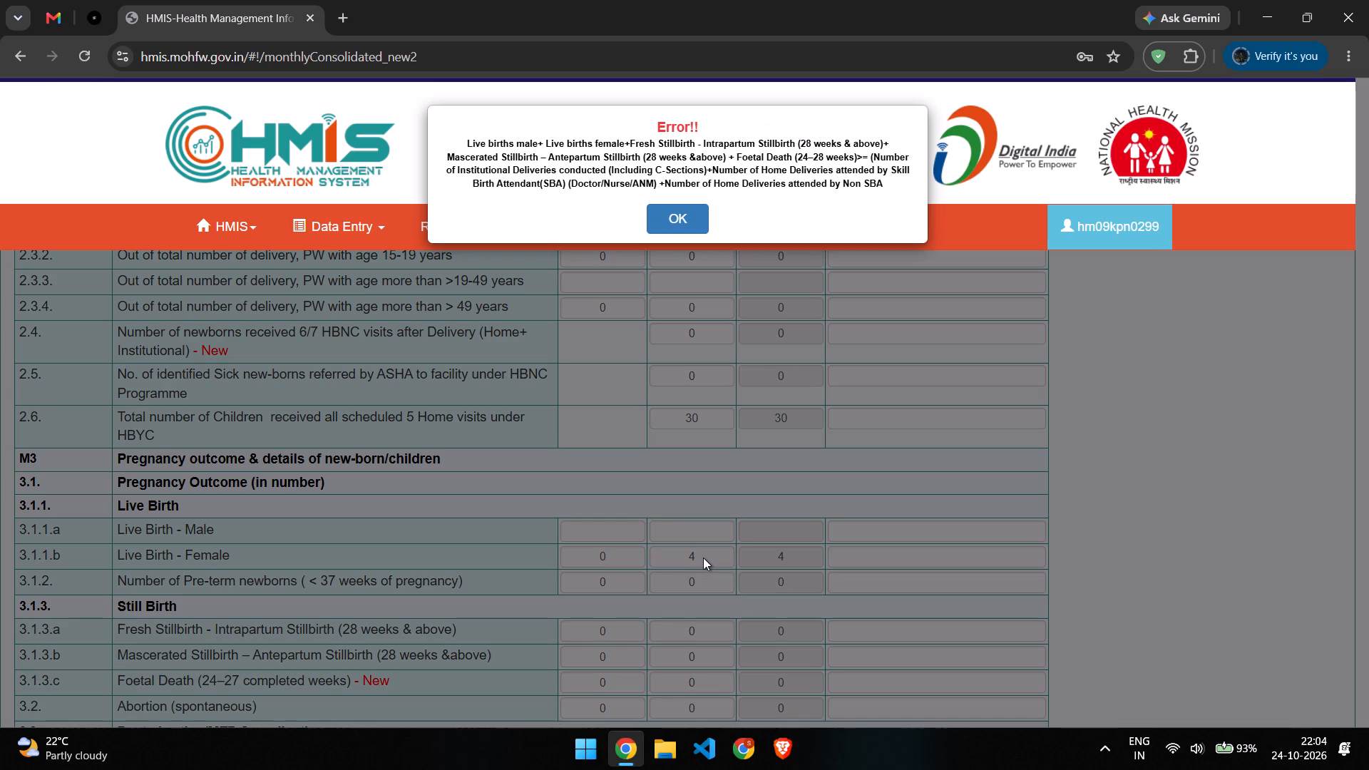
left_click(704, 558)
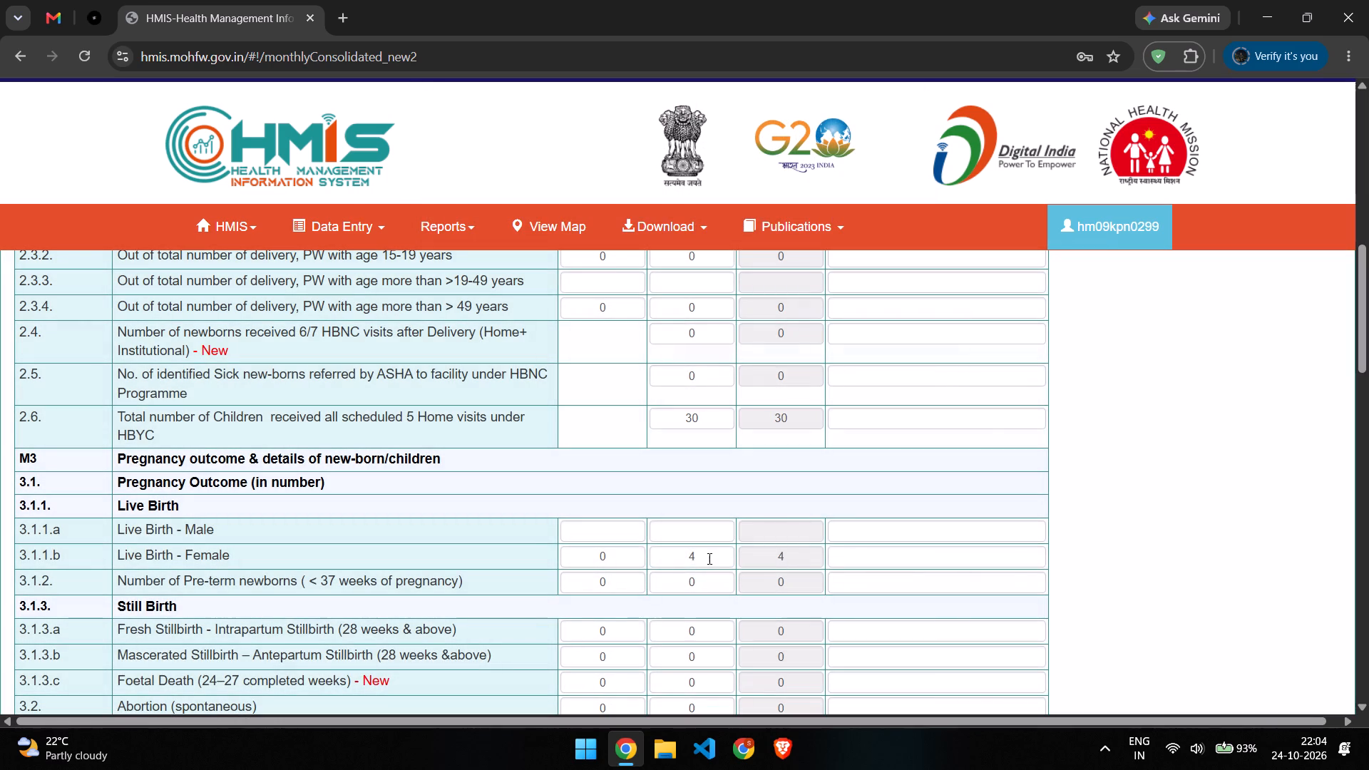
Set outreach Live Birth - Female (3.1.1.b) to 5 and Live Birth - Male (3.1.1.a) to 4 in outreach and 0 in-facility.
left_click_drag(708, 558, 673, 558)
key("5")
left_click(688, 535)
key("4")
left_click(633, 540)
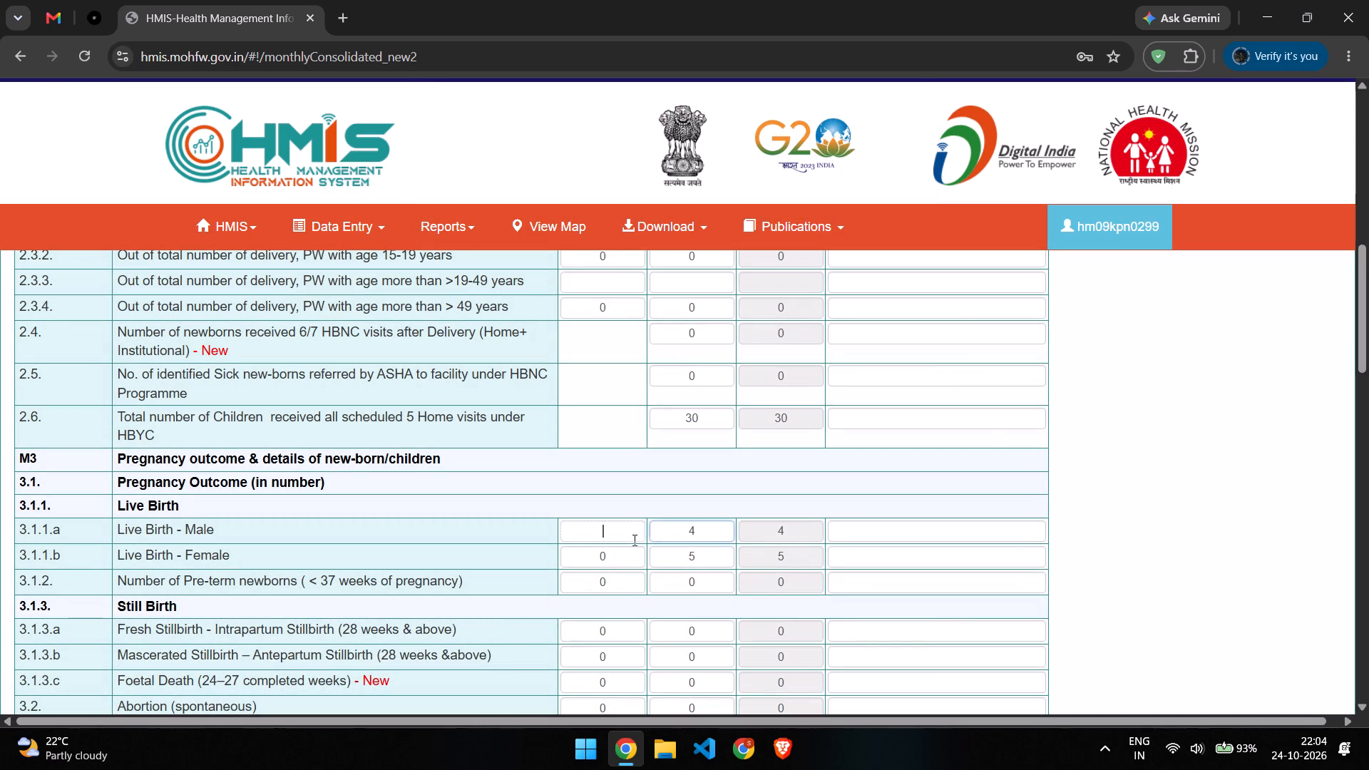
key("0")
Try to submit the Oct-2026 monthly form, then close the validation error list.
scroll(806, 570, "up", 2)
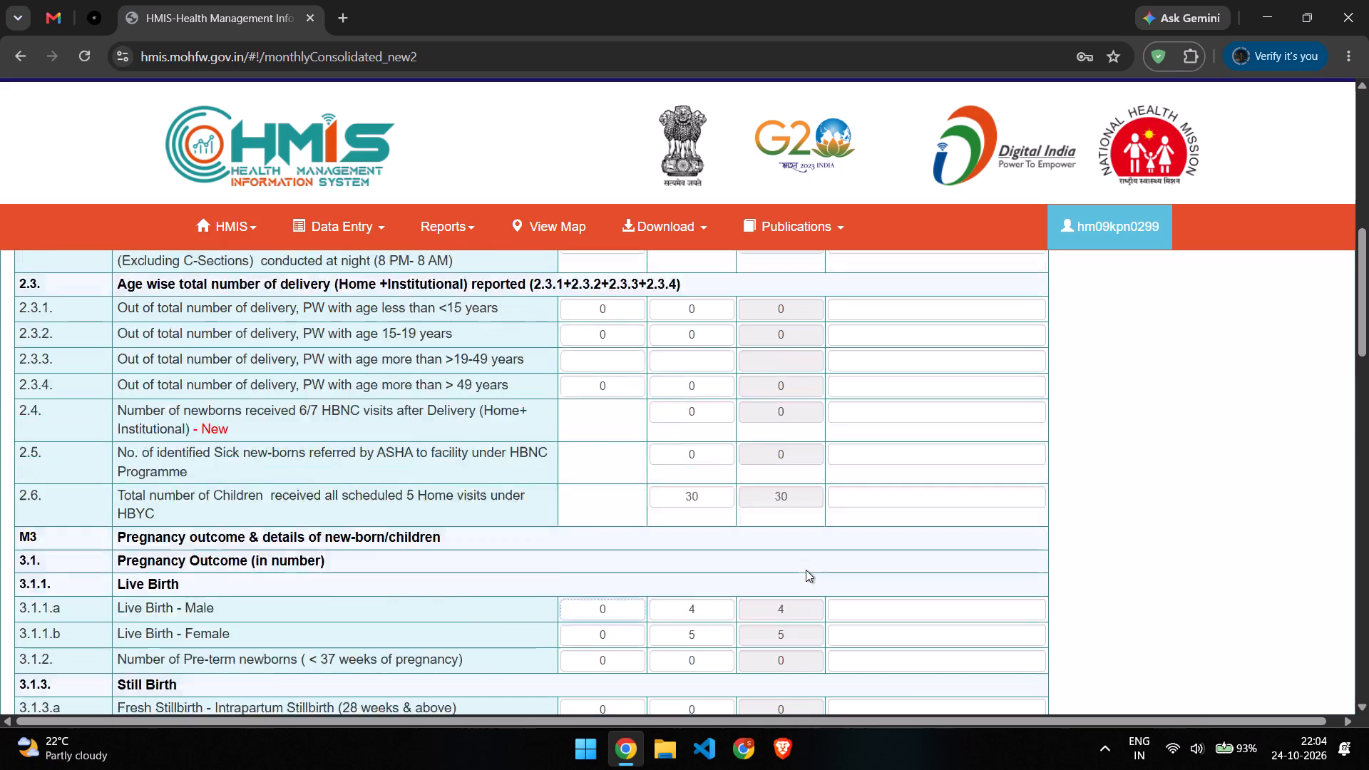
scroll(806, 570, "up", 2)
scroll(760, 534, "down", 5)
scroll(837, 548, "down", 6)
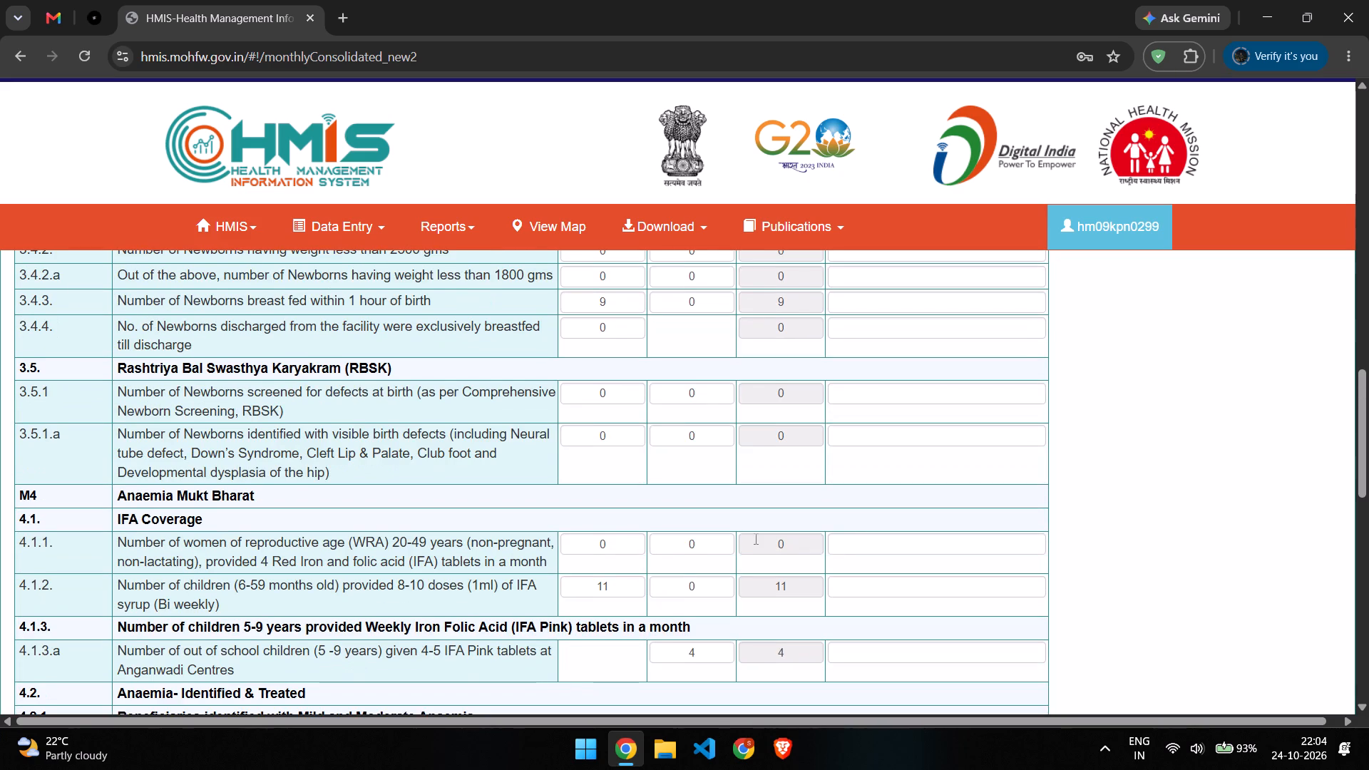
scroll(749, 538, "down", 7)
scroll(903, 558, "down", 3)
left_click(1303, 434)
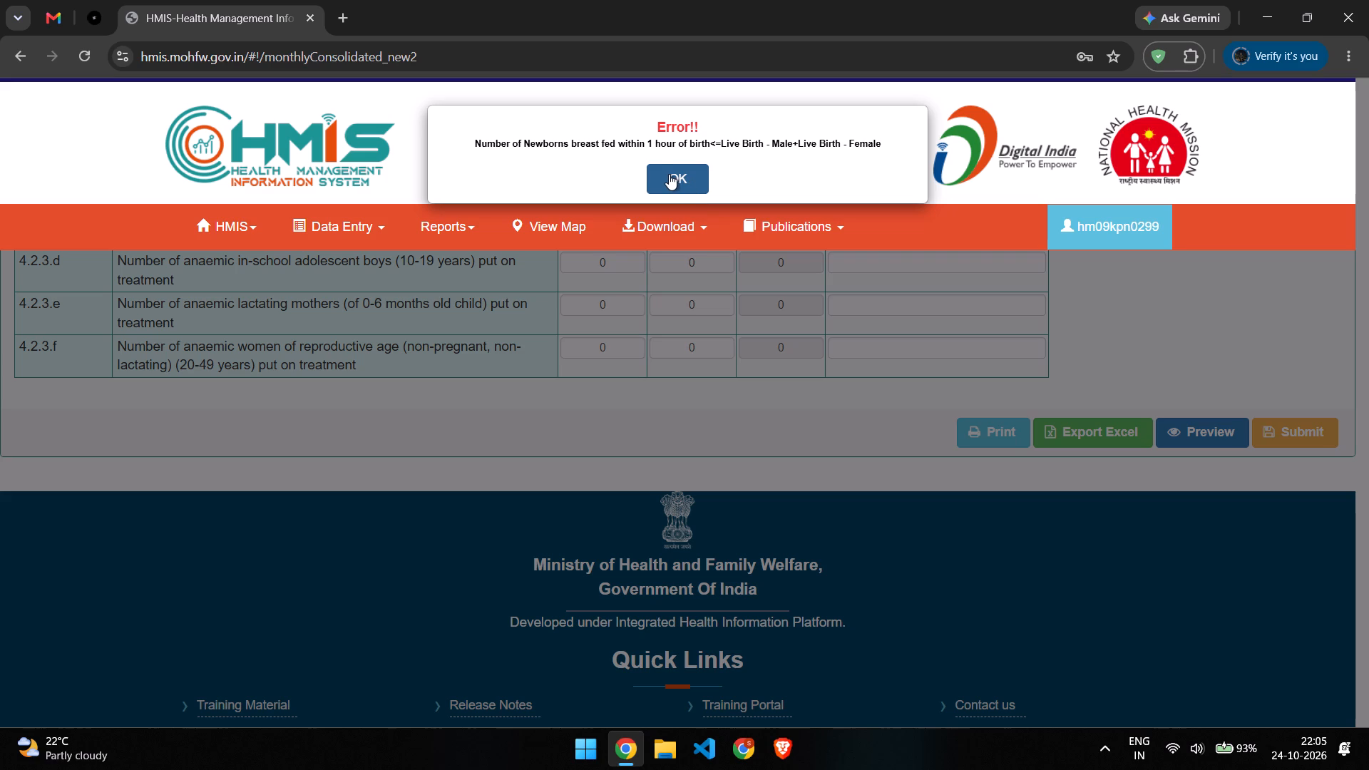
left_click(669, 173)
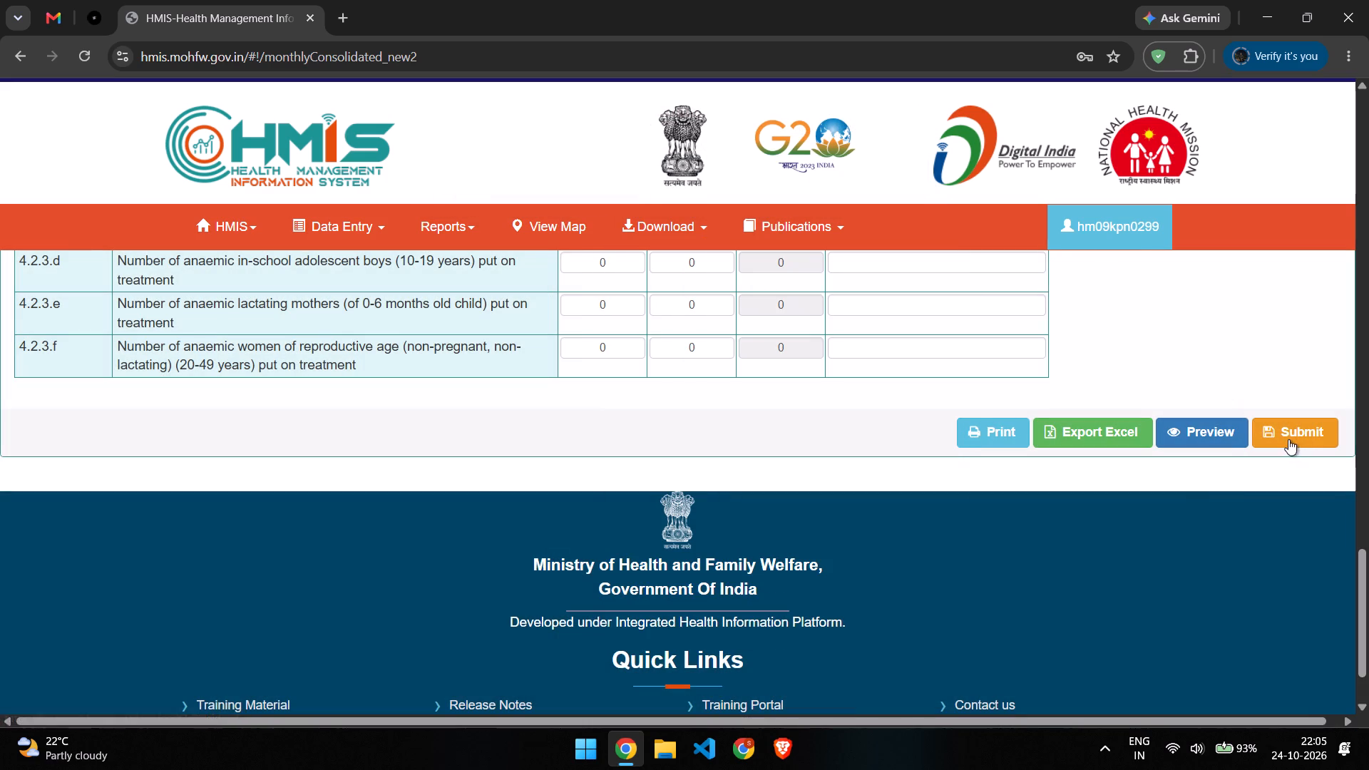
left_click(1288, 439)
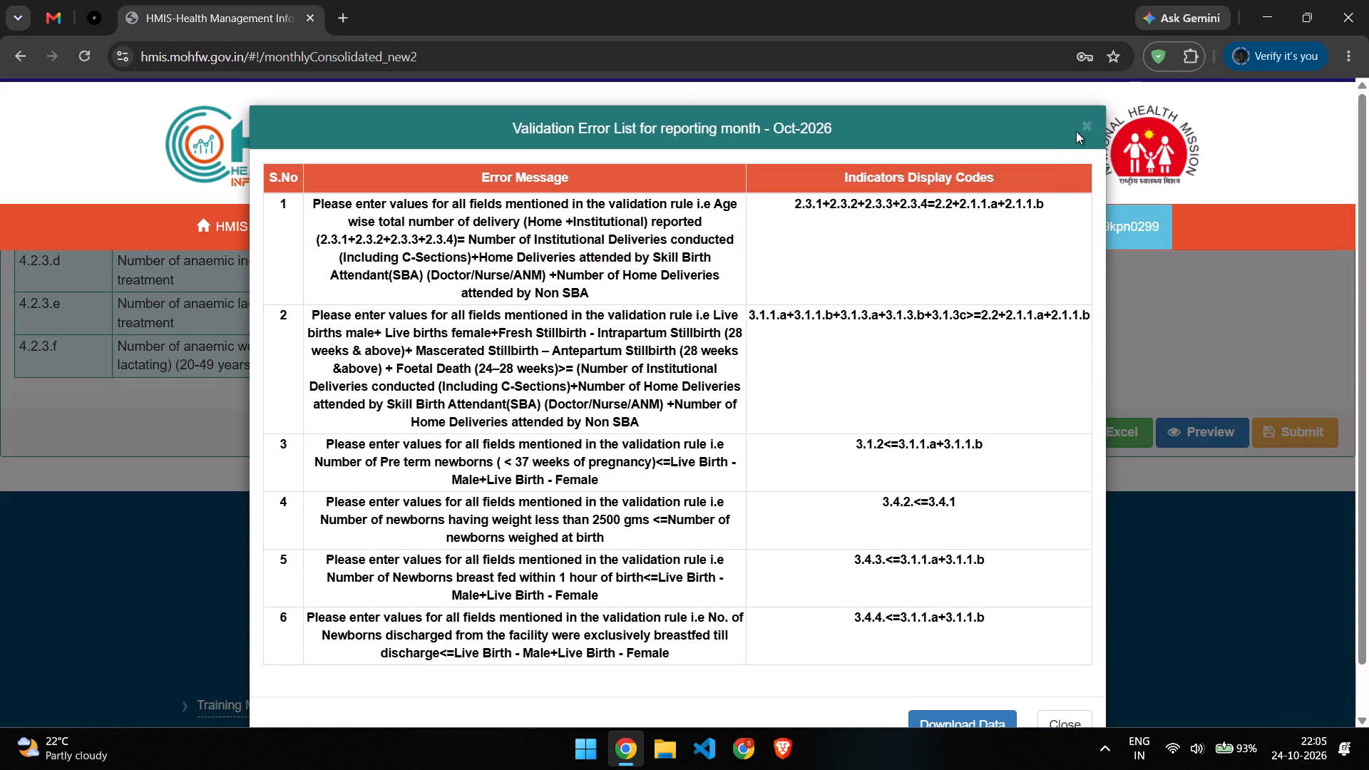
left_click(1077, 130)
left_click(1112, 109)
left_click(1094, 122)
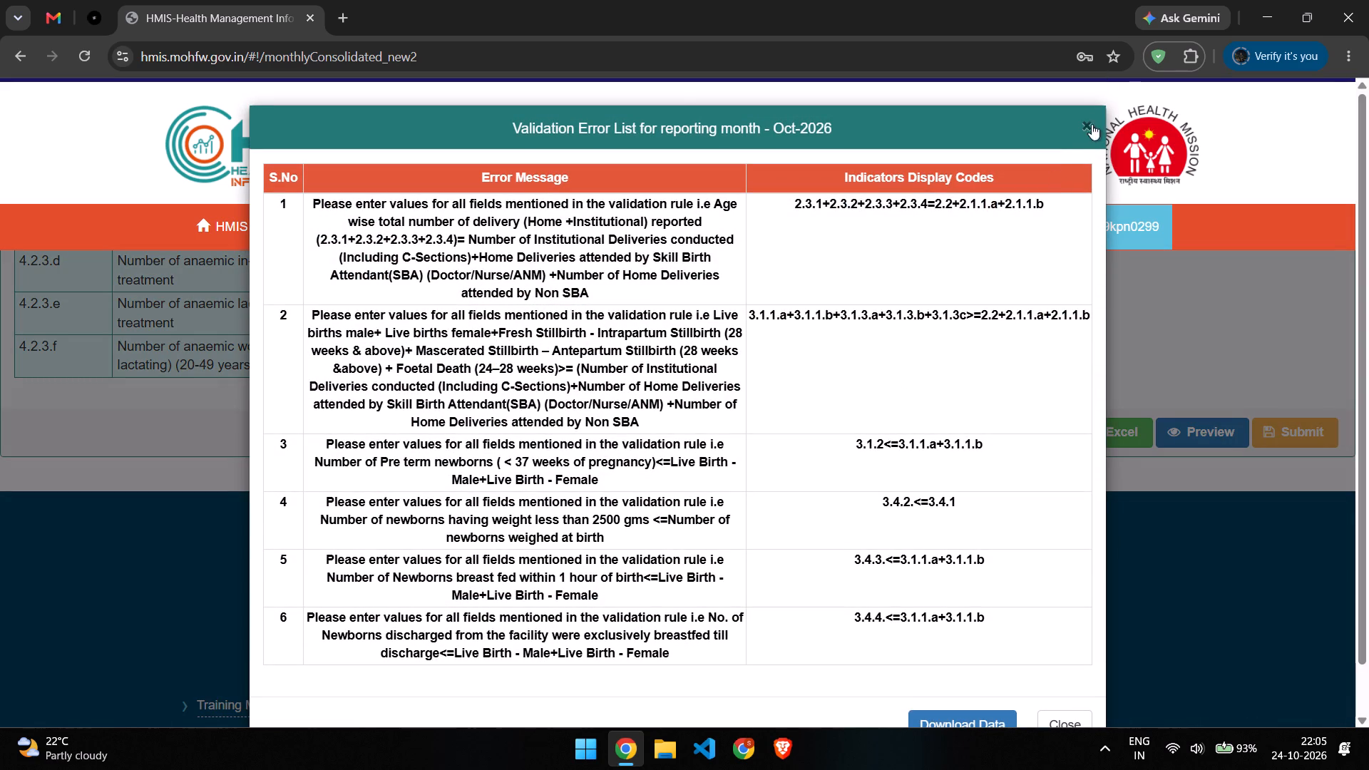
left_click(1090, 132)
Enter 9 for in-facility Number of Newborns weighed at birth (3.4.1).
scroll(834, 421, "up", 7)
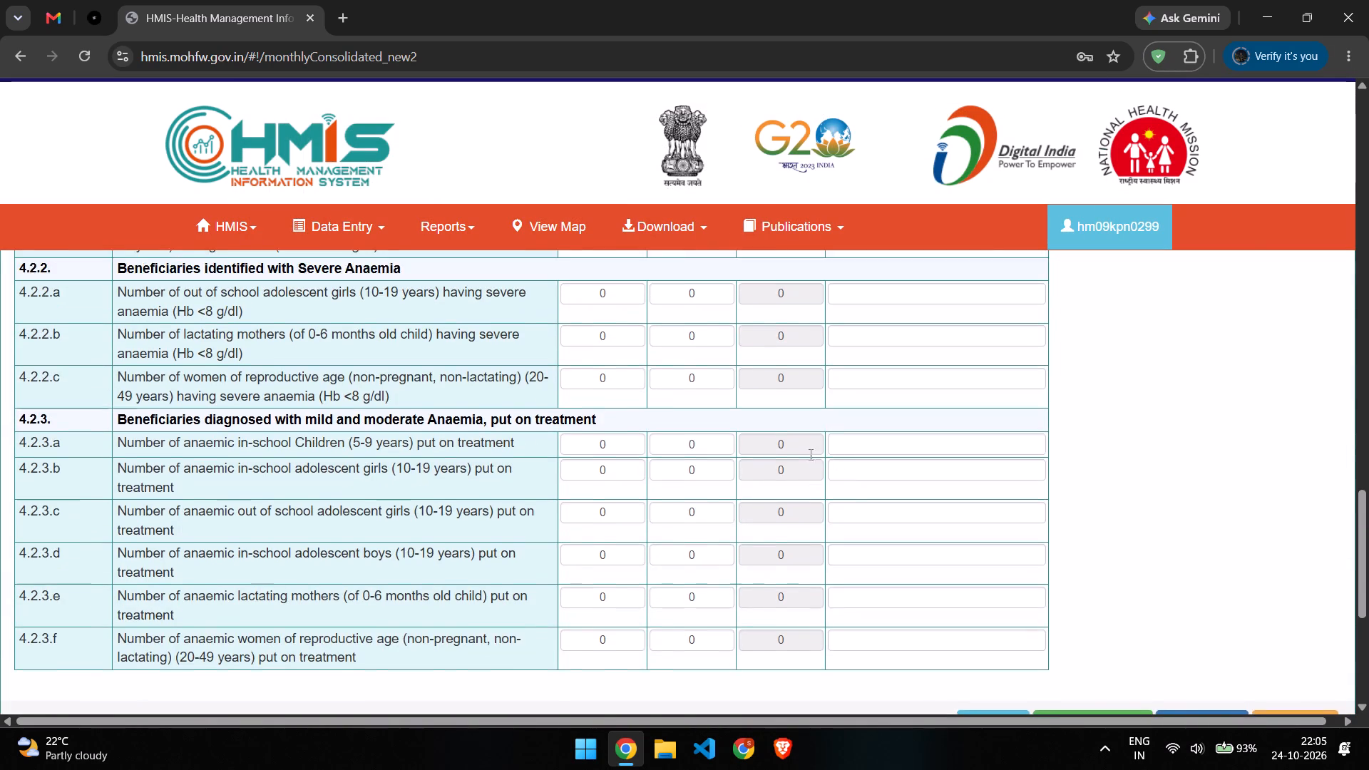
scroll(743, 516, "up", 3)
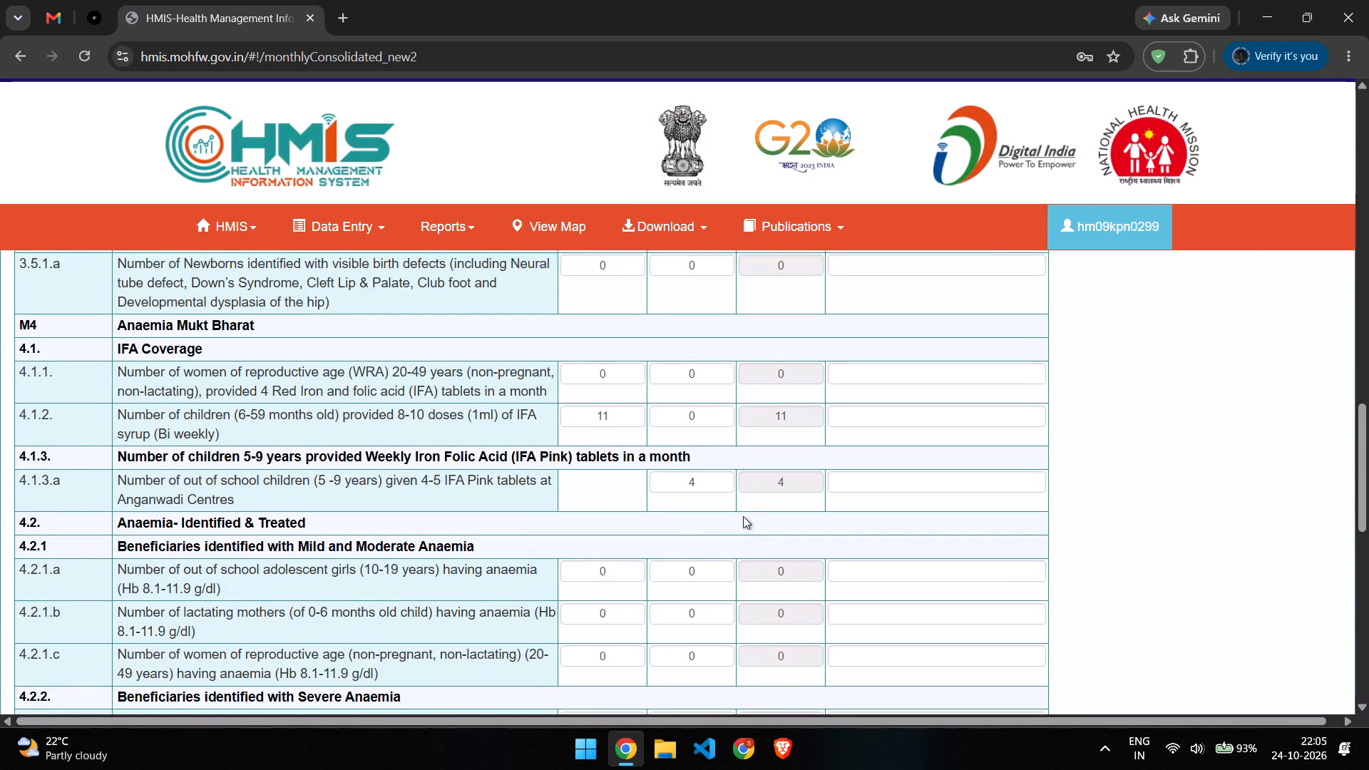
scroll(743, 516, "up", 3)
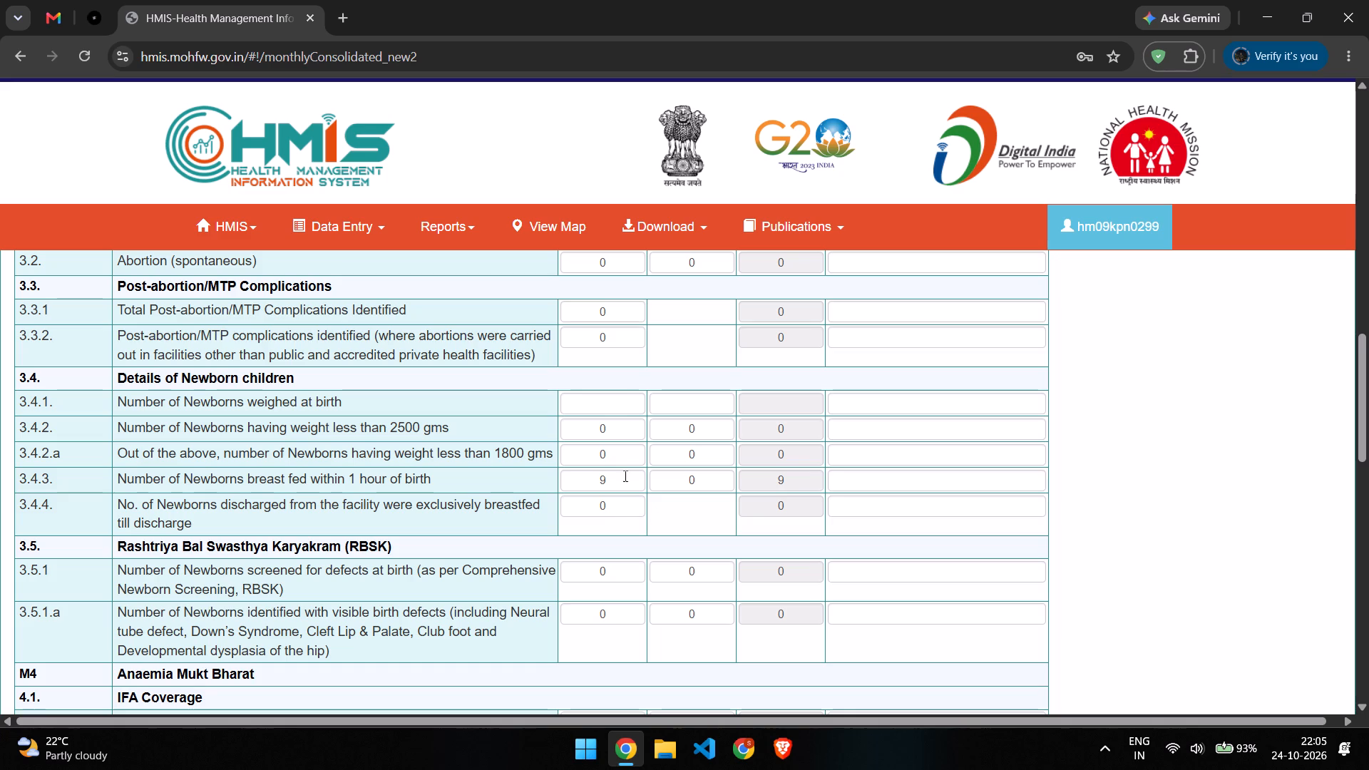
left_click(624, 399)
scroll(646, 411, "up", 1)
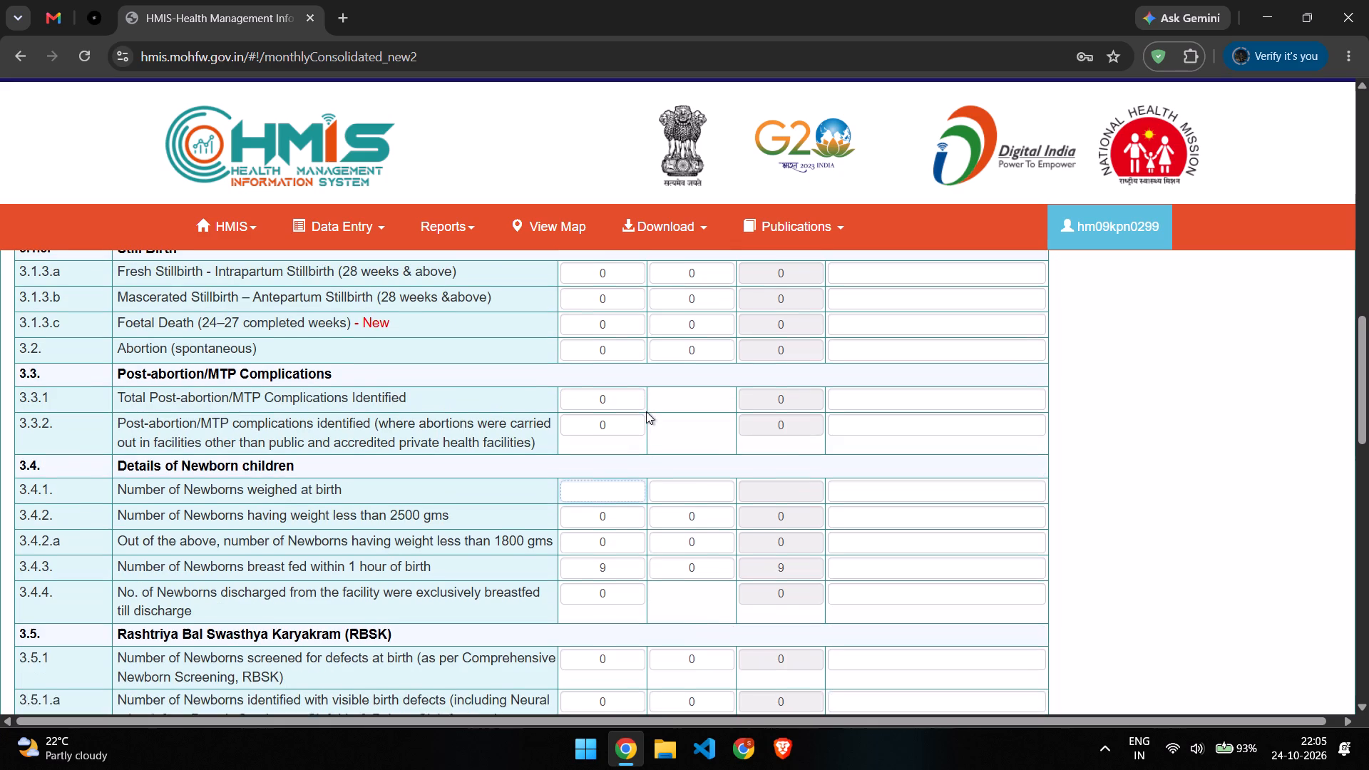
key("9")
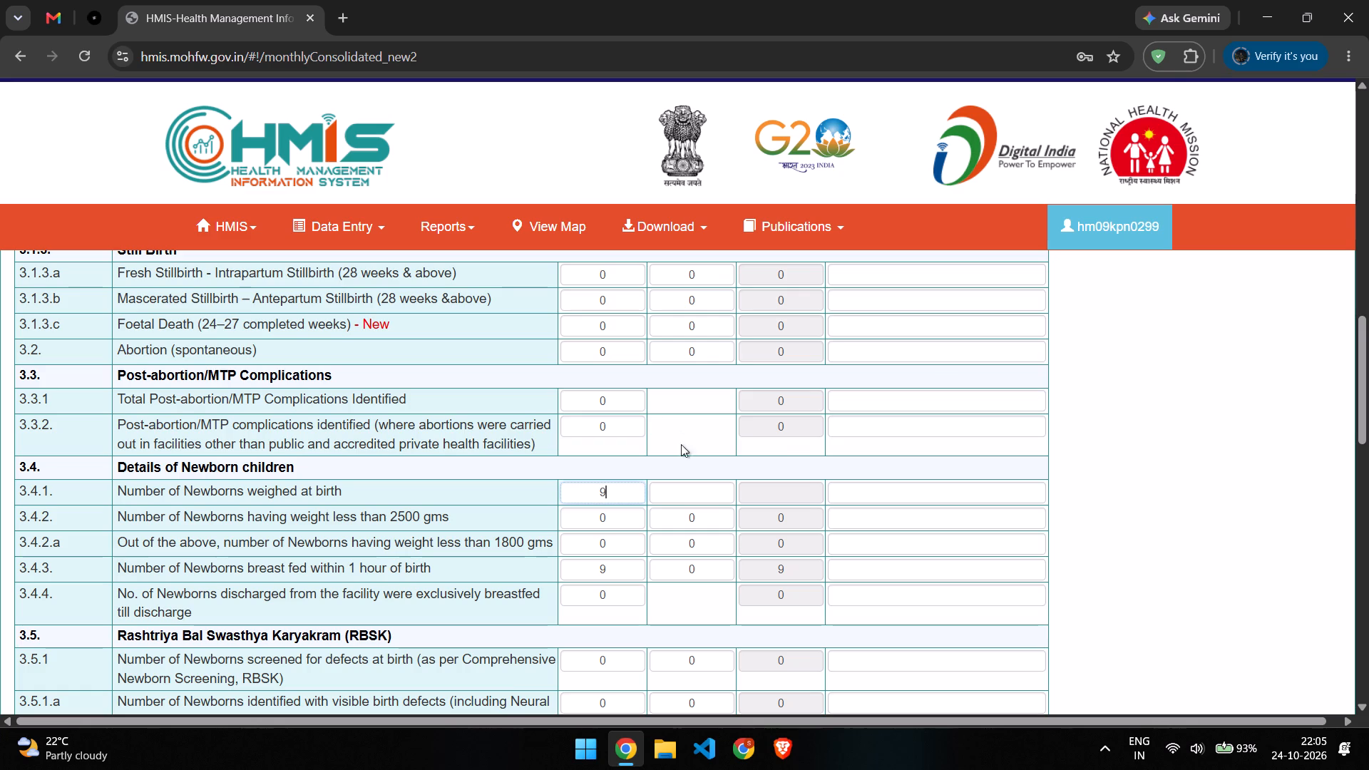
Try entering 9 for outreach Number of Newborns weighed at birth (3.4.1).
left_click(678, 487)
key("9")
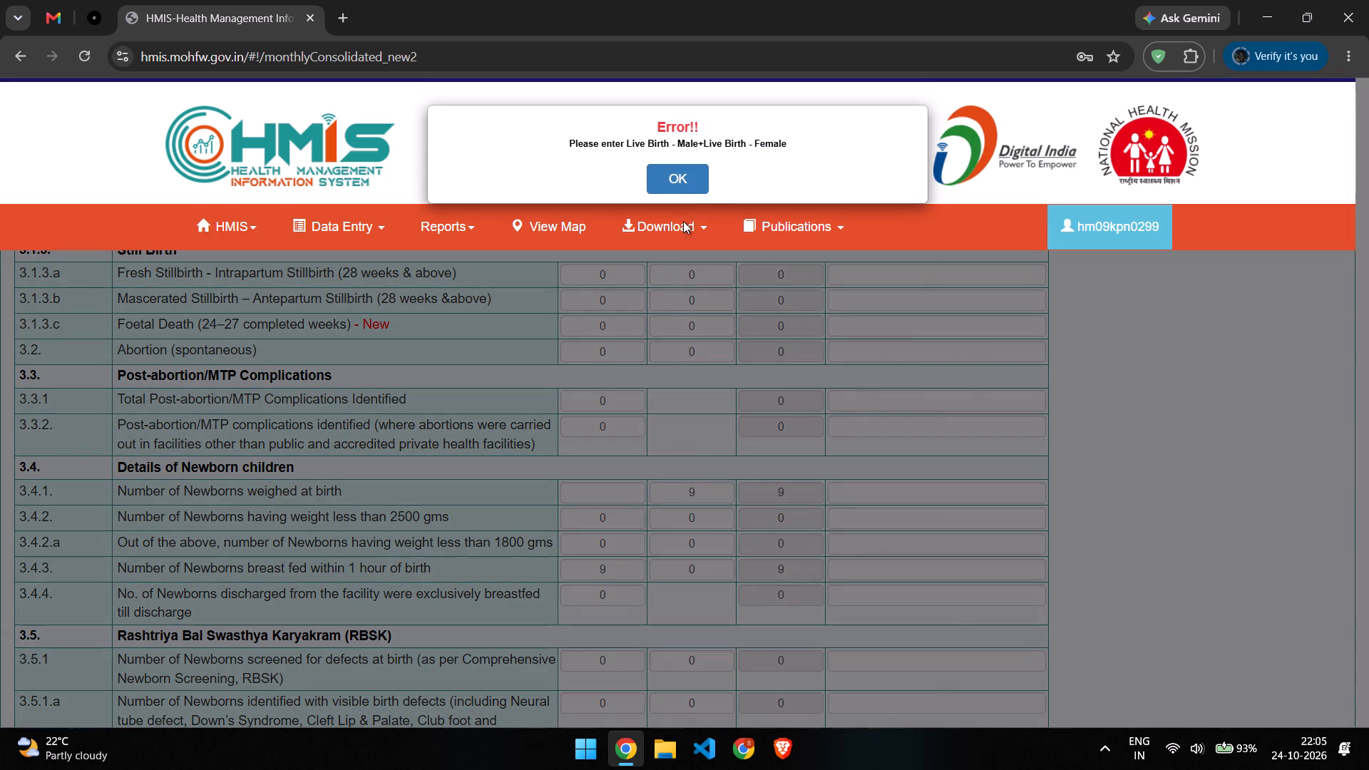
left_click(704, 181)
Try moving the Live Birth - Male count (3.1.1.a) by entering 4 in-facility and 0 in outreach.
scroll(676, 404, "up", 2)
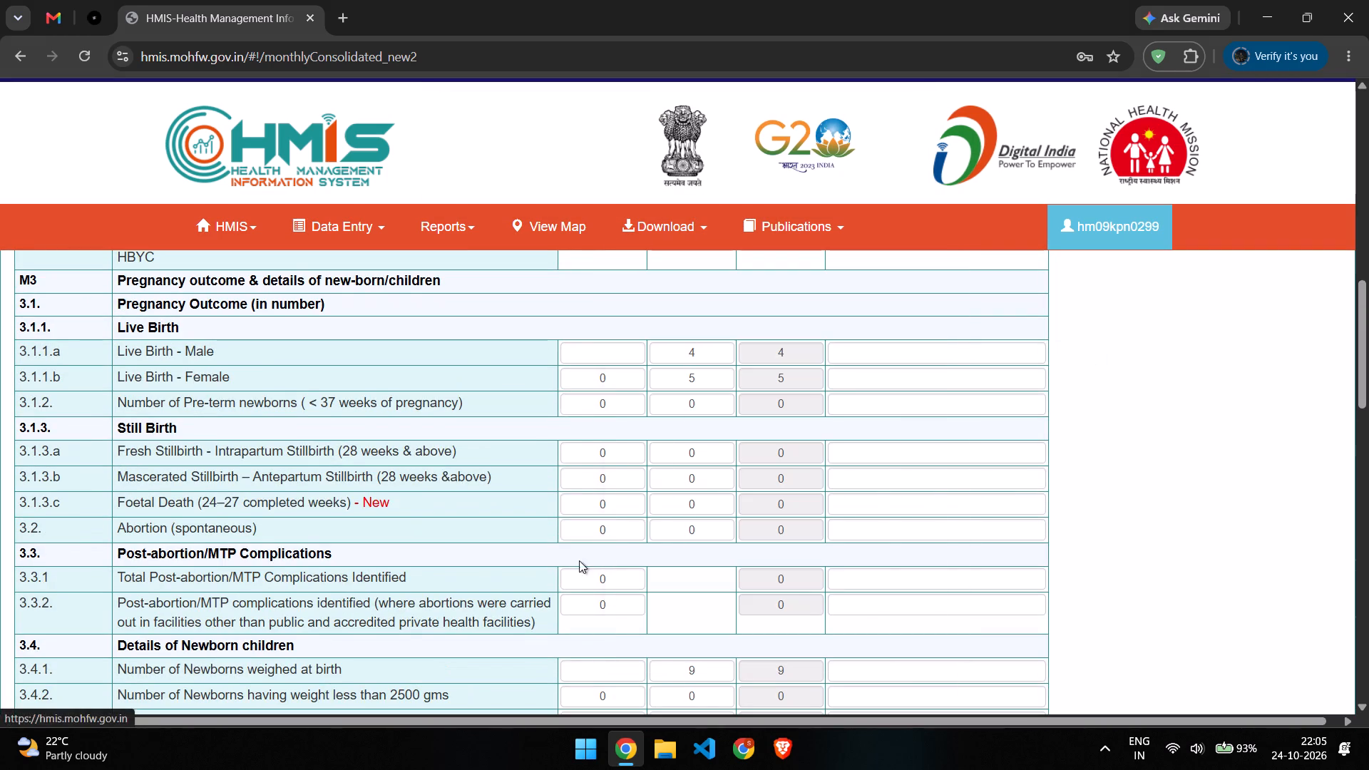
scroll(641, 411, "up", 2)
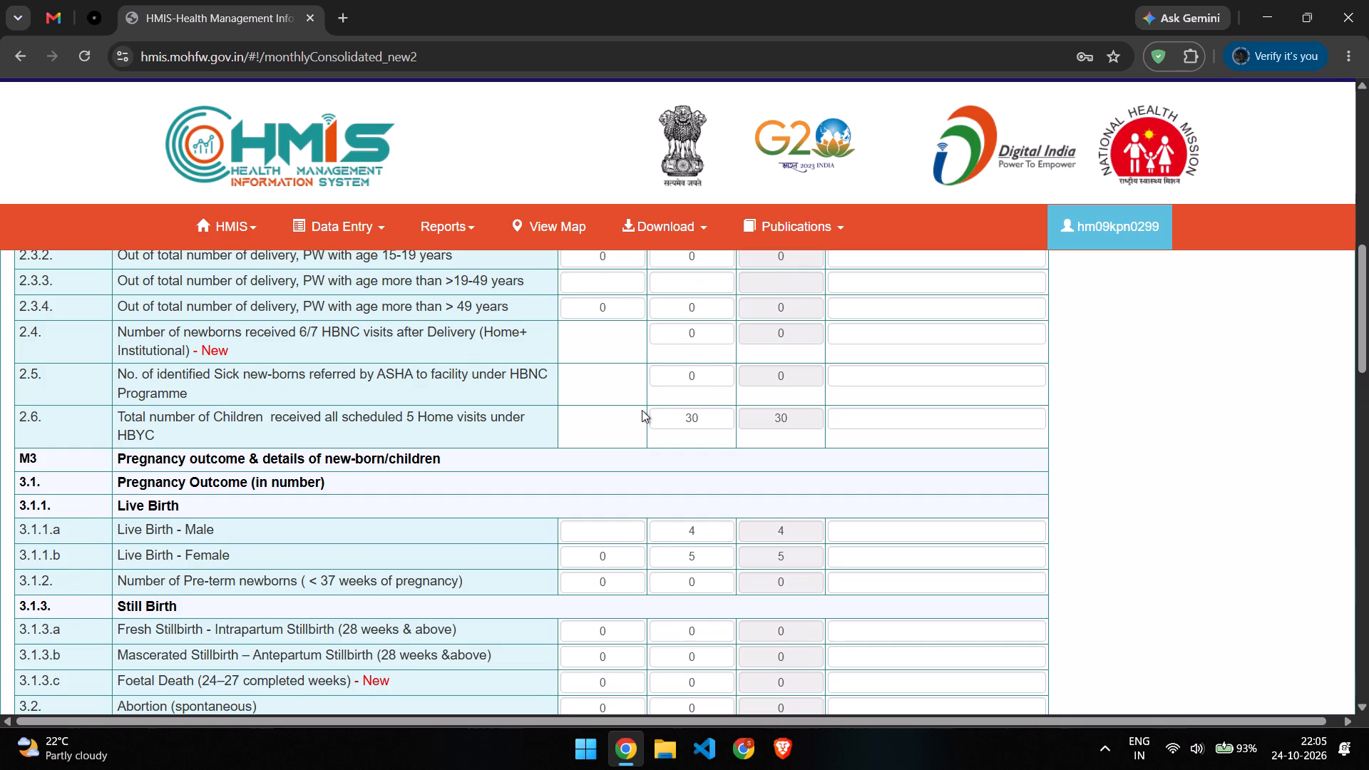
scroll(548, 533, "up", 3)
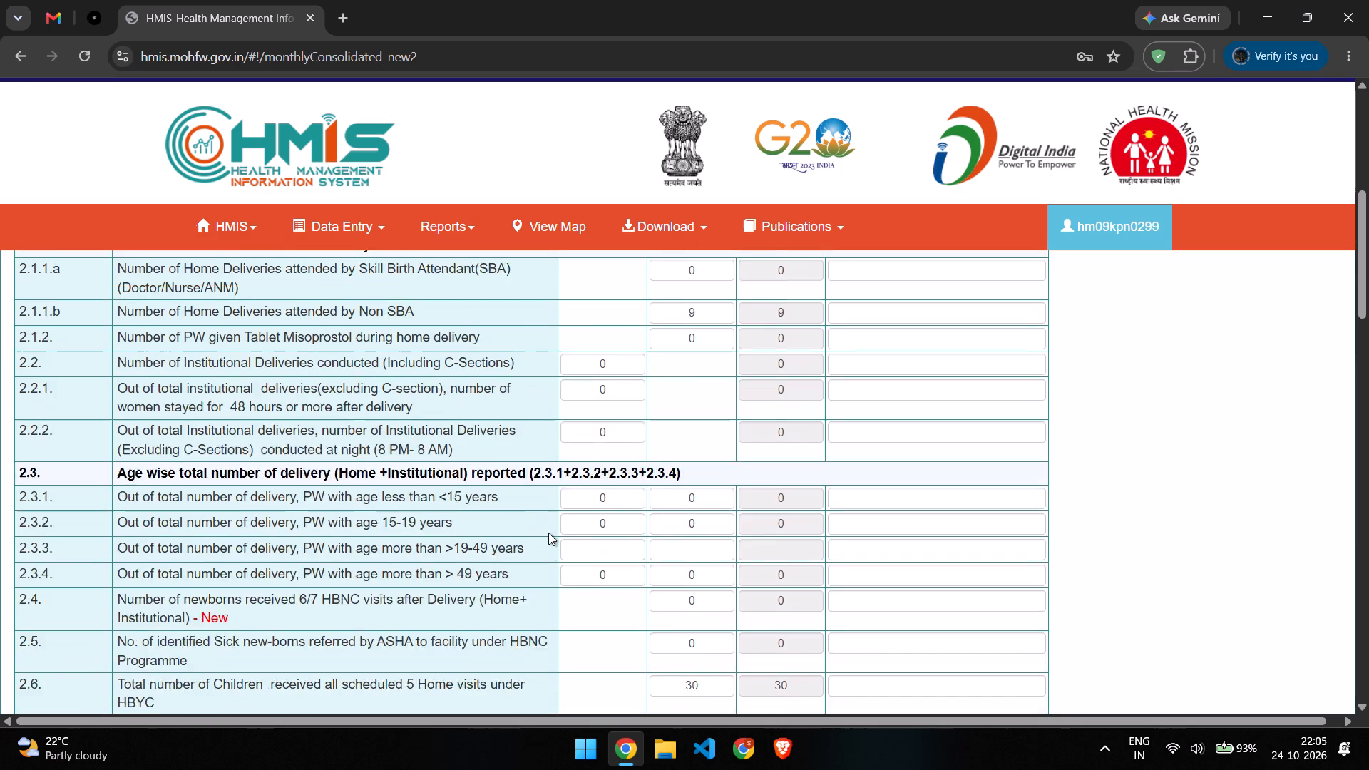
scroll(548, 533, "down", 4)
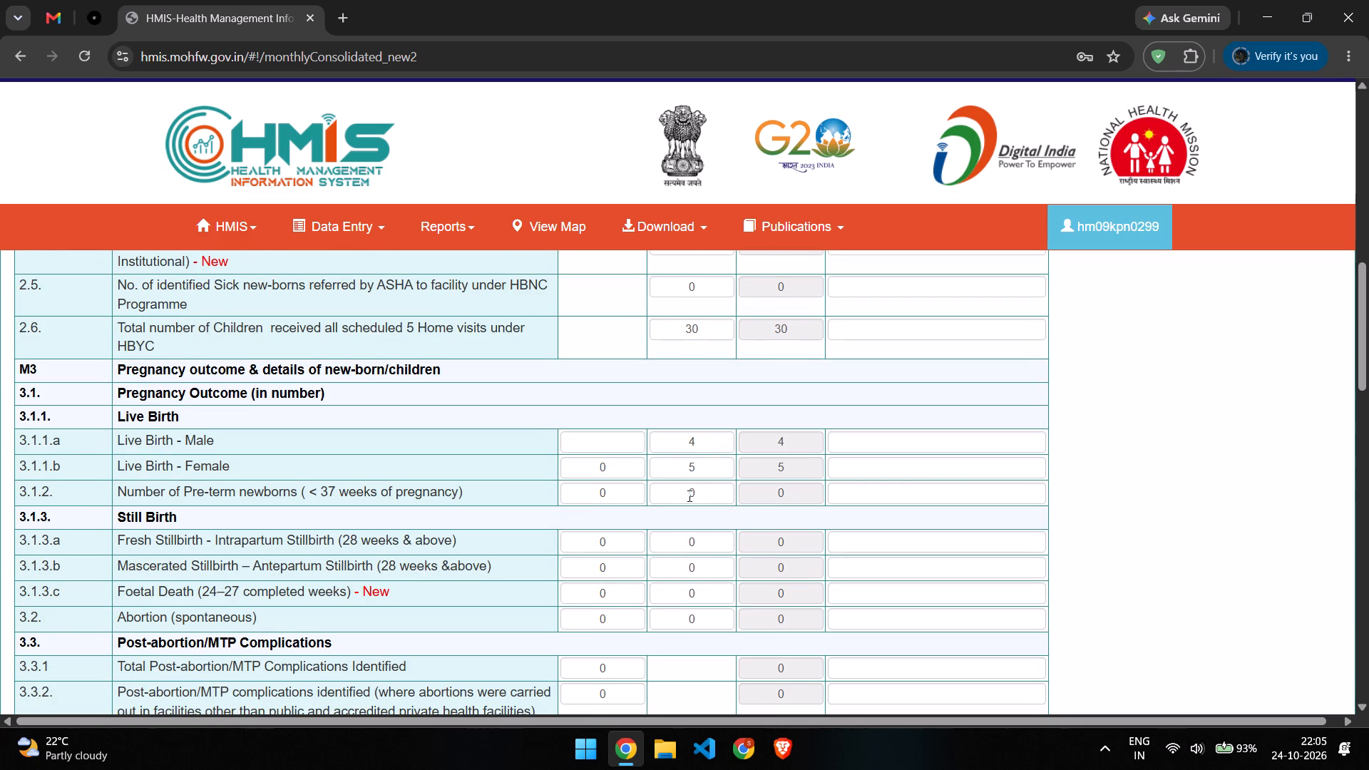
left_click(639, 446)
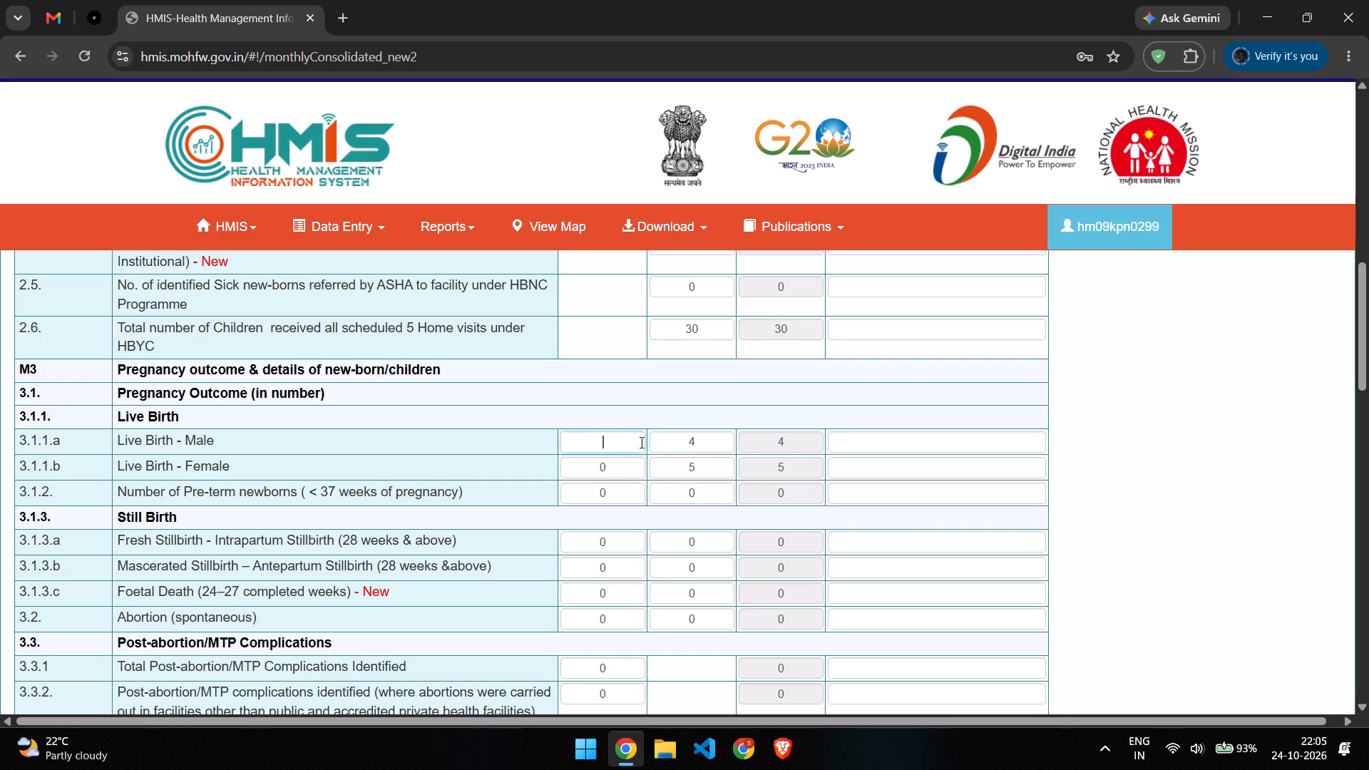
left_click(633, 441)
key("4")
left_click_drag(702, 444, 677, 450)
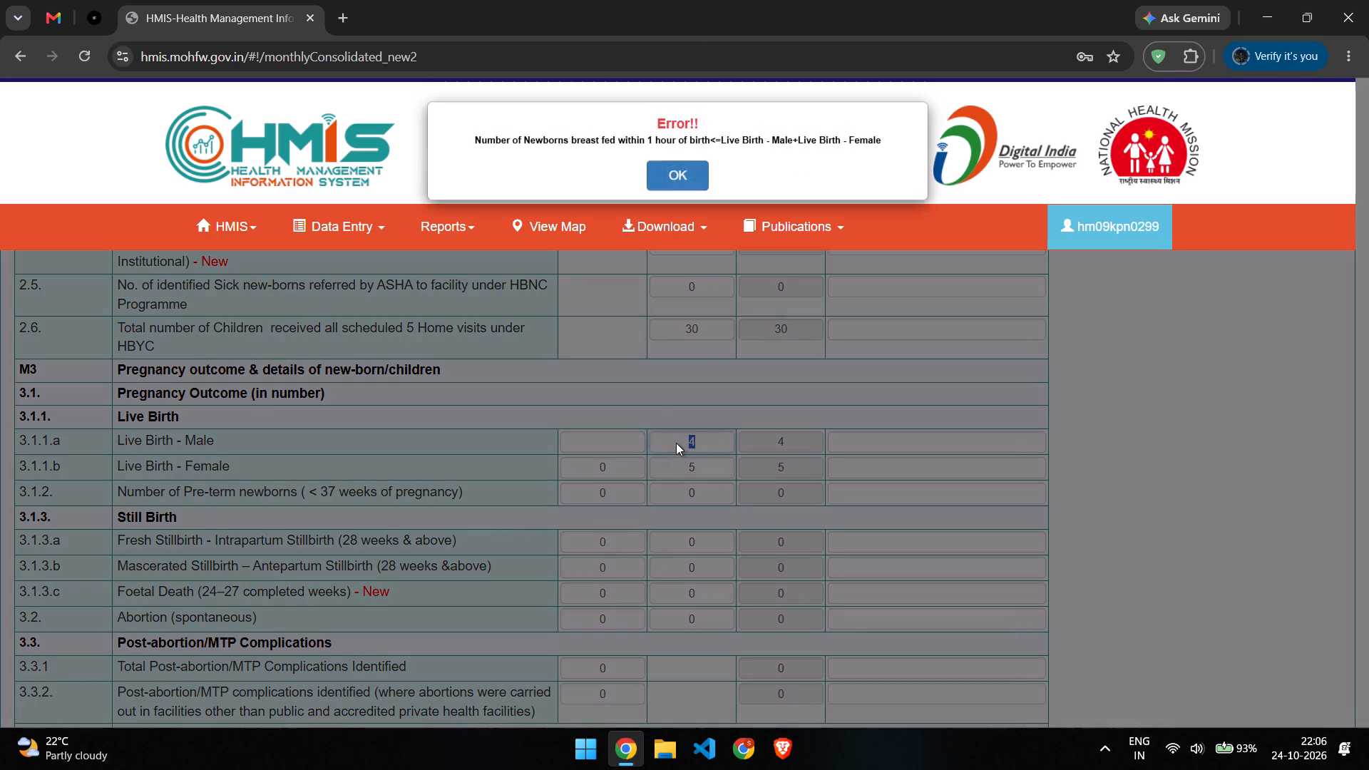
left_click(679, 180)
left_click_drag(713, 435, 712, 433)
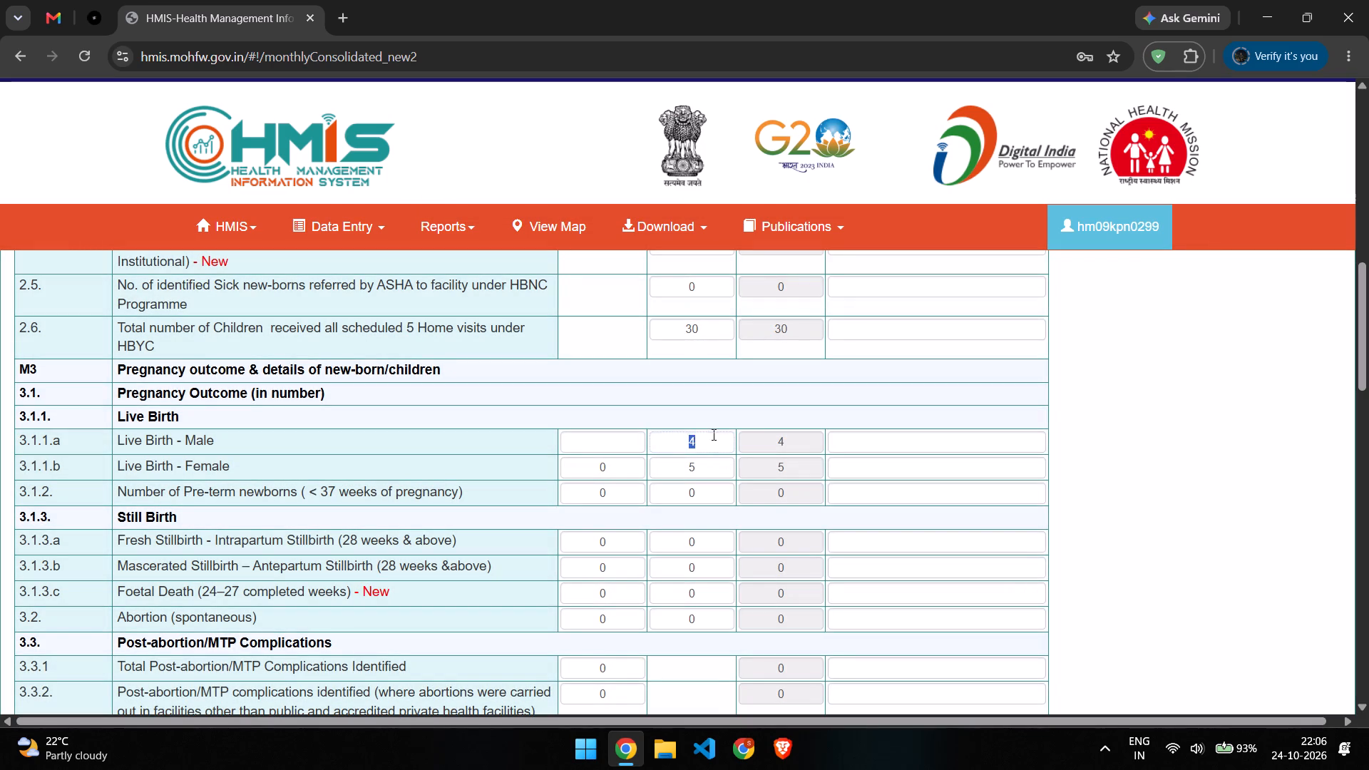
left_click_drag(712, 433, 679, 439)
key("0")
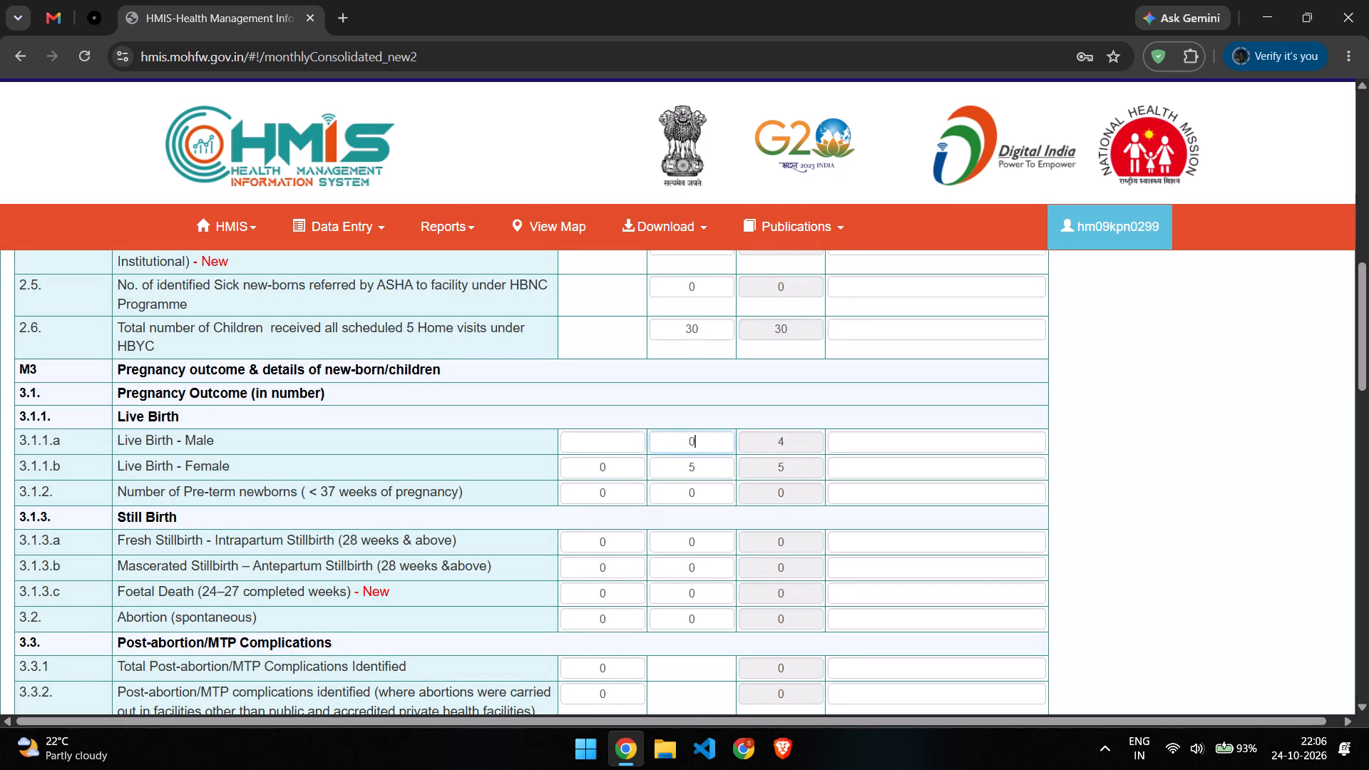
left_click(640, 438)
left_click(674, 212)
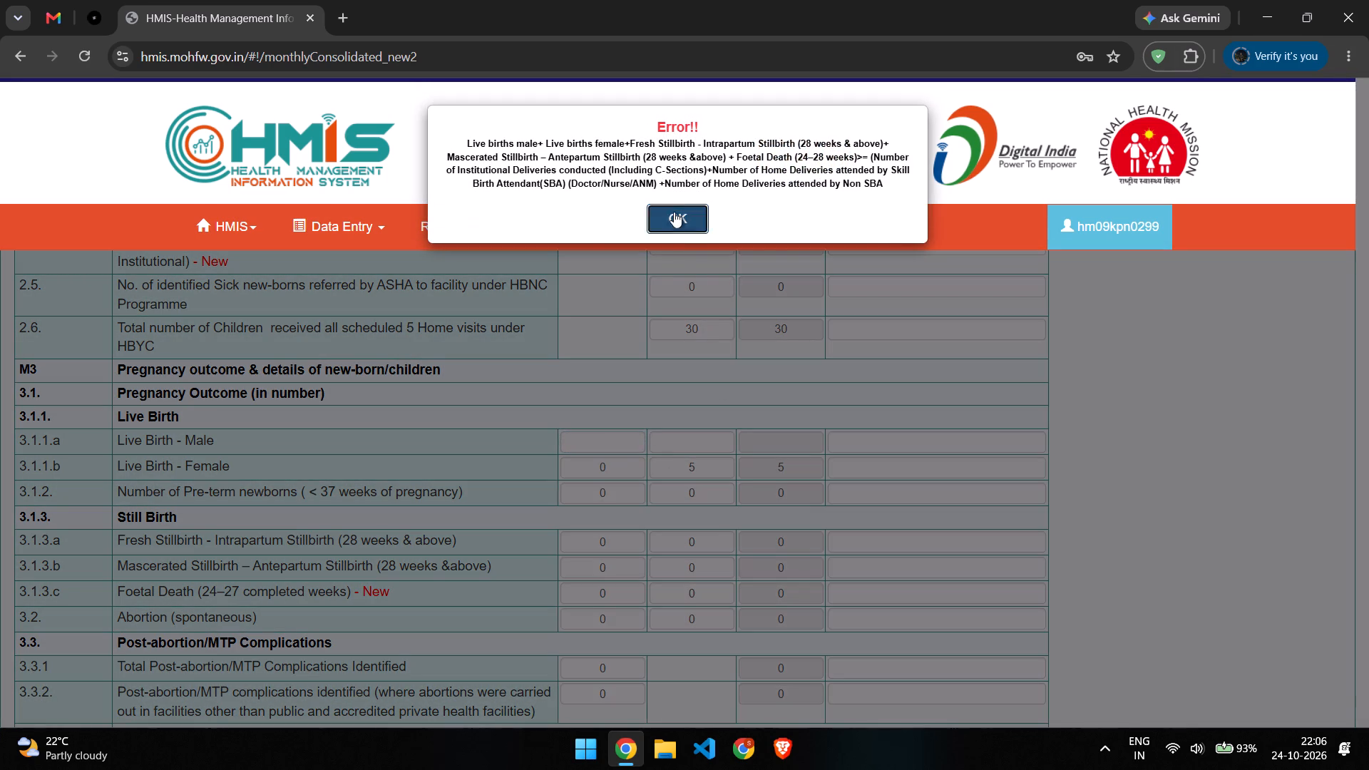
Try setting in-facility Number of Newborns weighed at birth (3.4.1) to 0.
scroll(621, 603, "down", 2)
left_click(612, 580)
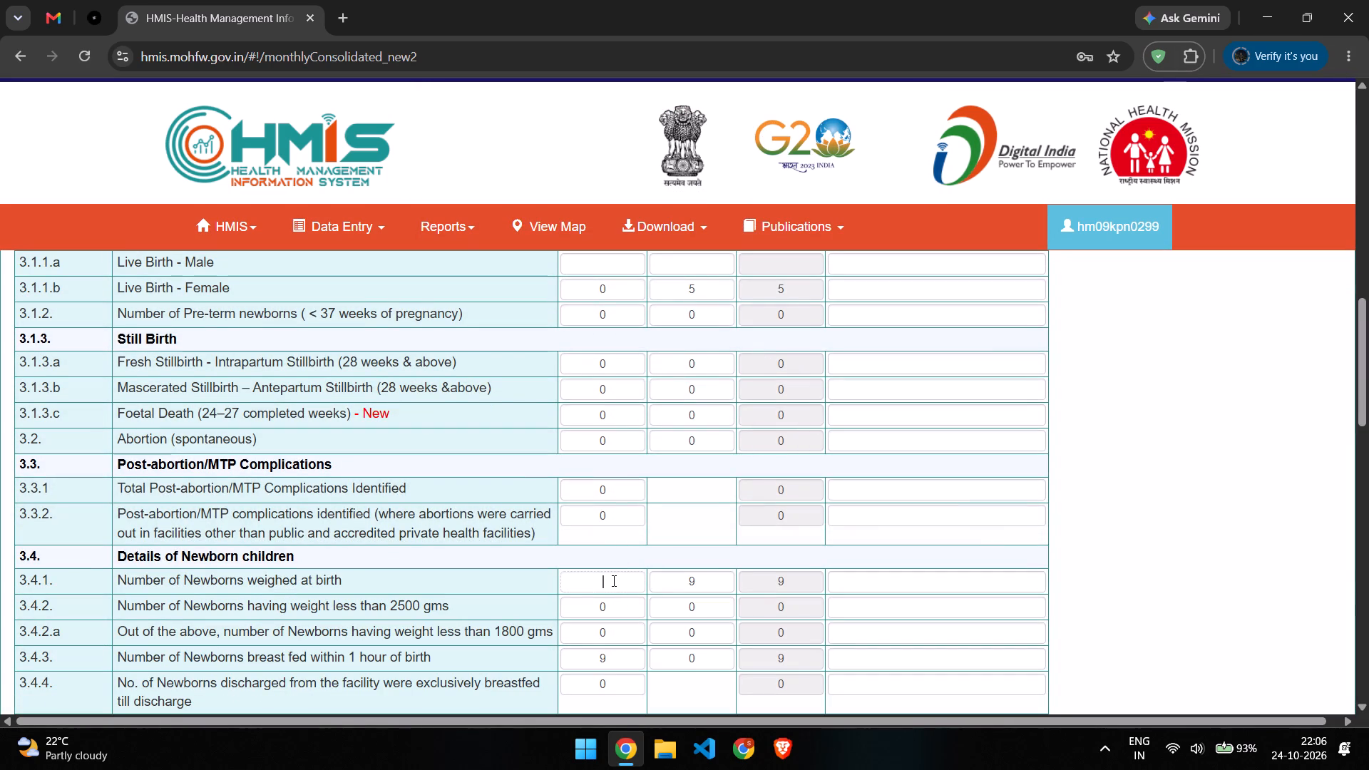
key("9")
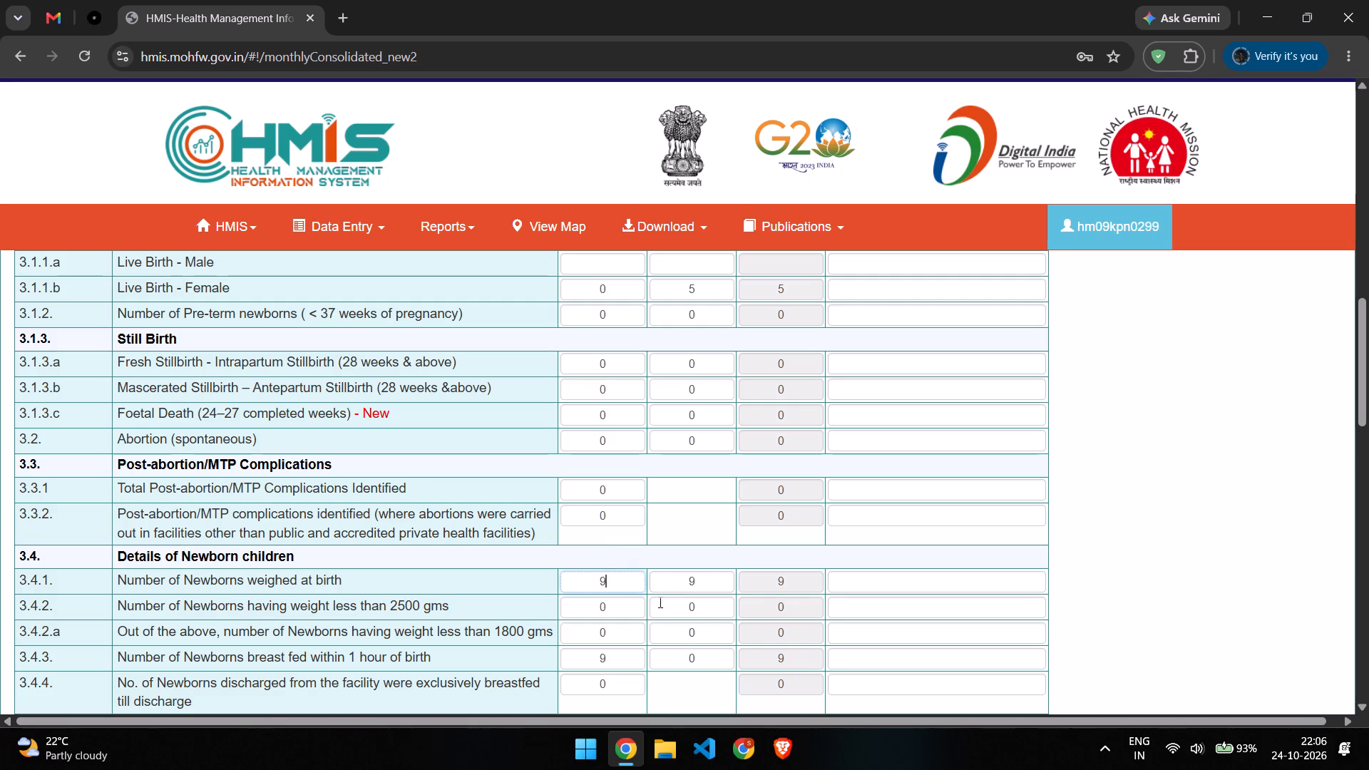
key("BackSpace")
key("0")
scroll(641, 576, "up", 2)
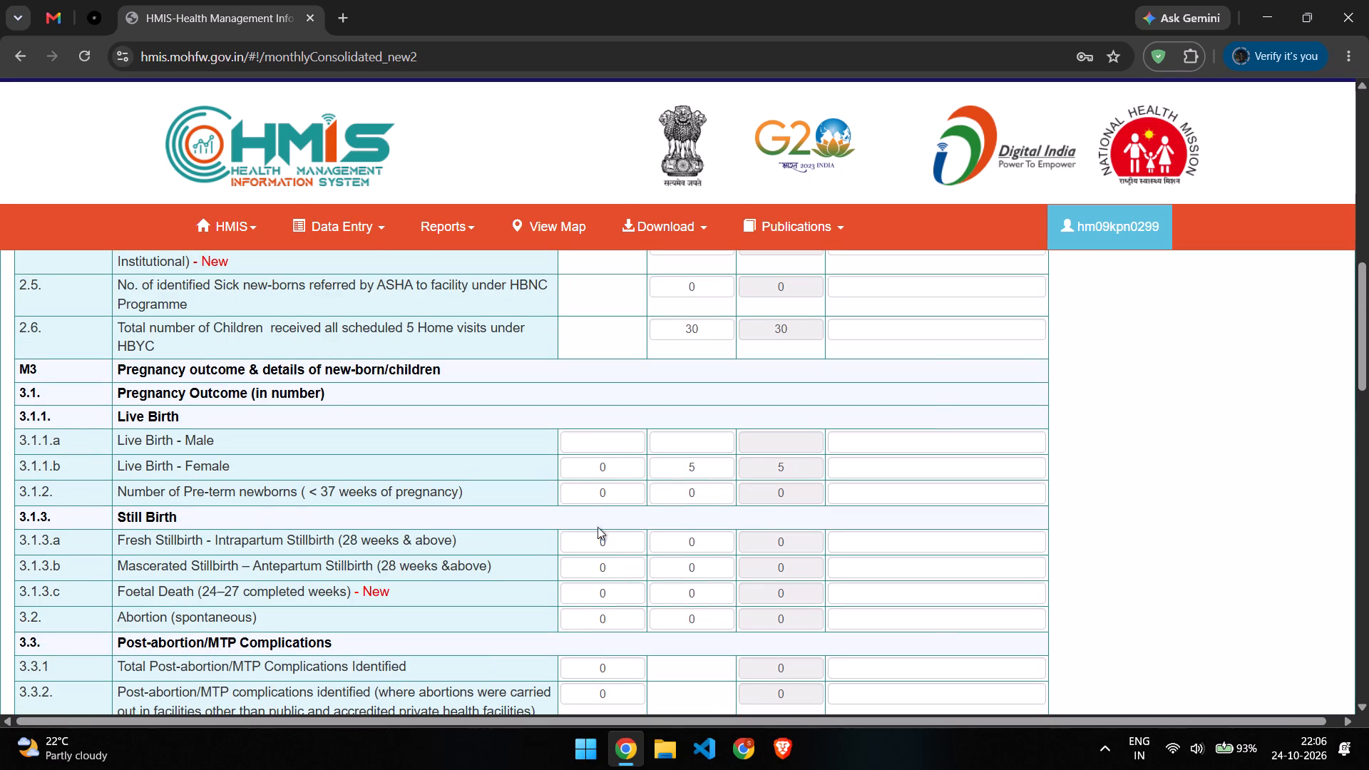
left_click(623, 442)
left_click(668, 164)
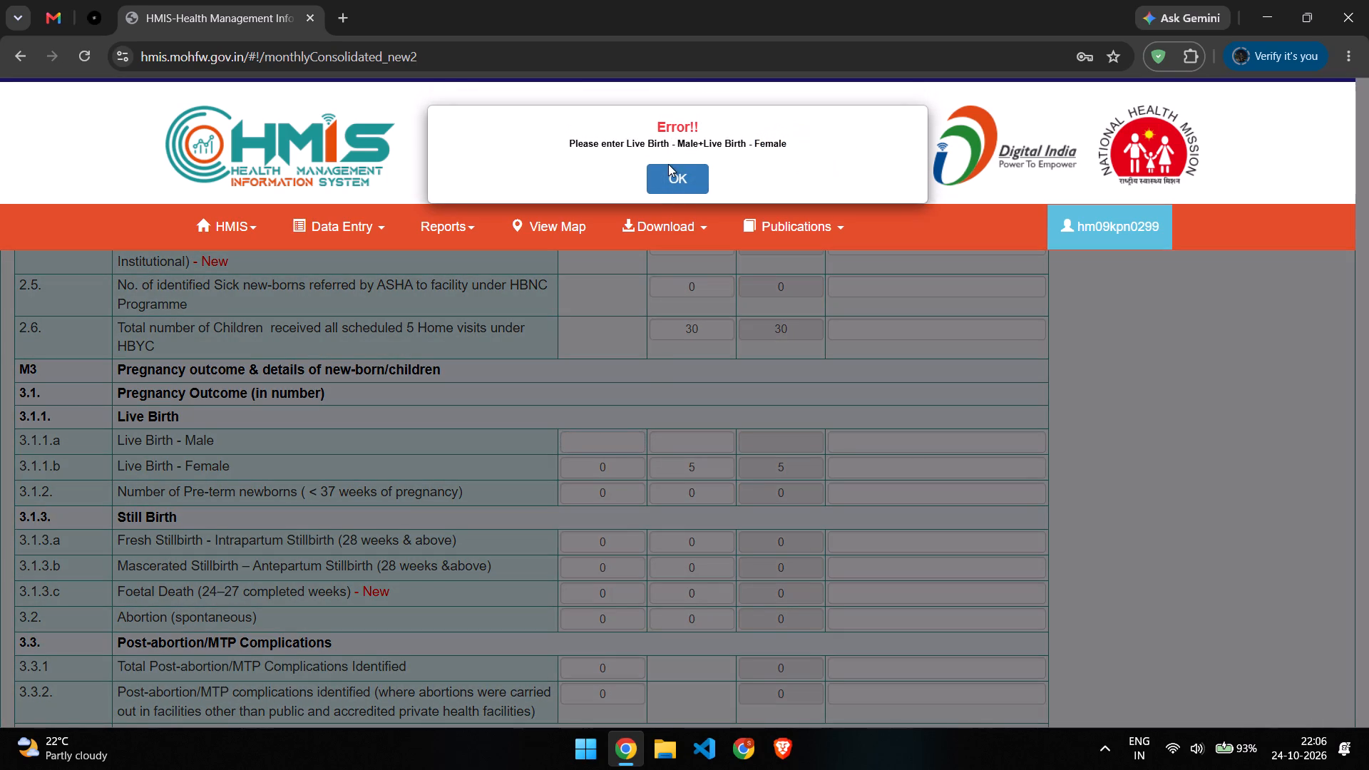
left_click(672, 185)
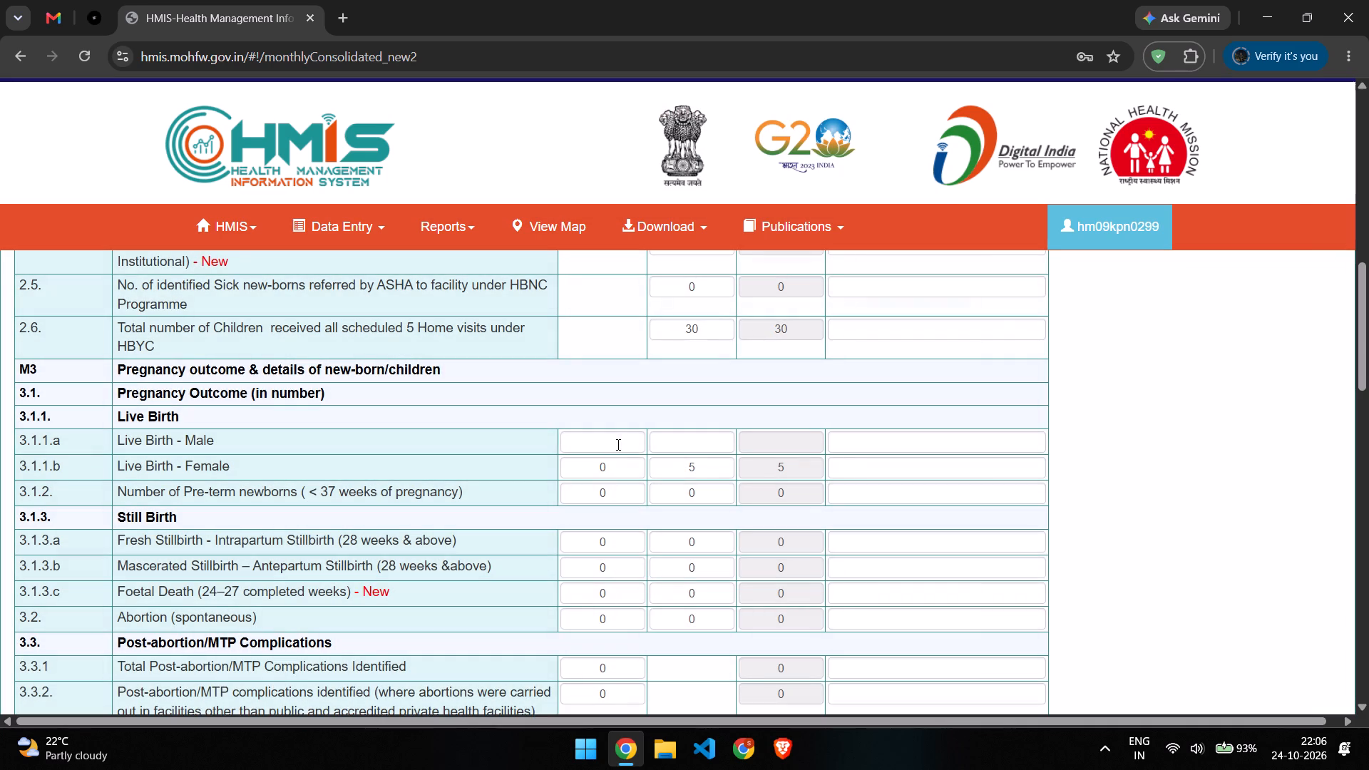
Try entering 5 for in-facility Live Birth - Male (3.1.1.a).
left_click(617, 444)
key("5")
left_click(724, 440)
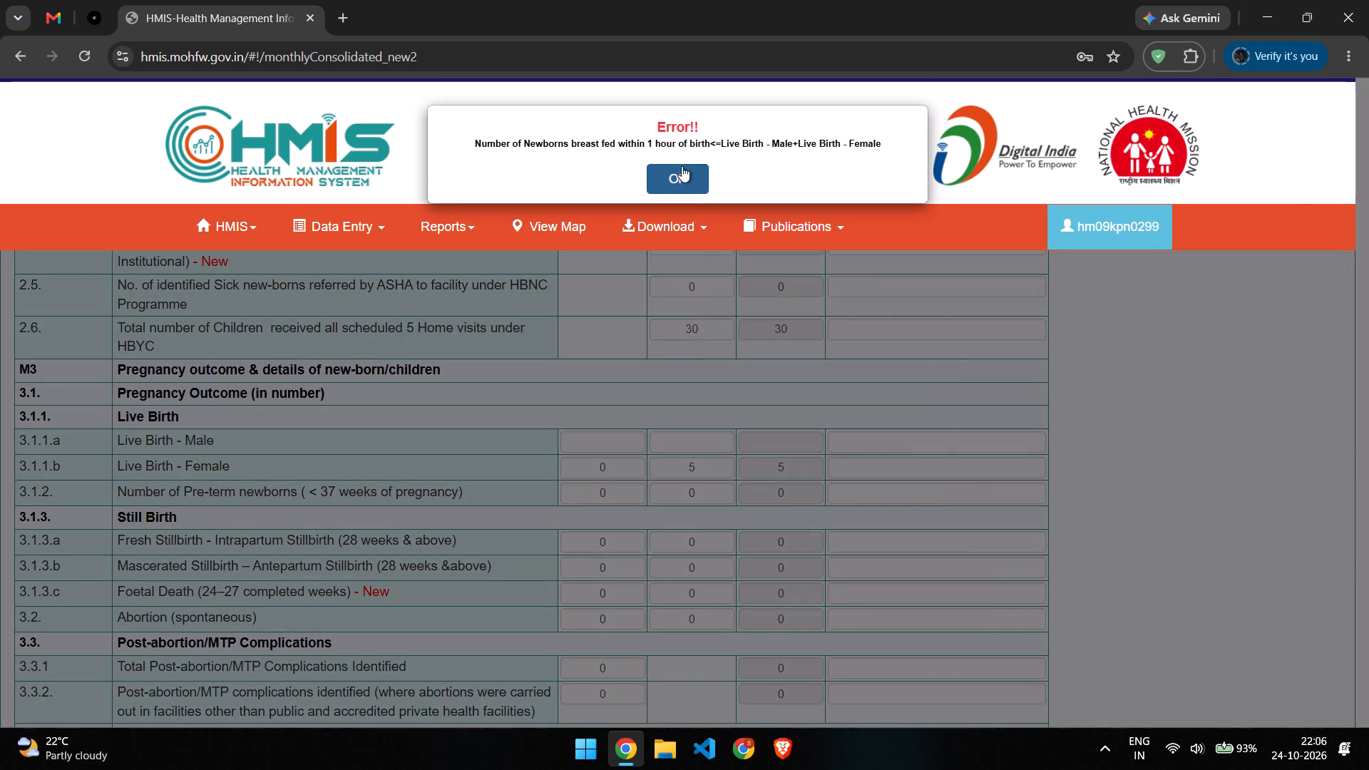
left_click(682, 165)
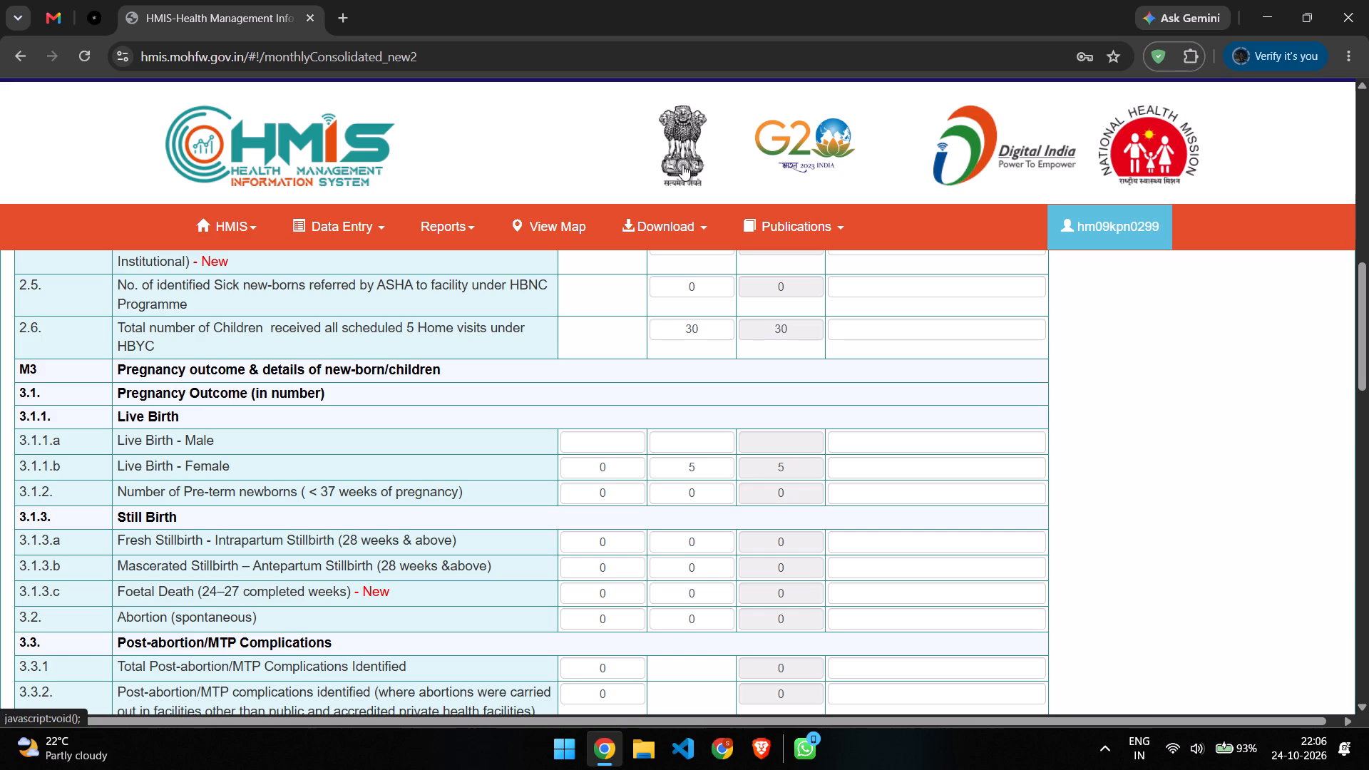
Set outreach home deliveries attended by SBA (2.1.1.a) to 9 and those attended by Non SBA (2.1.1.b) to 0.
scroll(819, 519, "up", 5)
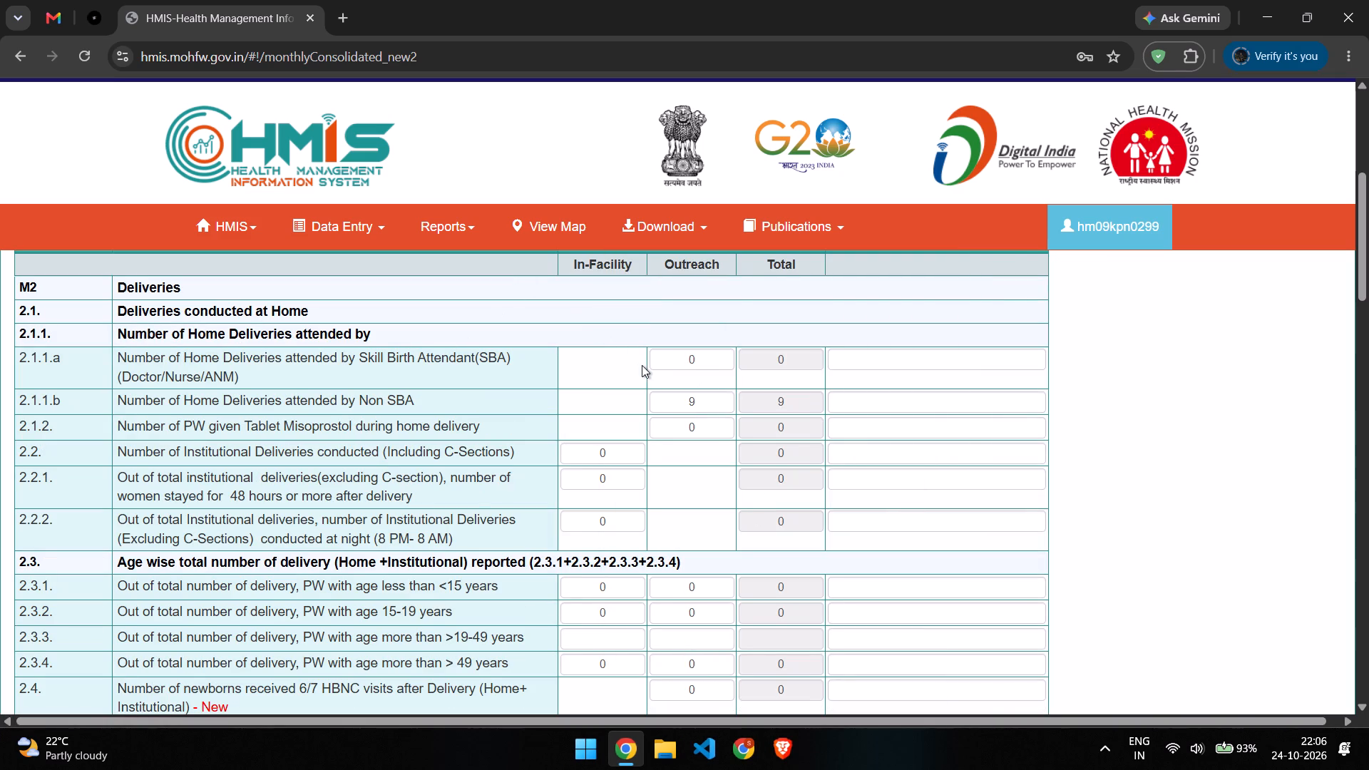
left_click_drag(709, 358, 899, 456)
left_click_drag(899, 456, 899, 458)
left_click_drag(718, 362, 655, 360)
key("9")
left_click_drag(701, 405, 645, 411)
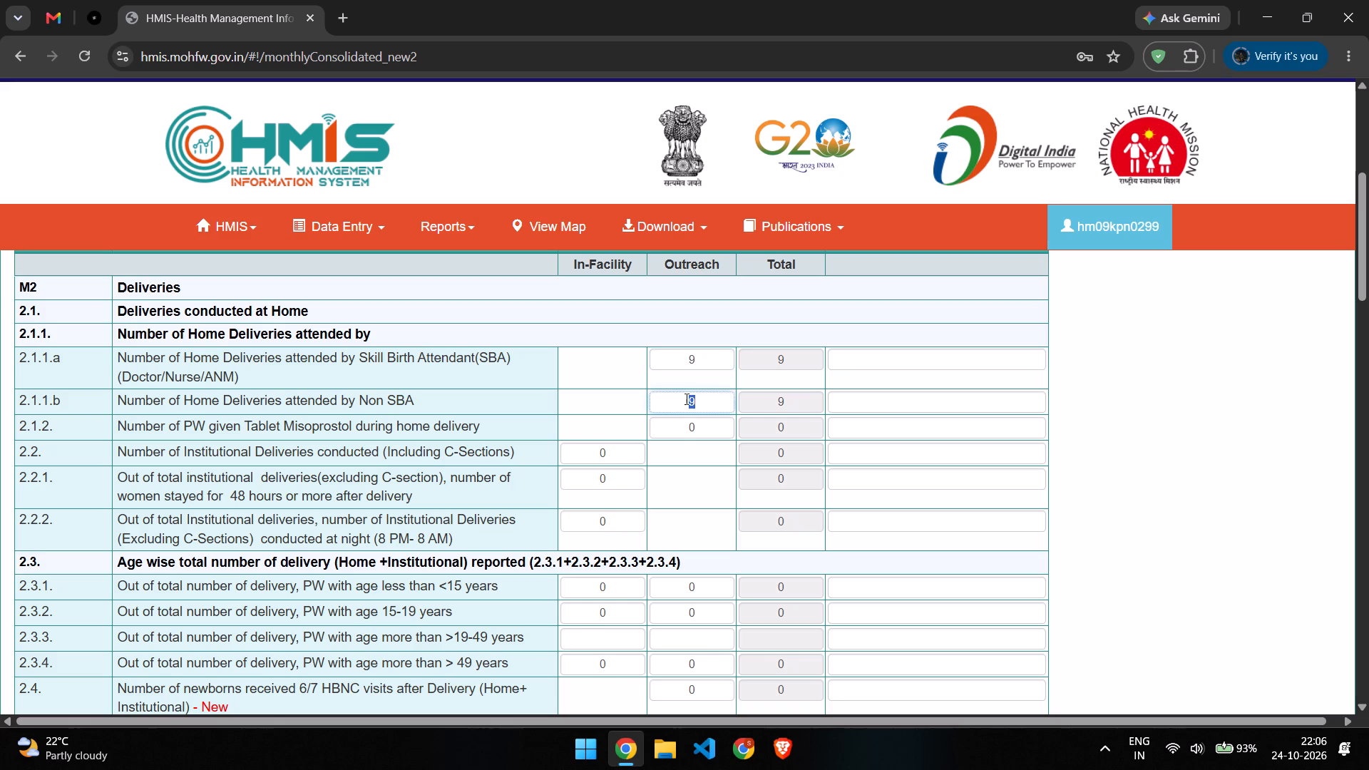
key("0")
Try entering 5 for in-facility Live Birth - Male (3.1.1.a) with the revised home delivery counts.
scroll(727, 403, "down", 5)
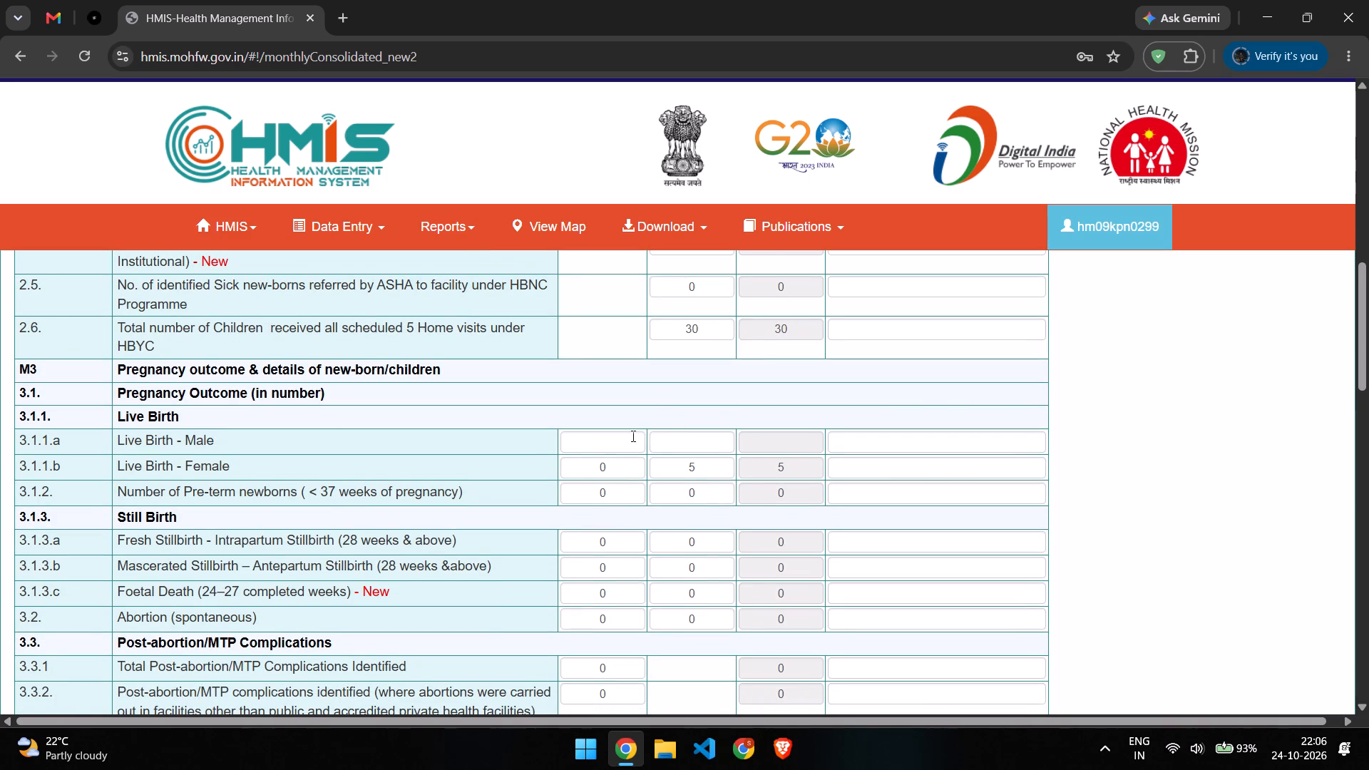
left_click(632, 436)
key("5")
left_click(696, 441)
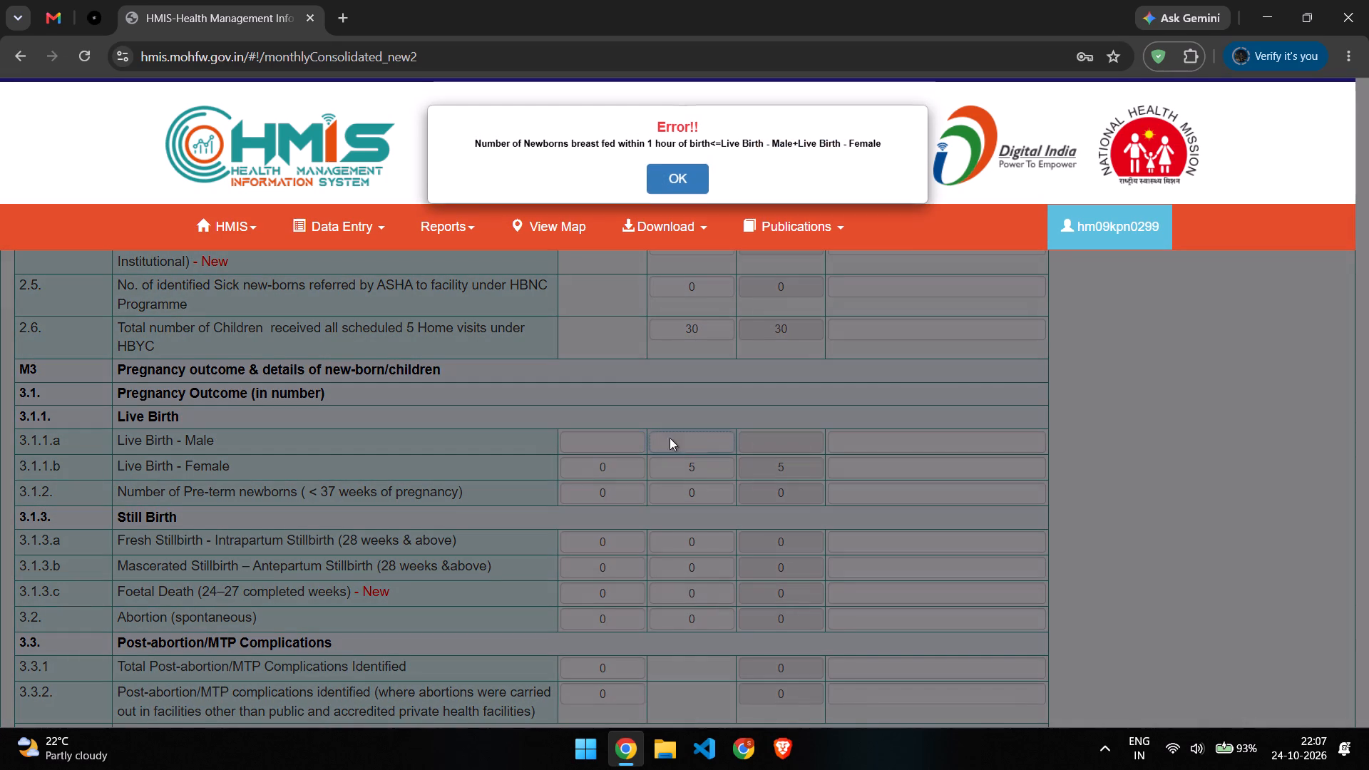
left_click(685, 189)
Clear and re-enter Live Birth - Female (3.1.1.b) as 0 in-facility and 5 in outreach.
left_click_drag(719, 463, 684, 466)
key("BackSpace")
left_click_drag(617, 464, 617, 465)
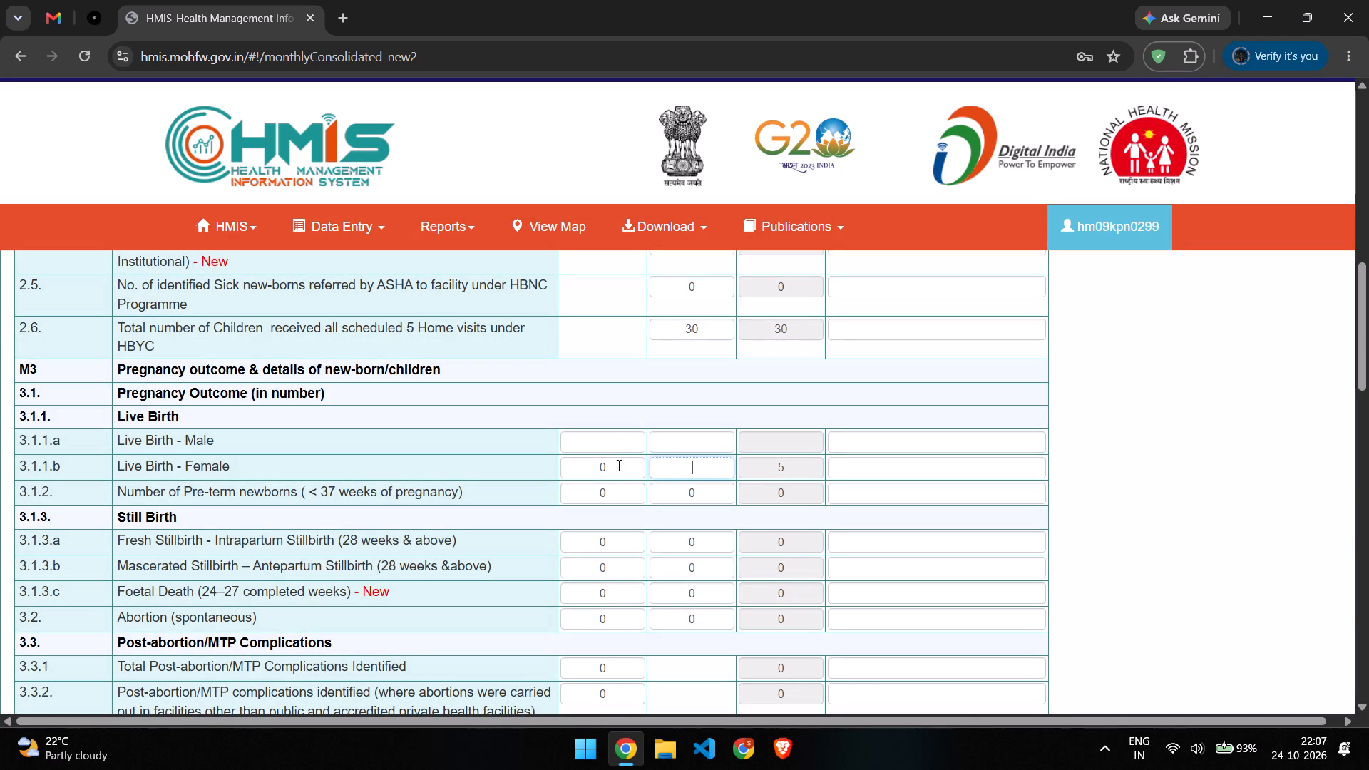
left_click_drag(617, 465, 585, 463)
key("BackSpace")
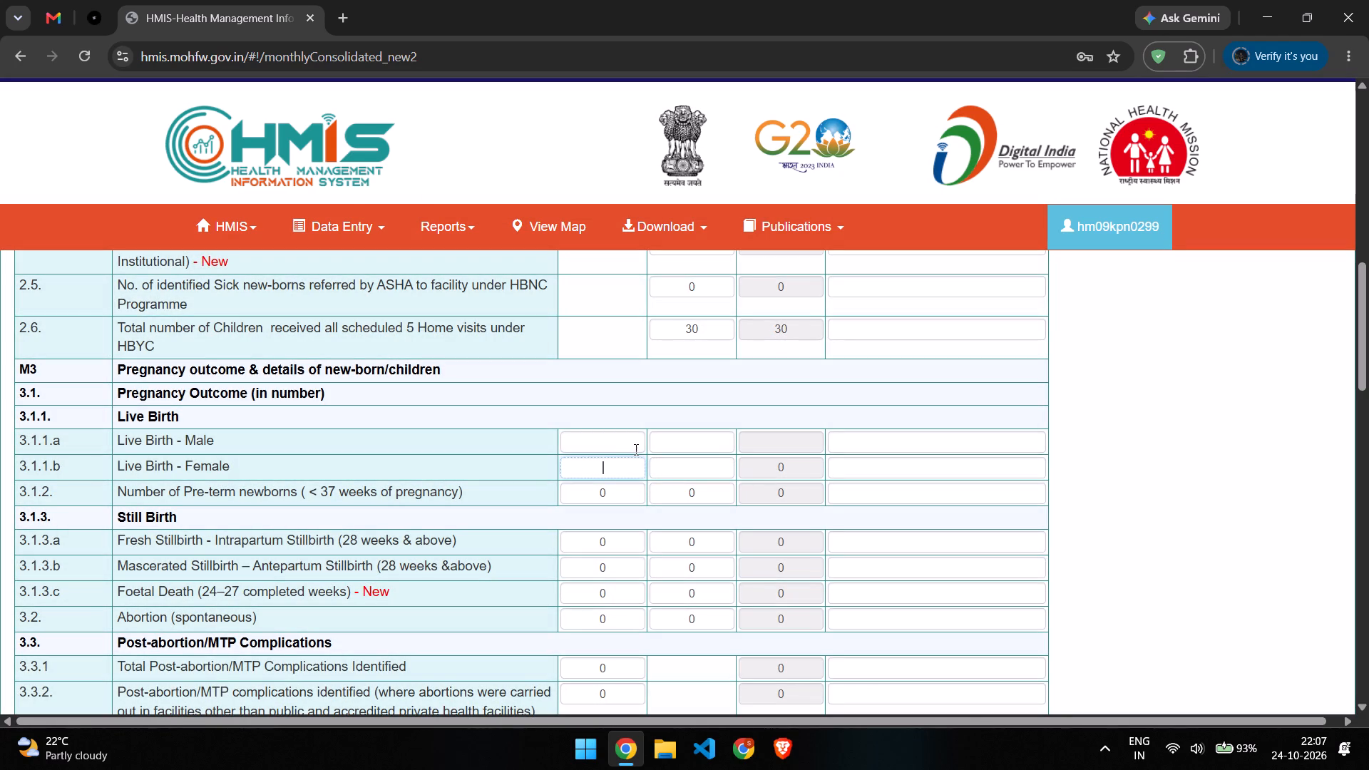
key("0")
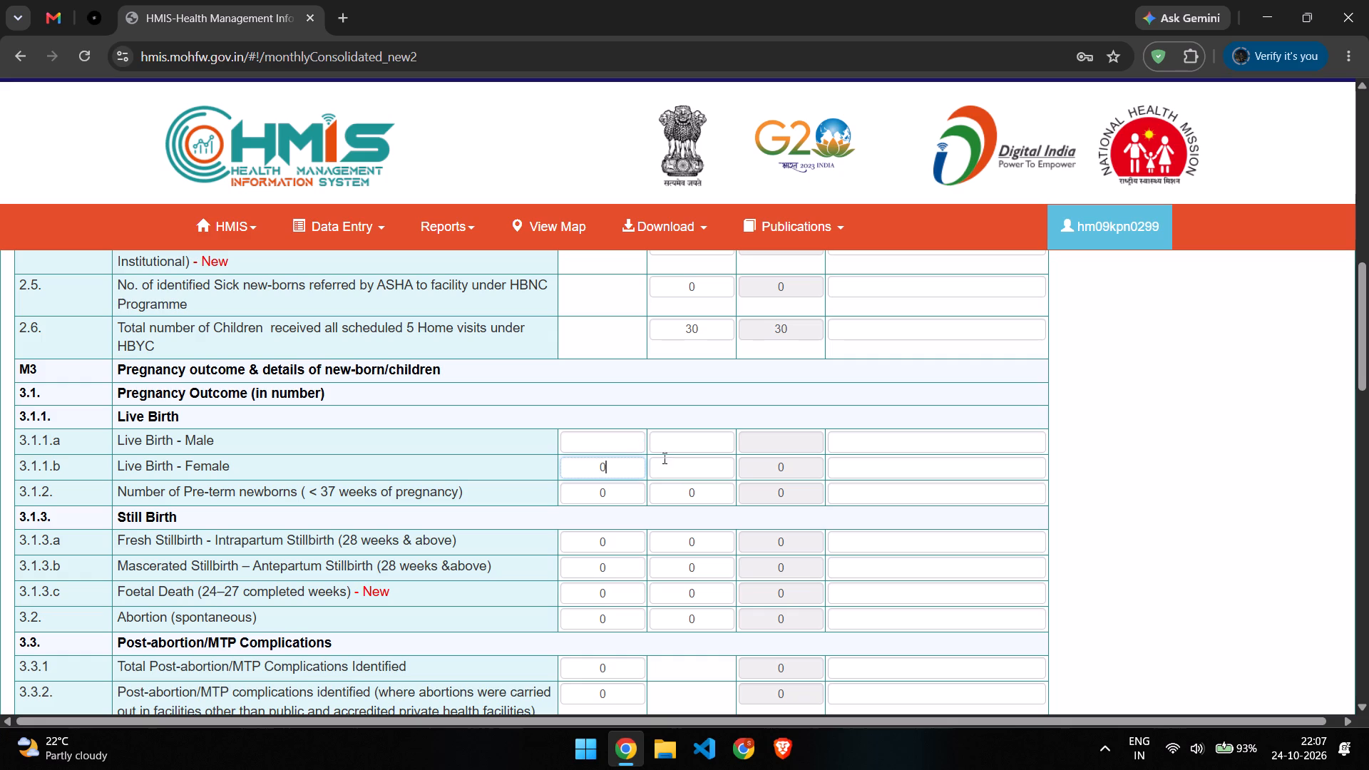
left_click(668, 462)
key("5")
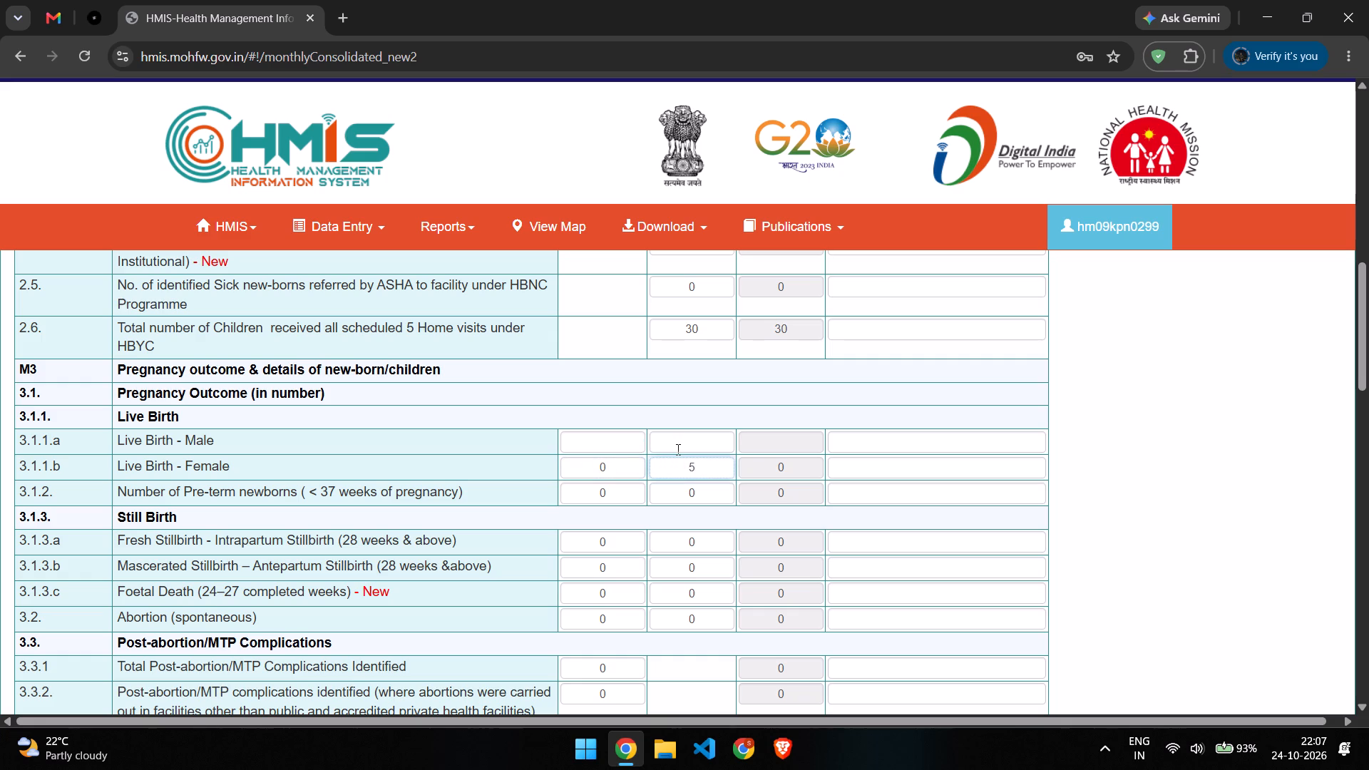
Enter Live Birth - Male (3.1.1.a) as 4 in outreach and 0 in-facility.
left_click(677, 449)
key("4")
left_click(622, 446)
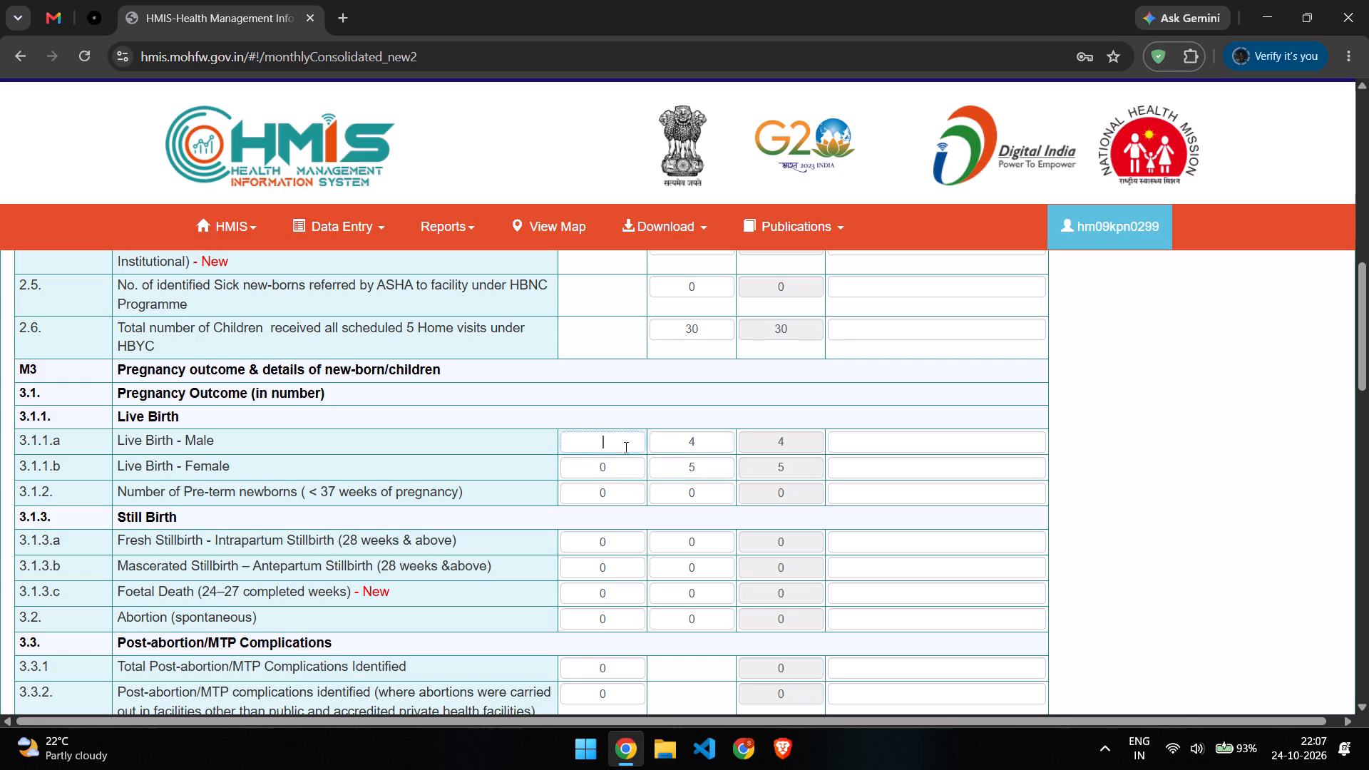
key("0")
scroll(674, 463, "down", 4)
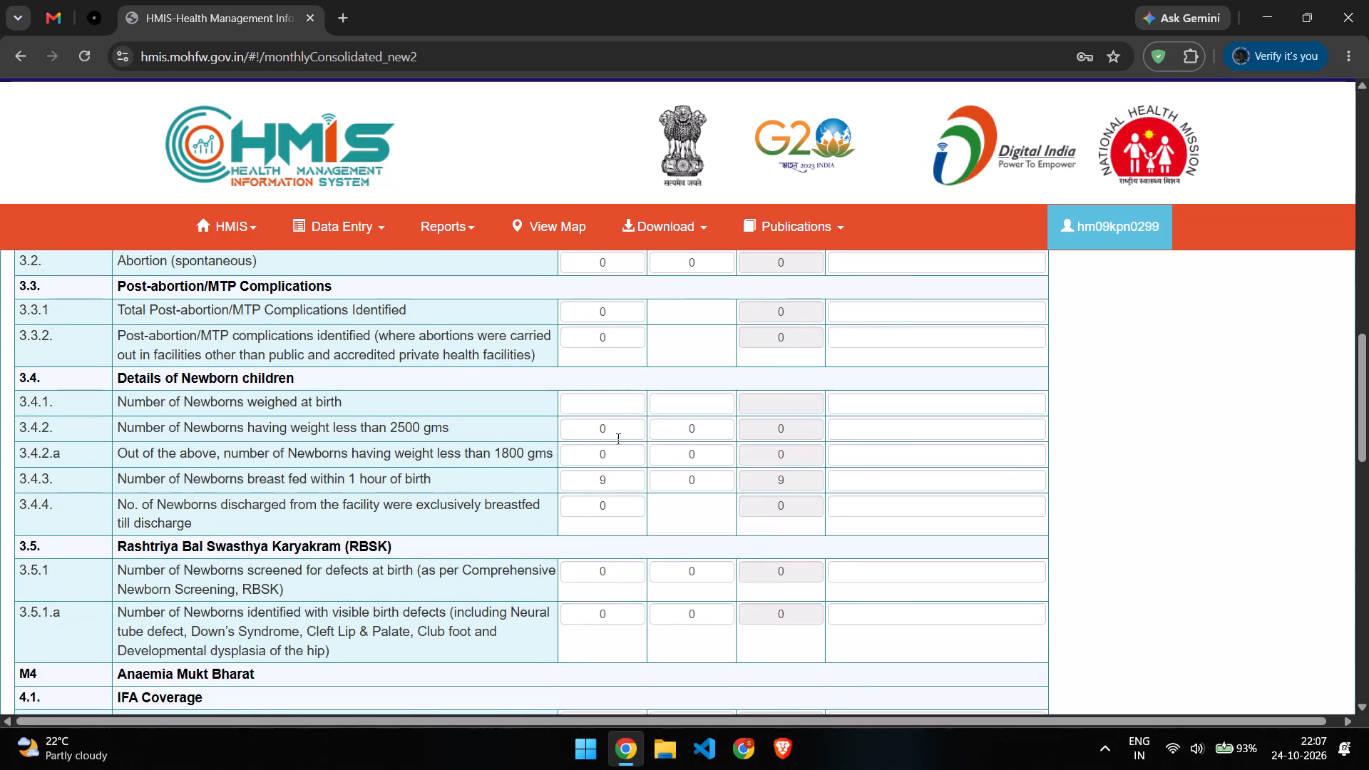
left_click(619, 402)
left_click(680, 185)
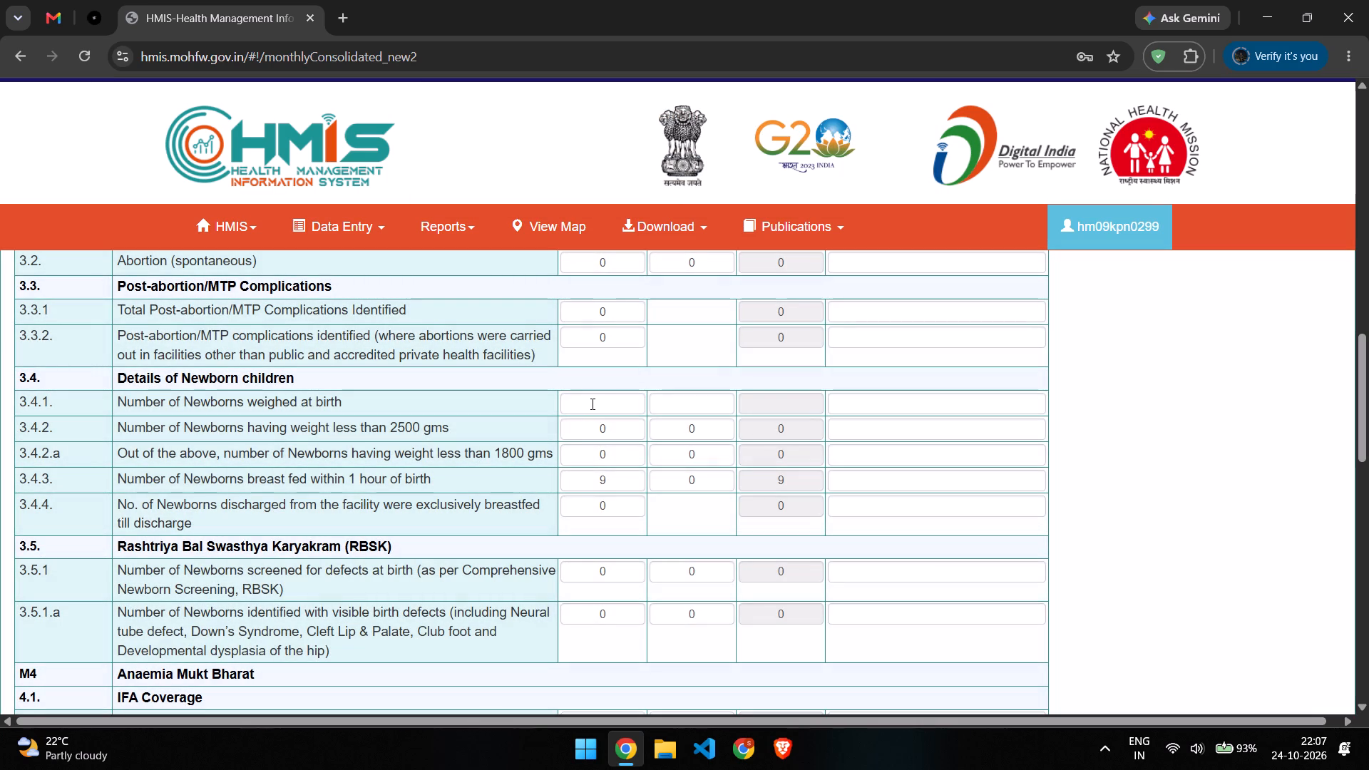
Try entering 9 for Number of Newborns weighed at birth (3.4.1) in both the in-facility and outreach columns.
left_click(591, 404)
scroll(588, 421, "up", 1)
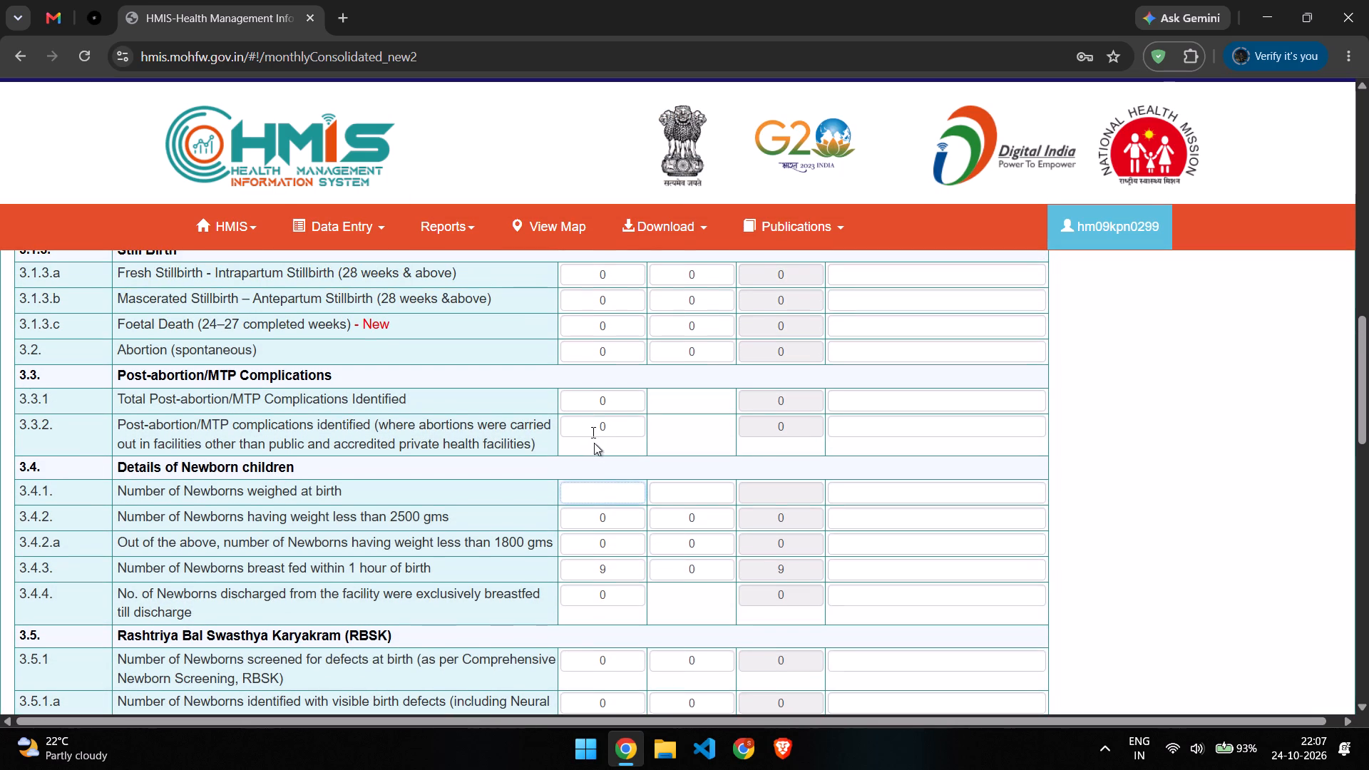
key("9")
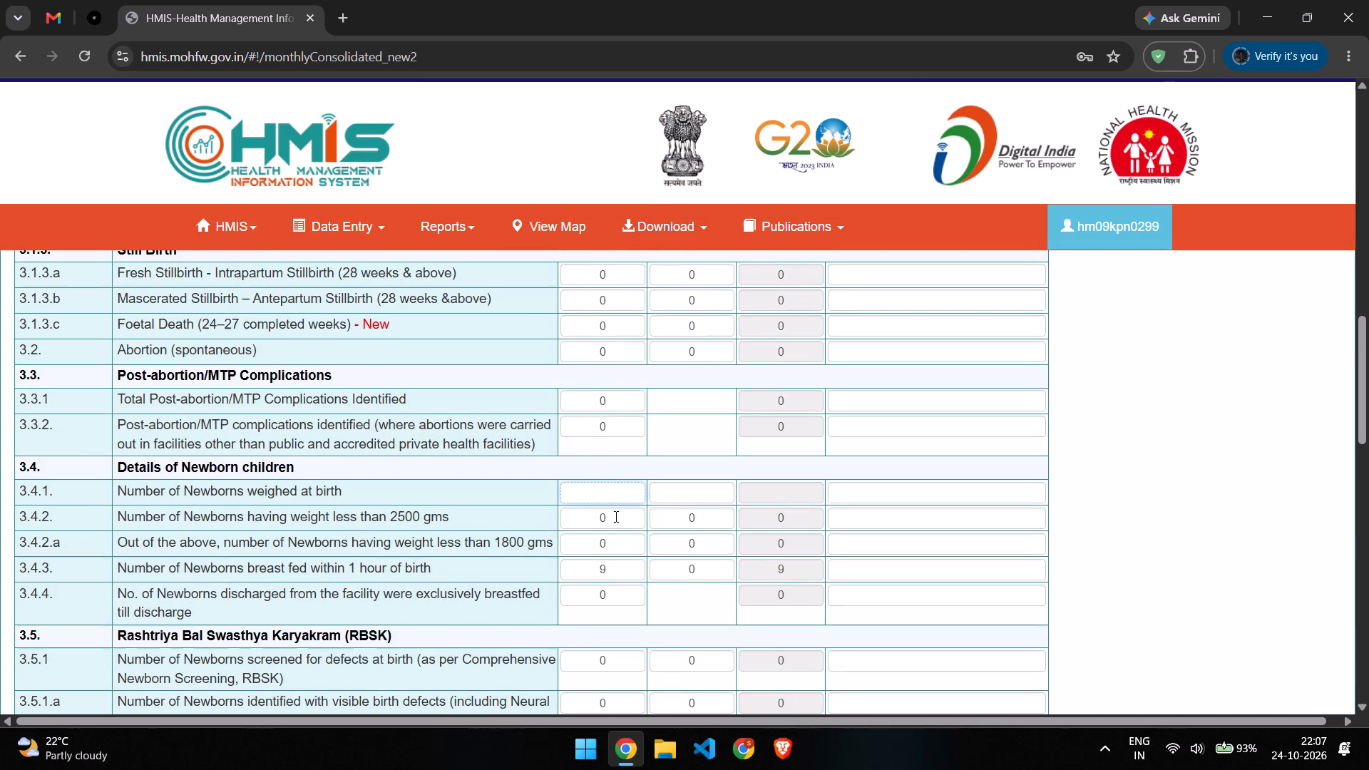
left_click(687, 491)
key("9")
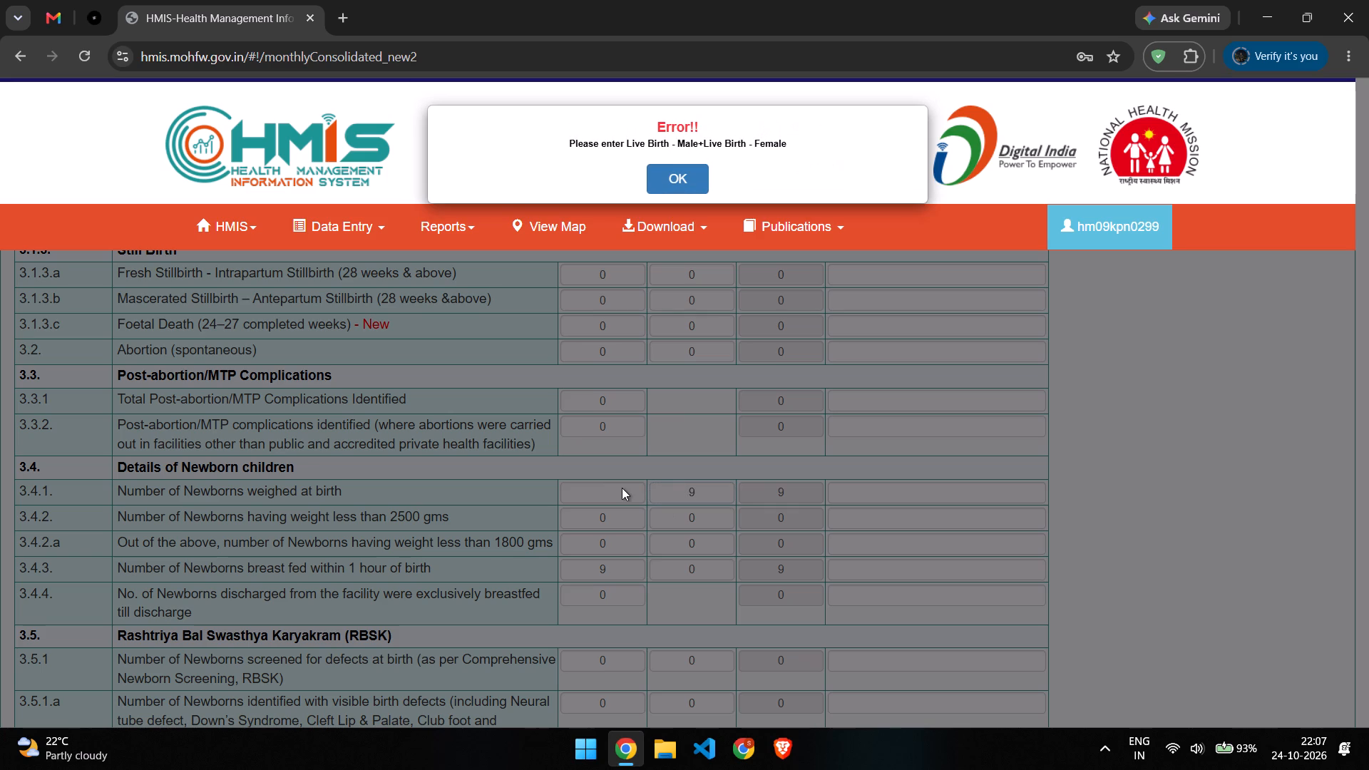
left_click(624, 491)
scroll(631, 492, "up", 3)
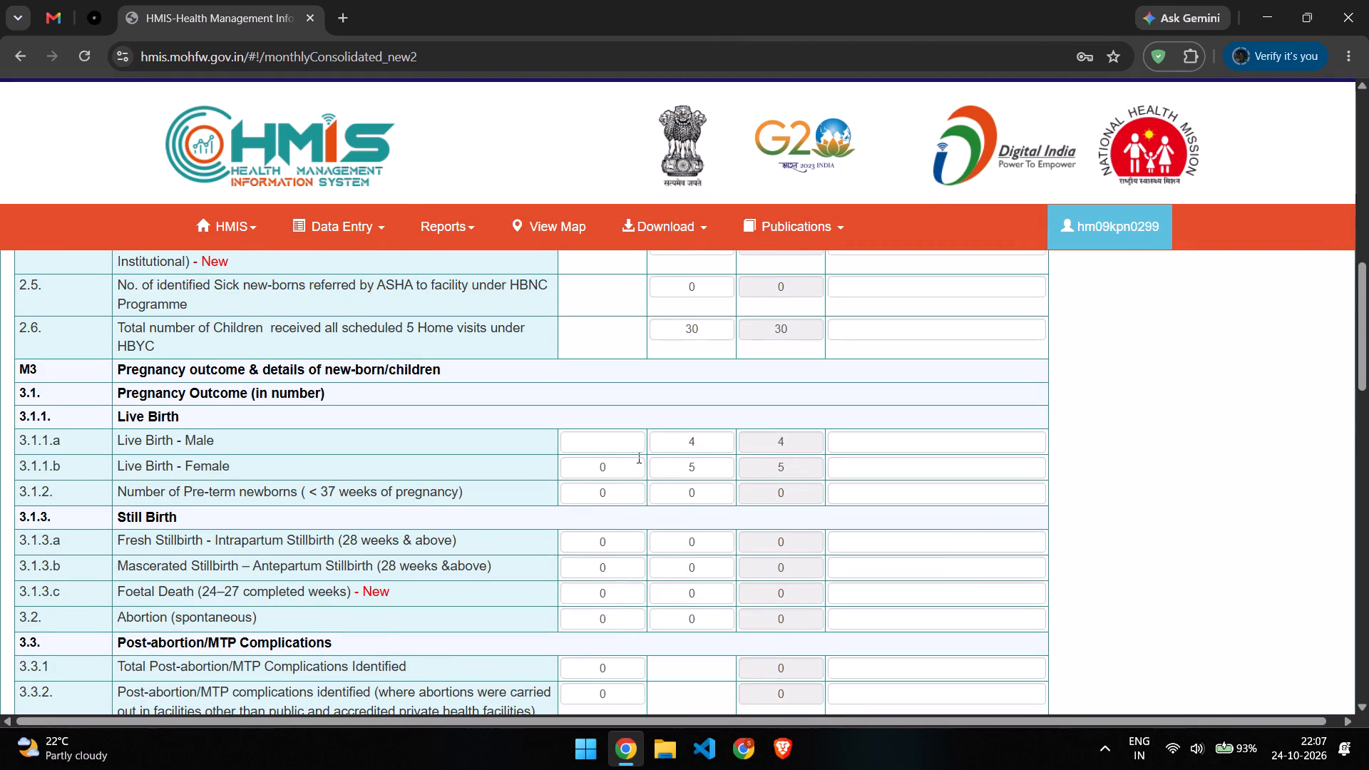
Set outreach IFA Pink tablets for out-of-school children (4.1.3.a) and in-facility IFA syrup for children (4.1.2) to 0.
scroll(637, 457, "down", 12)
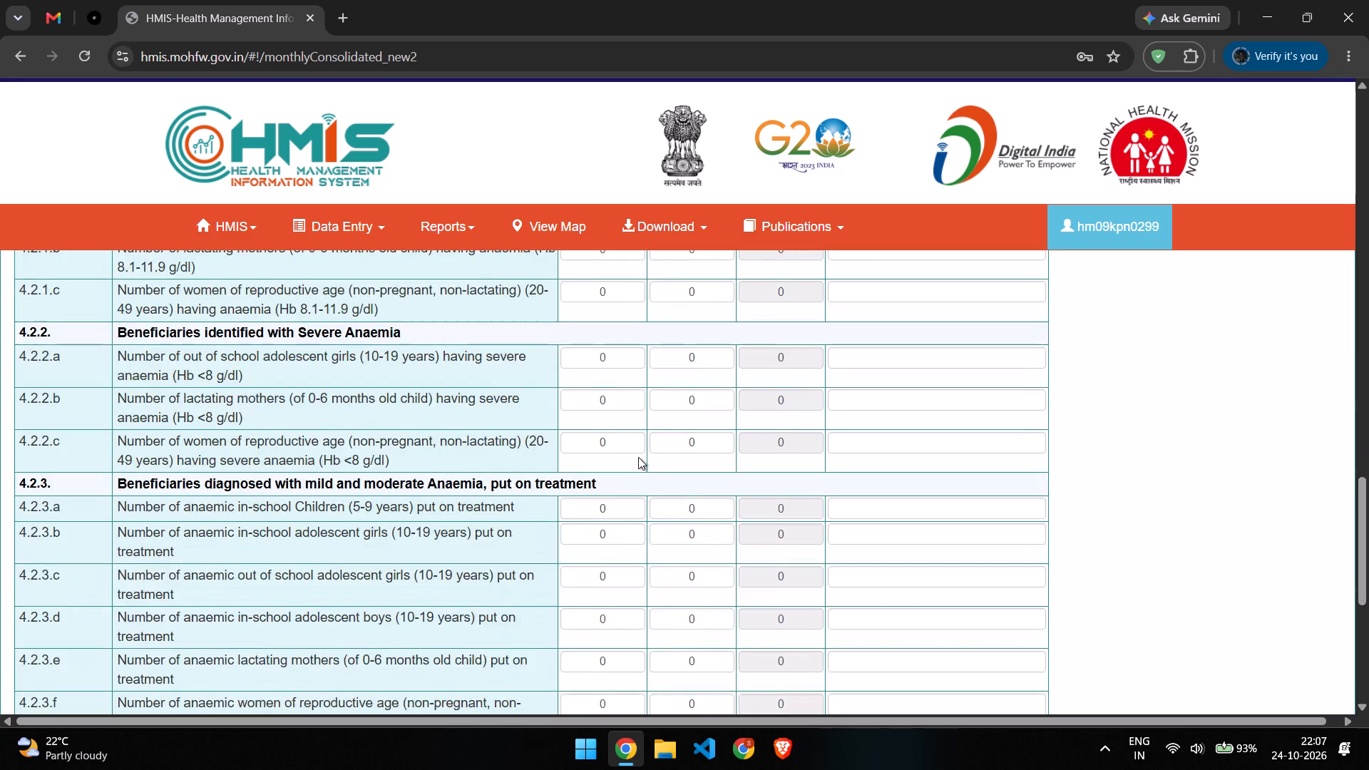
scroll(638, 457, "down", 4)
scroll(638, 457, "up", 7)
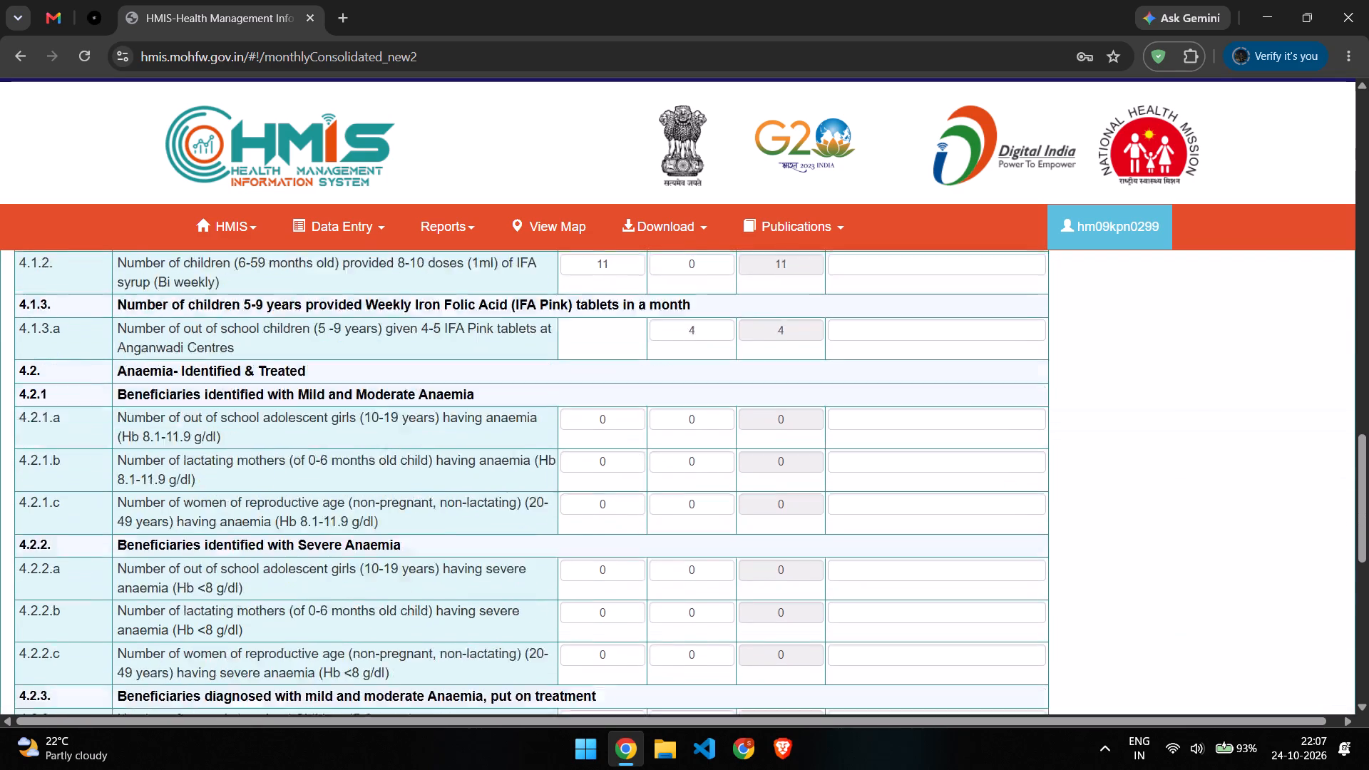
scroll(641, 456, "up", 3)
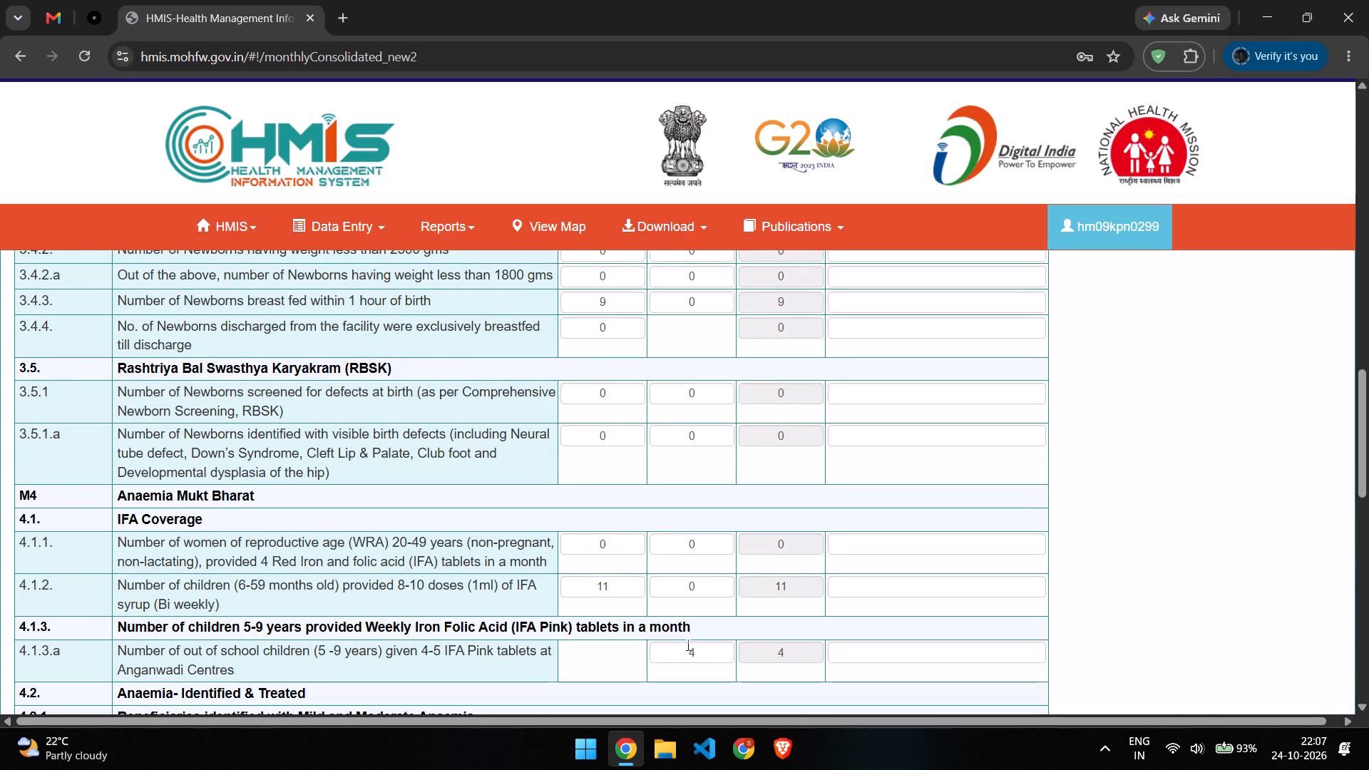
left_click_drag(694, 649, 670, 652)
key("0")
left_click_drag(605, 584, 596, 585)
left_click_drag(625, 593, 581, 586)
key("0")
Change the outreach counts for Live Birth - Male (3.1.1.a) and Live Birth - Female (3.1.1.b) to 0.
scroll(657, 589, "down", 6)
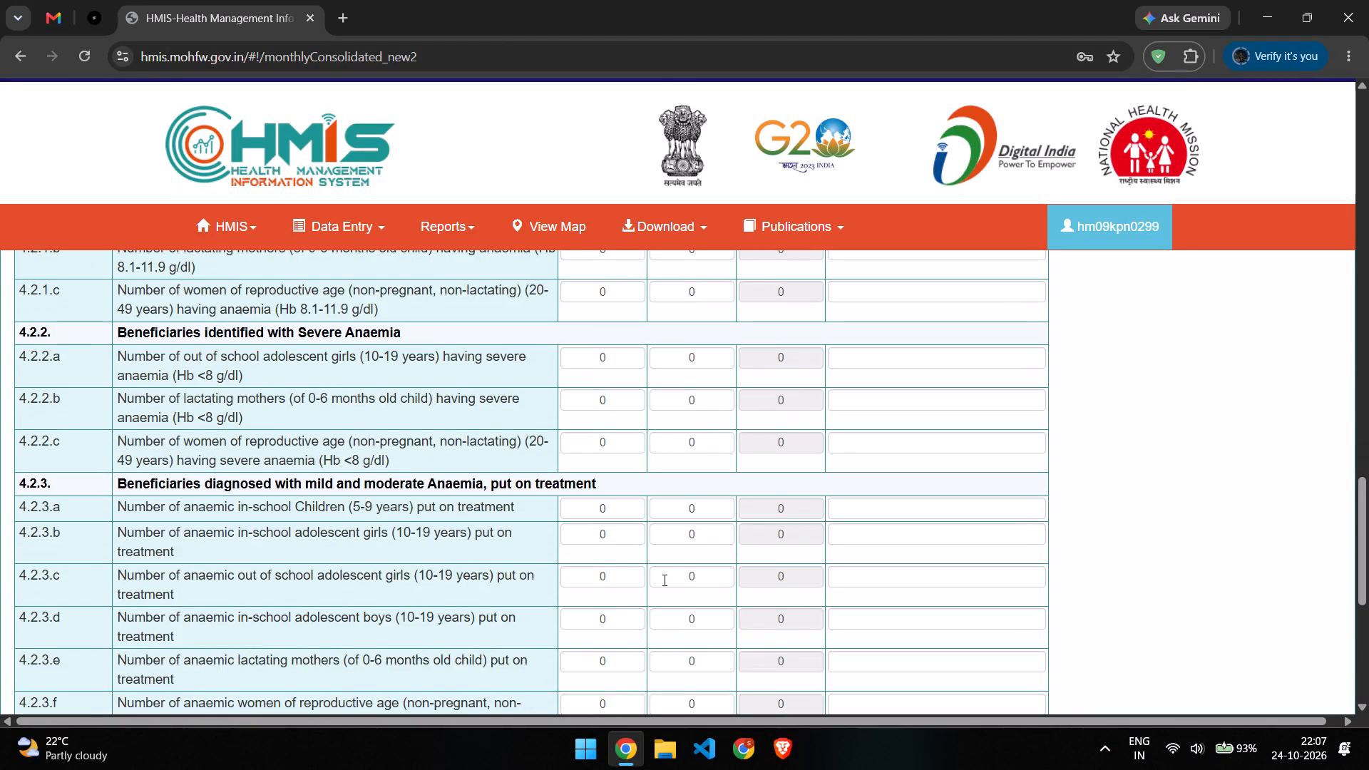
scroll(666, 581, "down", 3)
scroll(667, 581, "up", 14)
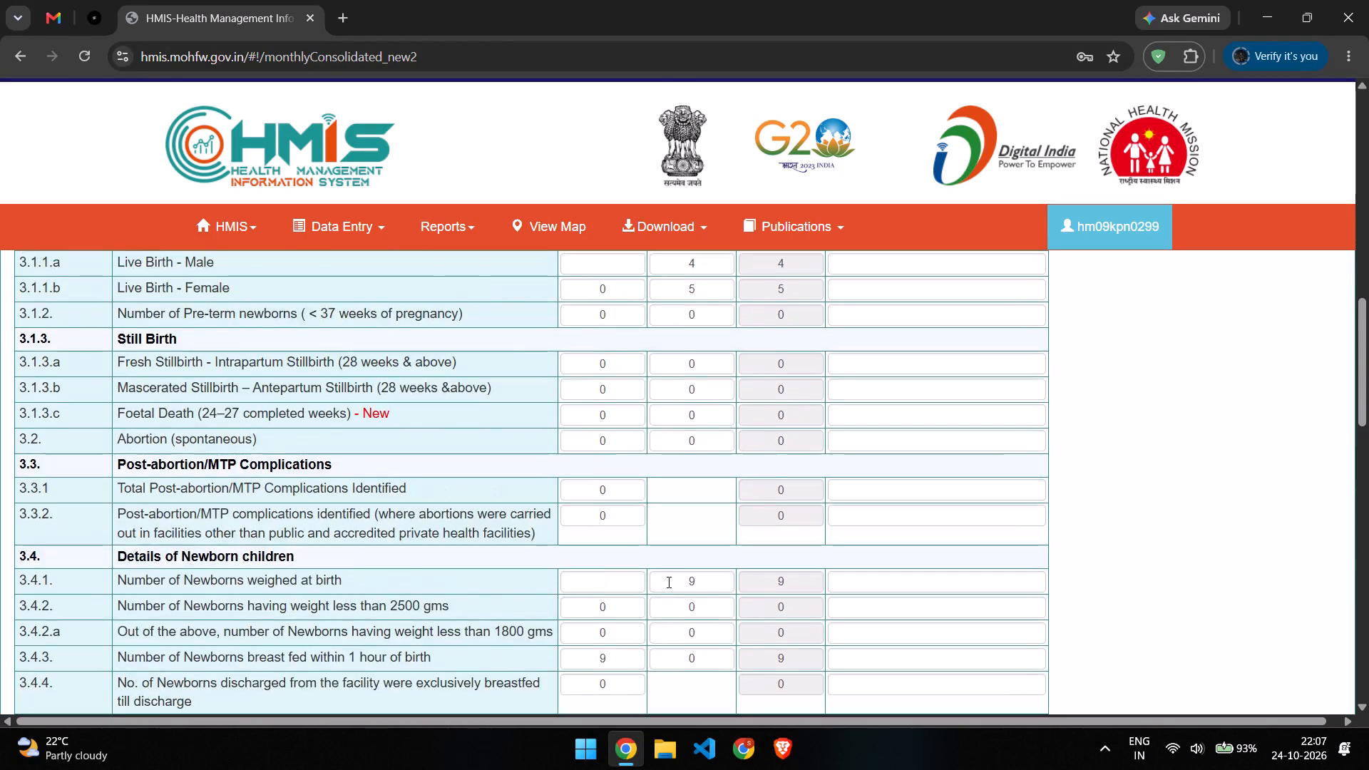
scroll(667, 582, "up", 2)
left_click_drag(709, 552, 649, 556)
key("0")
left_click_drag(700, 535, 649, 532)
key("0")
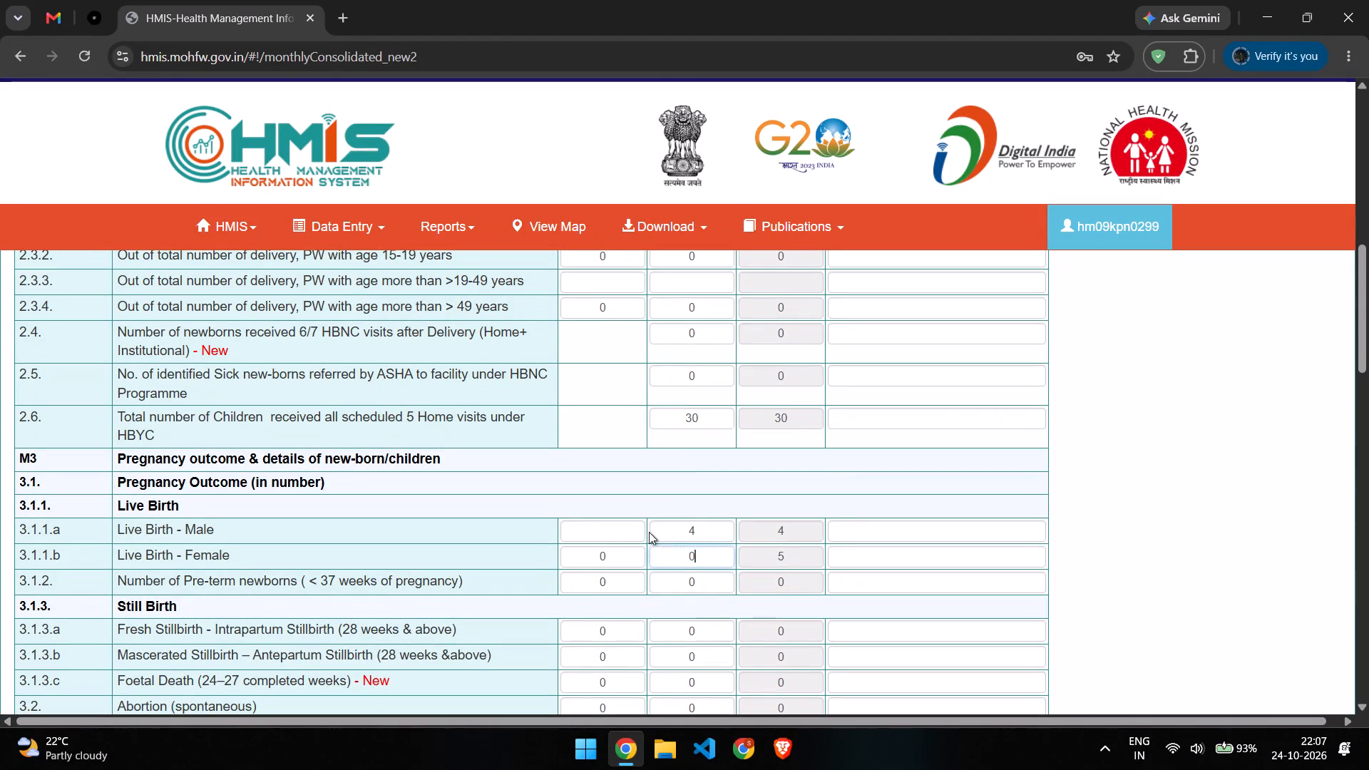
left_click_drag(649, 532, 633, 531)
left_click(713, 526)
left_click(705, 526)
left_click(697, 555)
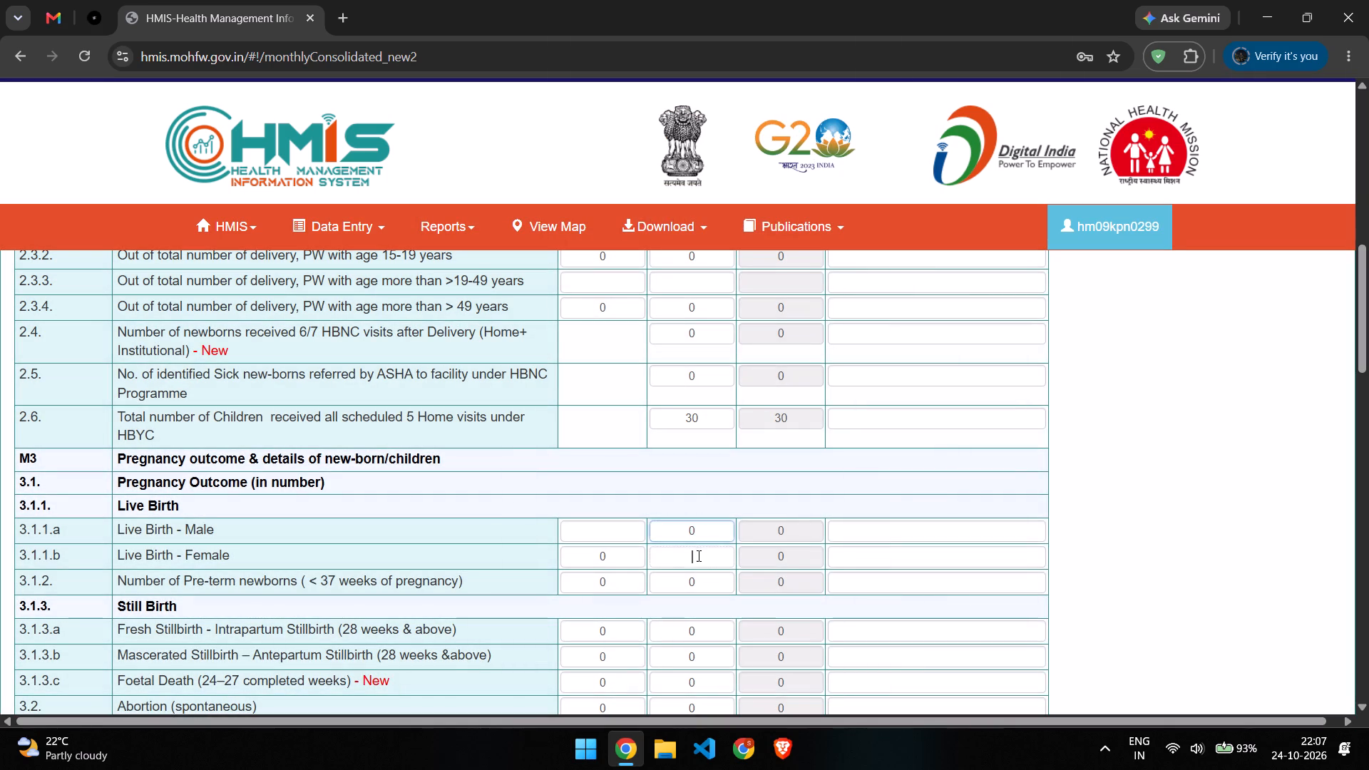
key("0")
Enter 0 for in-facility Live Birth - Male (3.1.1.a) and re-enter 0 for outreach Live Birth - Female (3.1.1.b).
left_click(615, 530)
key("0")
left_click(626, 528)
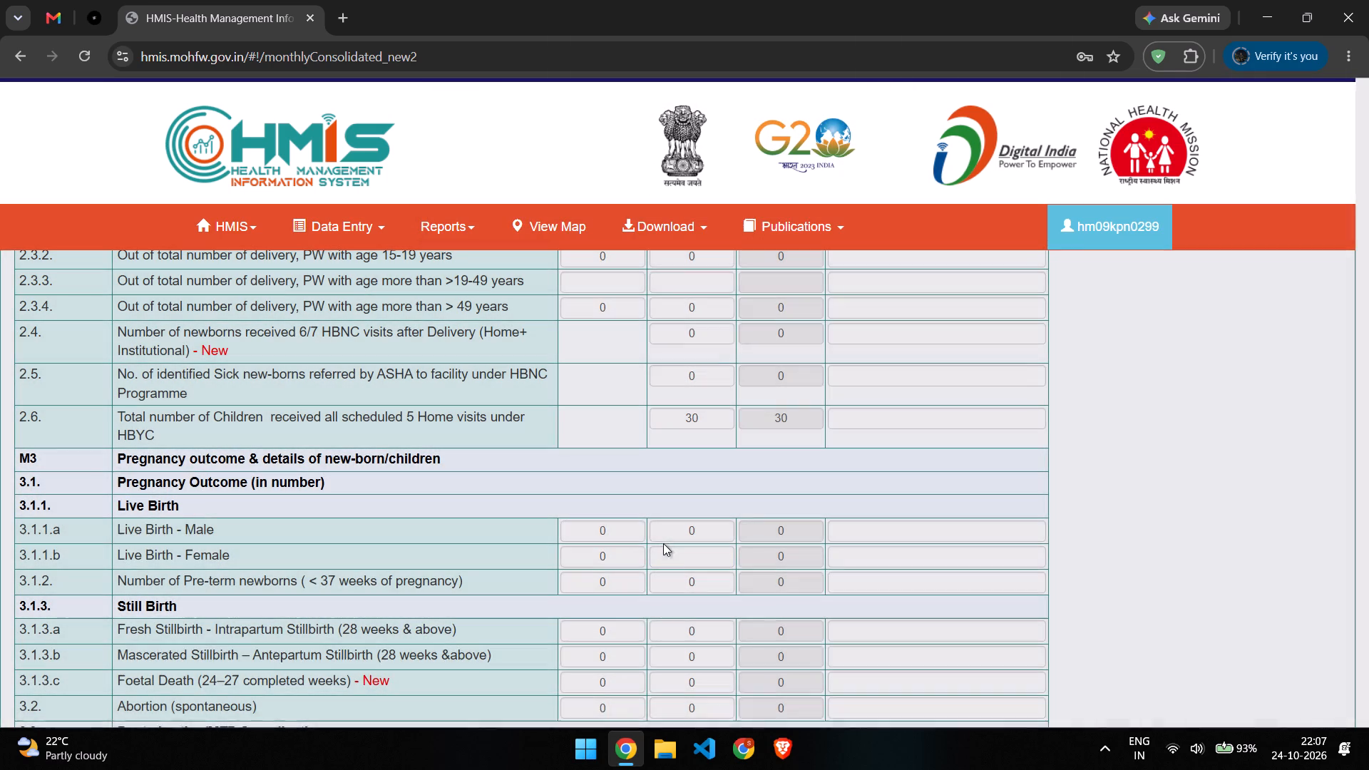
left_click(677, 558)
key("0")
Set the outreach count of children who received all 5 scheduled HBYC home visits (2.6) to 0.
scroll(687, 543, "up", 2)
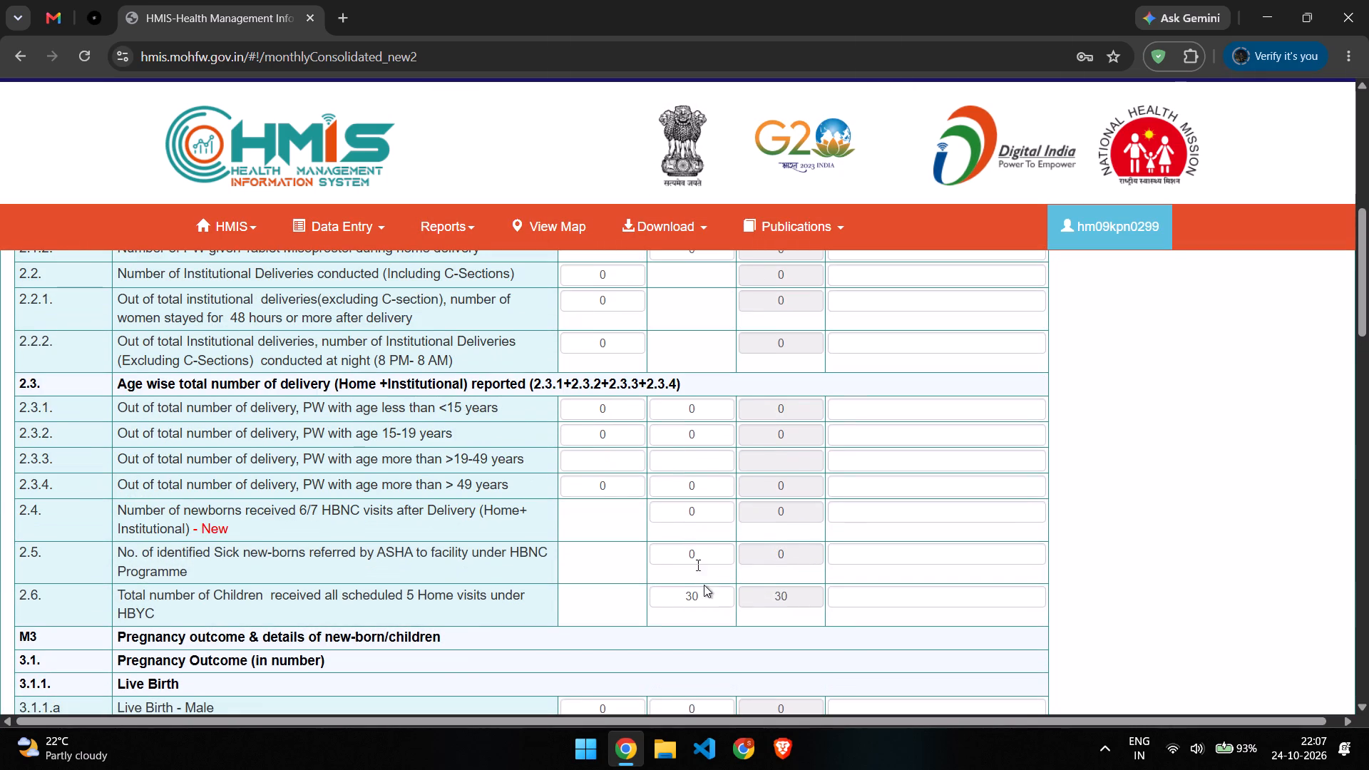
left_click_drag(707, 589, 671, 590)
left_click(707, 588)
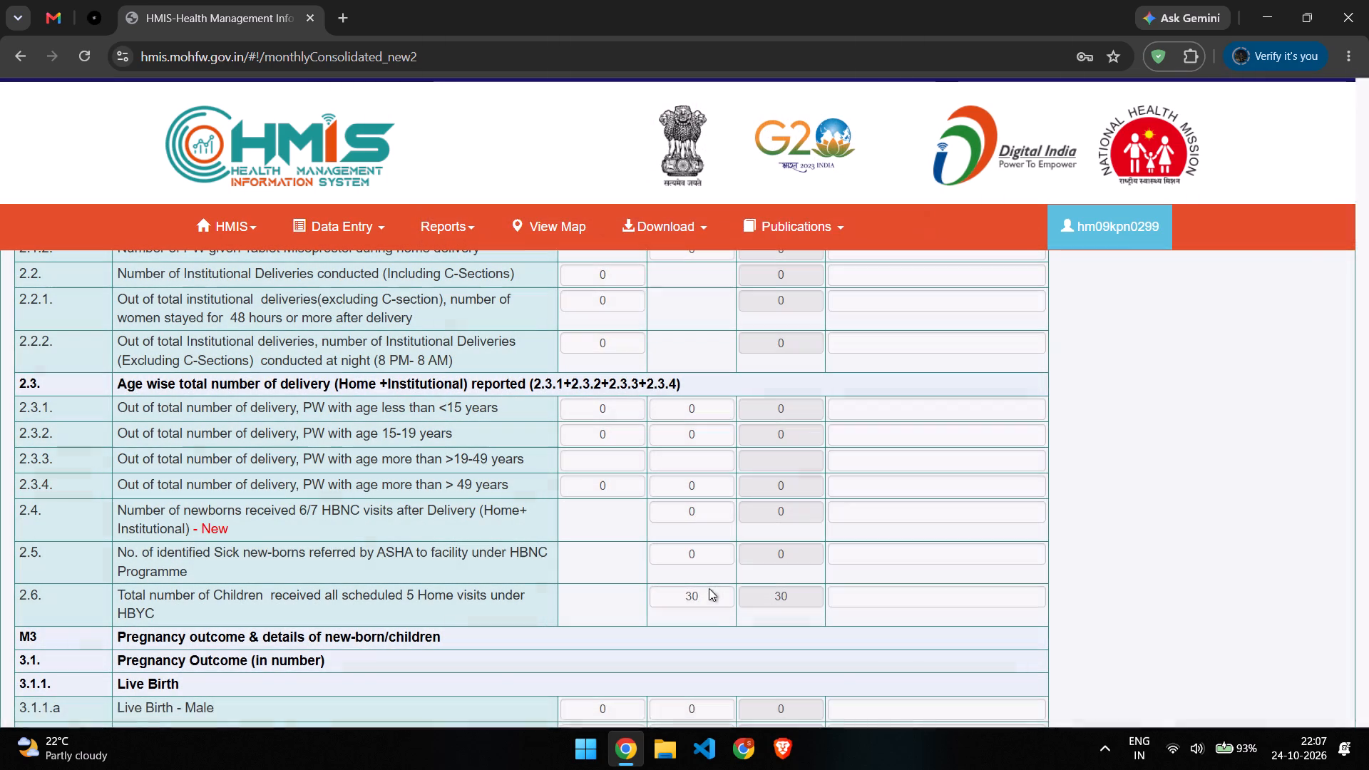
left_click_drag(709, 588, 673, 590)
key("0")
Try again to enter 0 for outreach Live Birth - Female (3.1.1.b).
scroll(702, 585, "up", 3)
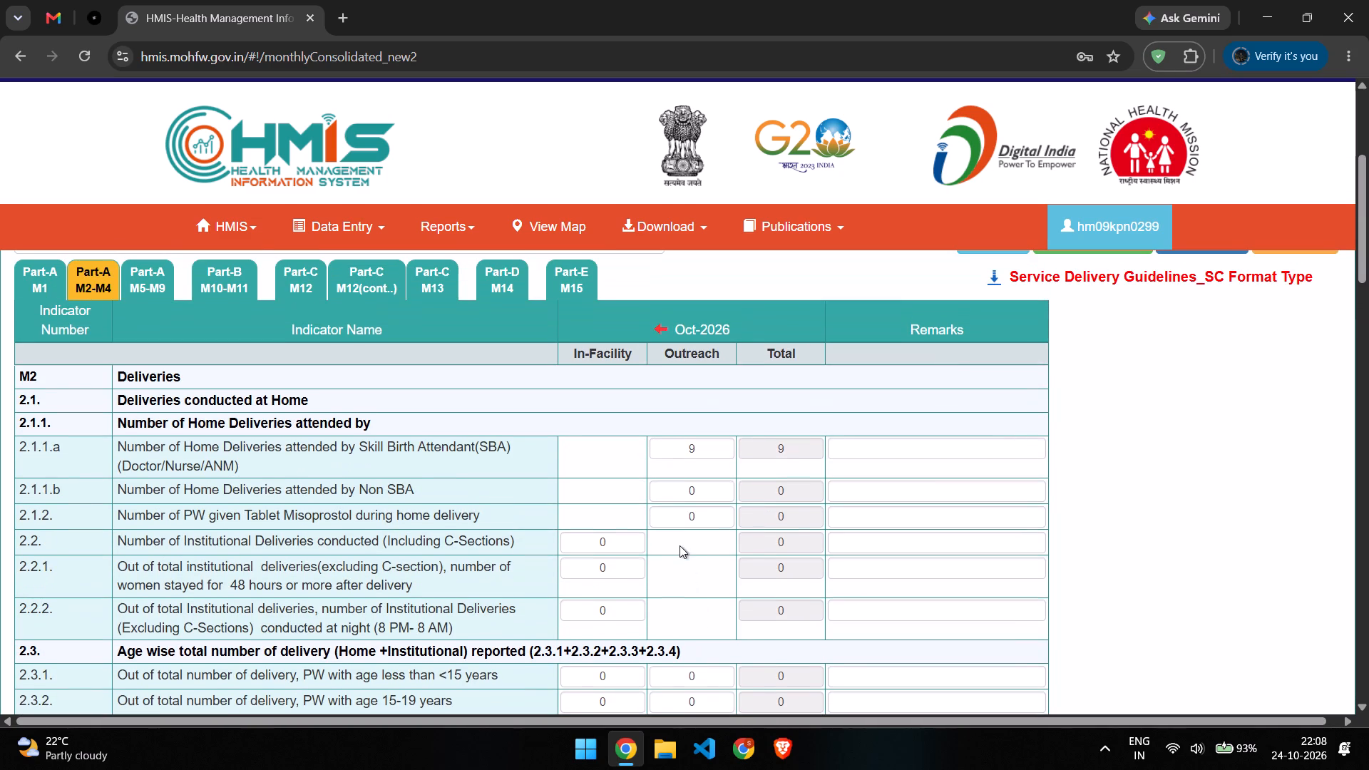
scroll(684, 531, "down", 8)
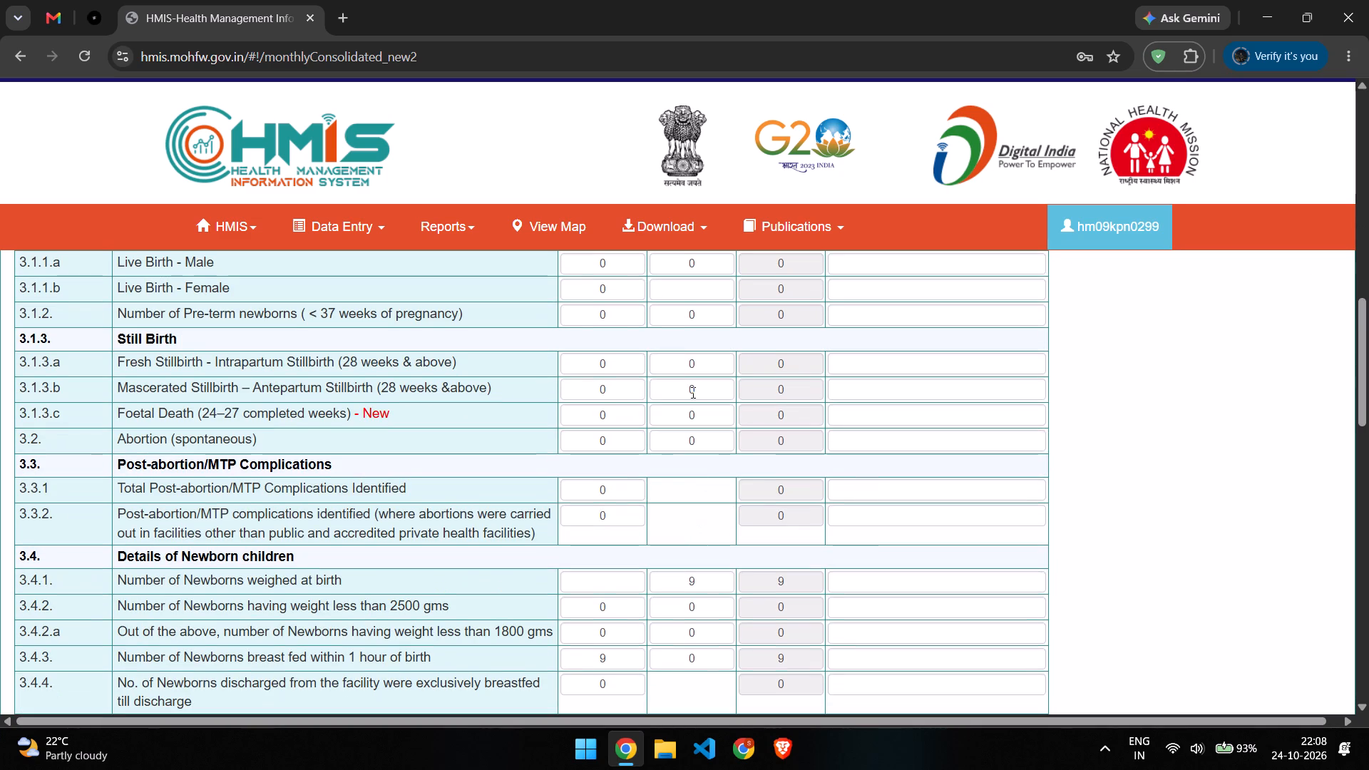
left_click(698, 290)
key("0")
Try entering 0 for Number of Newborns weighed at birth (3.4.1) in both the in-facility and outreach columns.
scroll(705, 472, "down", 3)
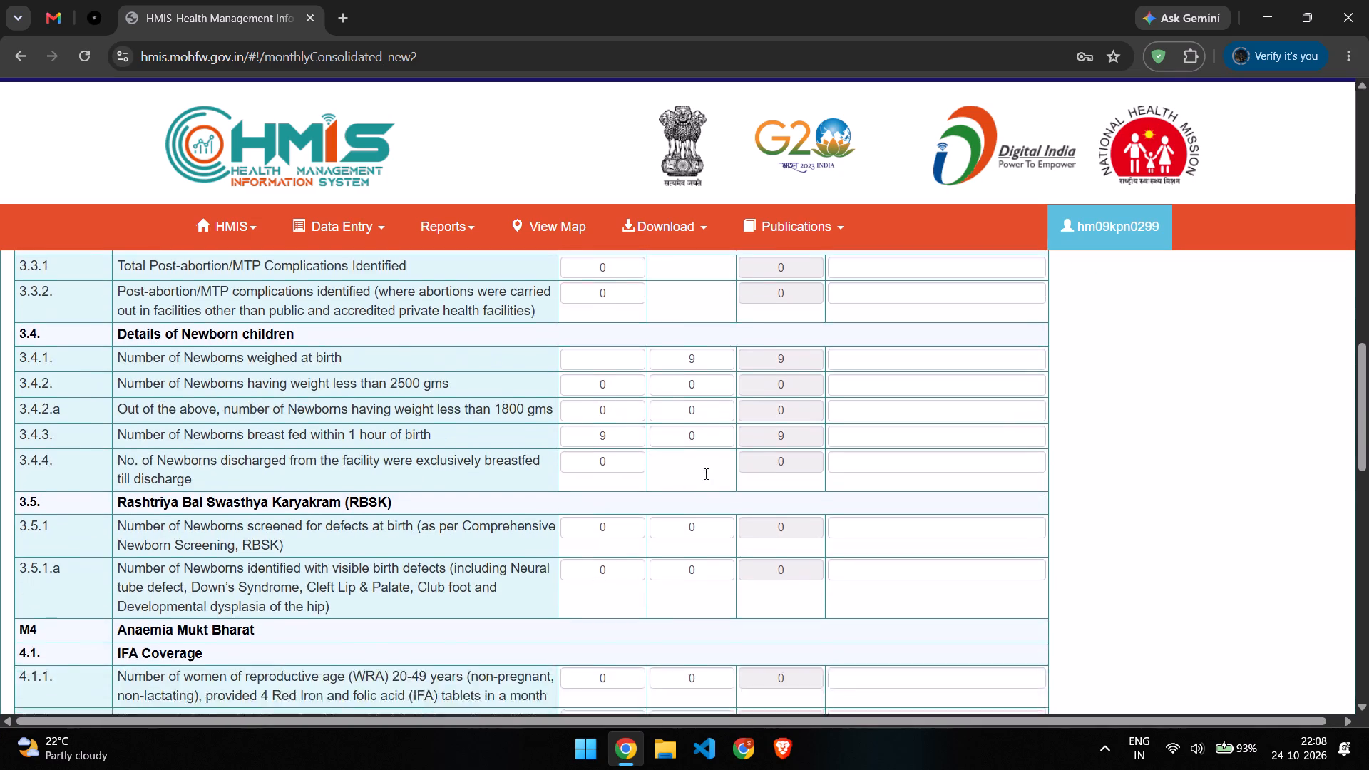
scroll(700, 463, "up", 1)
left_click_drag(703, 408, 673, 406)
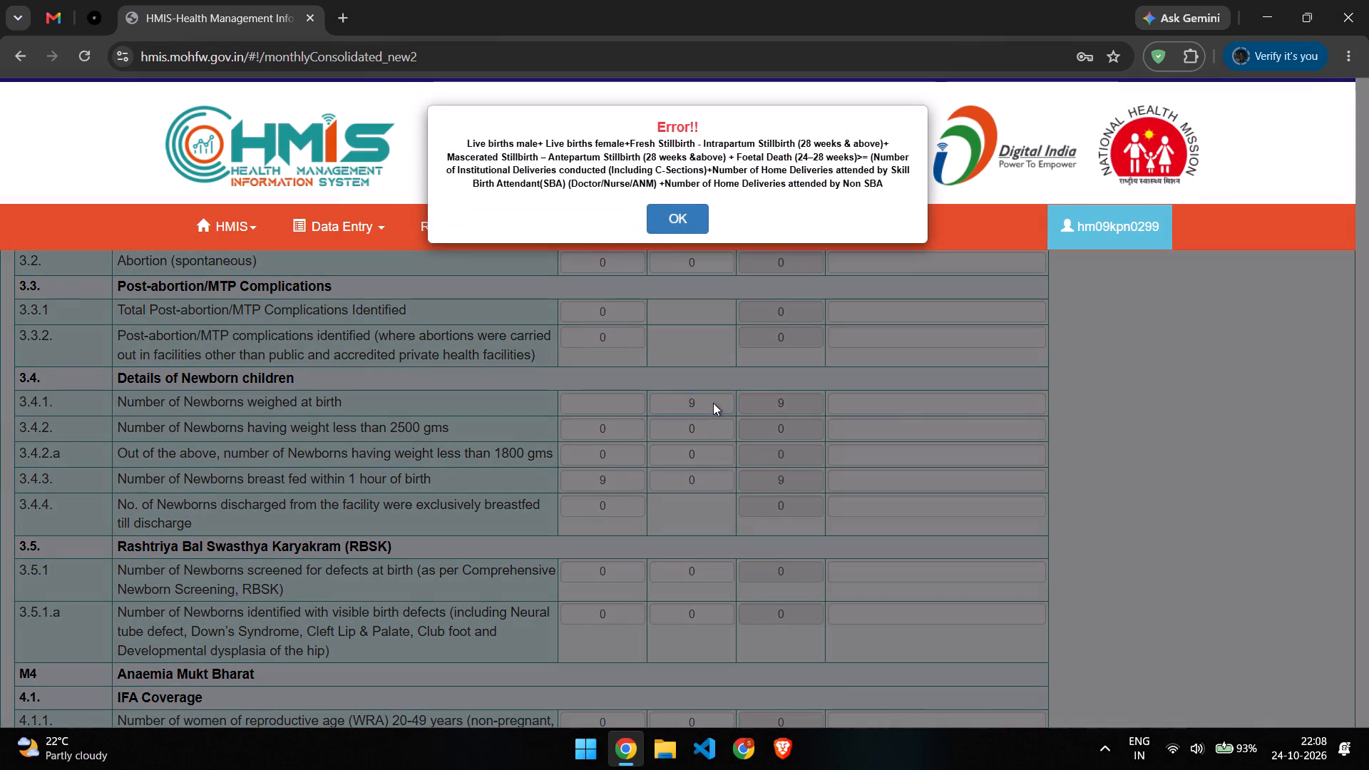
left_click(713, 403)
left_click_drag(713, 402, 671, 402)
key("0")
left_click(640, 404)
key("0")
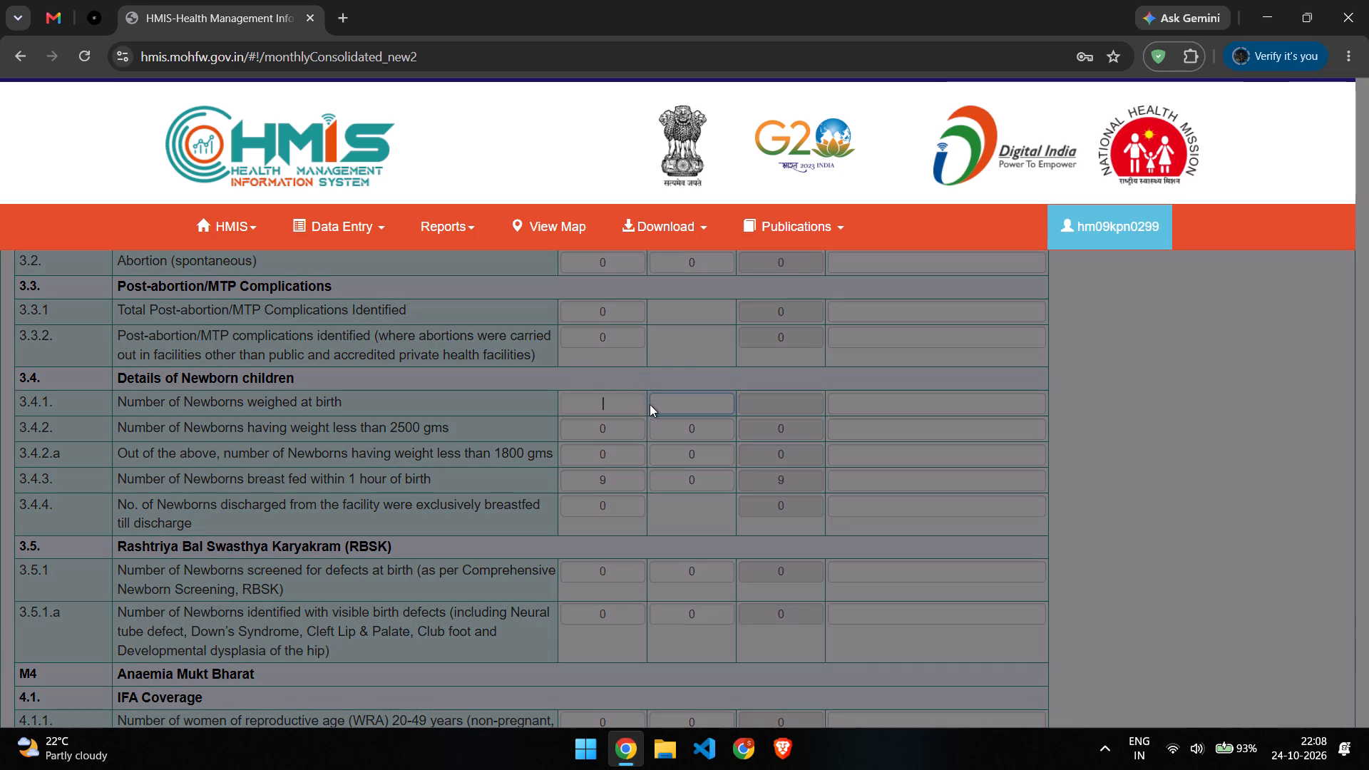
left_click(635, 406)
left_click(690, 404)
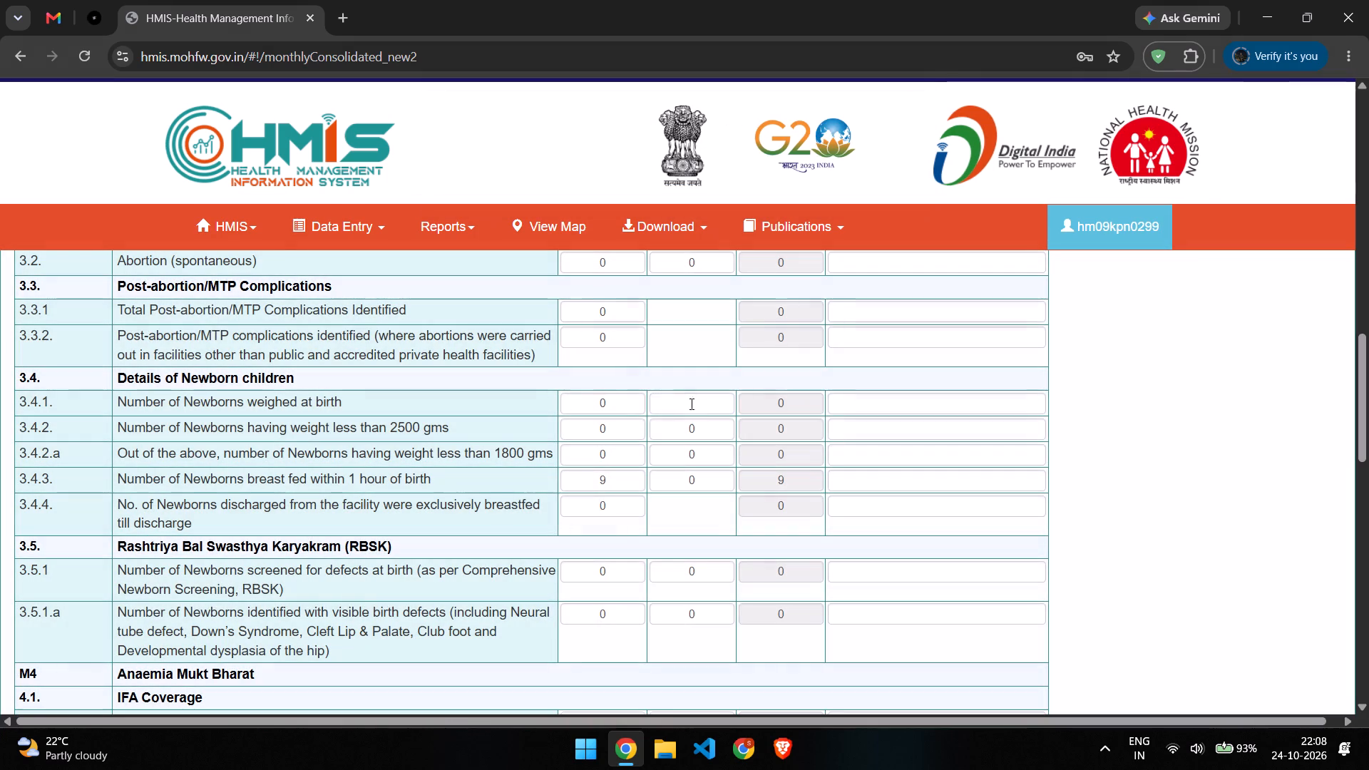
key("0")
Fill the blank outreach Live Birth - Female (3.1.1.b) count with 0.
scroll(690, 404, "up", 3)
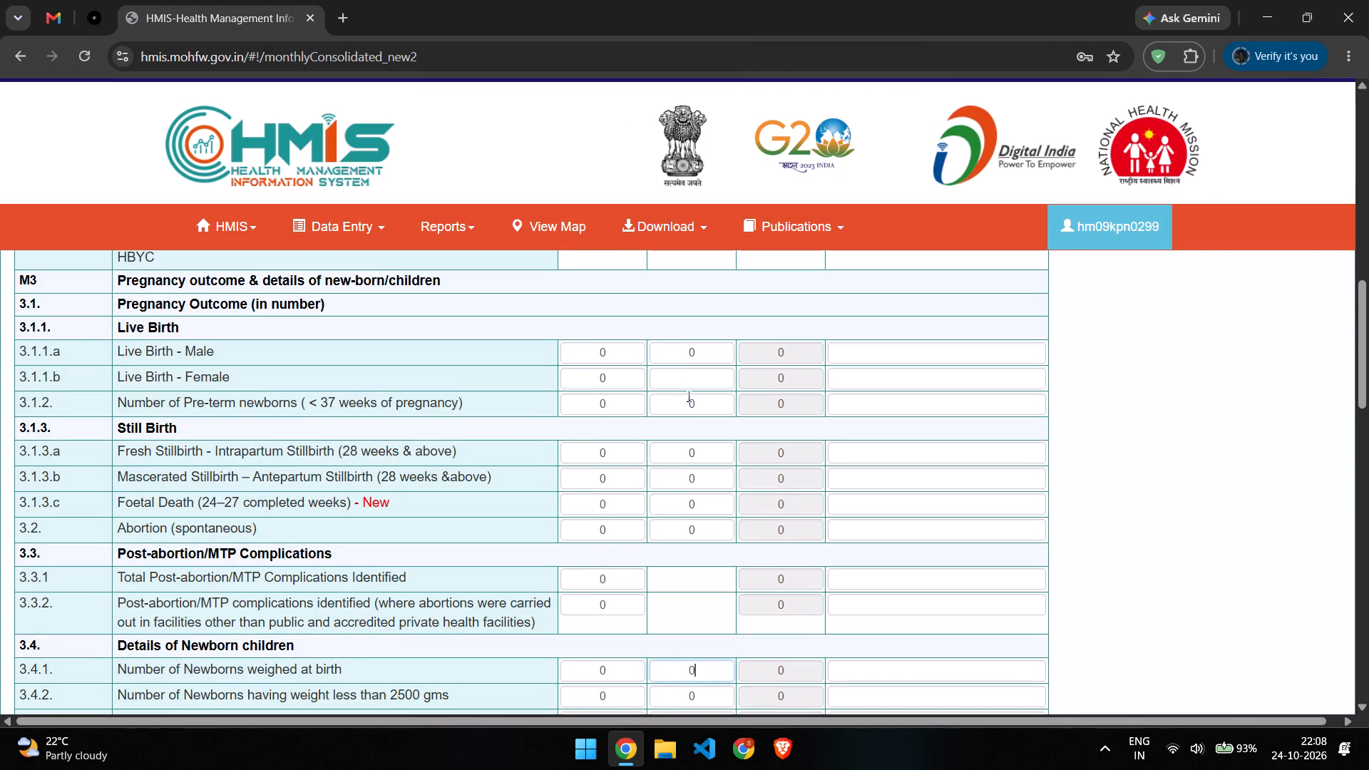
left_click(693, 379)
key("0")
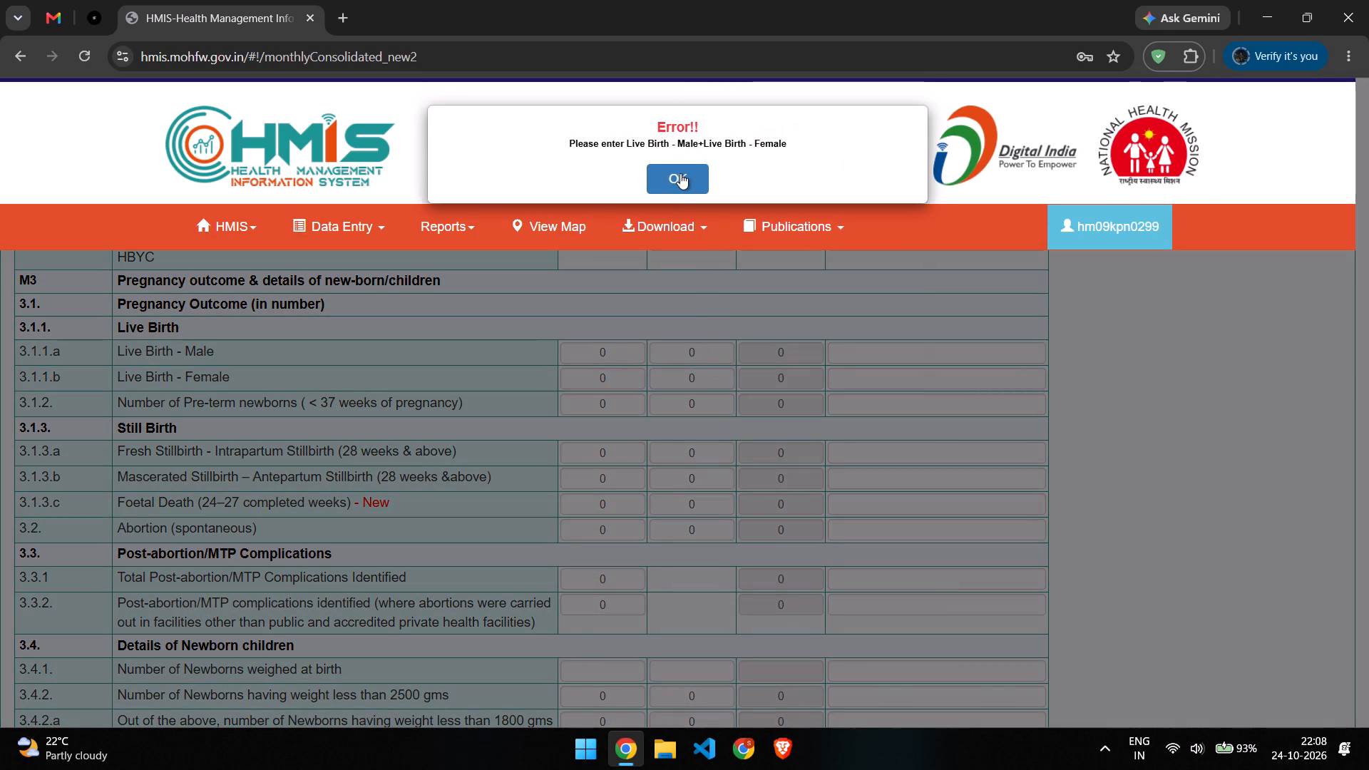
left_click(680, 172)
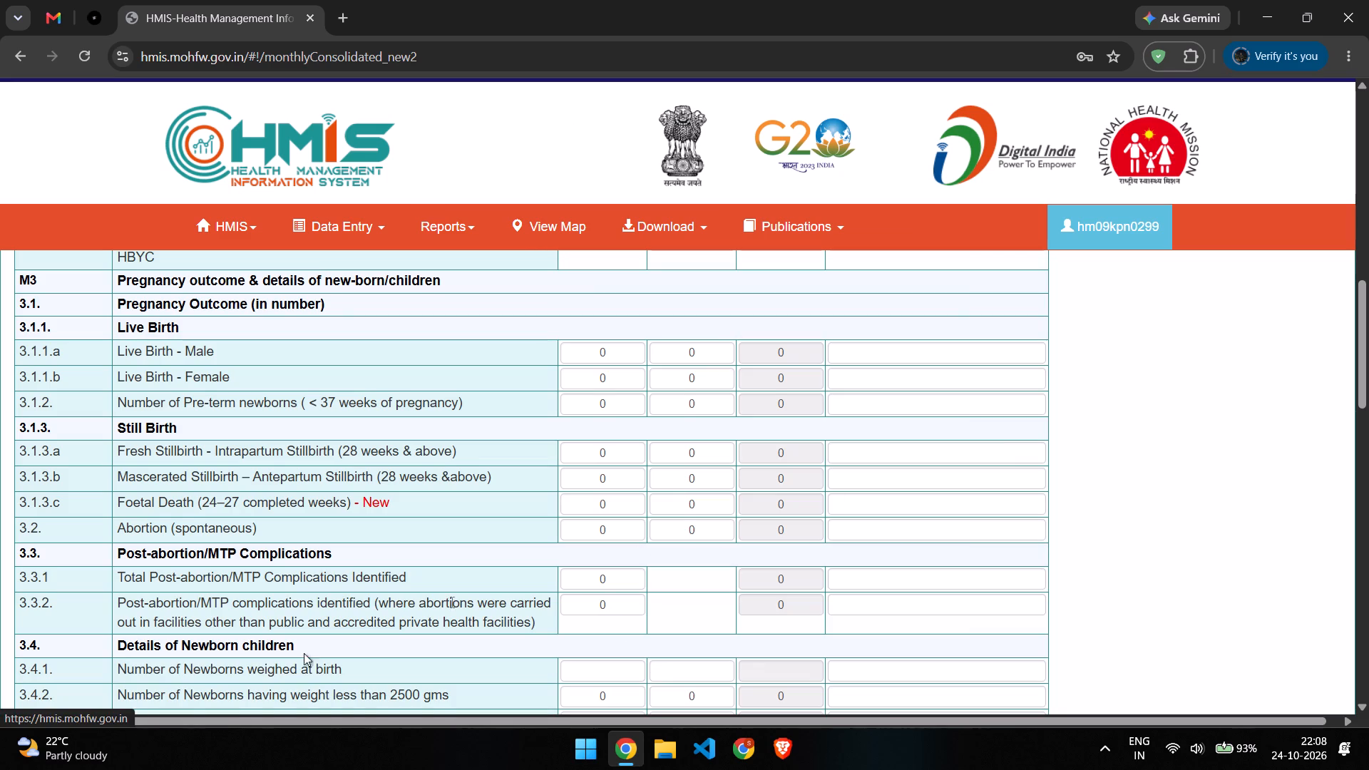
Enter 0 in-facility and 0 outreach for deliveries of women aged more than 19-49 years (2.3.3).
scroll(335, 616, "up", 6)
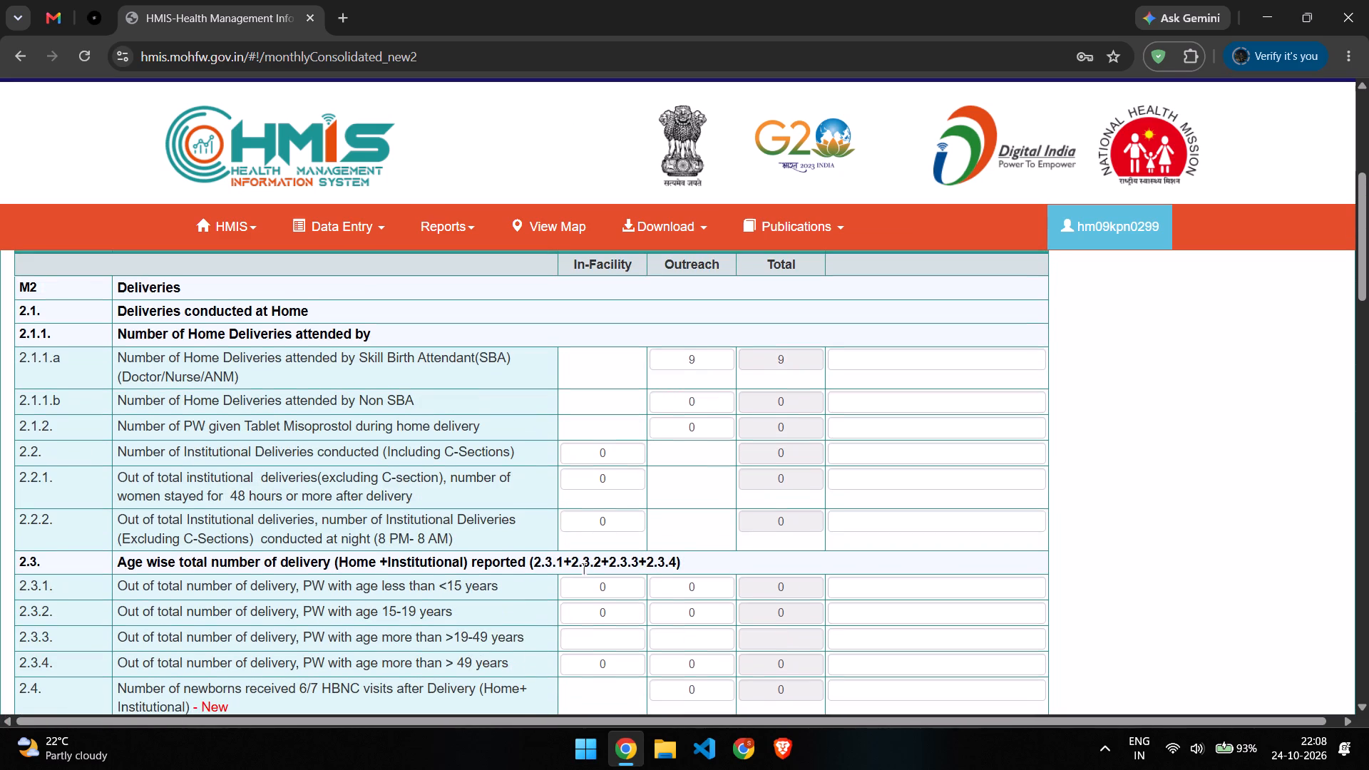
scroll(592, 558, "up", 2)
scroll(593, 556, "down", 4)
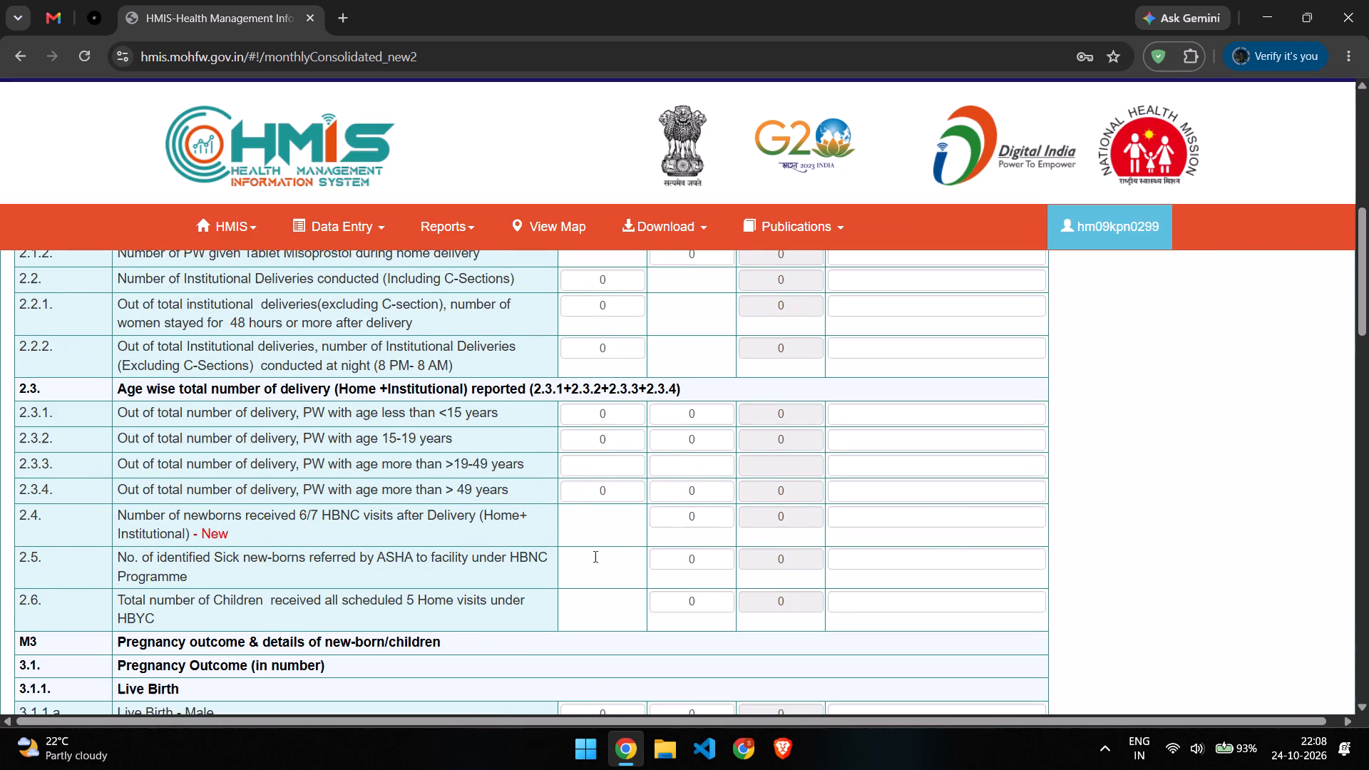
left_click(614, 467)
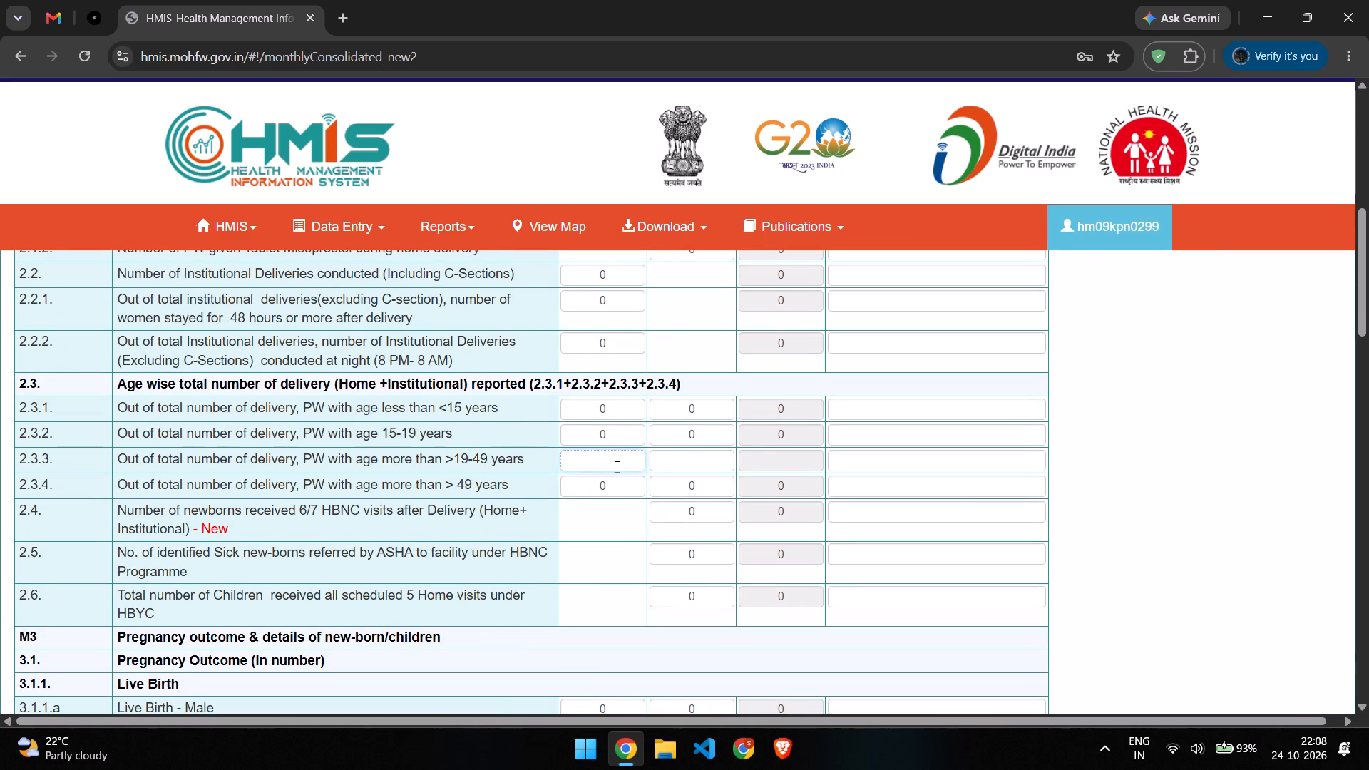
key("0")
left_click(676, 469)
key("0")
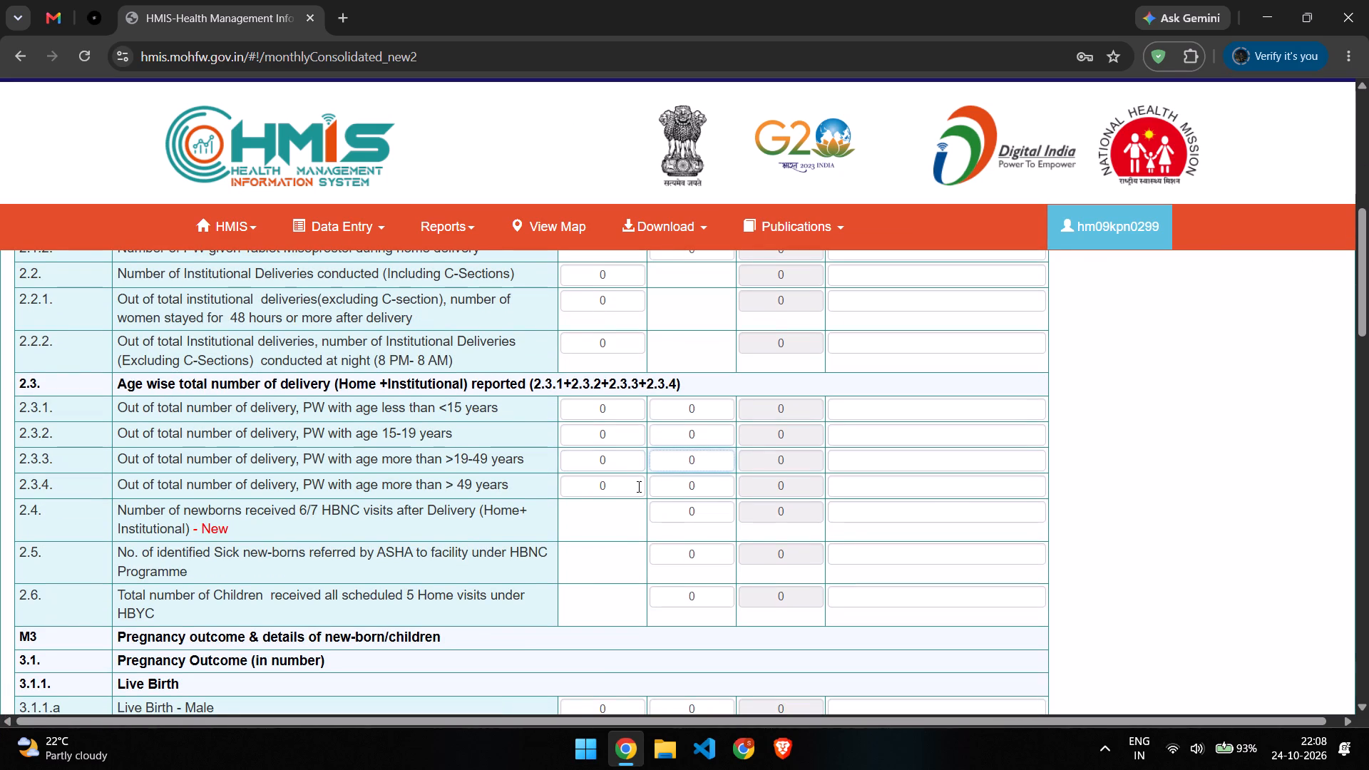
Enter 0 in-facility and 0 outreach for the blank Number of Newborns weighed at birth (3.4.1).
scroll(637, 486, "down", 4)
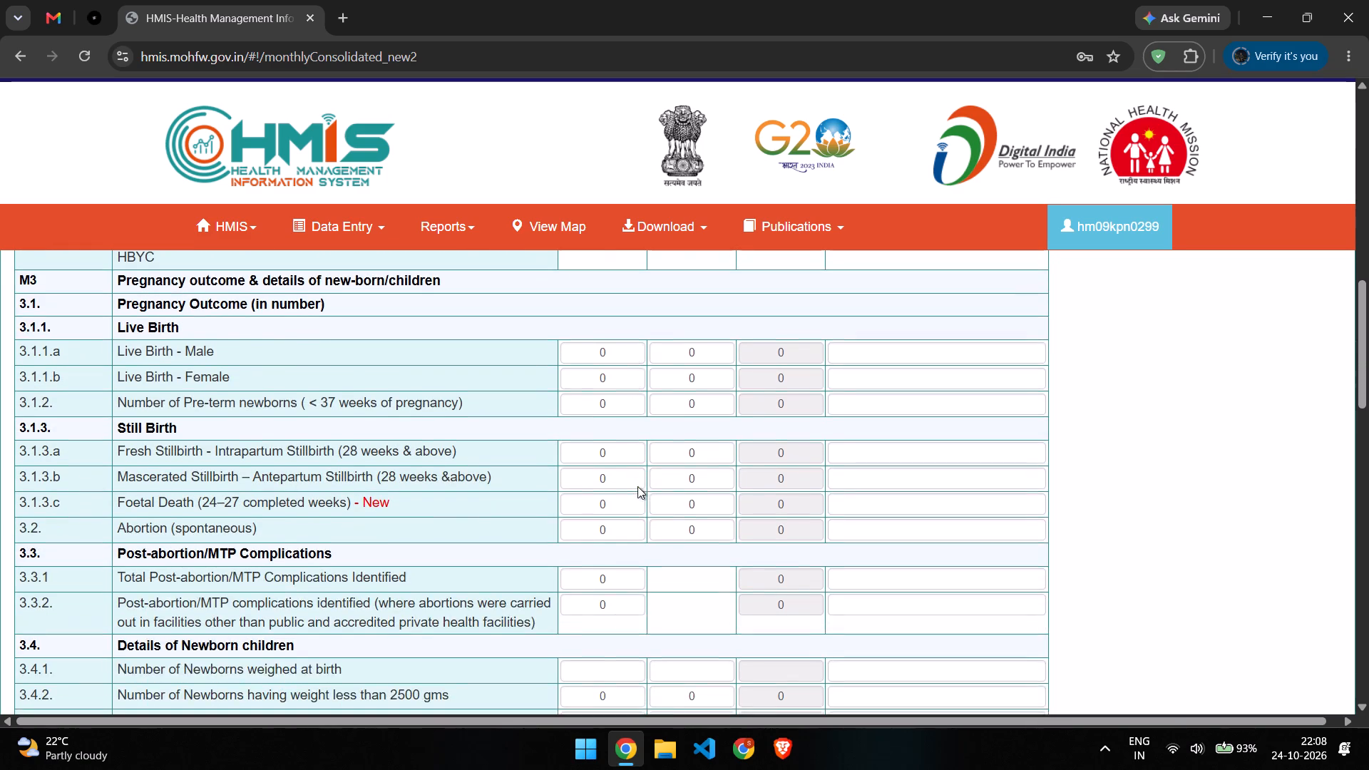
scroll(637, 486, "down", 2)
left_click(630, 490)
key("0")
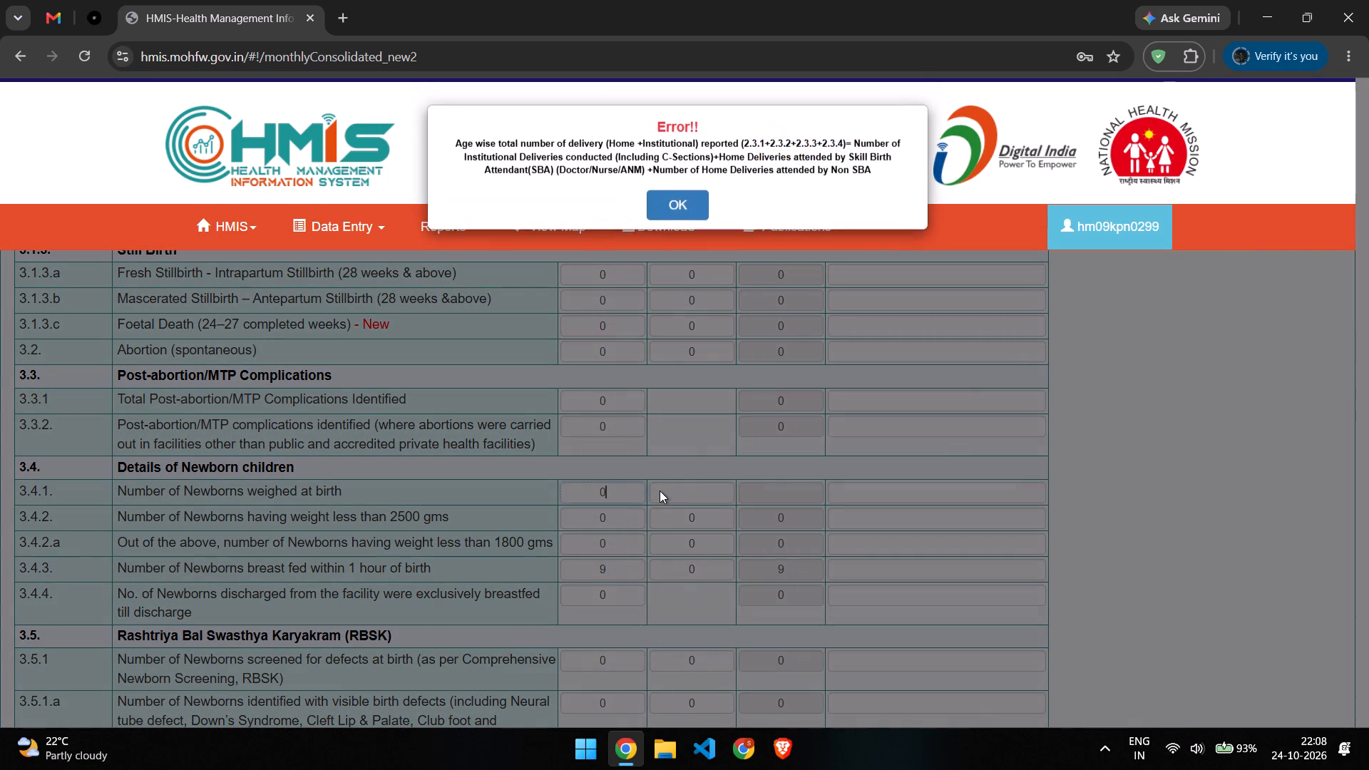
left_click(684, 202)
left_click(672, 486)
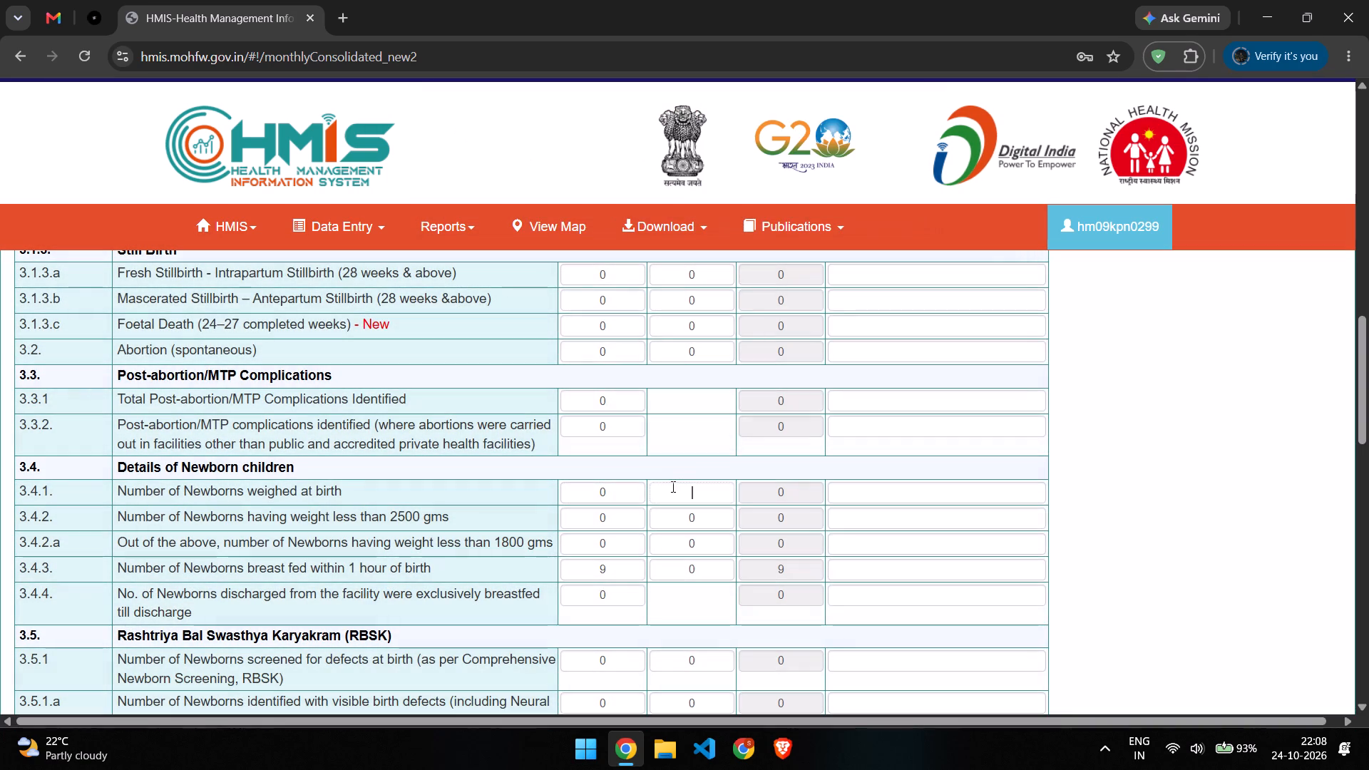
key("0")
Set outreach home deliveries attended by SBA (2.1.1.a) to 0.
scroll(694, 496, "down", 2)
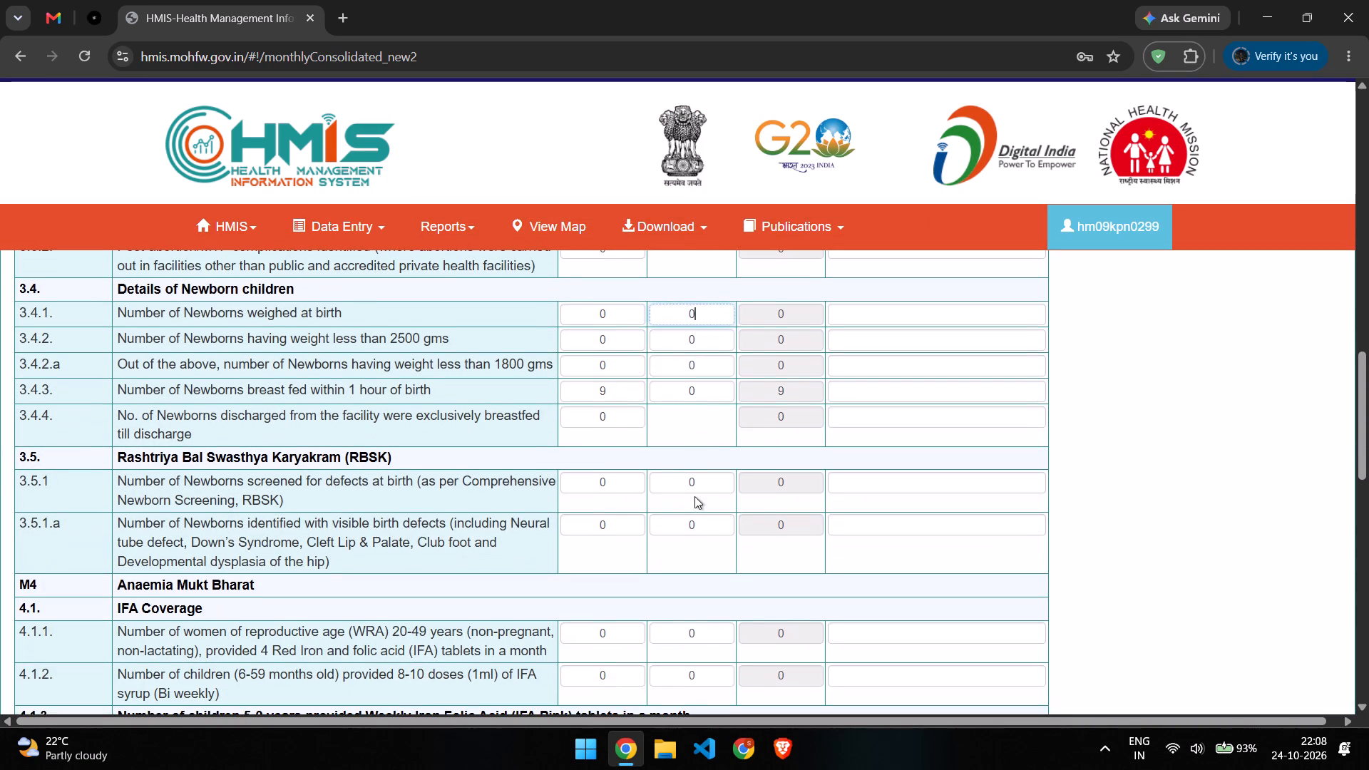
scroll(694, 496, "up", 10)
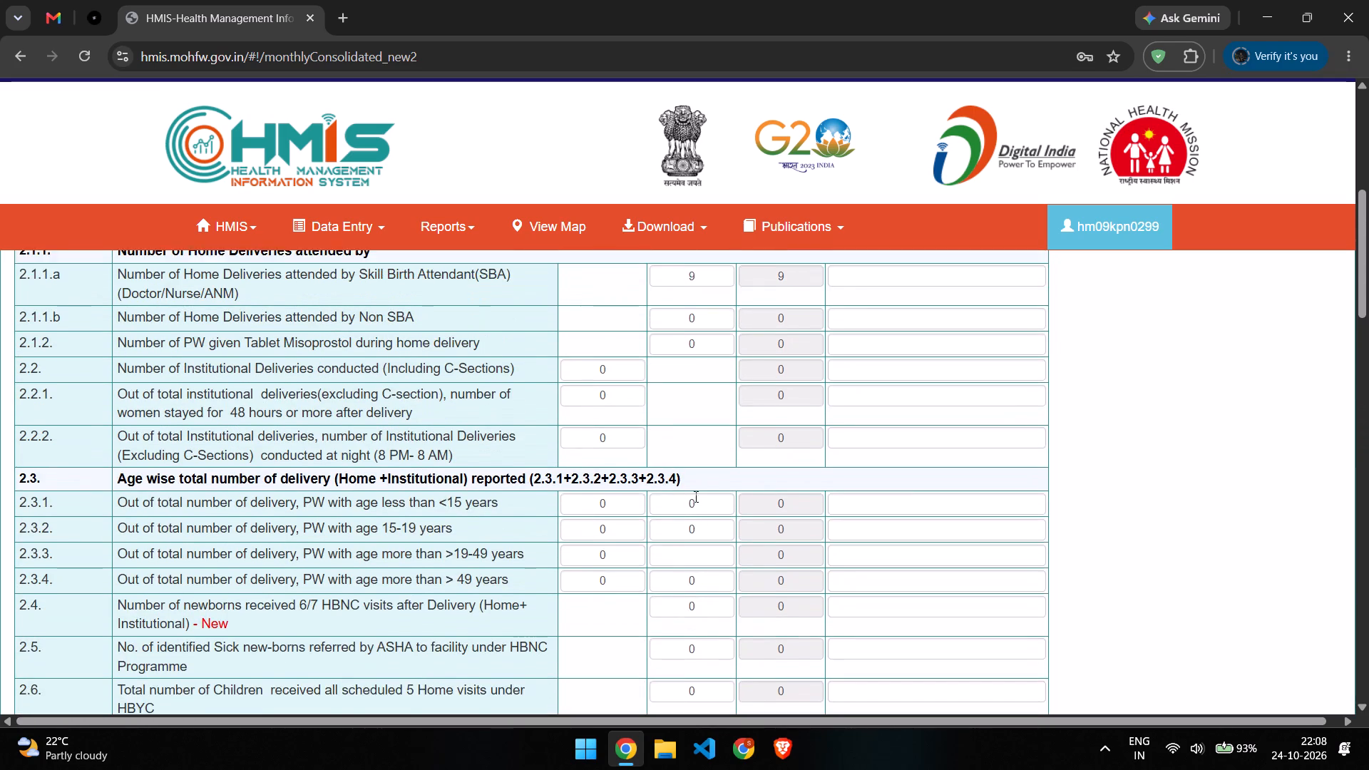
scroll(694, 496, "up", 1)
left_click_drag(717, 453, 664, 460)
key("0")
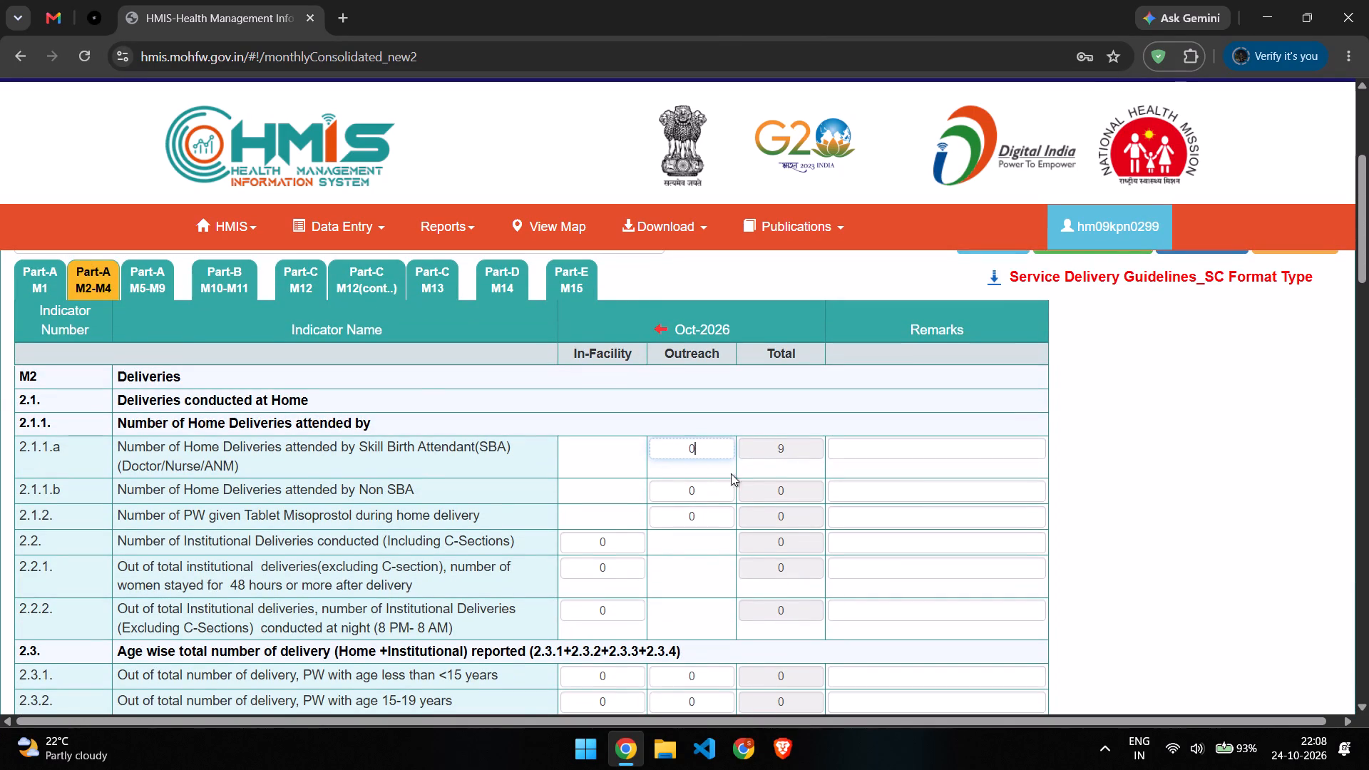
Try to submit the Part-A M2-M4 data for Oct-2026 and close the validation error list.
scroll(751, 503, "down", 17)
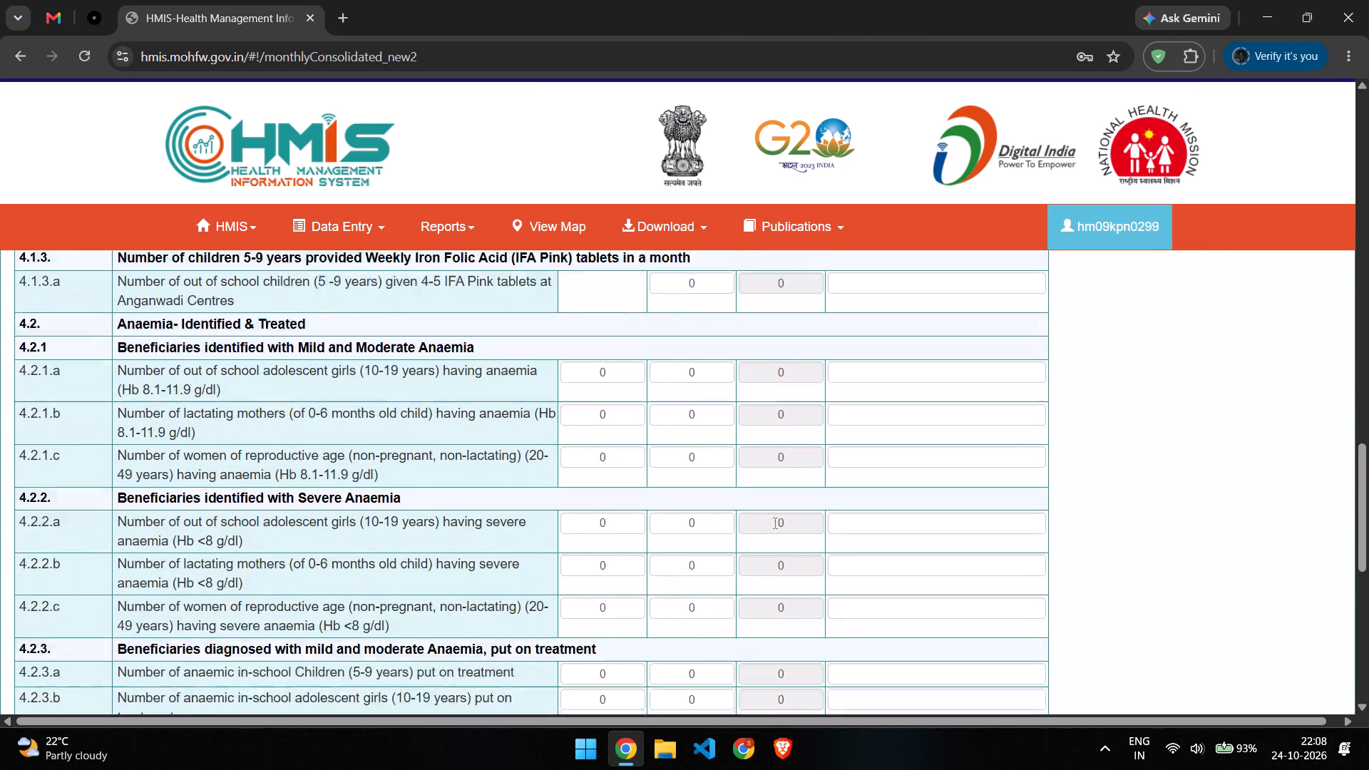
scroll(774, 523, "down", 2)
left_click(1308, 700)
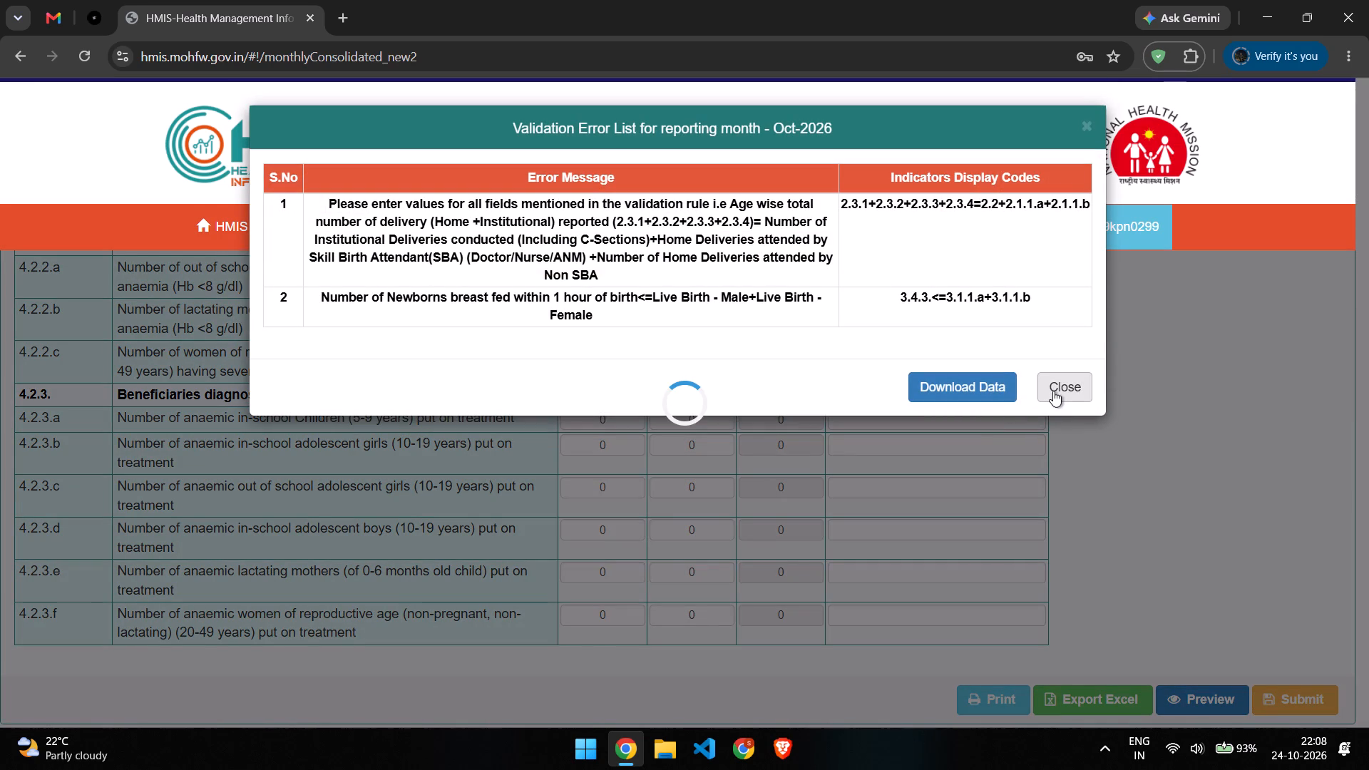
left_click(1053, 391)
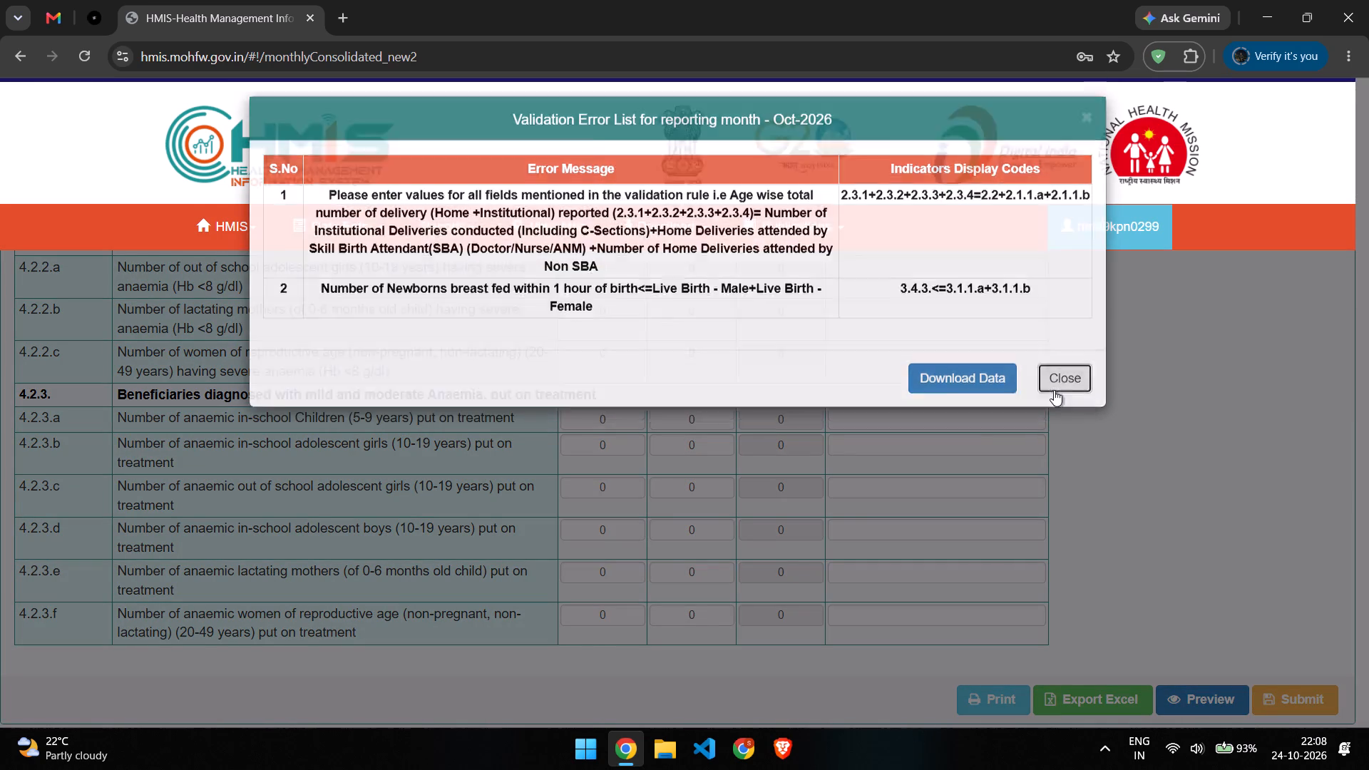
Set the in-facility Number of Newborns breast fed within 1 hour of birth (3.4.3) to 0.
scroll(809, 540, "up", 8)
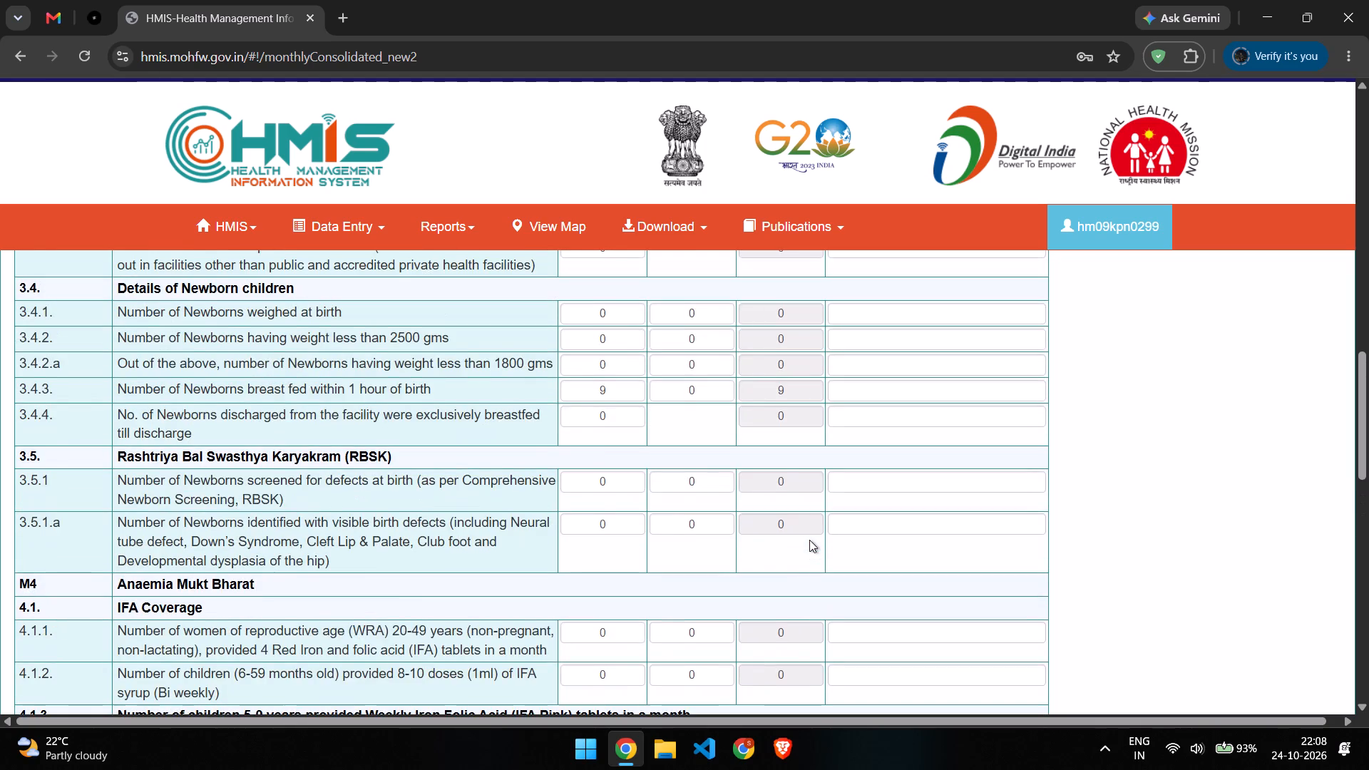
scroll(809, 540, "up", 1)
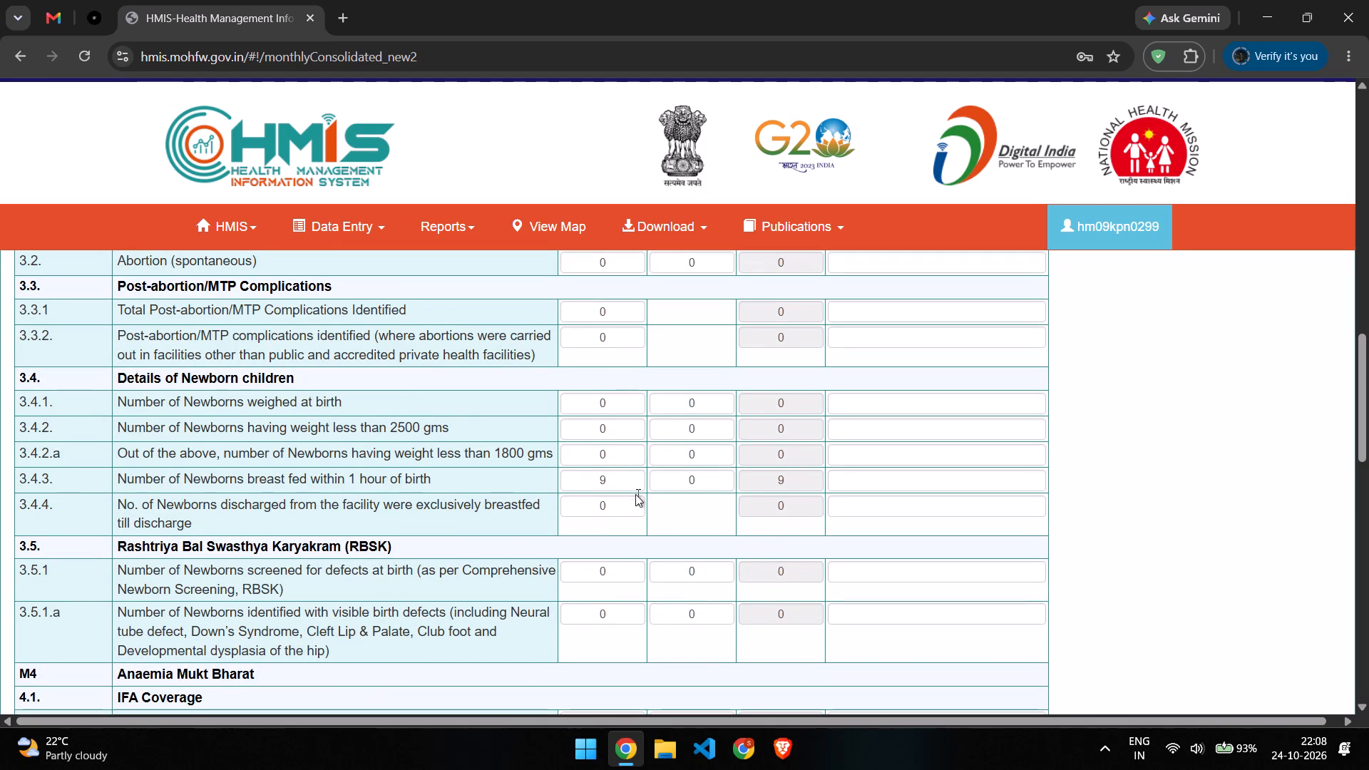
left_click_drag(623, 483, 578, 486)
key("0")
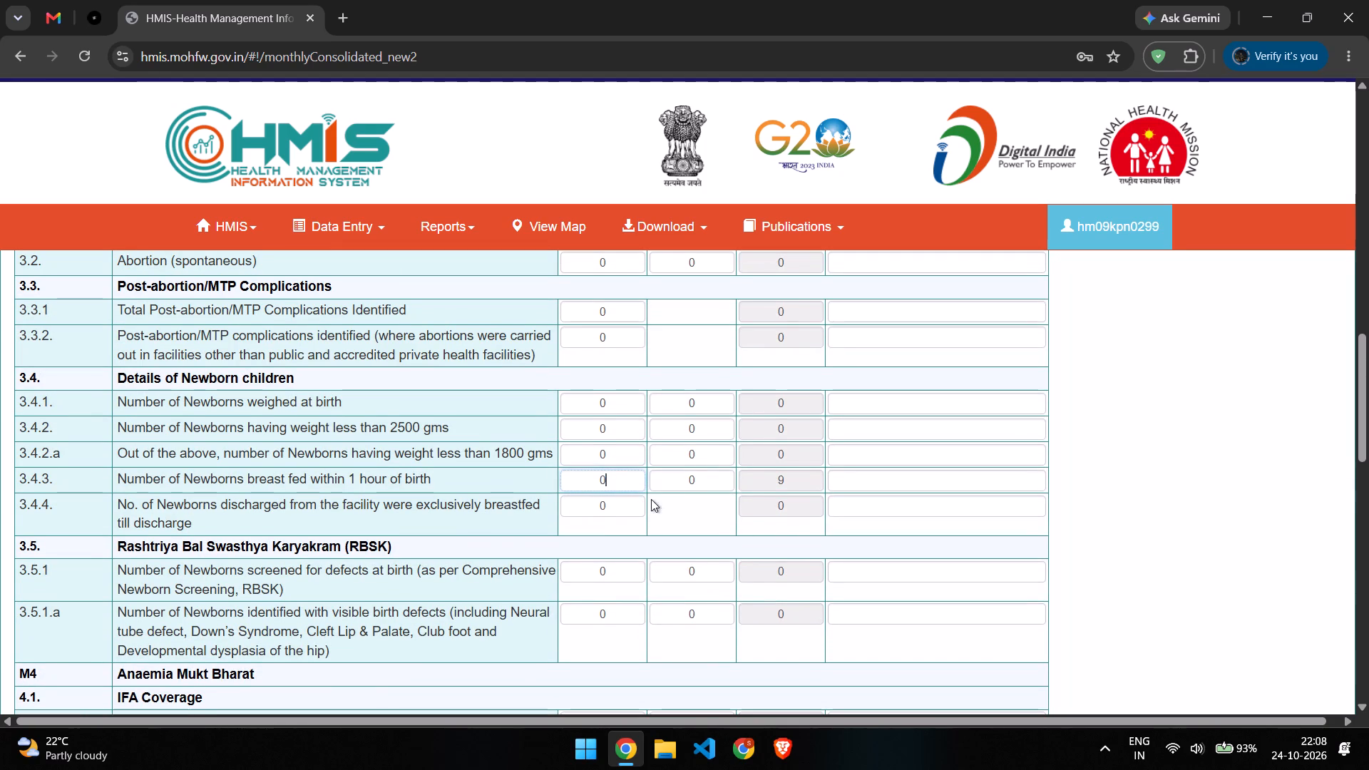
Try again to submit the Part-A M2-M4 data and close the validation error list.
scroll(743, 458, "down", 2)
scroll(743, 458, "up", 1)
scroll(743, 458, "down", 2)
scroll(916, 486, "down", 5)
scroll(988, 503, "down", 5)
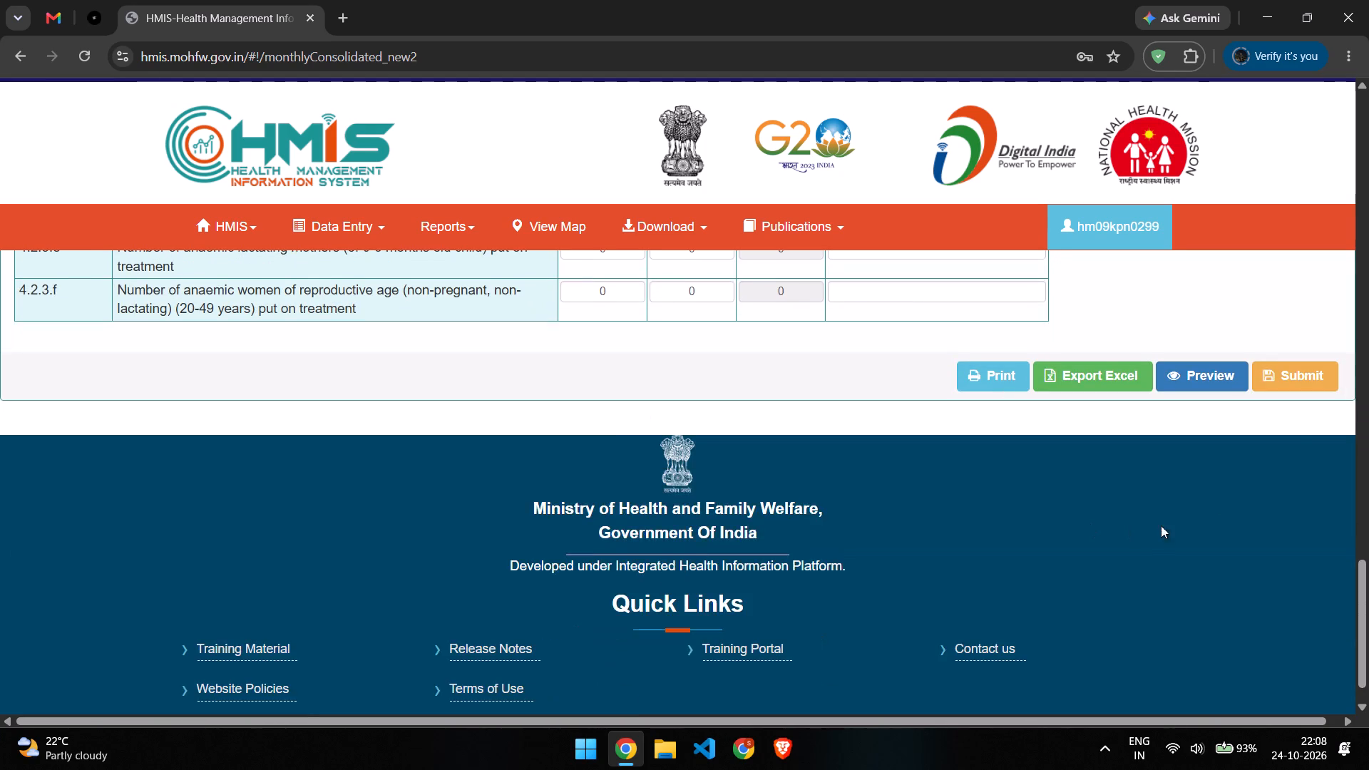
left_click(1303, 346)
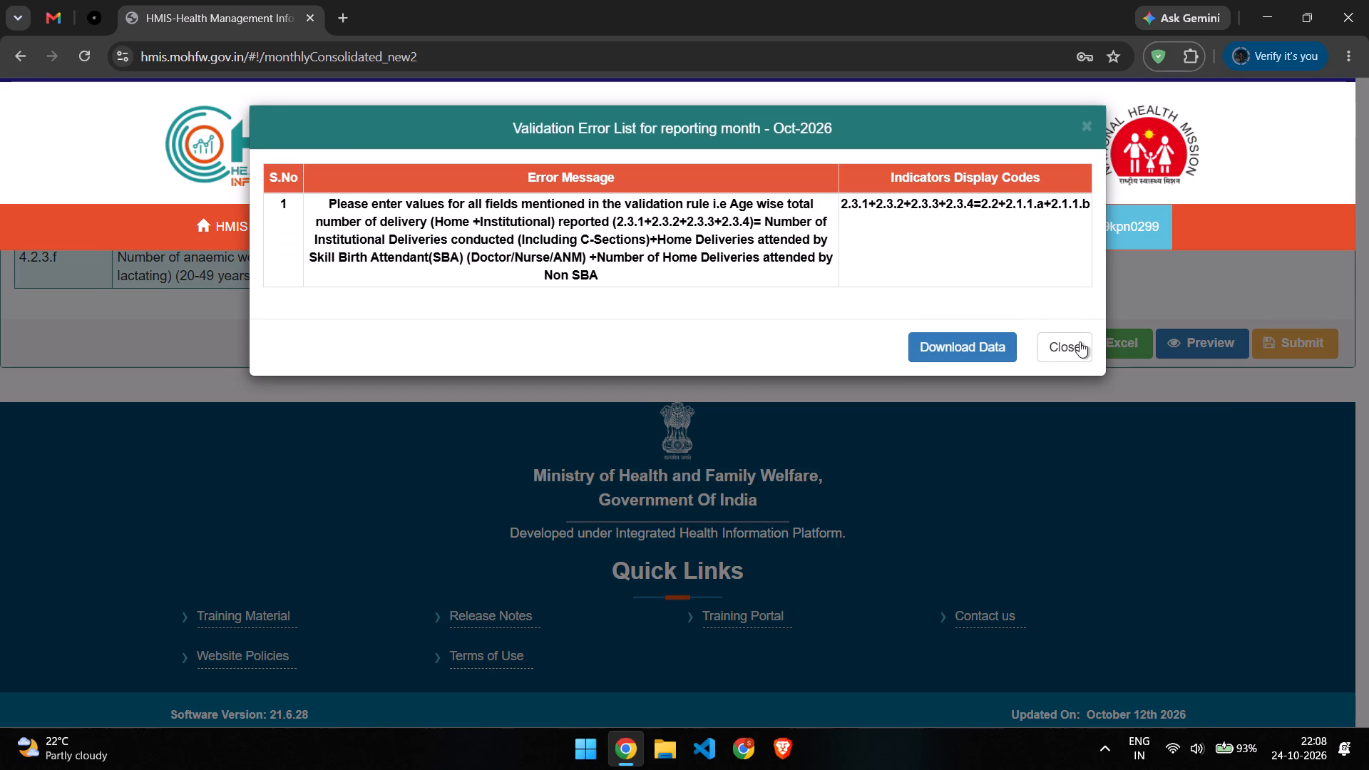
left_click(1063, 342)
Fill the blank outreach count for deliveries of women aged more than 19-49 years (2.3.3) with 0.
scroll(644, 648, "up", 3)
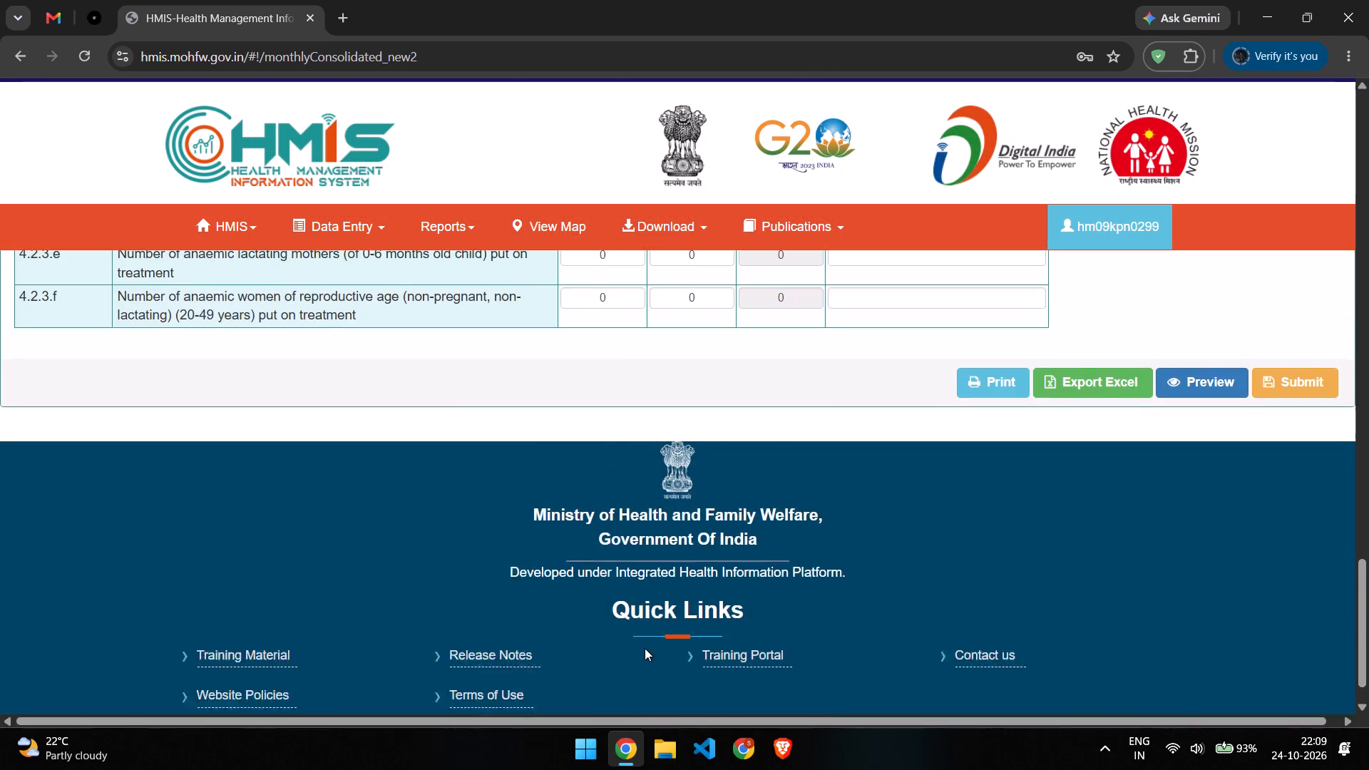
scroll(645, 648, "up", 18)
scroll(649, 644, "up", 3)
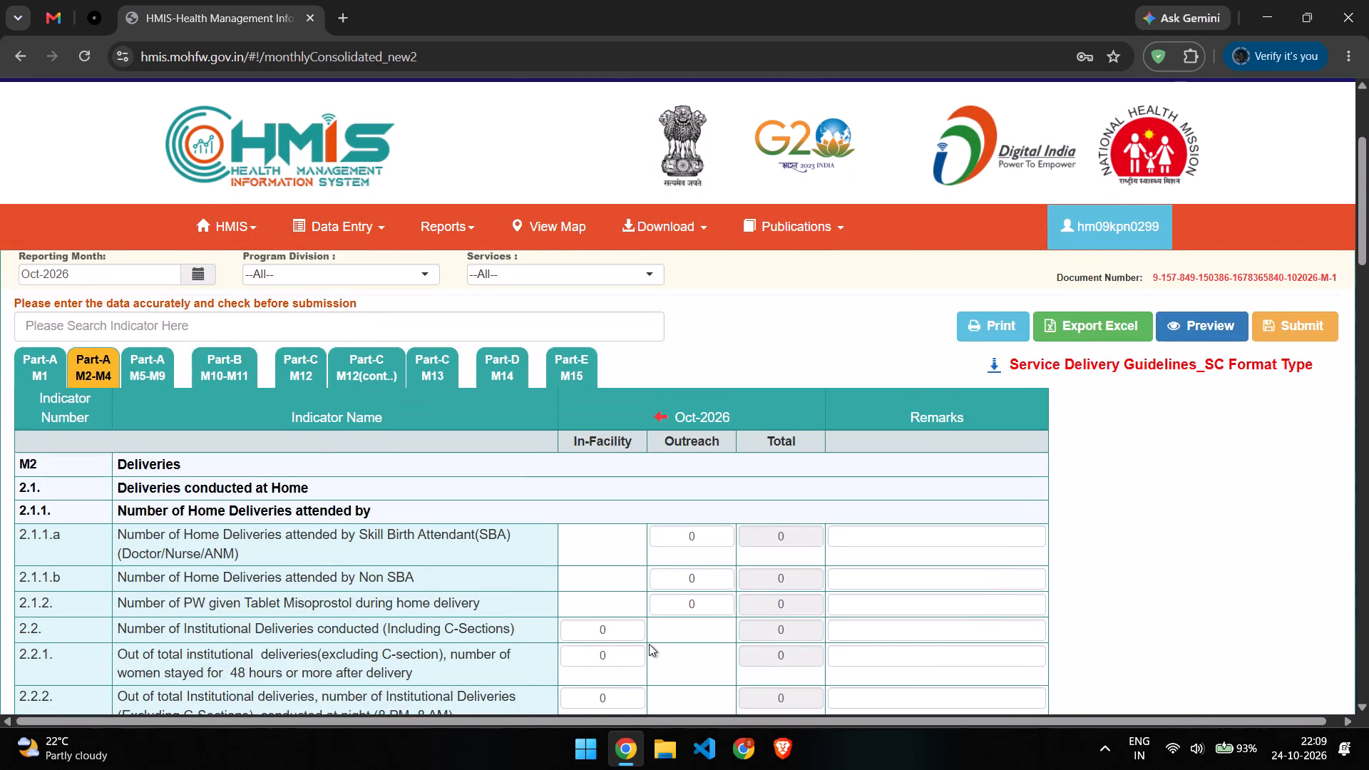
scroll(649, 644, "down", 5)
scroll(649, 644, "up", 1)
left_click(719, 464)
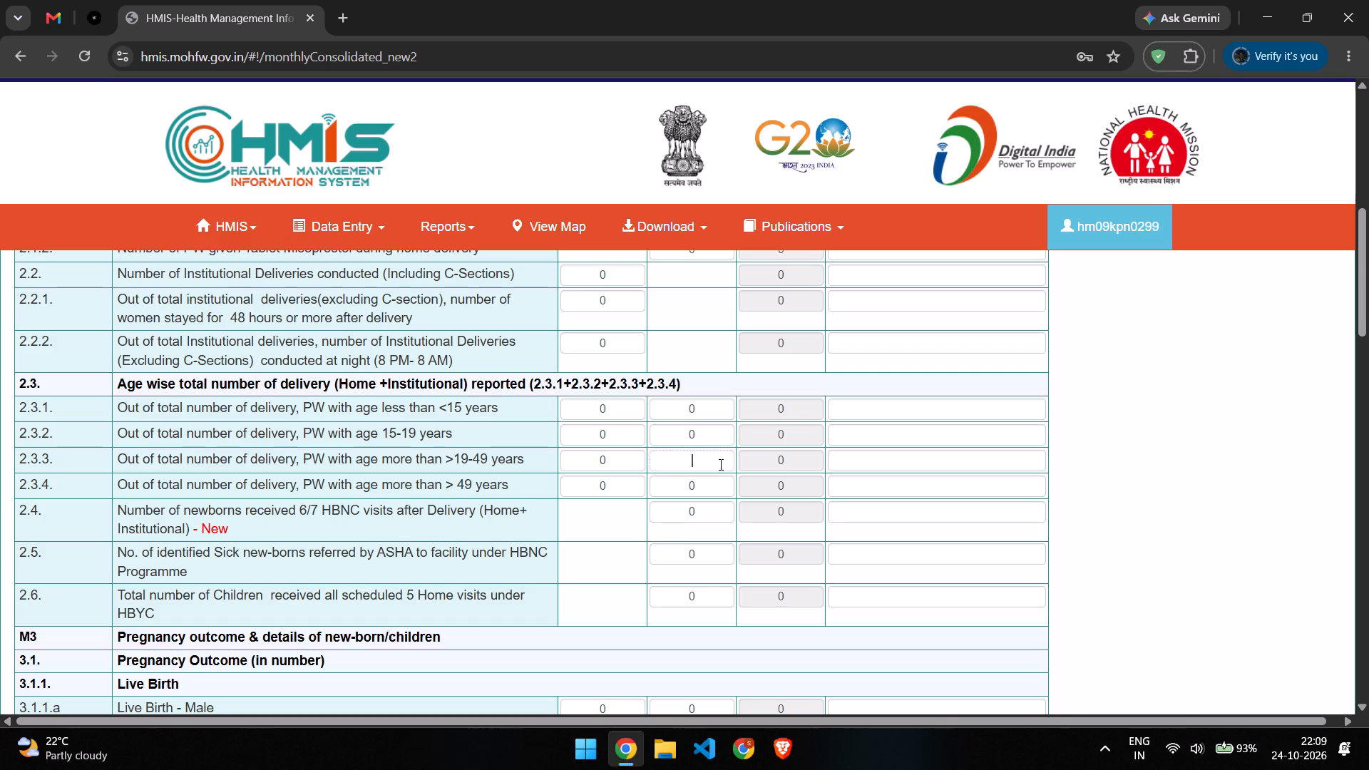
key("0")
Submit the Part-A M2-M4 data for Oct-2026 and confirm that it was entered correctly.
scroll(749, 496, "down", 9)
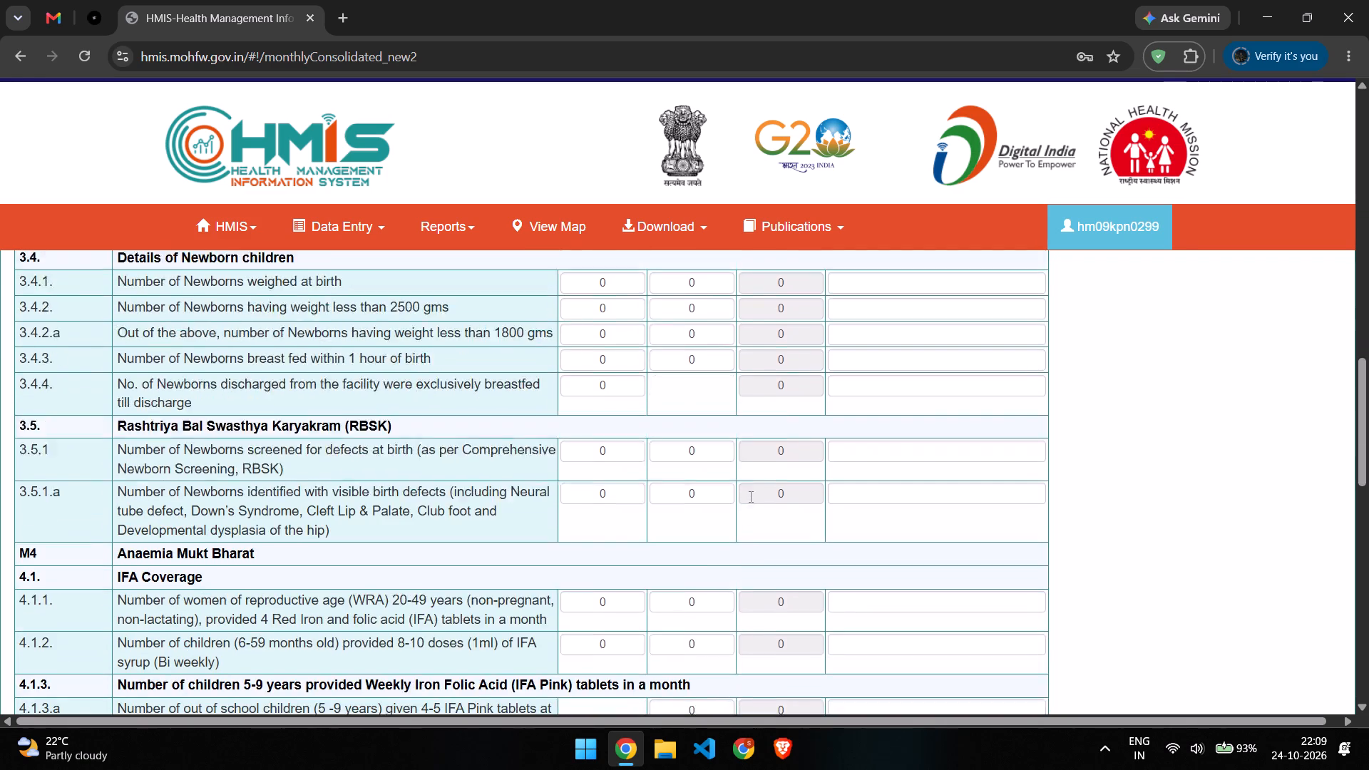
scroll(749, 496, "down", 9)
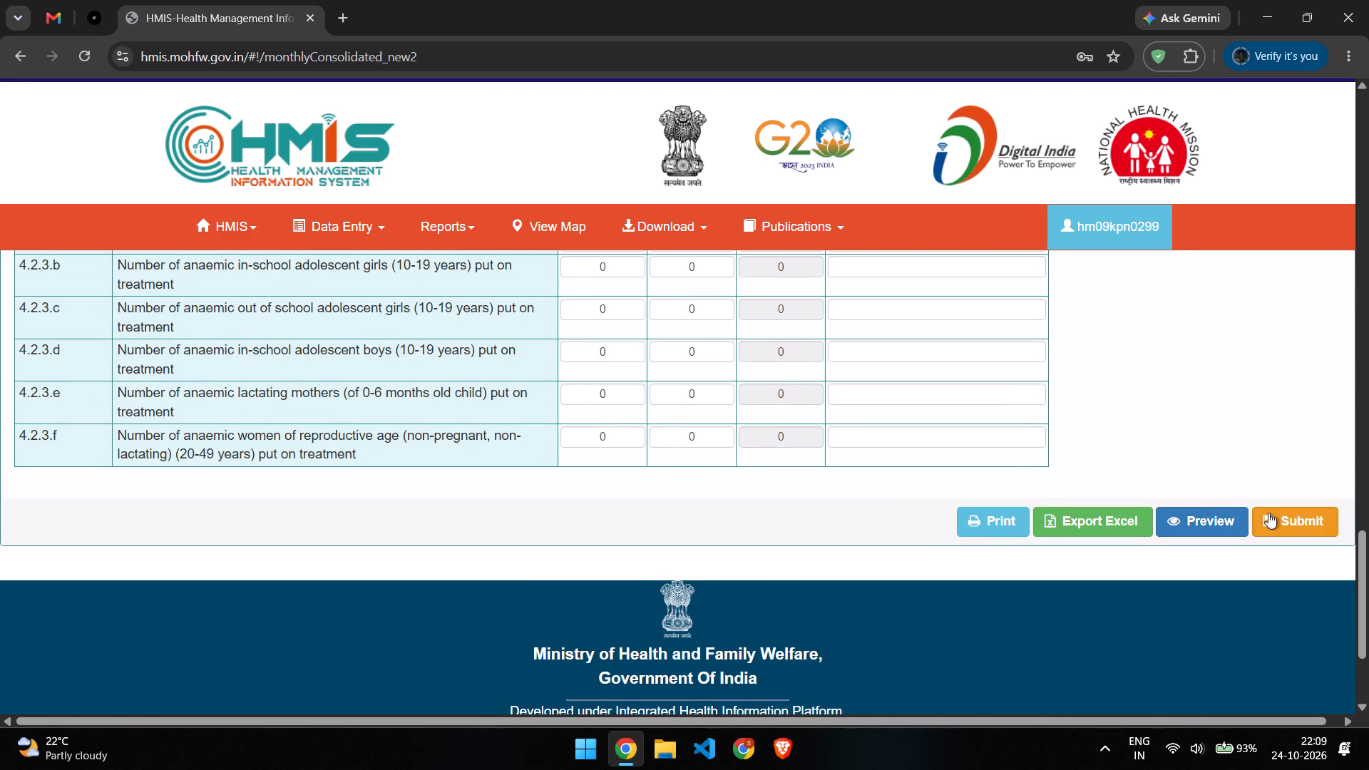
left_click(1268, 513)
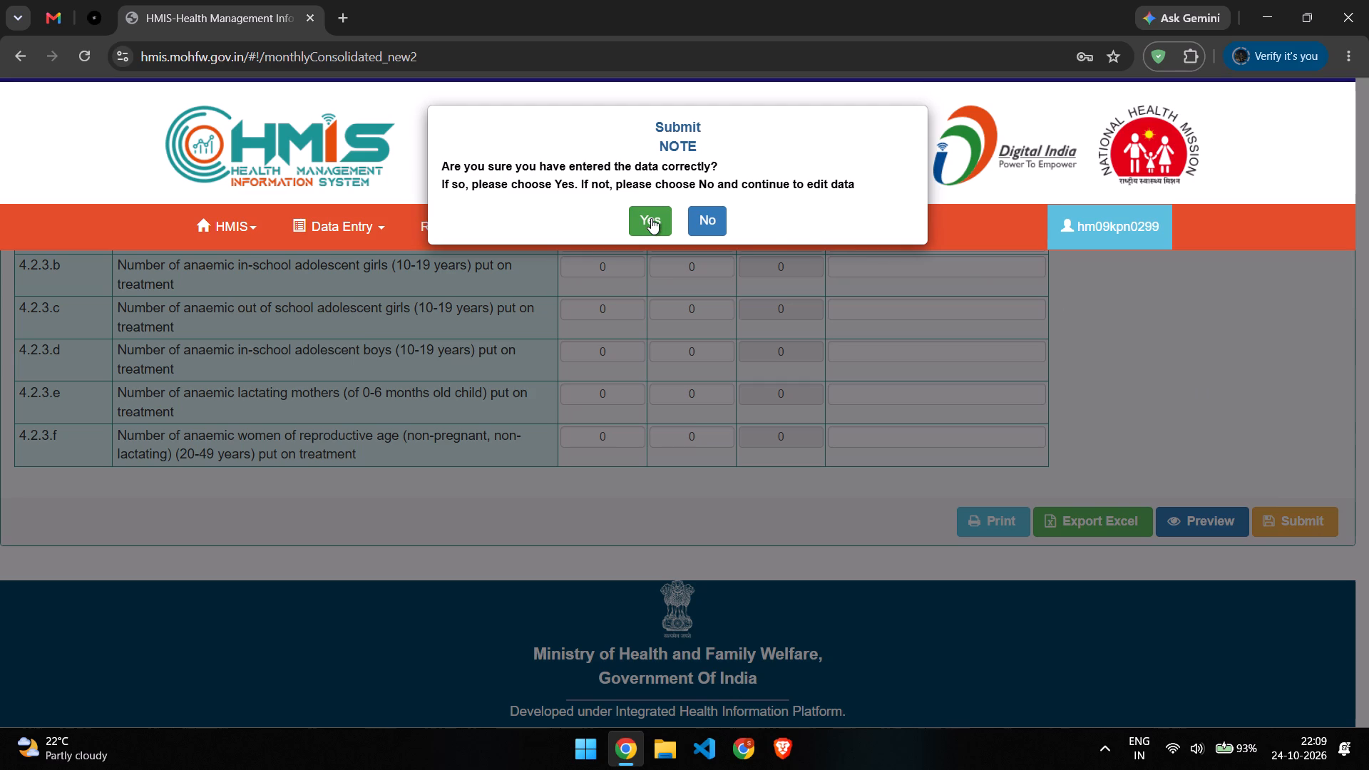
left_click(651, 218)
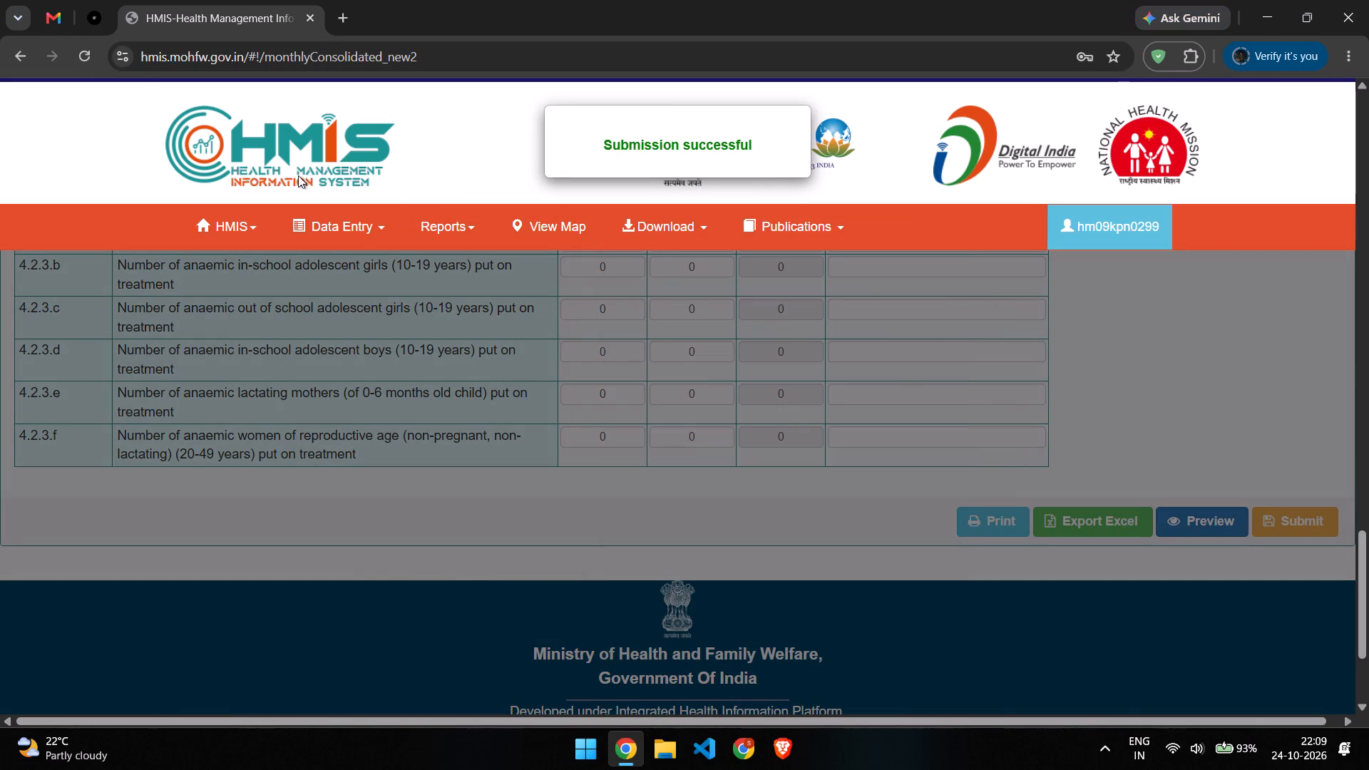
left_click(694, 434)
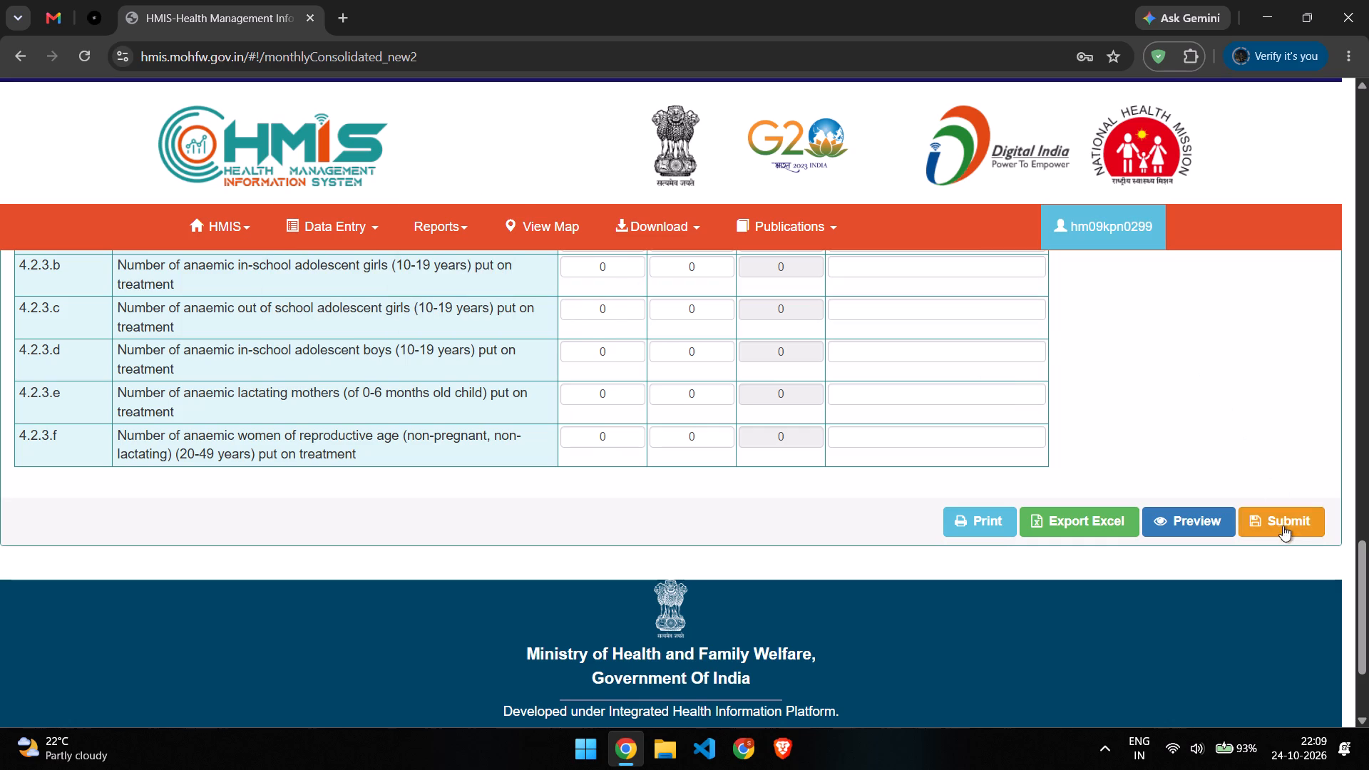
Go to the Part-E M15 Quality Control section, submit its data and confirm the submission.
scroll(763, 402, "up", 20)
scroll(763, 402, "up", 5)
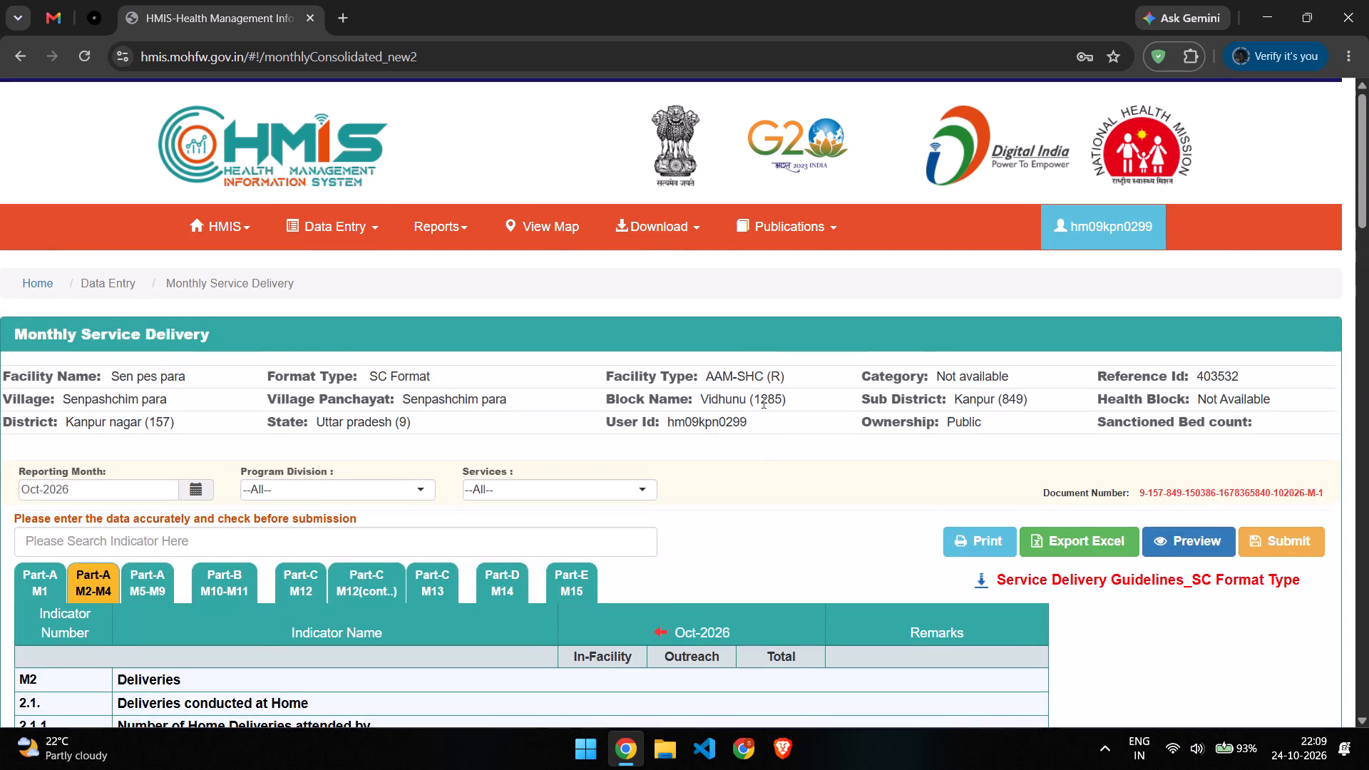
left_click(562, 583)
scroll(910, 473, "down", 1)
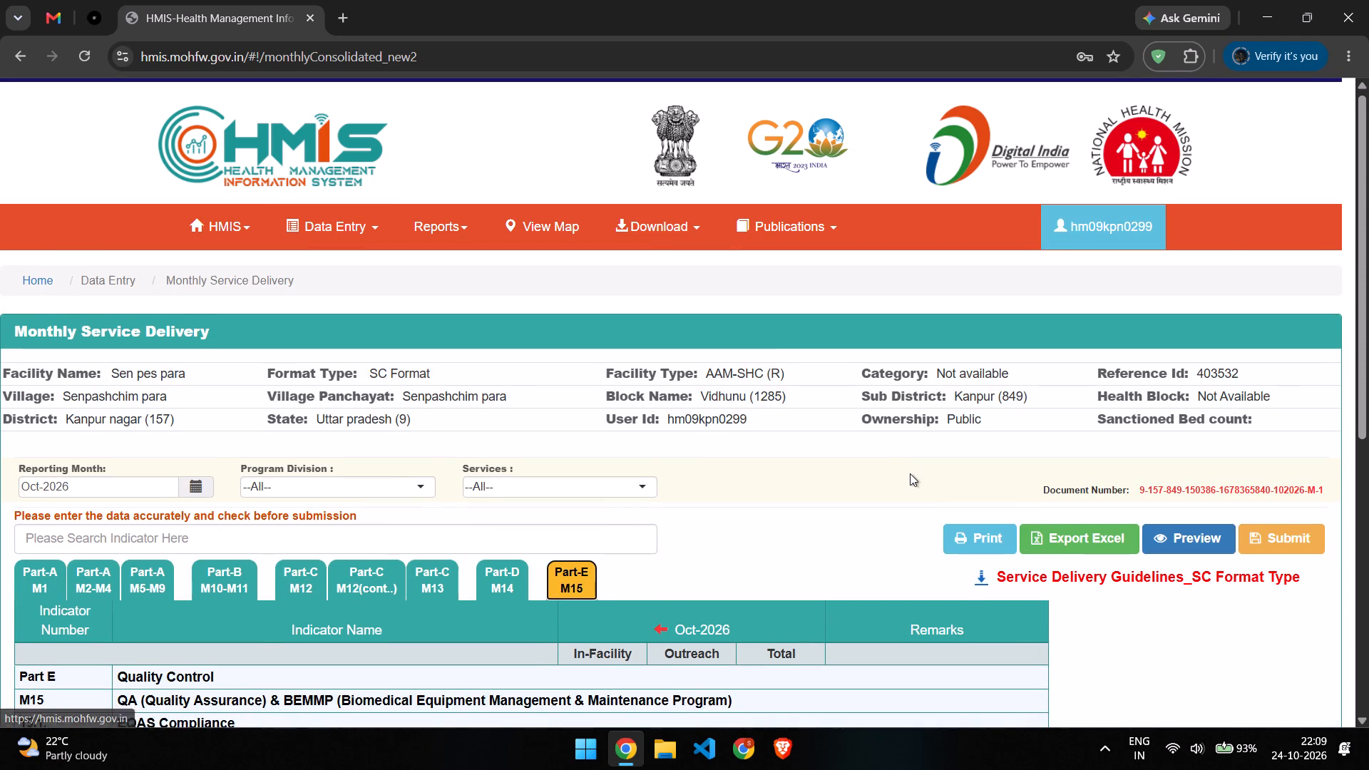
scroll(910, 473, "down", 2)
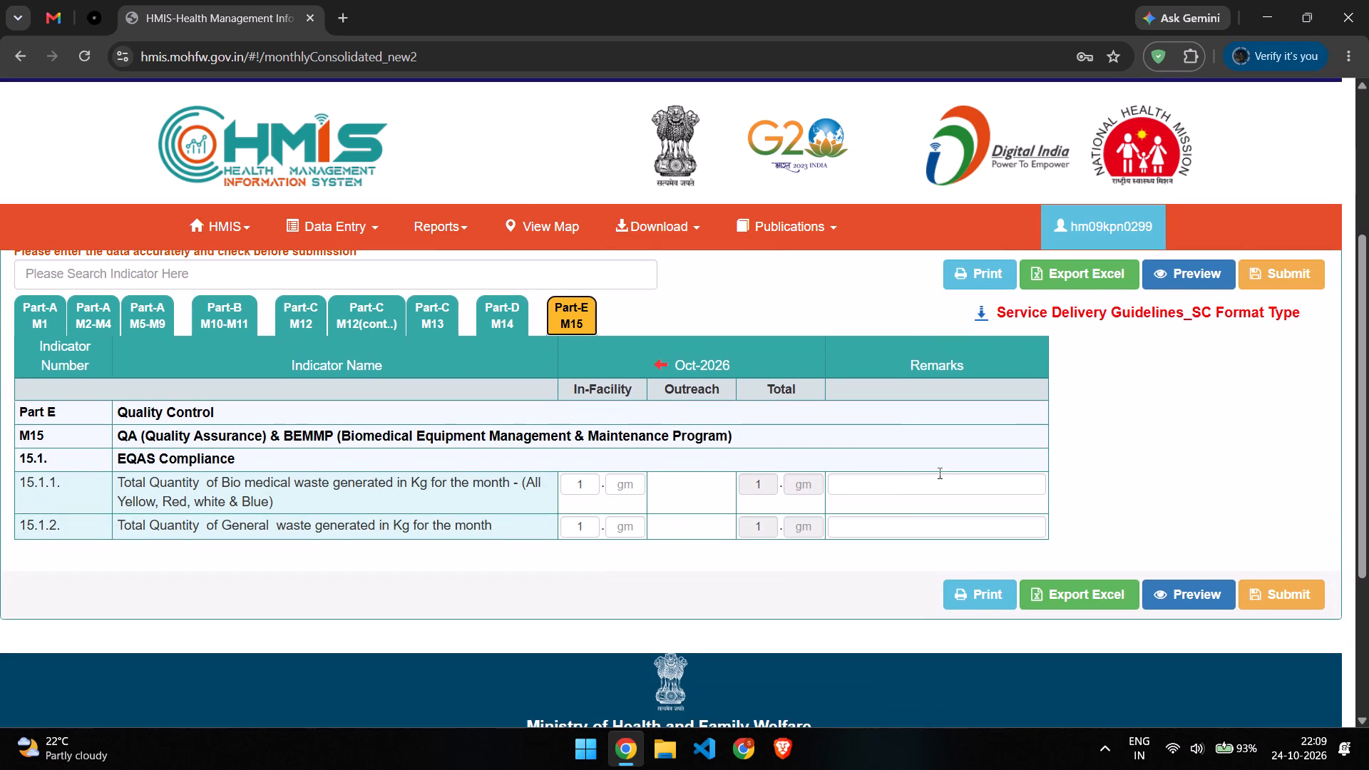
left_click(1268, 596)
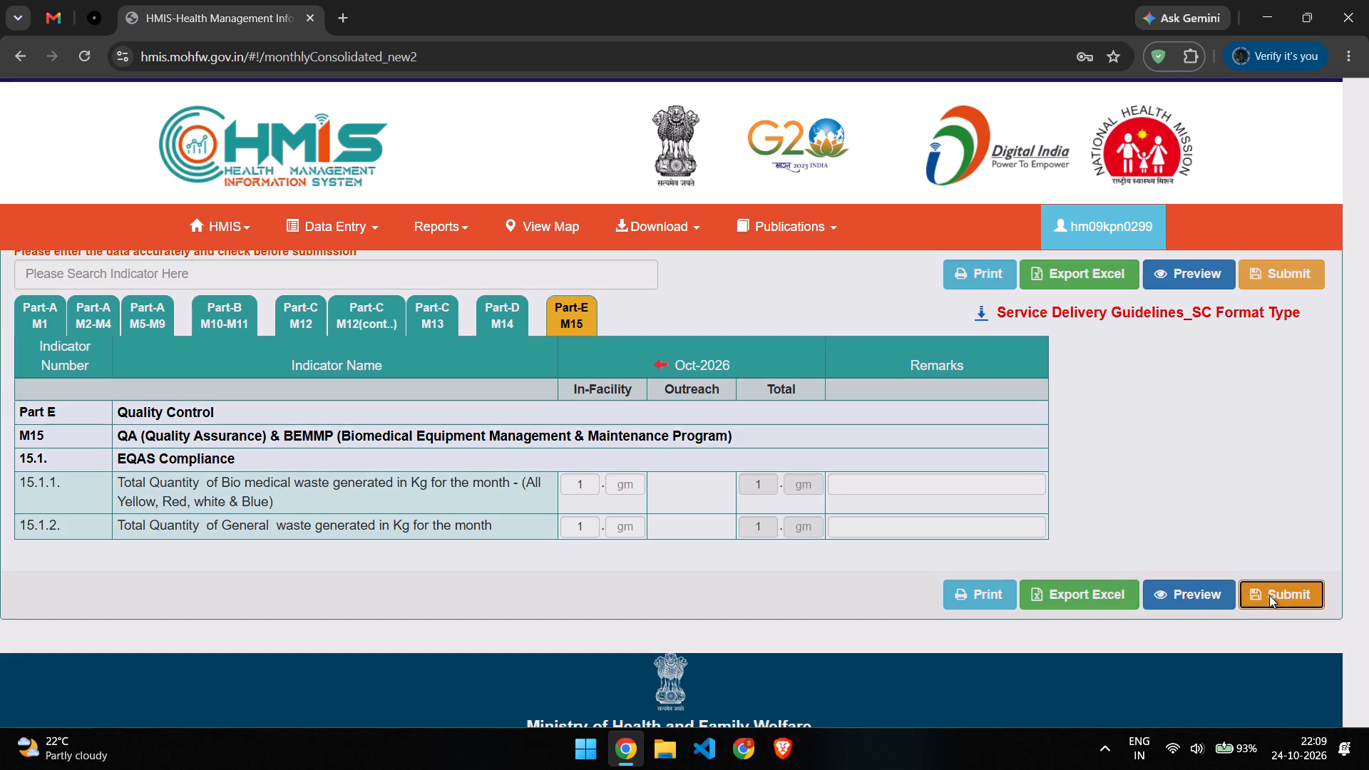
left_click(643, 226)
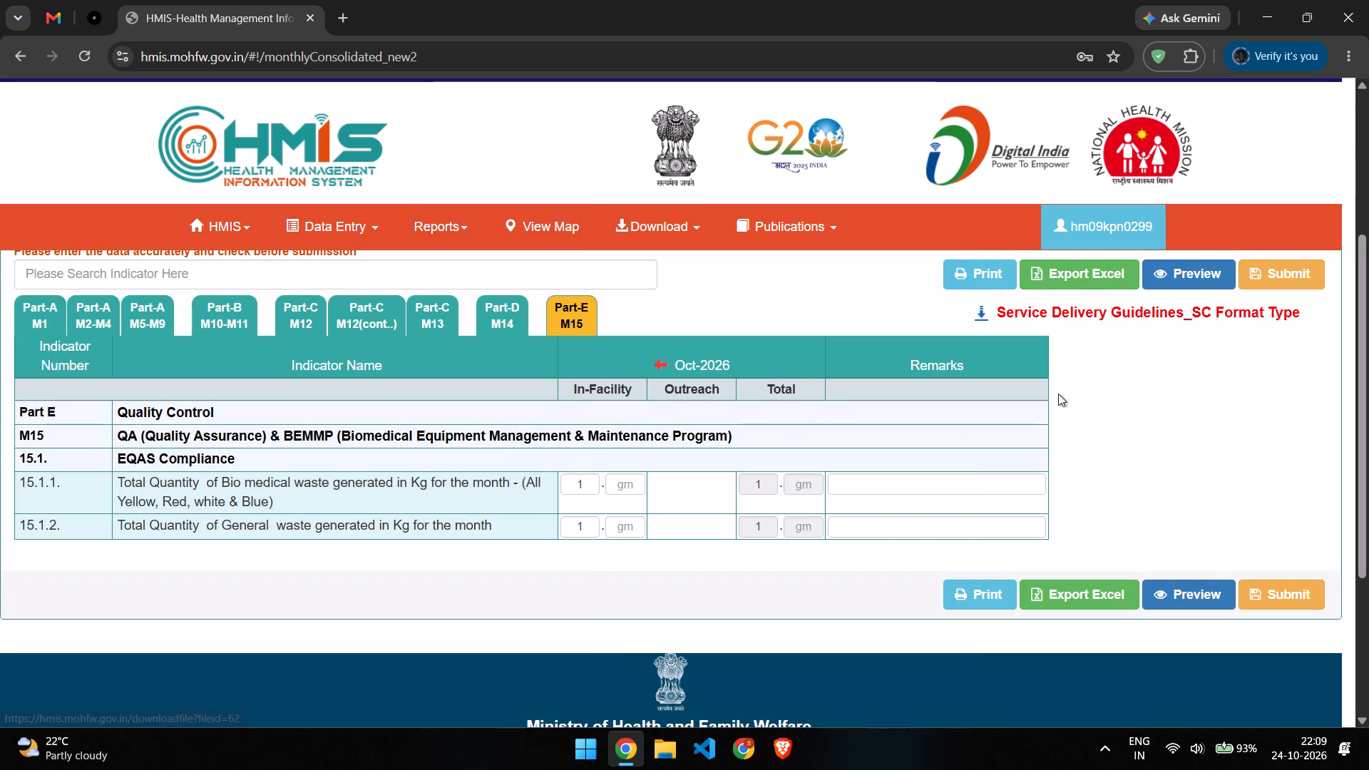
Reload the Monthly Service Delivery form, set the reporting month to Oct-2026 and review the Part-A M1 entries.
scroll(541, 453, "up", 2)
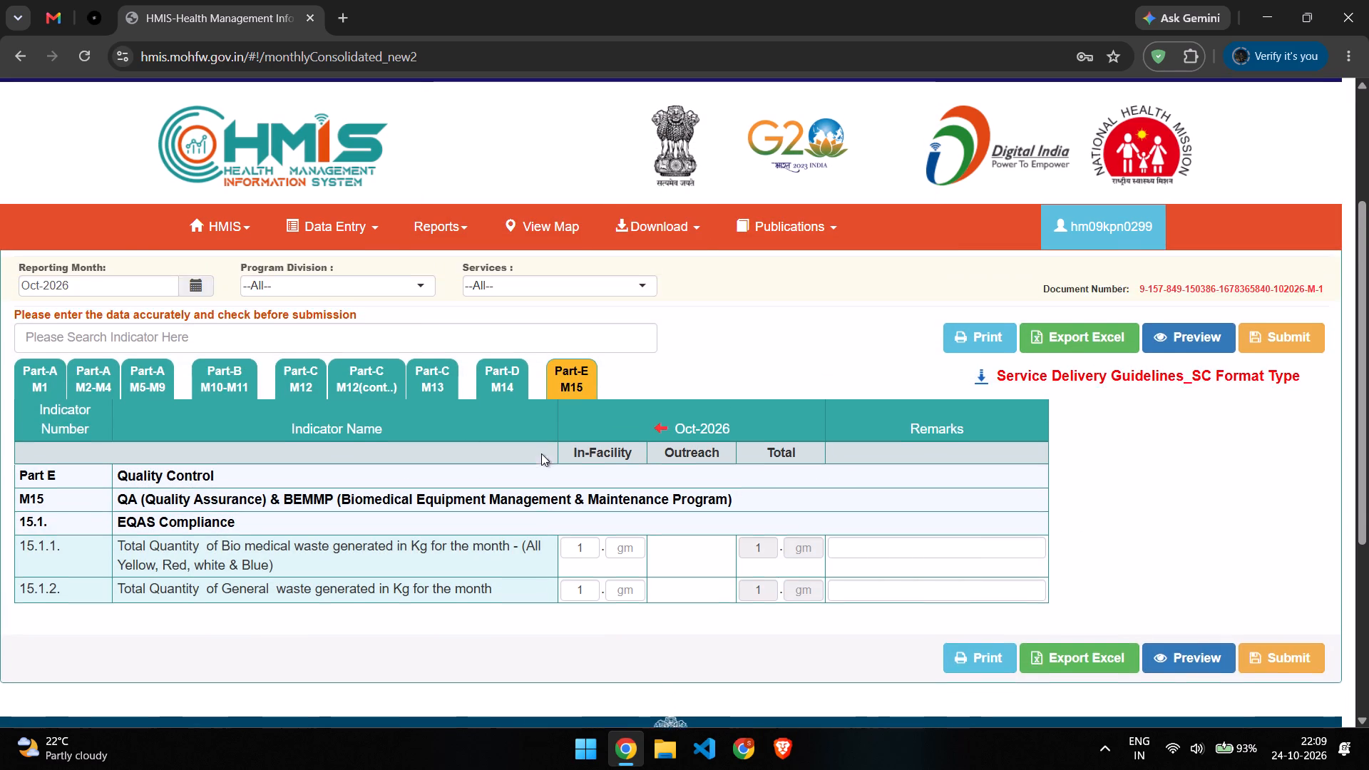
scroll(541, 453, "up", 1)
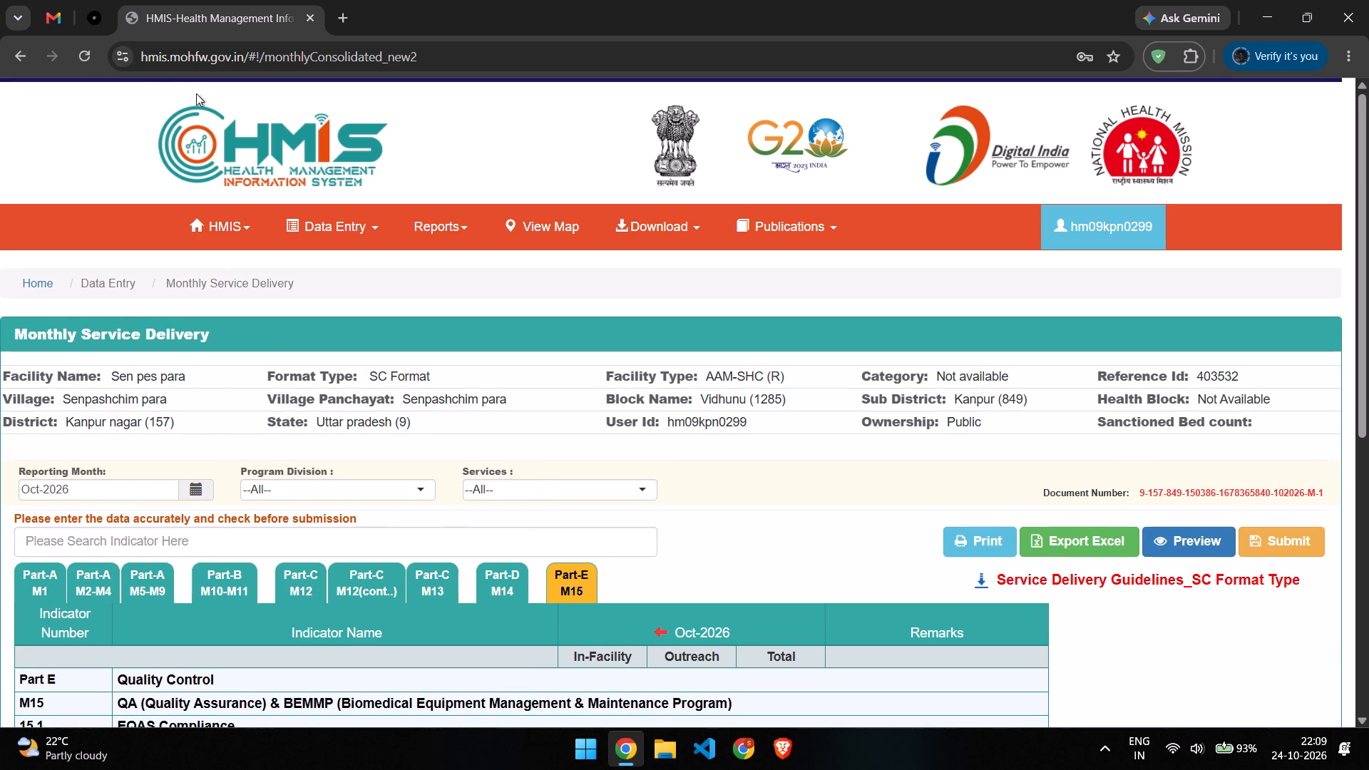
left_click(83, 50)
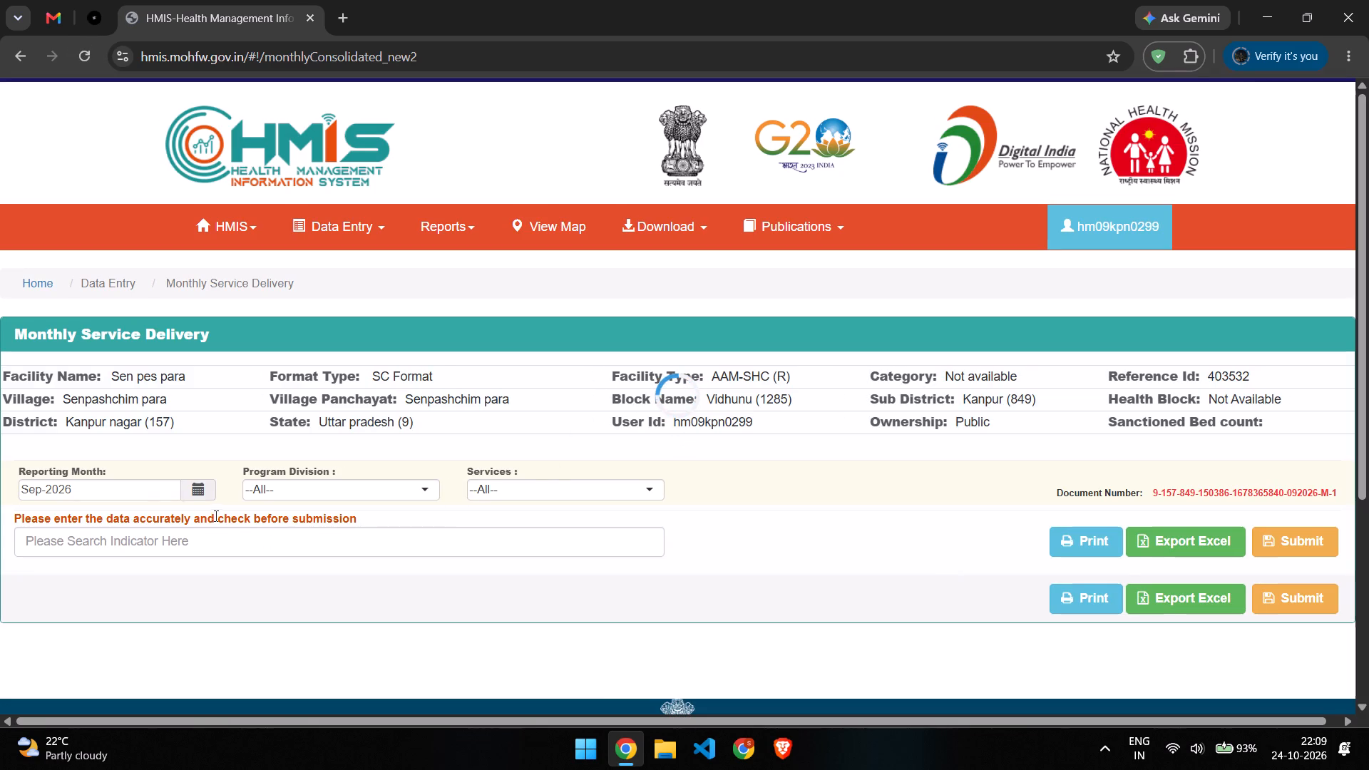
left_click(197, 491)
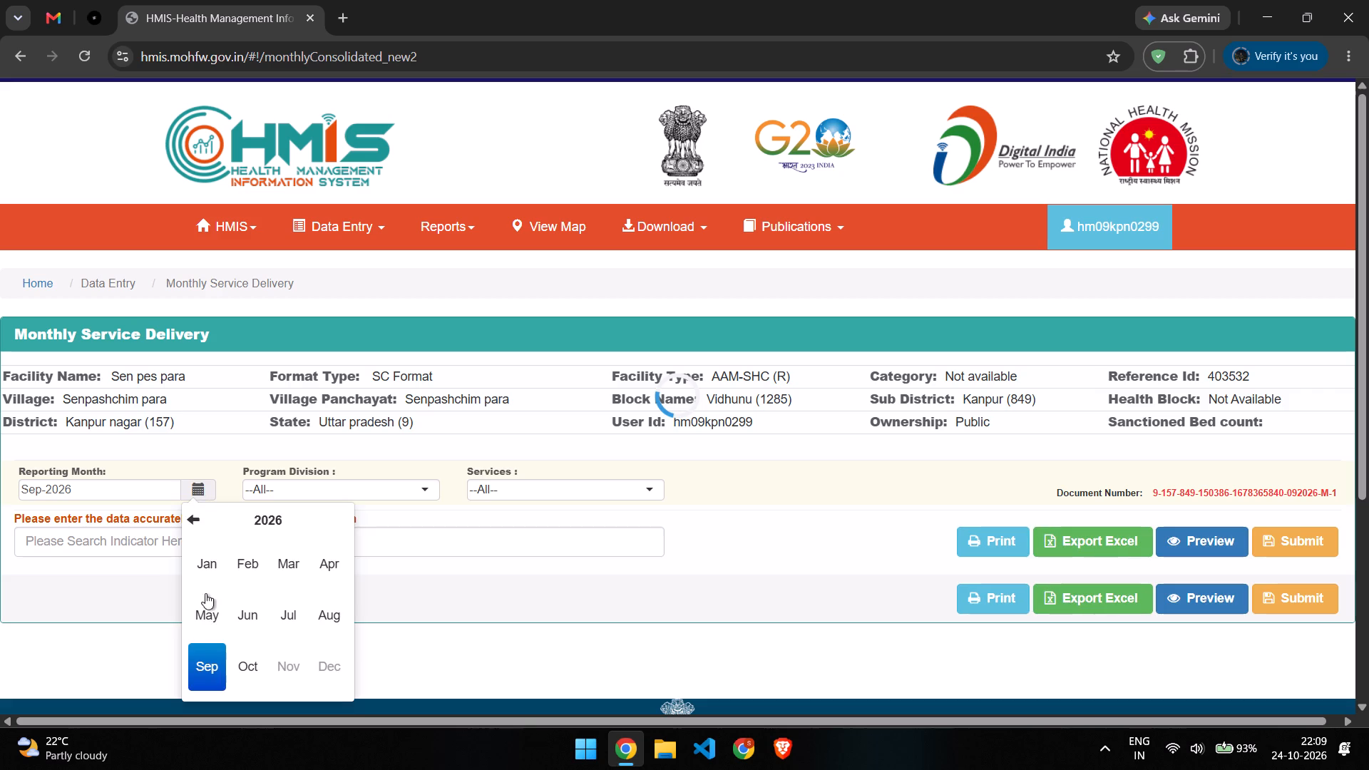
left_click(236, 666)
left_click(246, 666)
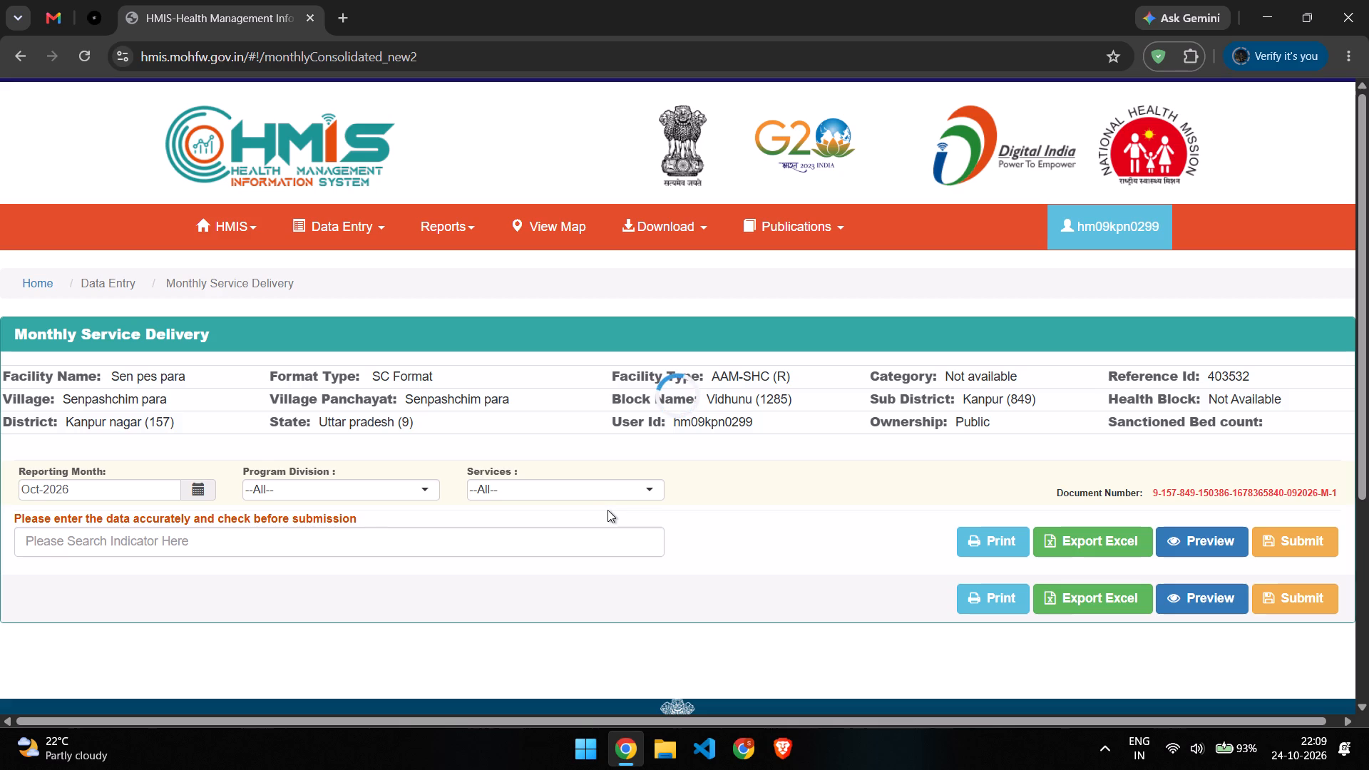
scroll(609, 510, "down", 2)
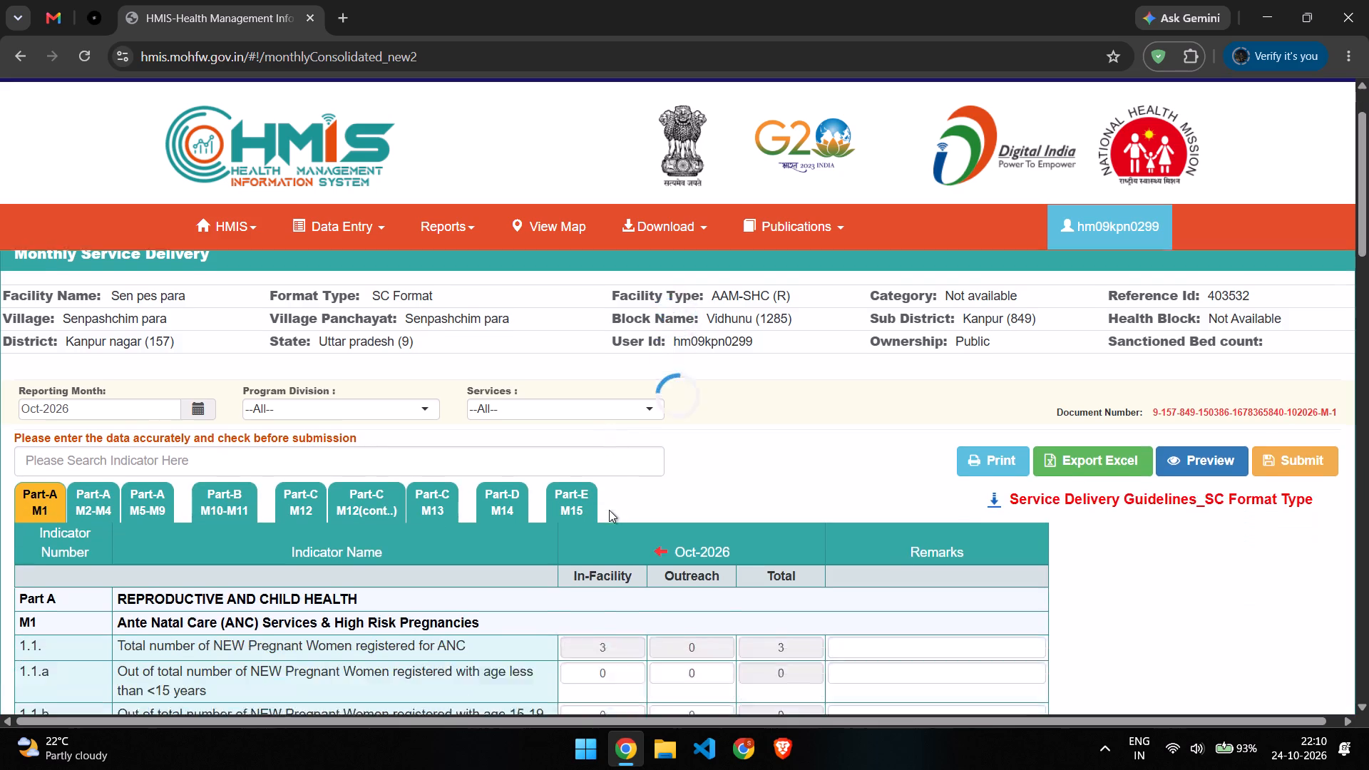
scroll(609, 510, "down", 9)
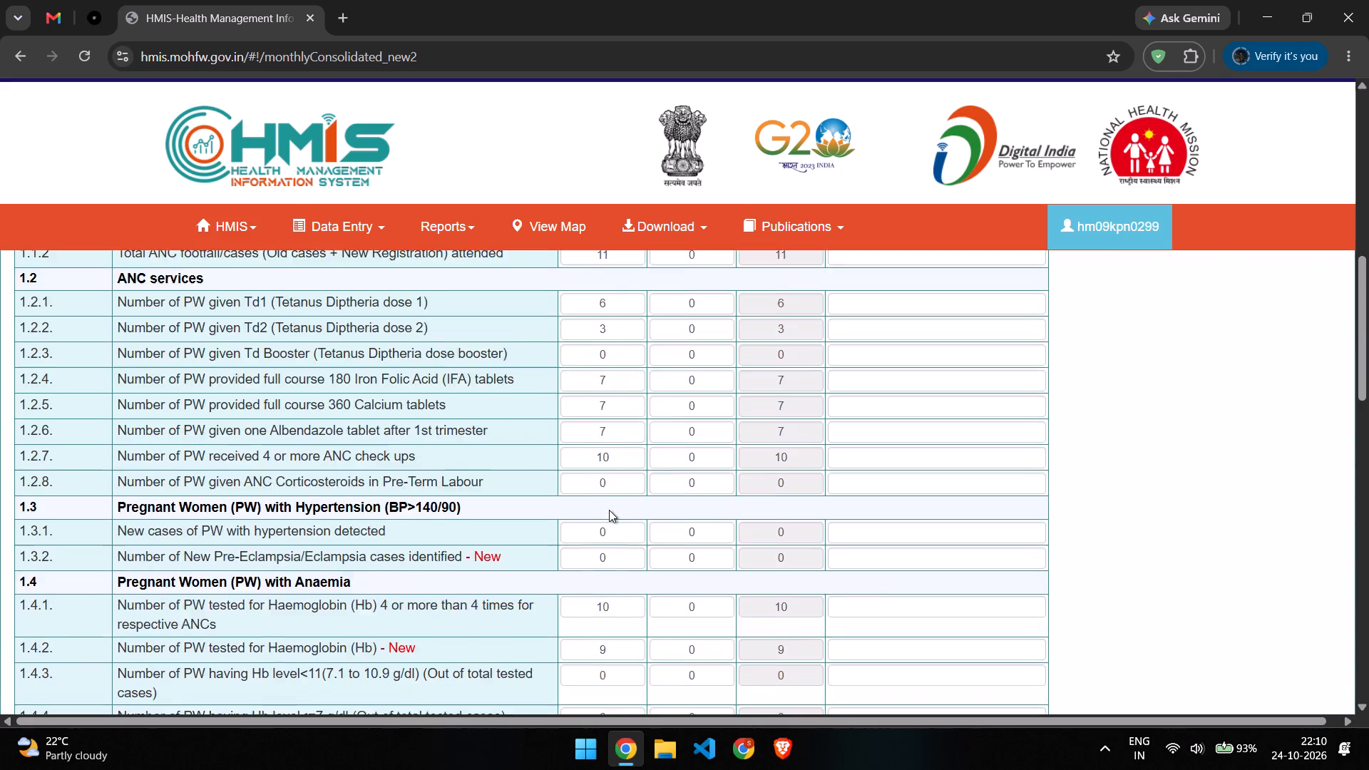
scroll(609, 510, "down", 12)
scroll(609, 510, "up", 4)
Close the browser window.
left_click(1368, 0)
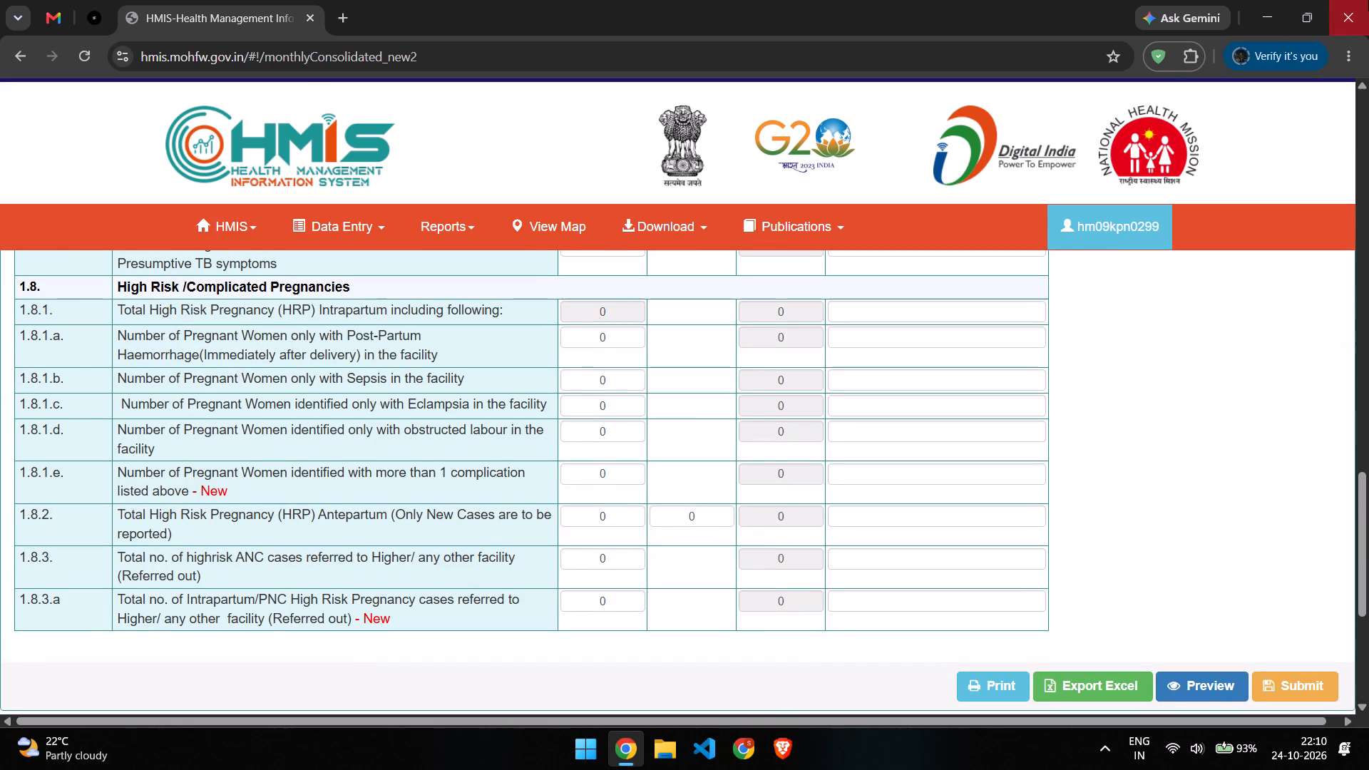